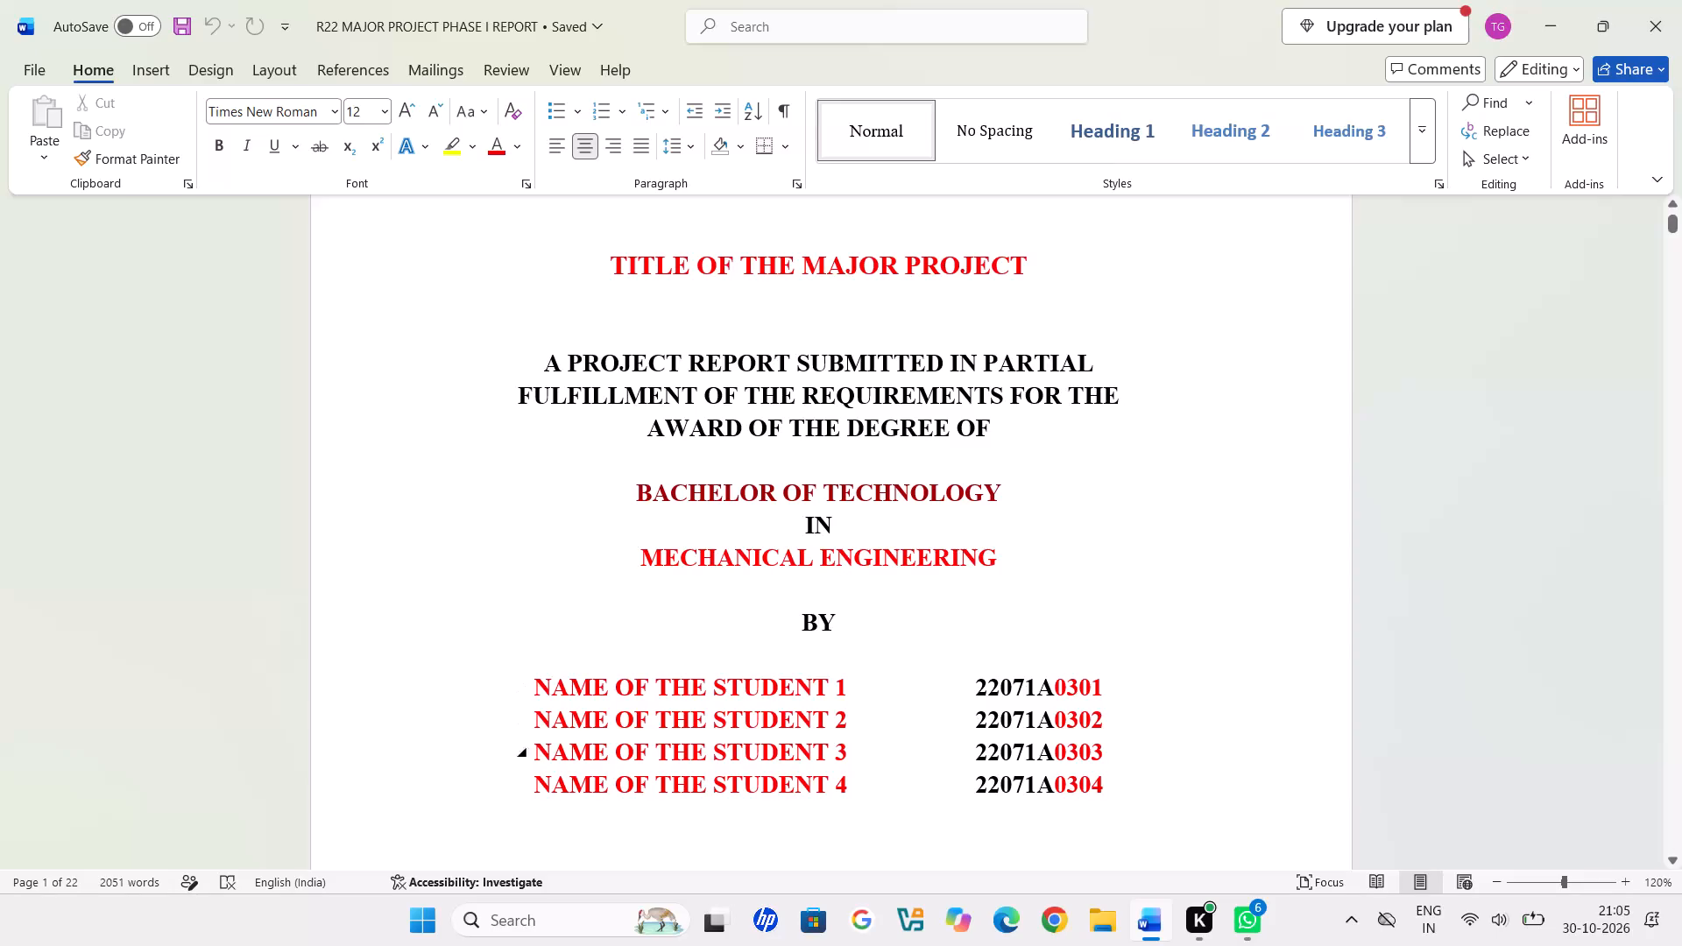
Switch to Chrome with the first listed profile, search for google docs and create a new blank Google Docs document.
left_click(1038, 921)
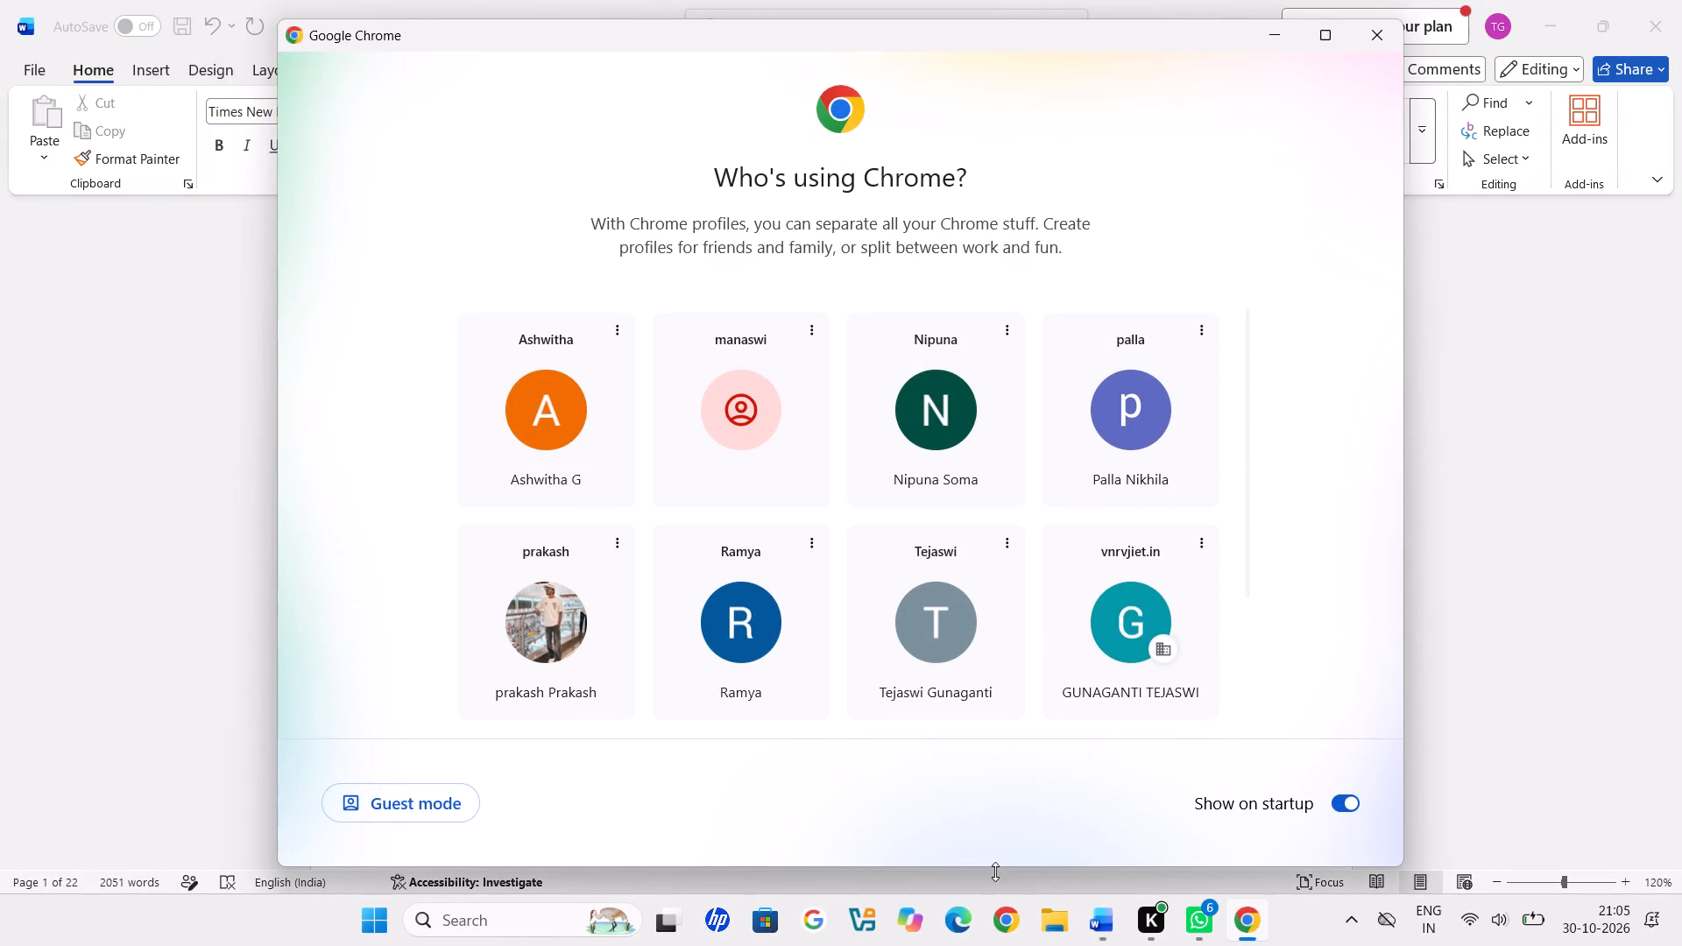
left_click(521, 459)
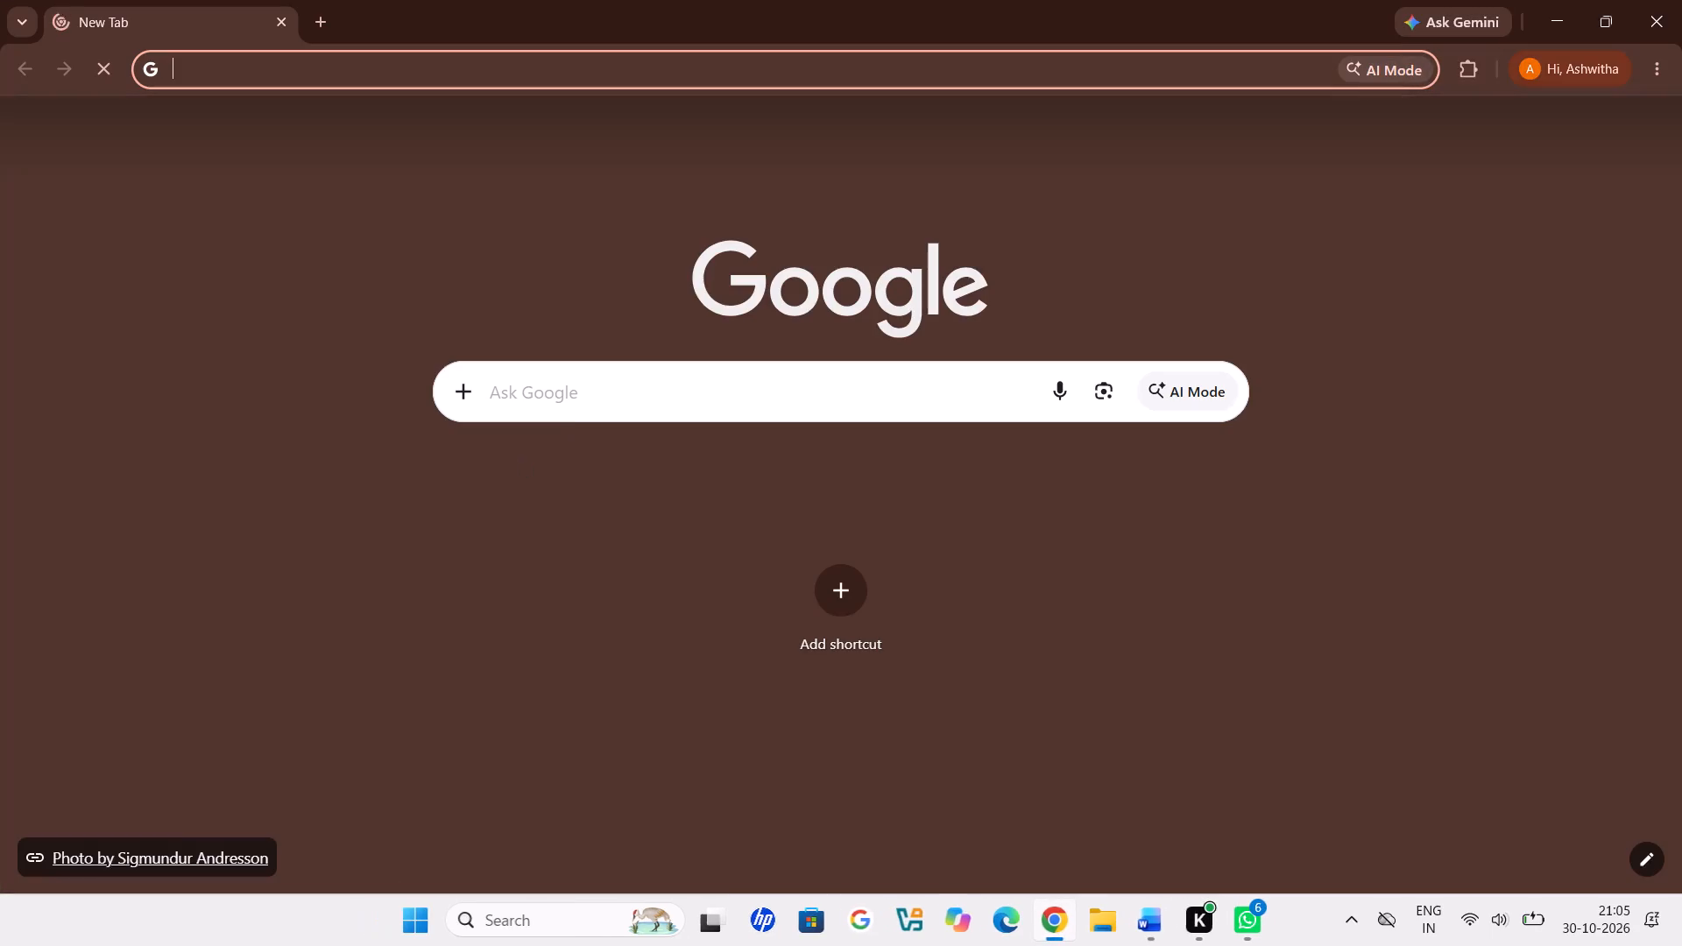
left_click(576, 380)
type("goo")
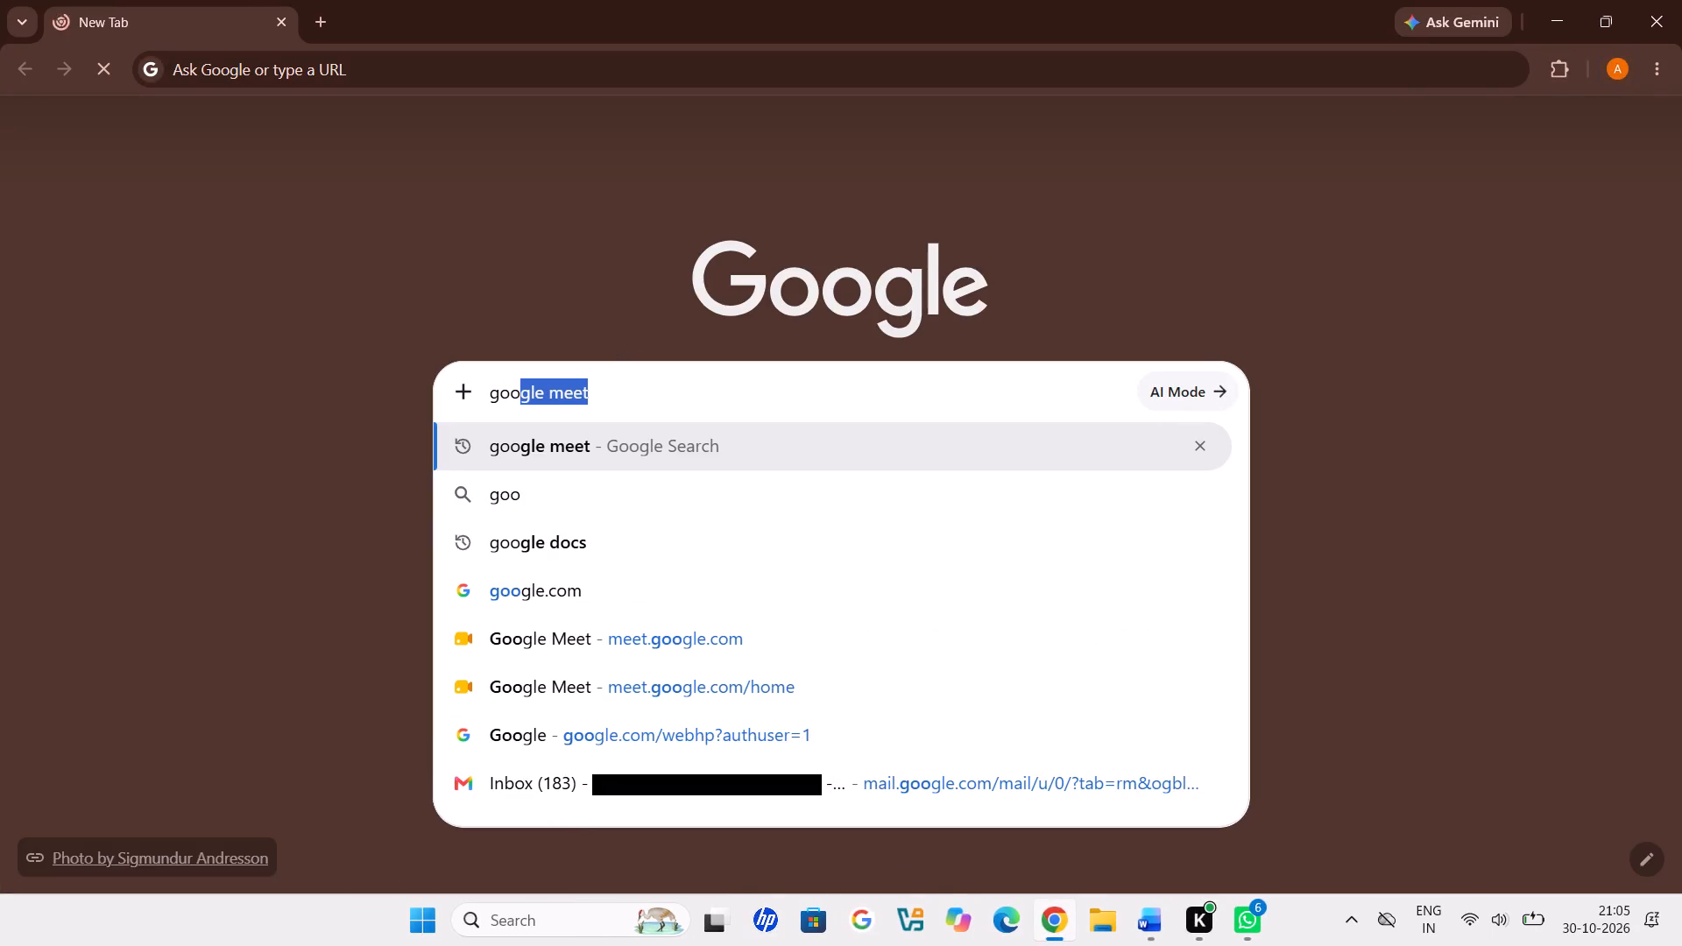
left_click(520, 544)
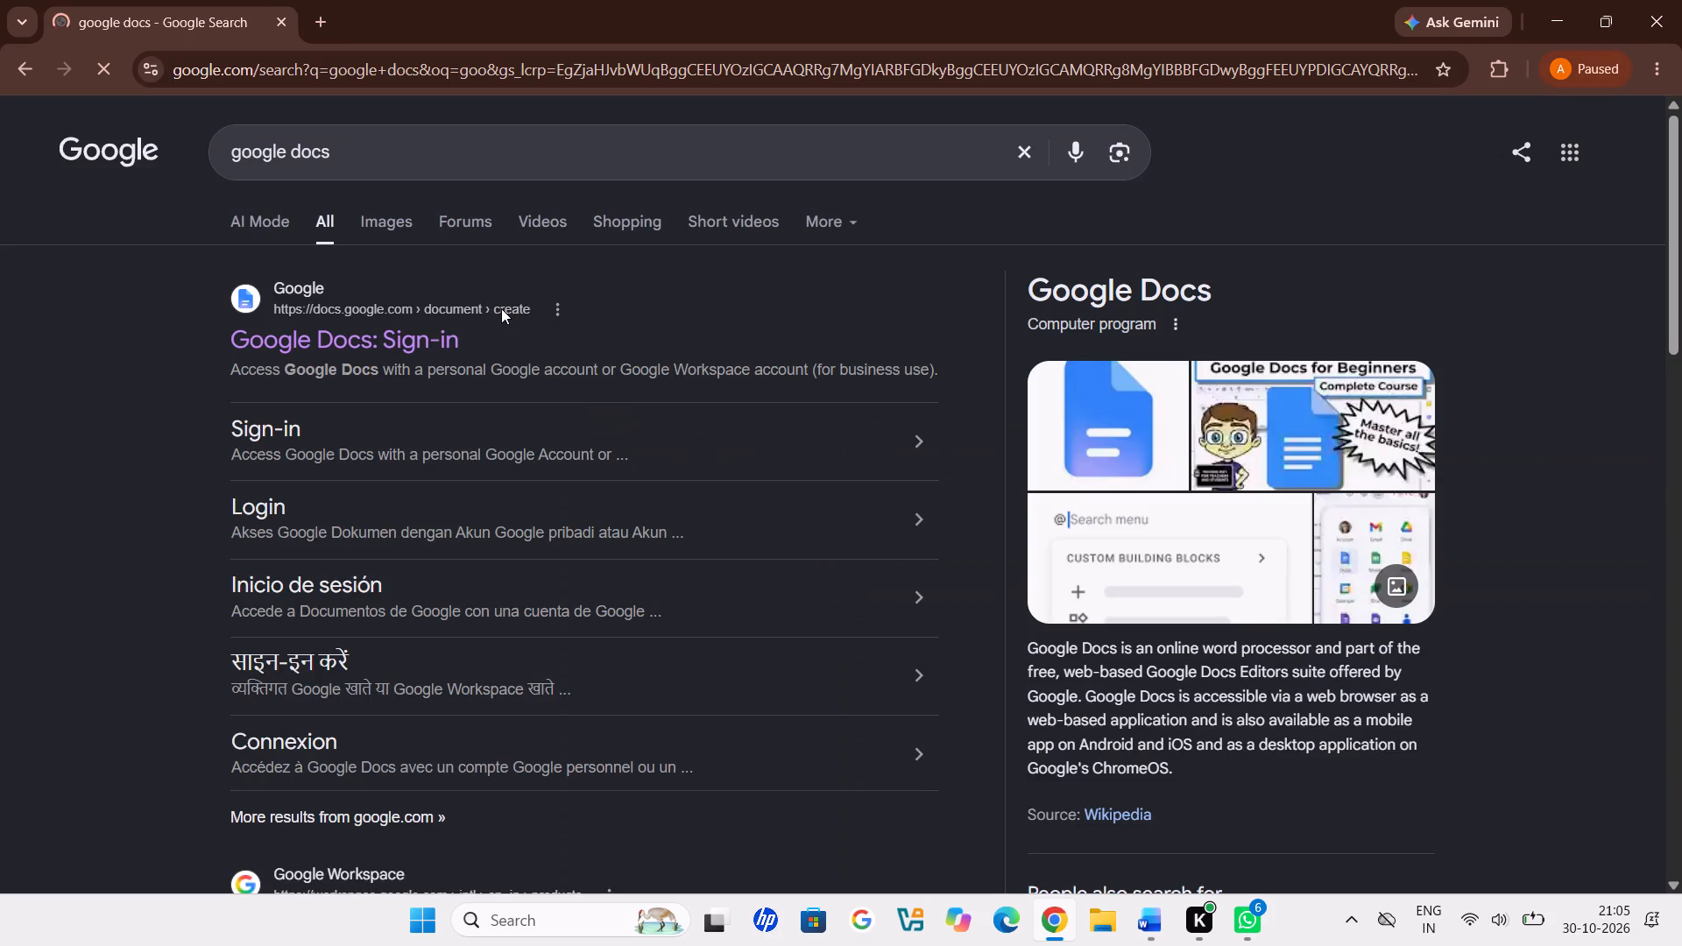
left_click(317, 333)
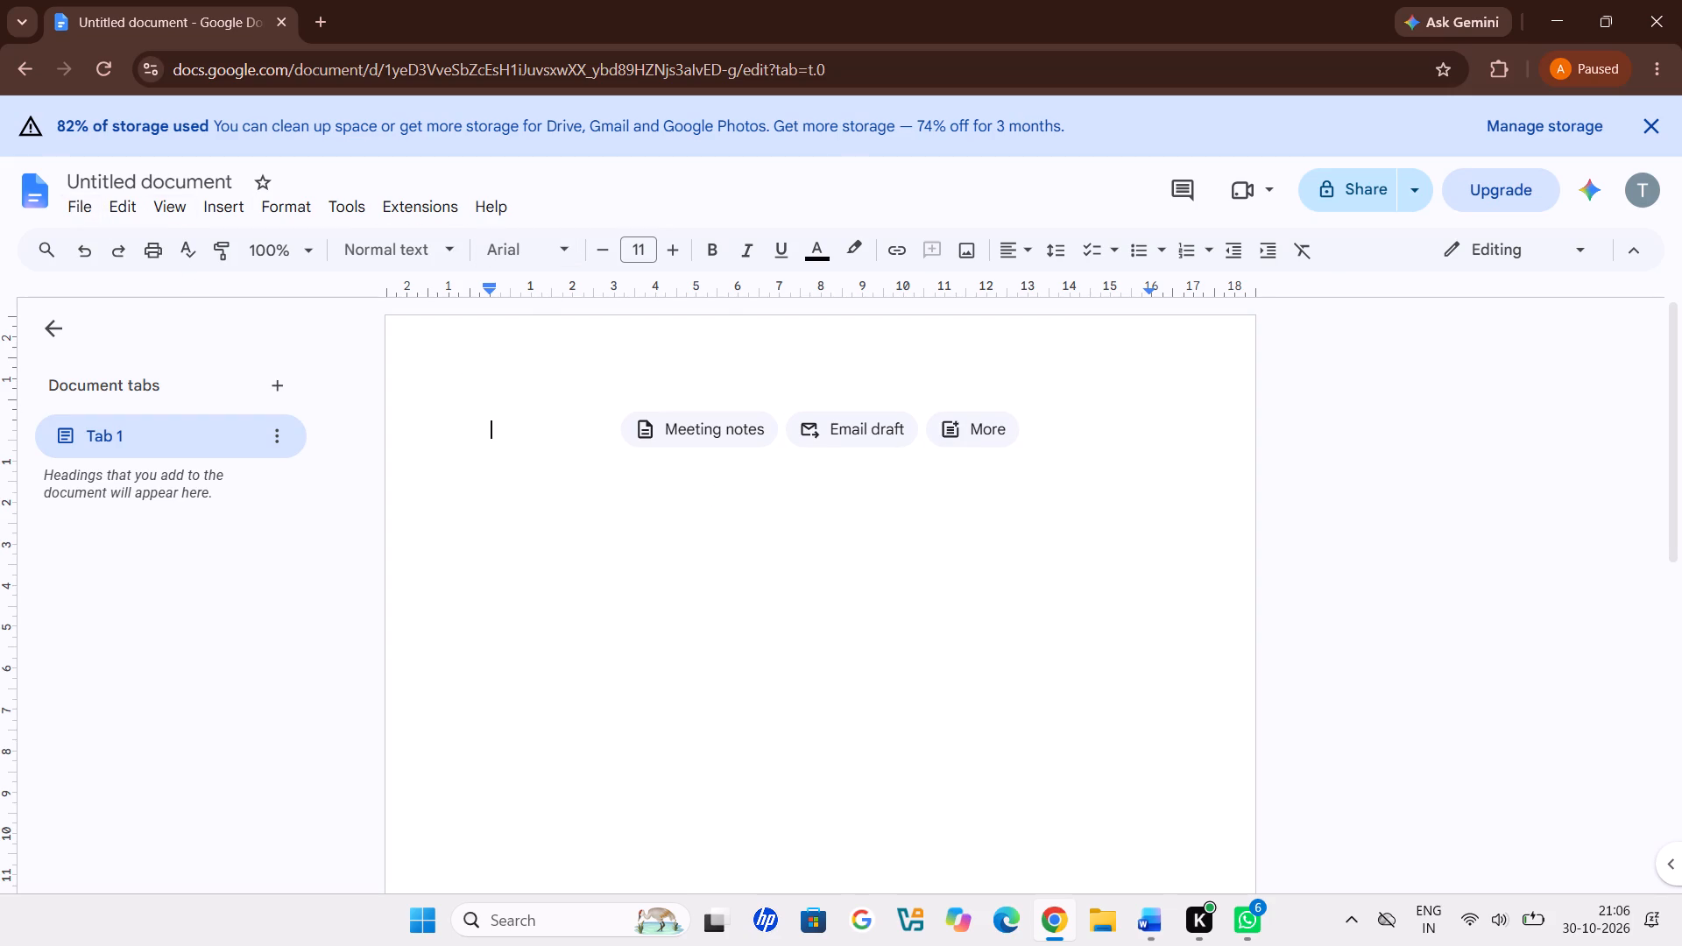
Switch to Word and copy the entire contents of the R22 MAJOR PROJECT PHASE I REPORT document.
left_click(1163, 933)
left_click(923, 571)
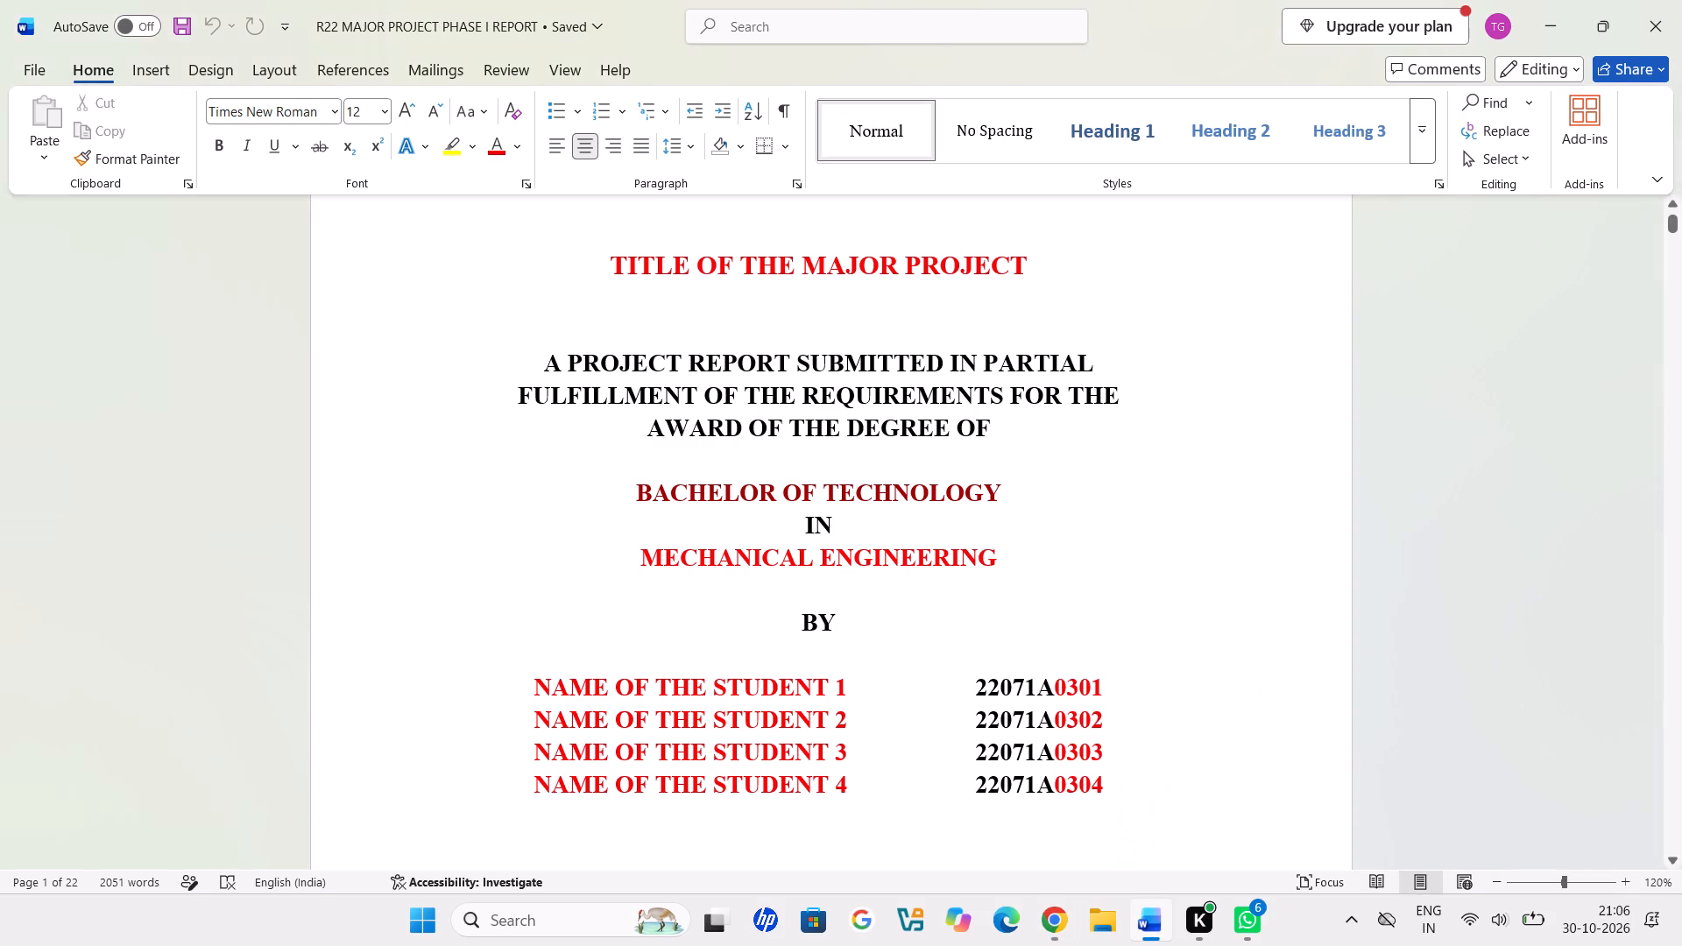
key("ctrl+a")
key("ctrl+a")
key("ctrl+a")
key("ctrl+a")
key("ctrl+a")
key("ctrl+a")
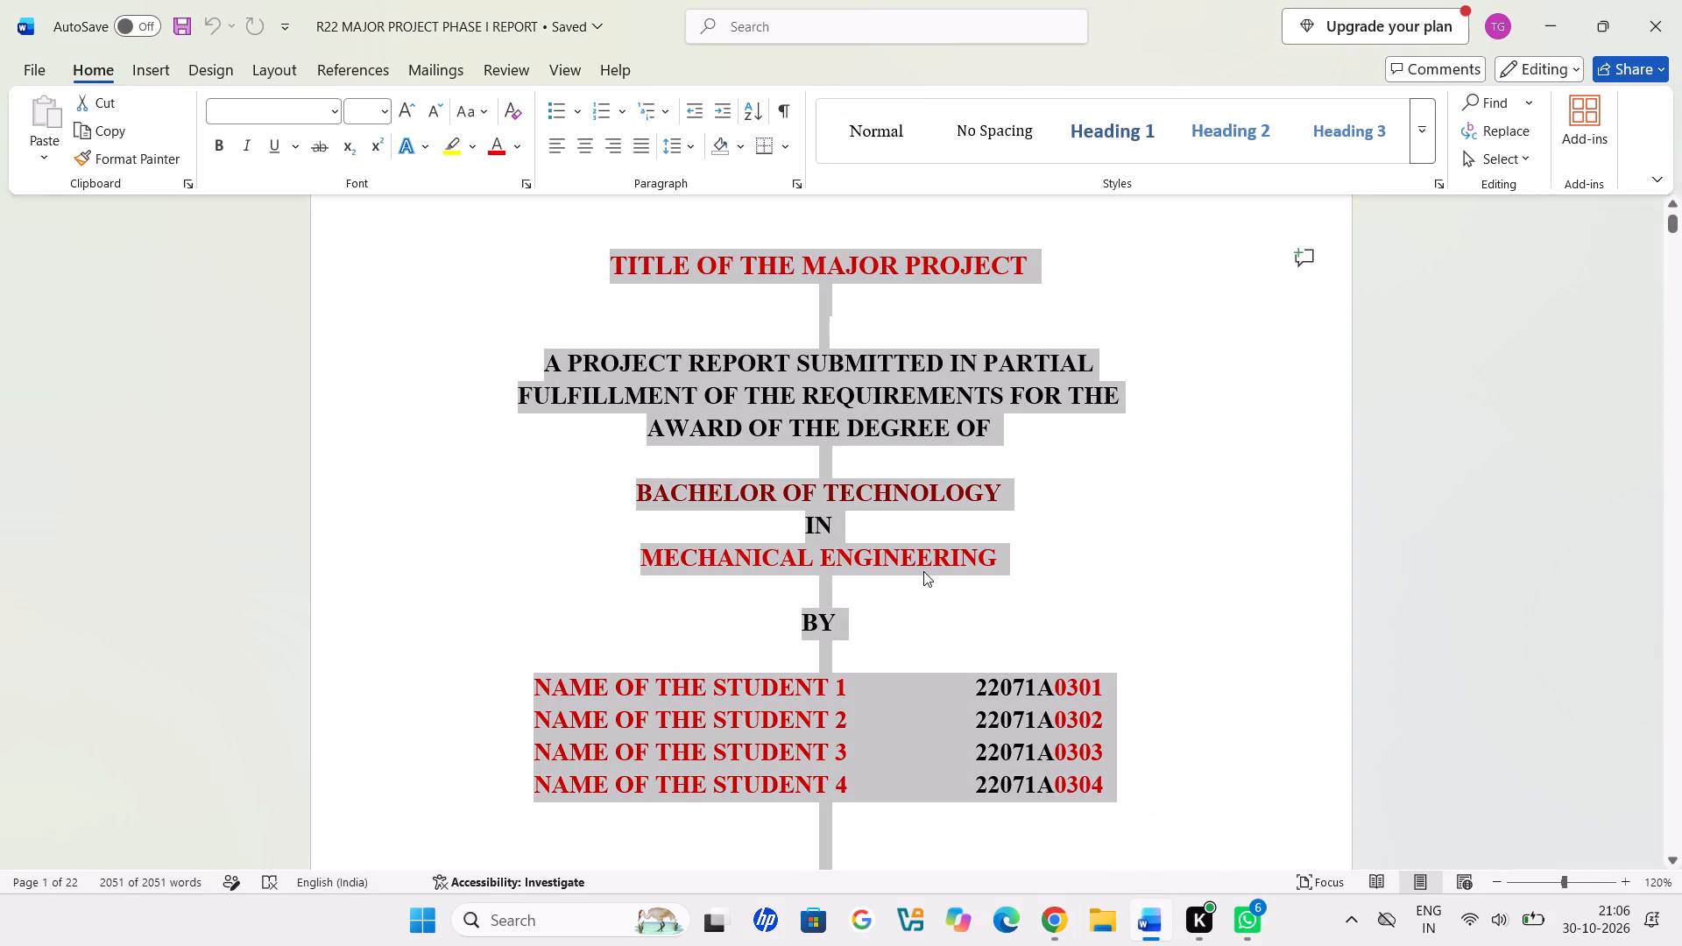
key("ctrl+c")
left_click(1170, 618)
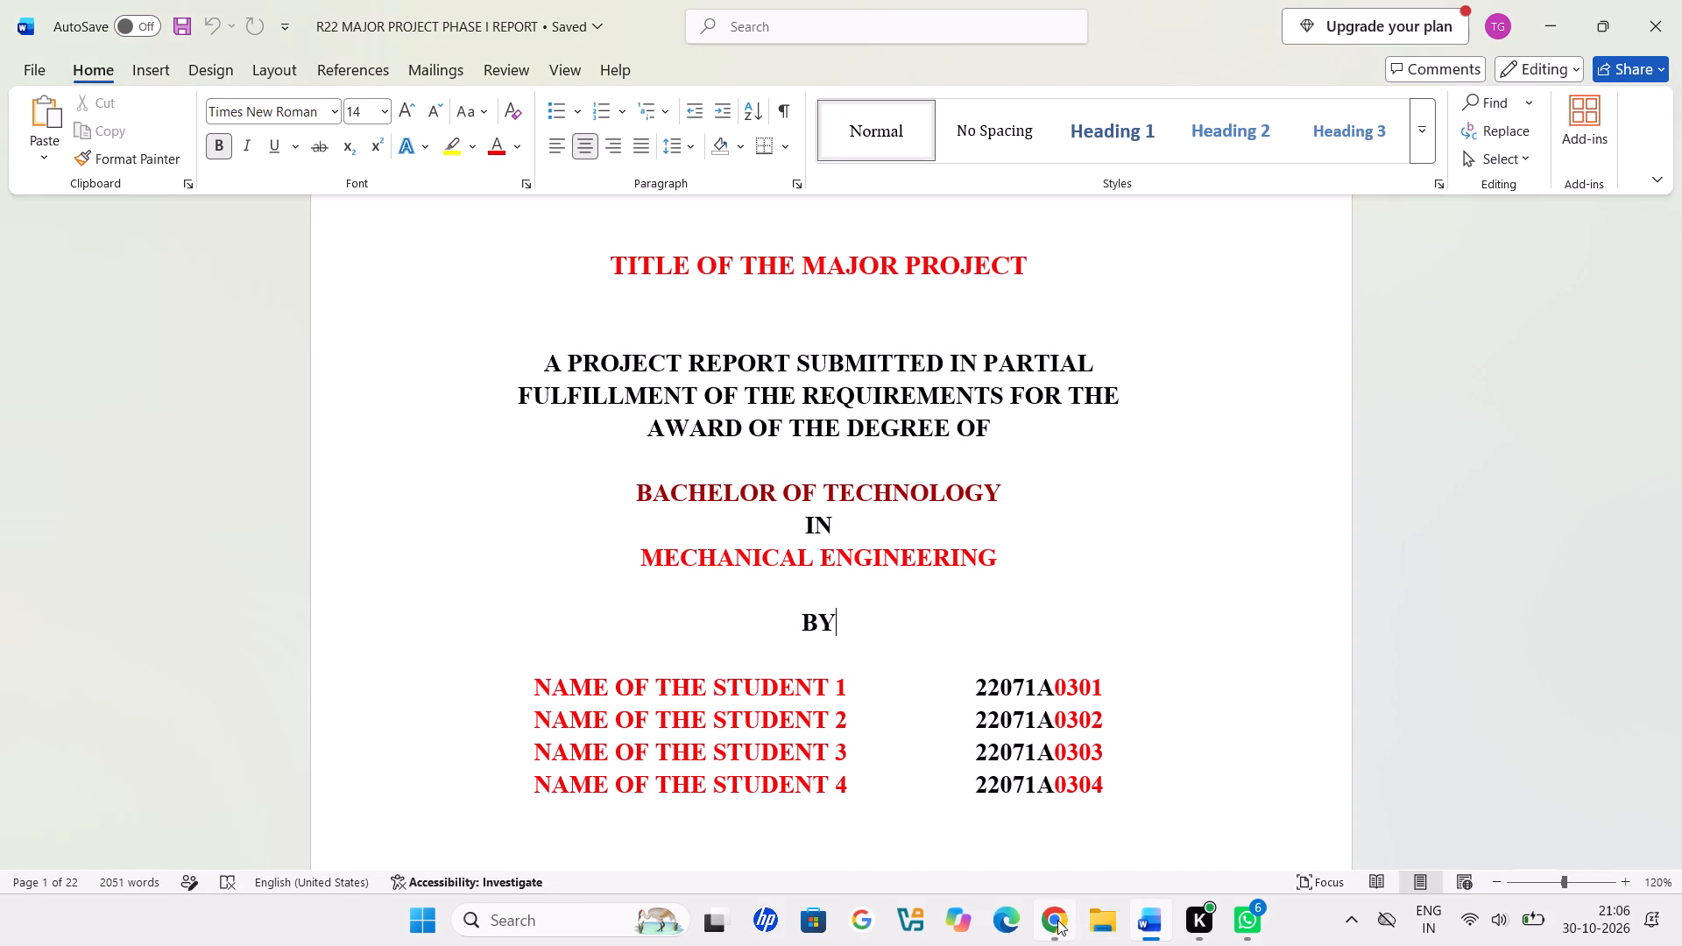
Return to Chrome and paste the copied report into the blank Google Docs document.
left_click(1057, 920)
key("ctrl+v")
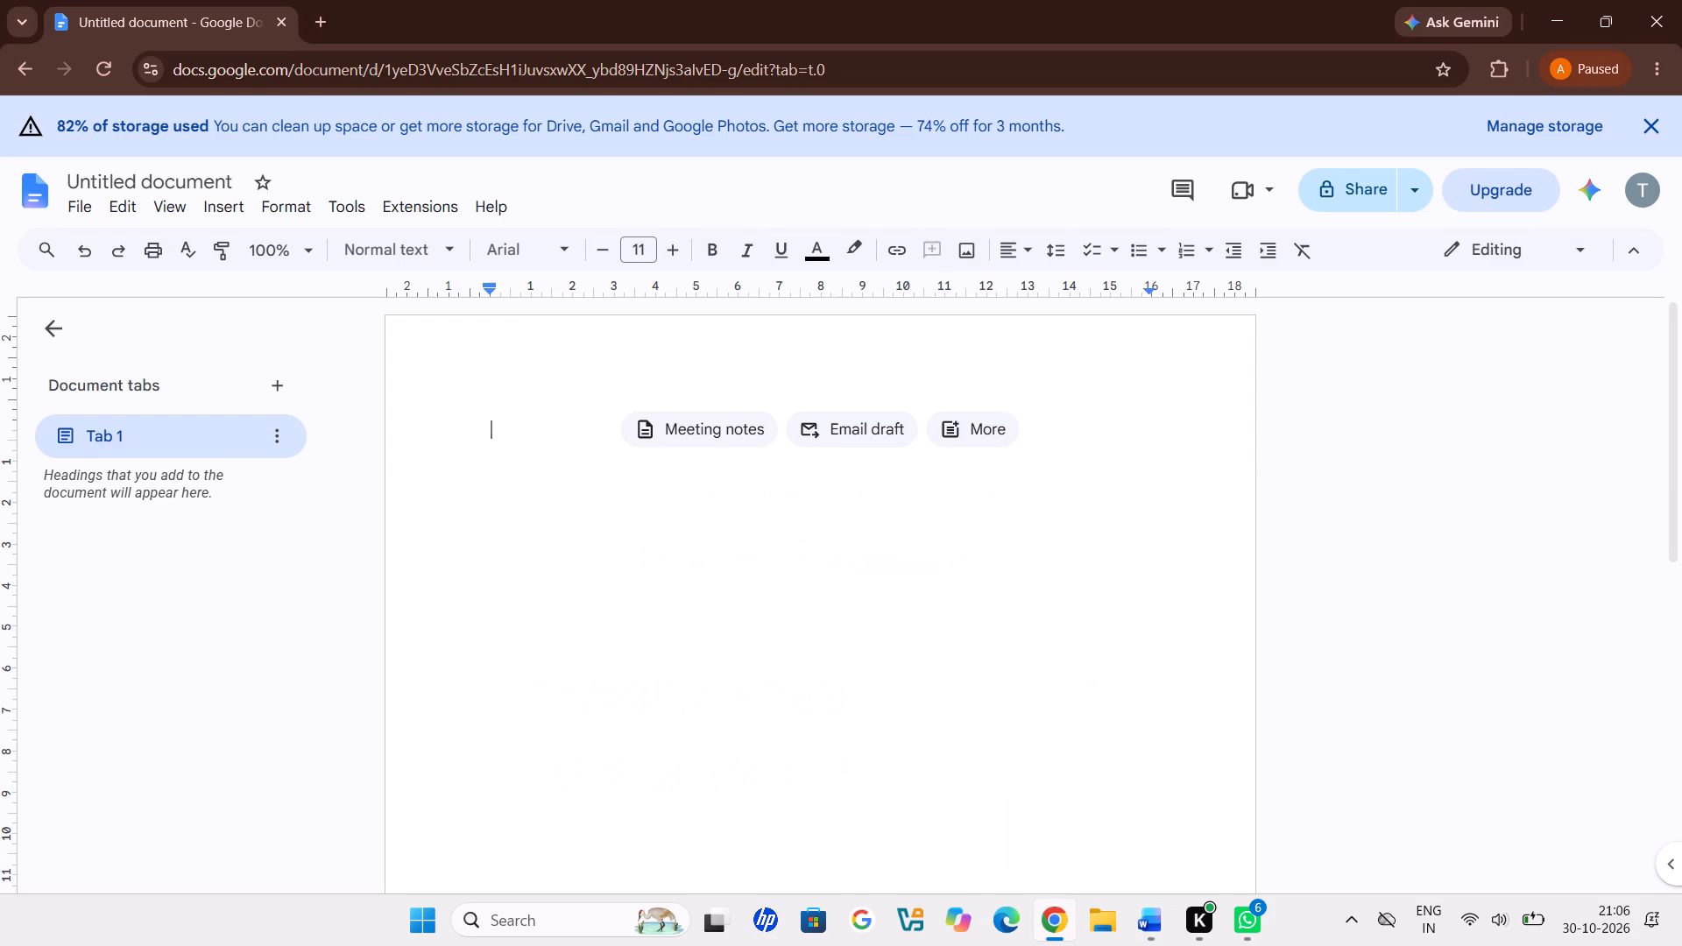
left_click(518, 441)
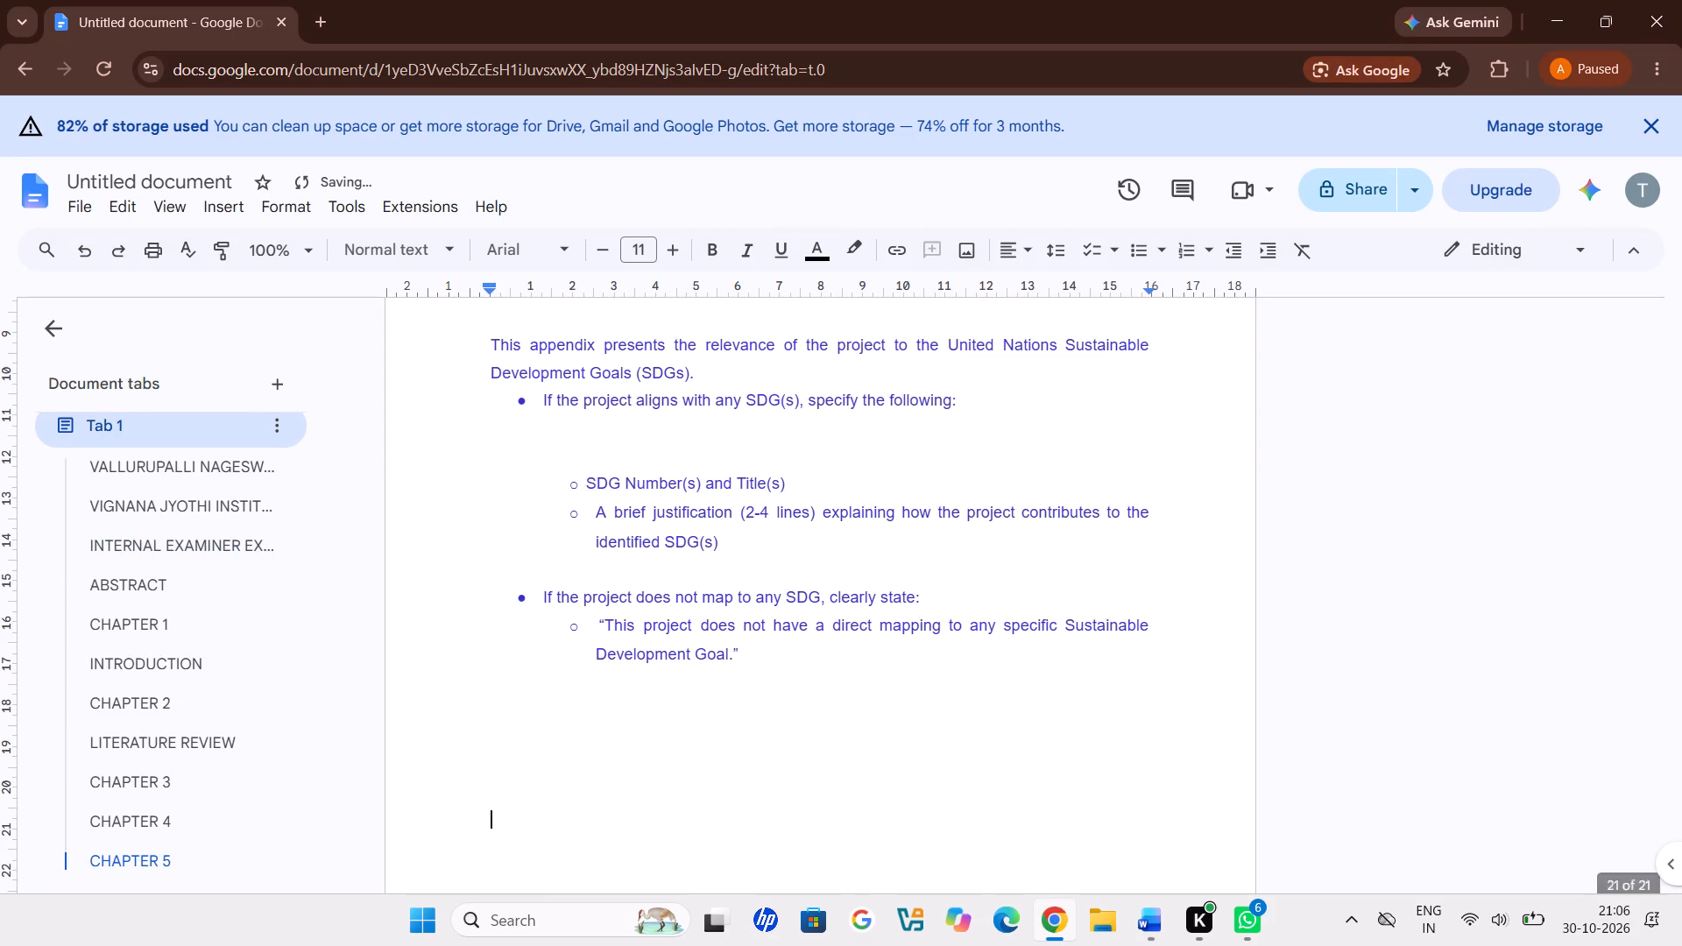
Look over the pasted report from its last page back to the title page.
scroll(723, 497, "up", 18)
scroll(723, 497, "up", 5)
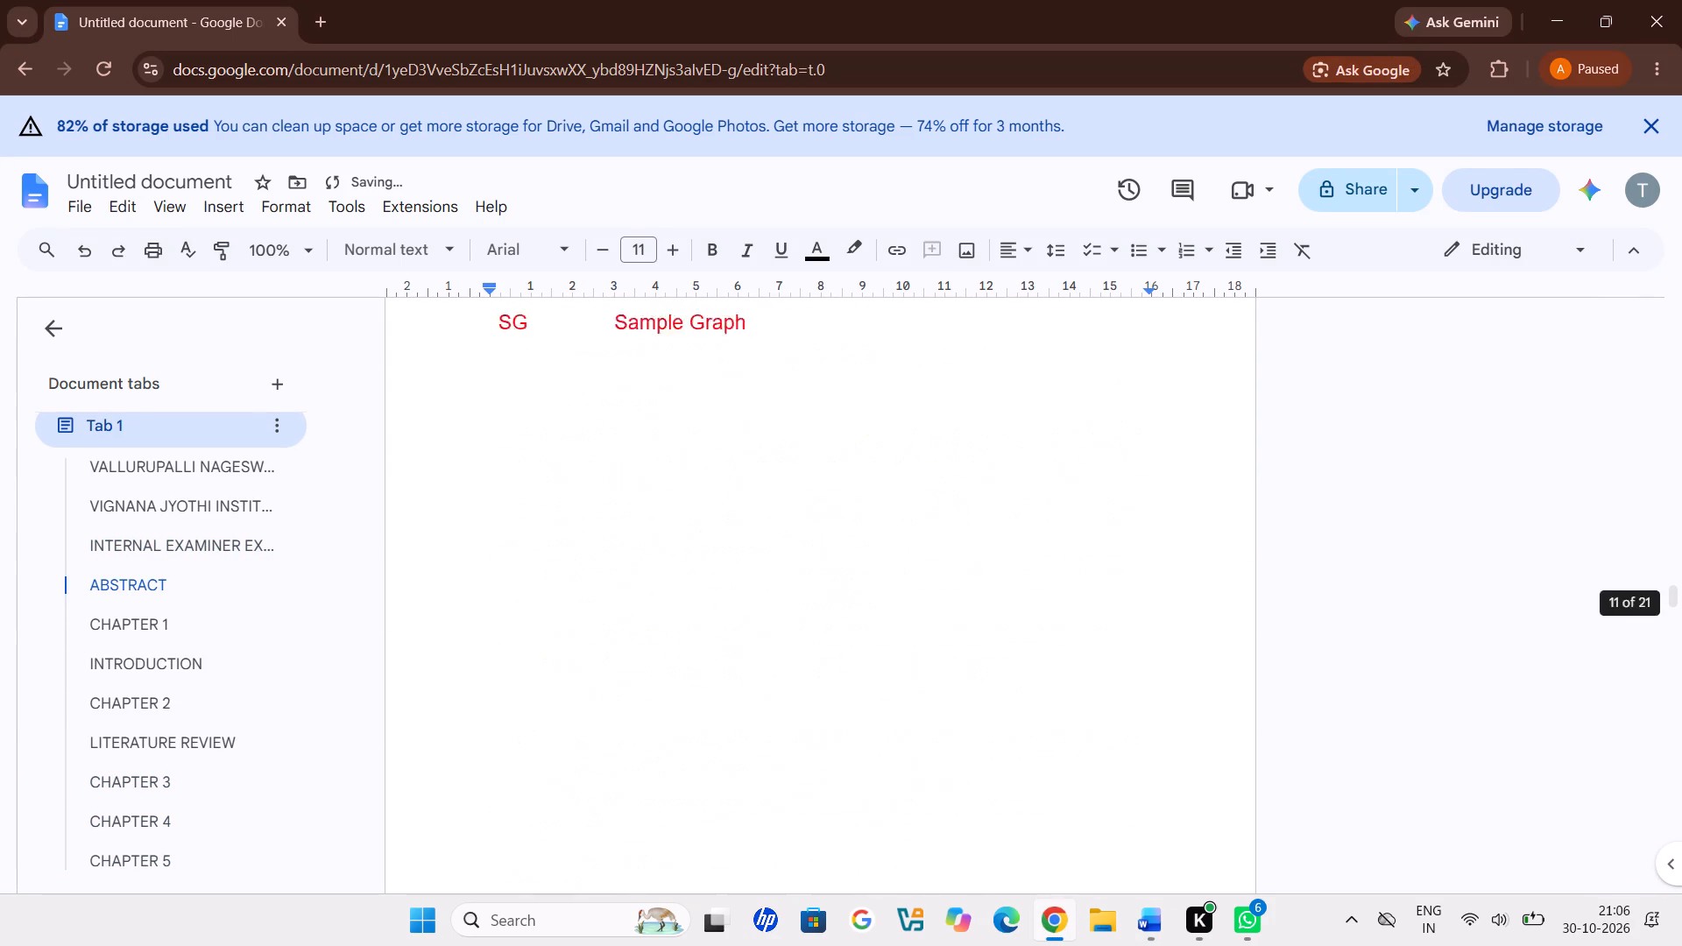
scroll(723, 497, "up", 16)
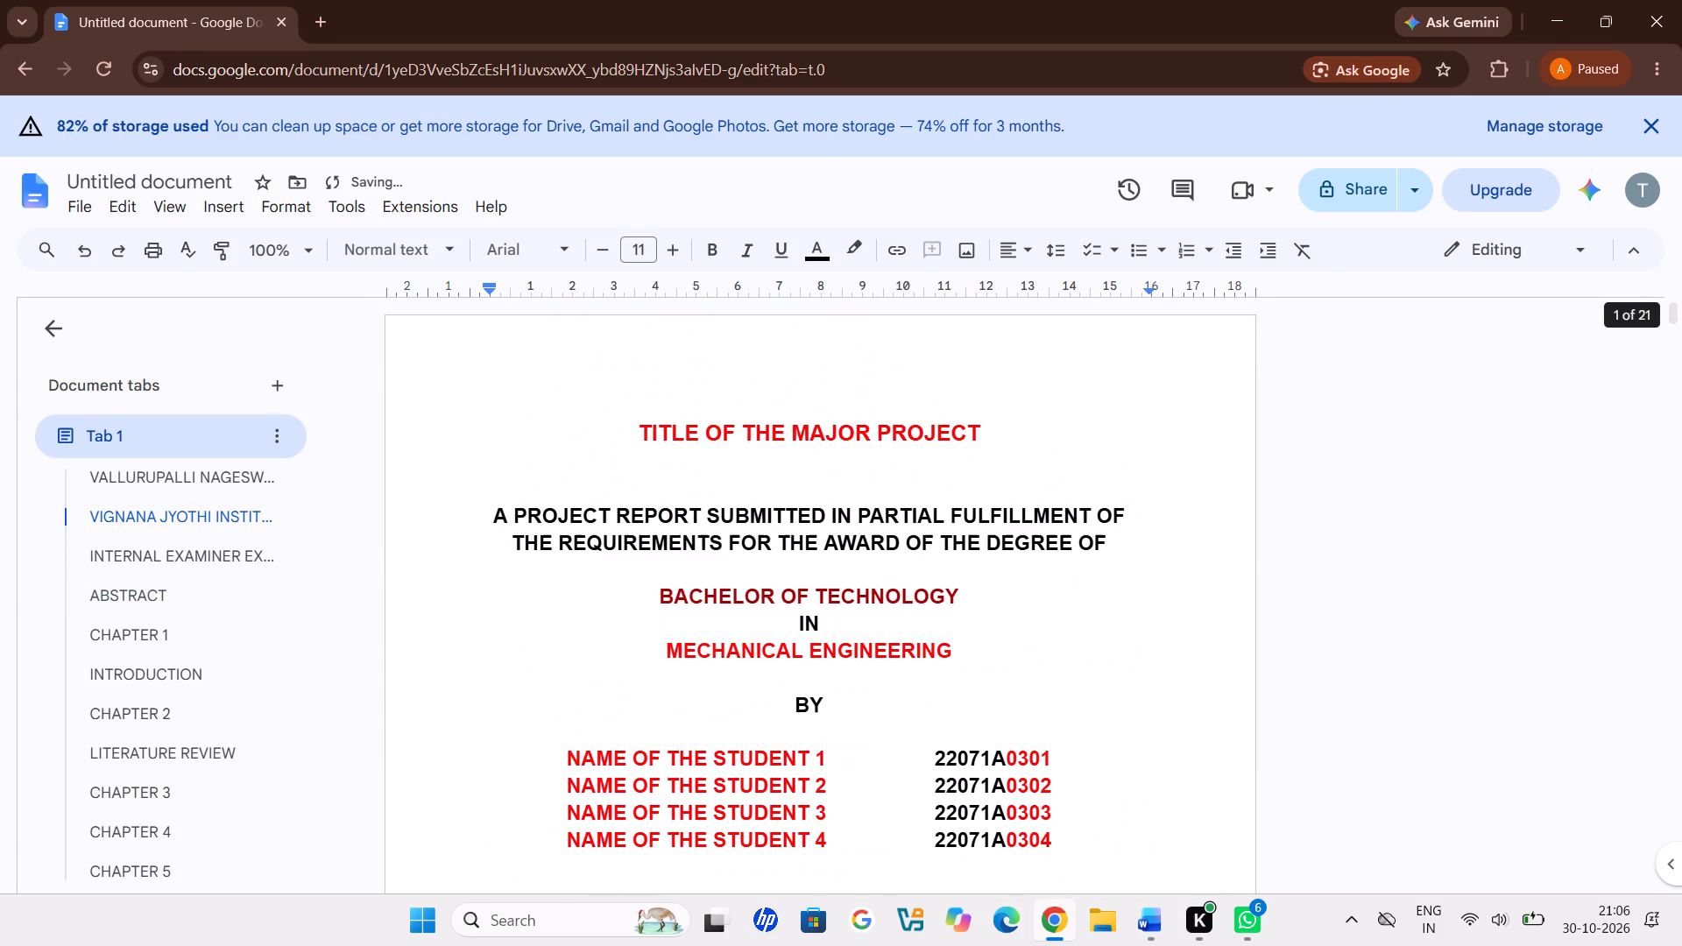
scroll(723, 497, "down", 3)
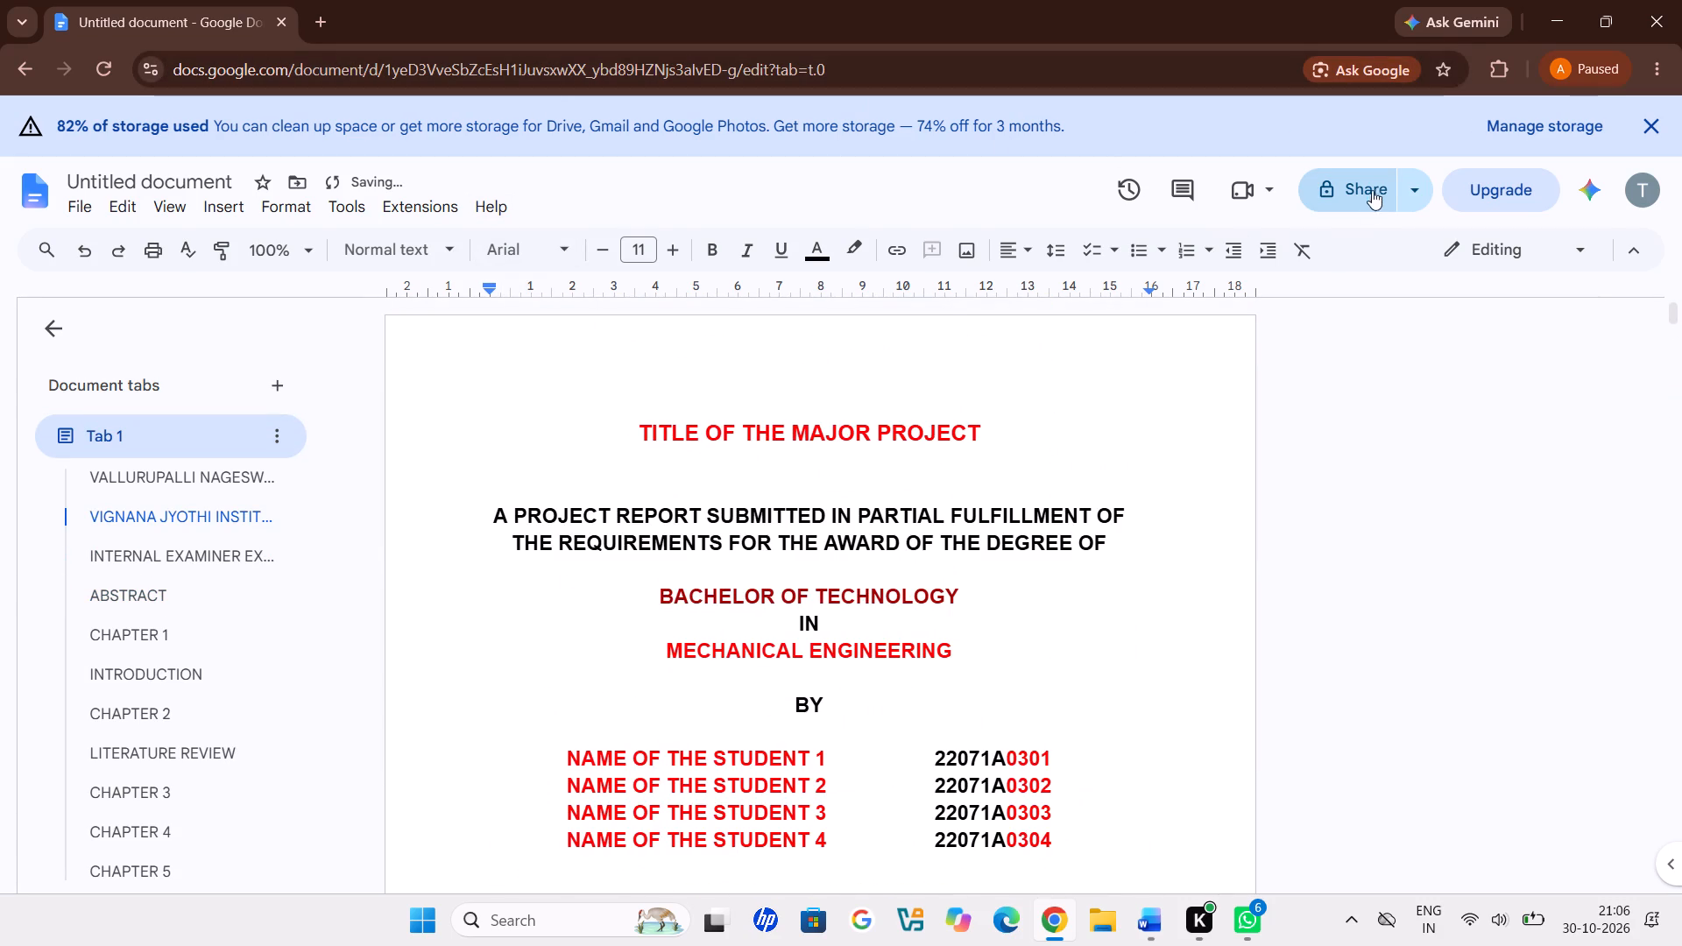
Start sharing the document and save it under the suggested name TITLE OF THE MAJOR PROJECT.
left_click(1422, 183)
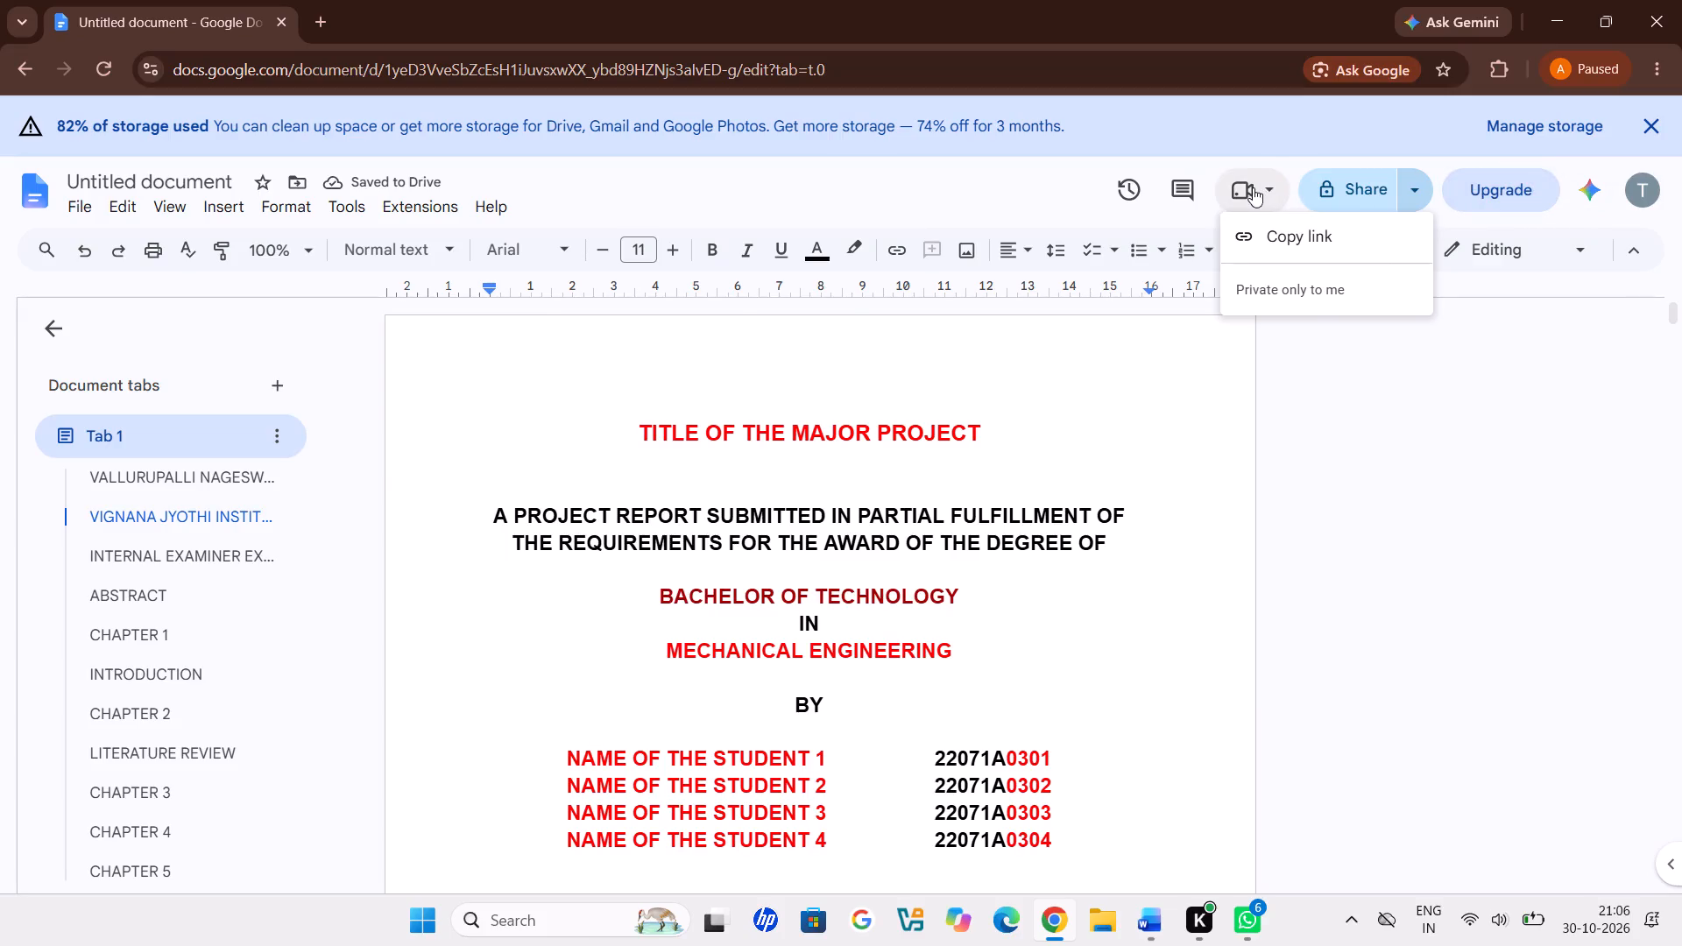
left_click(1344, 182)
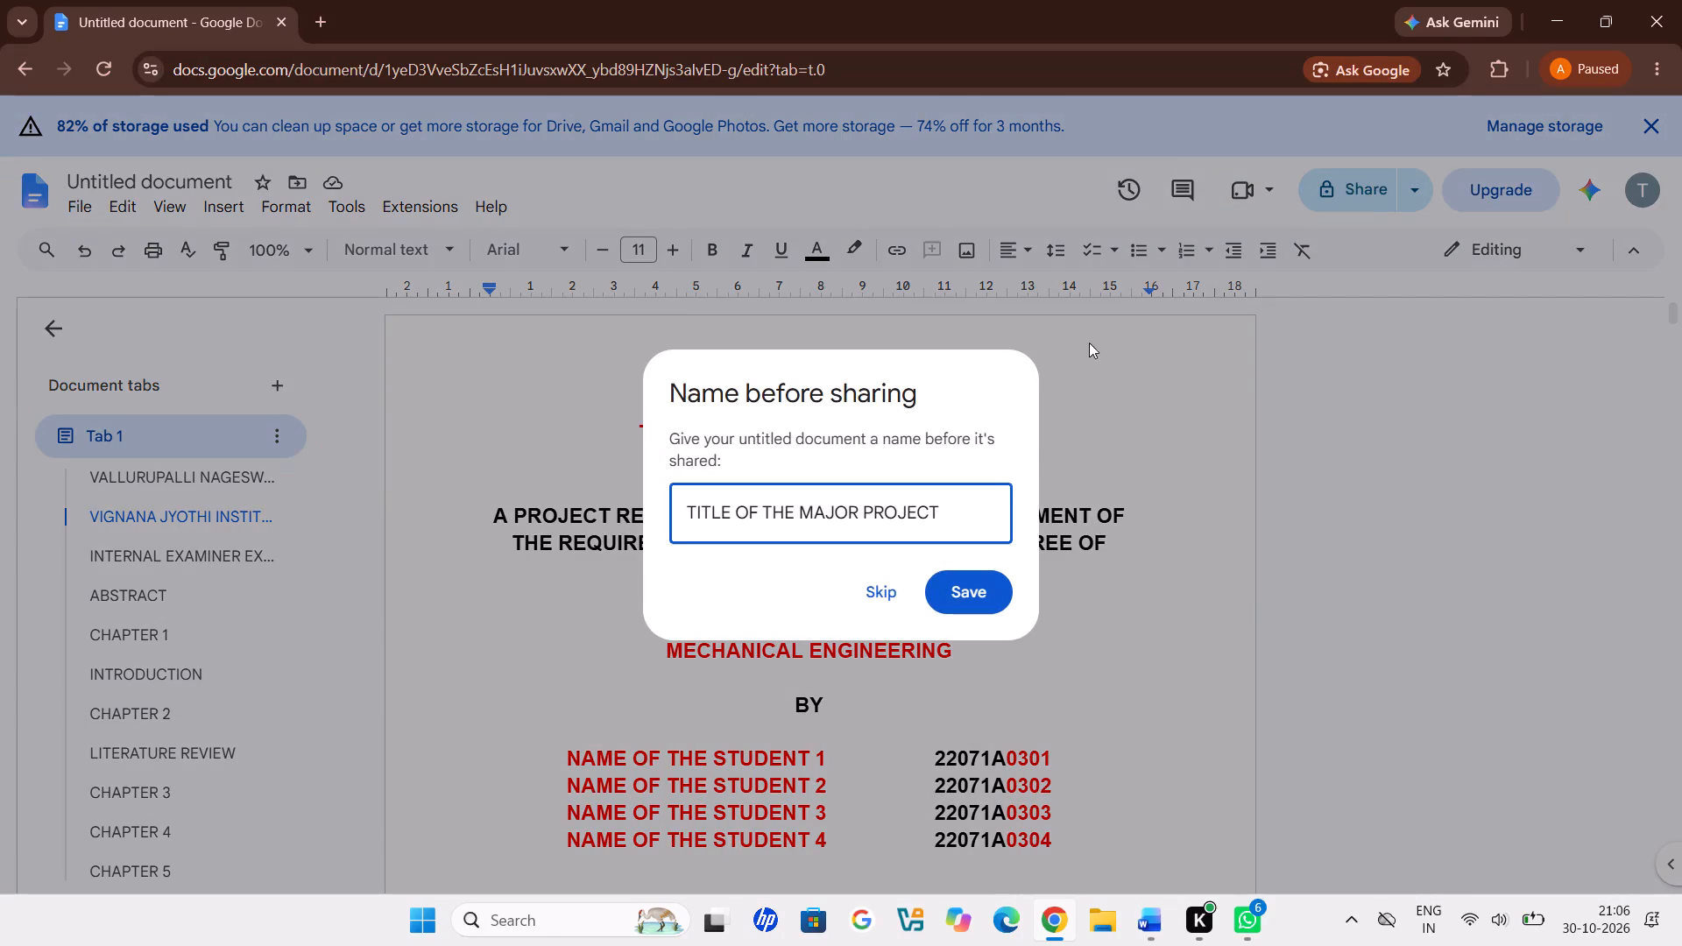
left_click(968, 592)
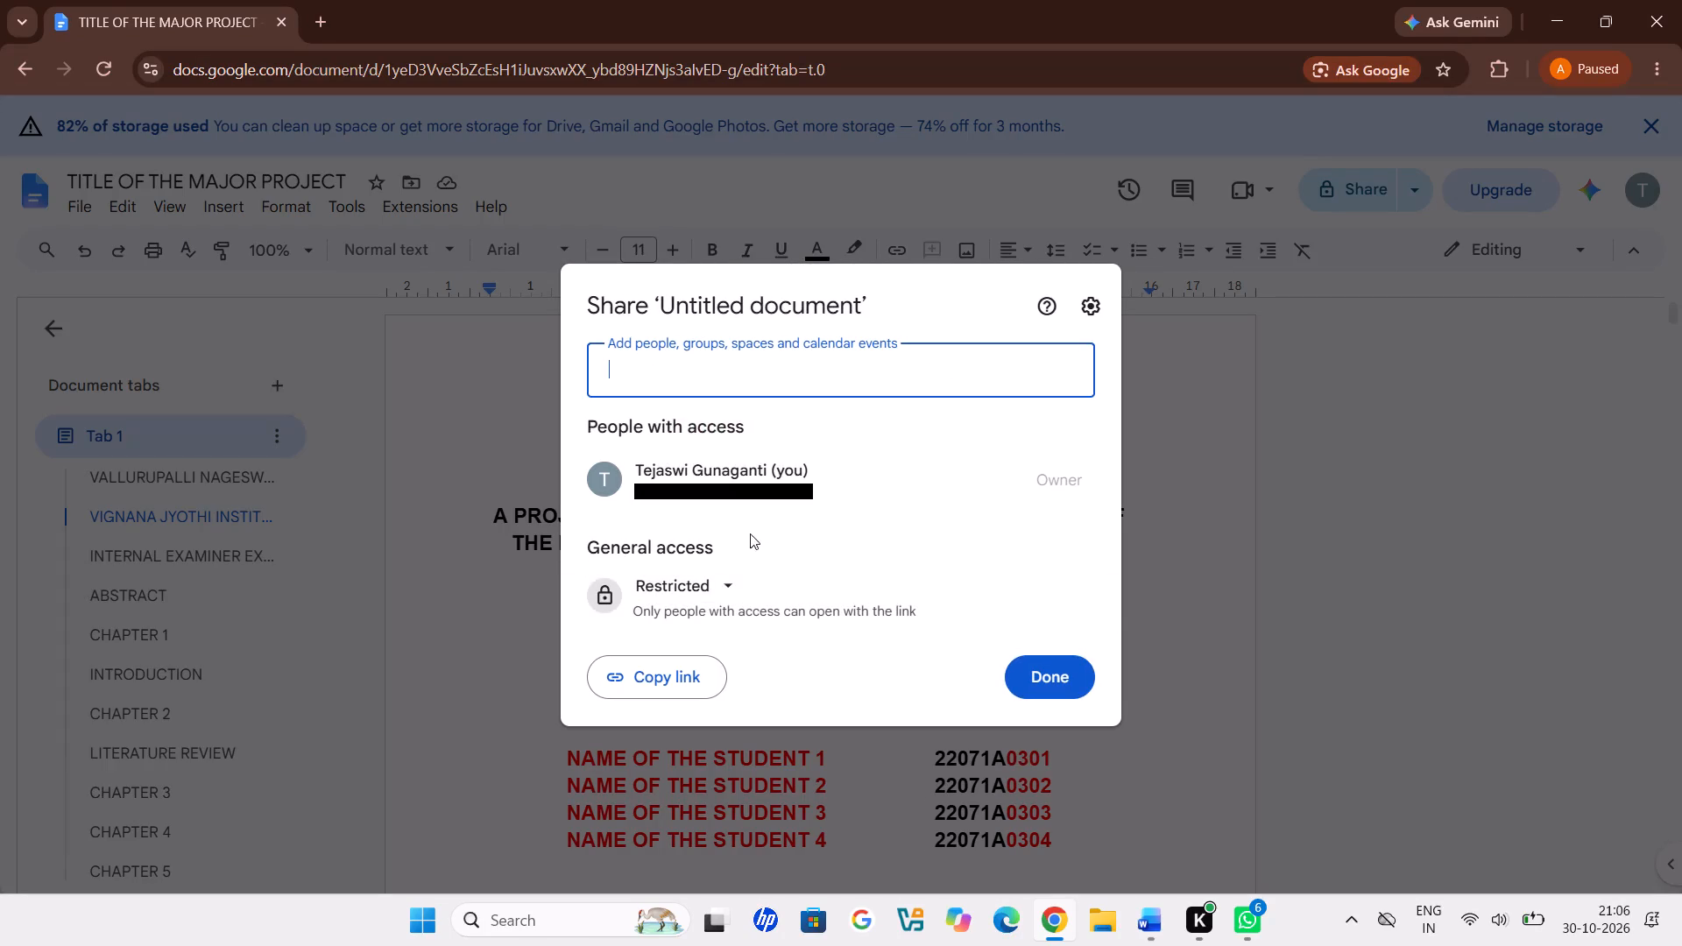
Set the document's general access to Anyone with the link, with the Editor role.
left_click(721, 576)
left_click(729, 683)
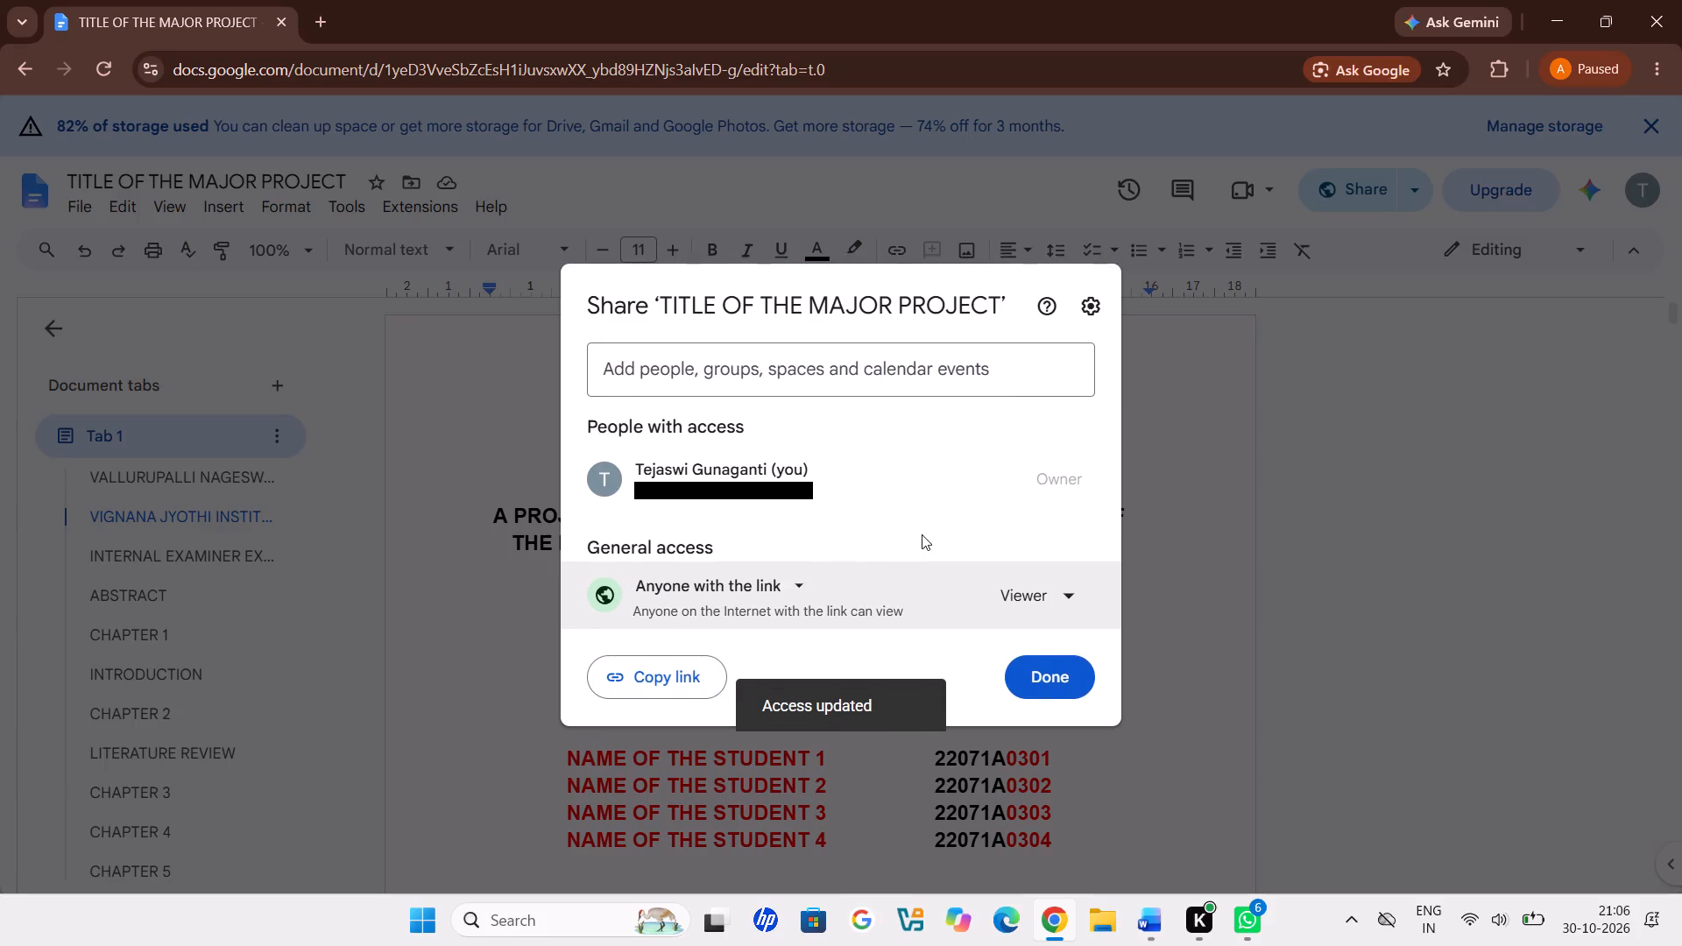
left_click(1071, 589)
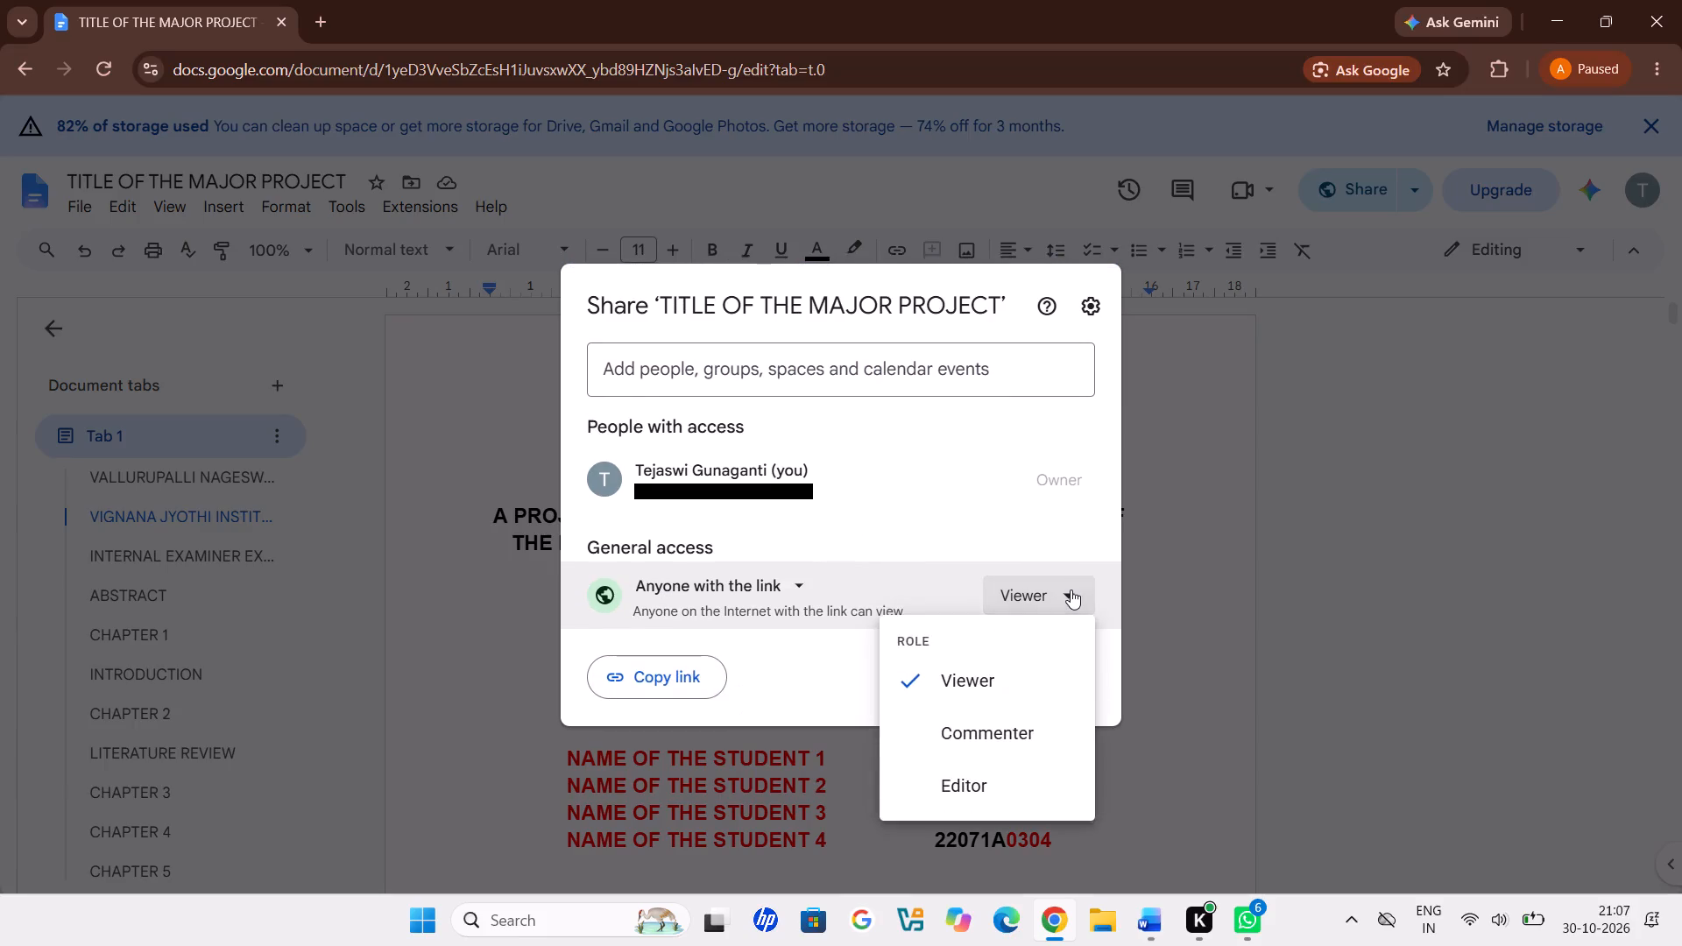
left_click(958, 774)
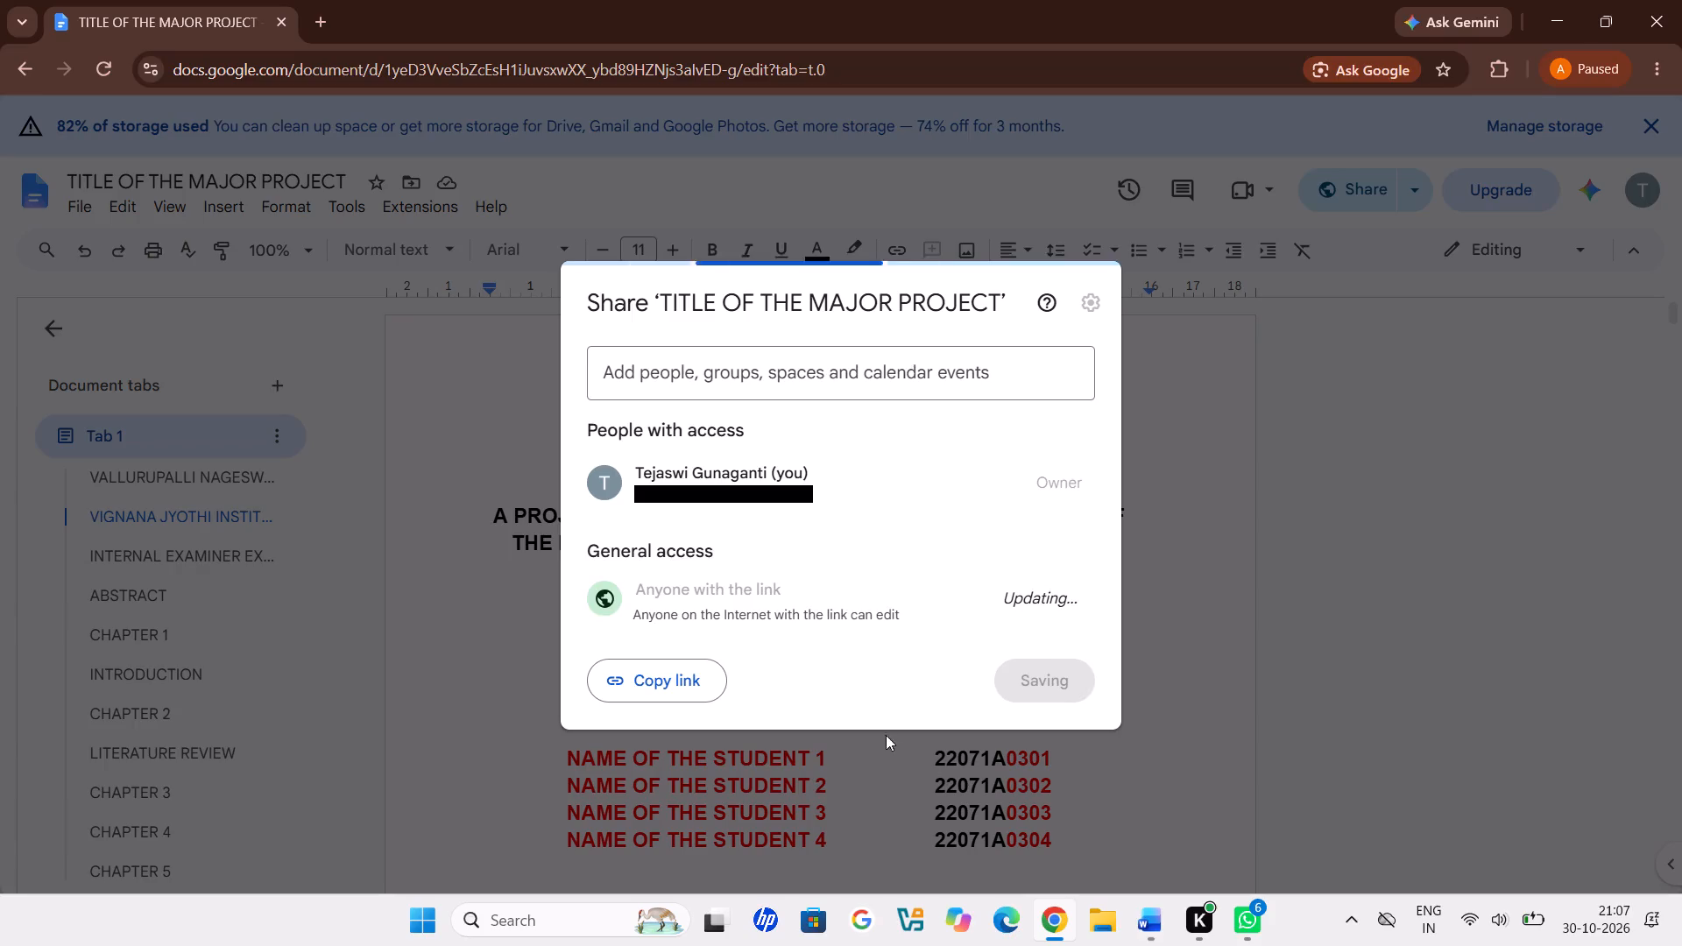
Copy the document's sharing link and finish the sharing settings.
left_click(653, 671)
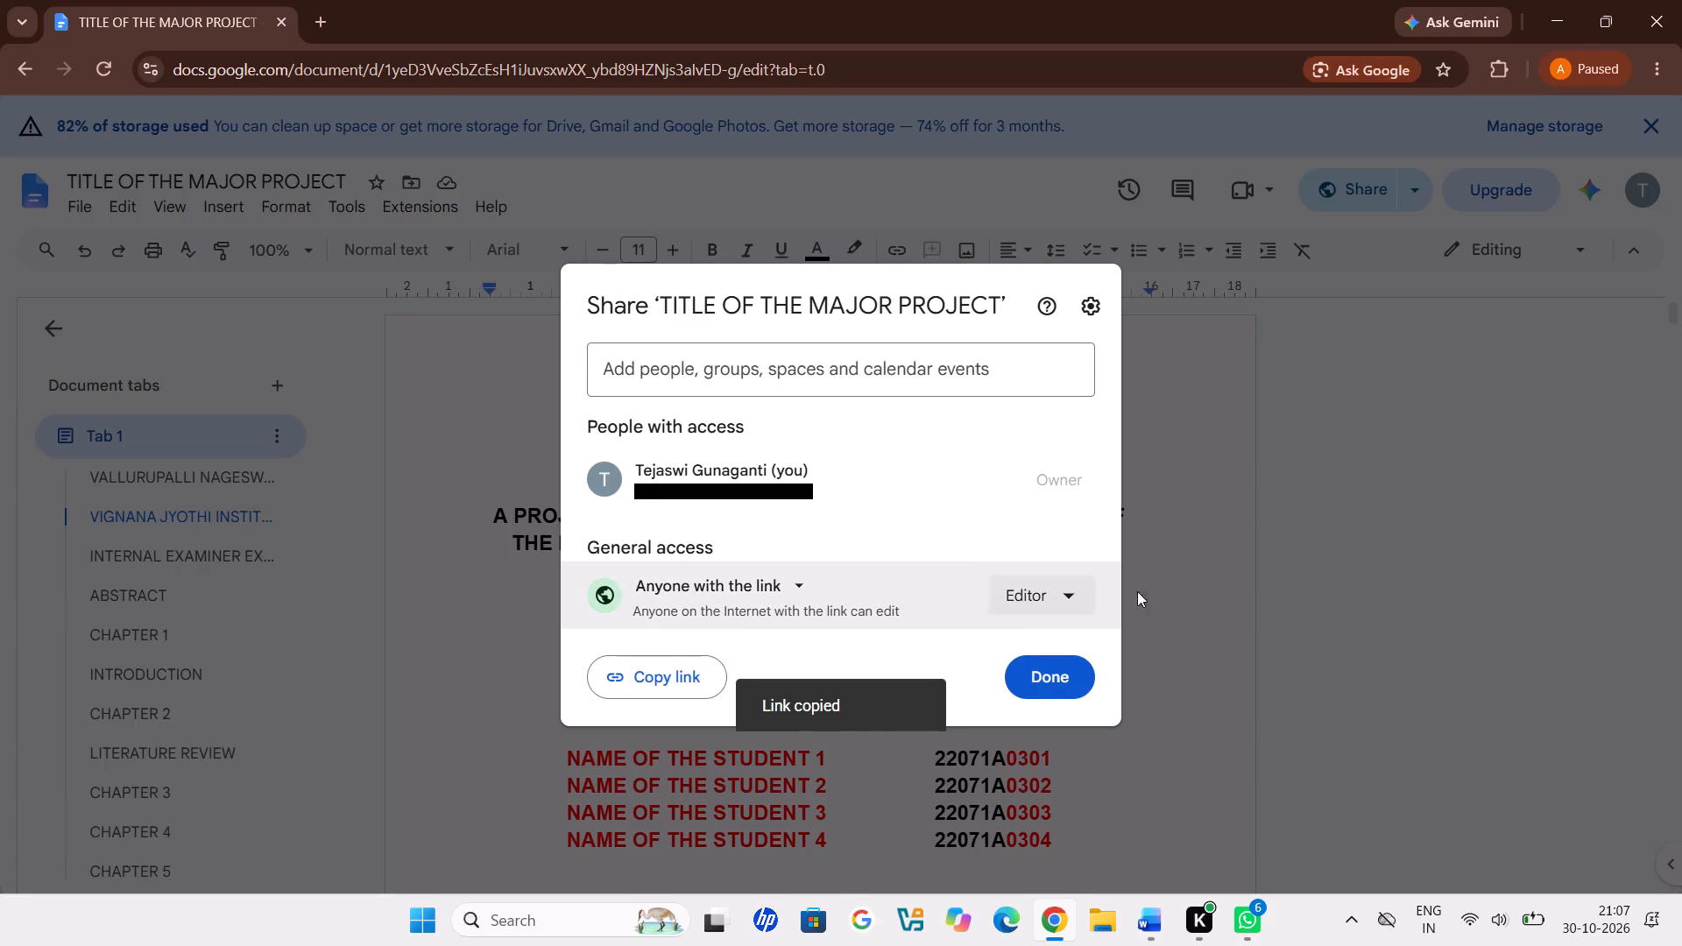
left_click(1107, 658)
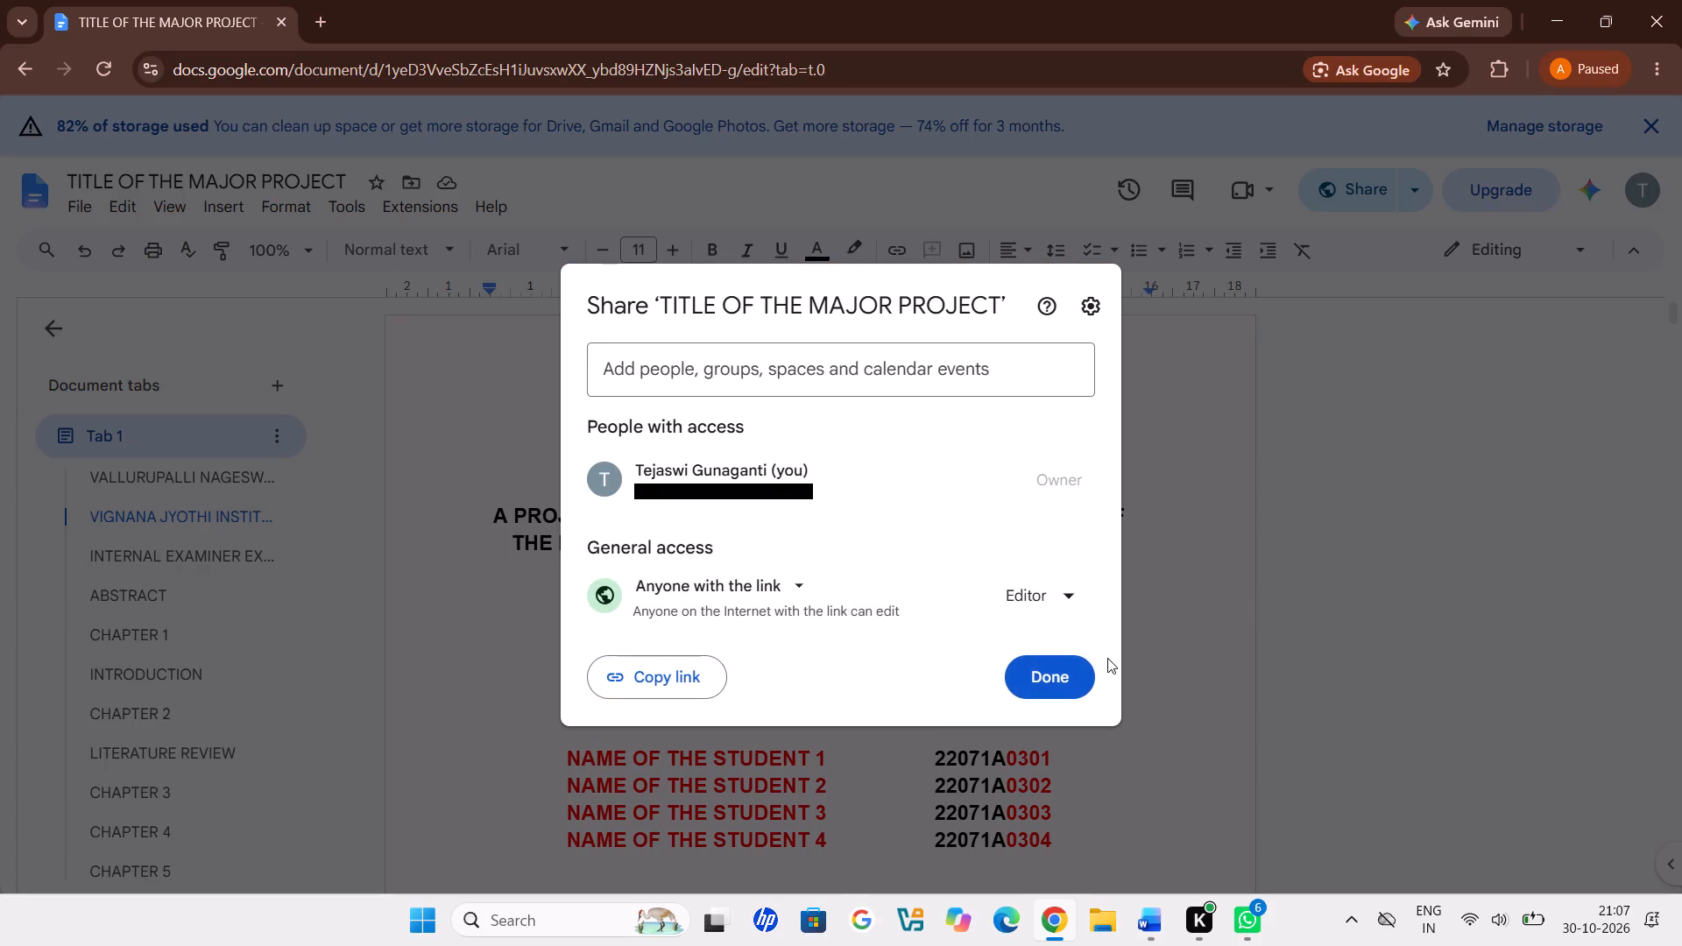
left_click(1060, 663)
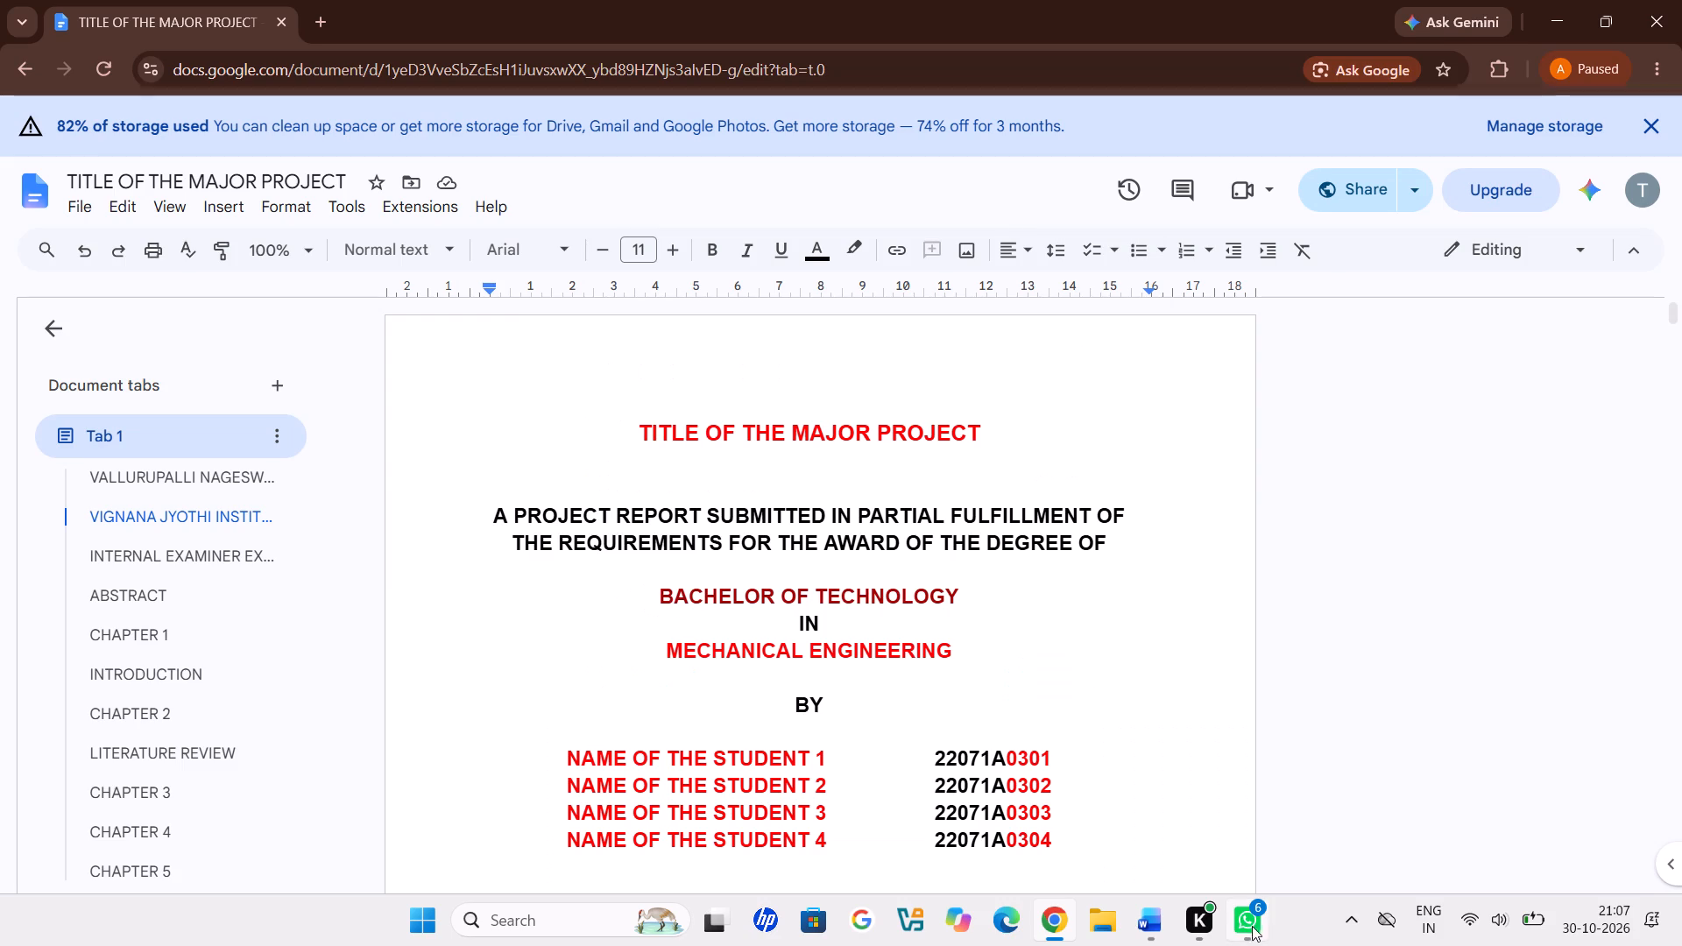
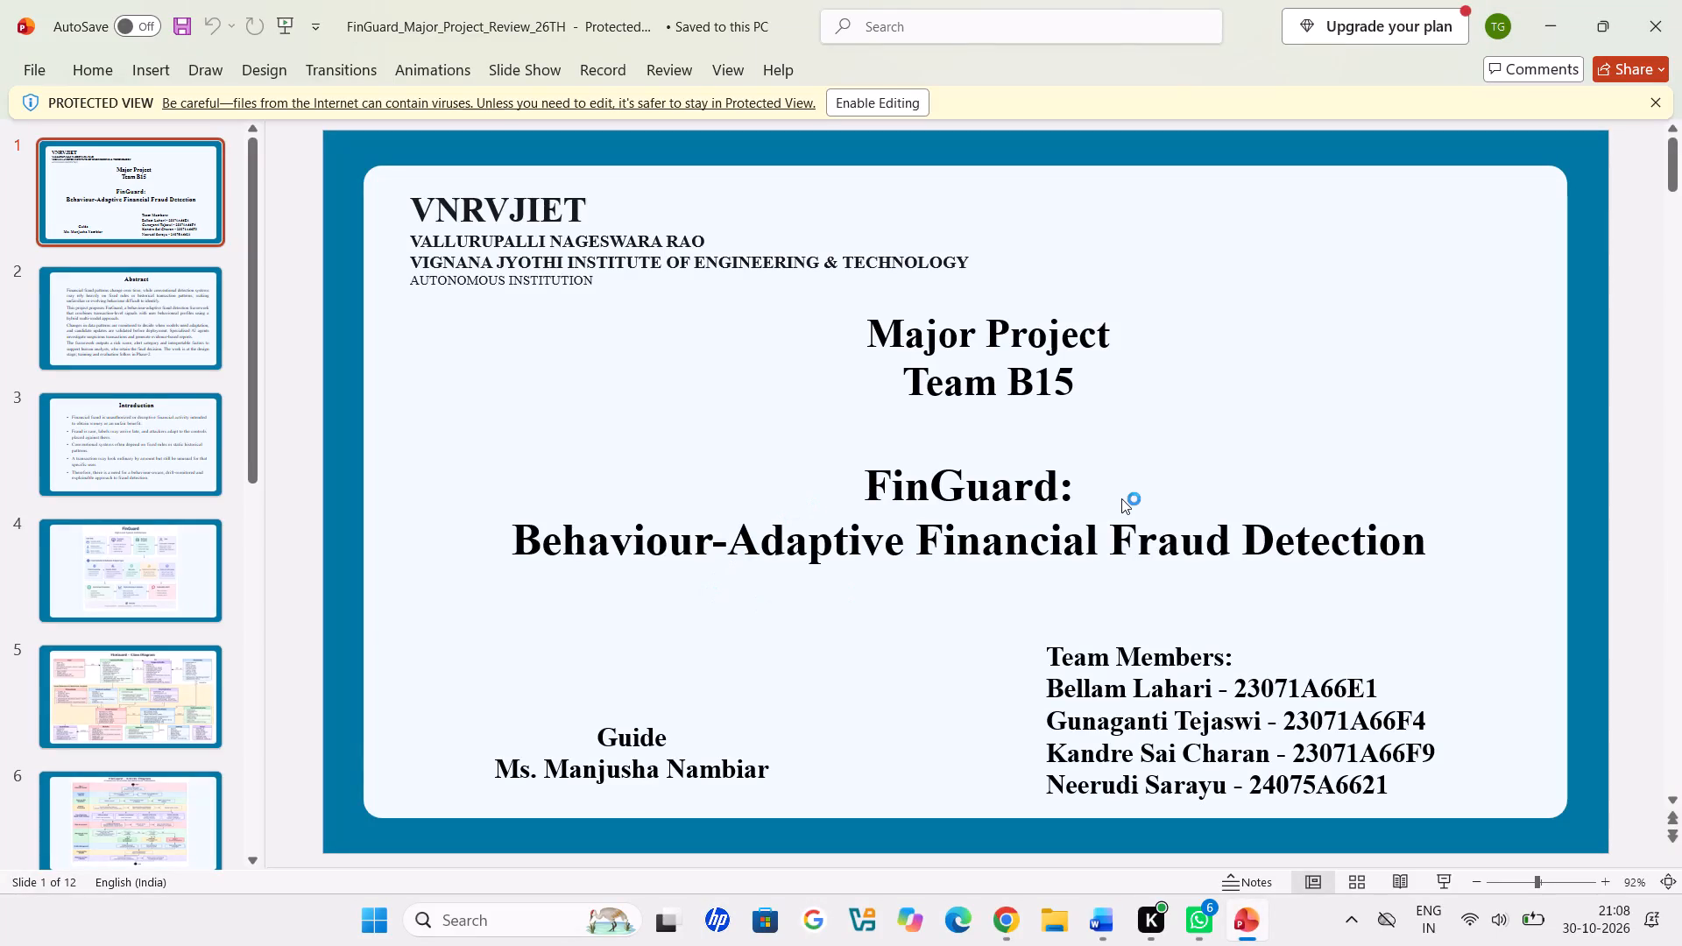
Copy the two-line project title FinGuard: Behaviour-Adaptive Financial Fraud Detection from the presentation's first slide.
left_click(1436, 541)
left_click(1436, 541)
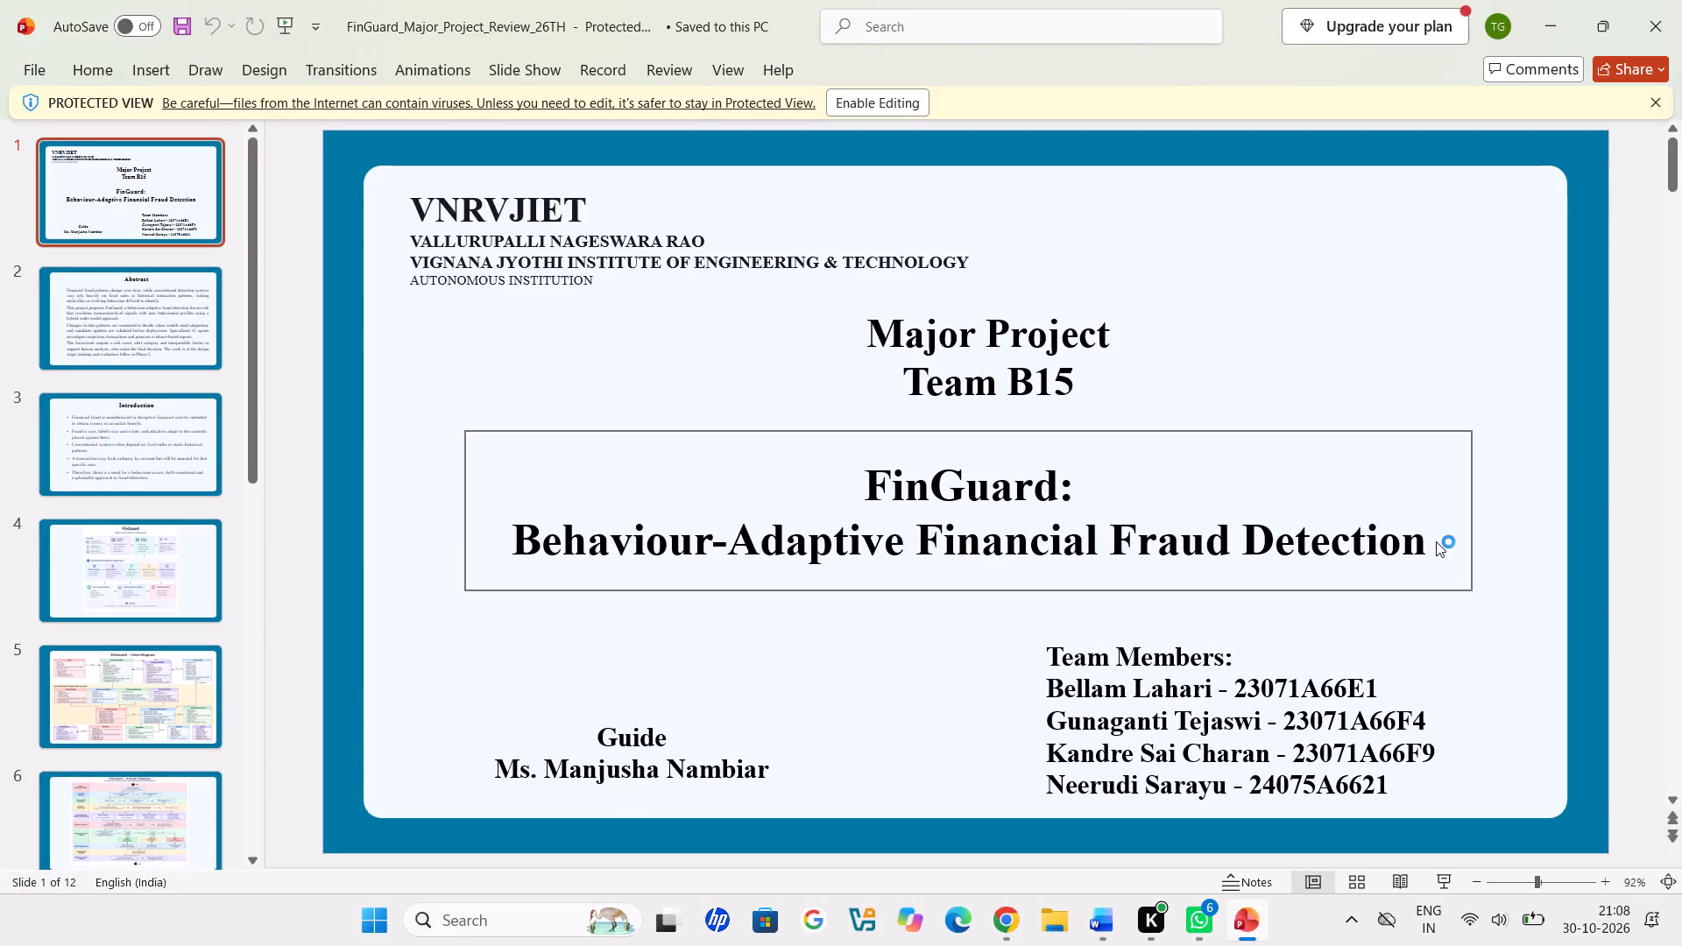
left_click_drag(1423, 539, 854, 551)
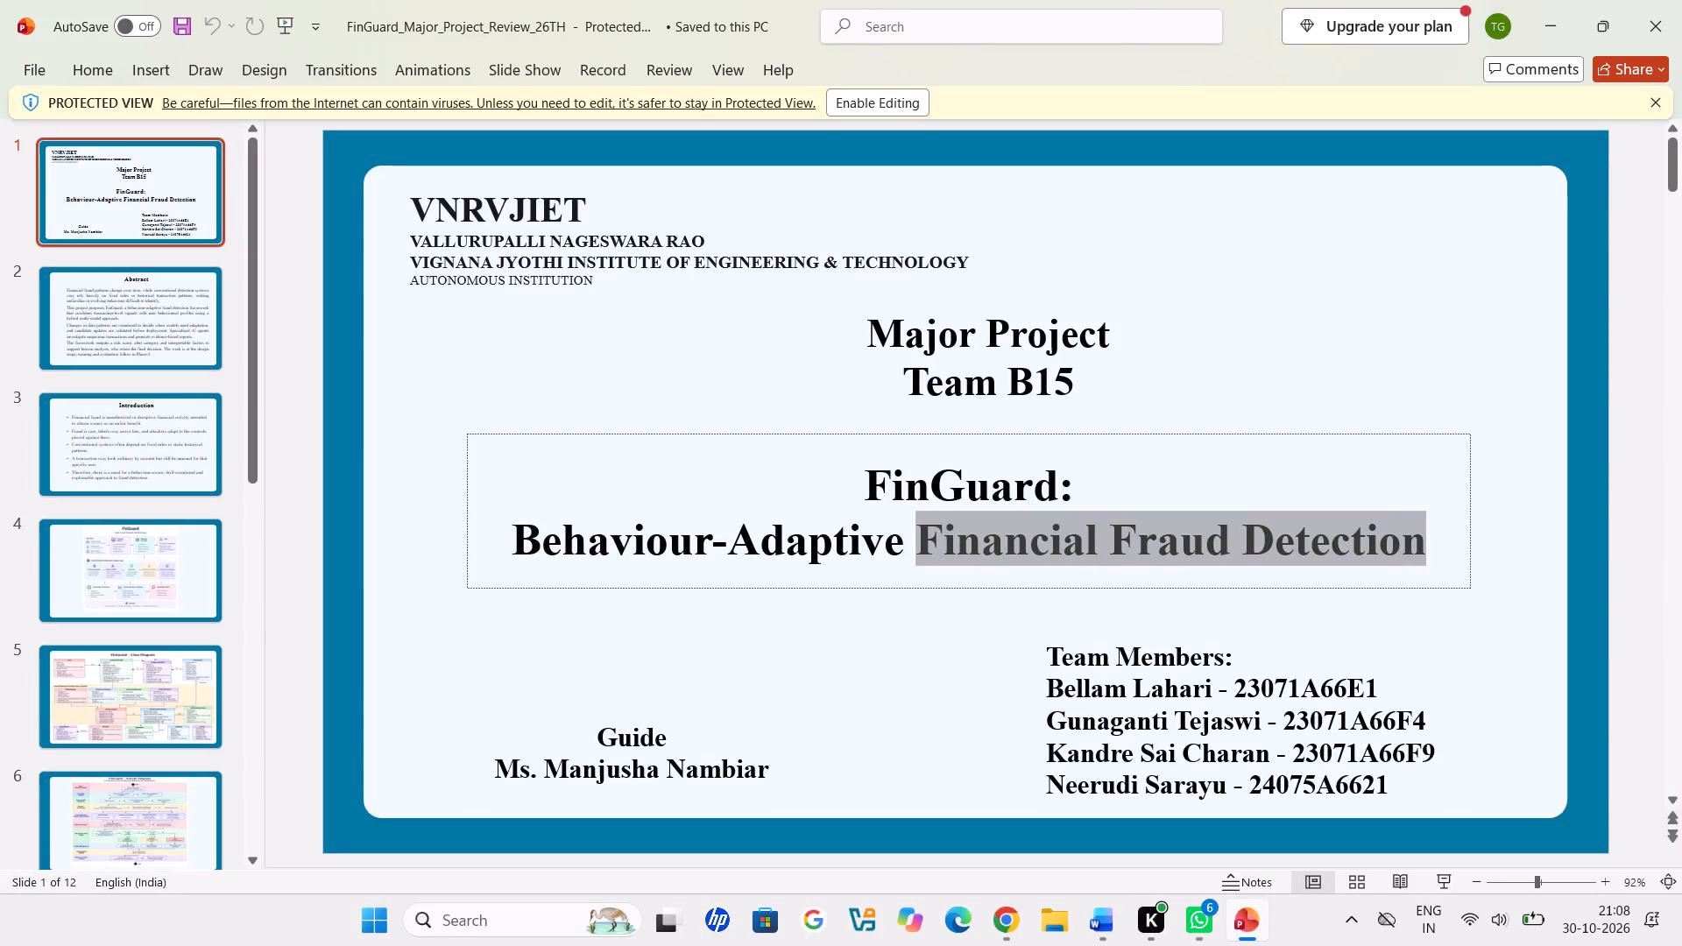
left_click_drag(854, 551, 861, 484)
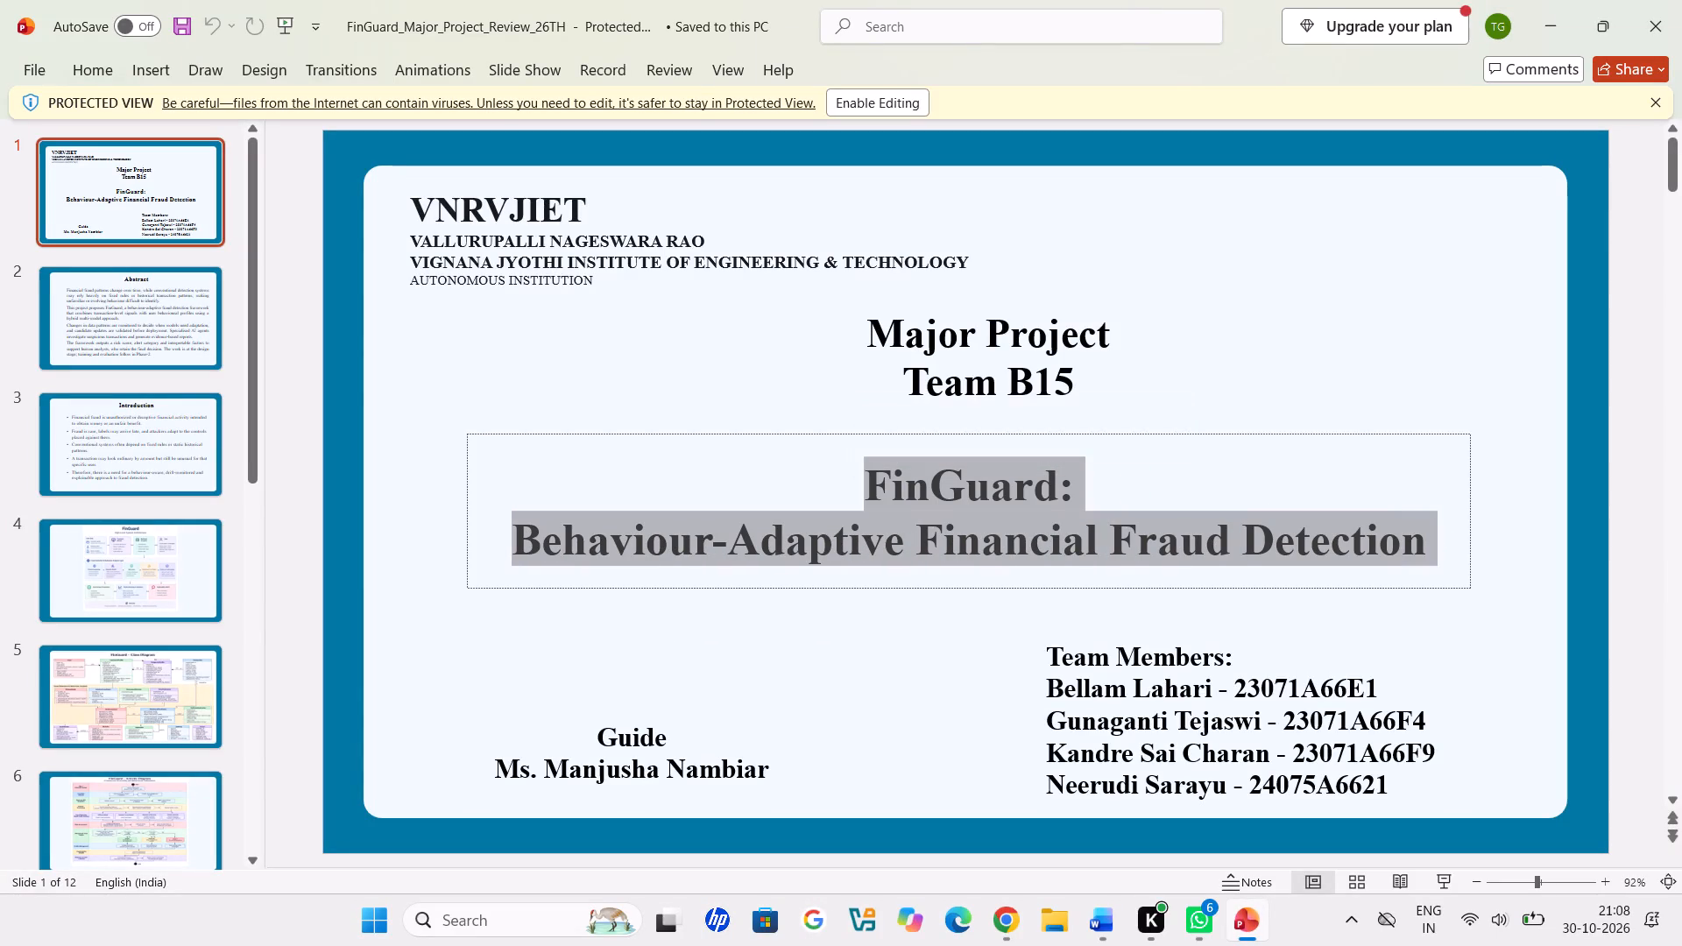
key("ctrl+c")
left_click(1269, 399)
Switch to the Google Docs report in Chrome and replace the TITLE OF THE MAJOR PROJECT placeholder with the copied title.
left_click(1002, 923)
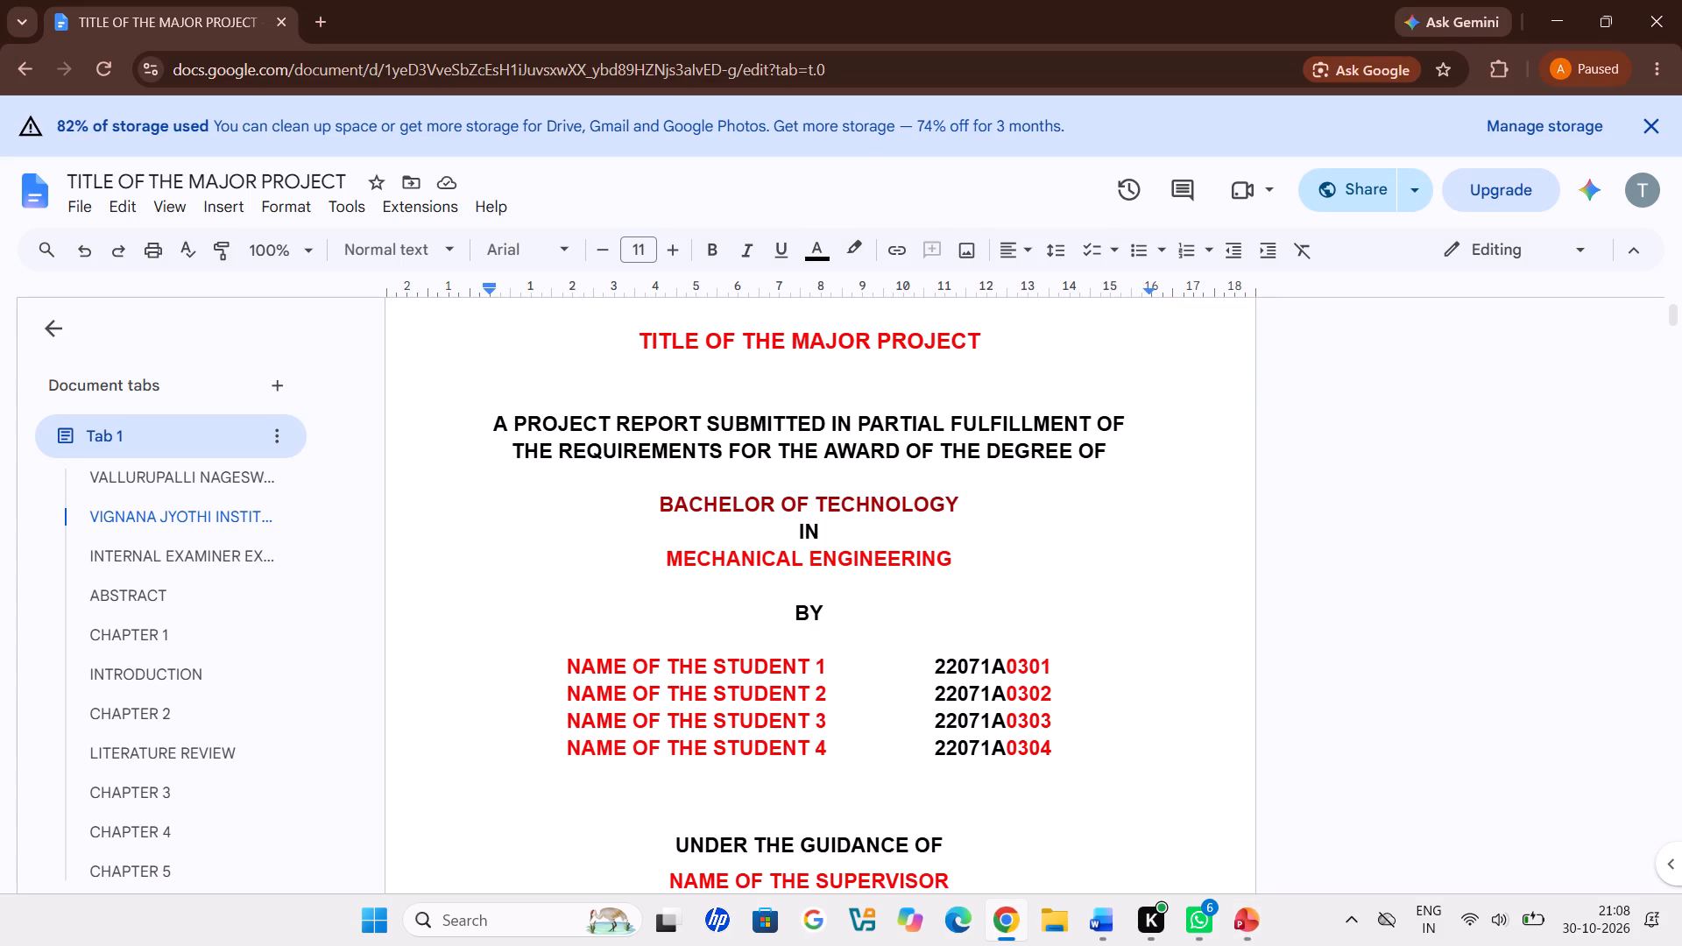
left_click_drag(985, 335, 633, 337)
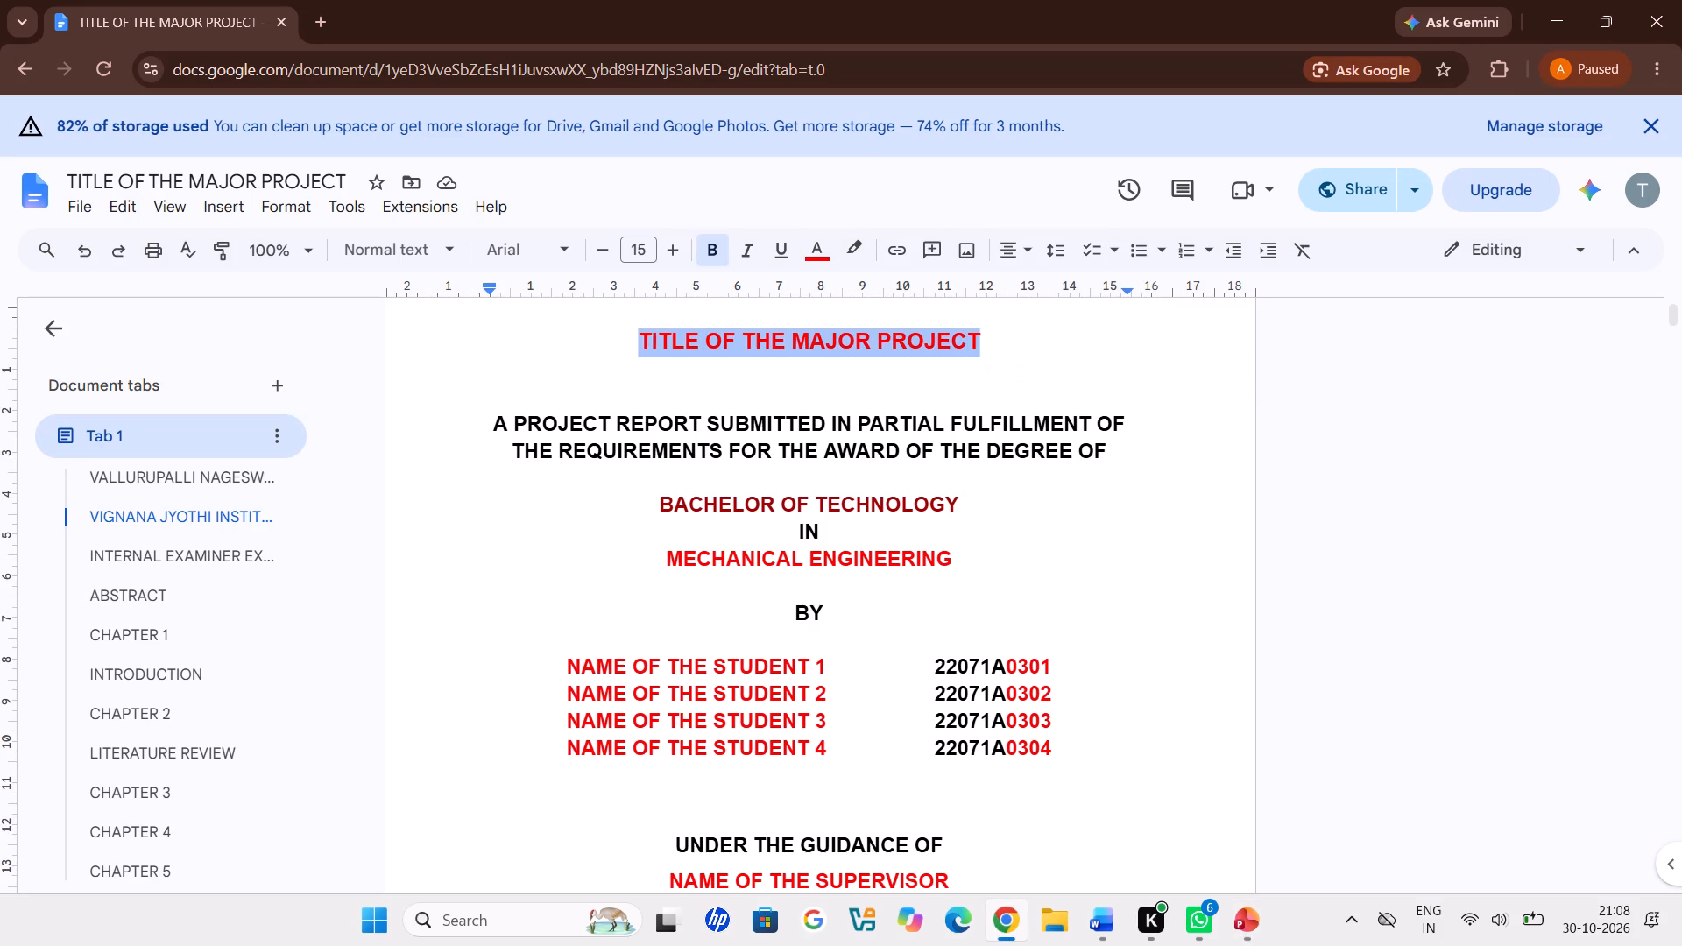
key("ctrl+v")
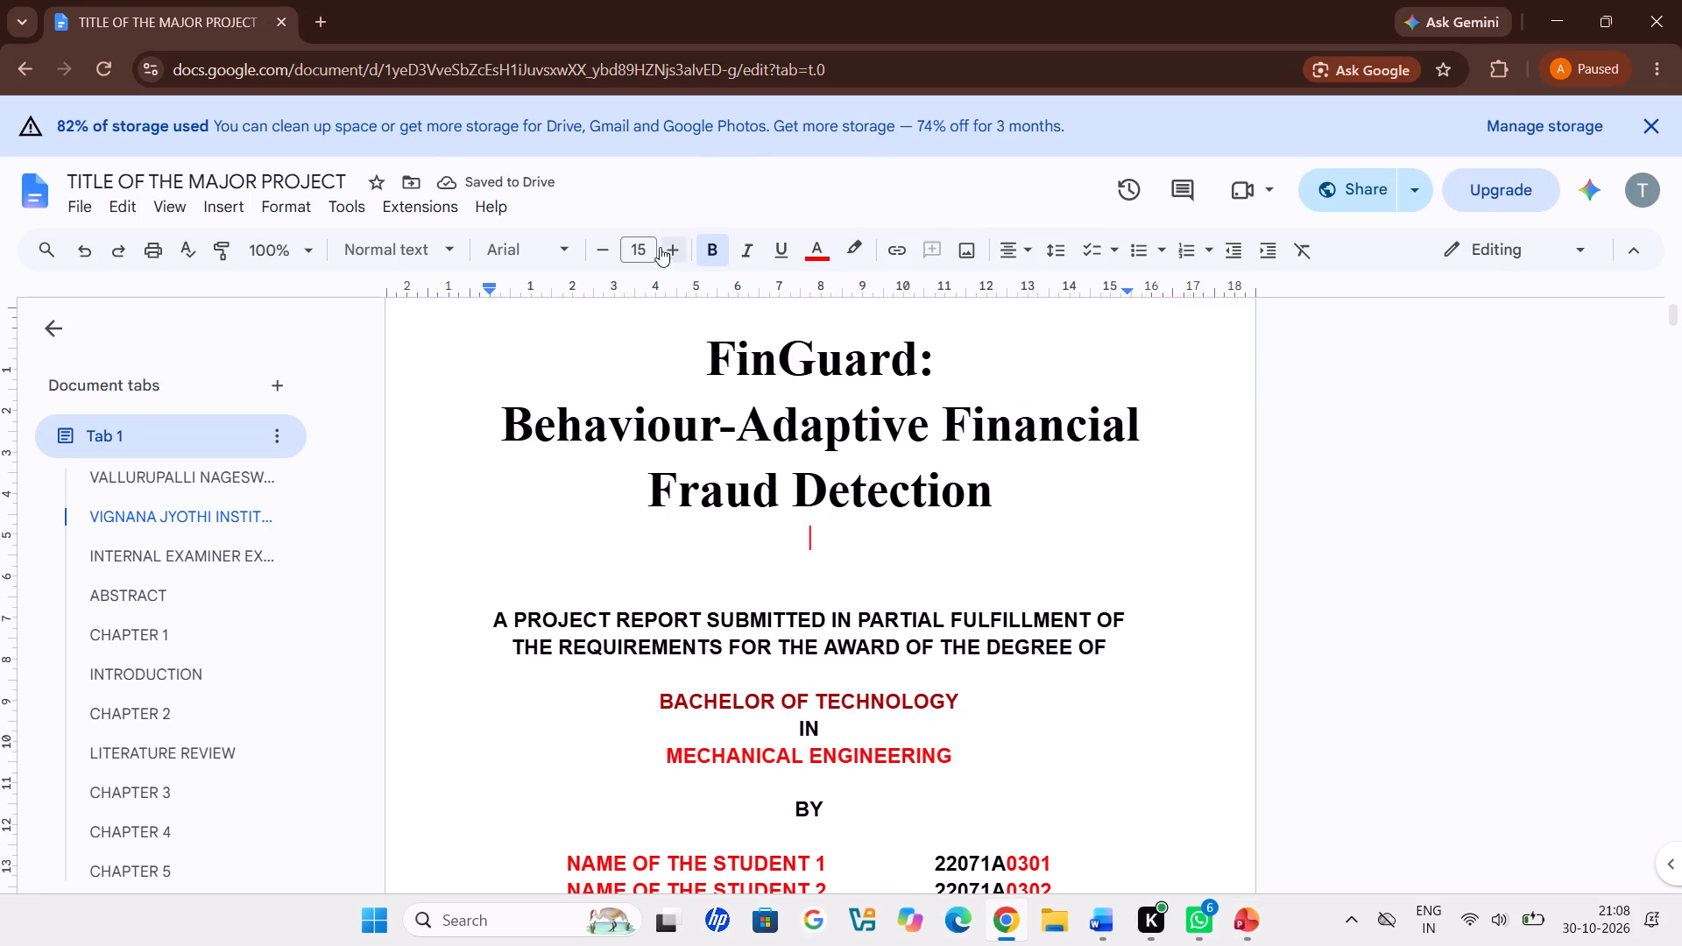
Reduce the pasted project title on the title page to font size 16.
triple_click(680, 256)
left_click(680, 256)
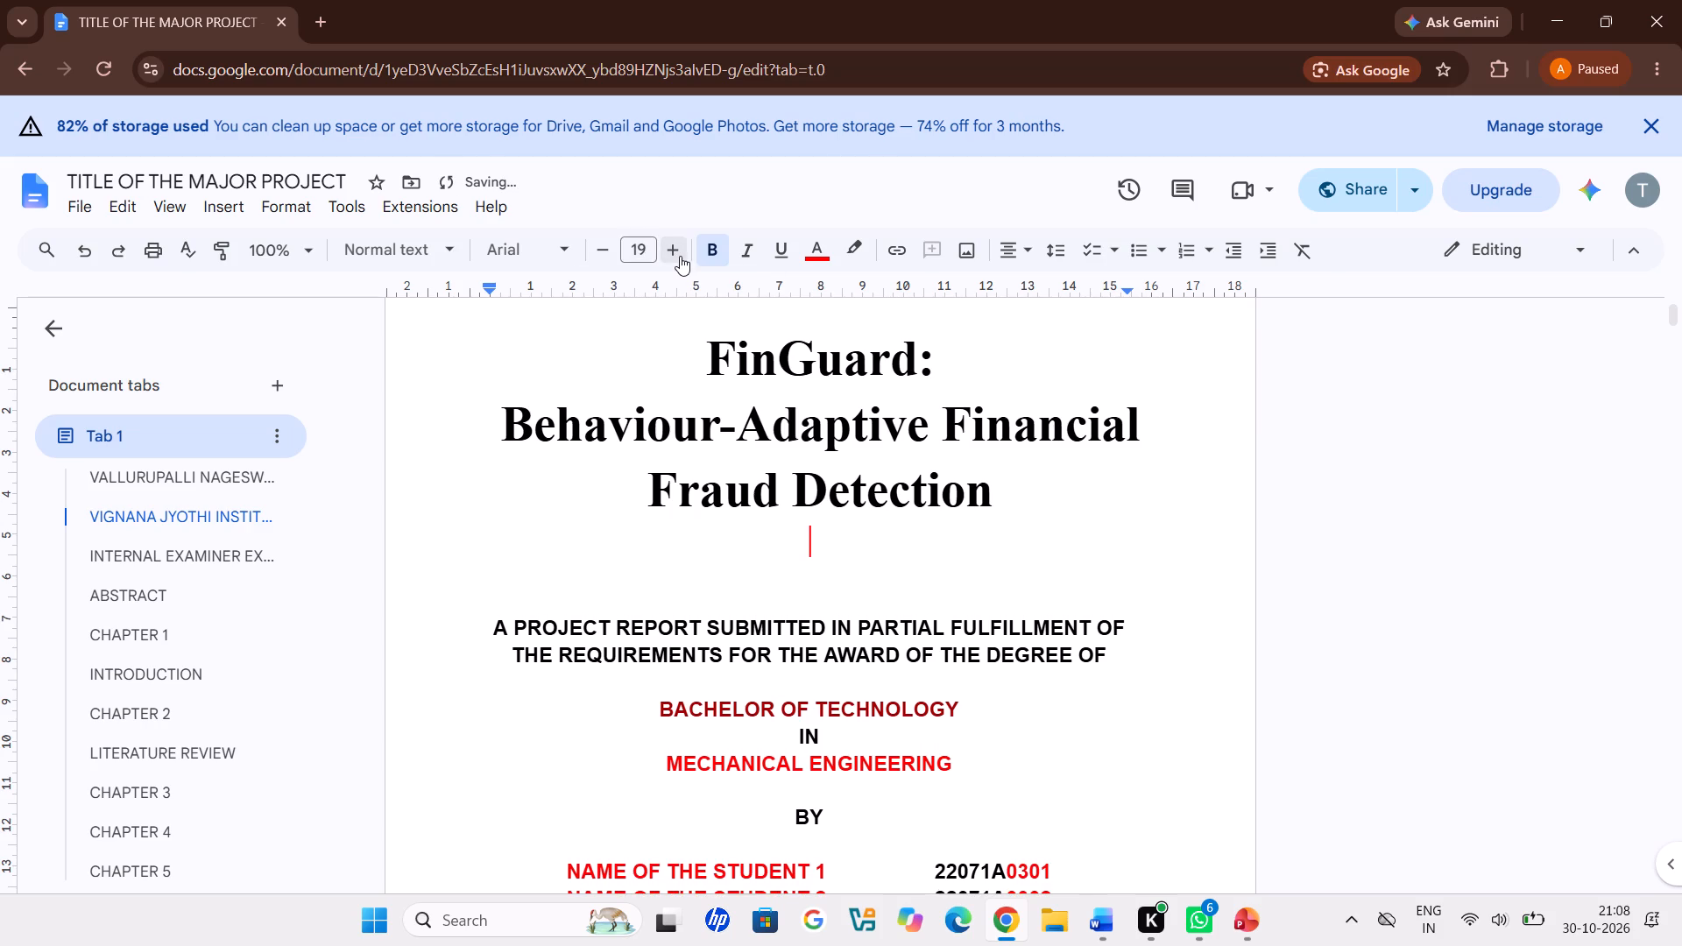
left_click_drag(703, 358, 705, 358)
left_click_drag(705, 358, 1028, 505)
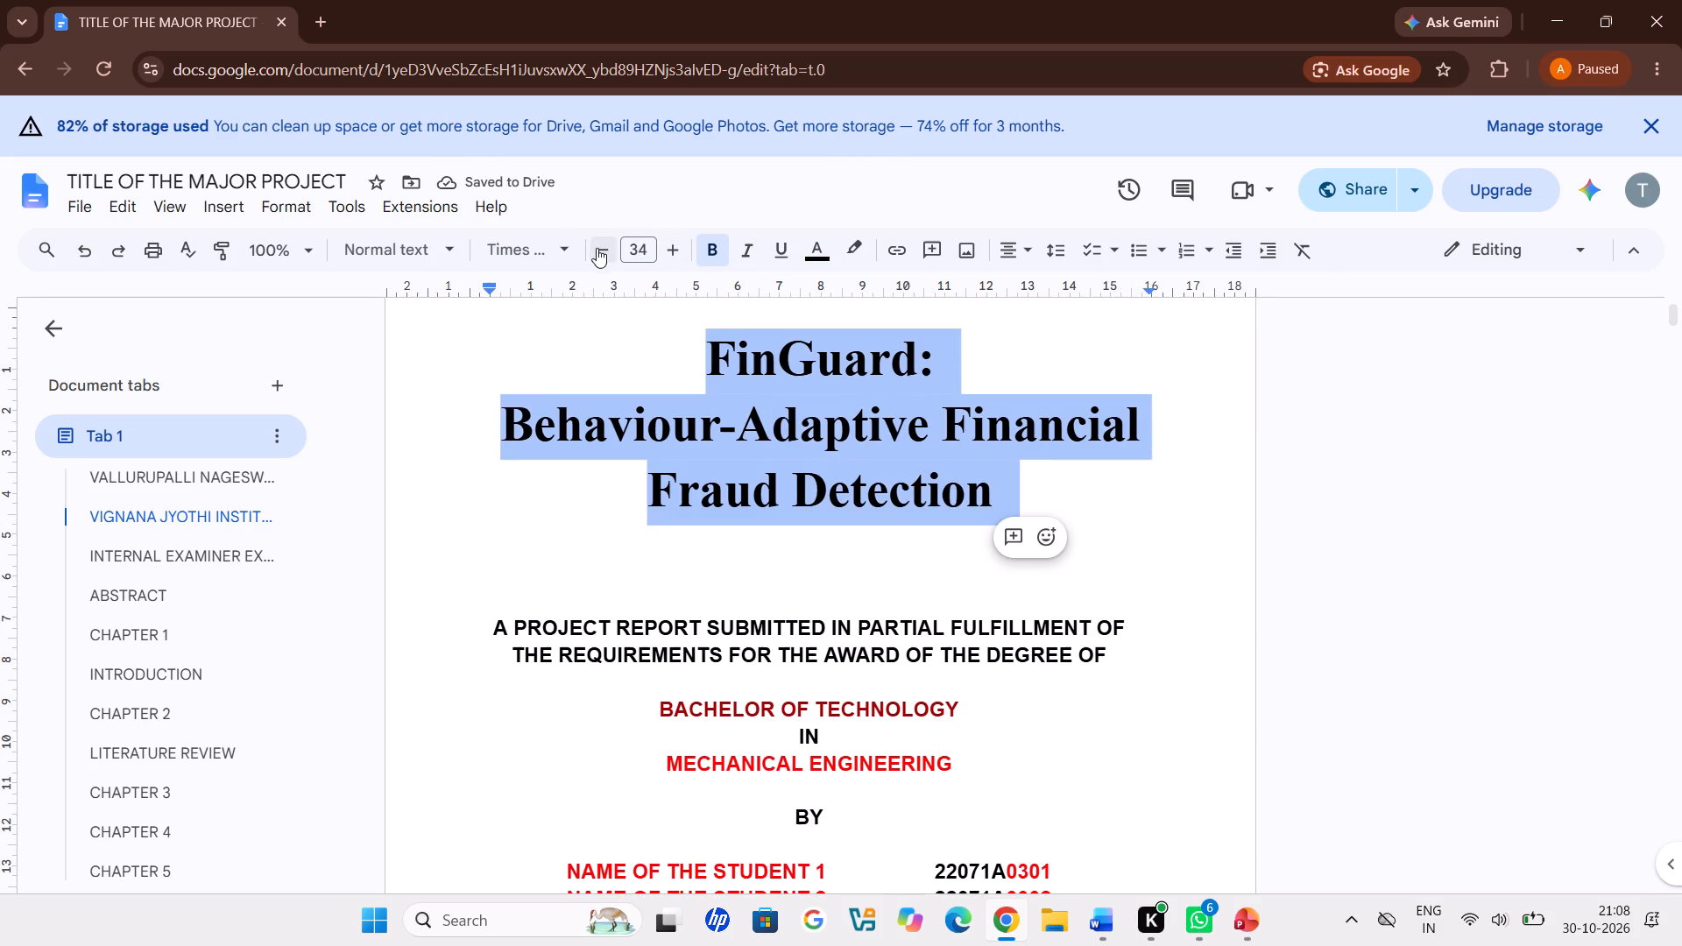
triple_click(602, 251)
triple_click(602, 251)
triple_click(602, 251)
triple_click(602, 251)
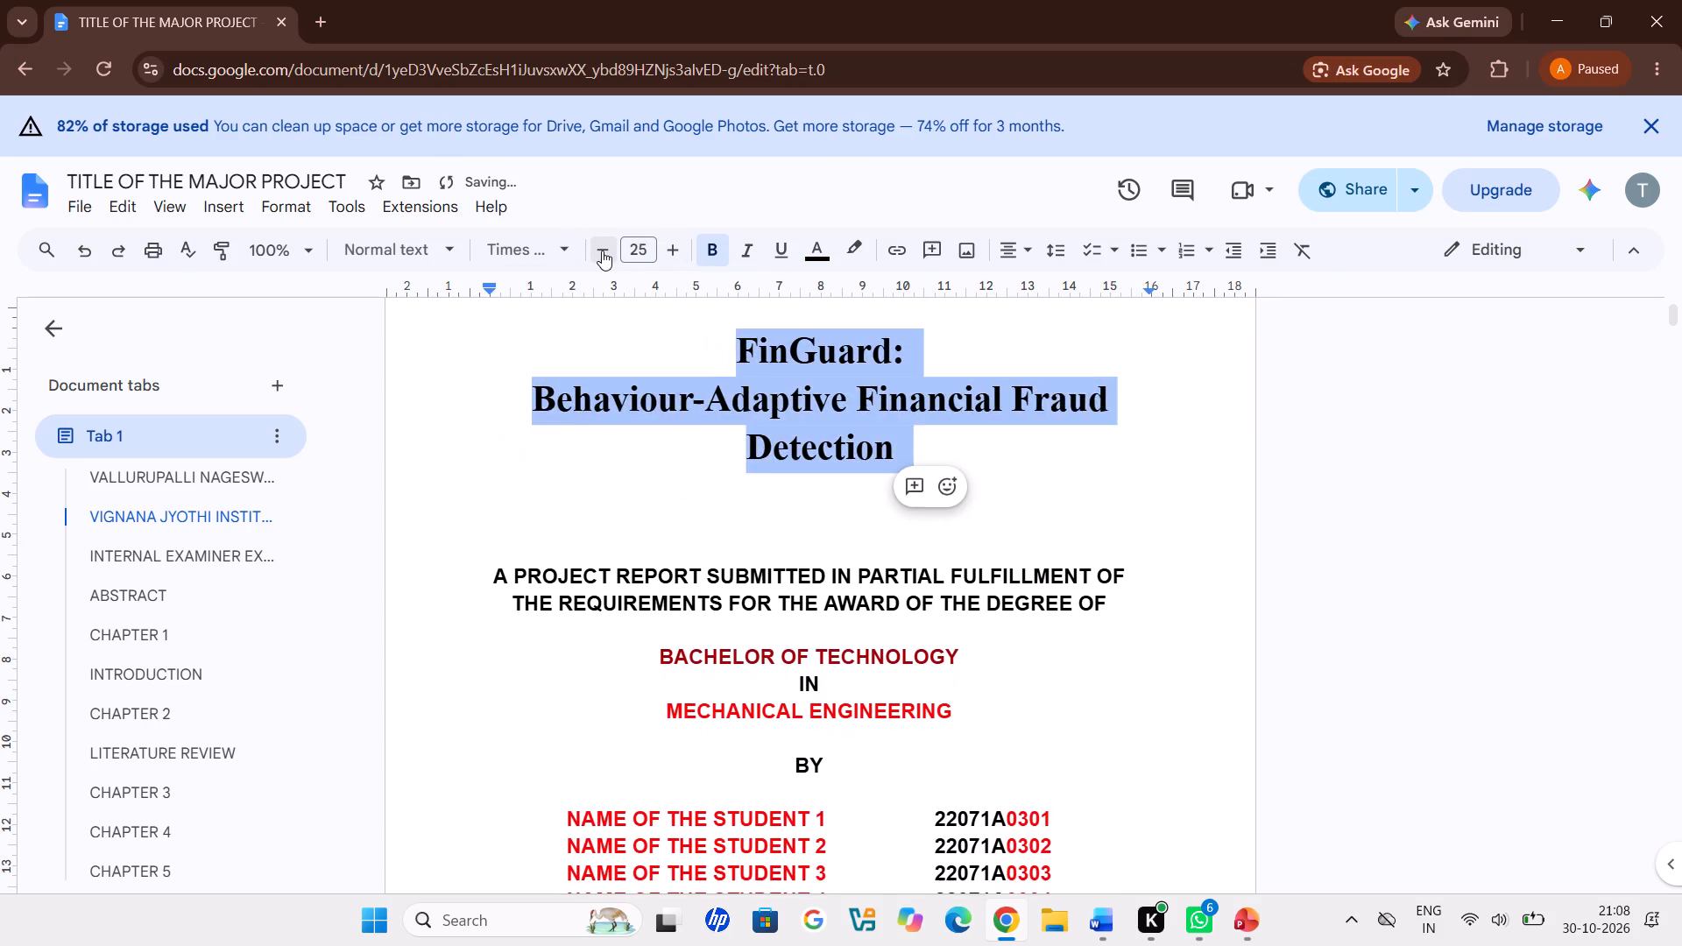
triple_click(602, 251)
triple_click(602, 251)
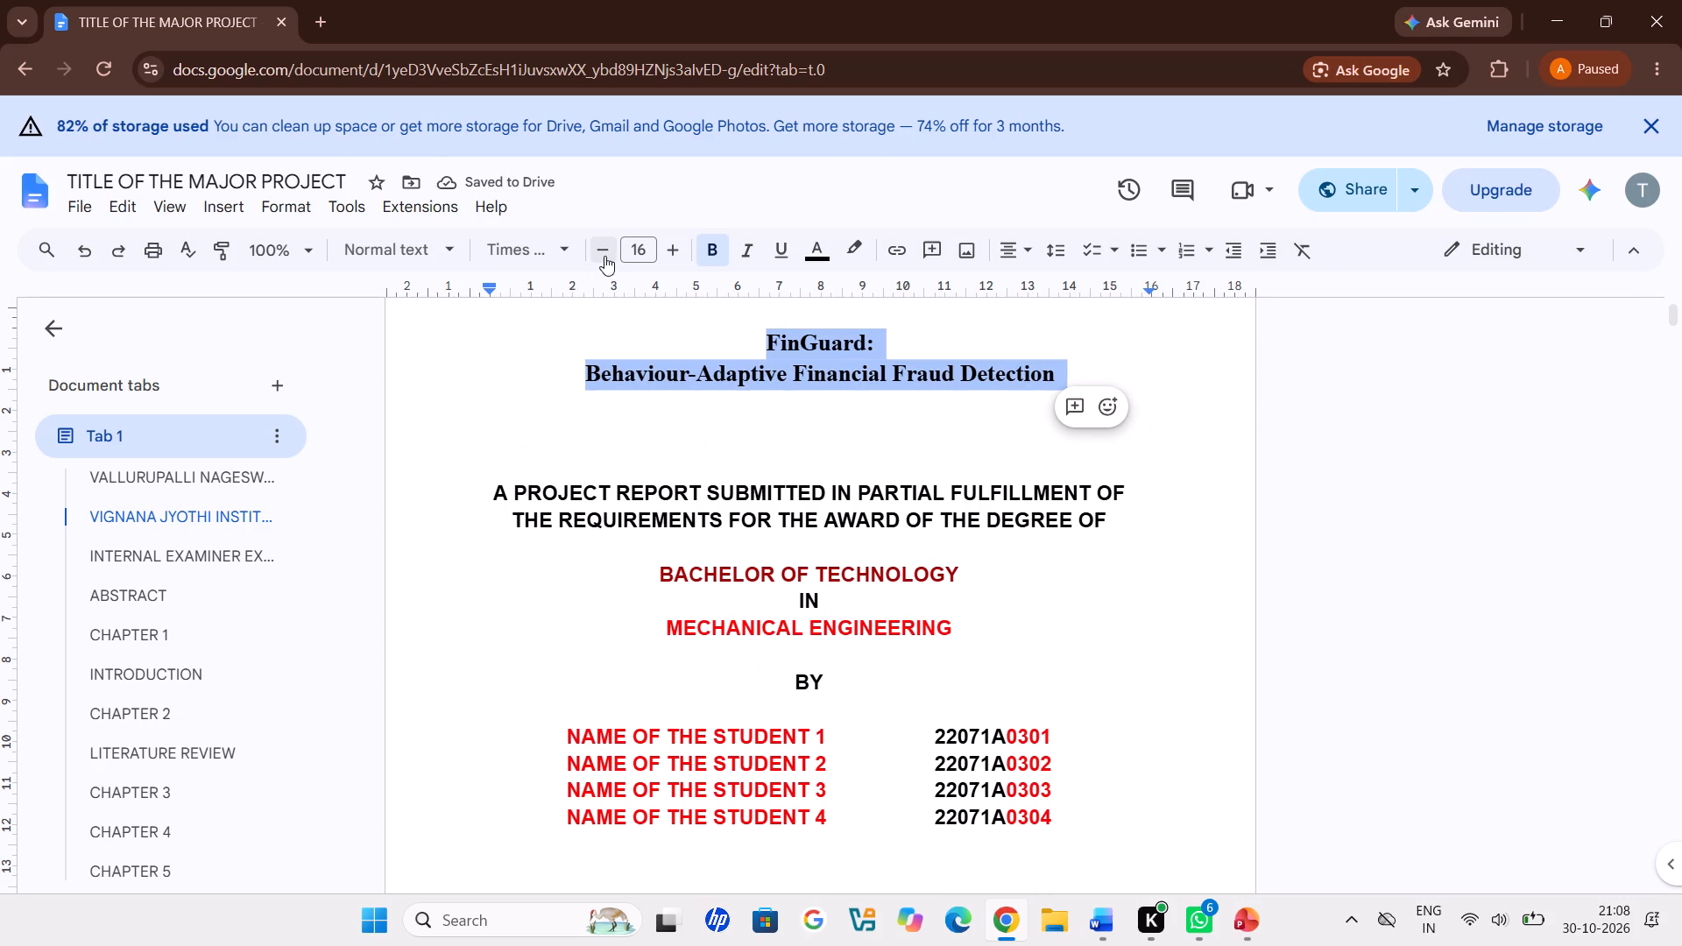
left_click(604, 256)
left_click(673, 246)
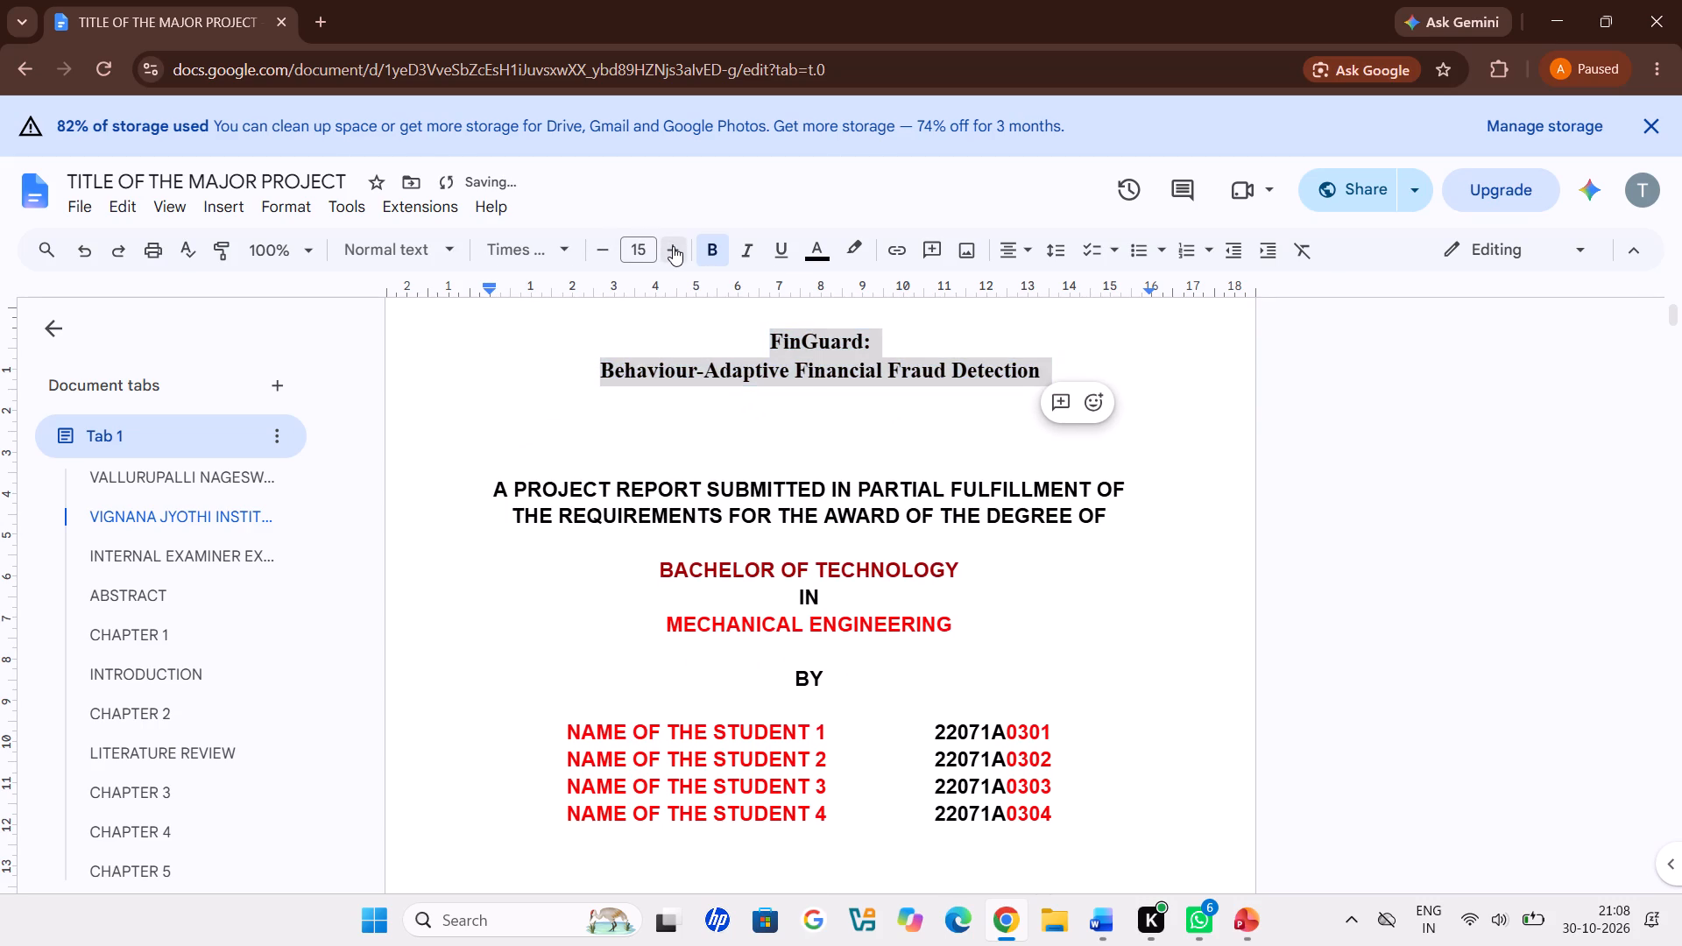
left_click(779, 432)
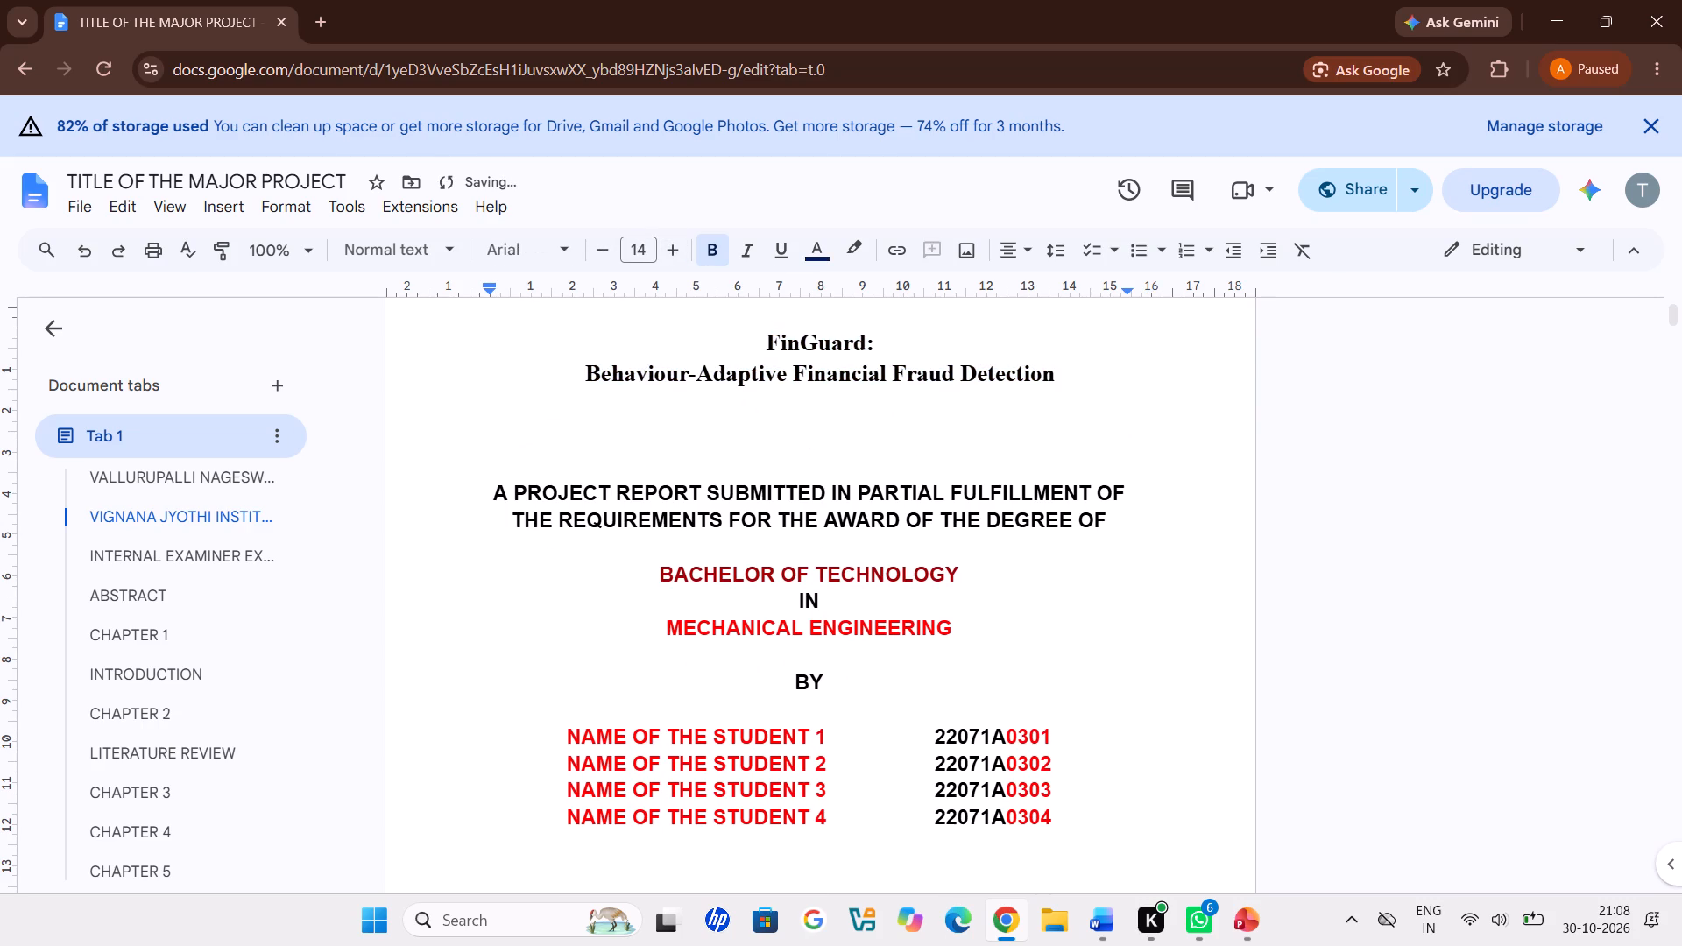
left_click(792, 488)
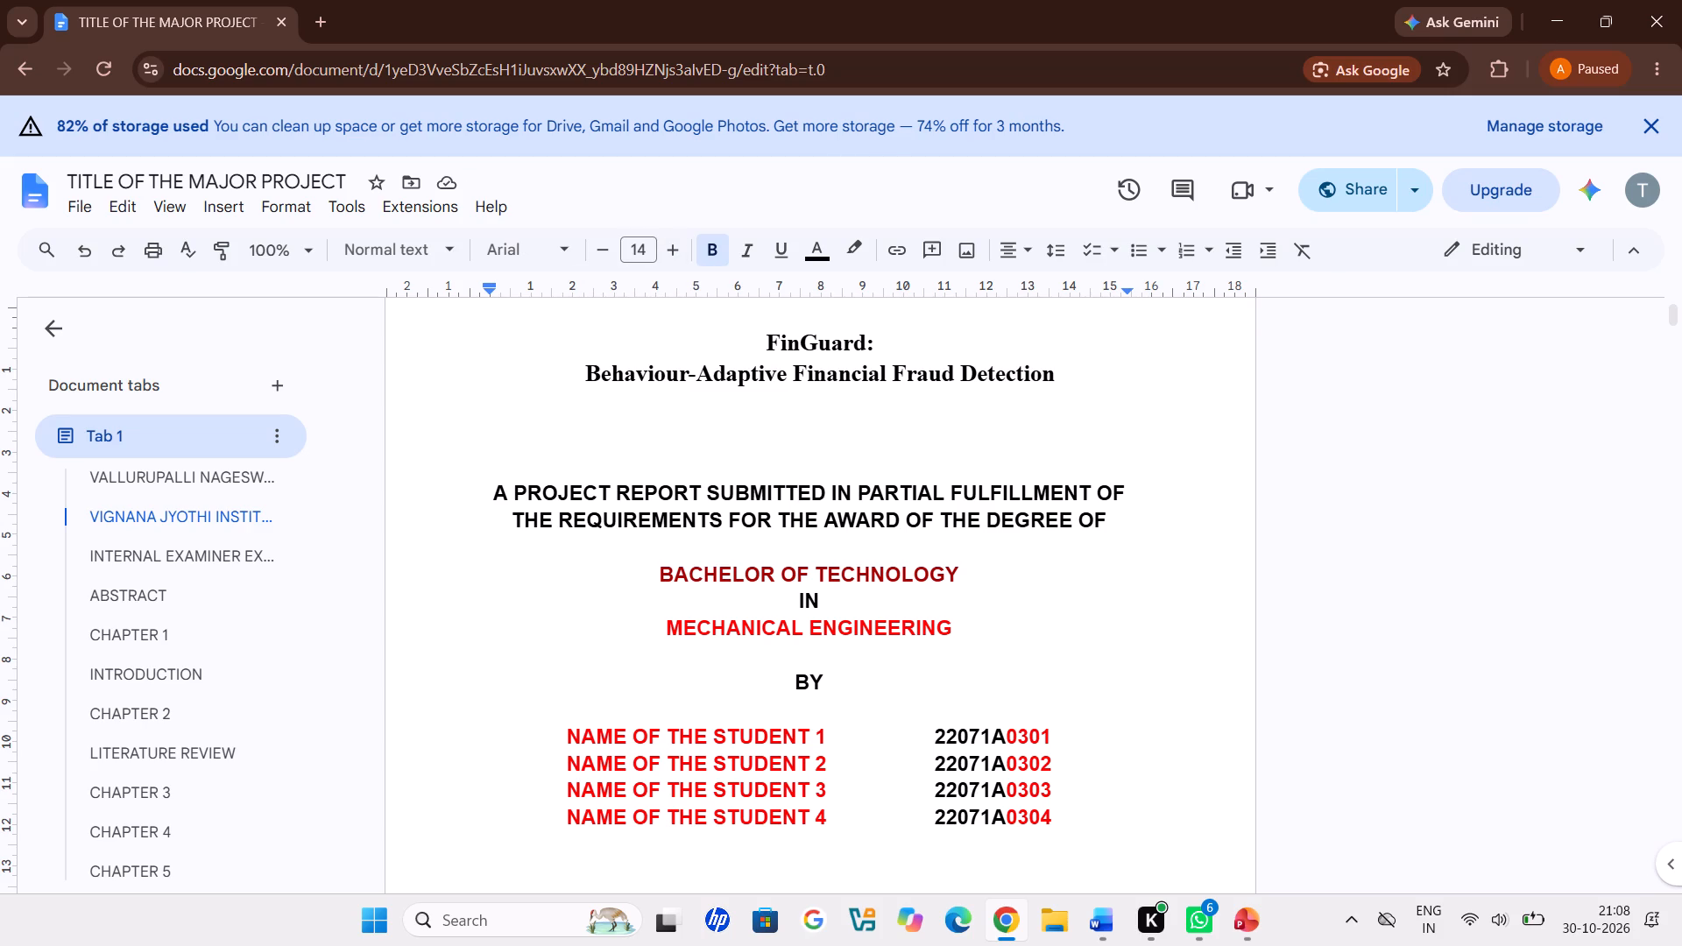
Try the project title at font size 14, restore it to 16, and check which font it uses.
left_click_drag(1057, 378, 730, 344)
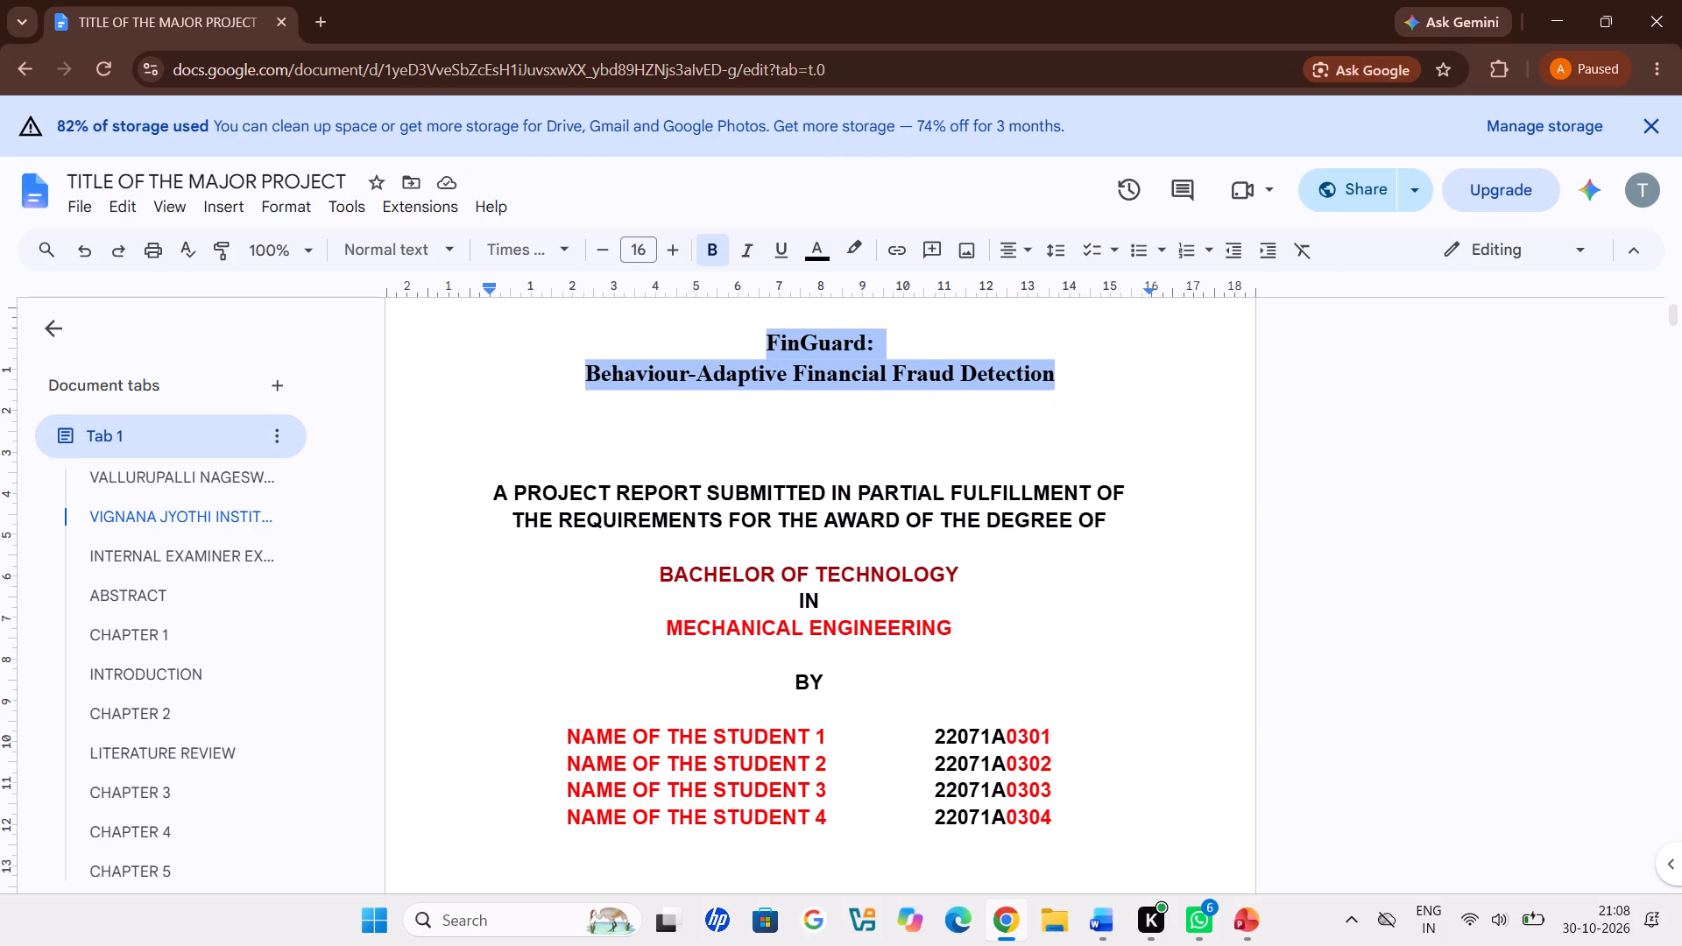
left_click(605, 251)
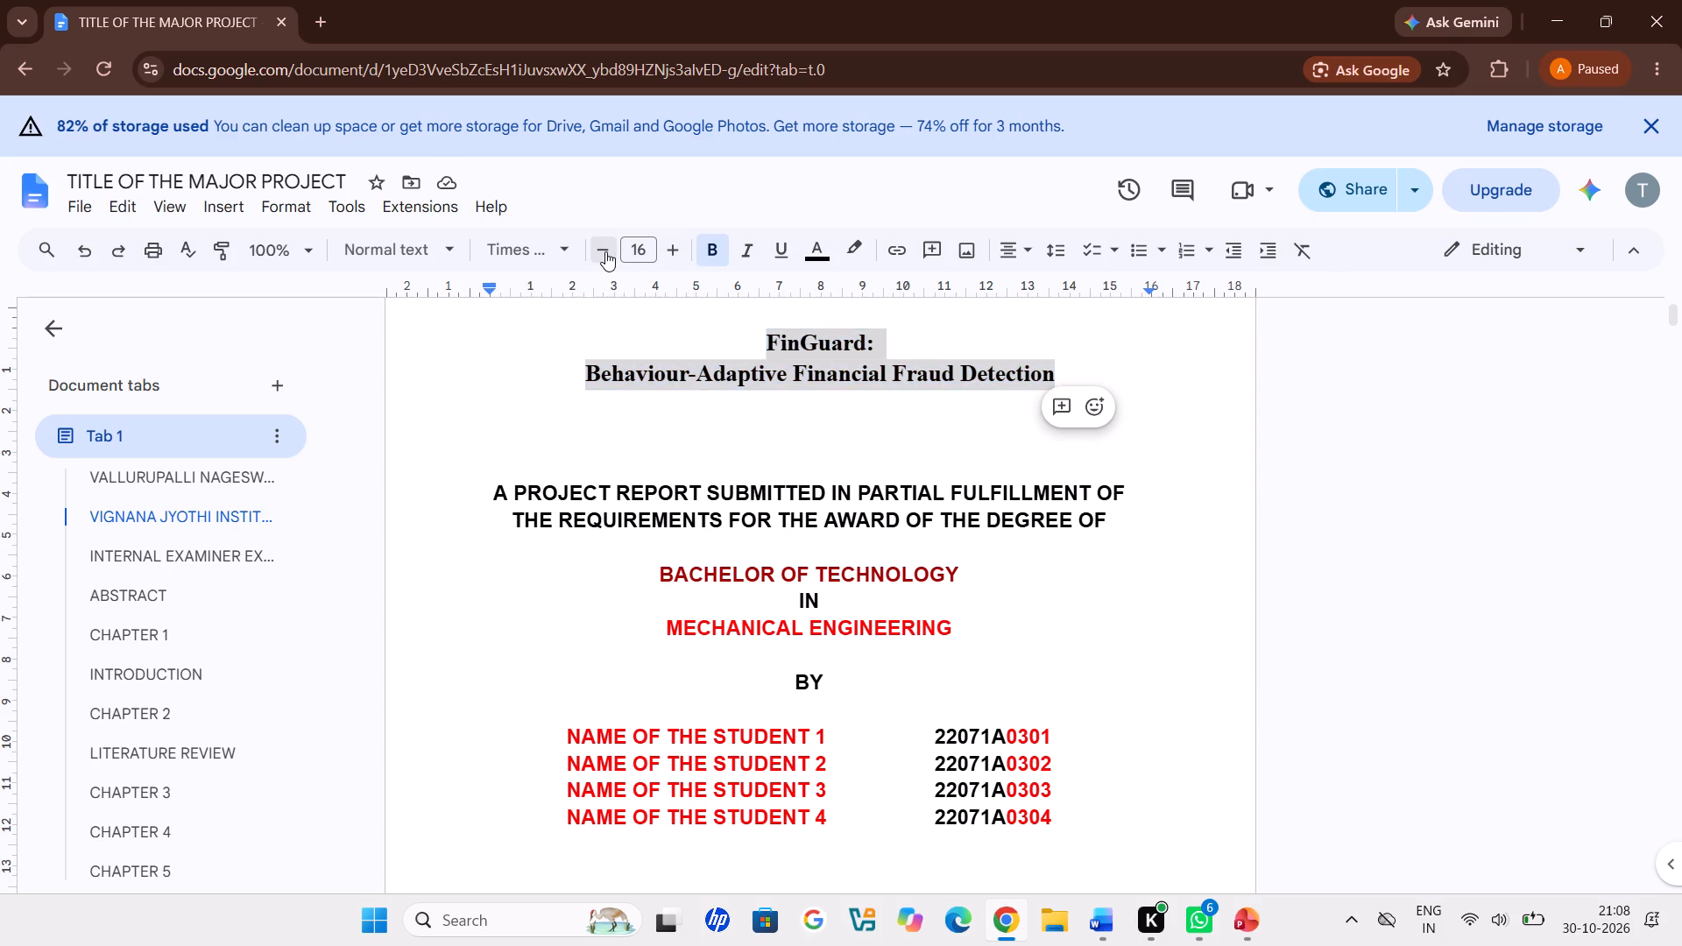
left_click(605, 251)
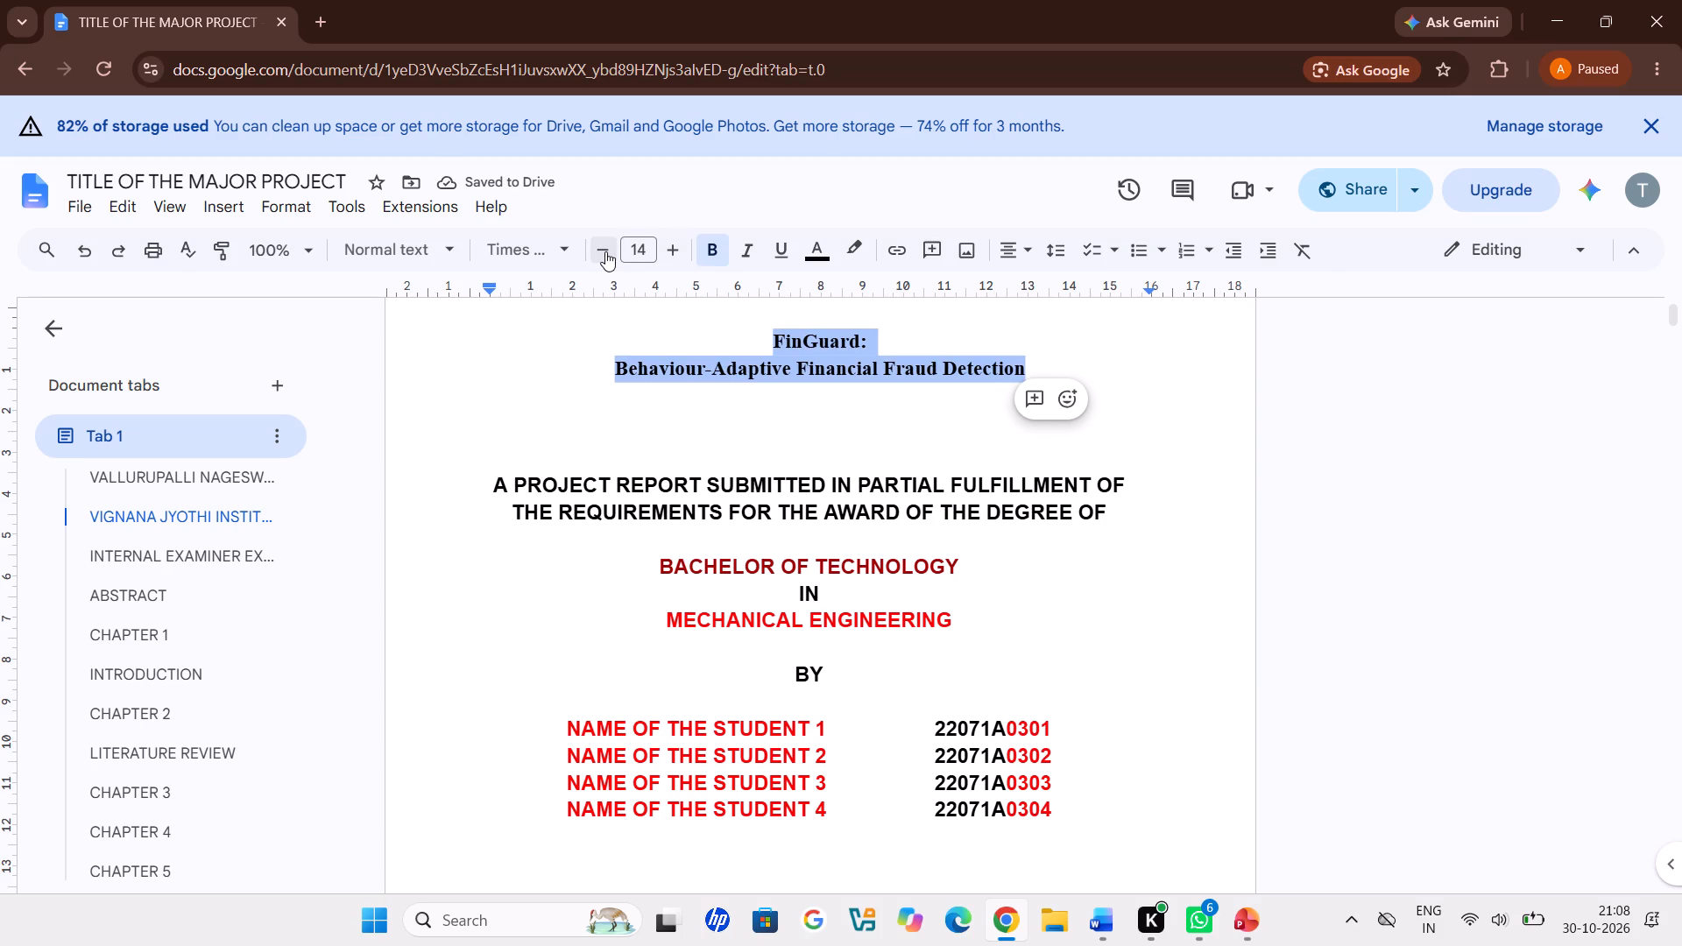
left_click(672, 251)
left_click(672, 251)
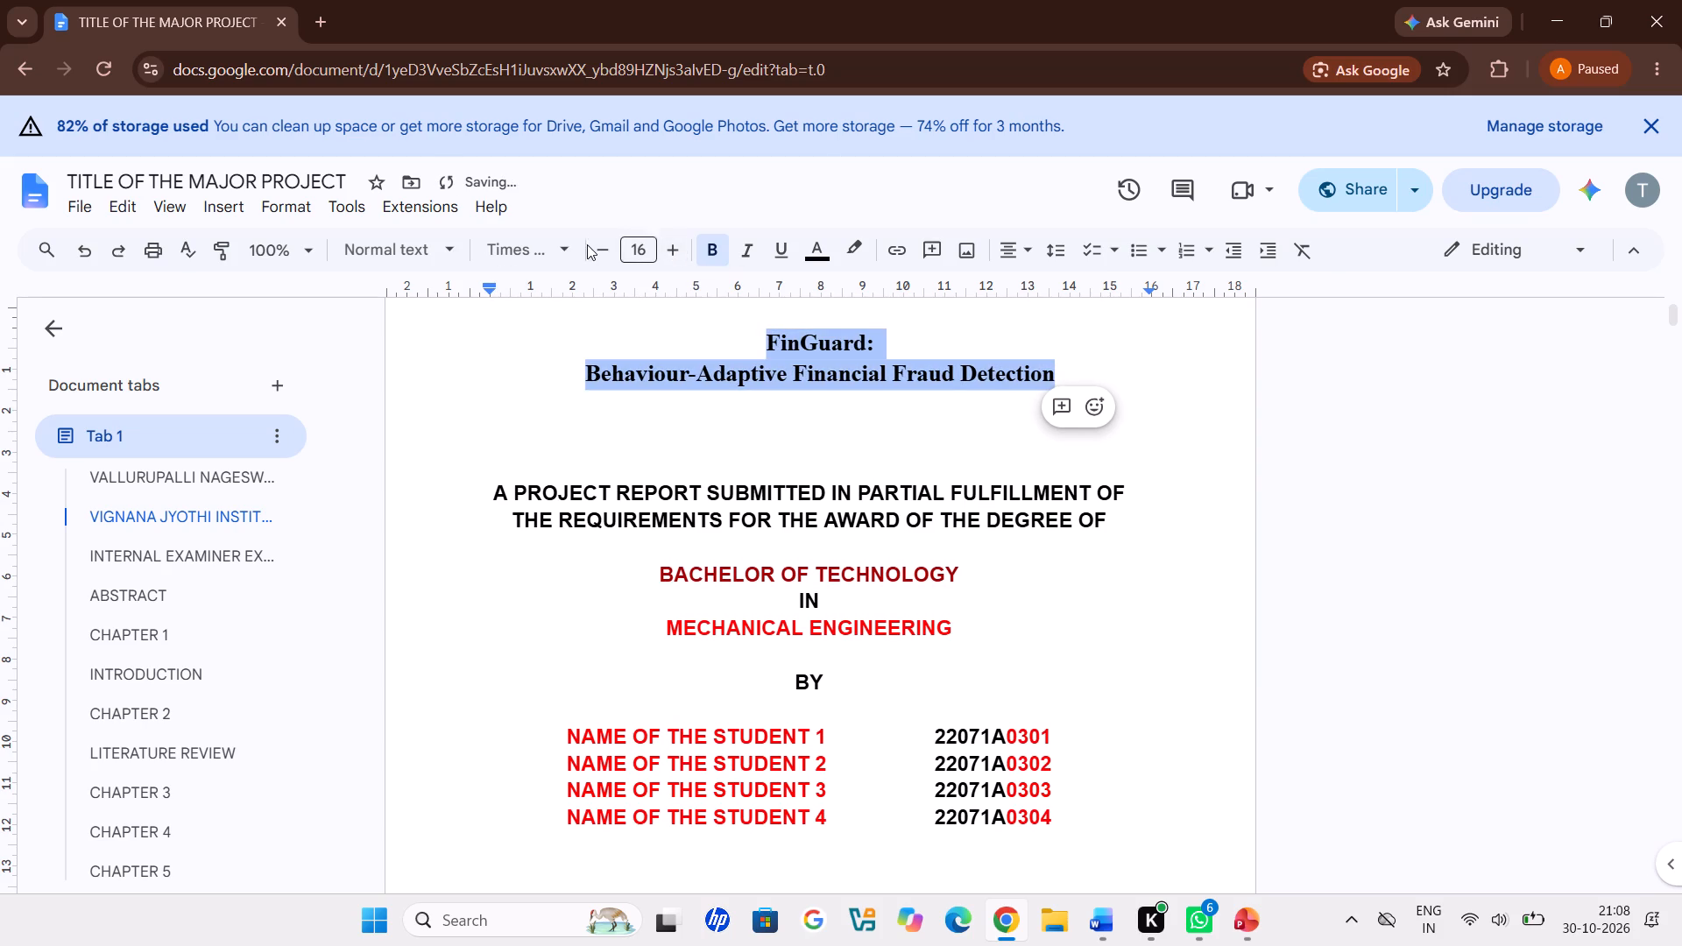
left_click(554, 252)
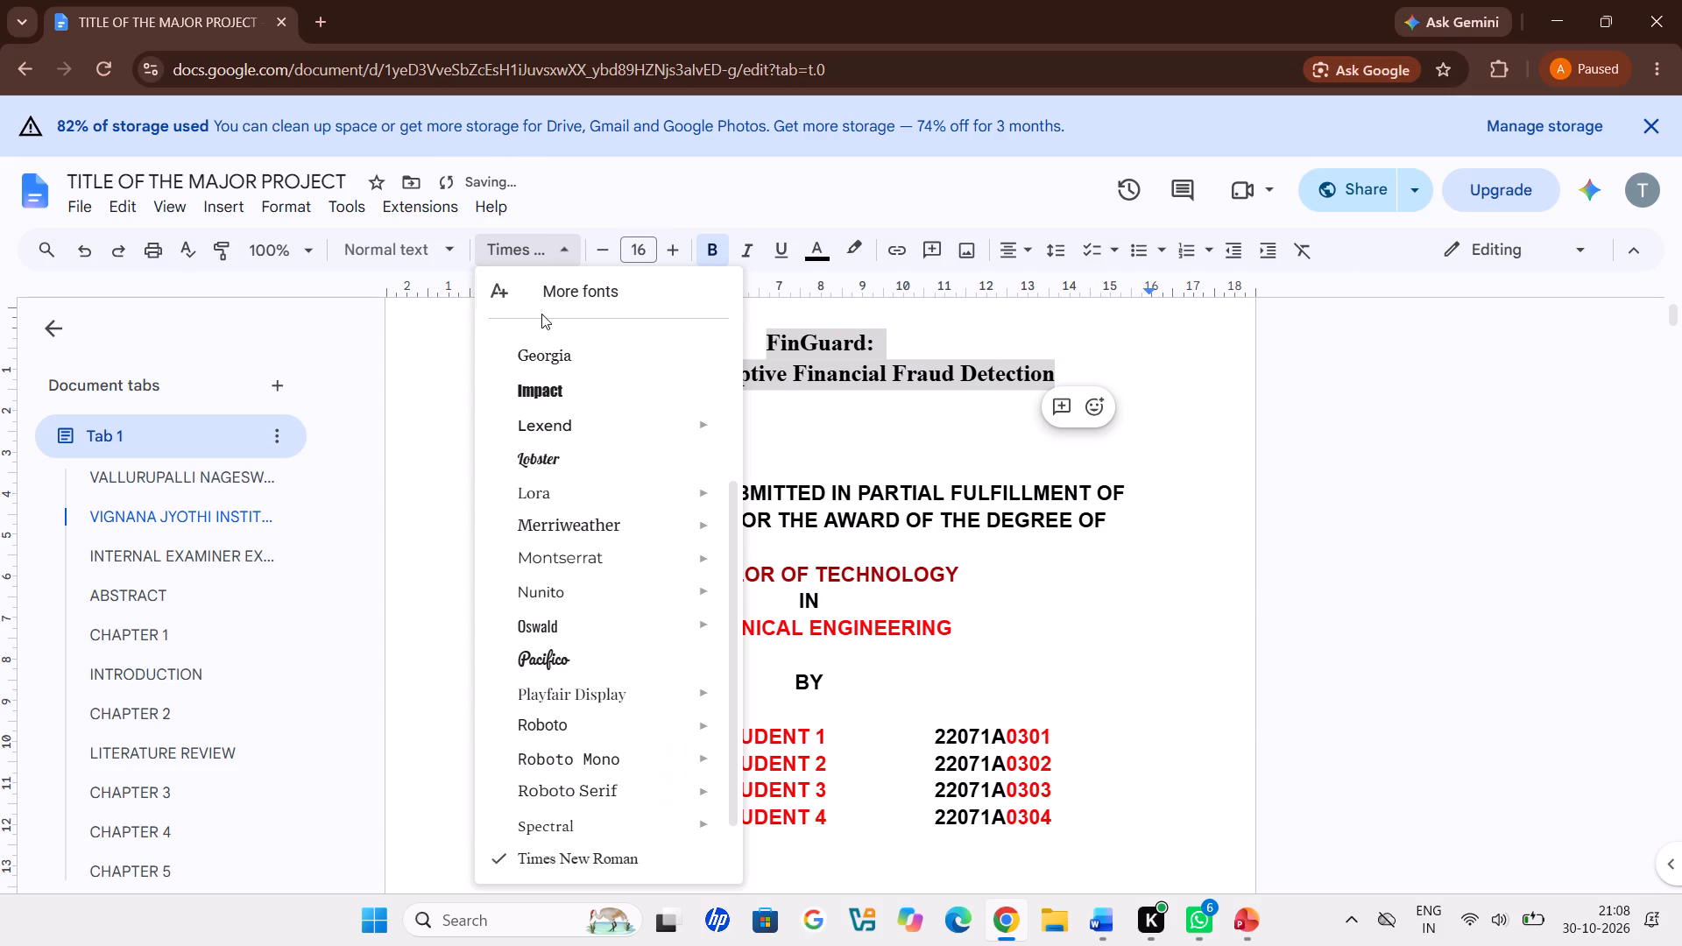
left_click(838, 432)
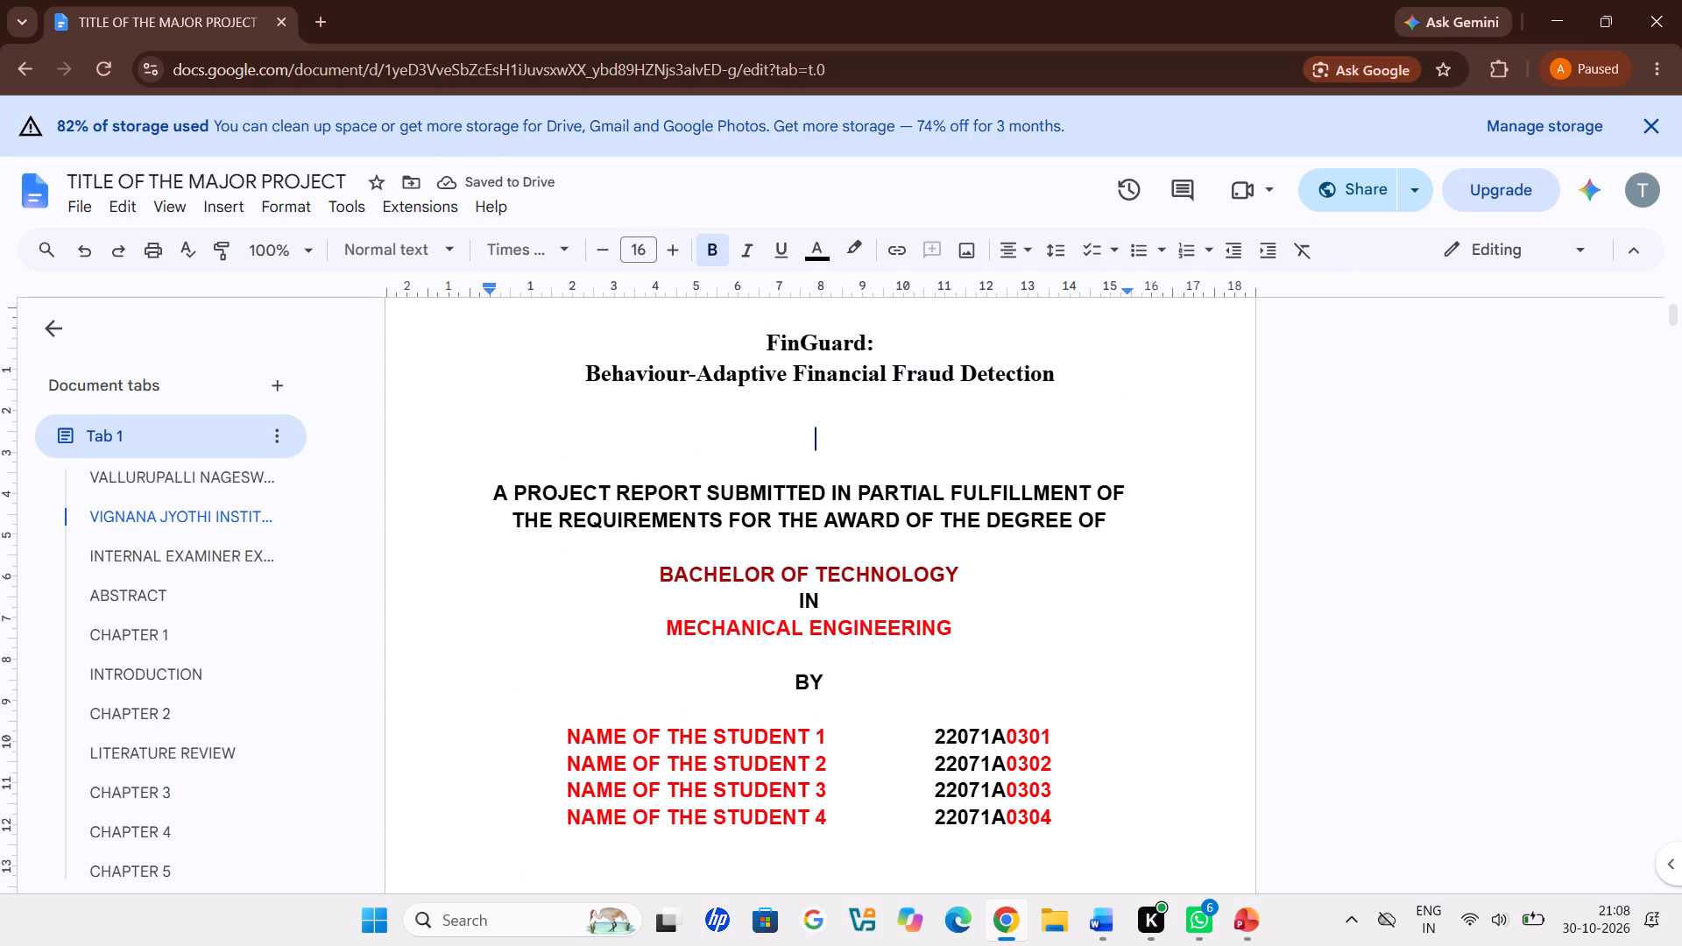
Set the font of the entire document to Times New Roman.
key("ctrl+a")
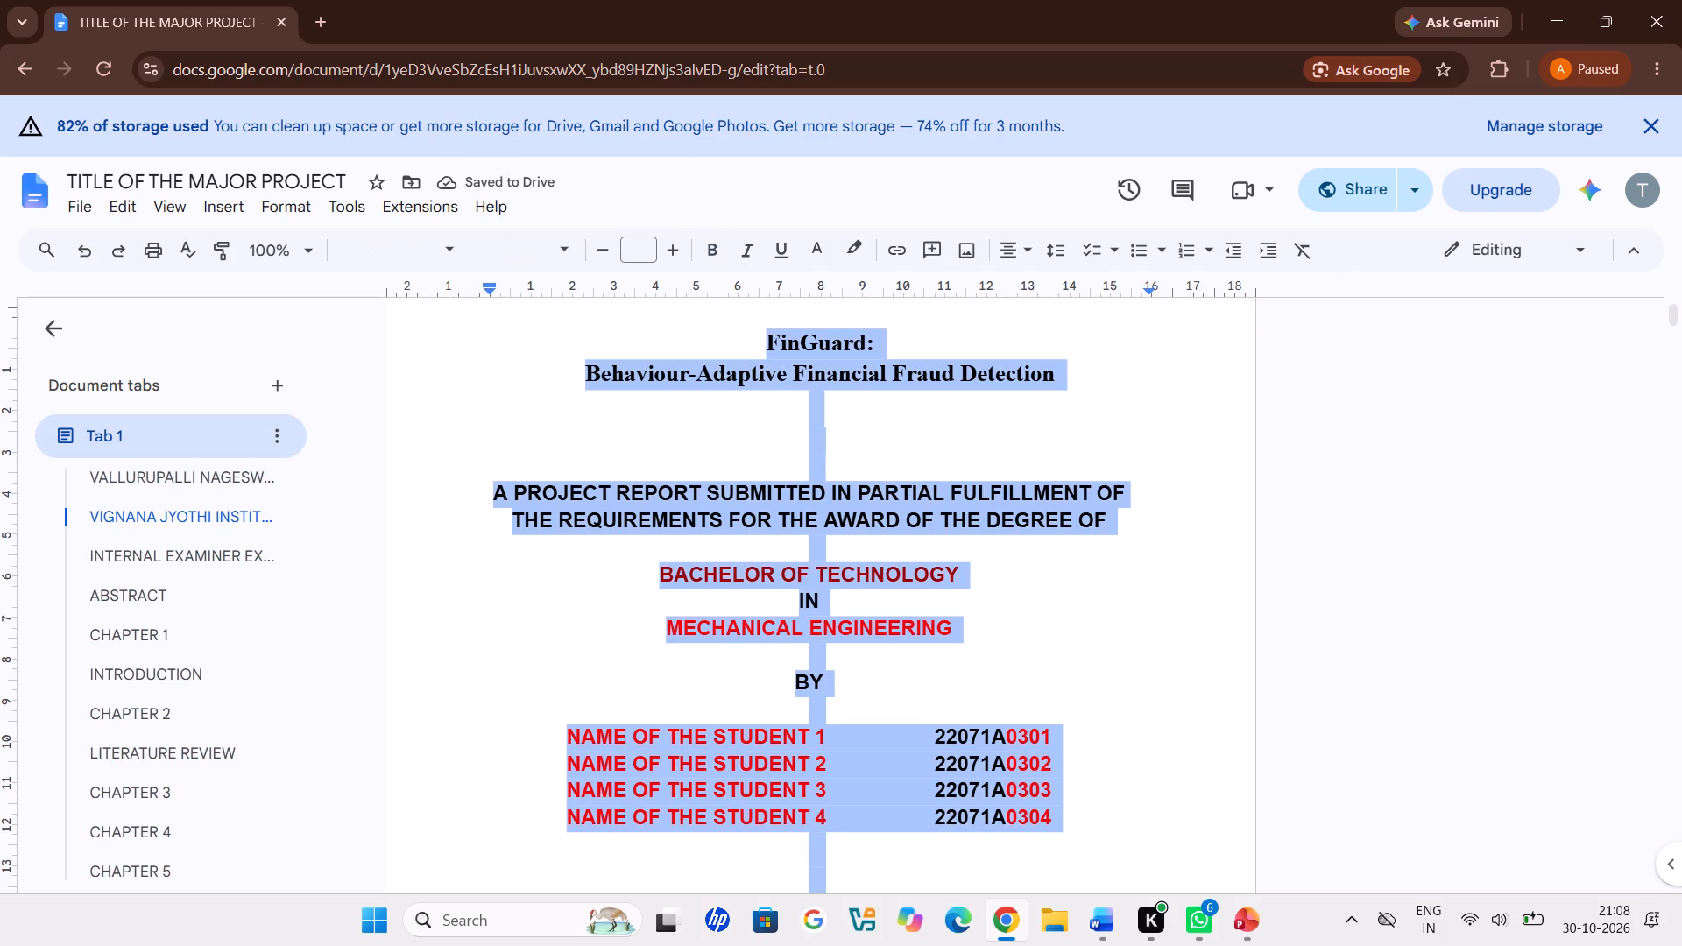
left_click(572, 257)
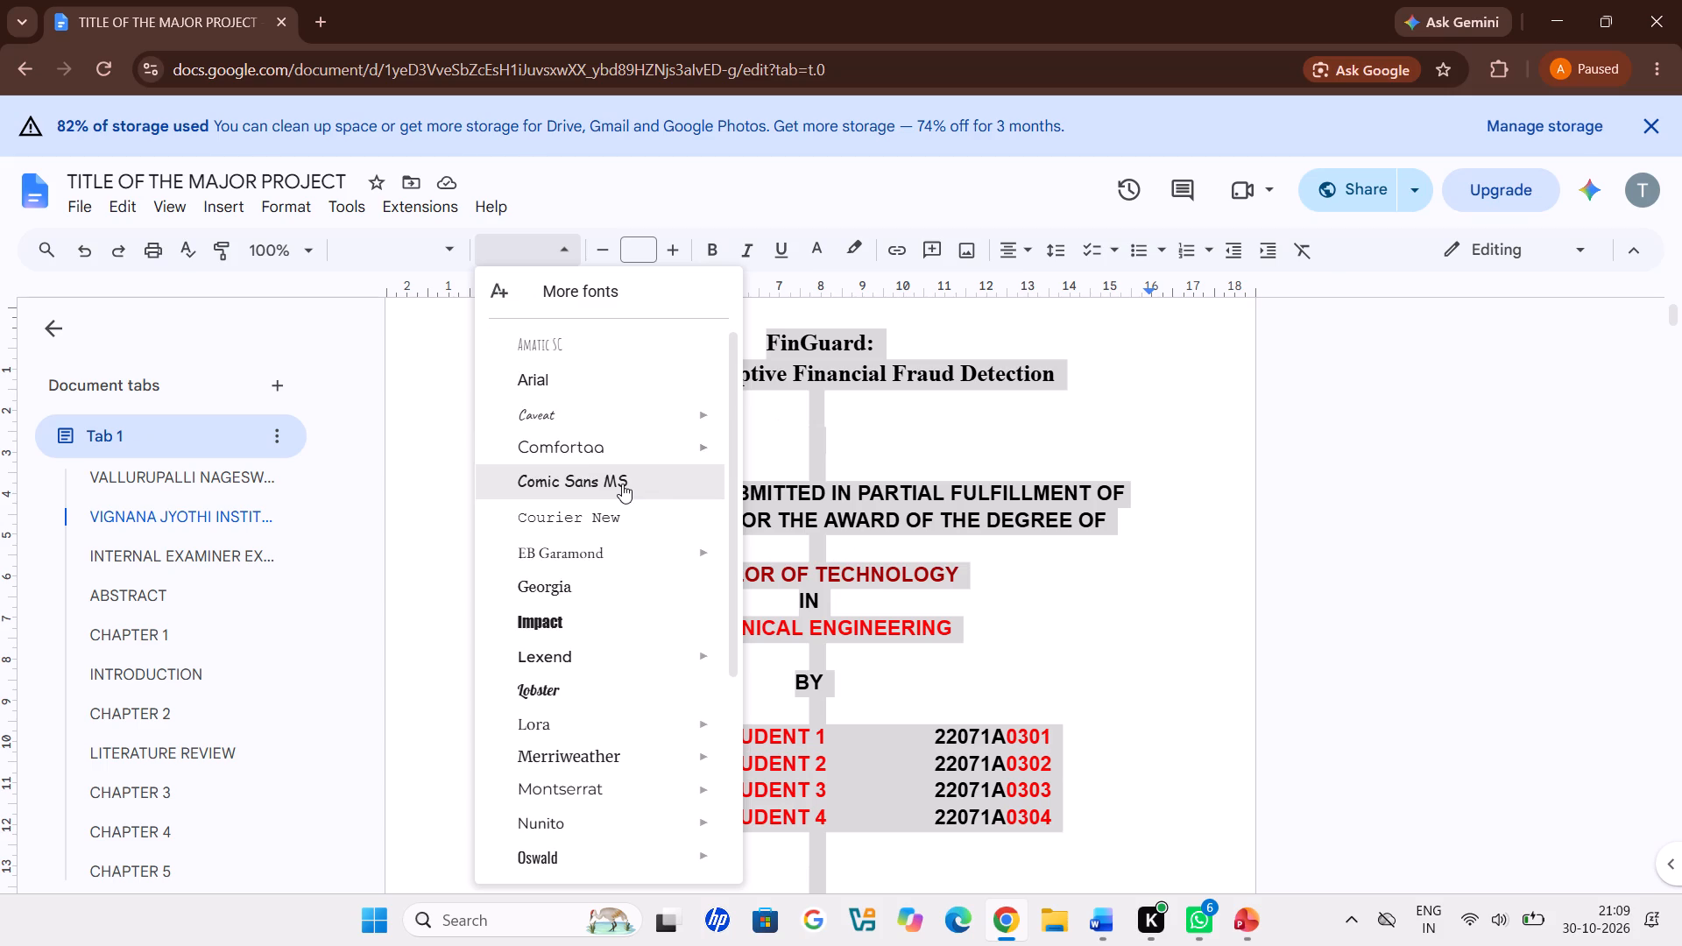
scroll(622, 484, "down", 6)
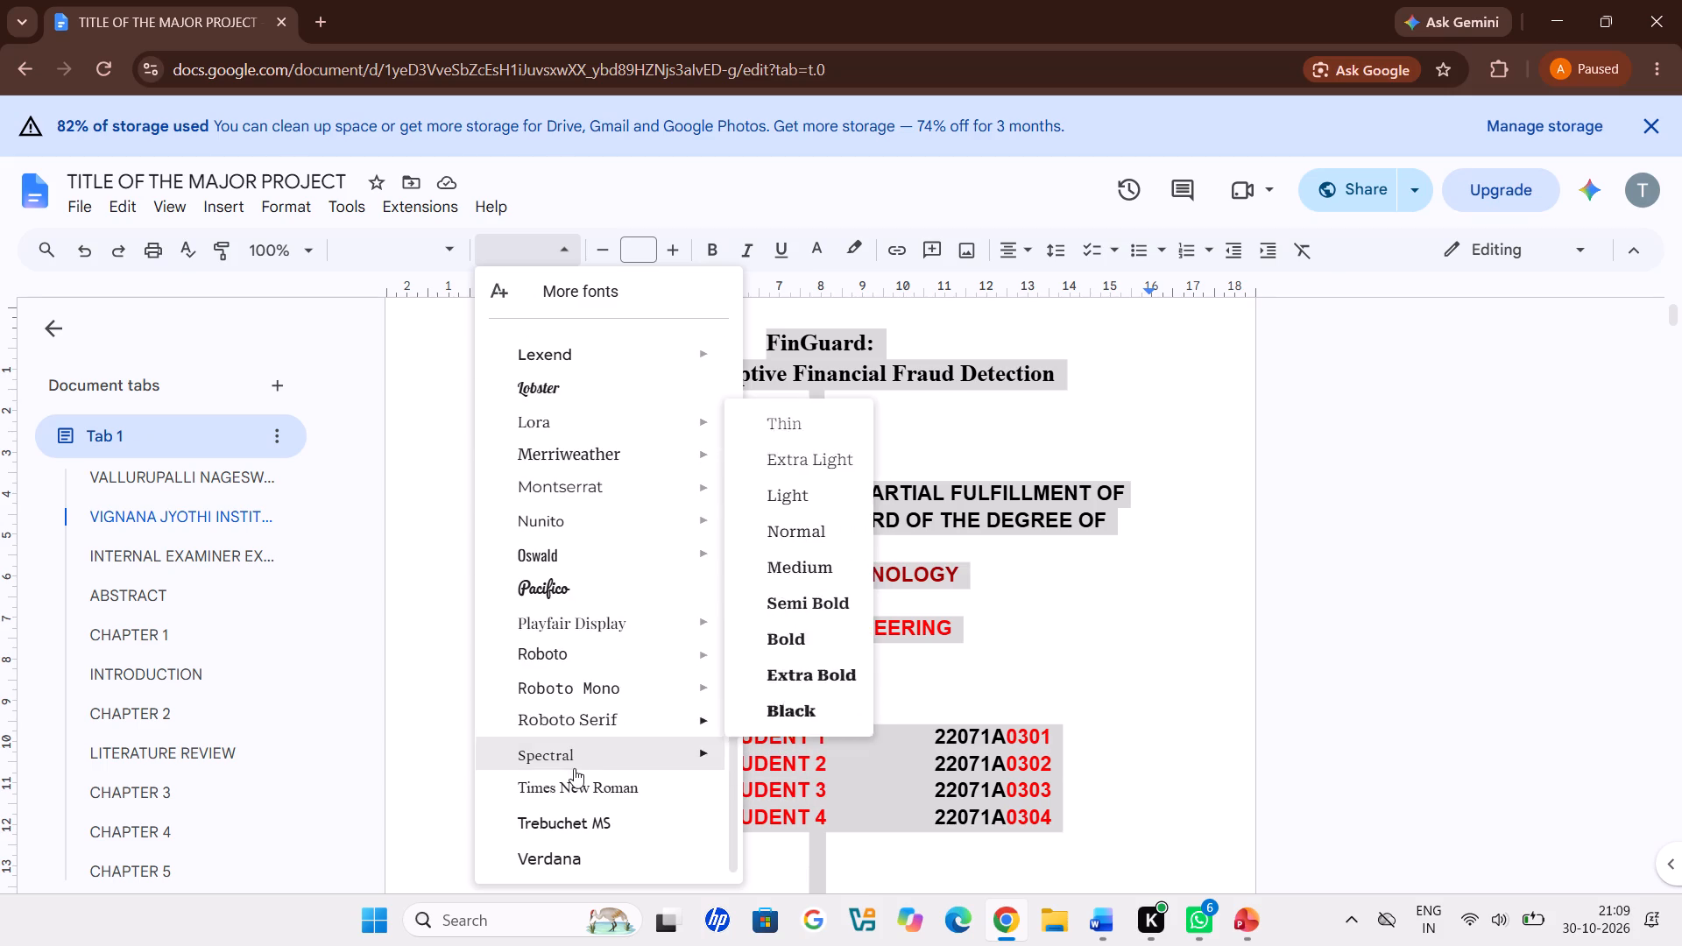
left_click(586, 795)
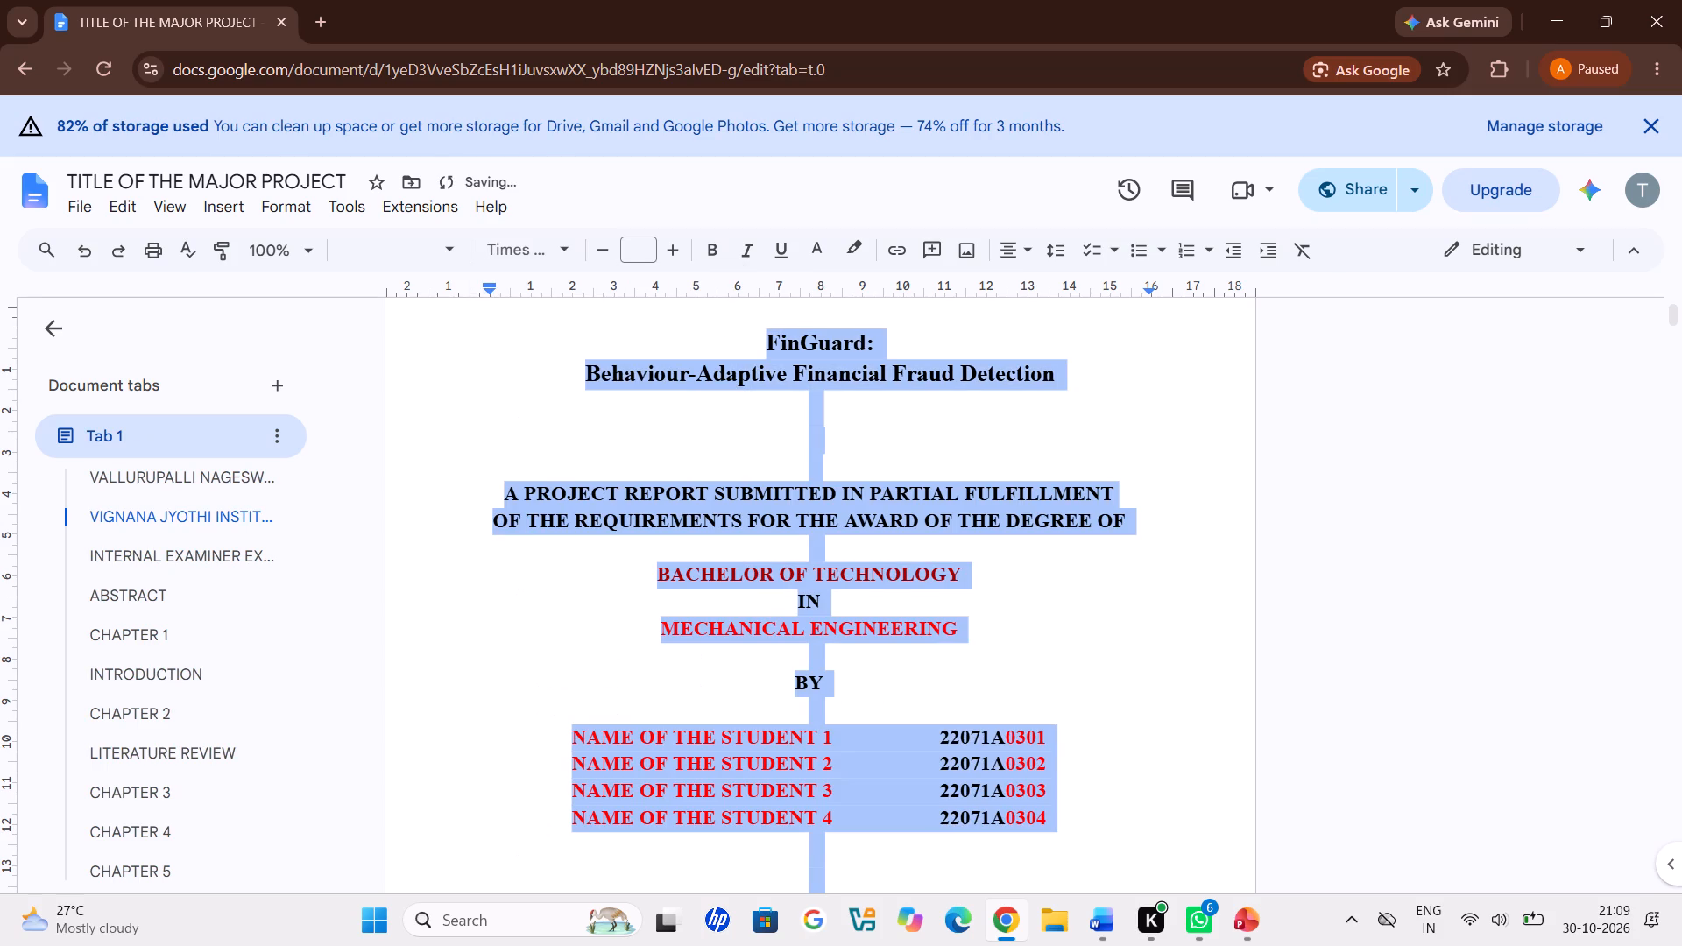
left_click(1056, 666)
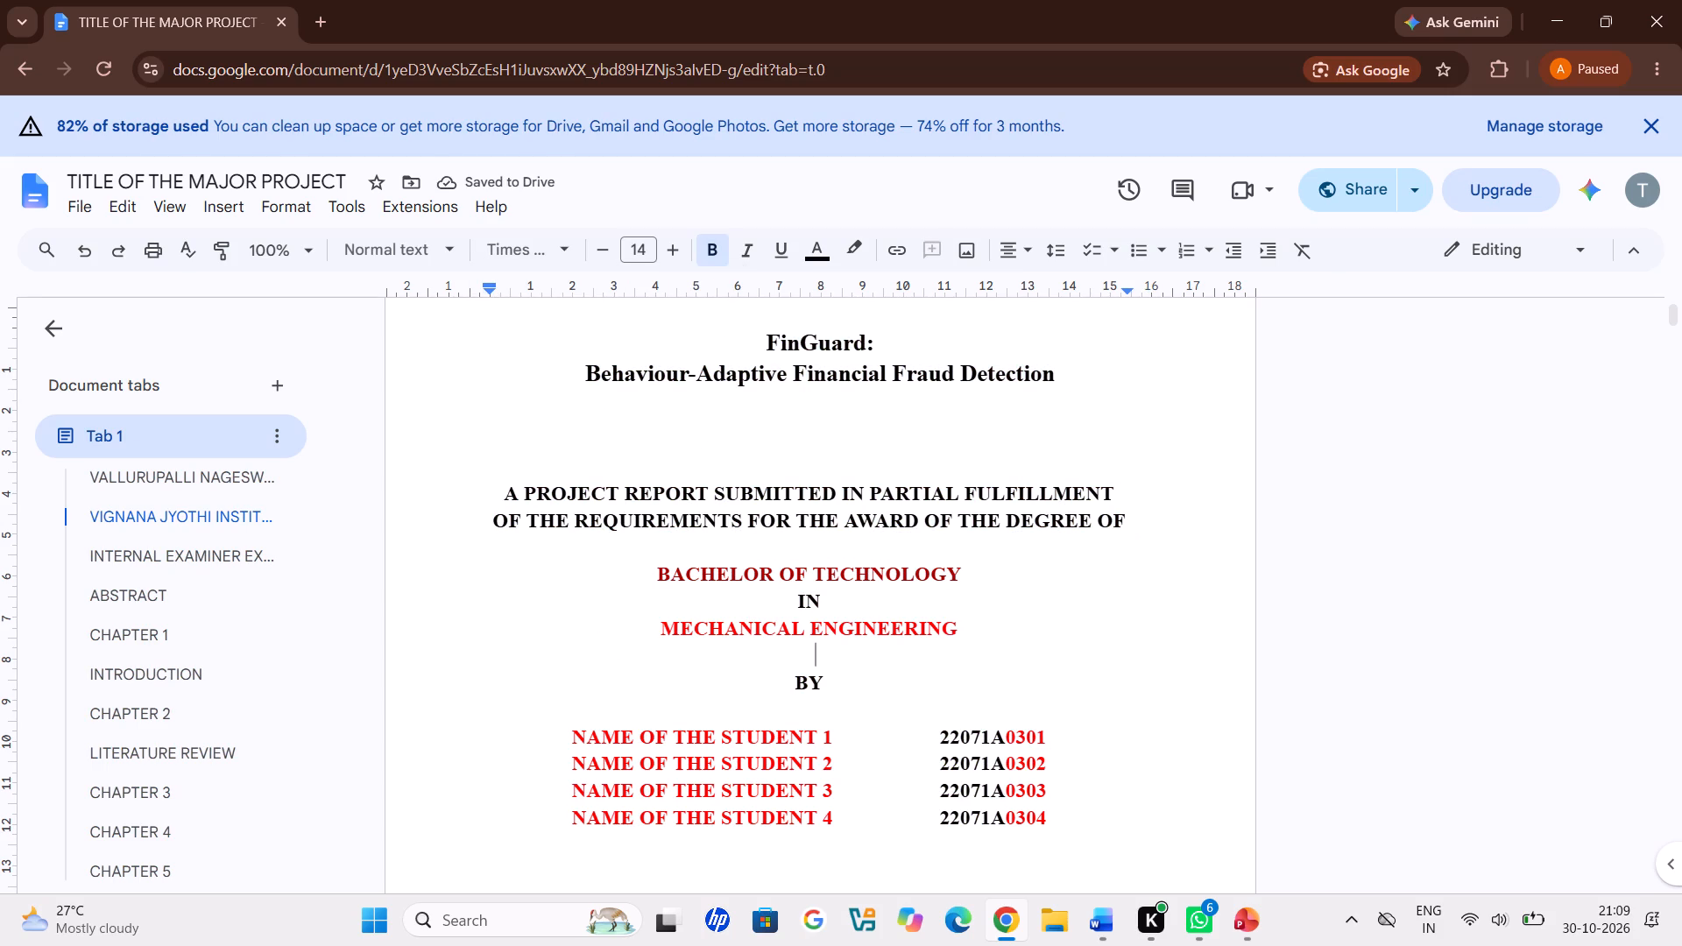
Remove the colon after FinGuard in the project title.
left_click(879, 343)
key("BackSpace")
key("minus")
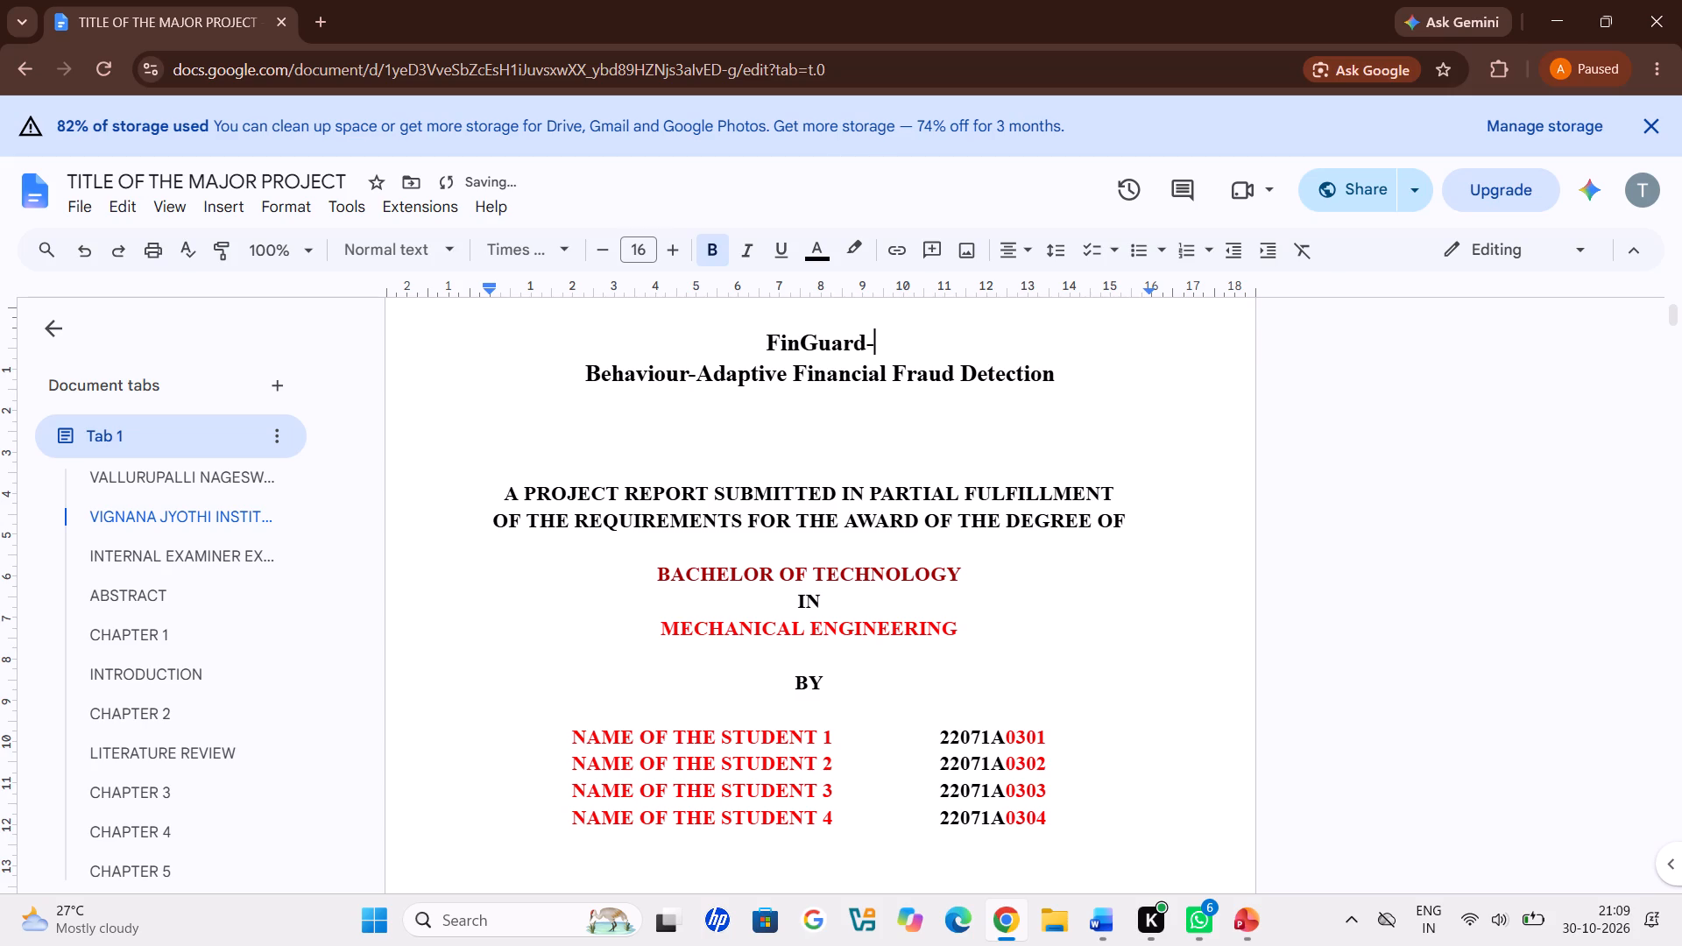
key("BackSpace")
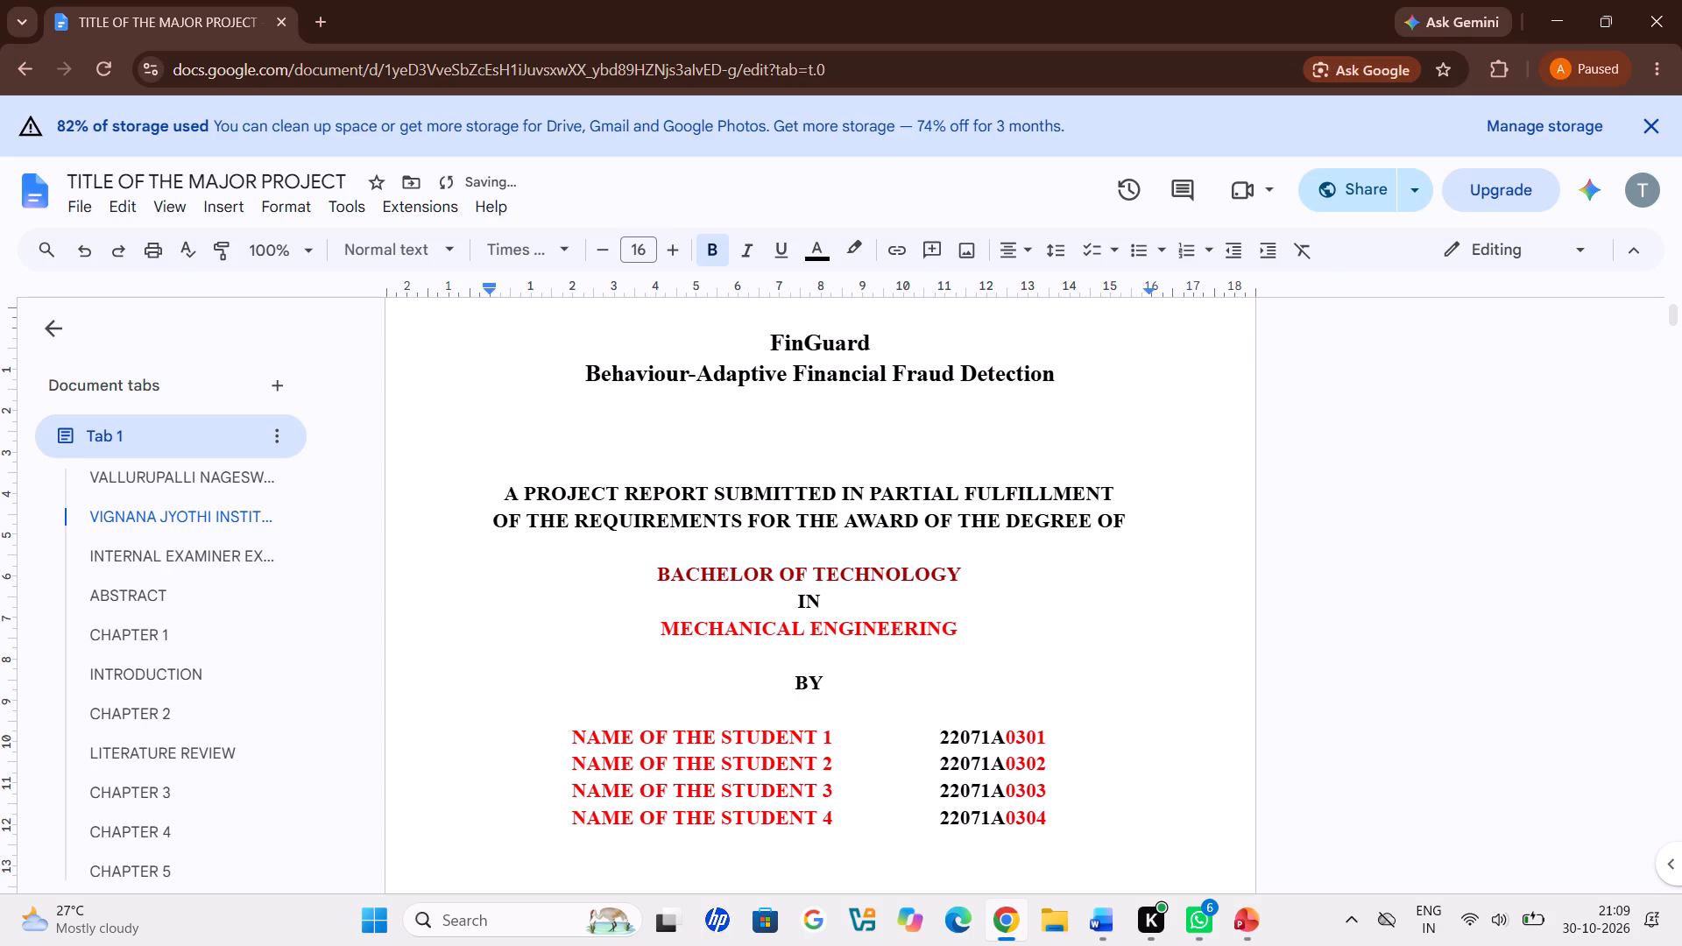
Select the department name MECHANICAL ENGINEERING on the title page.
scroll(811, 489, "down", 2)
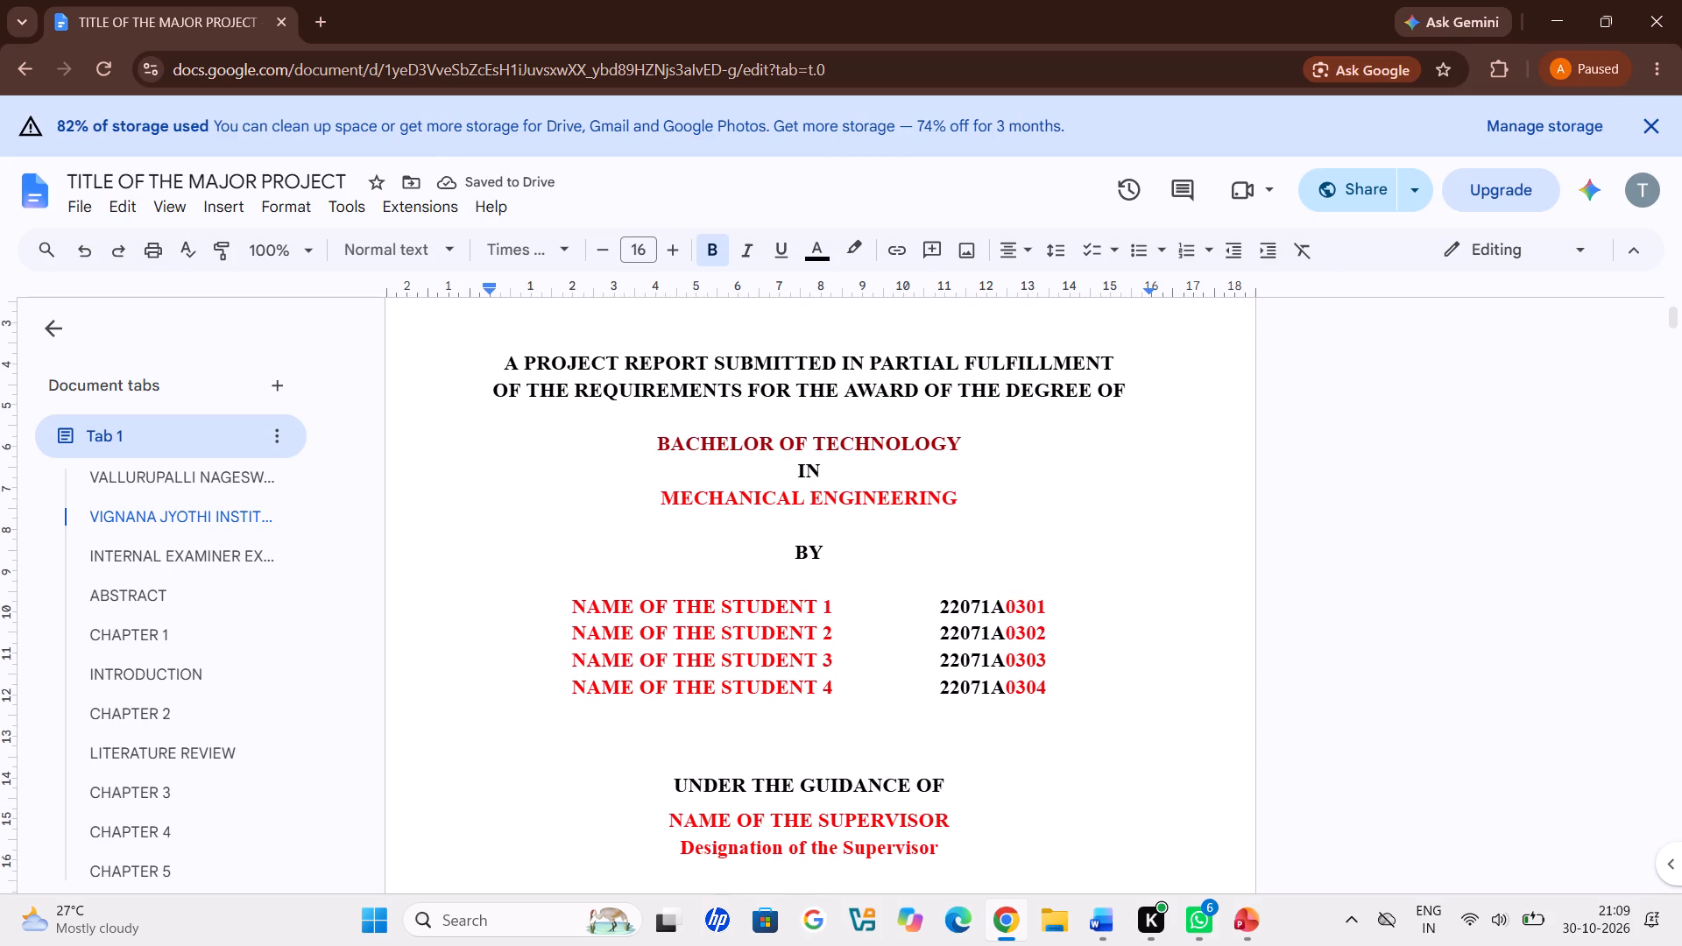
left_click_drag(958, 498, 662, 498)
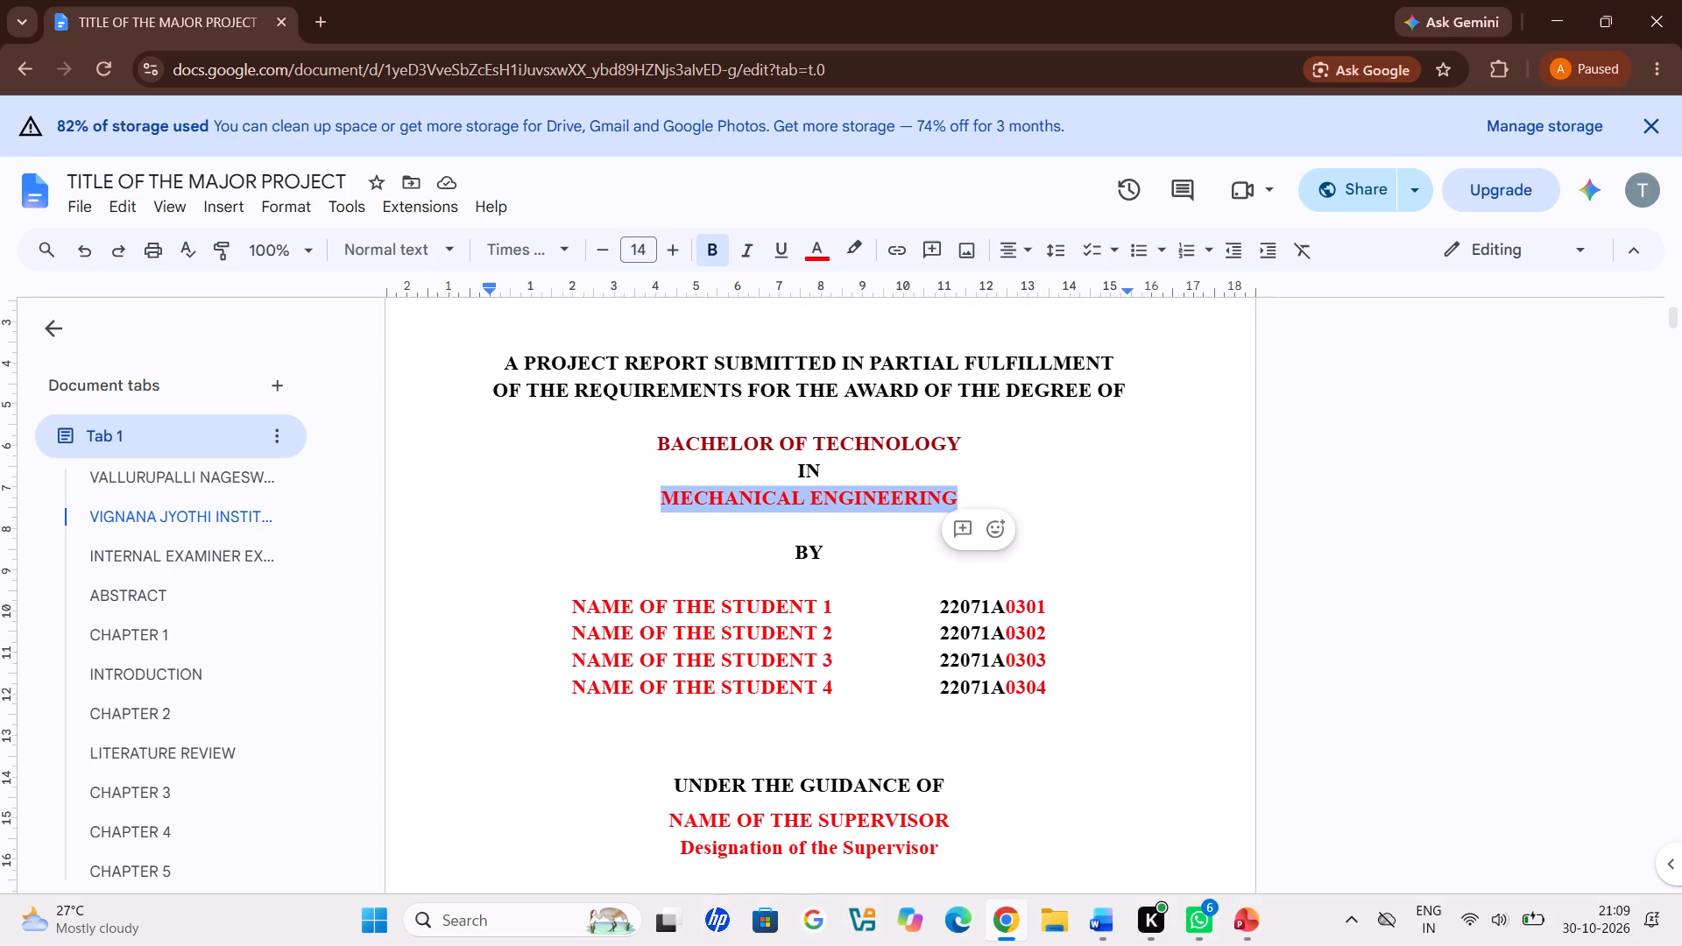
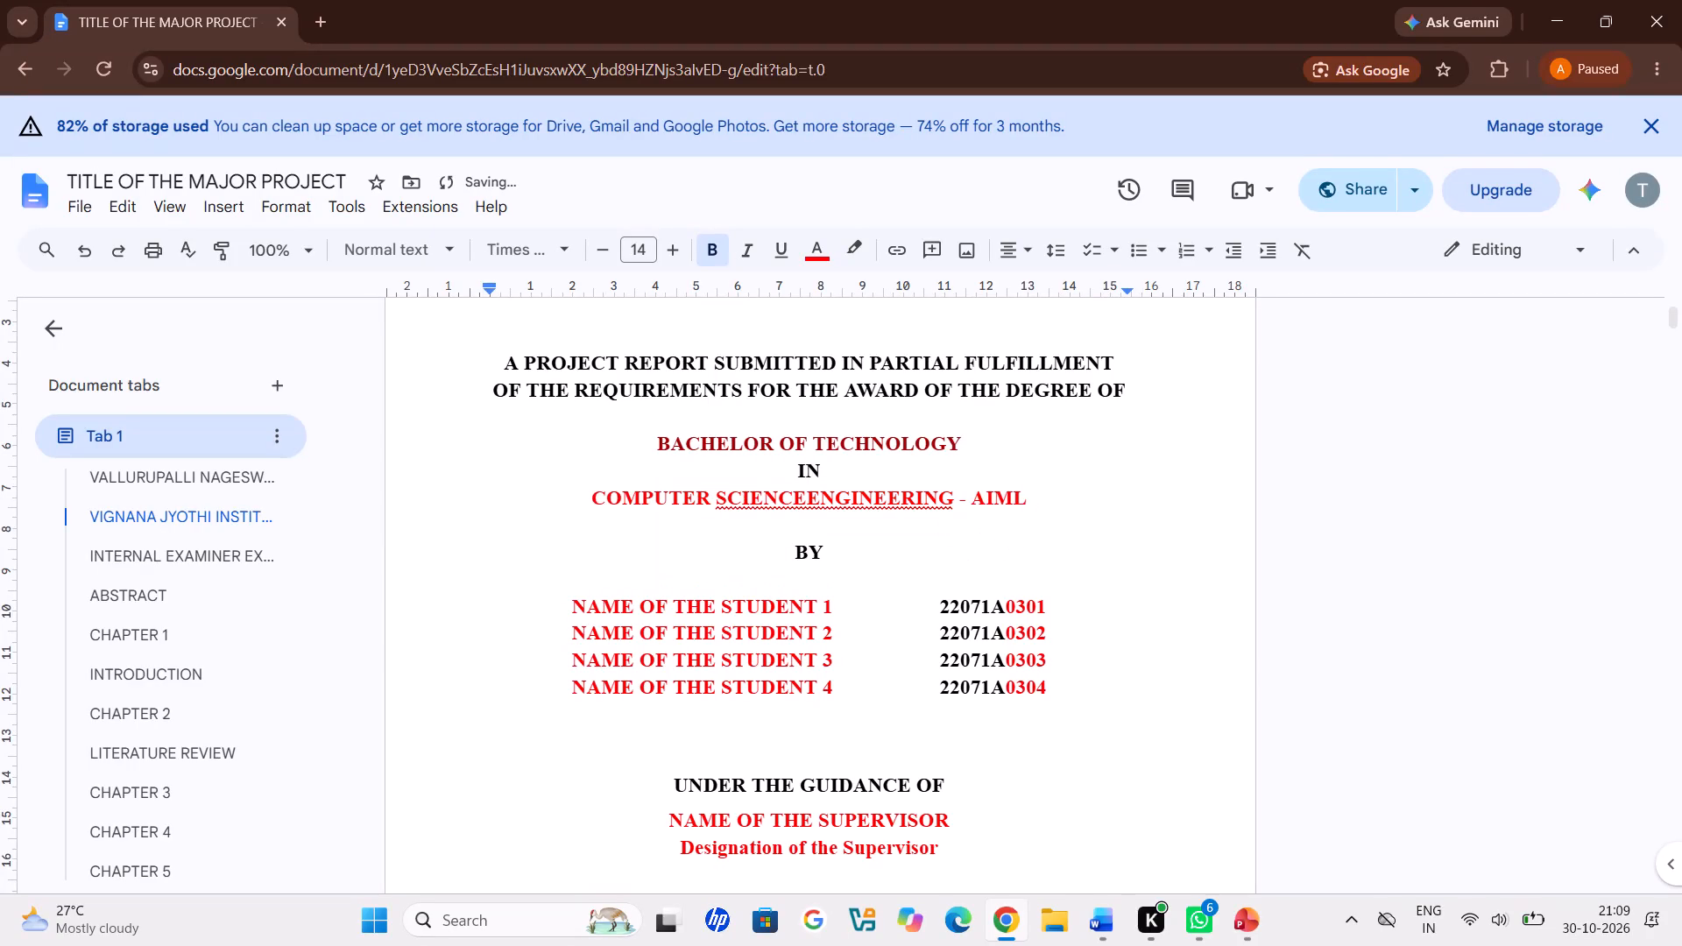
Insert the missing space between SCIENCE and ENGINEERING in the degree branch on the title page.
left_click(806, 498)
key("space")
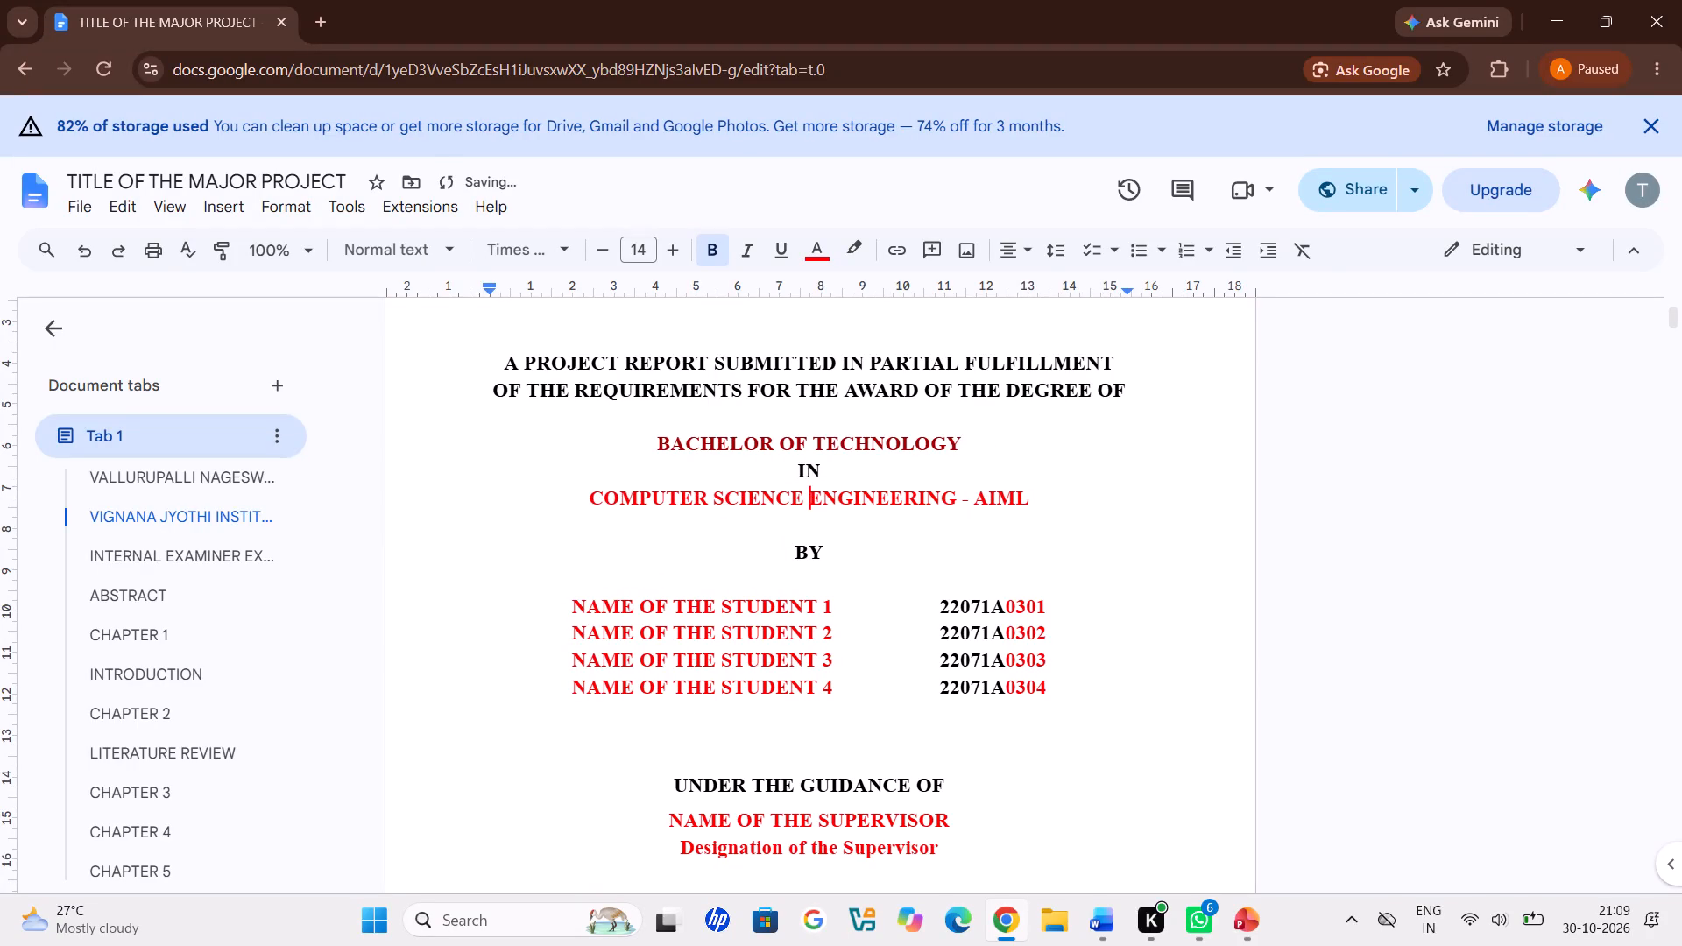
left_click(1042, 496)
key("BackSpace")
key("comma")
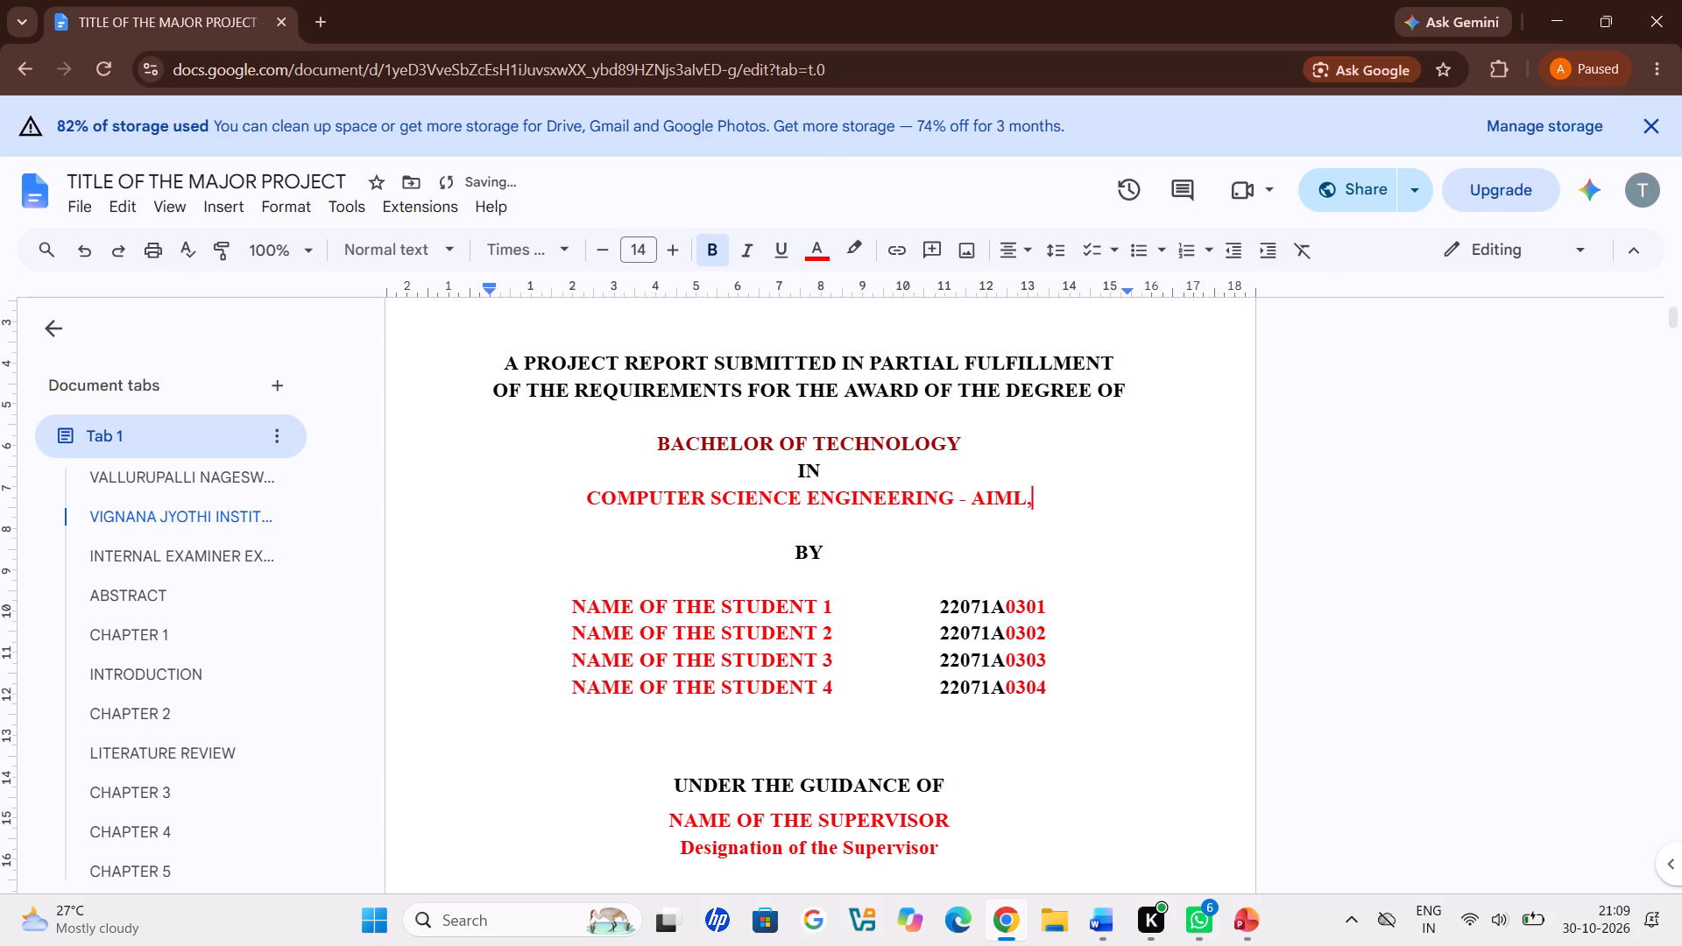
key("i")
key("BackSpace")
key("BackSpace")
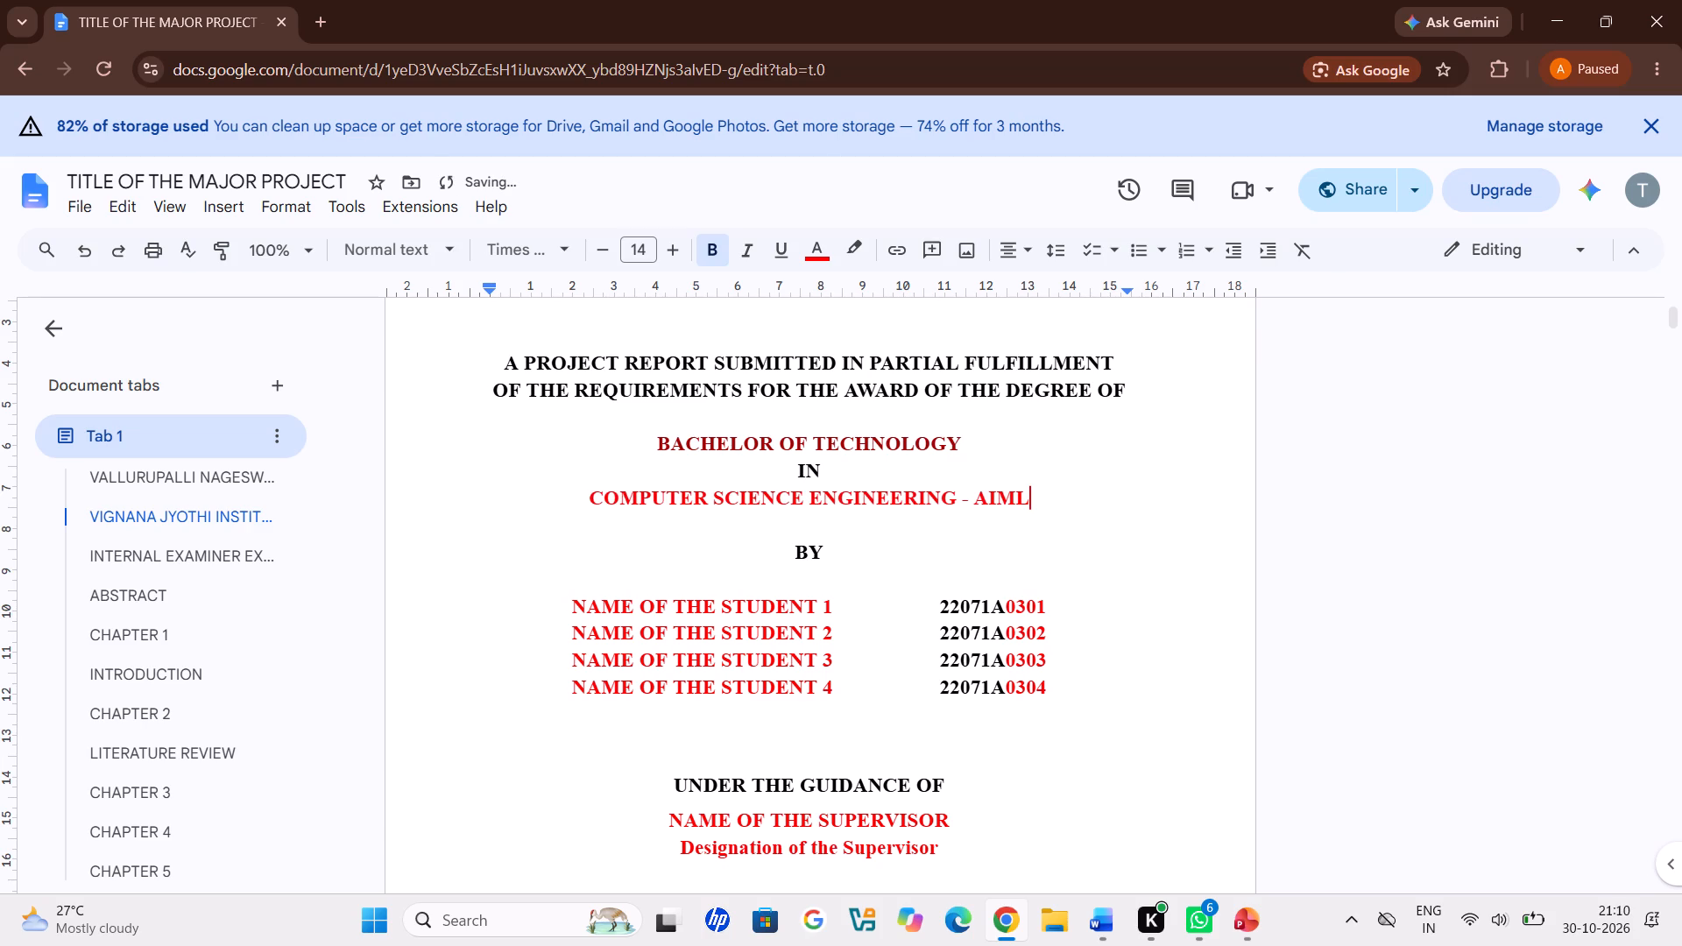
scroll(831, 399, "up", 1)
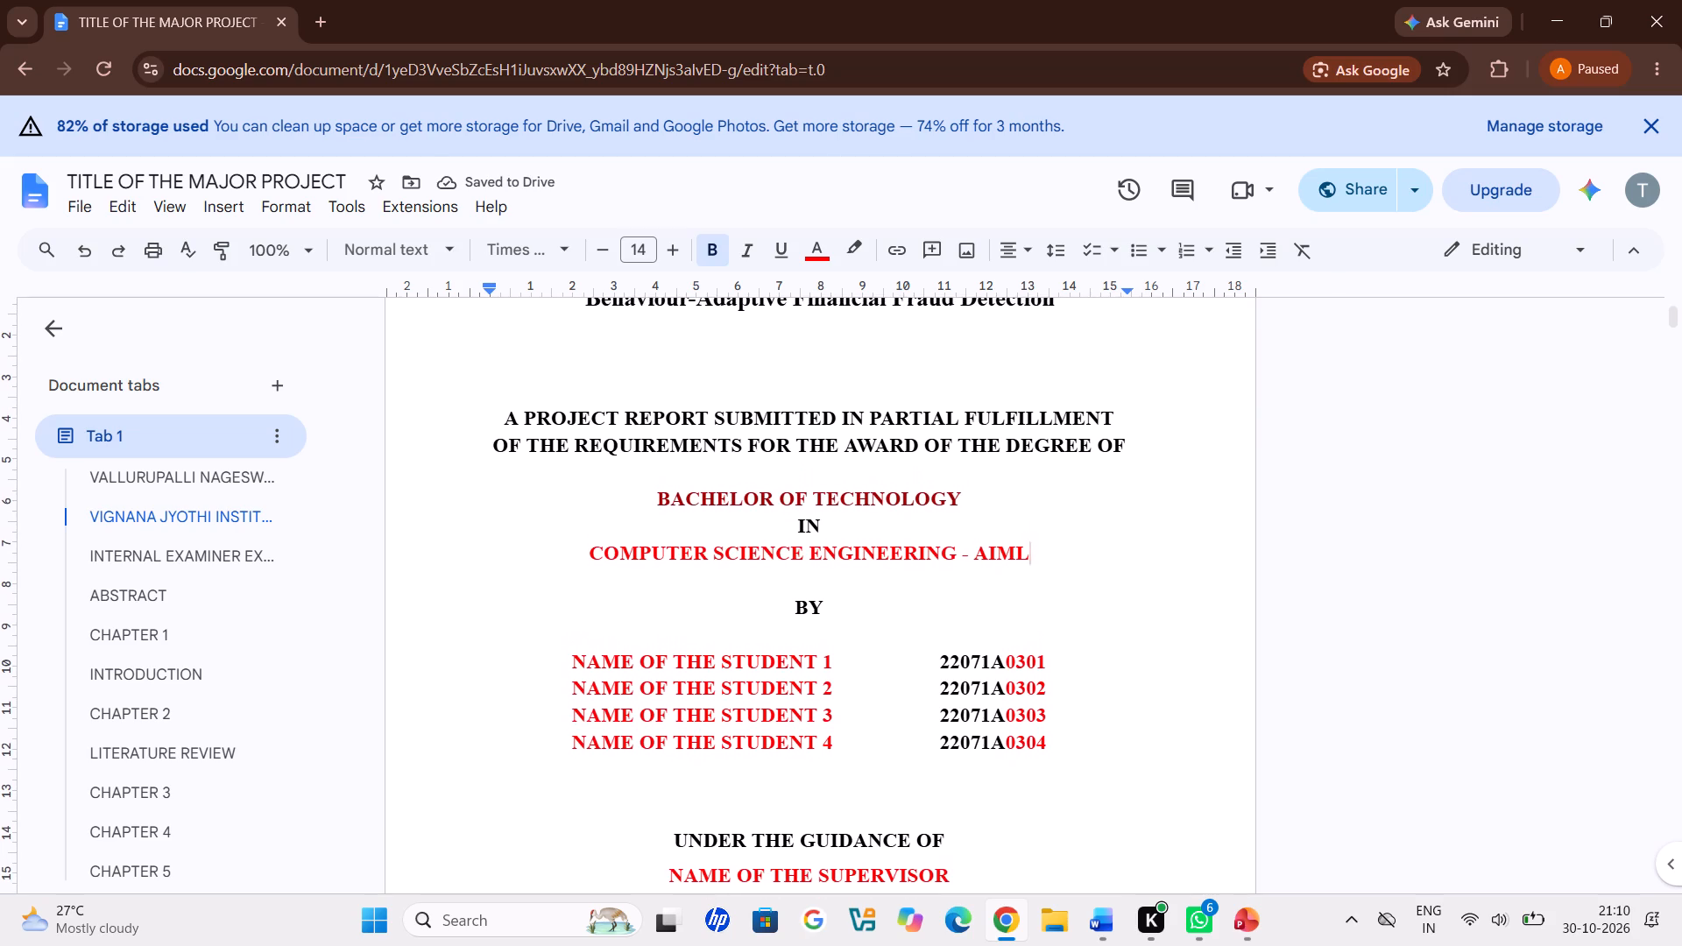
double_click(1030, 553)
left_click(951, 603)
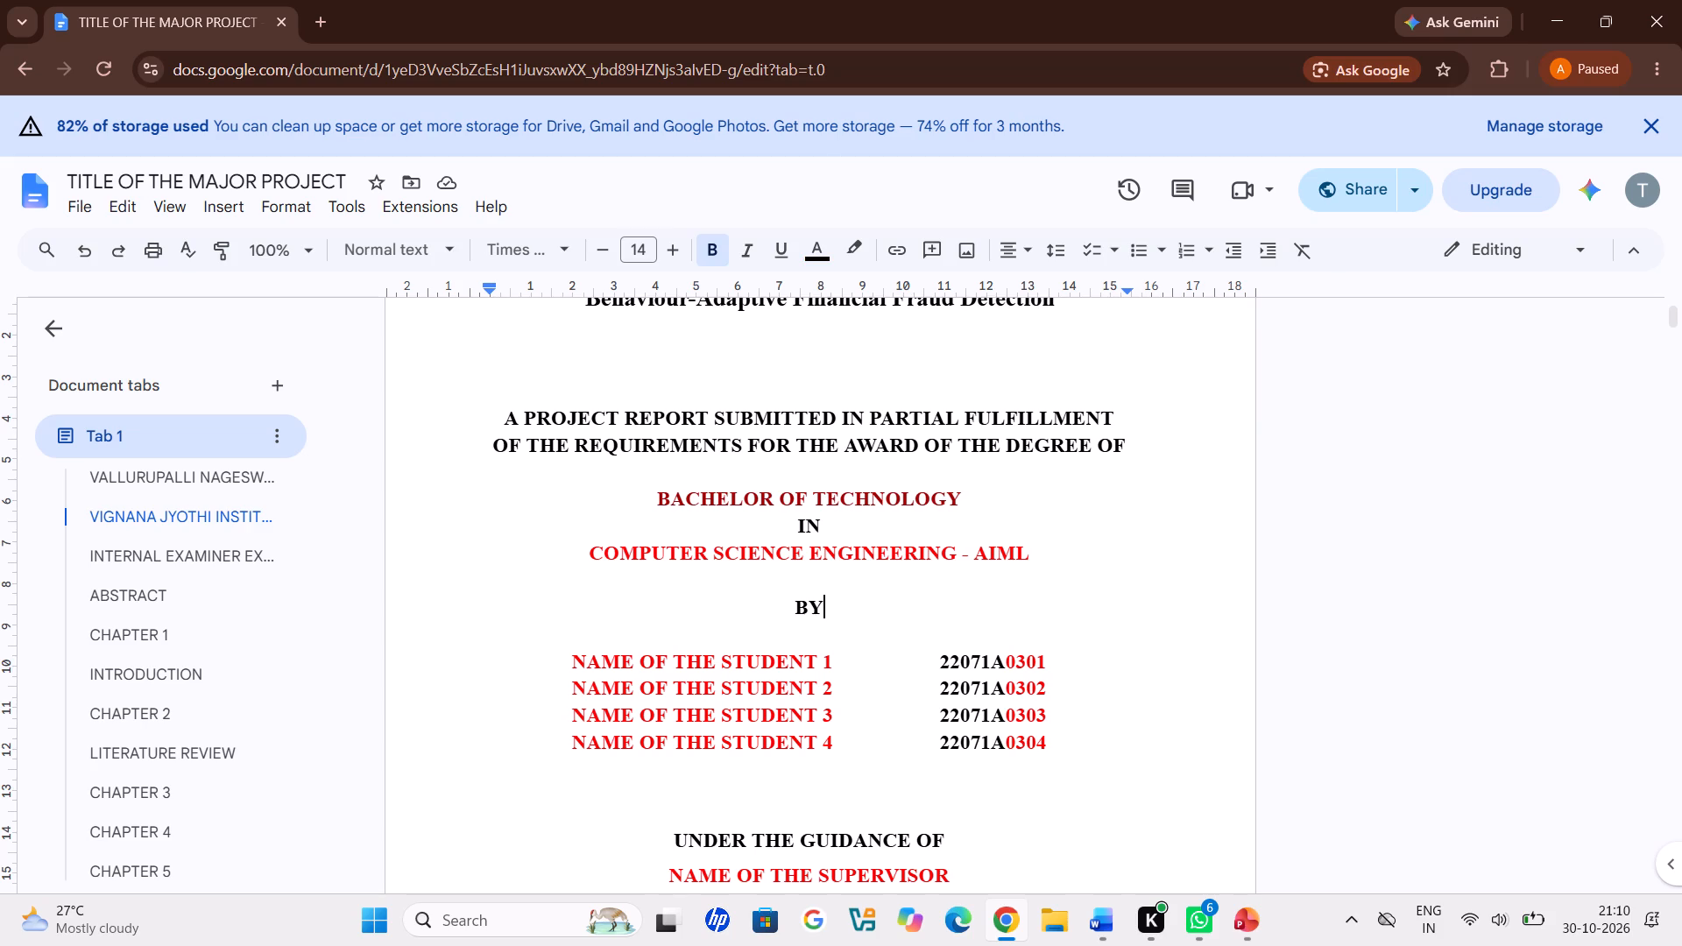
Replace the NAME OF THE STUDENT 1 placeholder with the first team member's name.
left_click(830, 660)
key("BackSpace")
key("BackSpace")
key("BackSpace")
key("BackSpace")
key("BackSpace")
key("BackSpace")
key("BackSpace")
key("BackSpace")
key("BackSpace")
key("BackSpace")
key("BackSpace")
key("BackSpace")
key("BackSpace")
key("BackSpace")
key("BackSpace")
key("BackSpace")
key("BackSpace")
key("BackSpace")
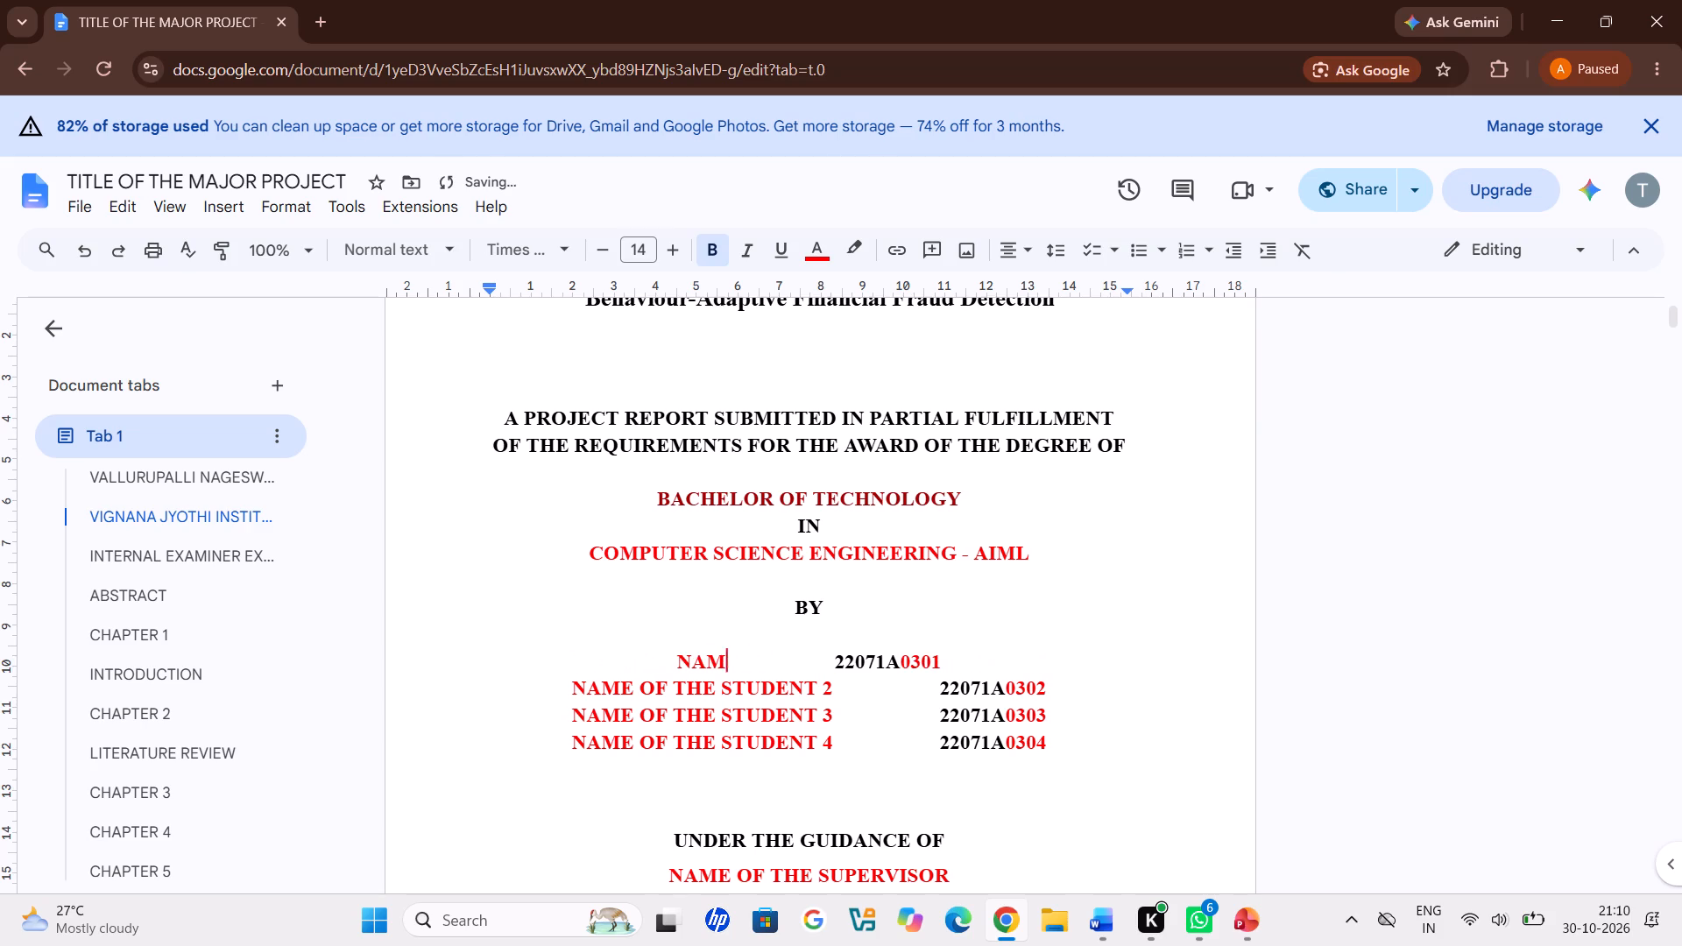
key("BackSpace")
key("BackSpace")
key("BackSpace")
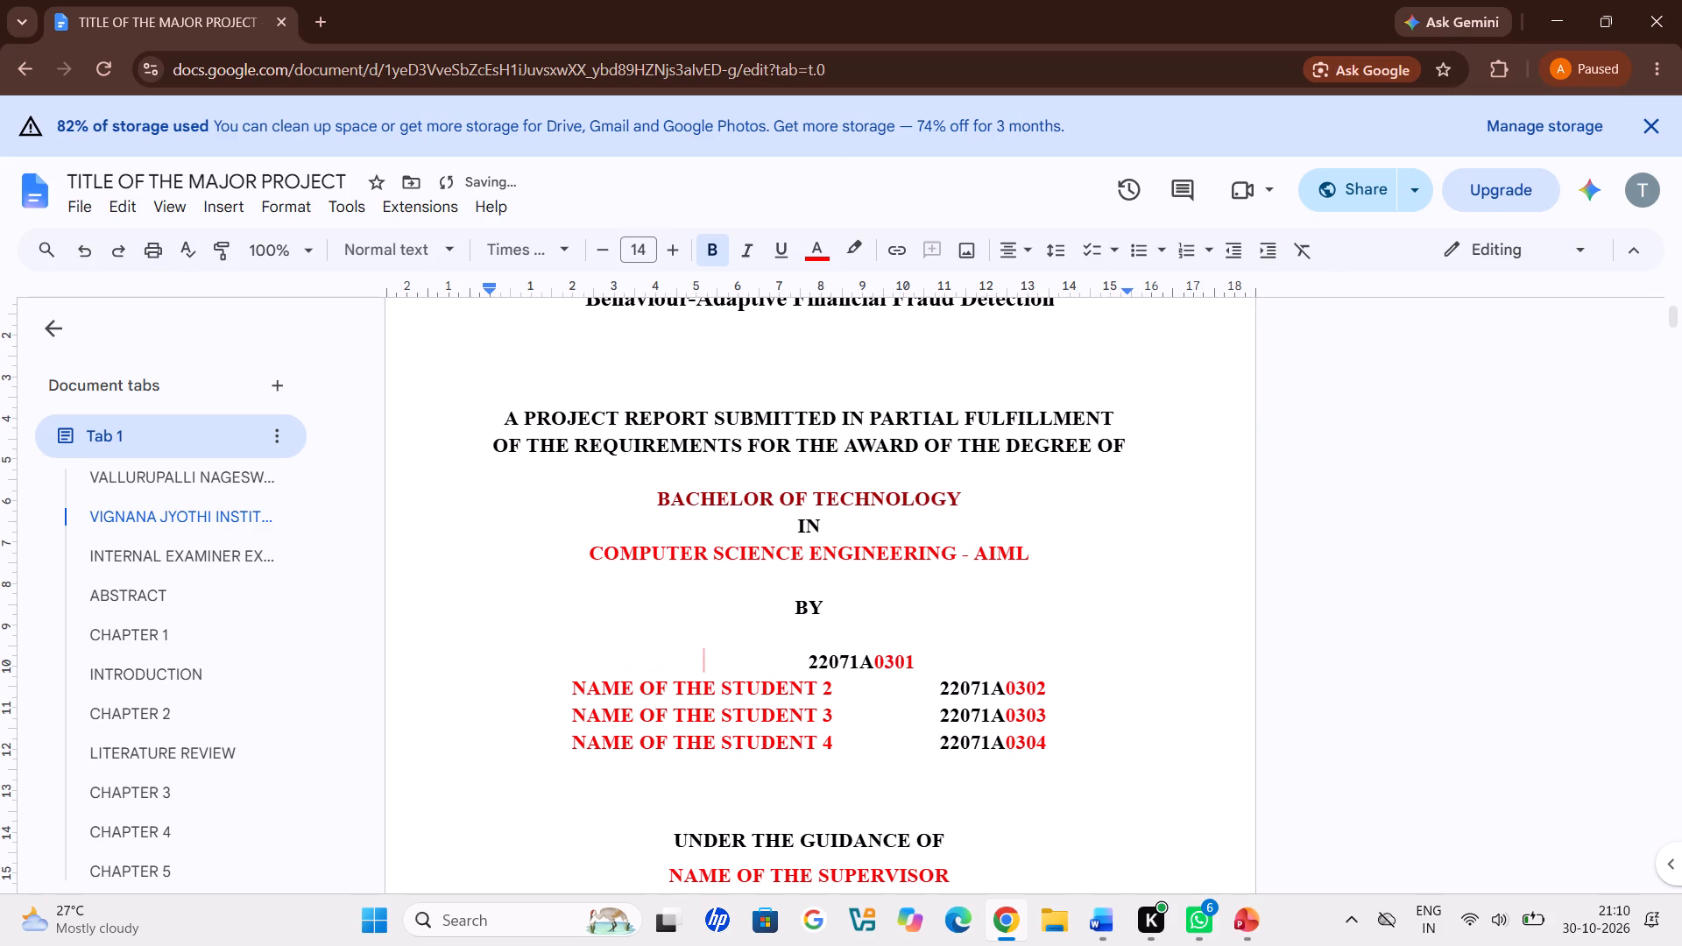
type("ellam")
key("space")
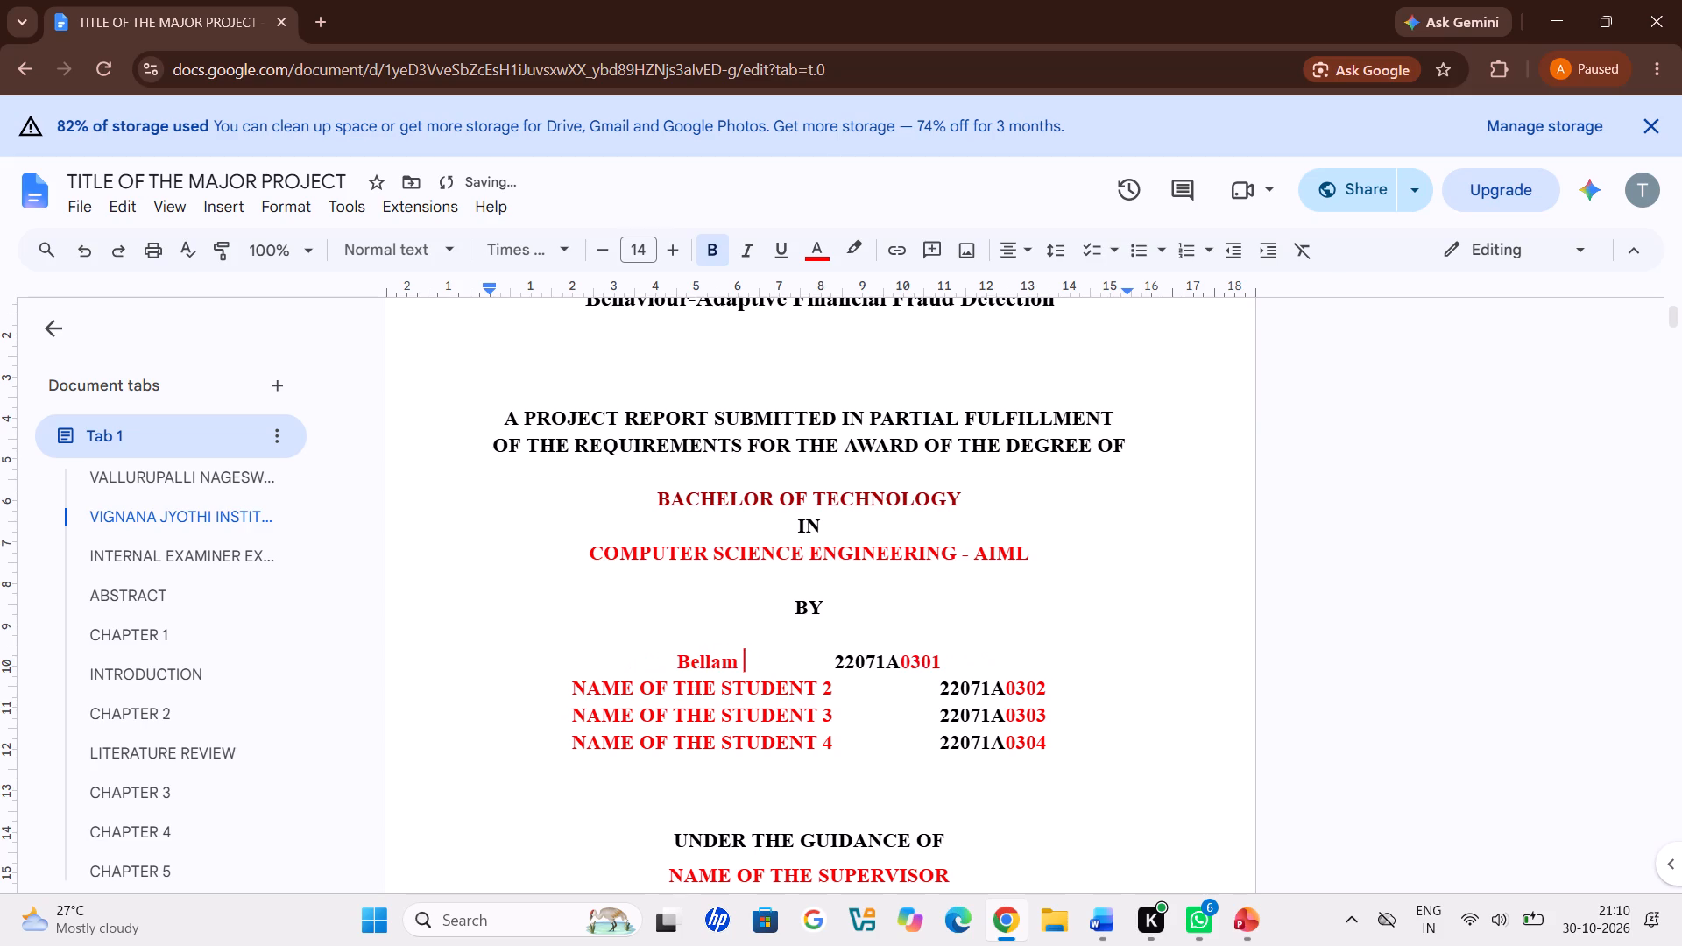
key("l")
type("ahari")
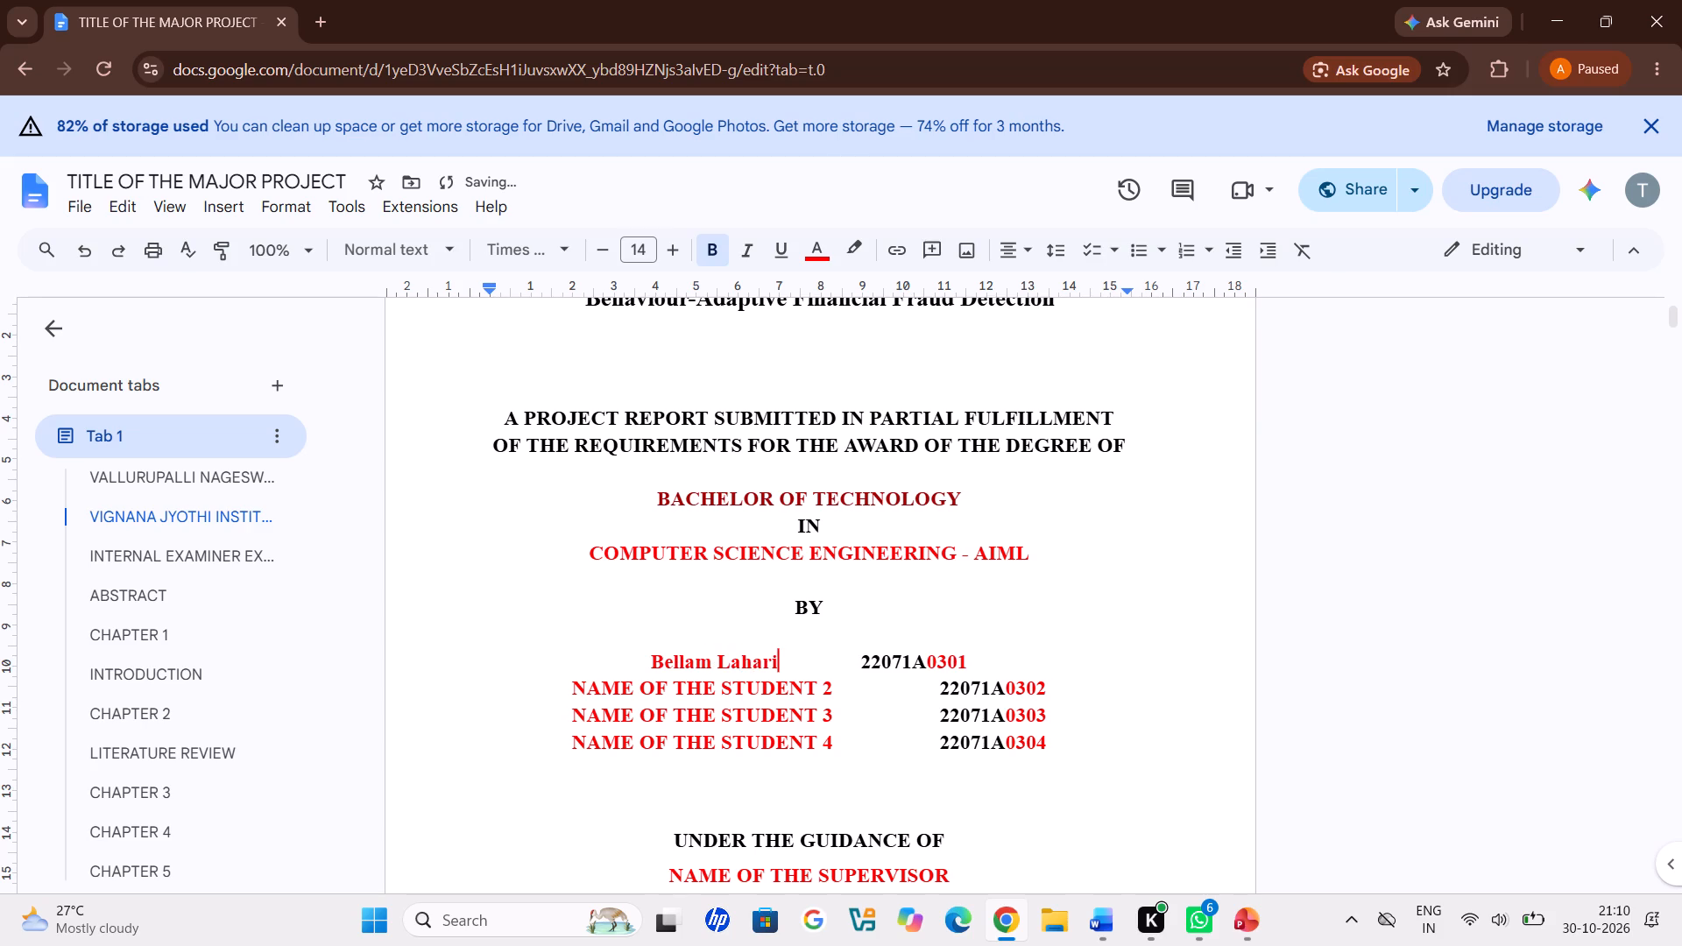
Replace the first student's placeholder roll number with that team member's actual roll number.
left_click(964, 656)
key("BackSpace")
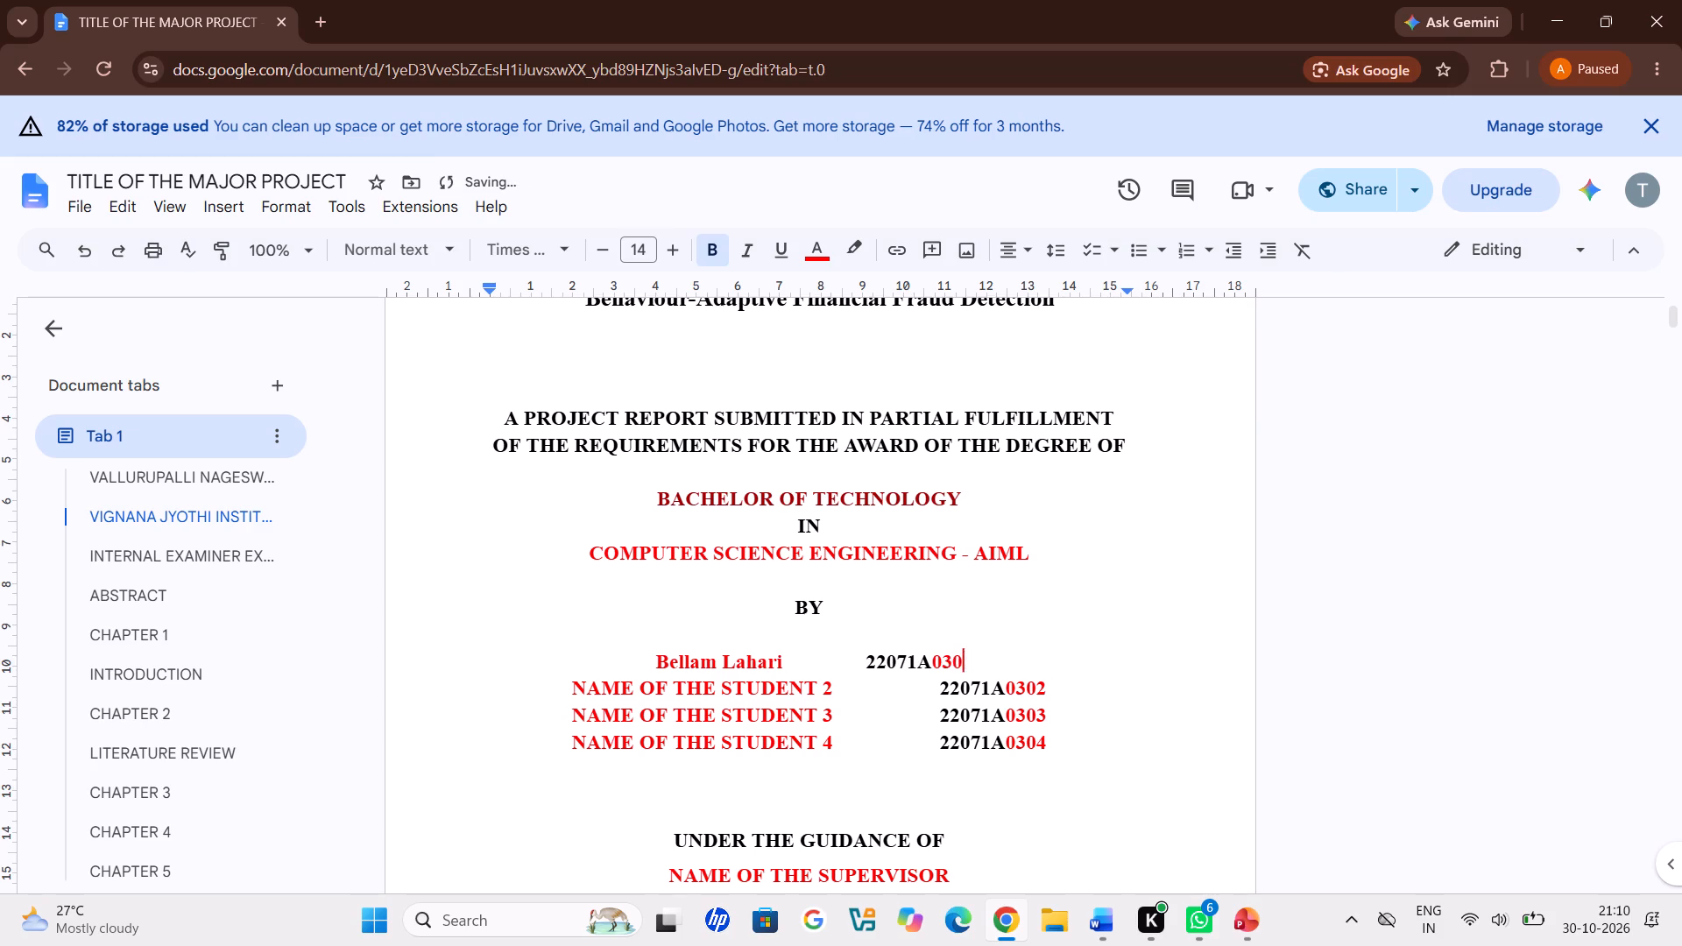
key("BackSpace")
key("BackSpace")
key("BackSpace")
key("BackSpace")
key("BackSpace")
key("BackSpace")
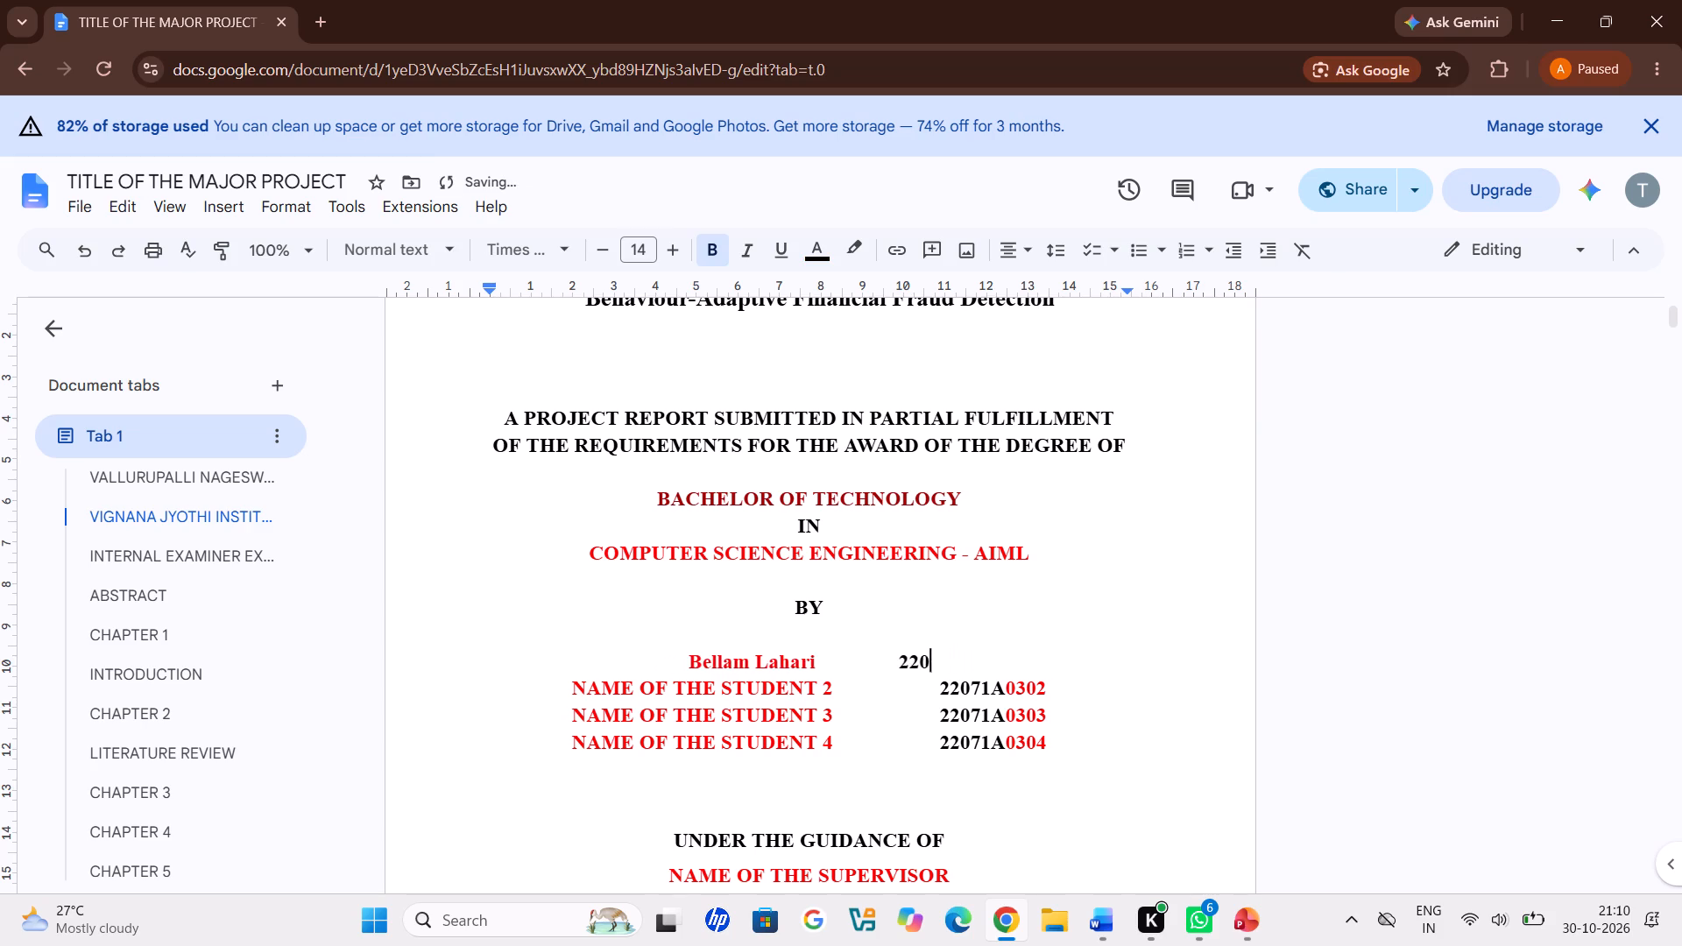
key("BackSpace")
key("BackSpace")
key("BackSpace")
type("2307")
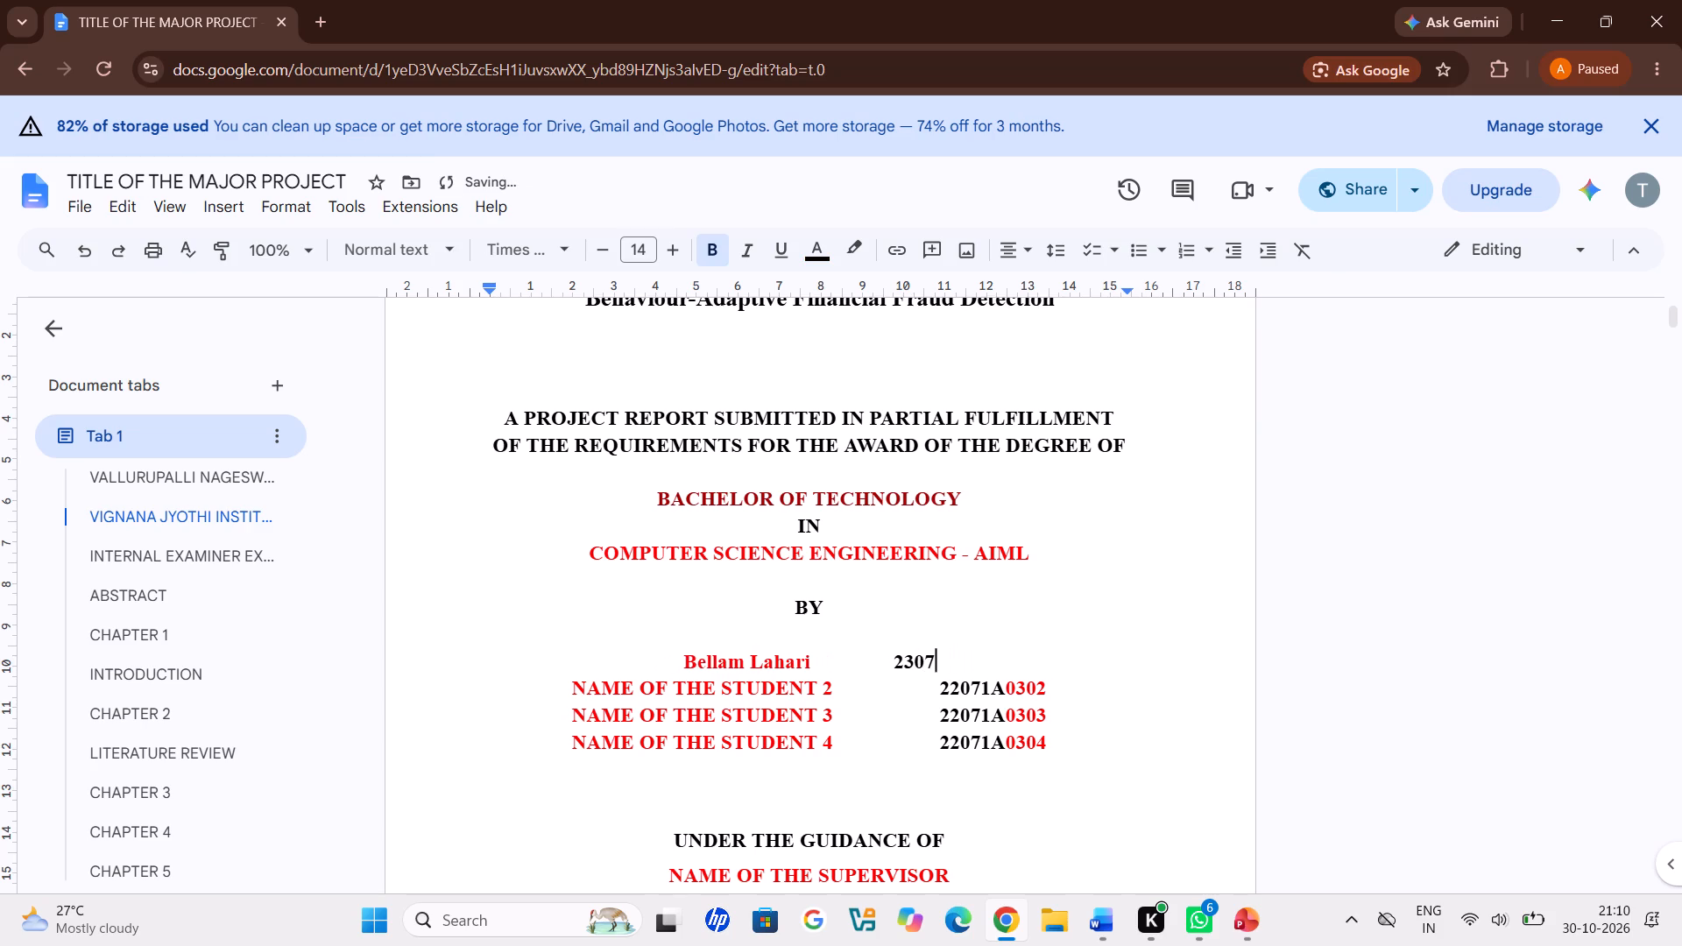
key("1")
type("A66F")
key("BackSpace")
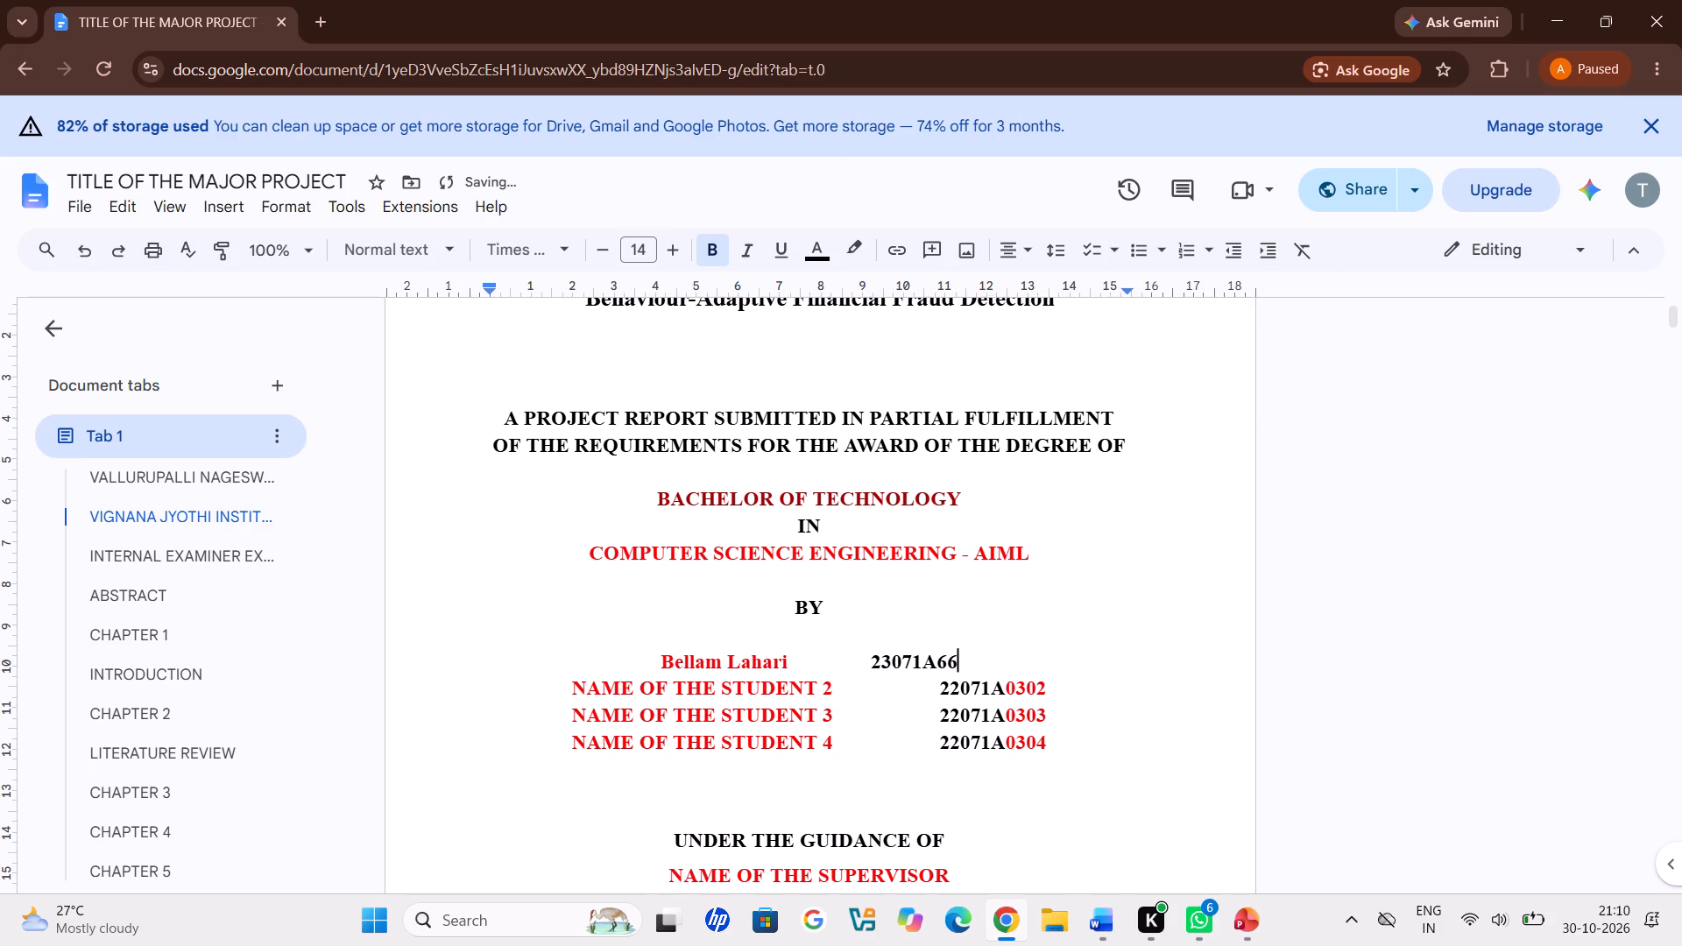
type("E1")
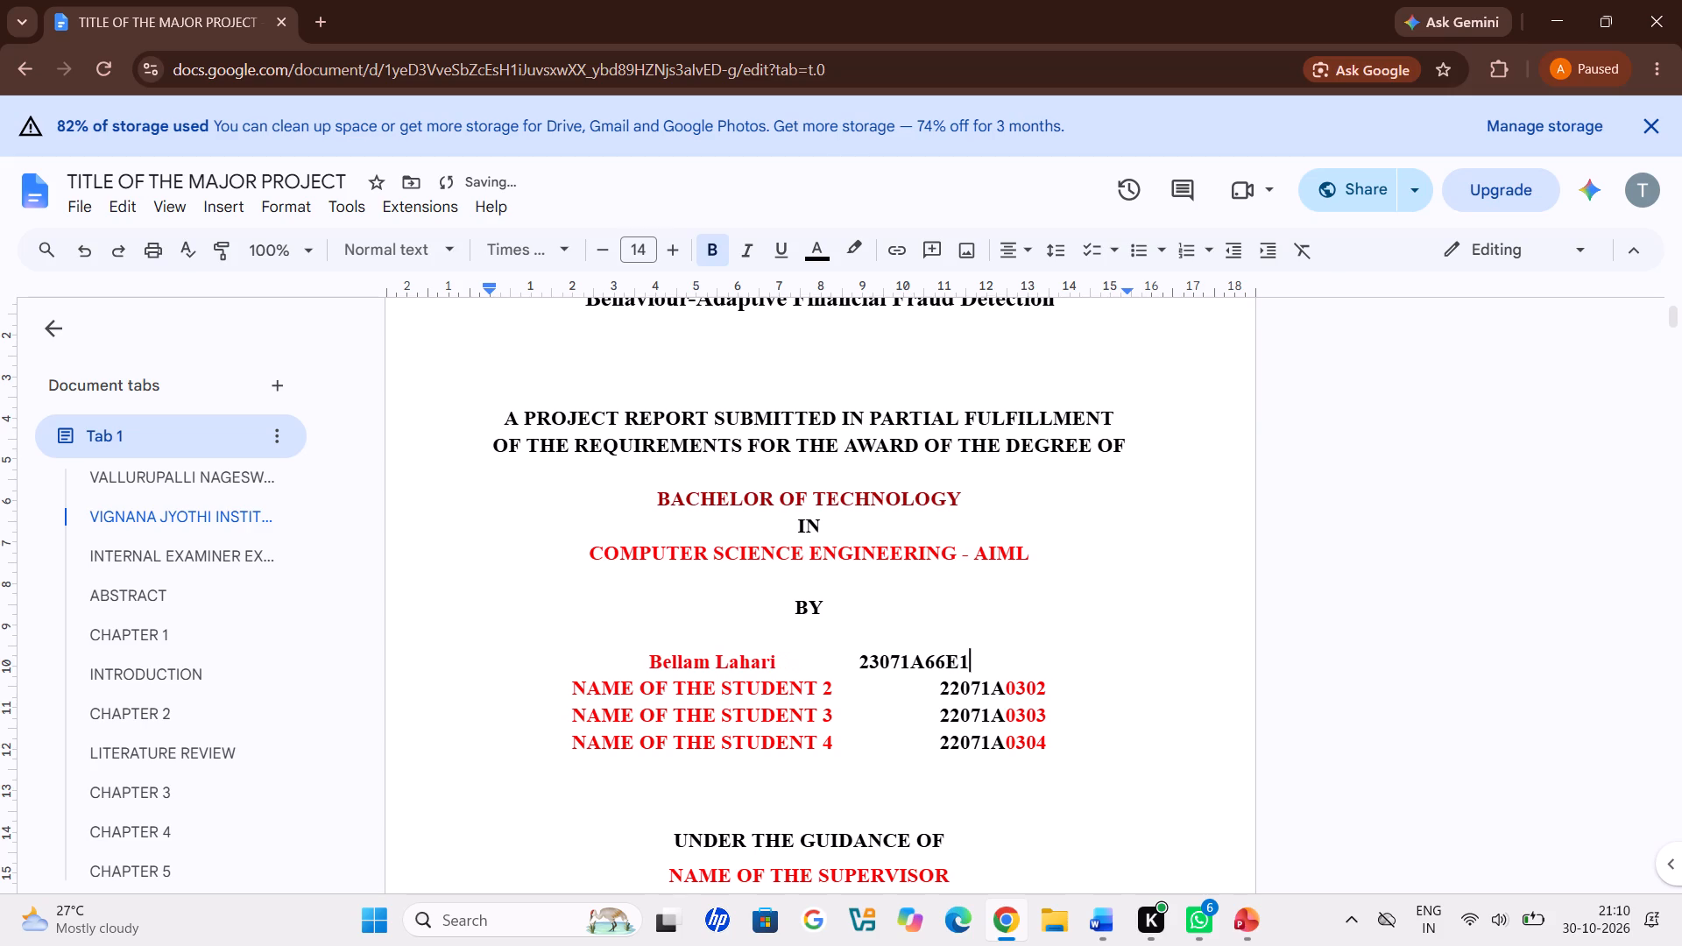
Widen the gap before the first student's roll number with spaces to line it up with the roll numbers below.
left_click(863, 662)
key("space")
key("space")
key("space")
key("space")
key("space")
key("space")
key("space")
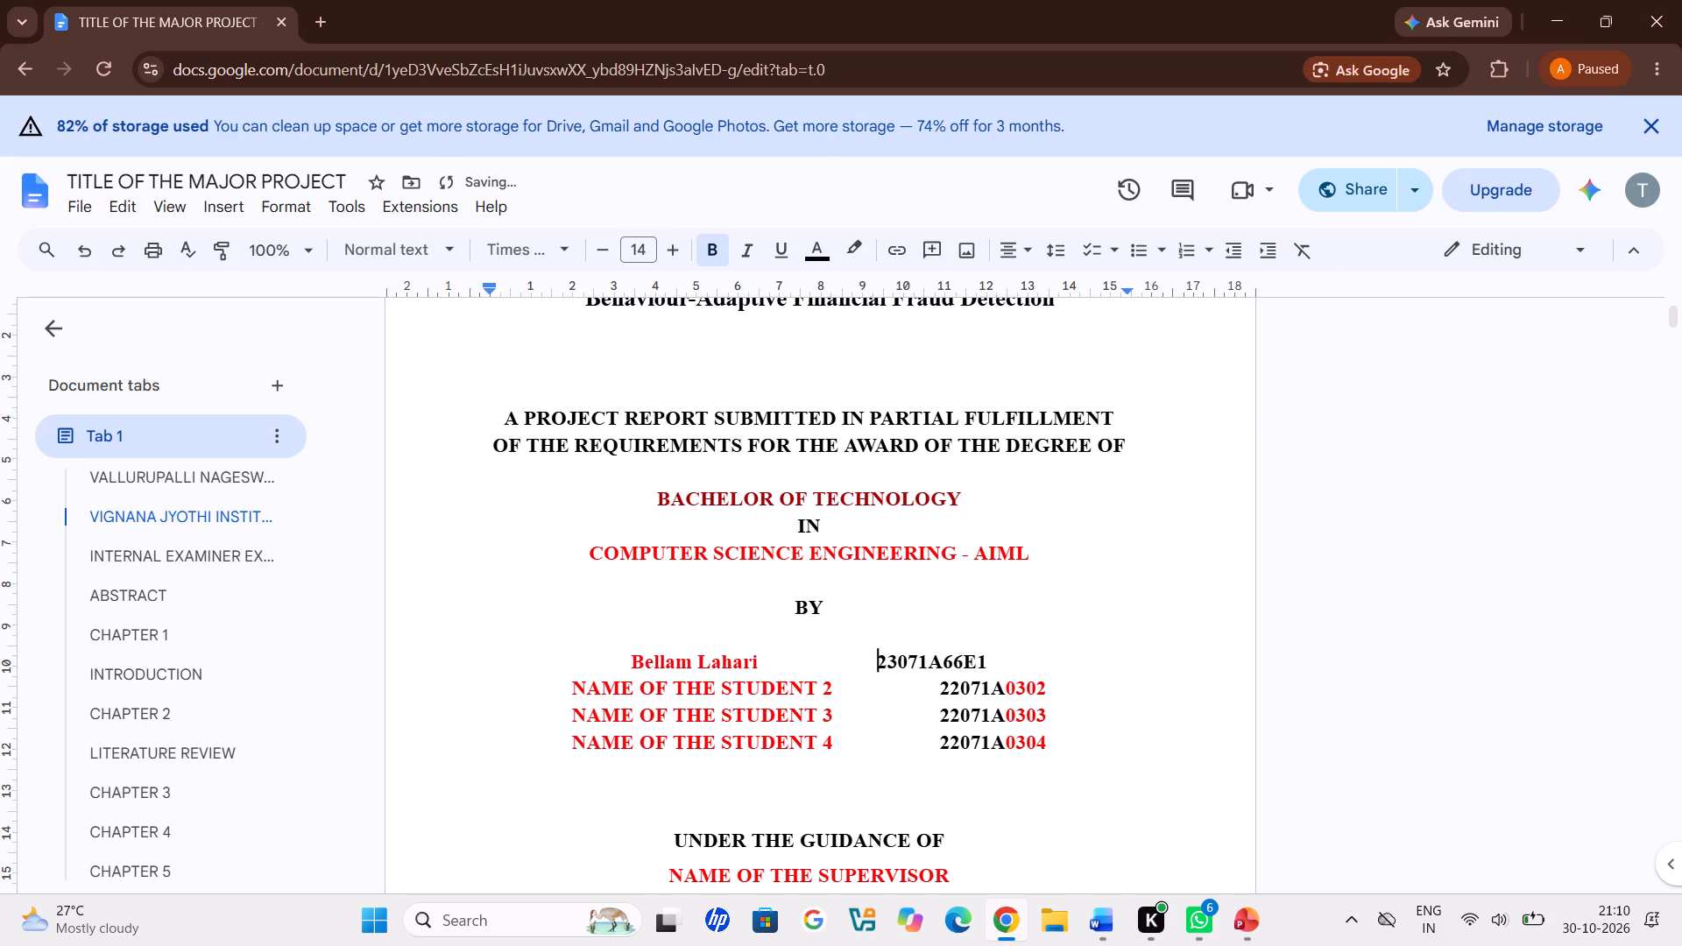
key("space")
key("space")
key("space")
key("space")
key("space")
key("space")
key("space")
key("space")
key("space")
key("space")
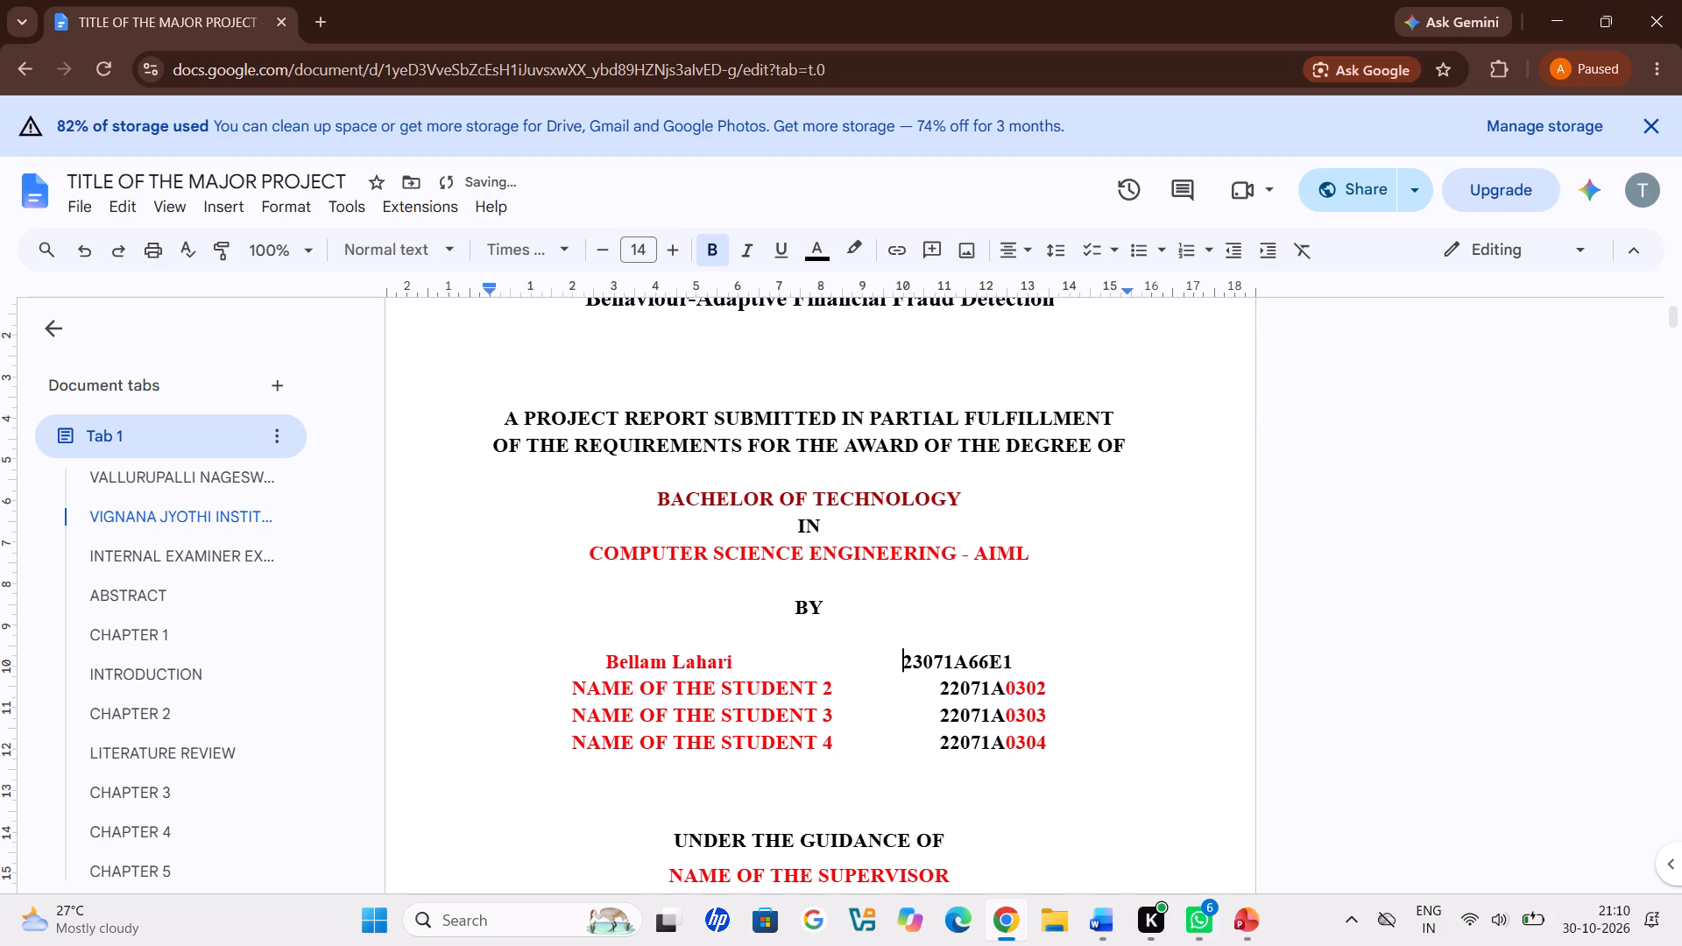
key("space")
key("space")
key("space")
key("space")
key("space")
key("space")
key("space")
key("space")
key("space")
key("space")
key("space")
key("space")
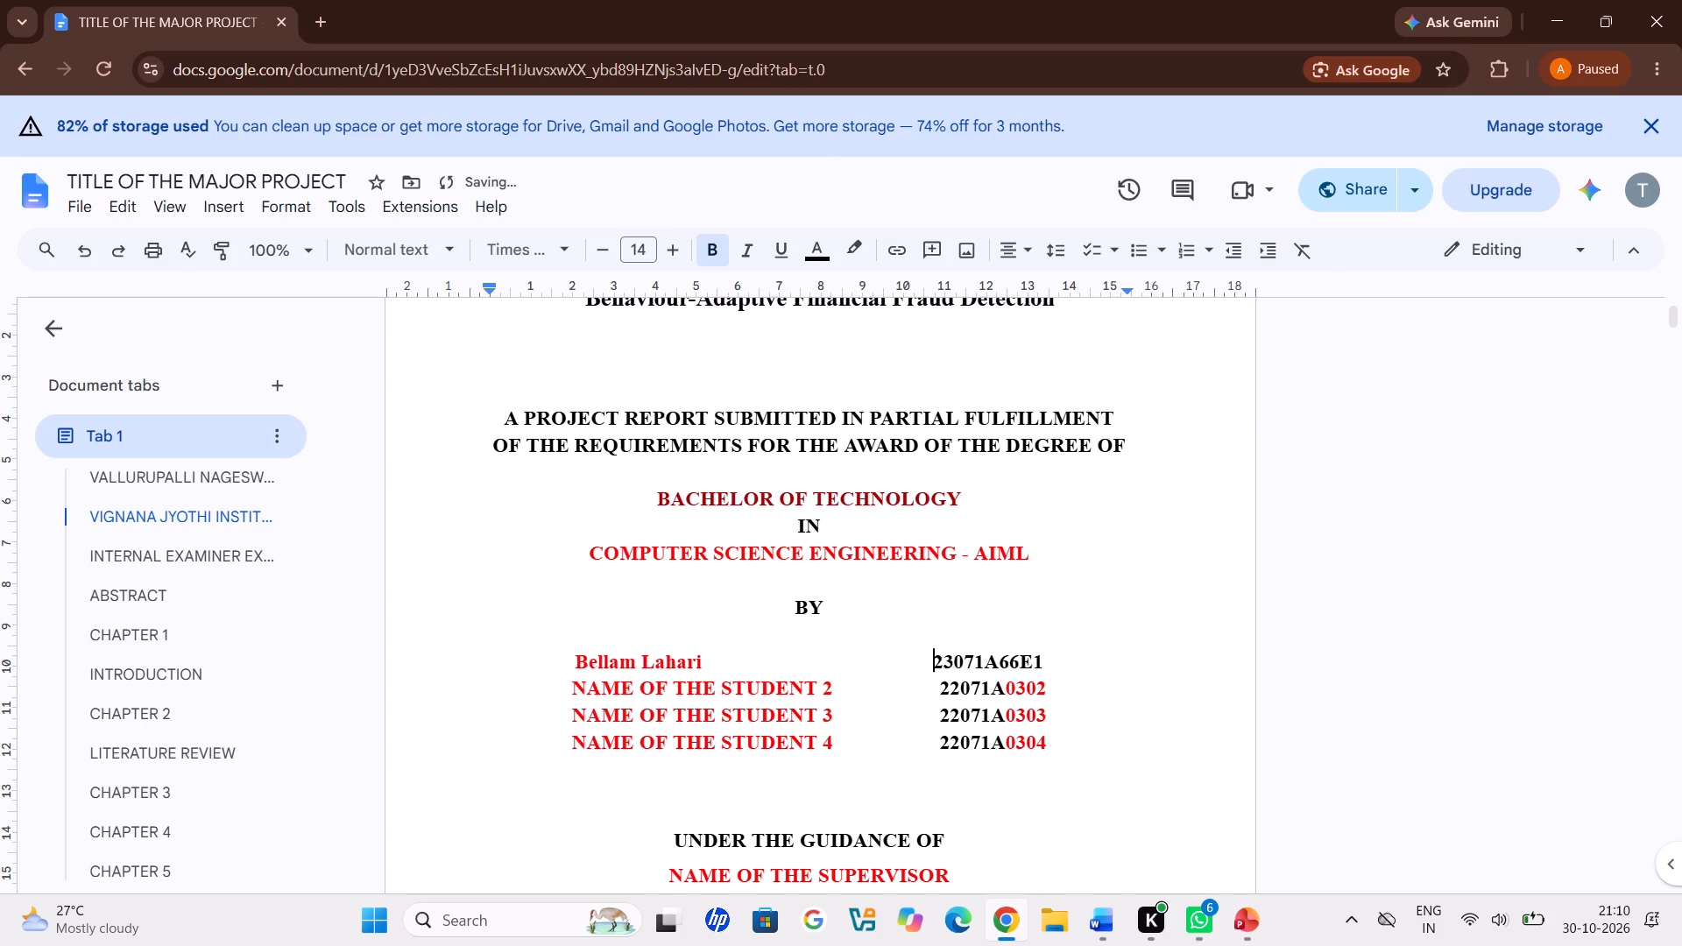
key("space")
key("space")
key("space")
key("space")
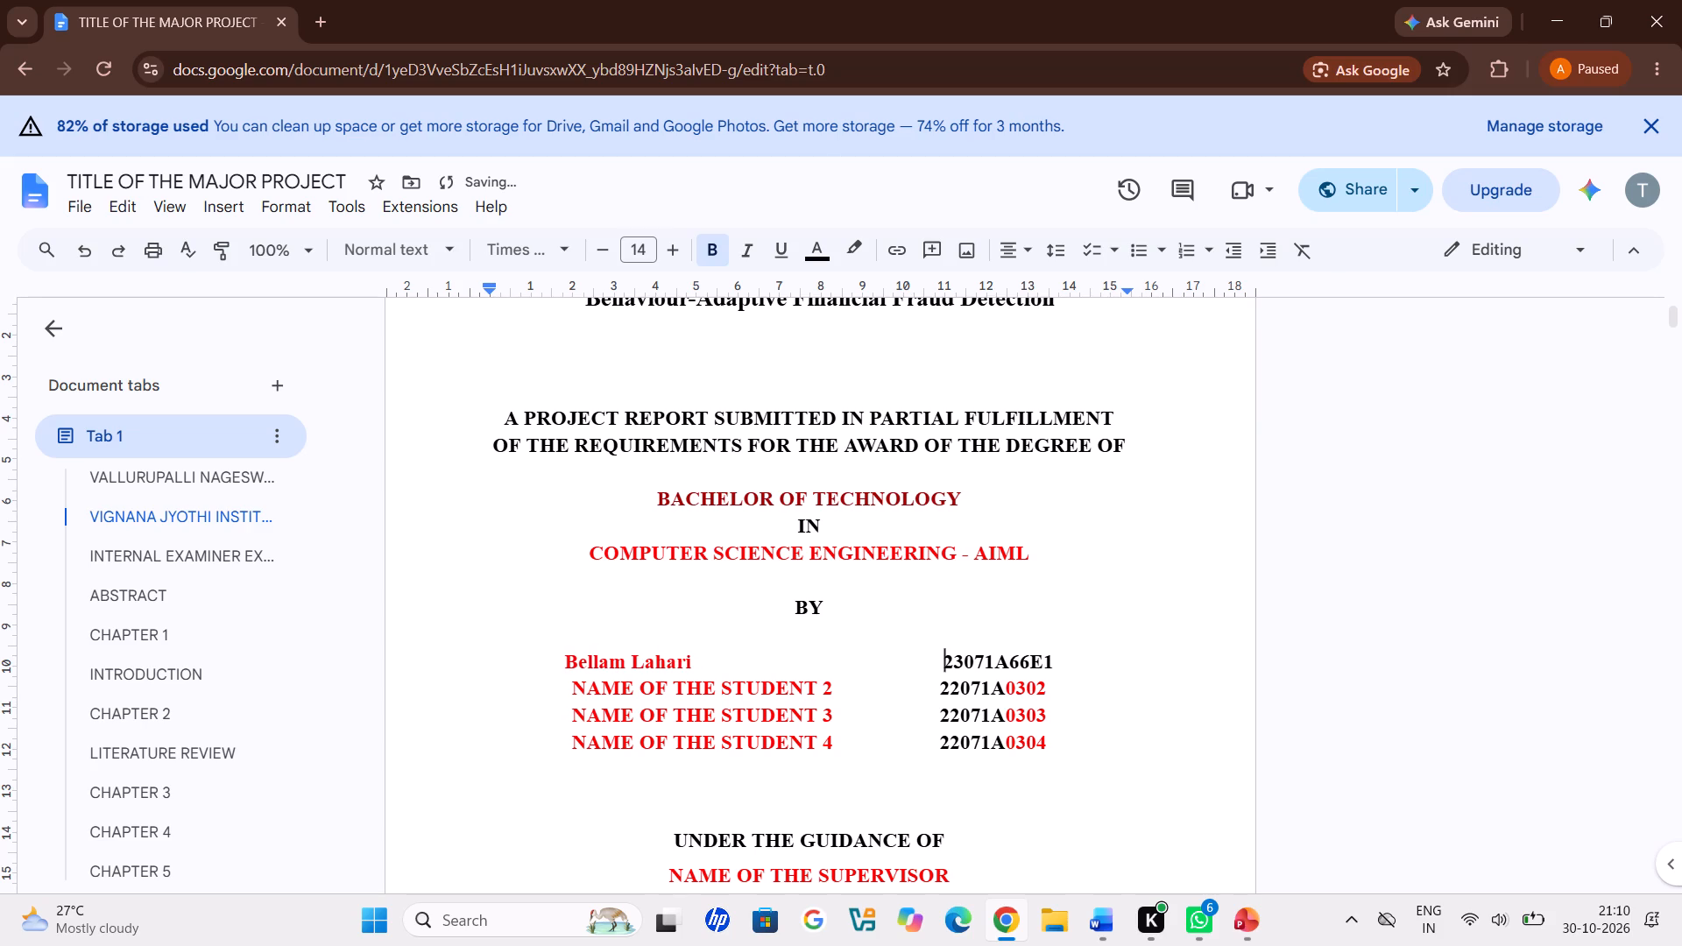
key("BackSpace")
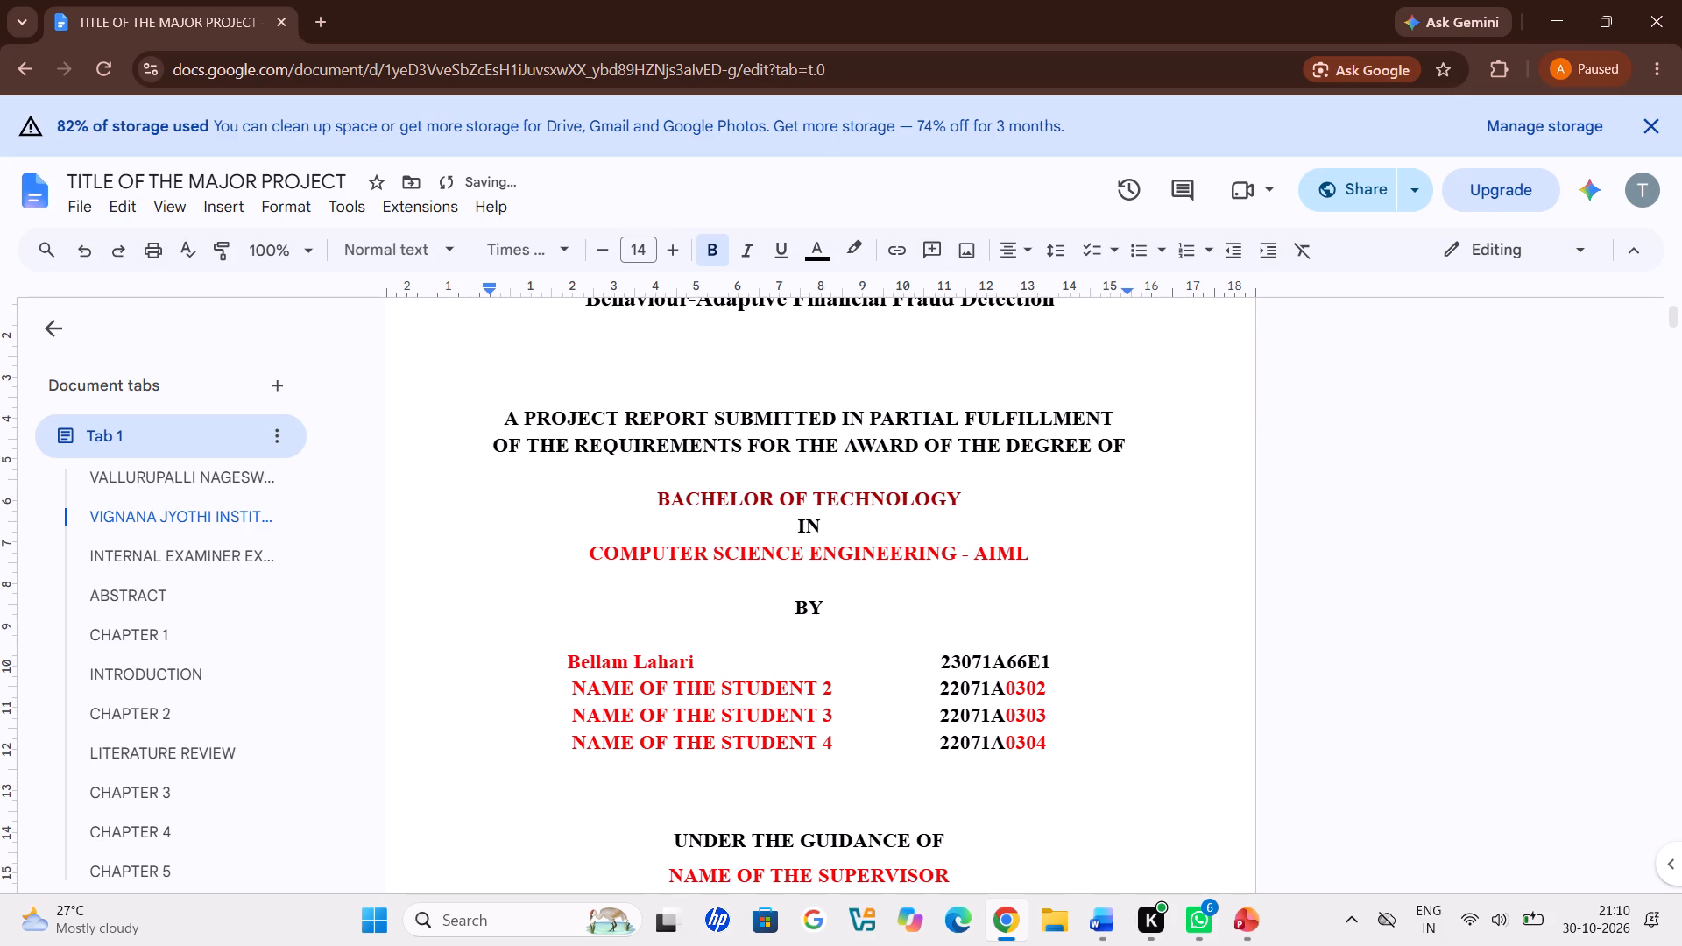
key("BackSpace")
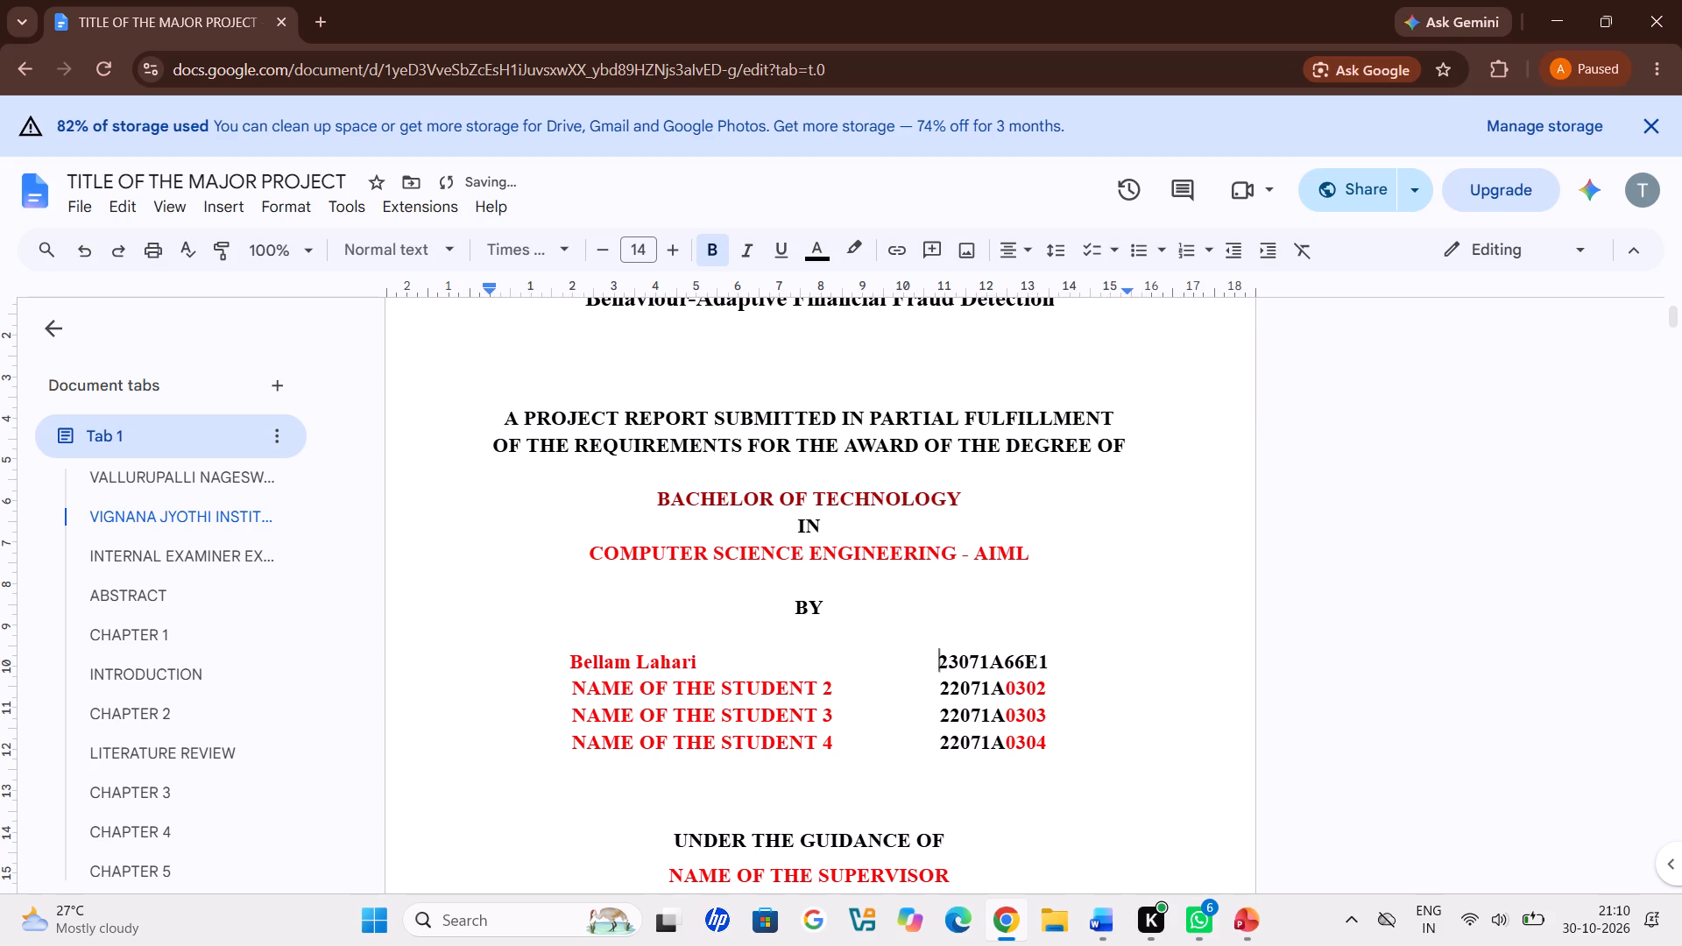
Indent the first student's name with six leading spaces to line it up with the names below.
left_click(569, 668)
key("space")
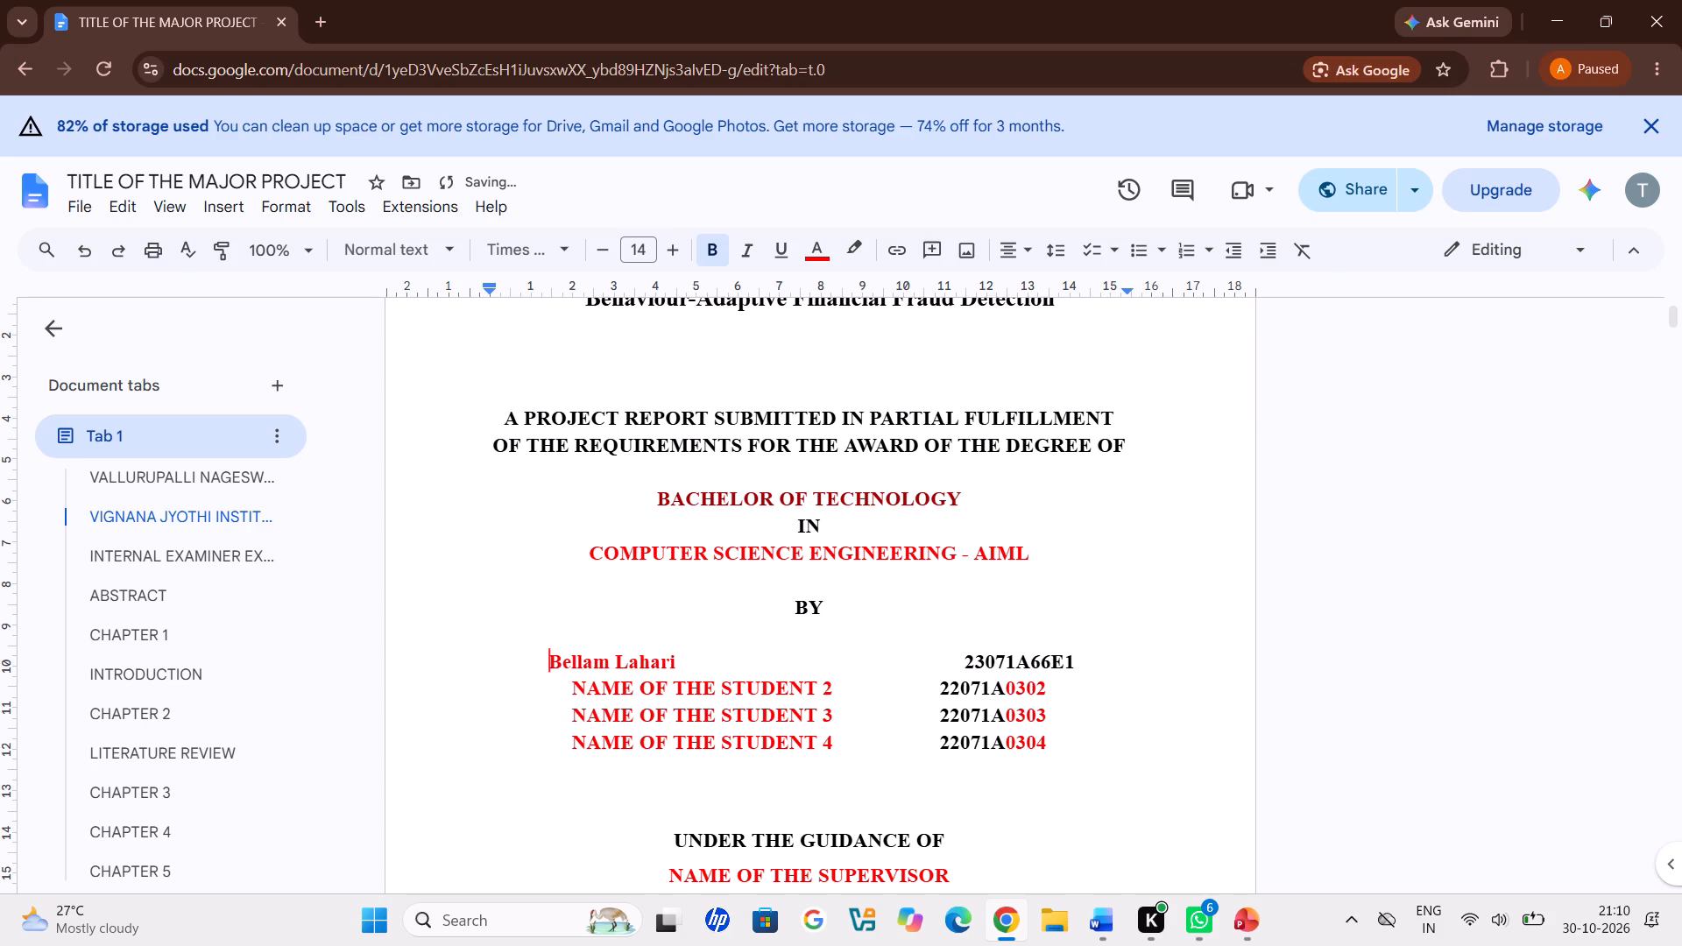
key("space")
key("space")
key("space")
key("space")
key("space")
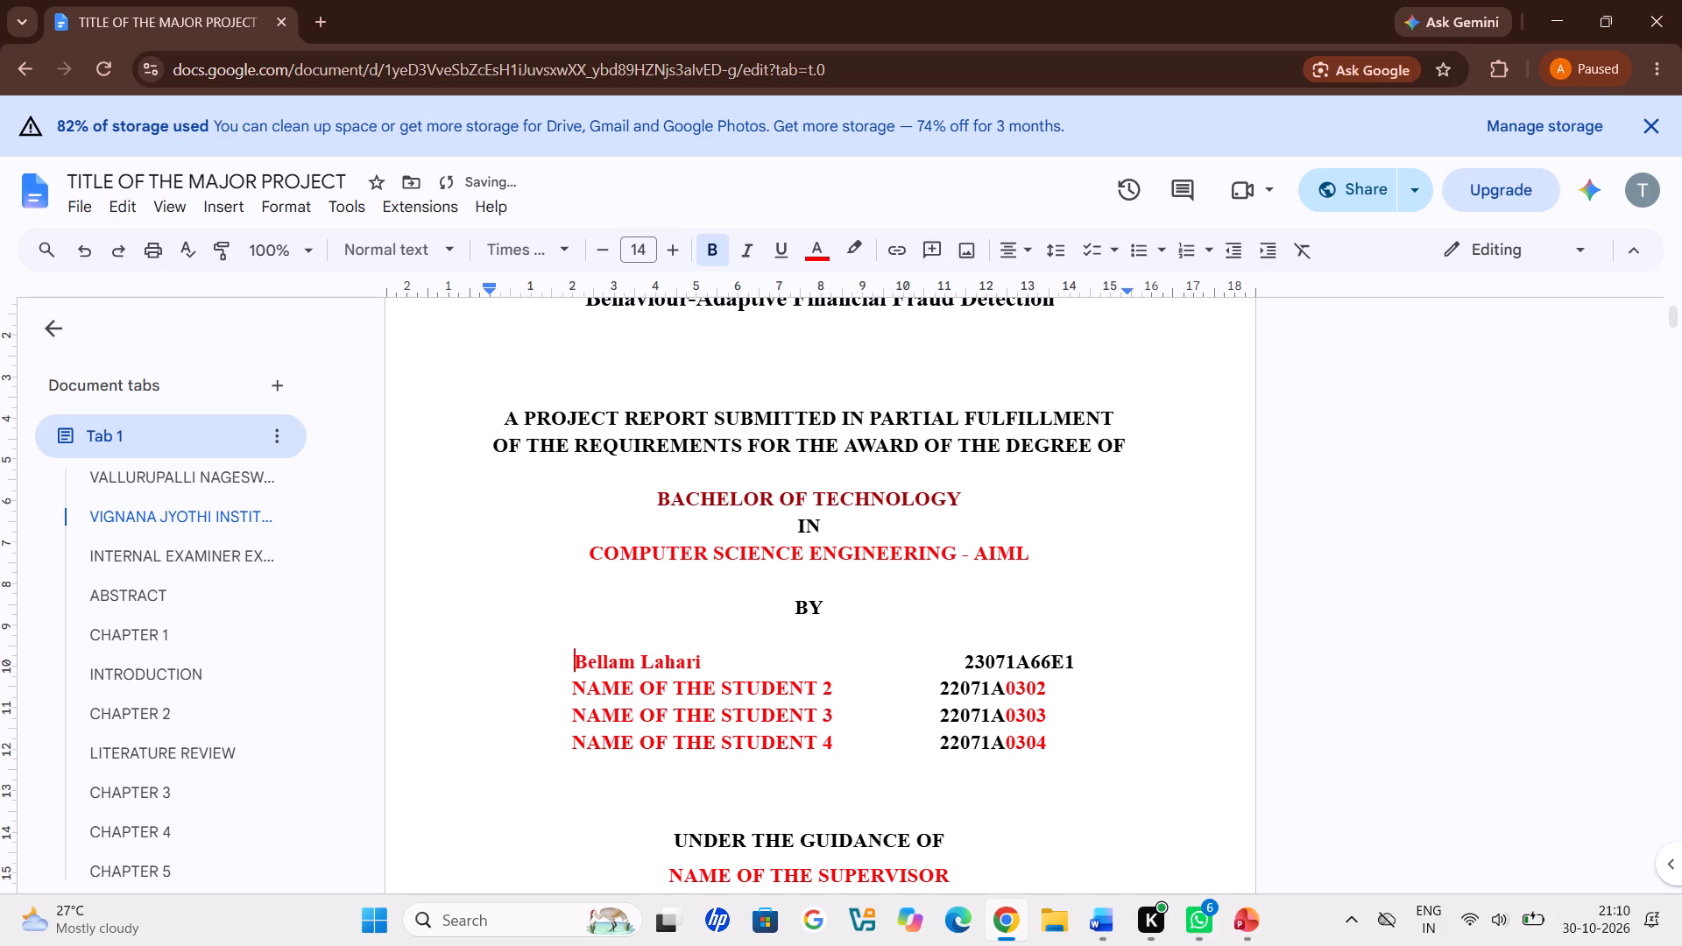
Remove ten spaces before the first student's roll number to realign it with the roll number column.
left_click(968, 663)
key("BackSpace")
key("BackSpace")
key("BackSpace")
key("BackSpace")
key("BackSpace")
key("BackSpace")
key("BackSpace")
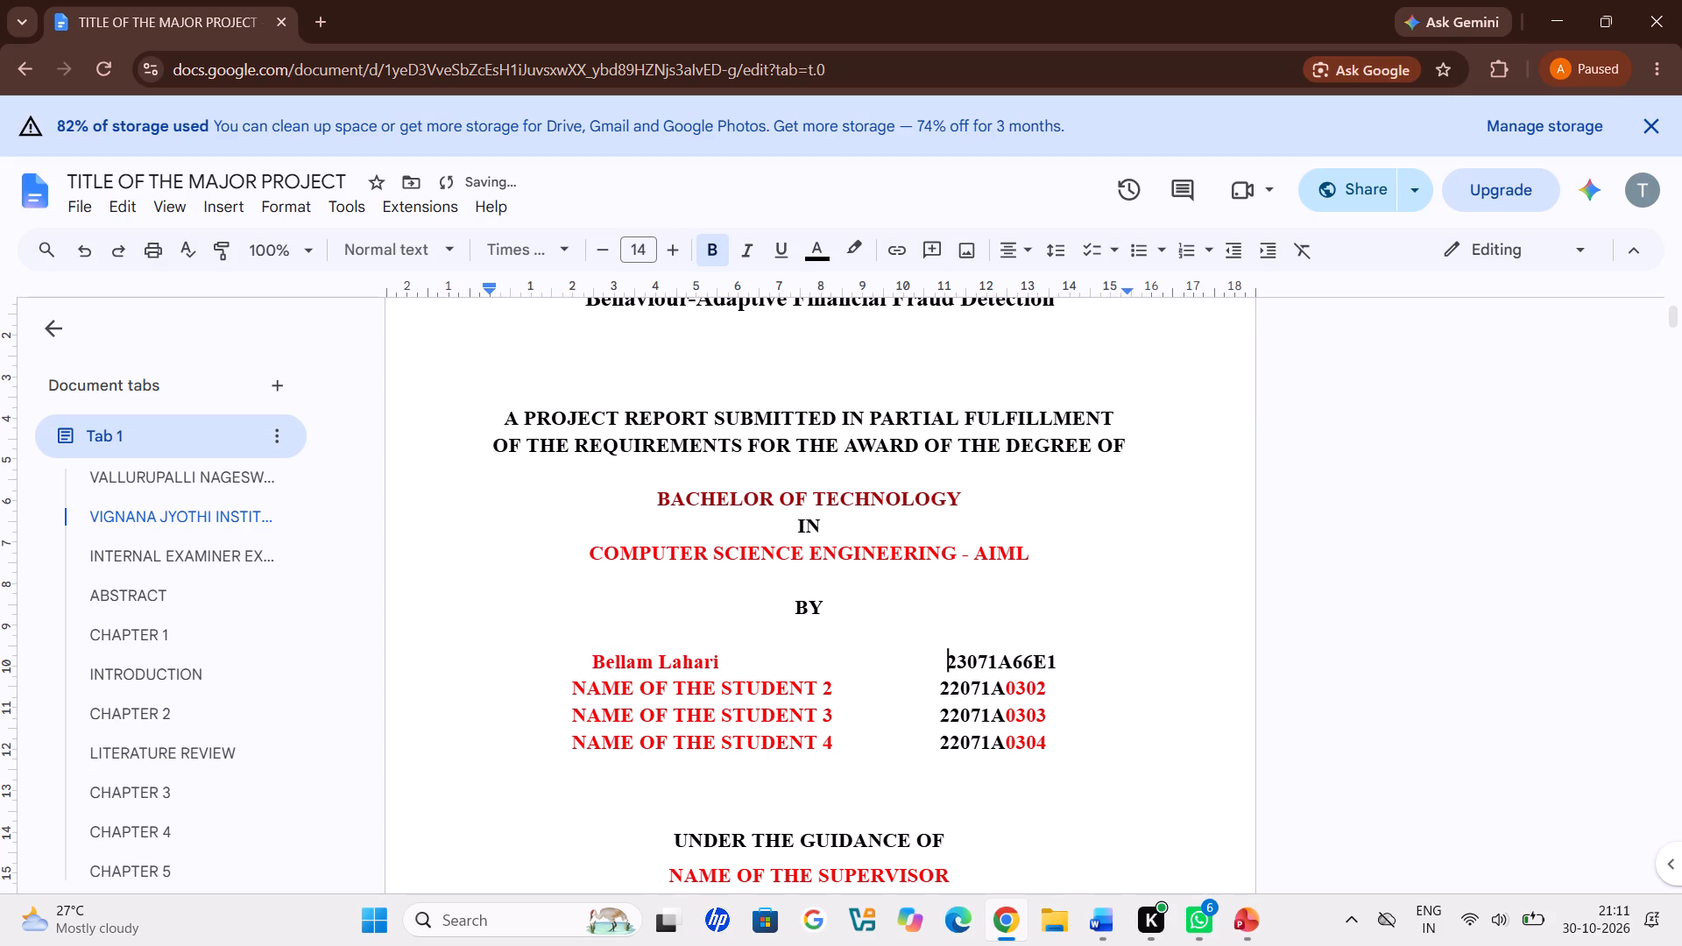
key("BackSpace")
key("BackSpace")
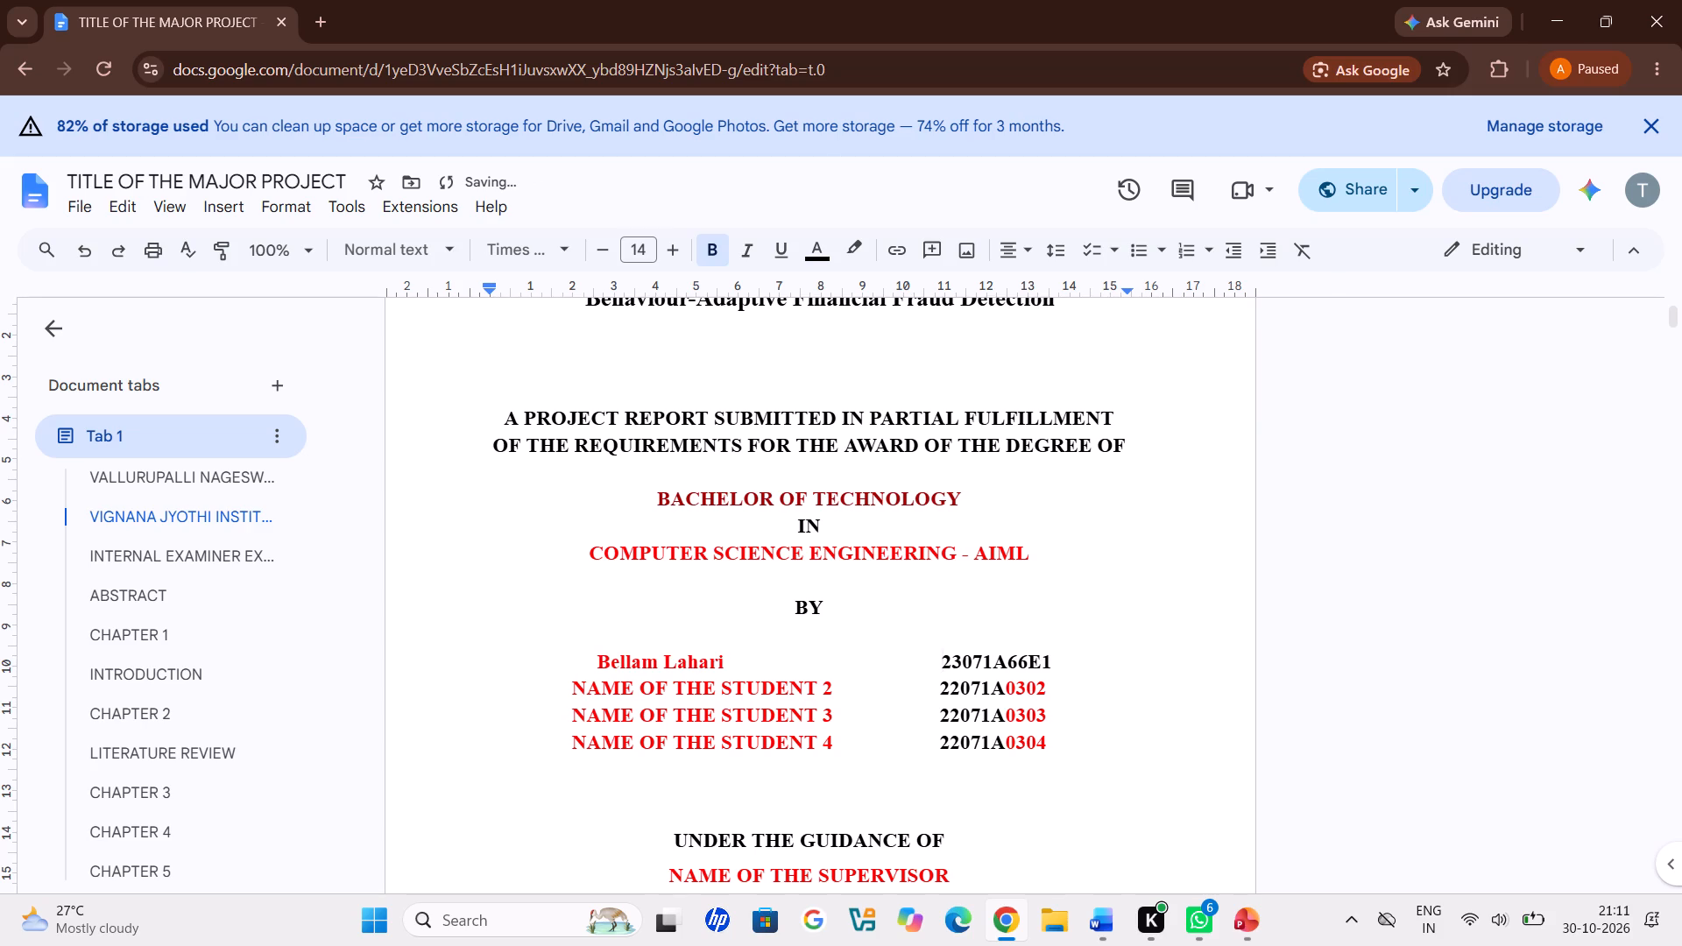
key("BackSpace")
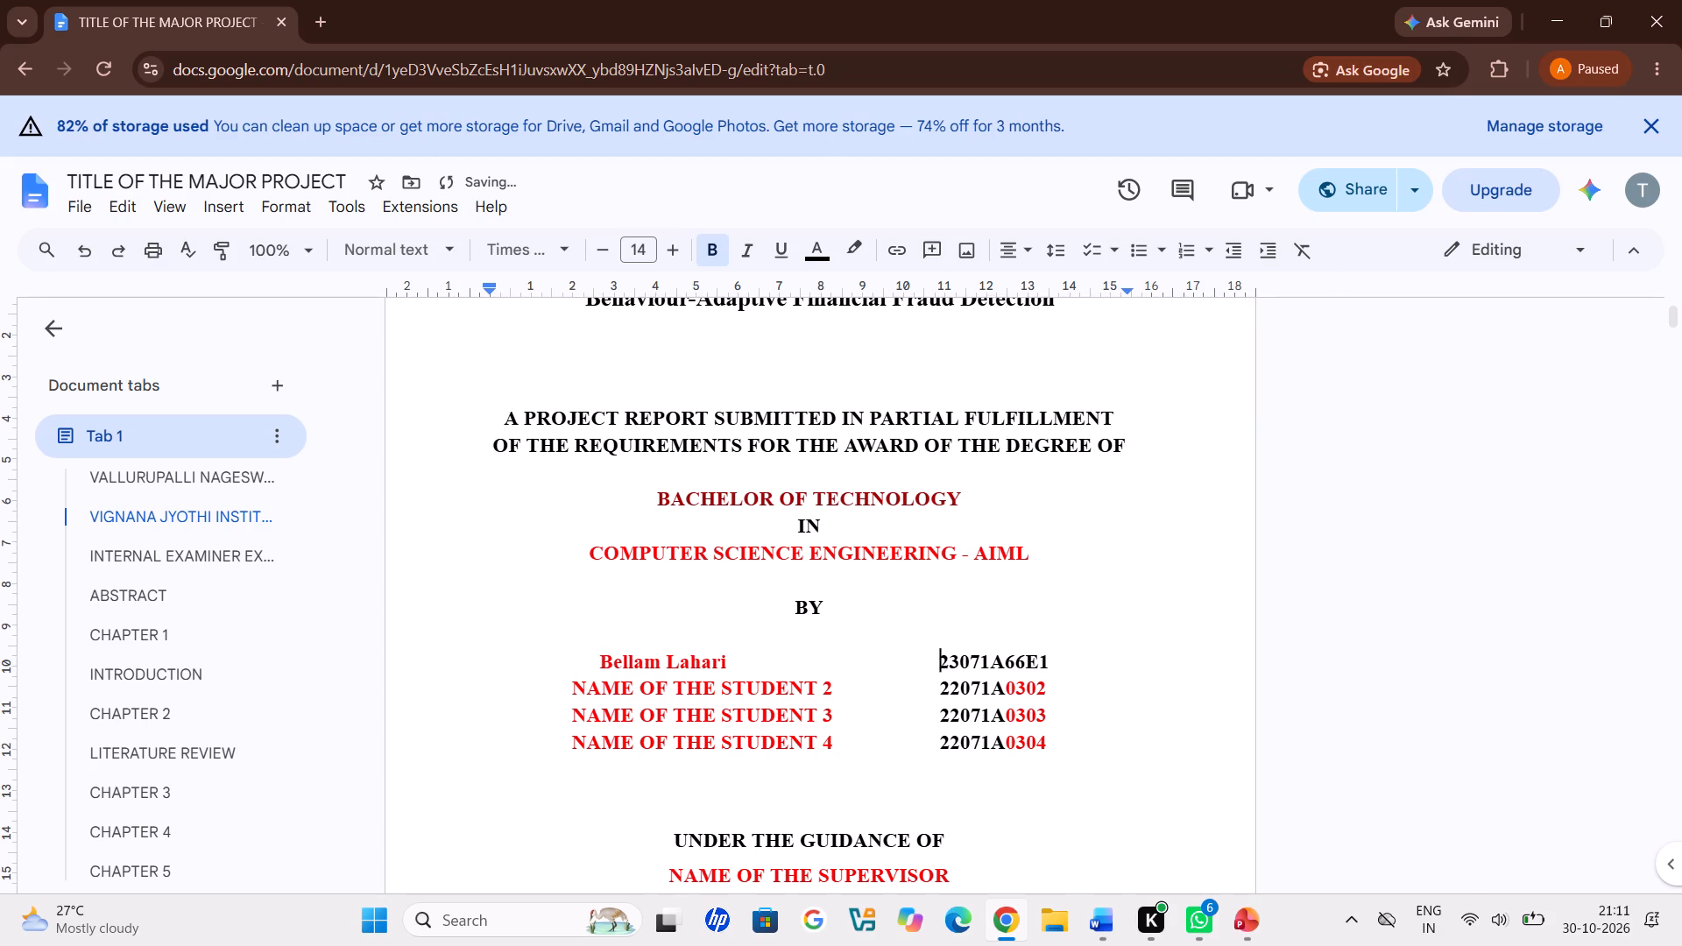
Copy the first student's name and roll number row and paste it over the NAME OF THE STUDENT 2 row.
left_click_drag(1055, 657, 613, 672)
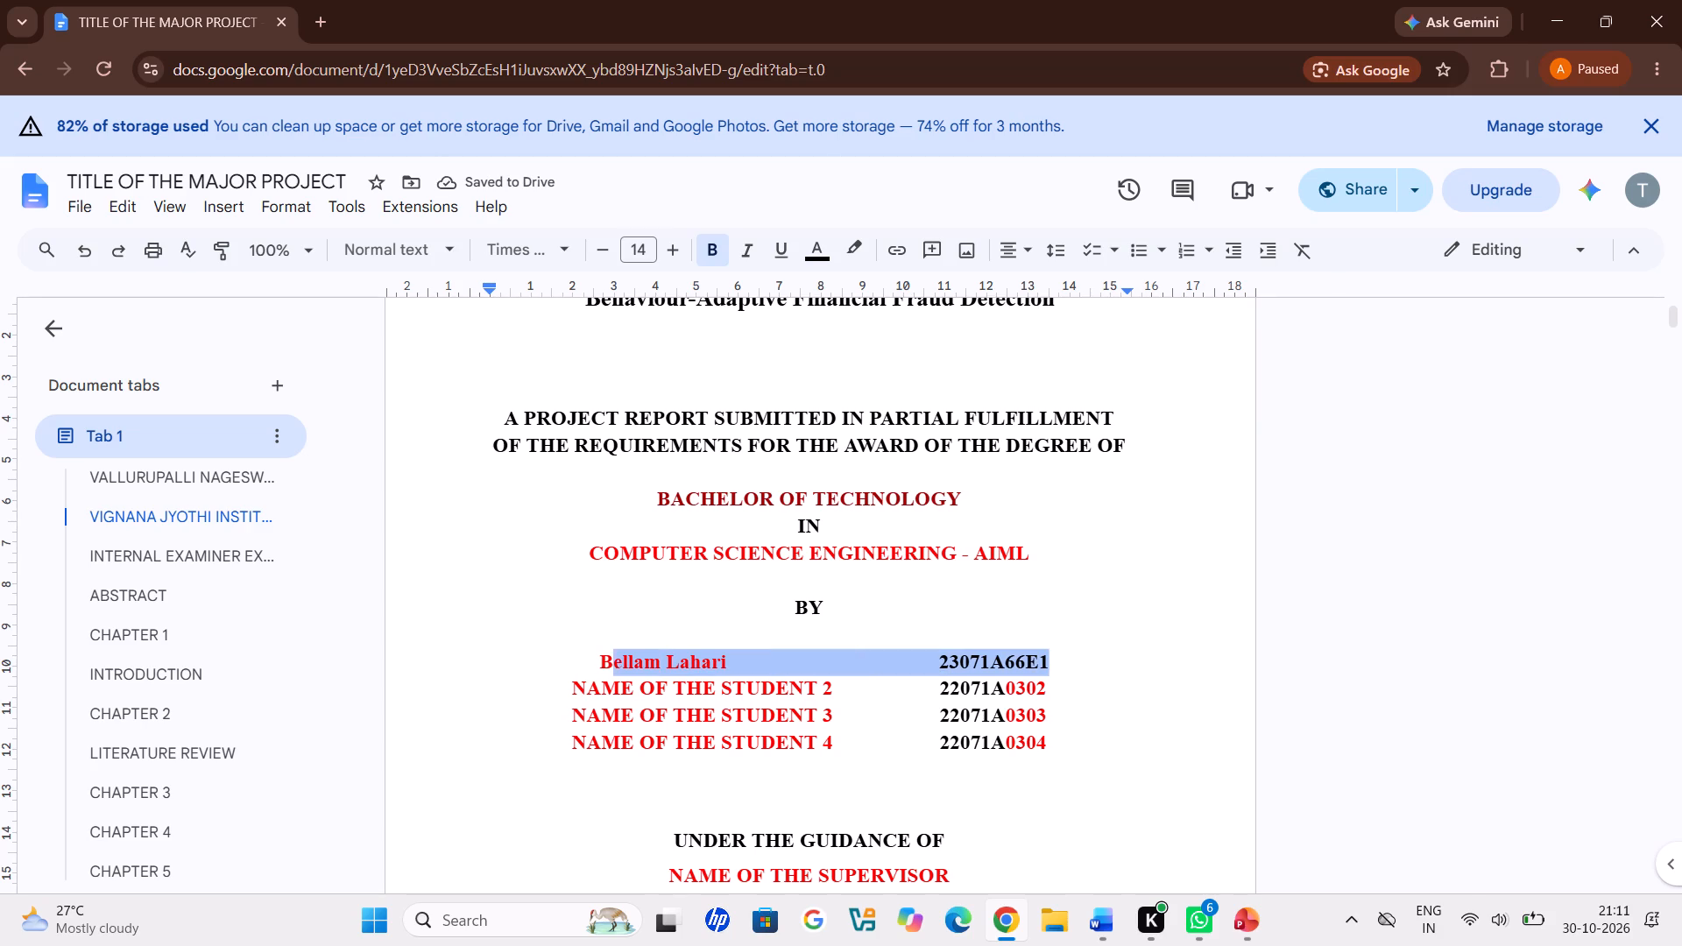
left_click_drag(613, 672, 591, 669)
key("ctrl+c")
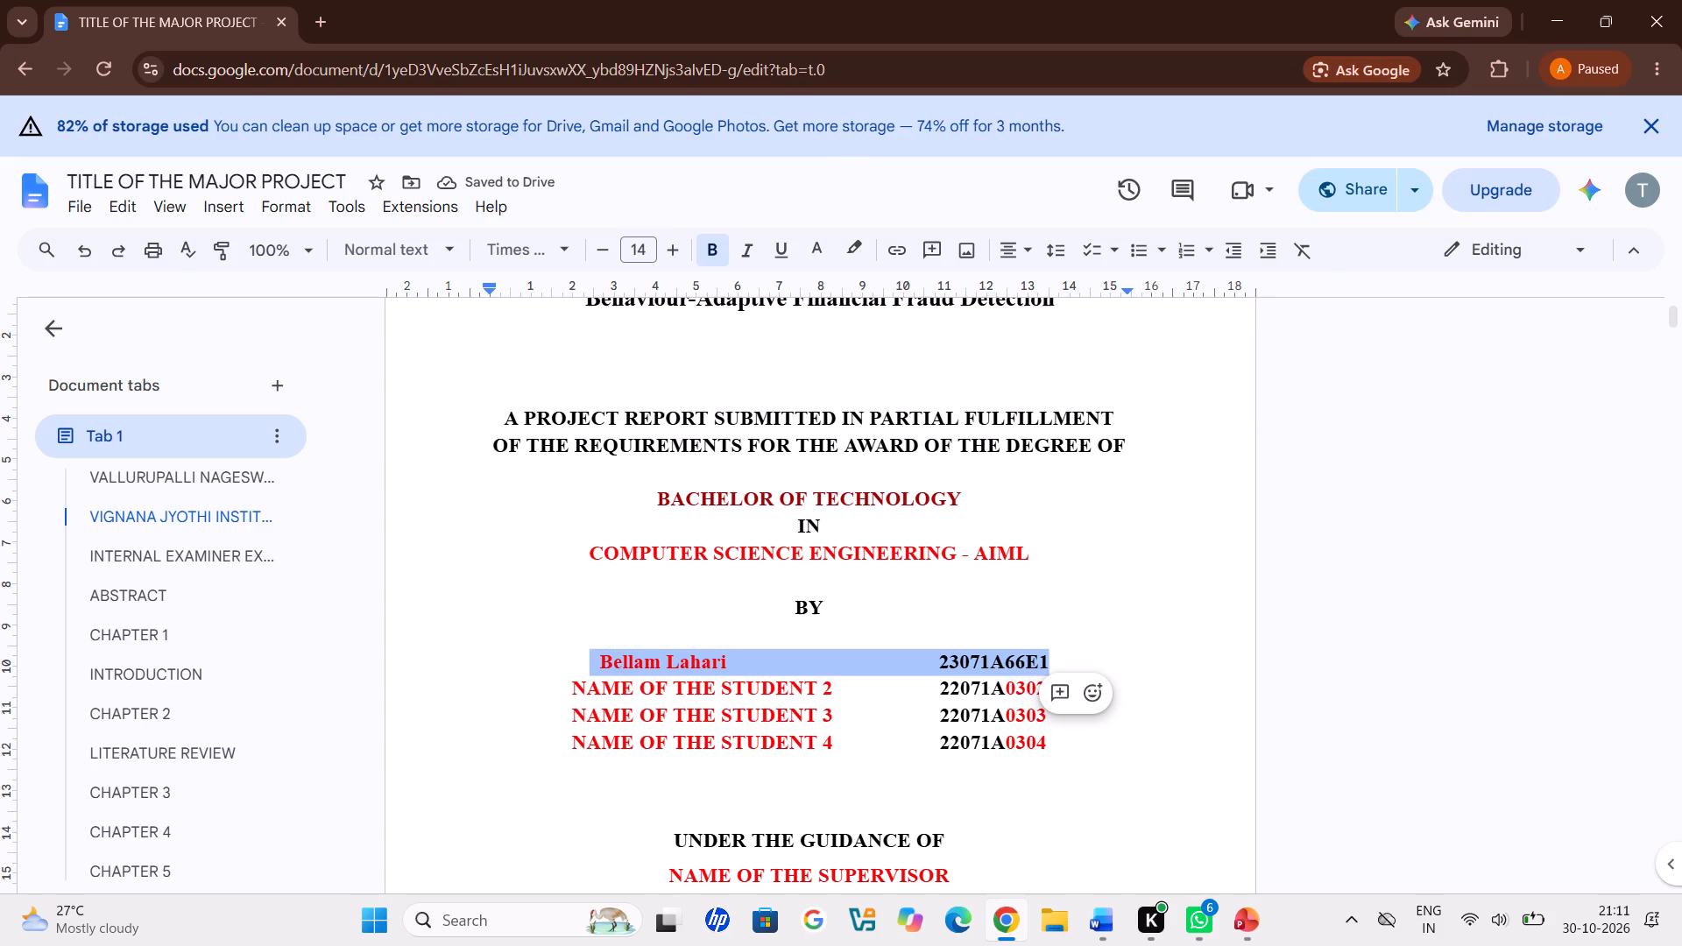
left_click(997, 697)
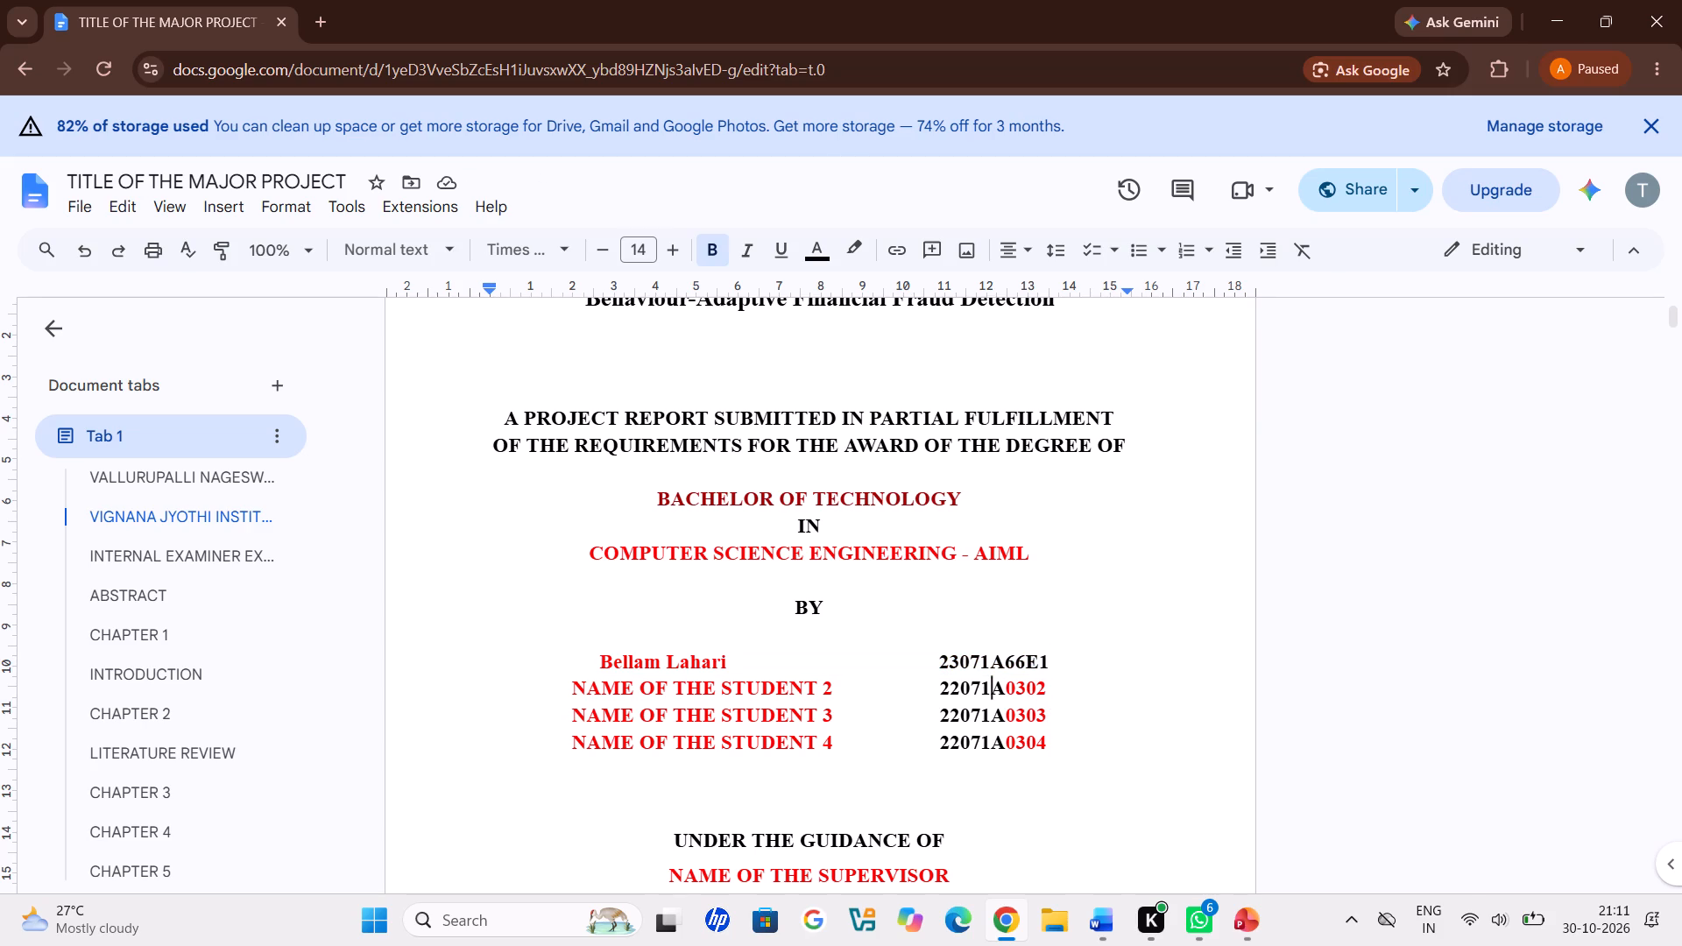
left_click_drag(1049, 688, 775, 691)
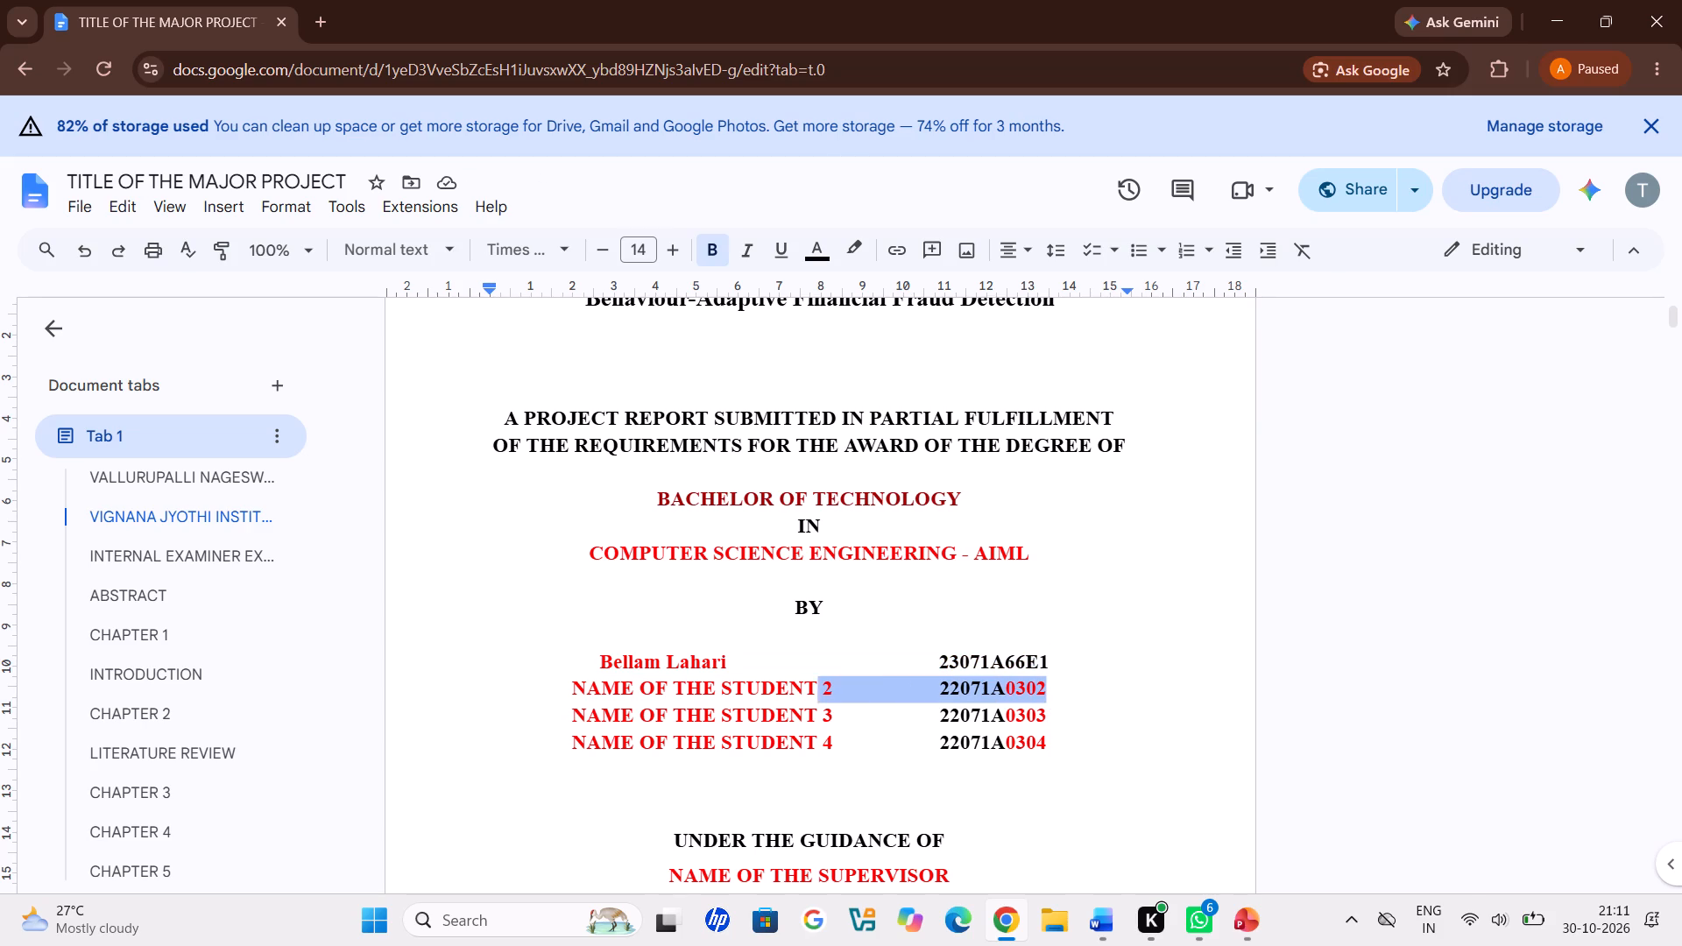
left_click_drag(775, 691, 571, 693)
key("ctrl+v")
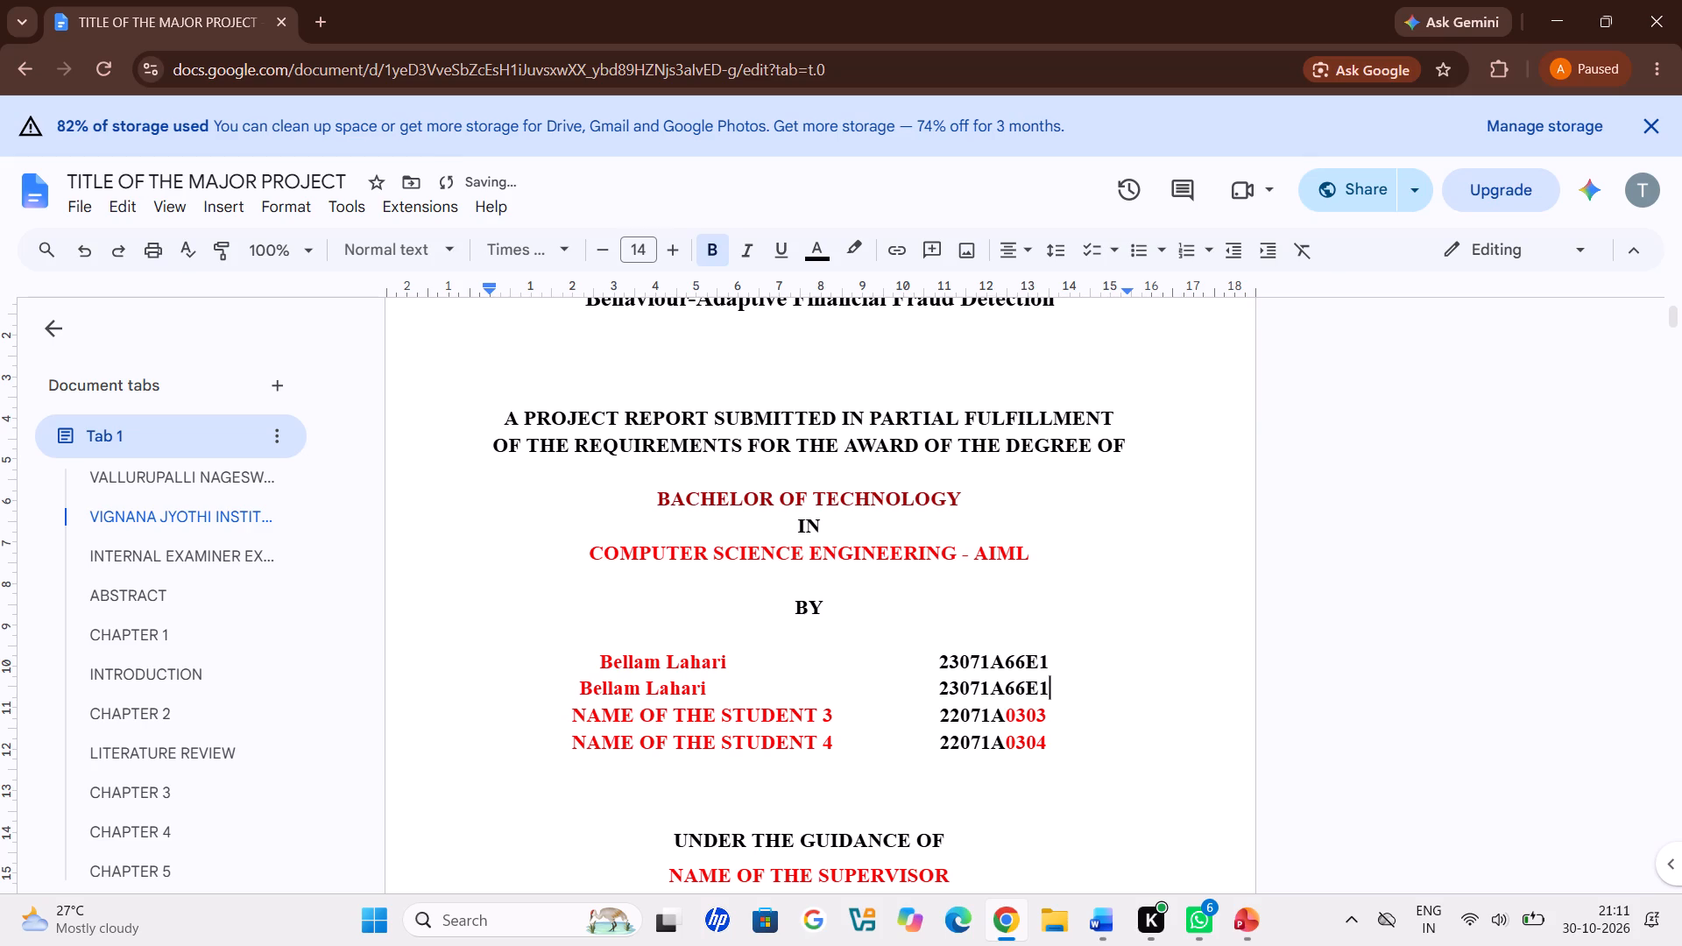
Paste the copied first student's row over the NAME OF THE STUDENT 3 and NAME OF THE STUDENT 4 rows.
left_click_drag(1043, 716, 552, 723)
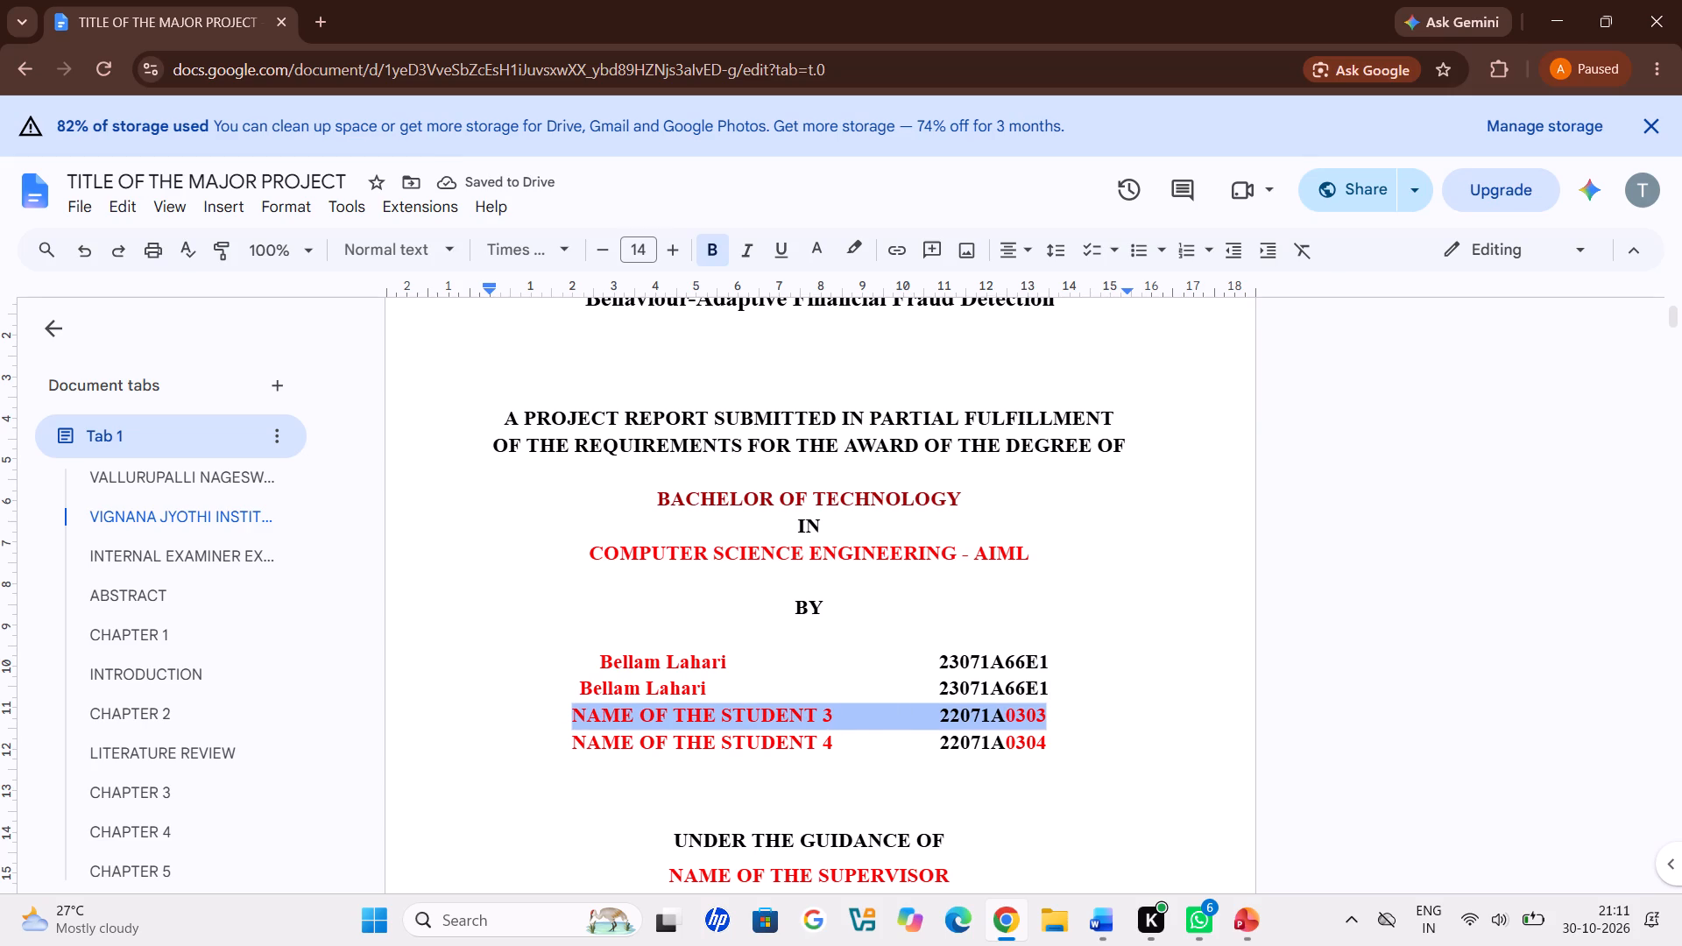
key("ctrl+v")
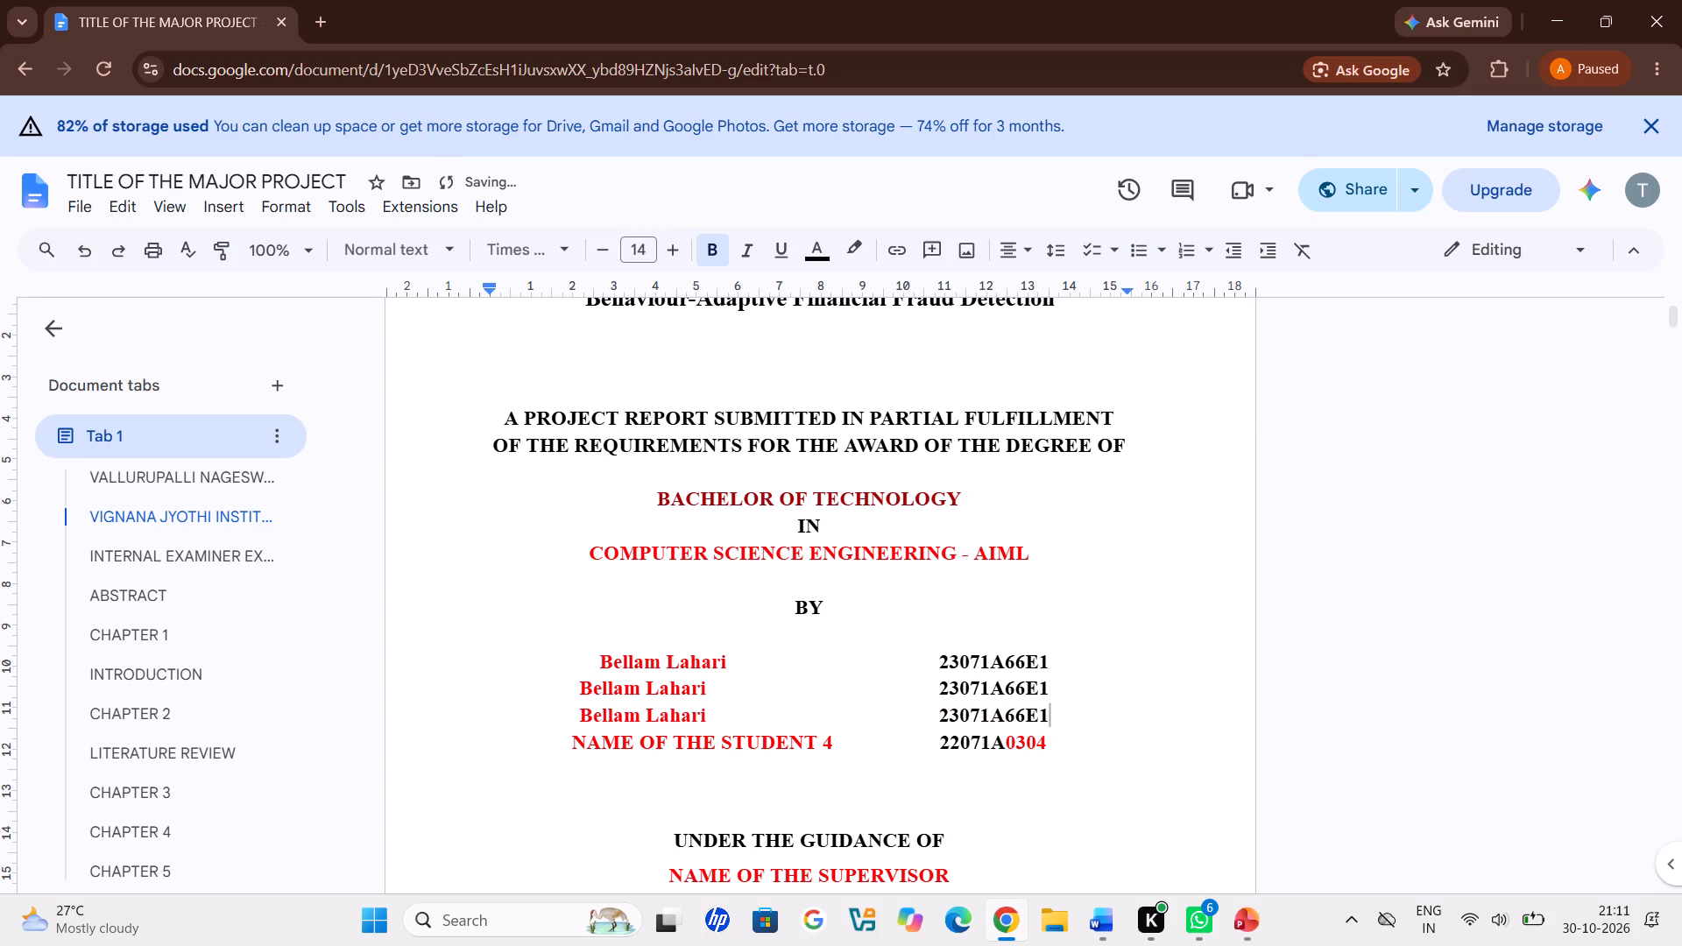
left_click_drag(1052, 746, 572, 745)
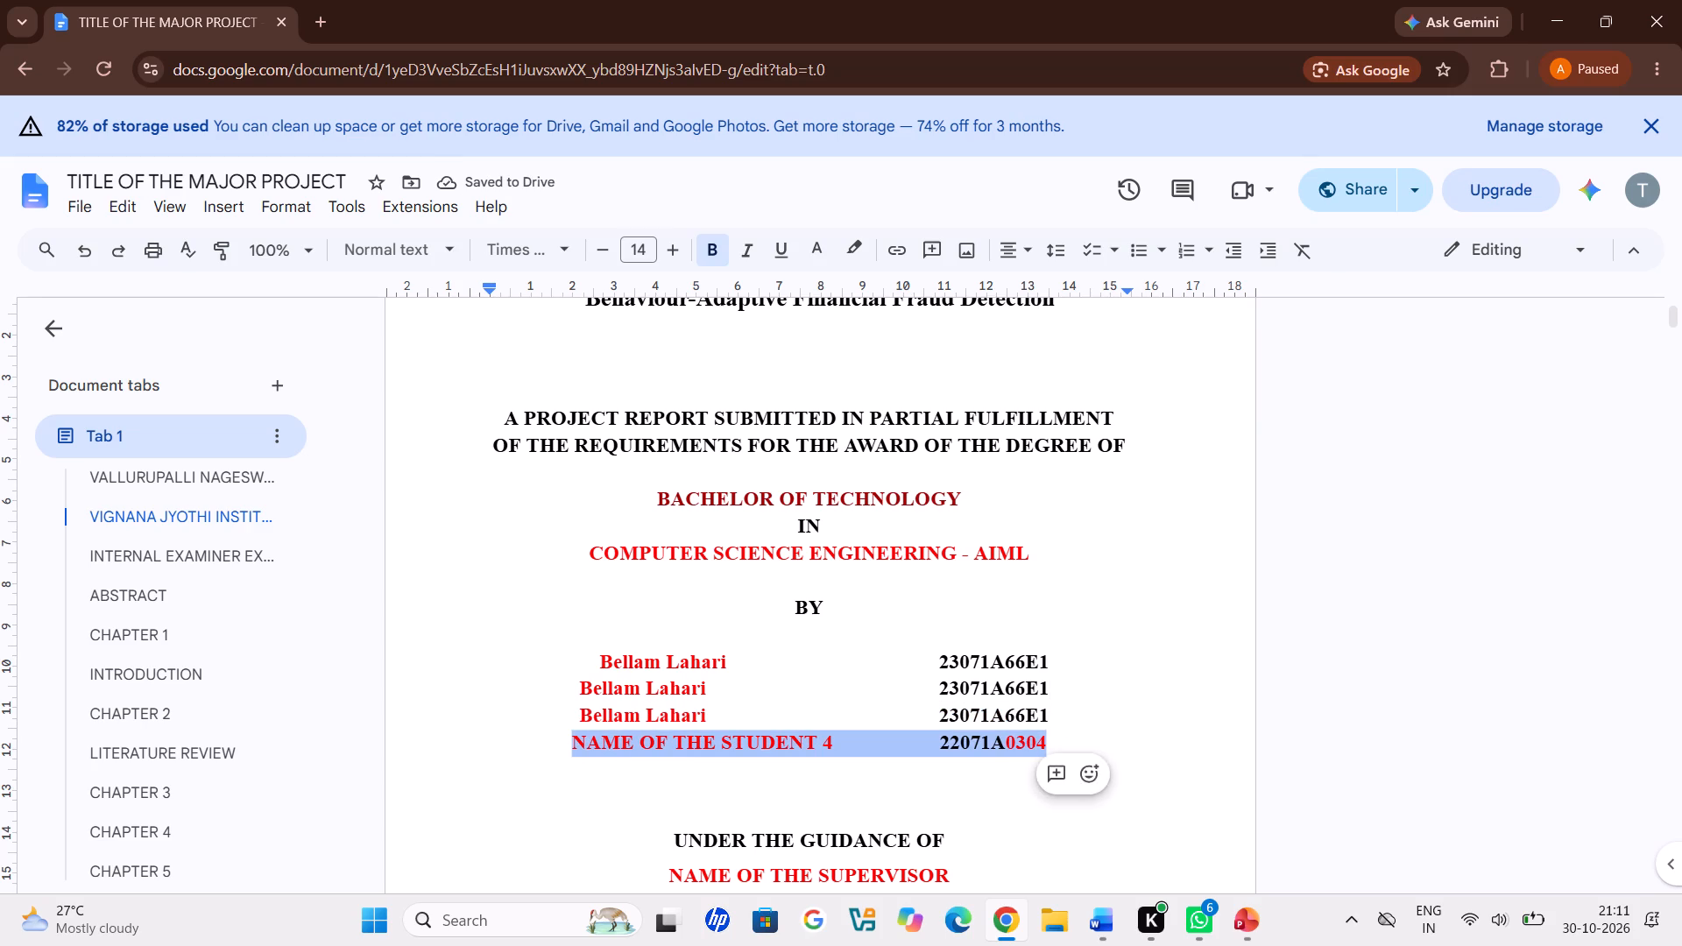
key("ctrl+v")
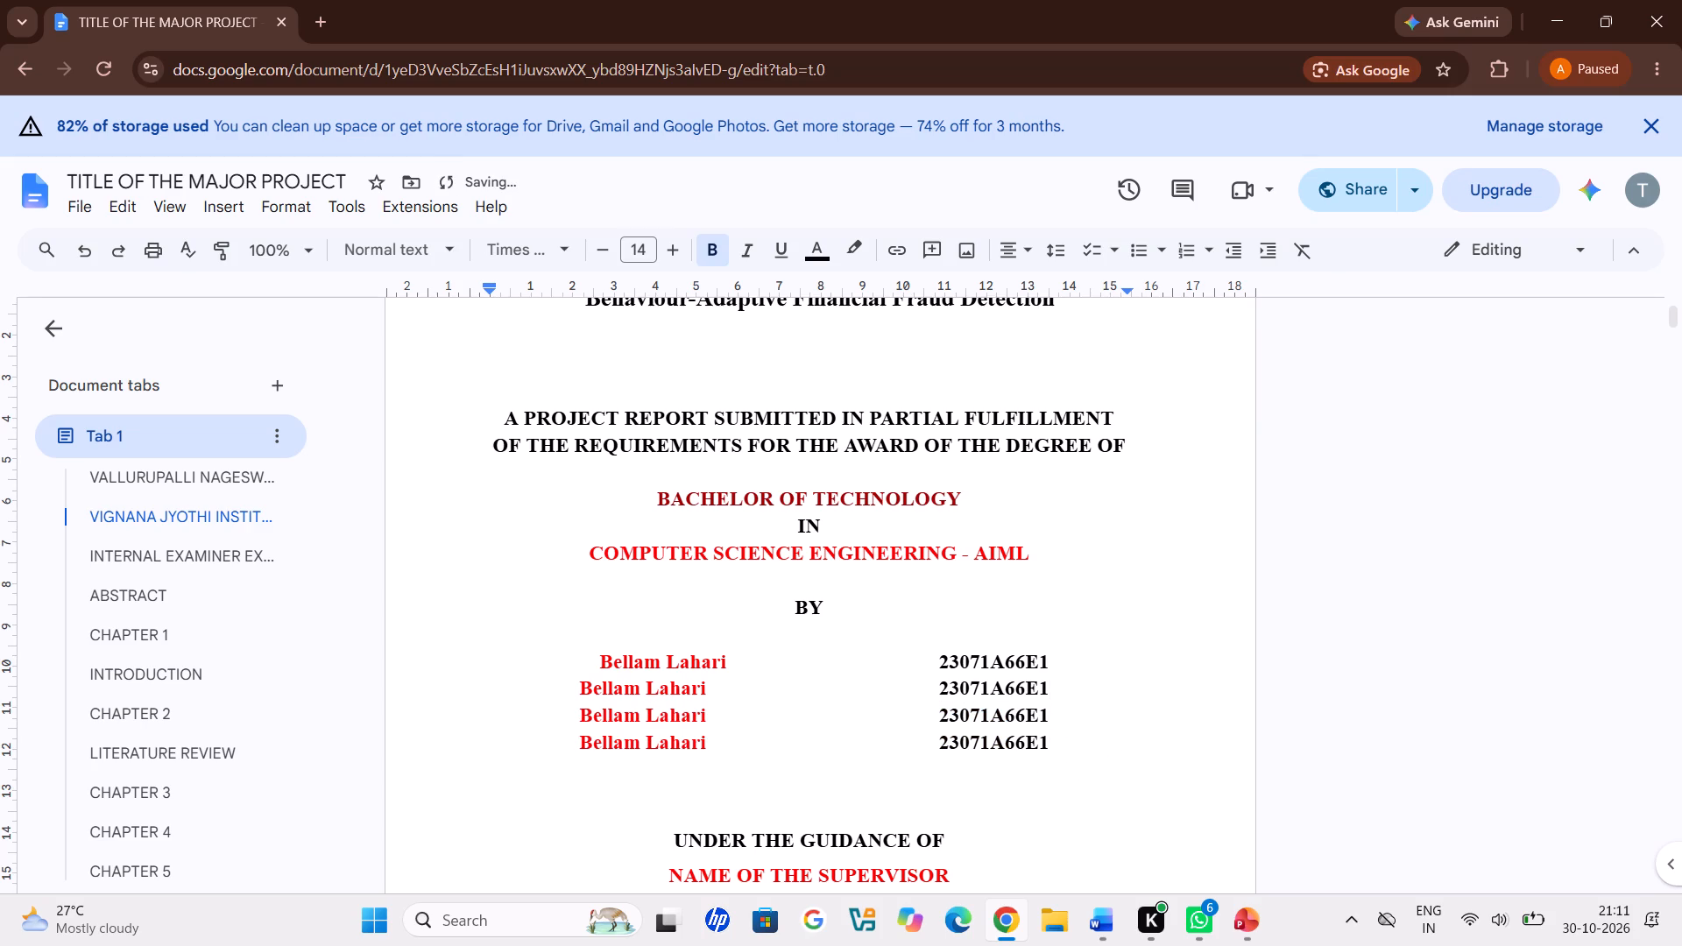
Remove four leading spaces before the first student's name to line it up with the names below.
left_click(600, 661)
key("BackSpace")
key("BackSpace")
key("BackSpace")
key("BackSpace")
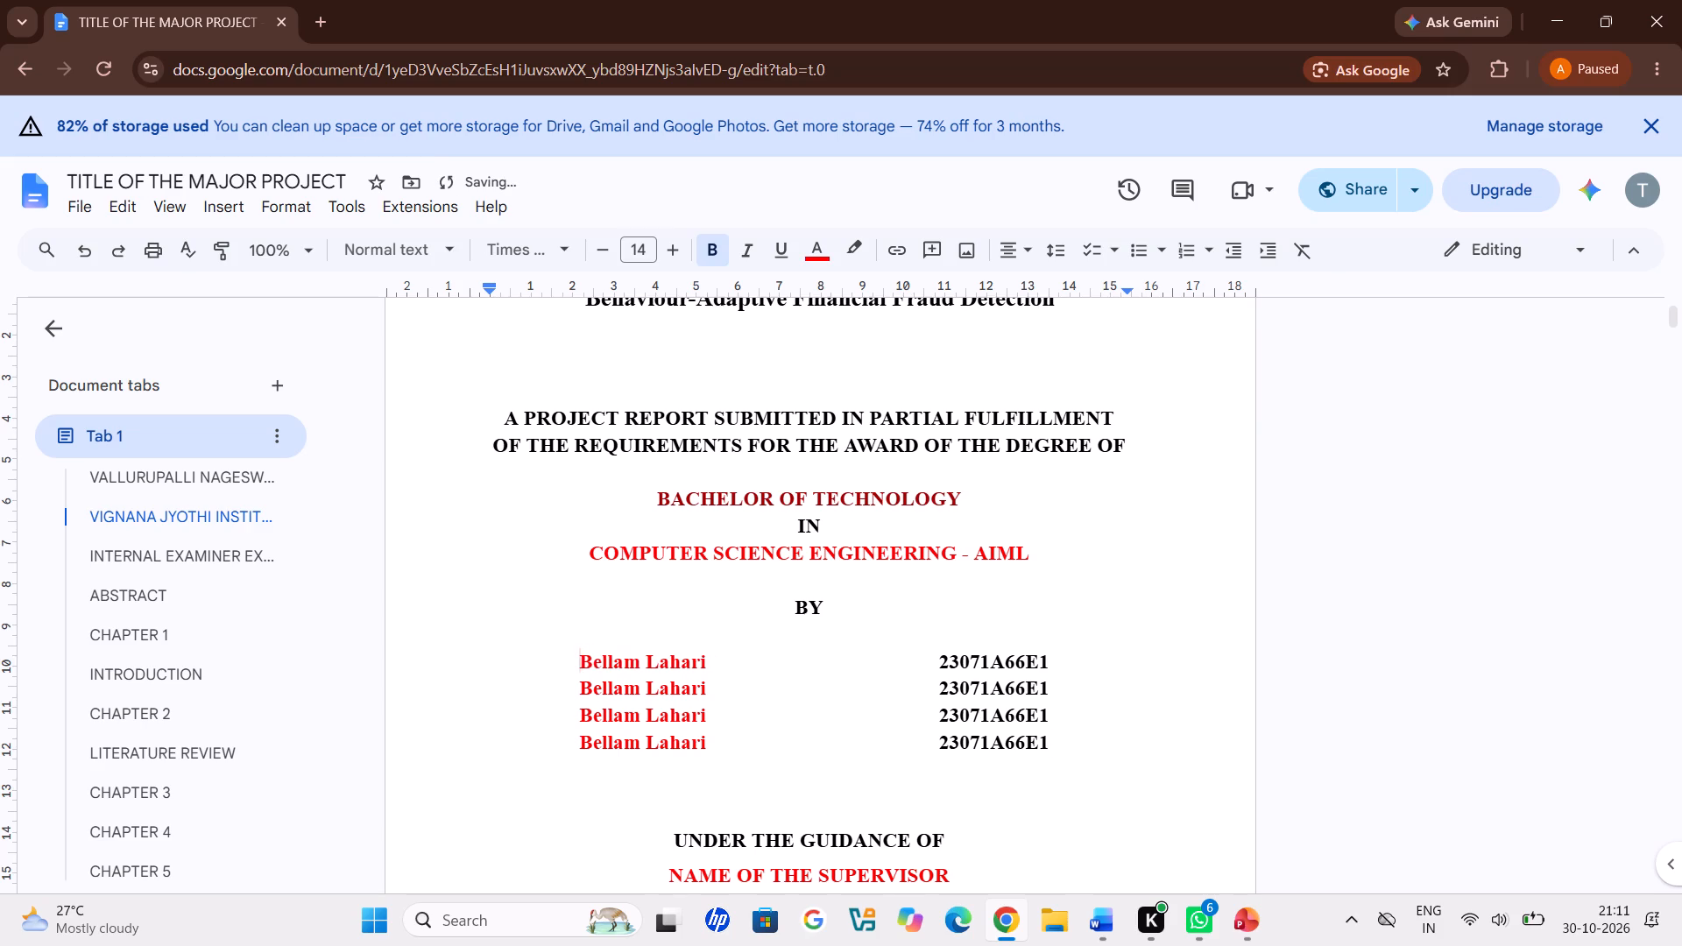
Replace the duplicated name in the second student row with the second team member's full name.
left_click(711, 687)
key("Left")
key("BackSpace")
key("BackSpace")
key("BackSpace")
key("BackSpace")
key("BackSpace")
key("BackSpace")
key("BackSpace")
key("BackSpace")
key("BackSpace")
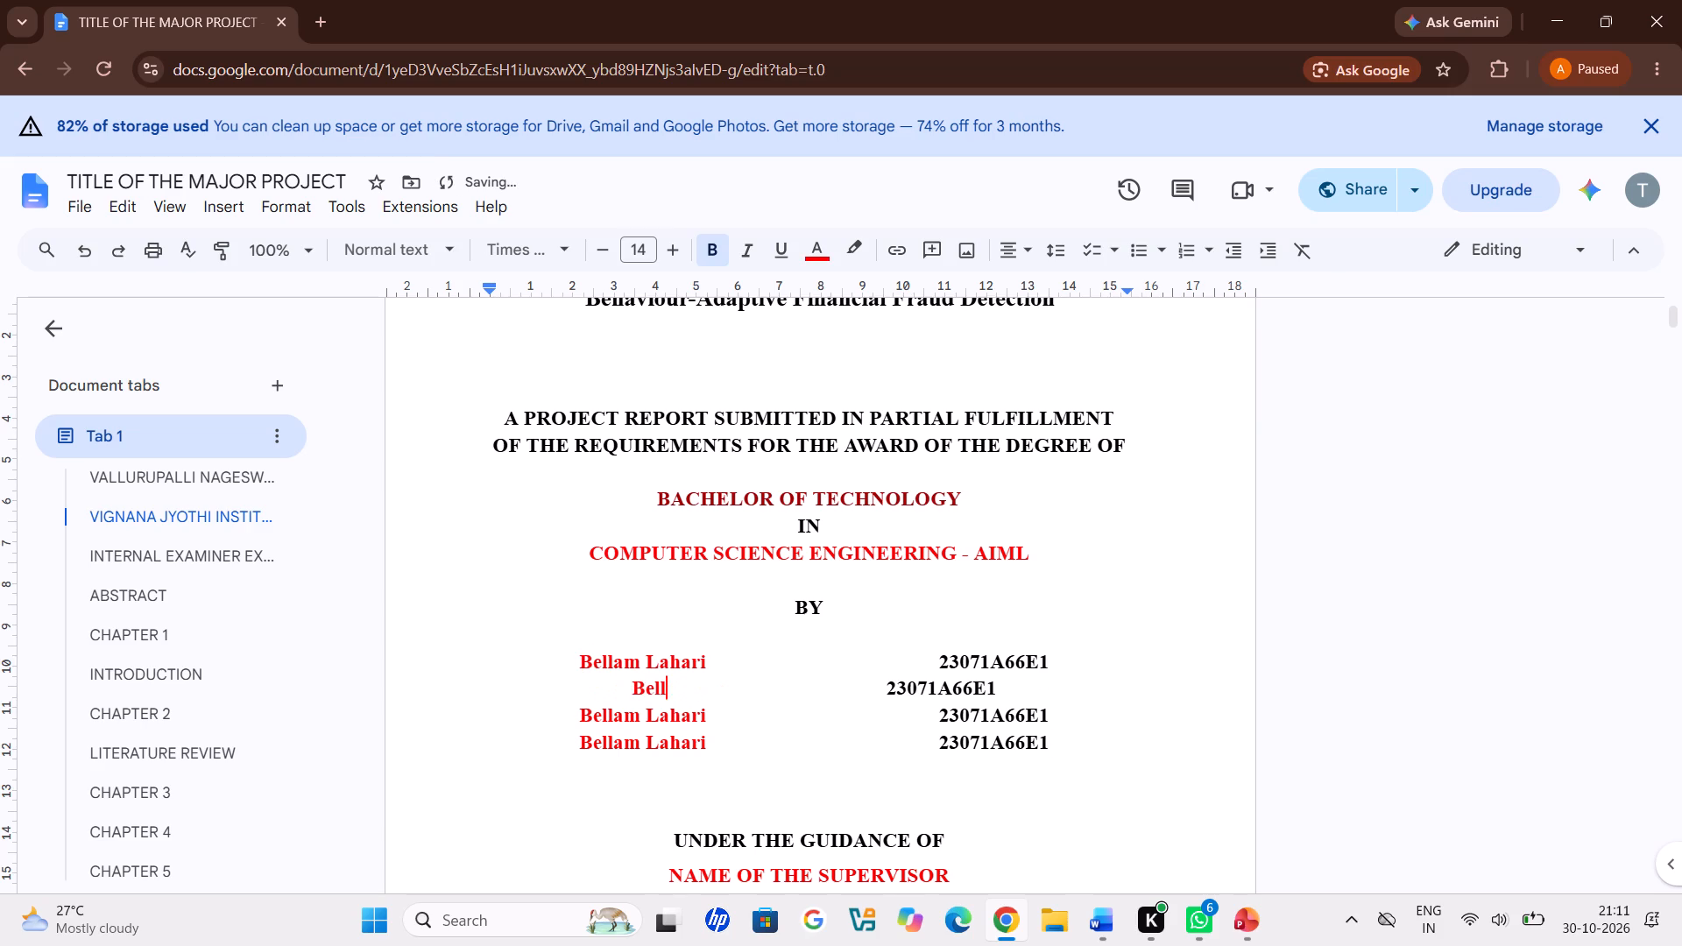
key("BackSpace")
key("BackSpace")
key("BackSpace")
key("BackSpace")
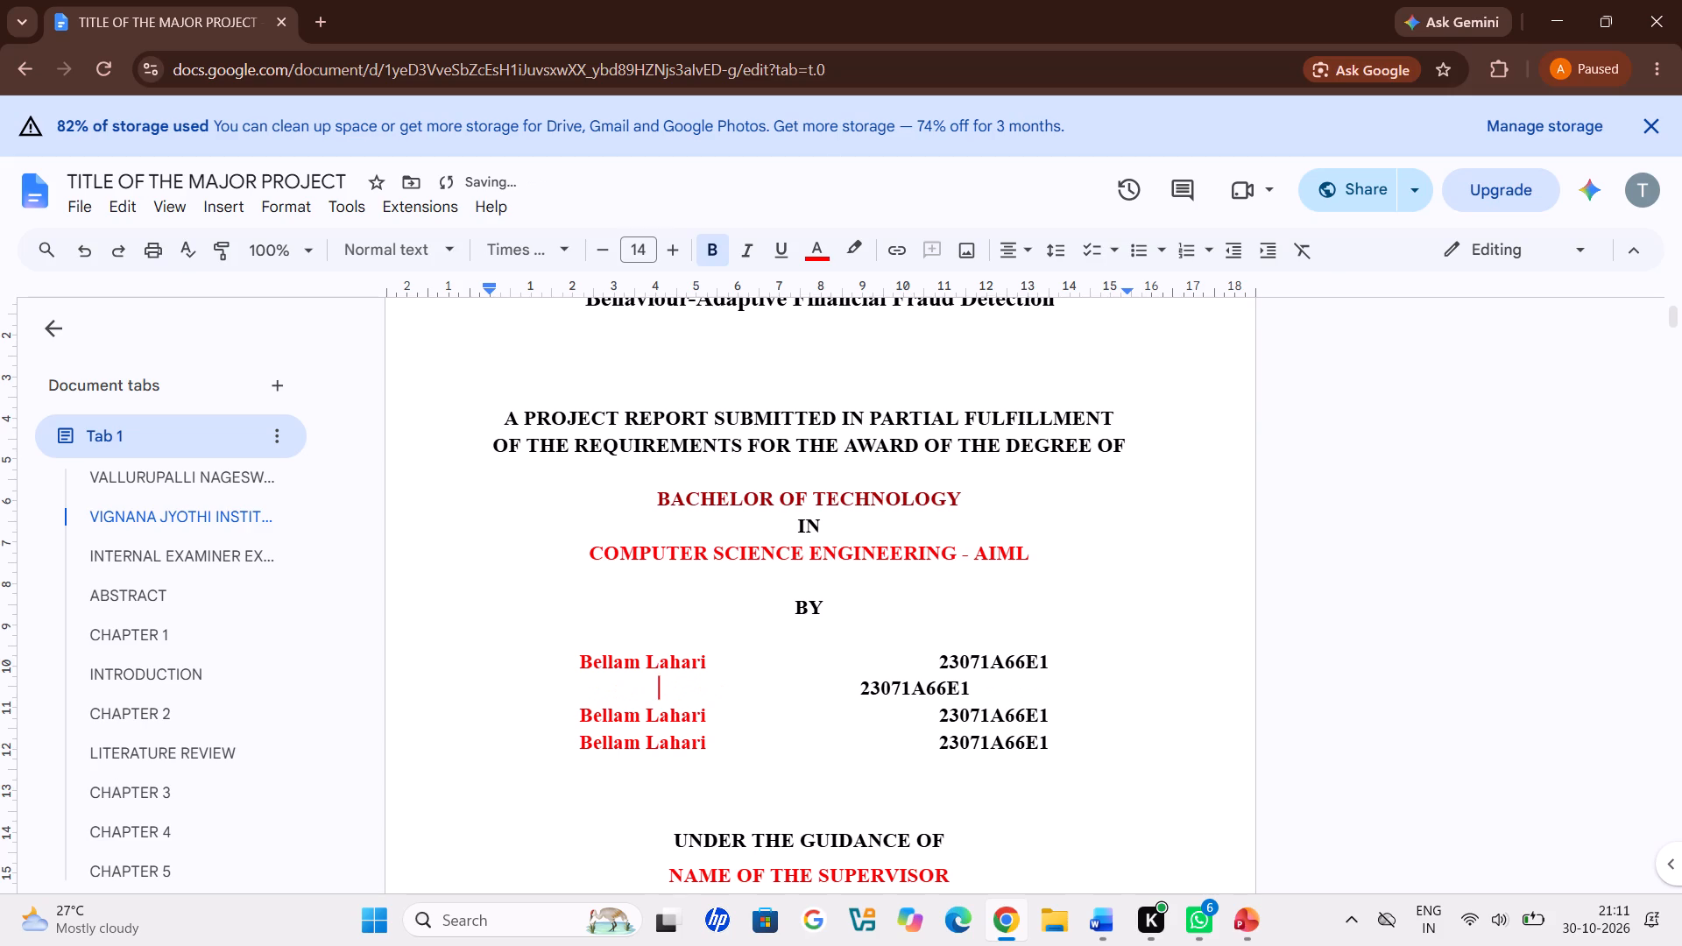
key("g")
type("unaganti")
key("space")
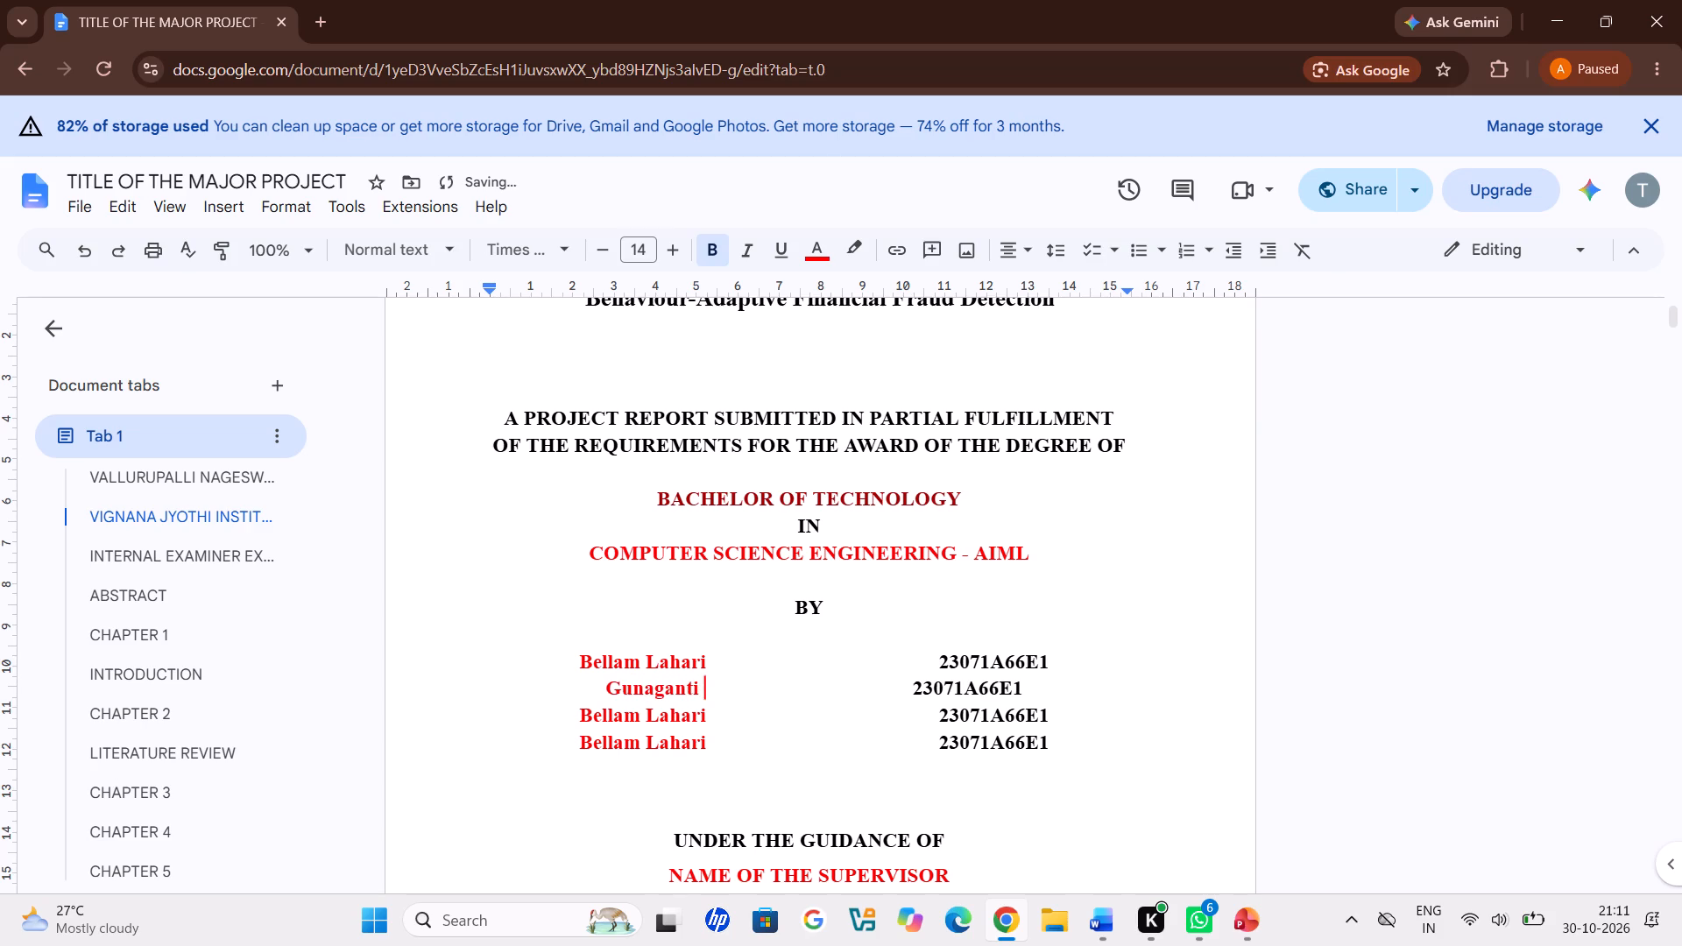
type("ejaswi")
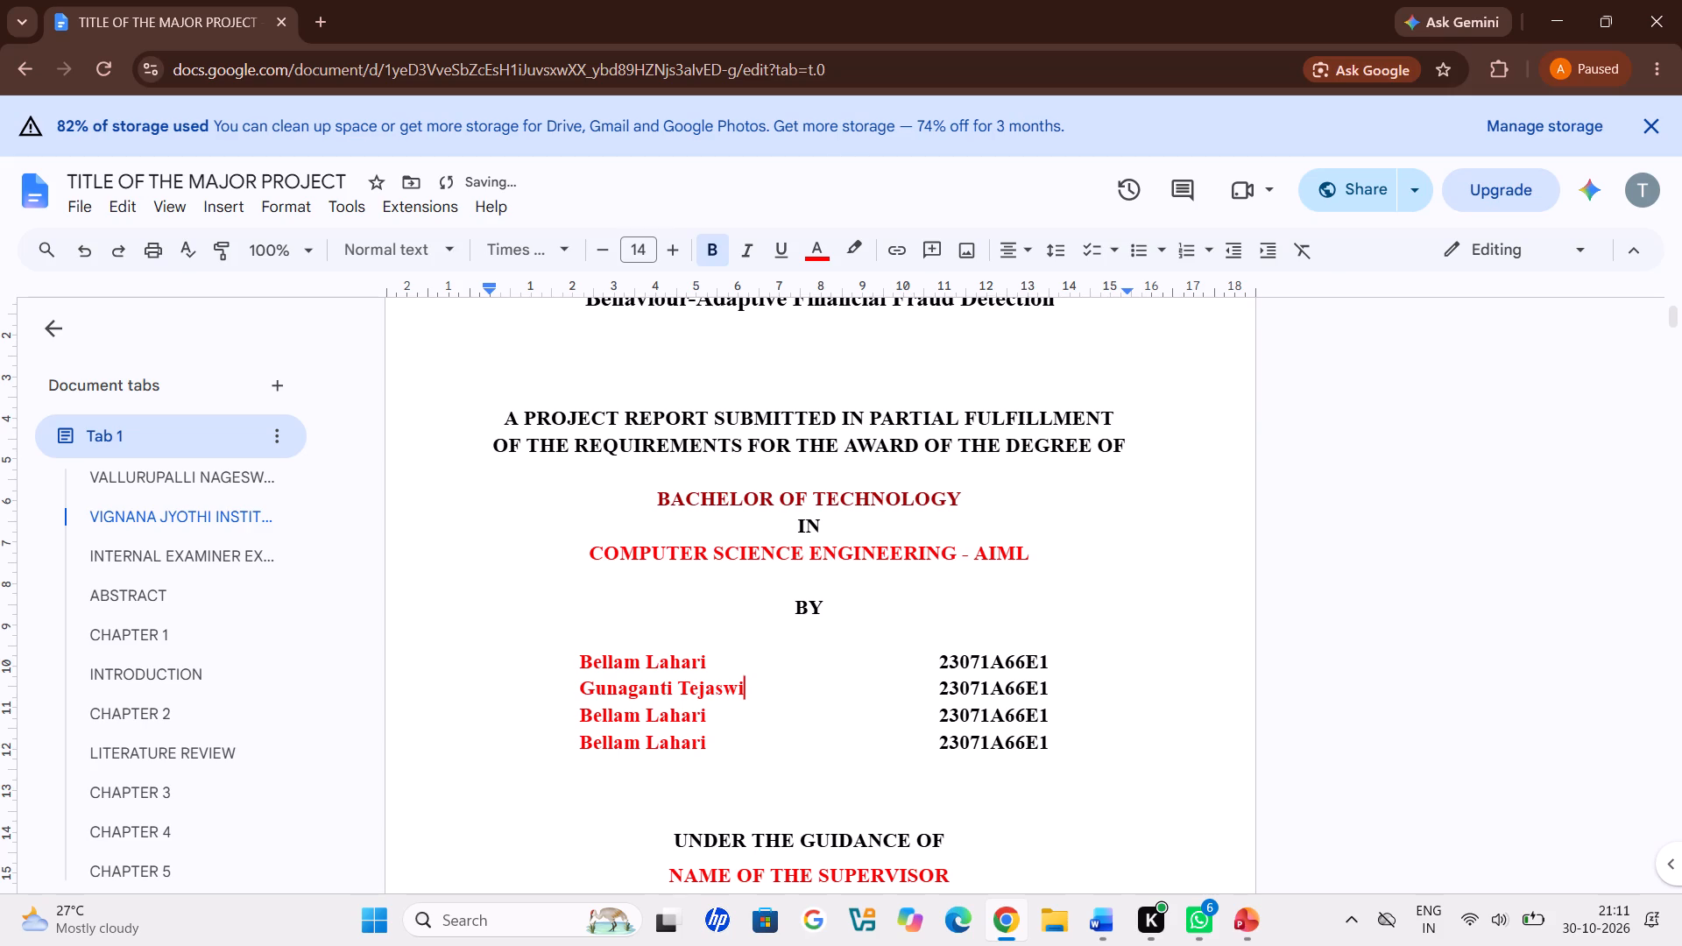
Replace the last two characters of the roll number in the second row with the second student's own ending.
left_click(1047, 687)
key("BackSpace")
key("BackSpace")
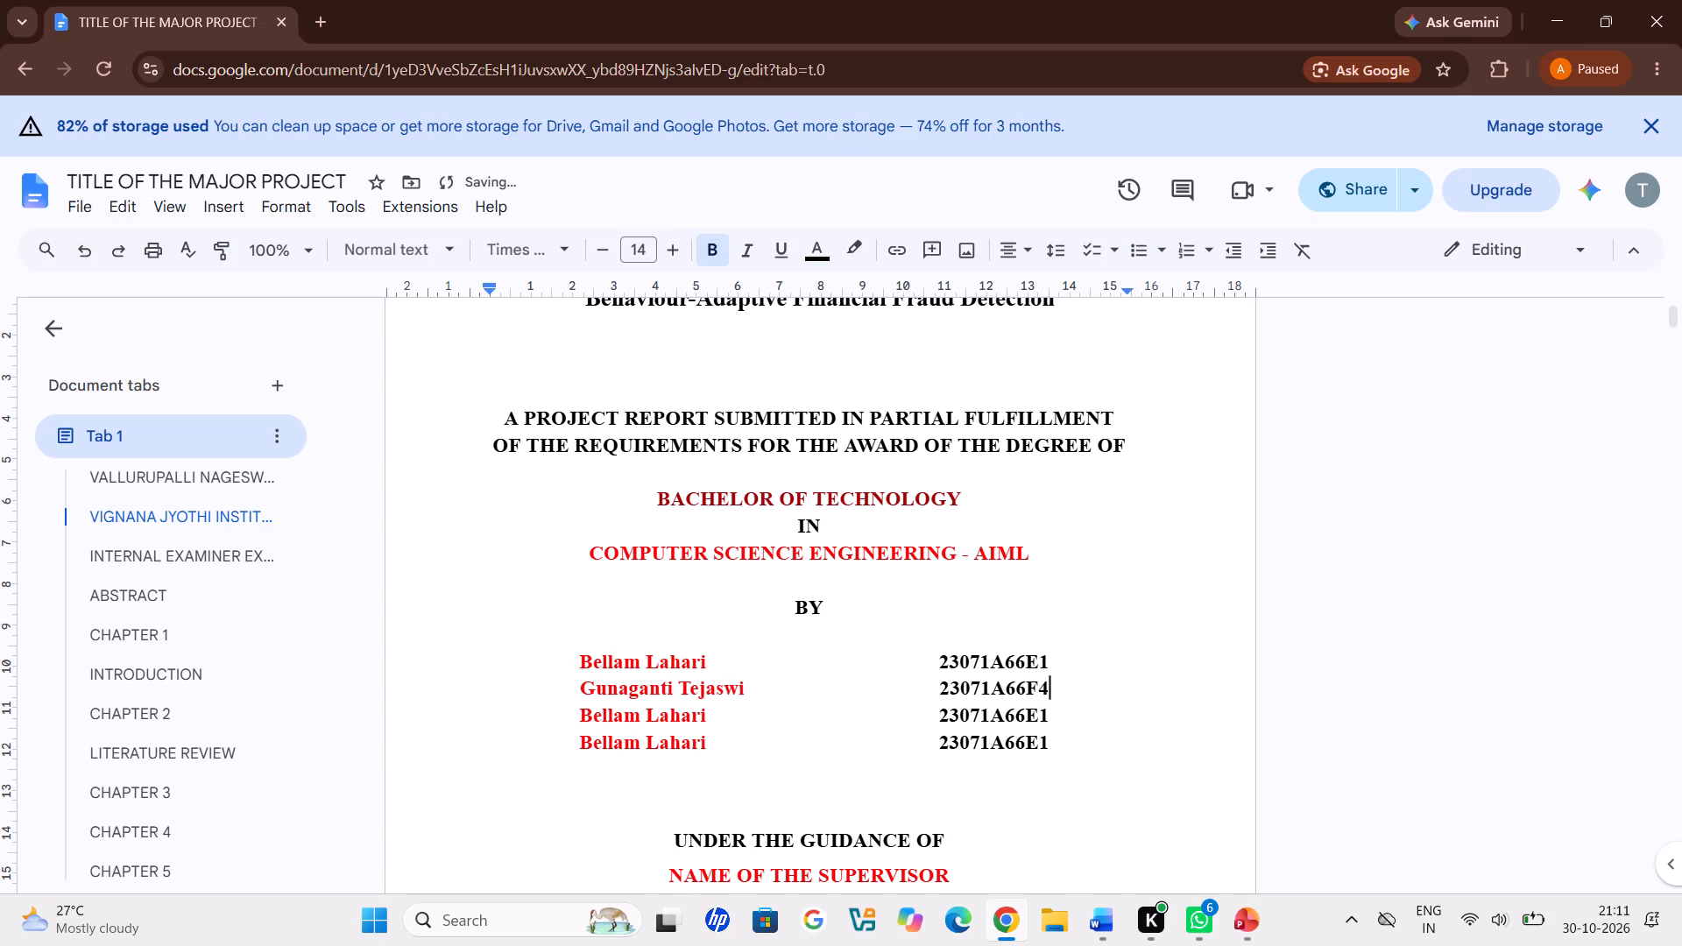
Remove one leading space before the second student's name.
left_click(584, 688)
key("BackSpace")
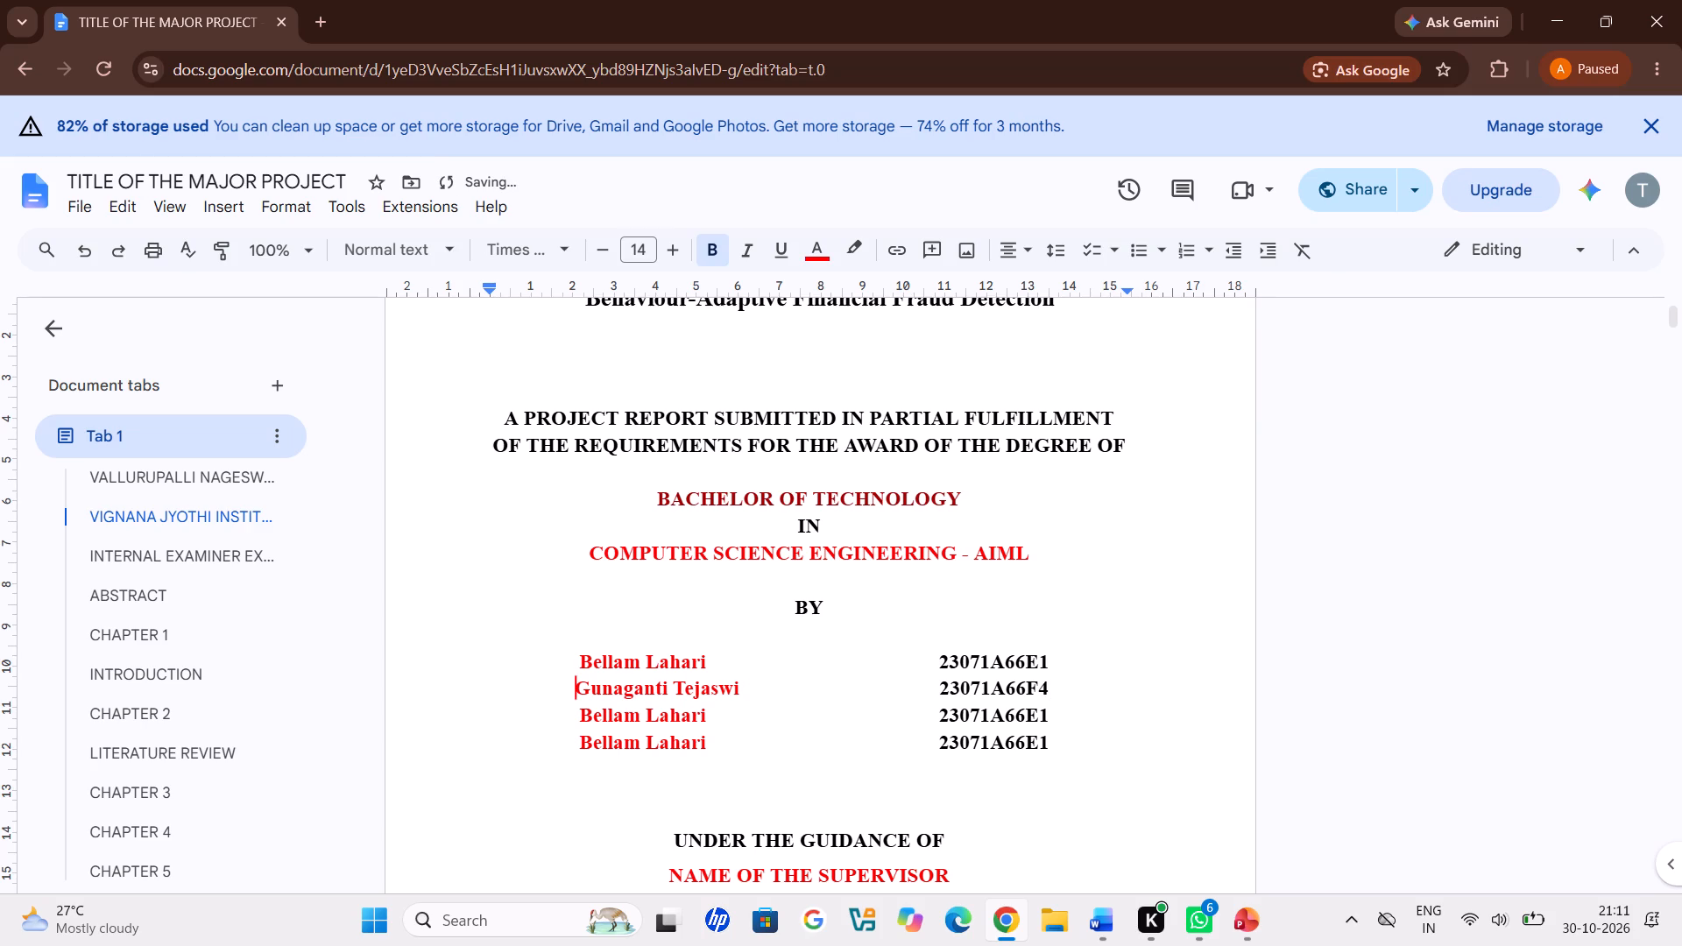
Replace the duplicated name in the third student row with the third team member's full name.
left_click(711, 716)
key("Left")
key("BackSpace")
key("BackSpace")
key("BackSpace")
key("BackSpace")
key("BackSpace")
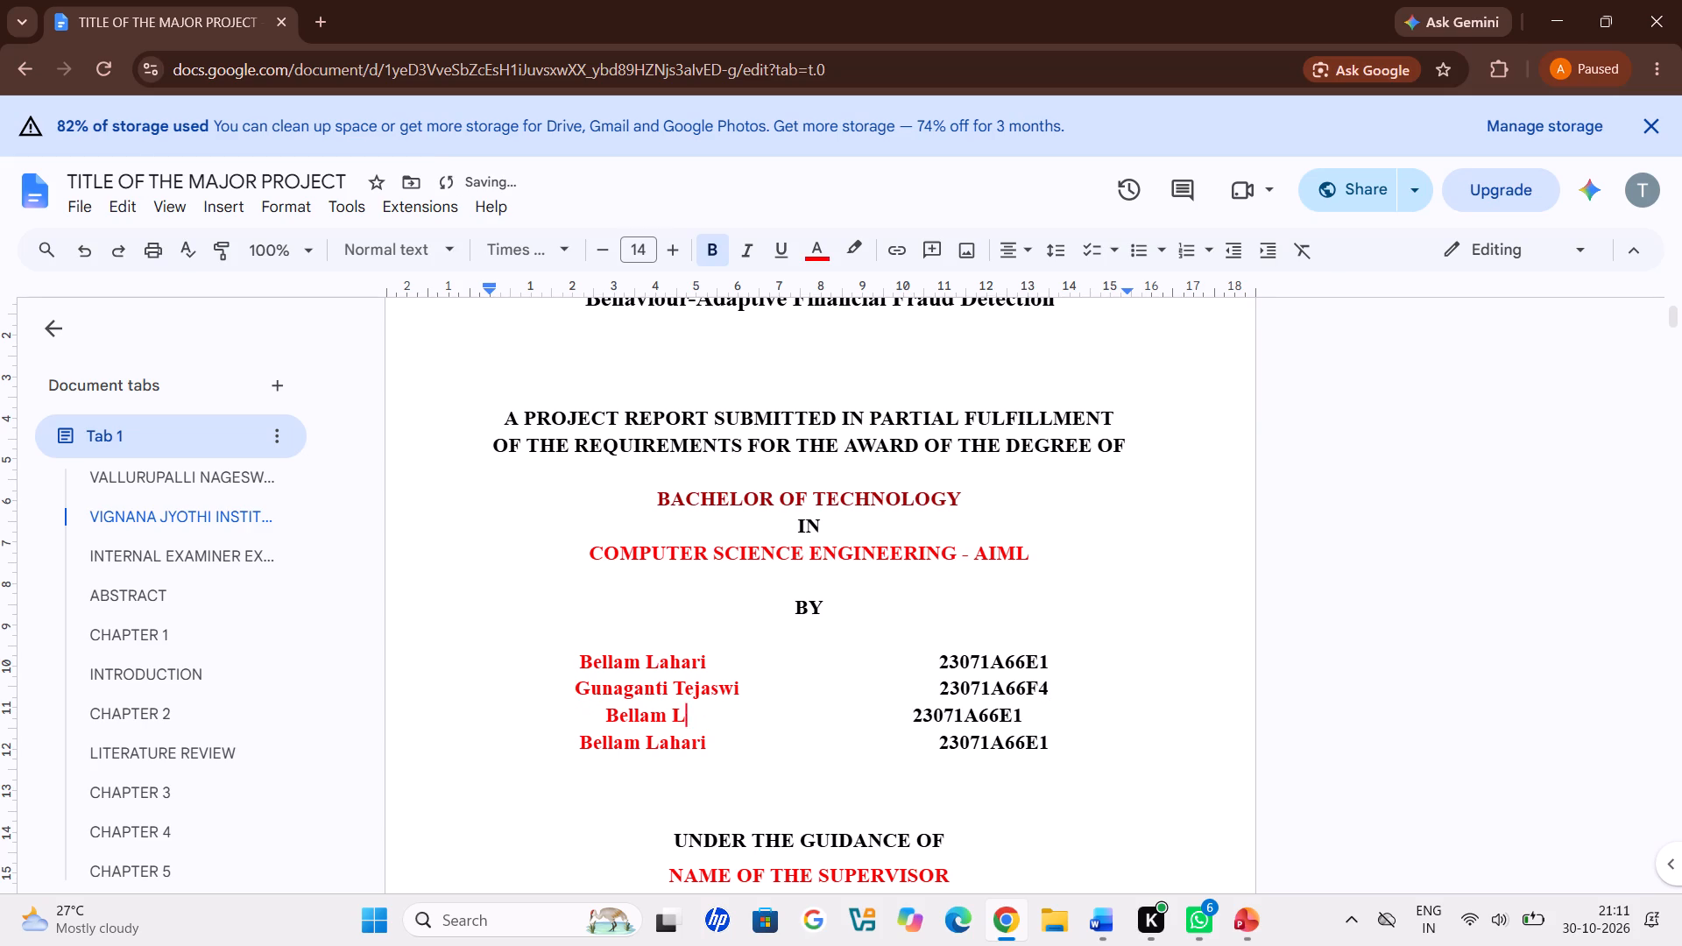
key("BackSpace")
key("BackSpace")
key("BackSpace")
key("BackSpace")
key("BackSpace")
key("BackSpace")
key("BackSpace")
key("BackSpace")
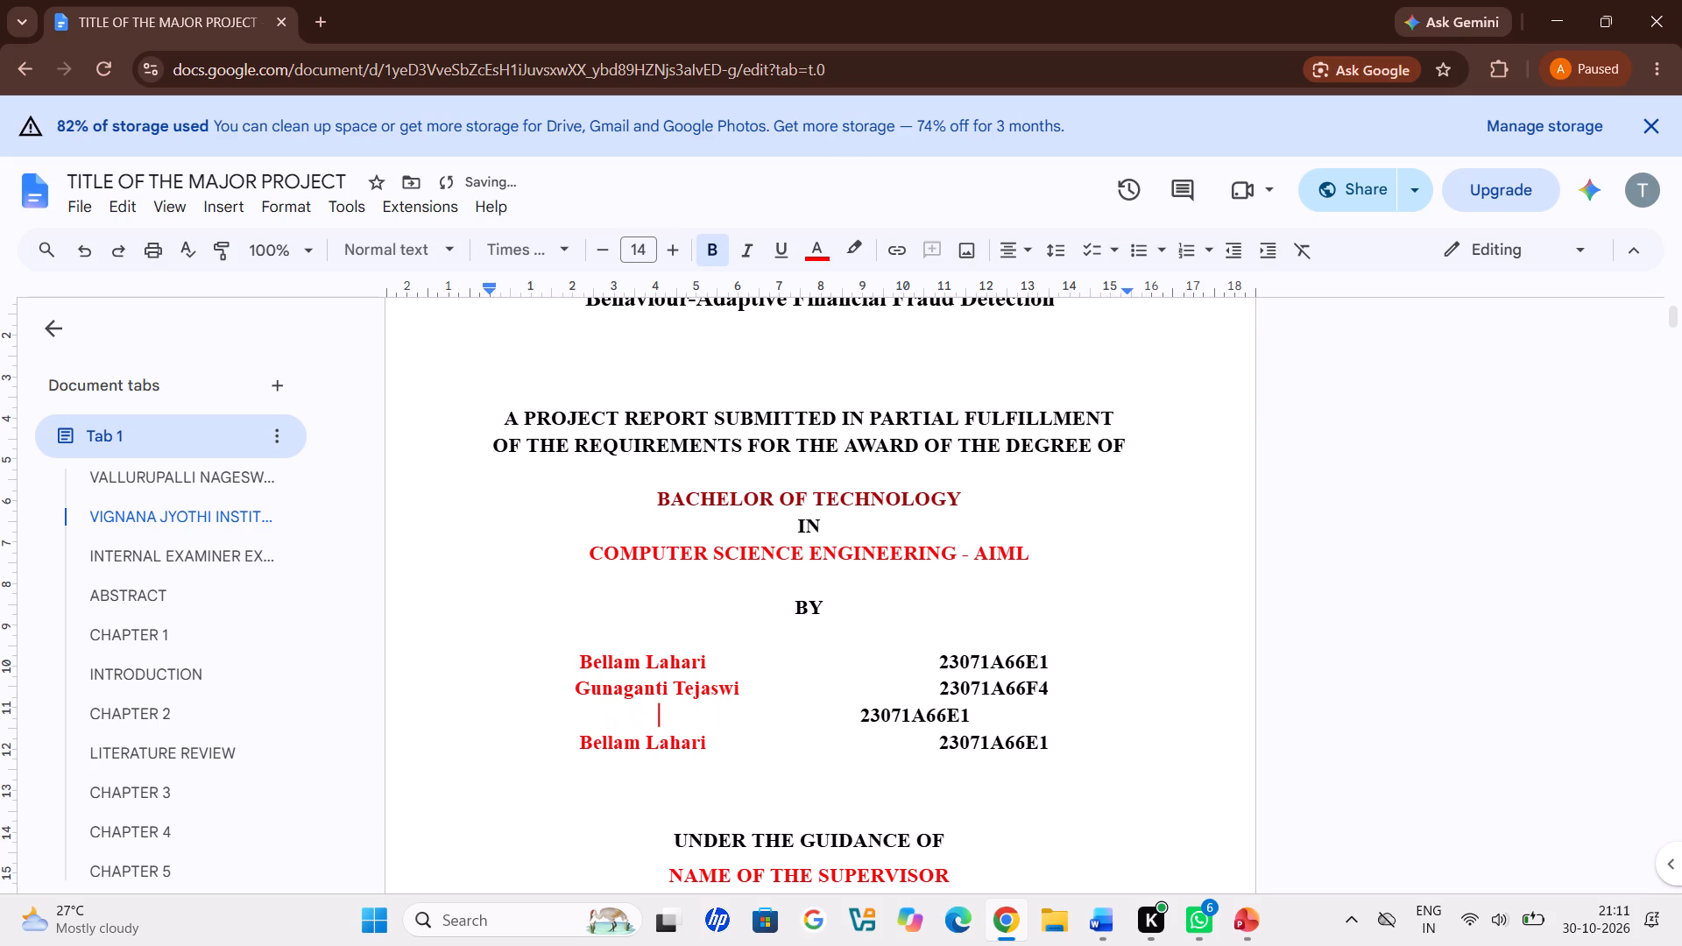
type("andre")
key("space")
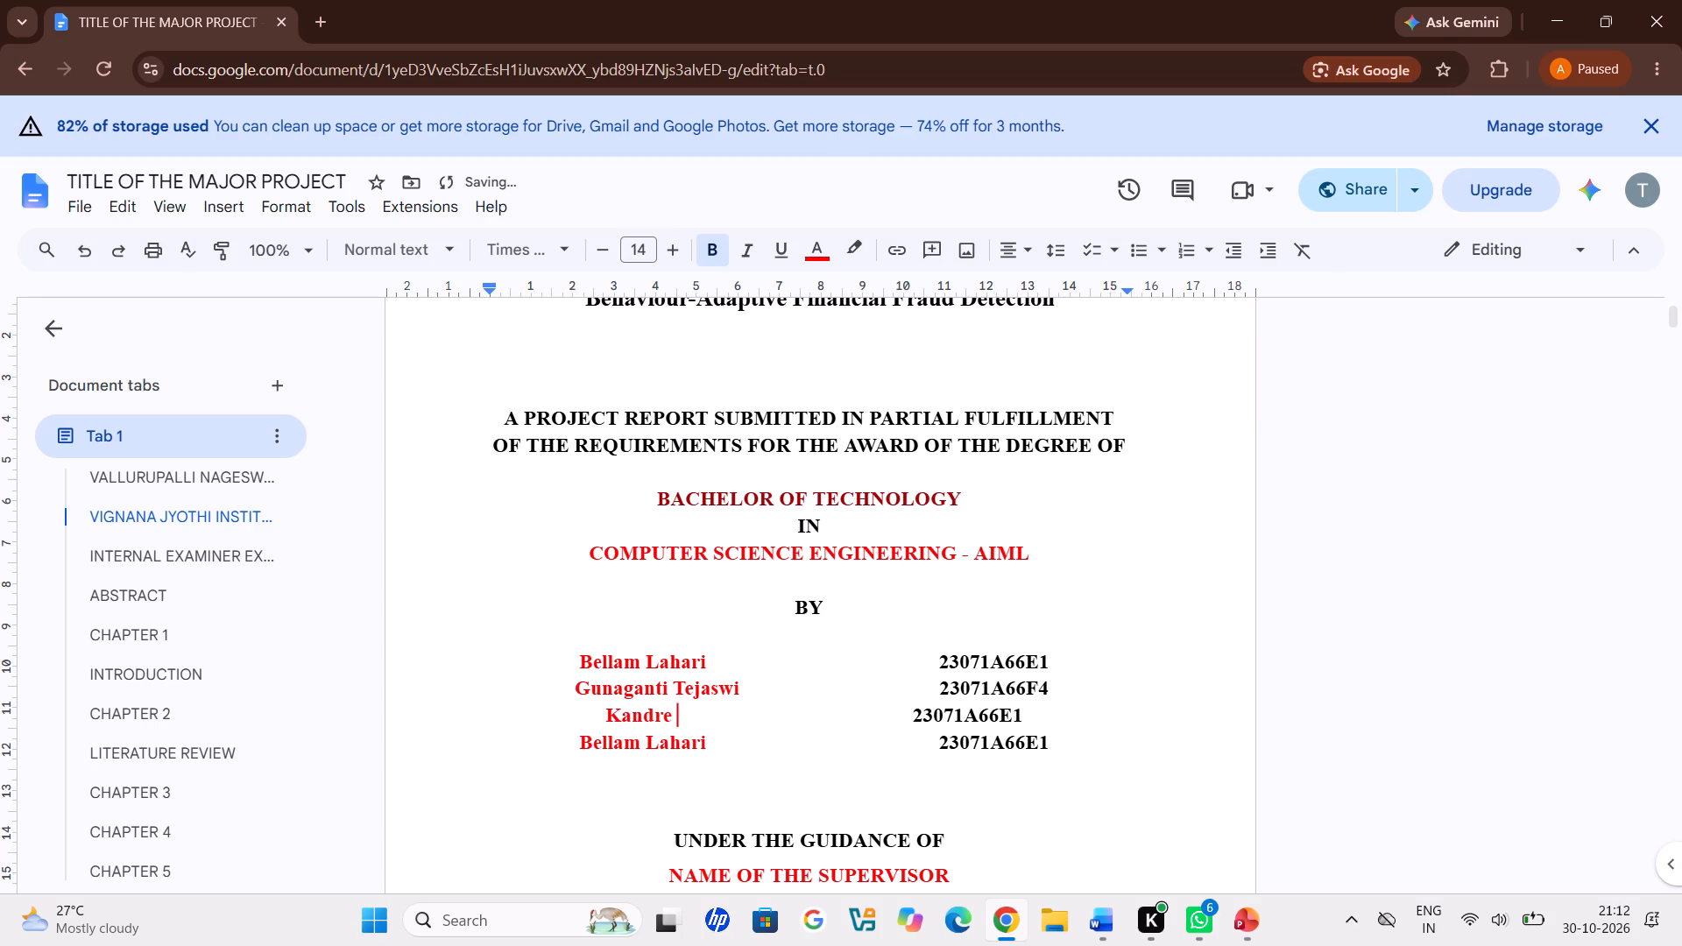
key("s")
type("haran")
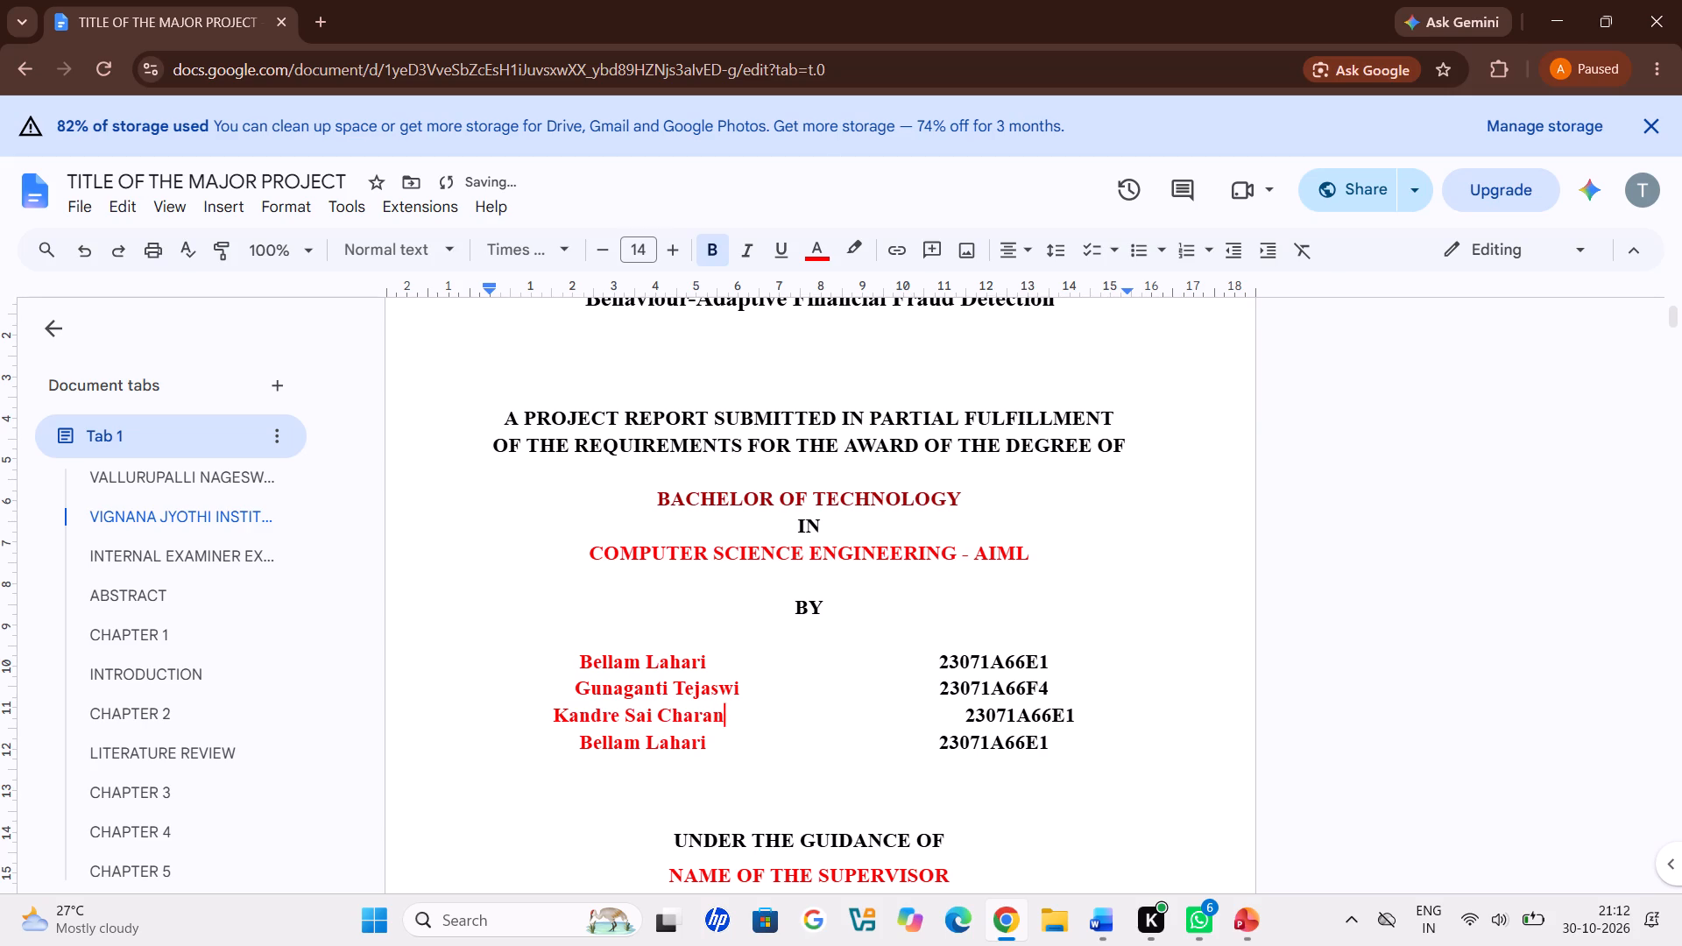
Remove nine spaces before the third student's roll number to realign it with the roll number column.
left_click(968, 716)
key("BackSpace")
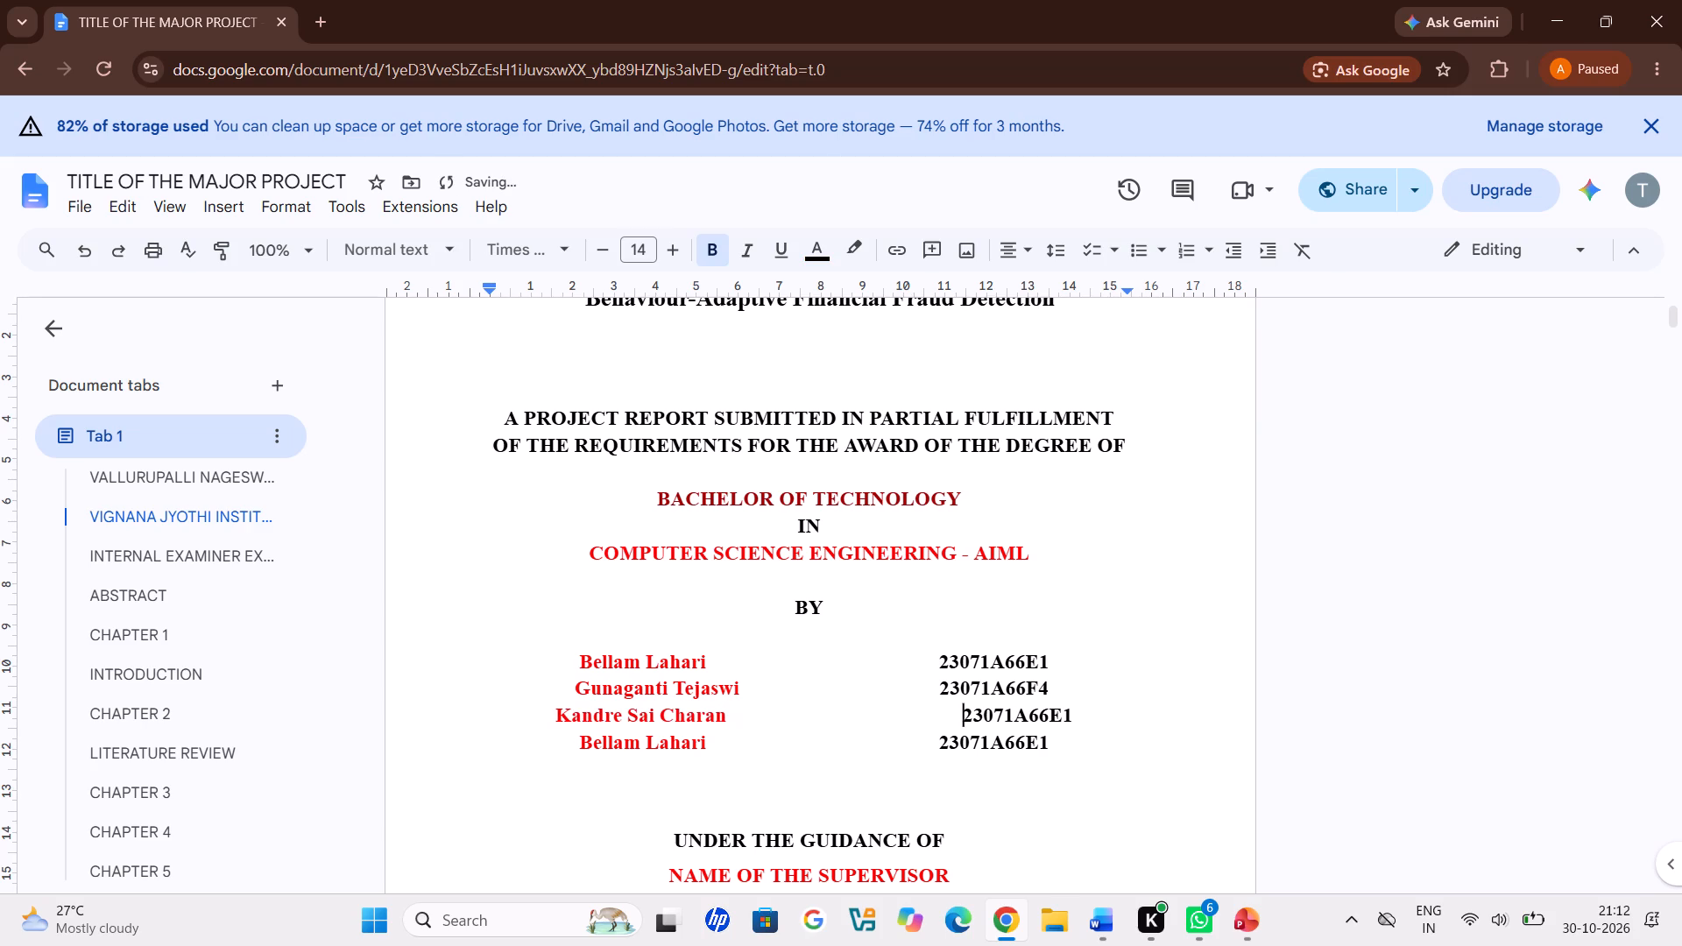
key("BackSpace")
key("BackSpace")
key("BackSpace")
key("BackSpace")
key("BackSpace")
key("BackSpace")
key("BackSpace")
key("BackSpace")
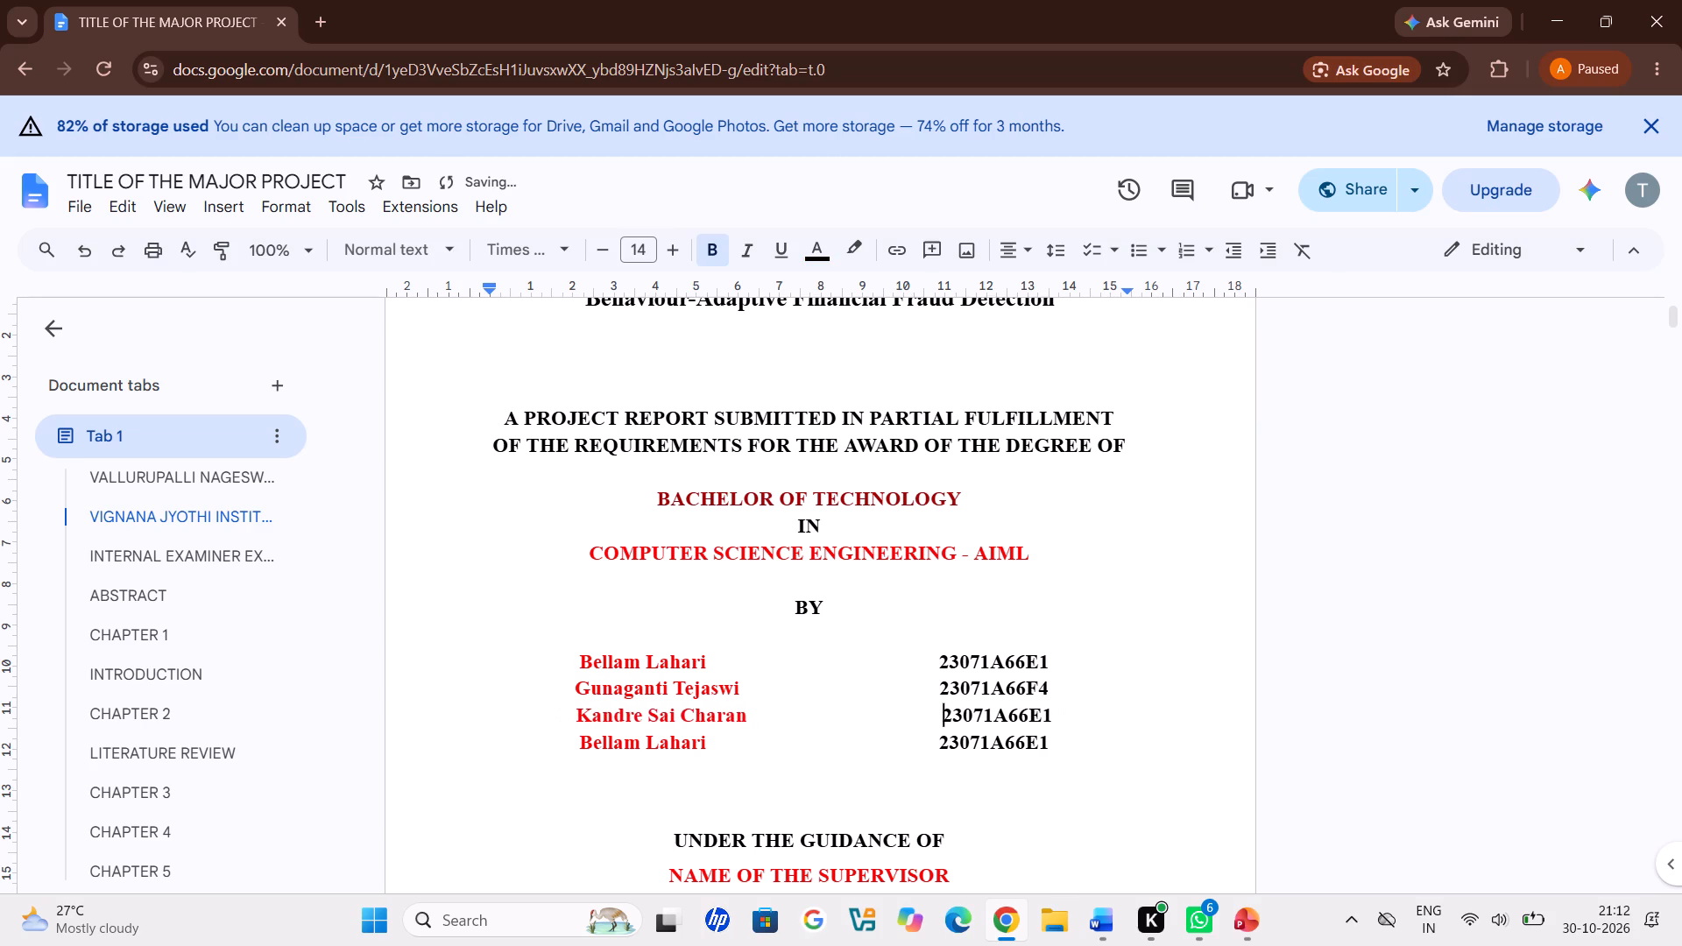
Replace the ending of the roll number in the third row with the third student's own ending.
left_click(1056, 717)
key("BackSpace")
key("BackSpace")
key("BackSpace")
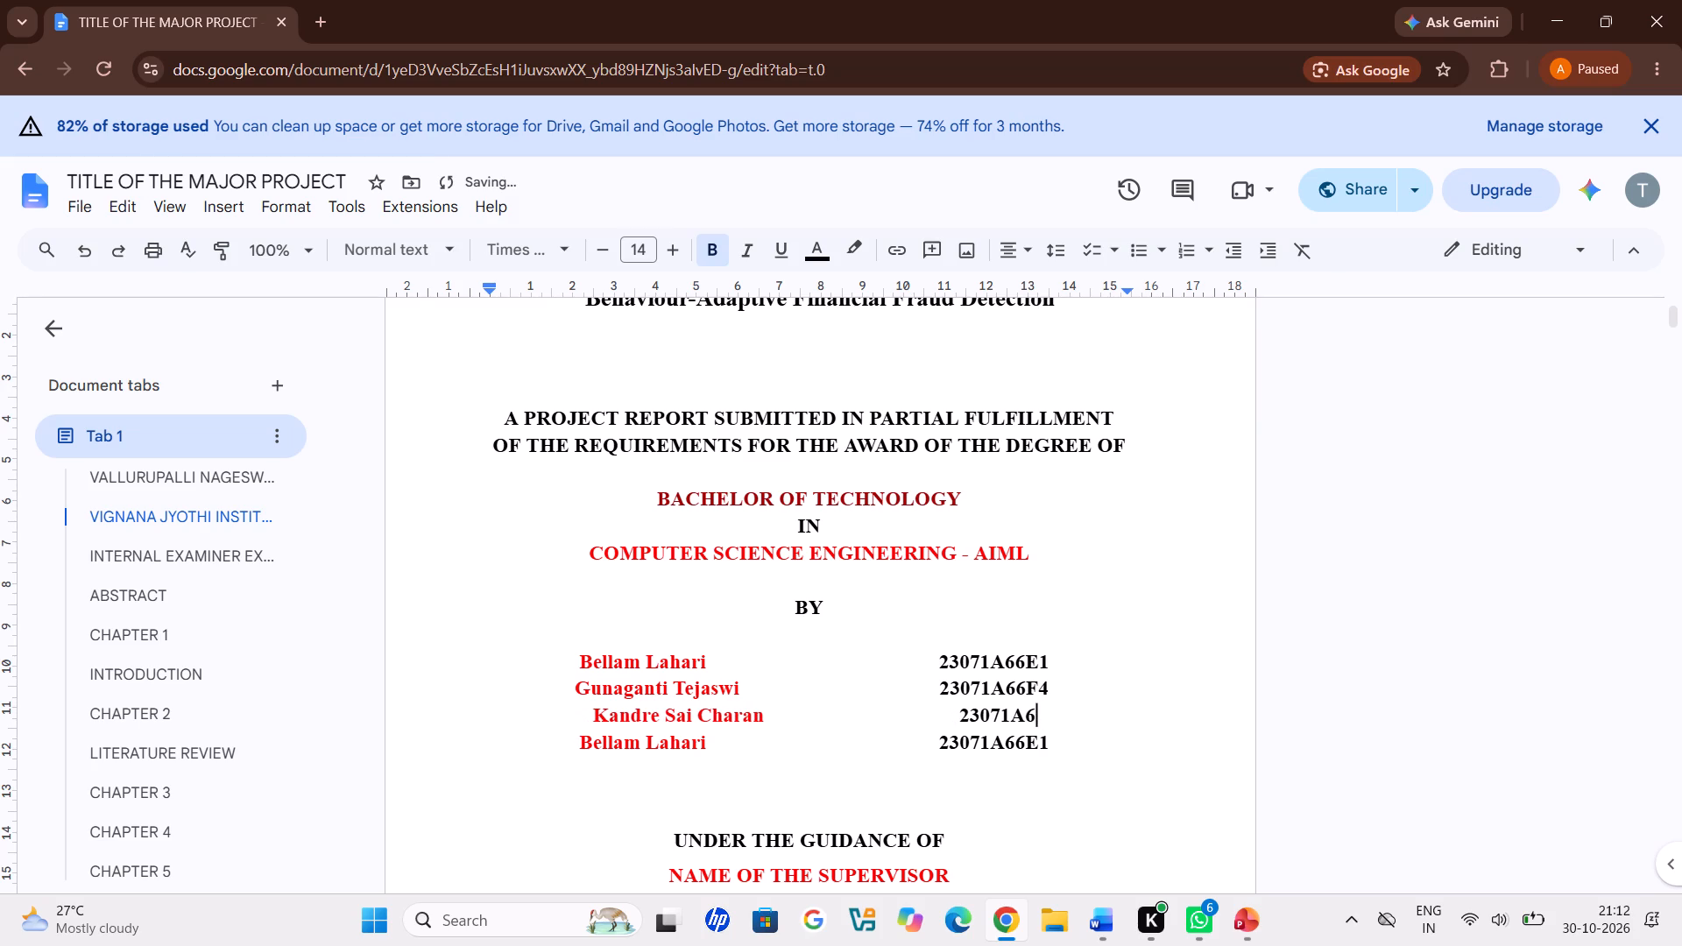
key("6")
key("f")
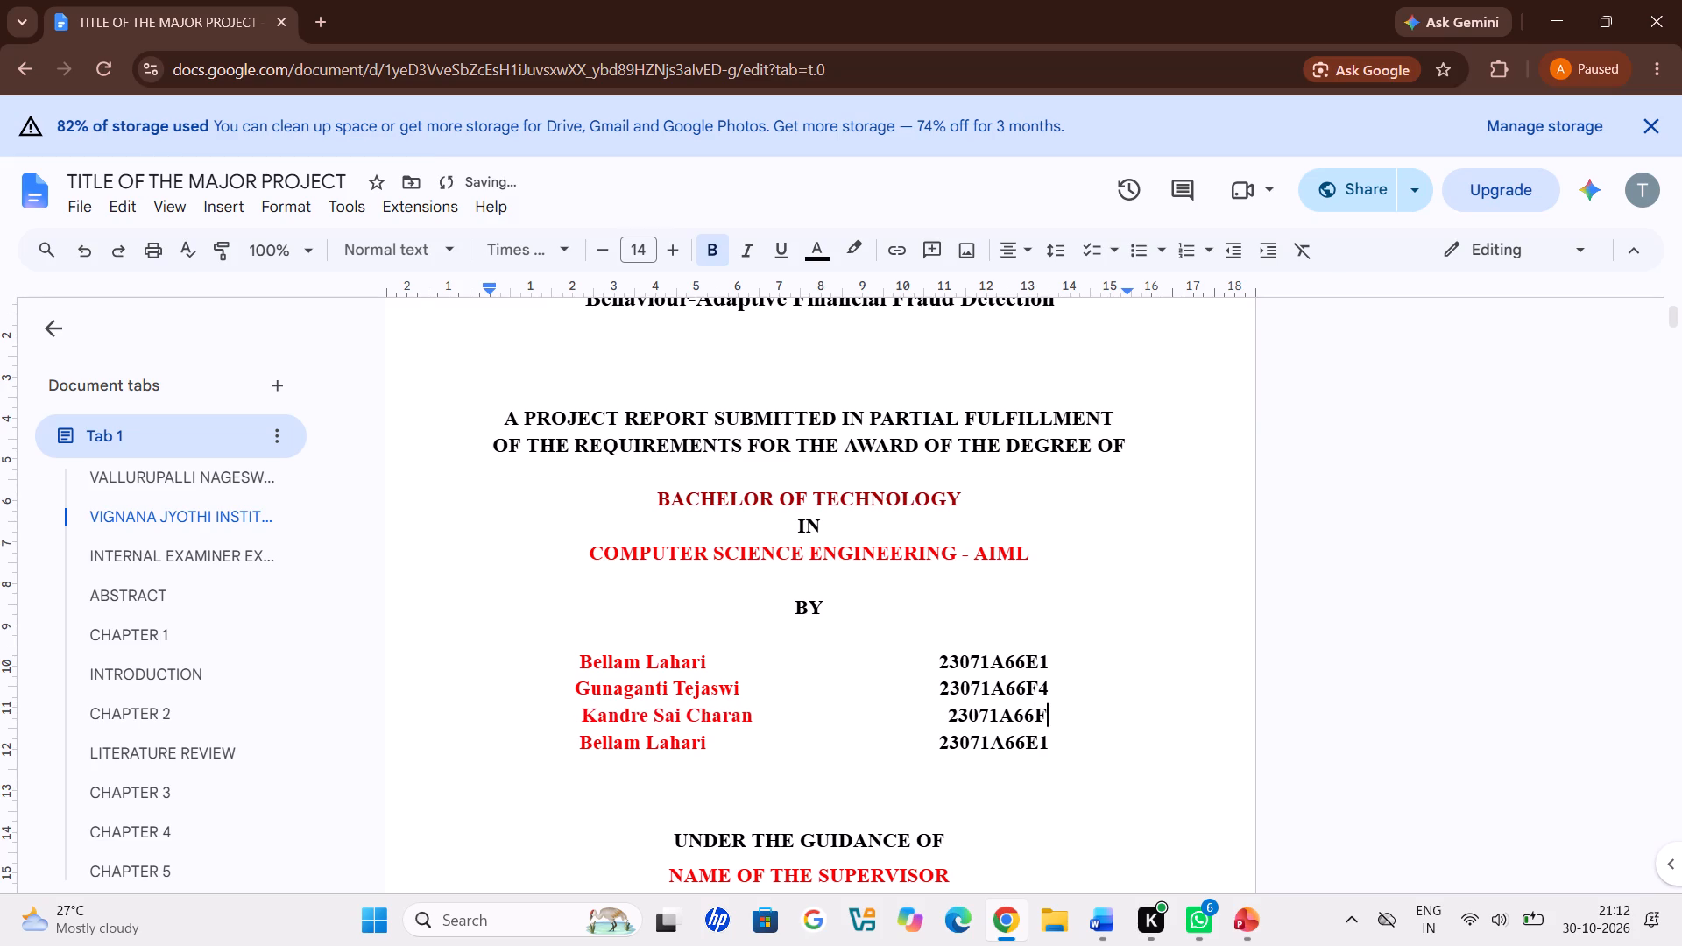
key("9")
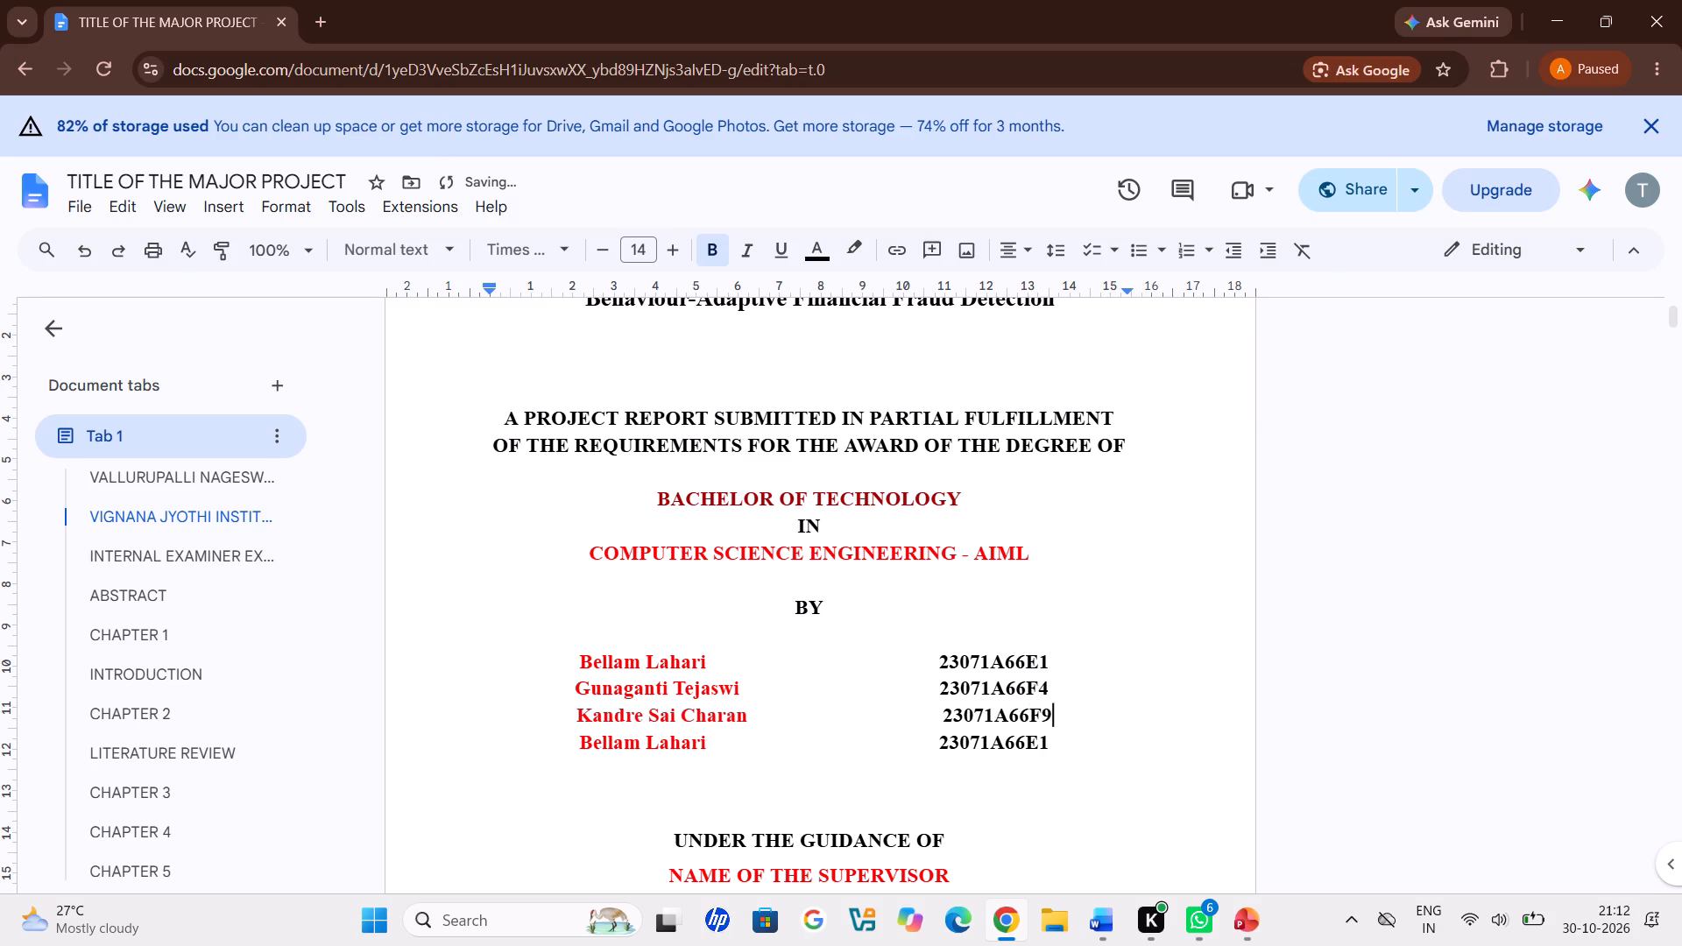
Remove one leading space before the first student's name to line it up with the second student's name.
left_click(582, 664)
key("BackSpace")
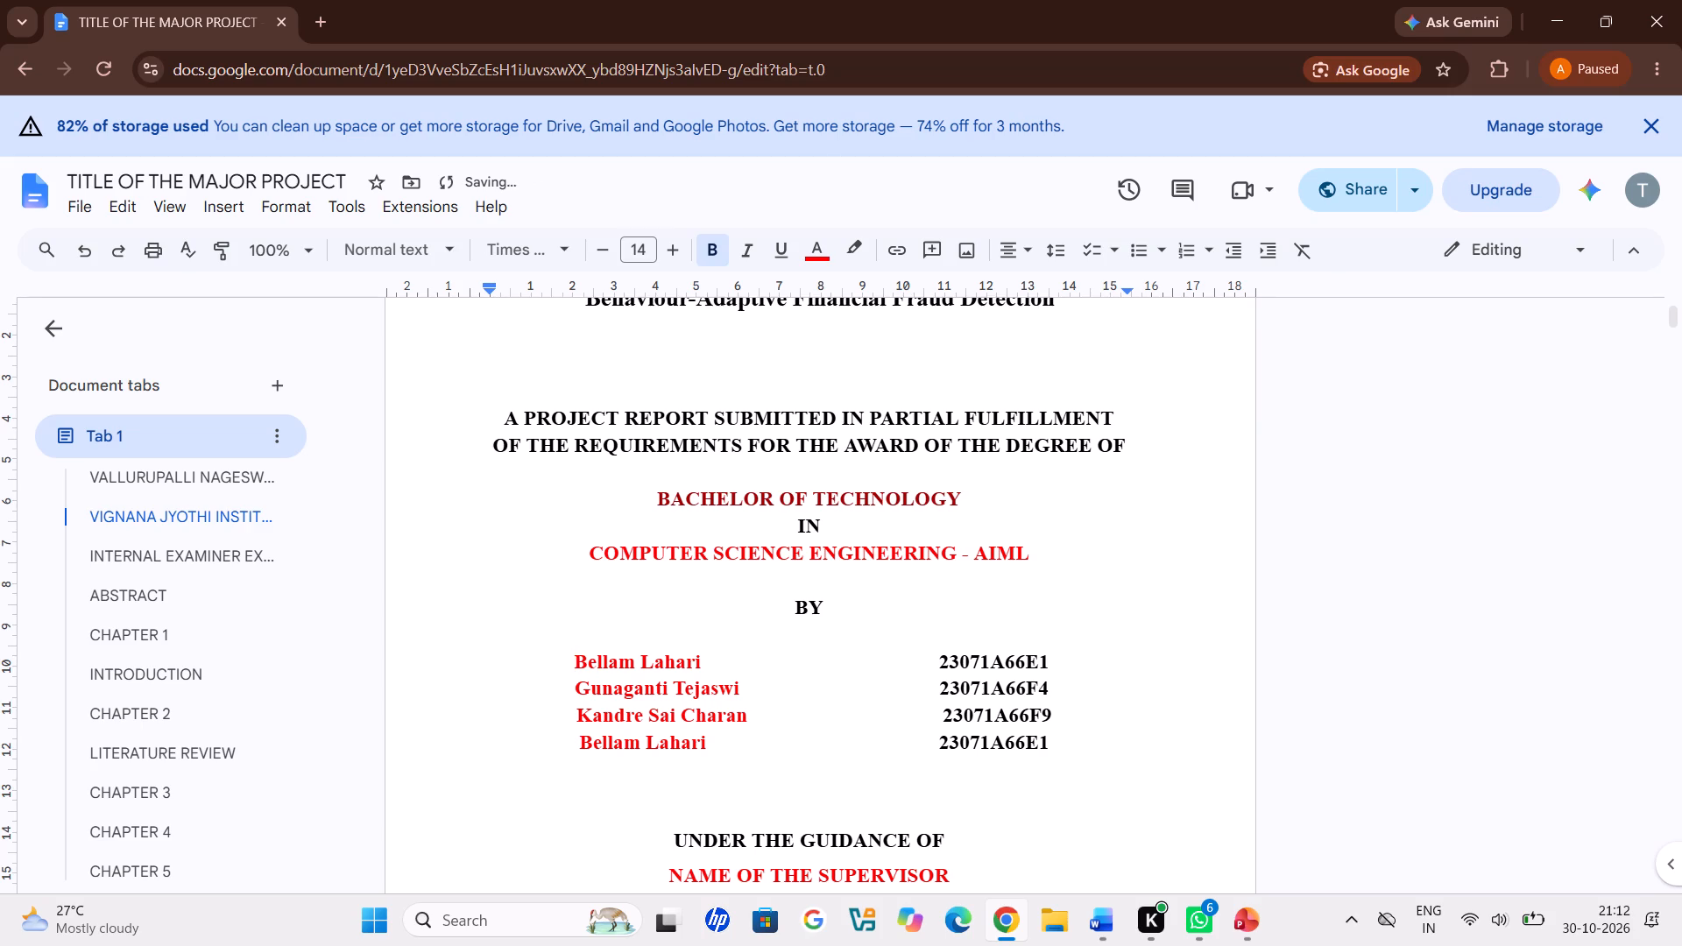
left_click(576, 694)
Copy the fourth team member's name from the FinGuard PowerPoint title slide and paste it over the duplicated name in the report's fourth student row.
double_click(1240, 912)
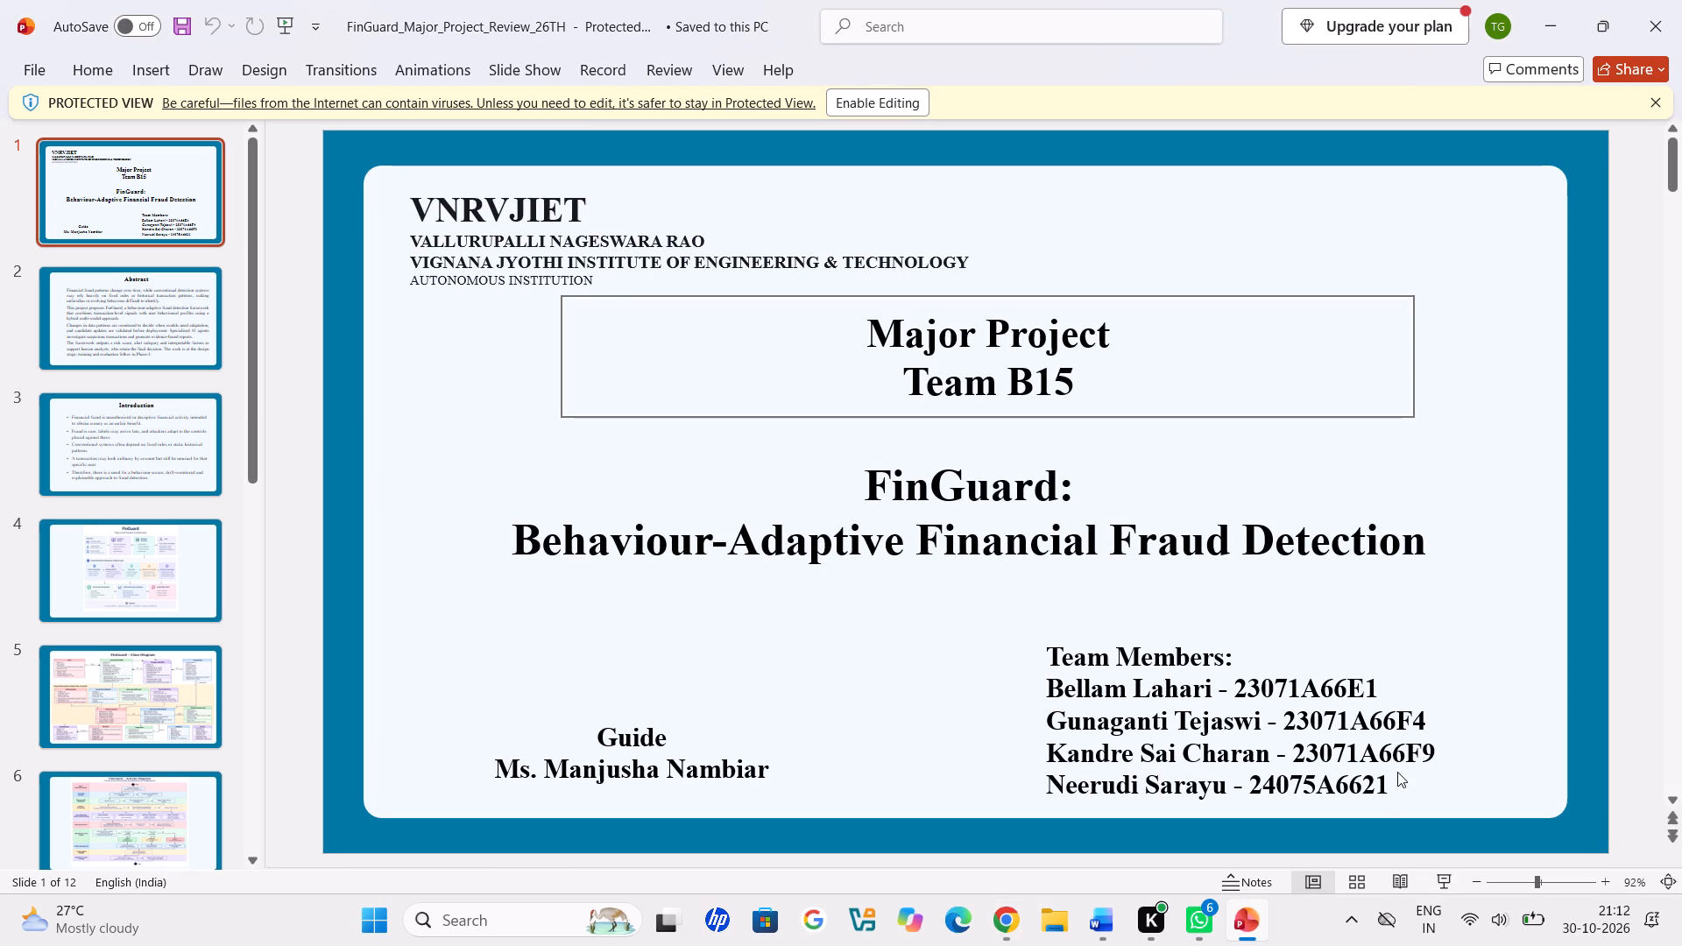
left_click_drag(1231, 787, 1207, 789)
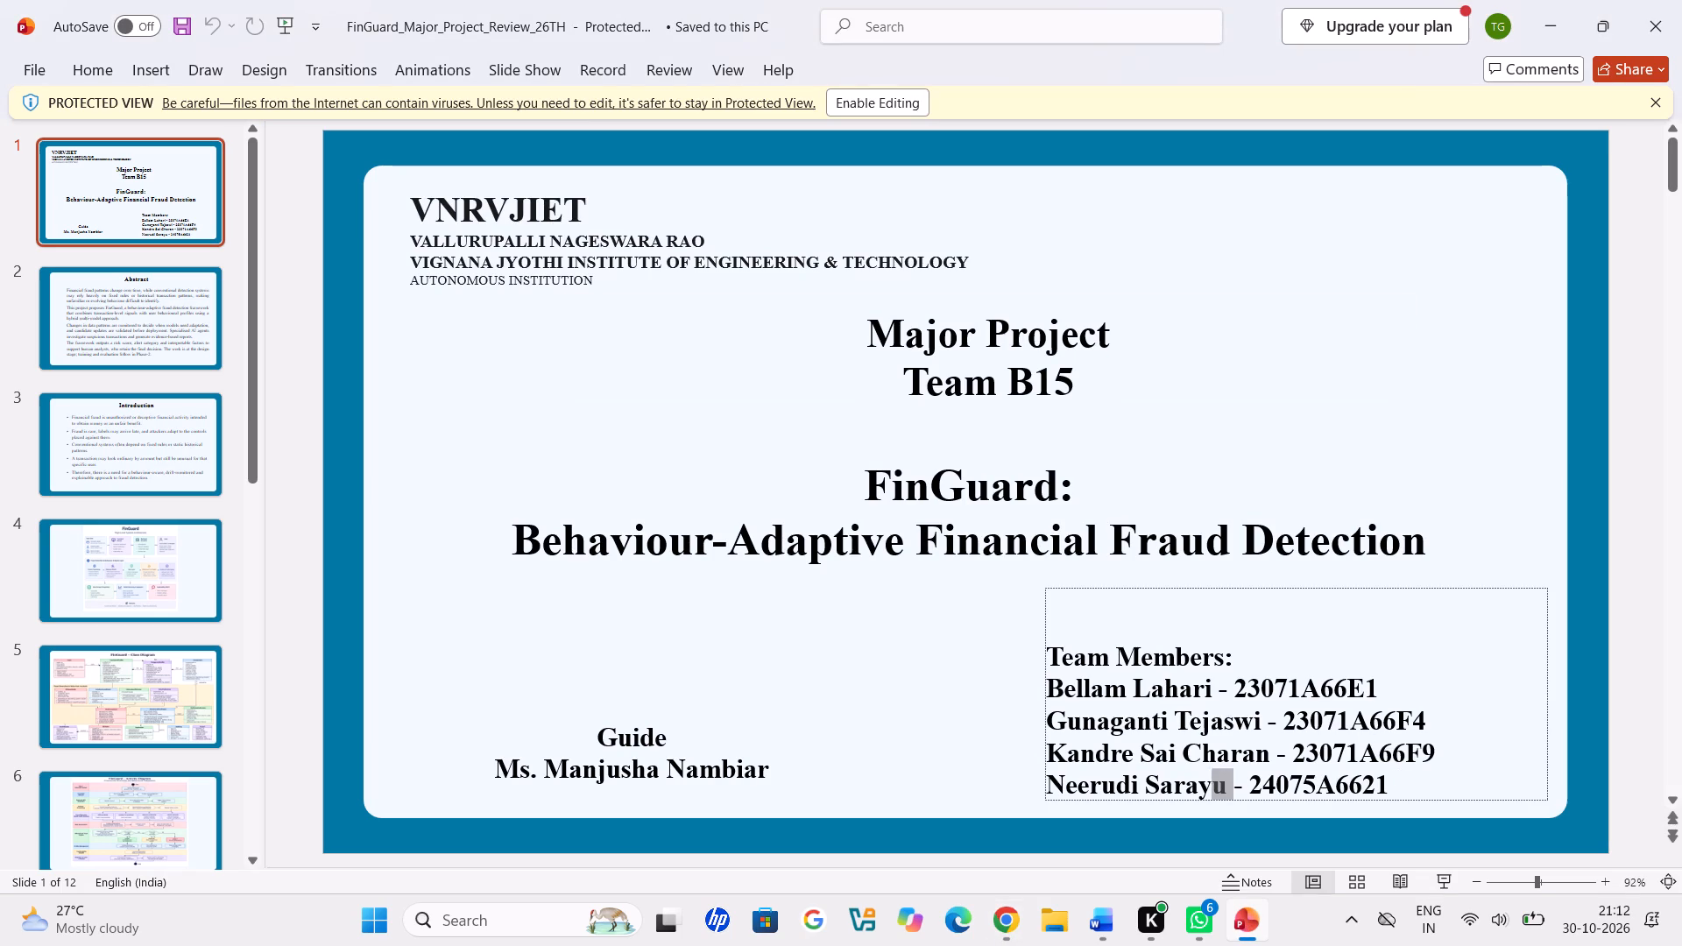
left_click_drag(1207, 789, 1063, 785)
key("ctrl+c")
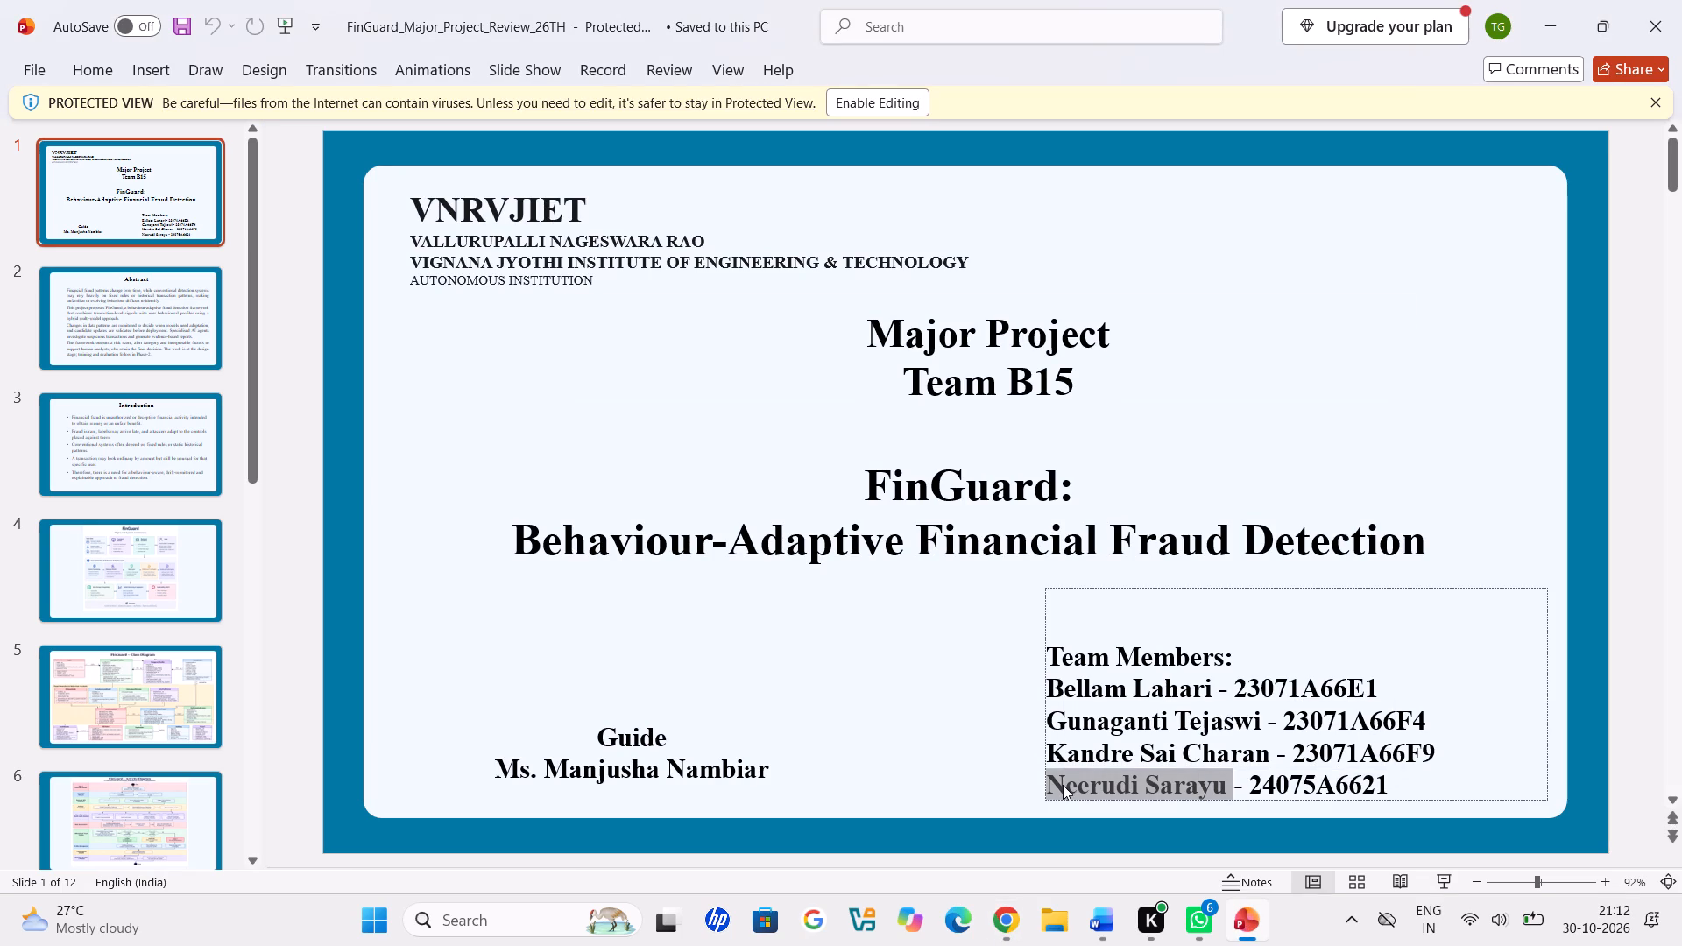
left_click(968, 723)
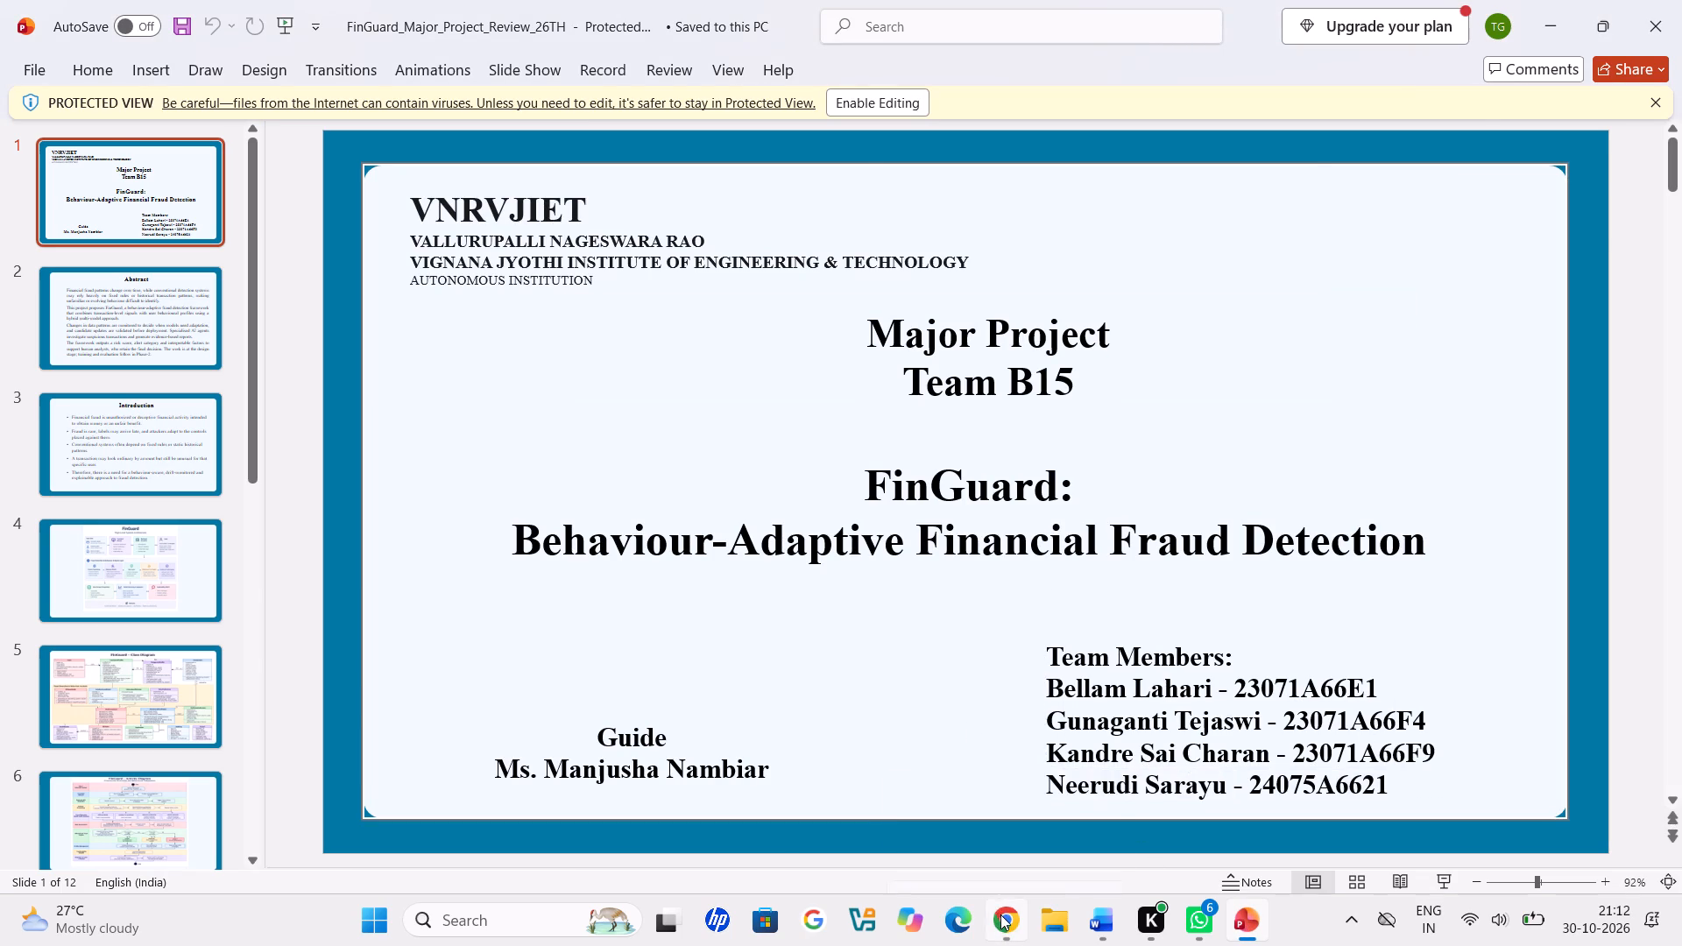
left_click(1000, 914)
left_click_drag(709, 751, 682, 746)
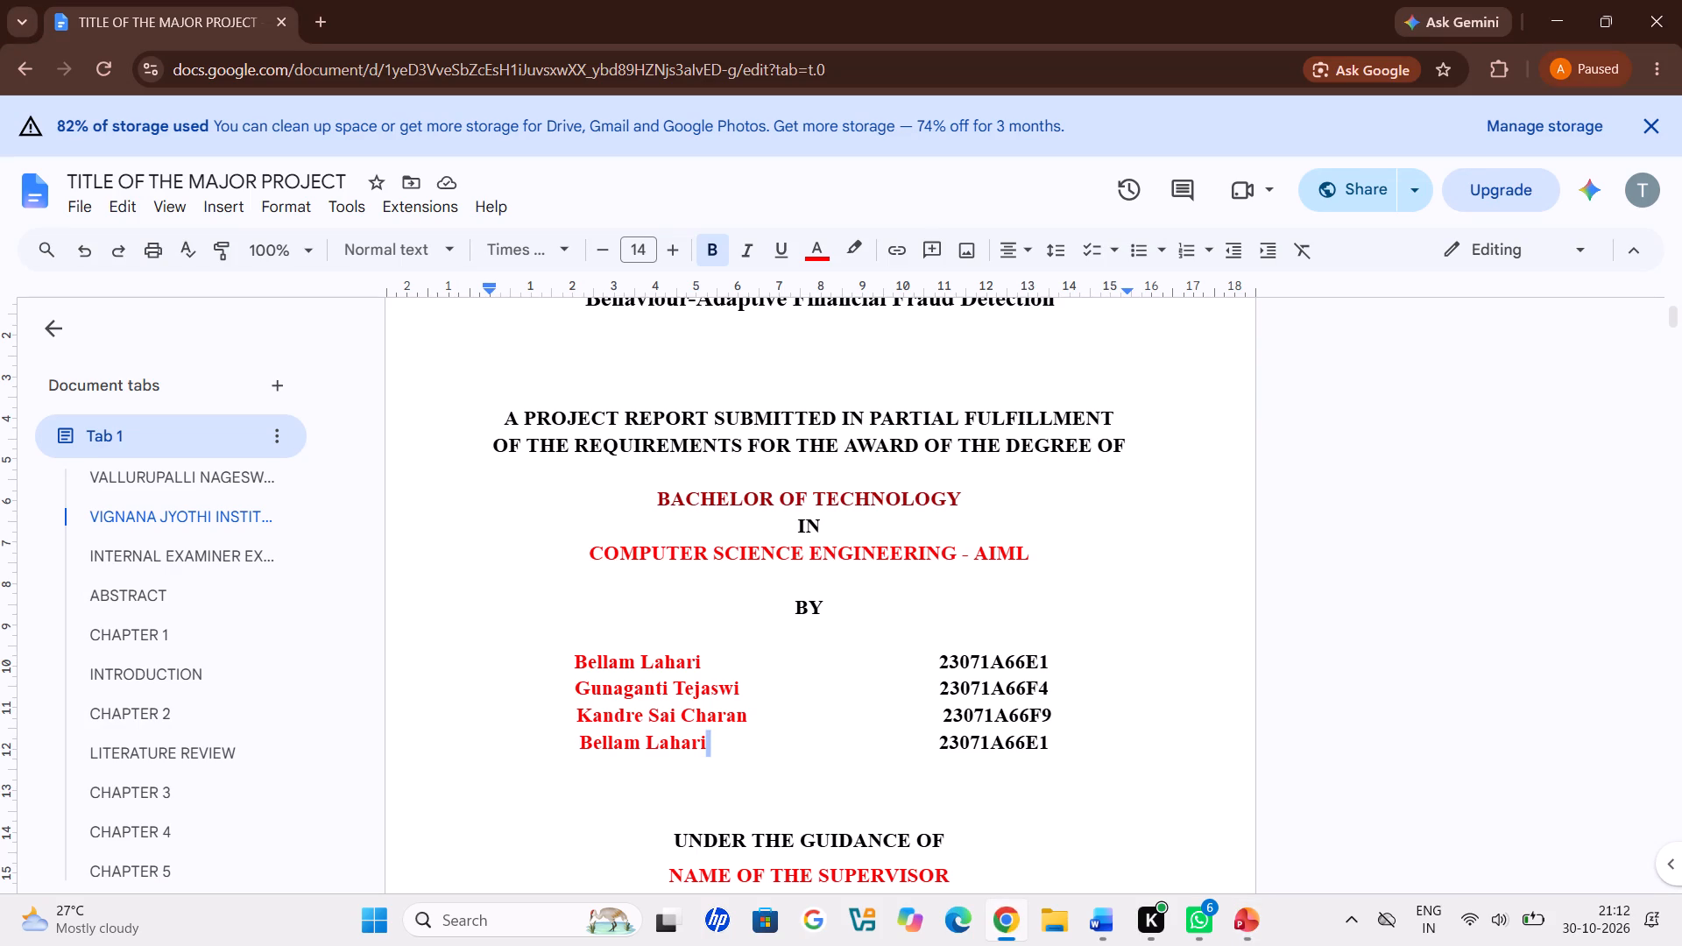
left_click_drag(682, 746, 581, 738)
key("ctrl+v")
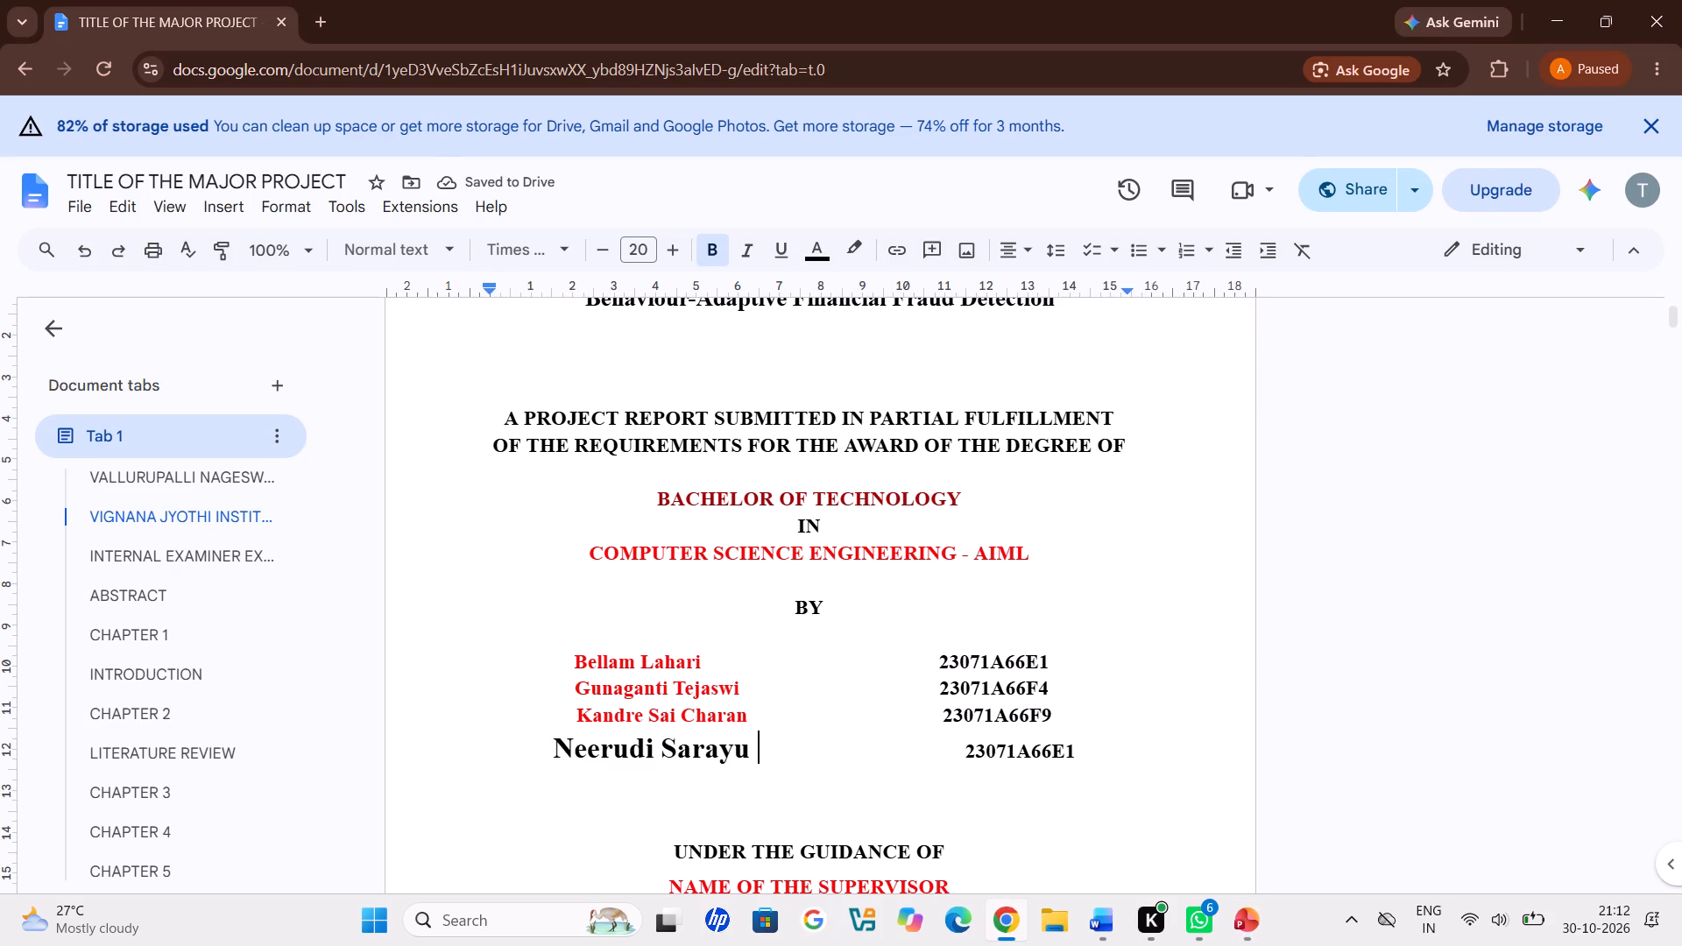
Copy the fourth team member's roll number from the FinGuard PowerPoint title slide and paste it over the one in the report's fourth student row.
left_click(1248, 929)
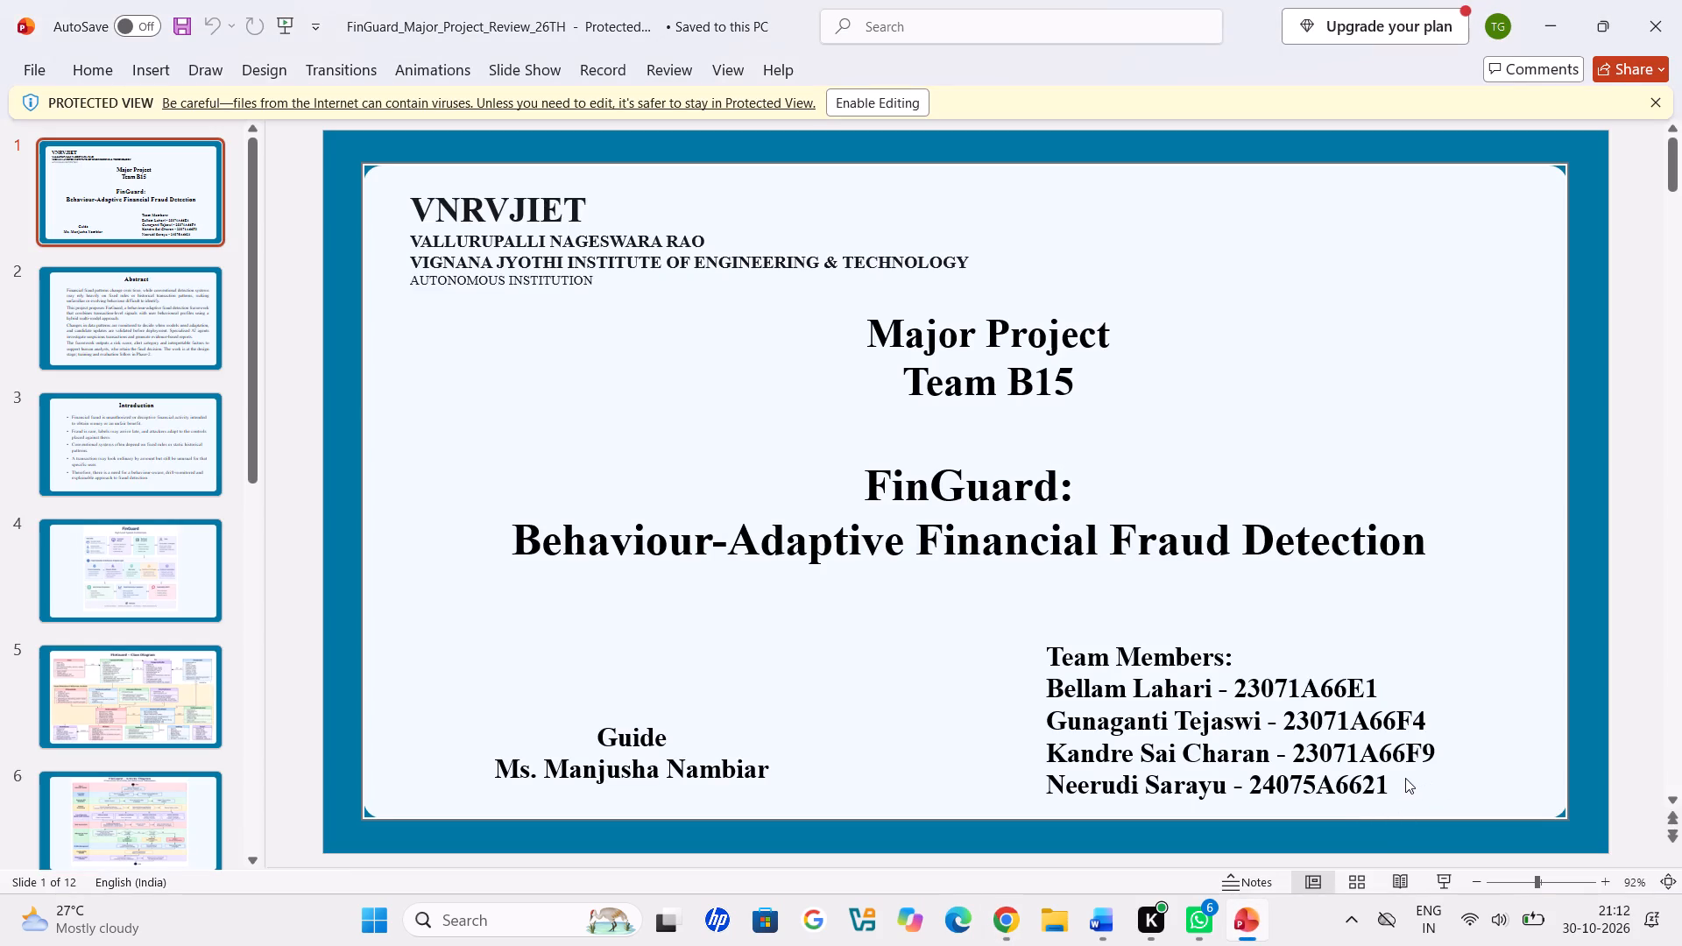
left_click_drag(1392, 780, 1263, 782)
key("ctrl+c")
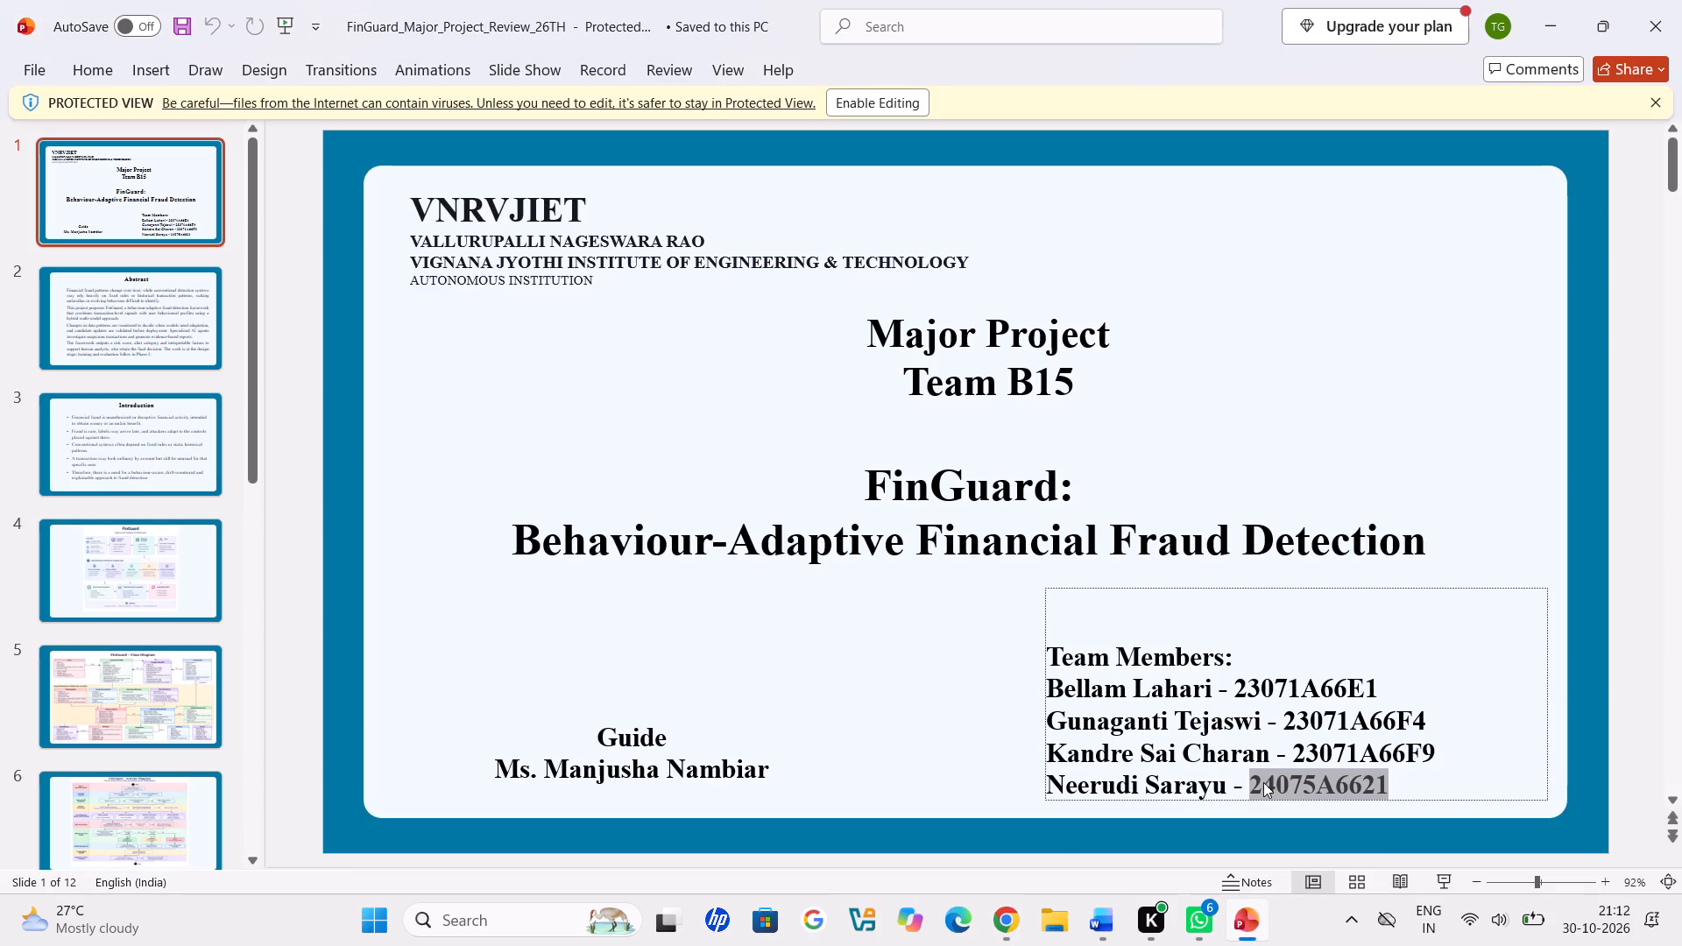
left_click(1012, 922)
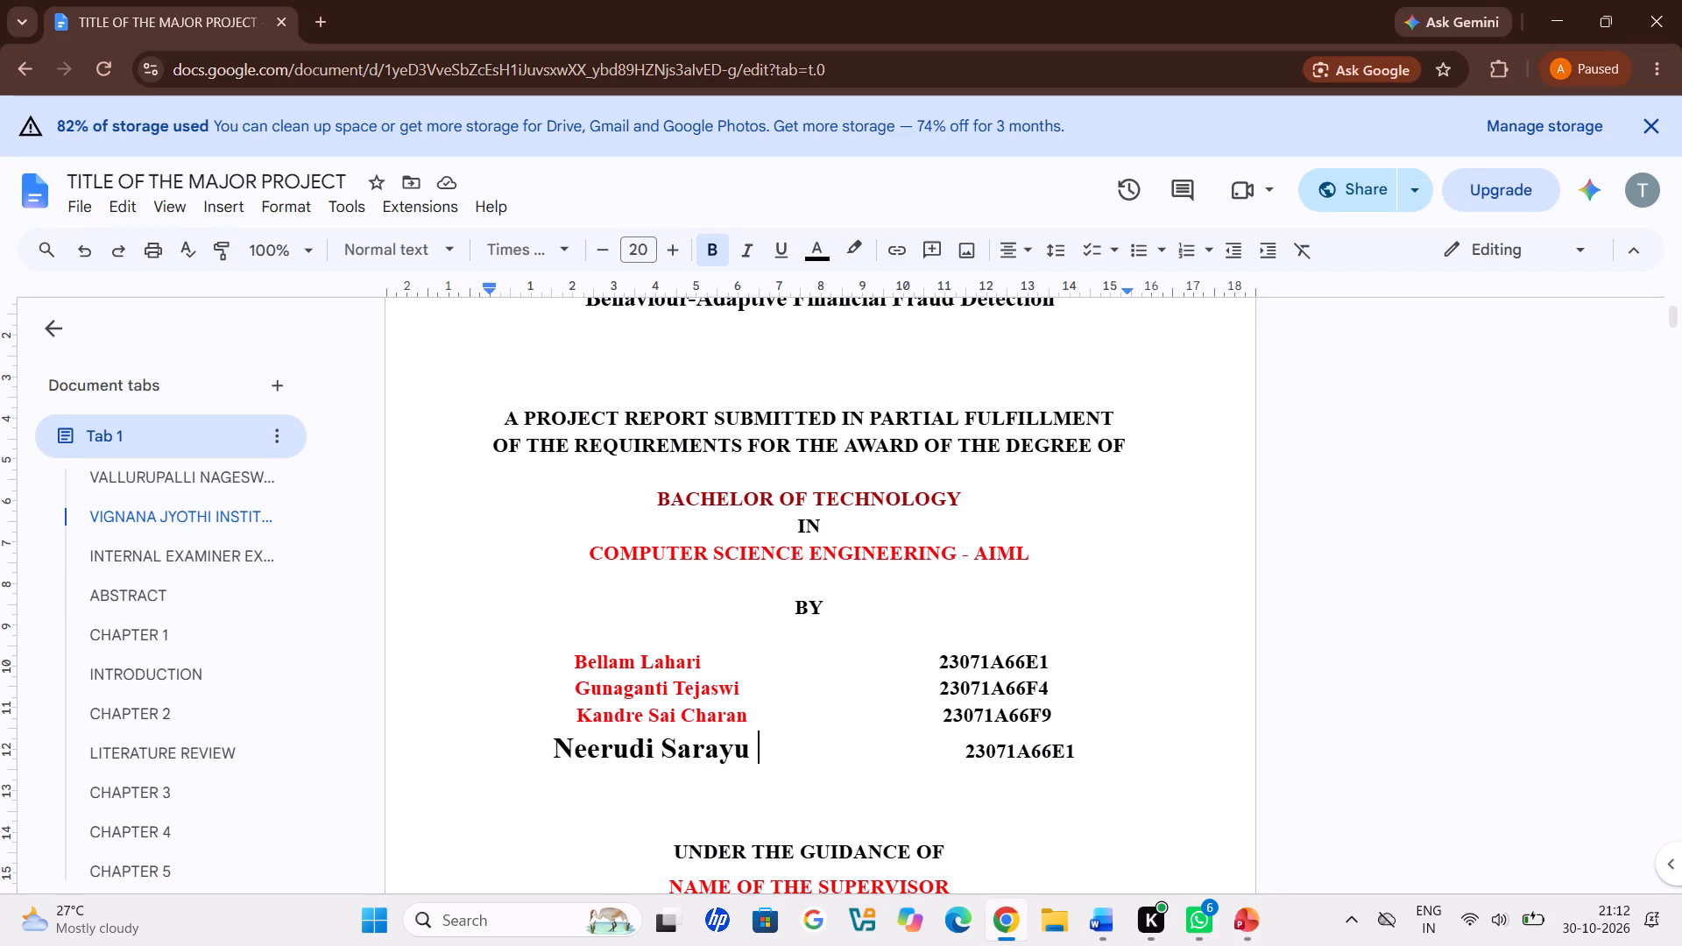
left_click_drag(1074, 750, 972, 751)
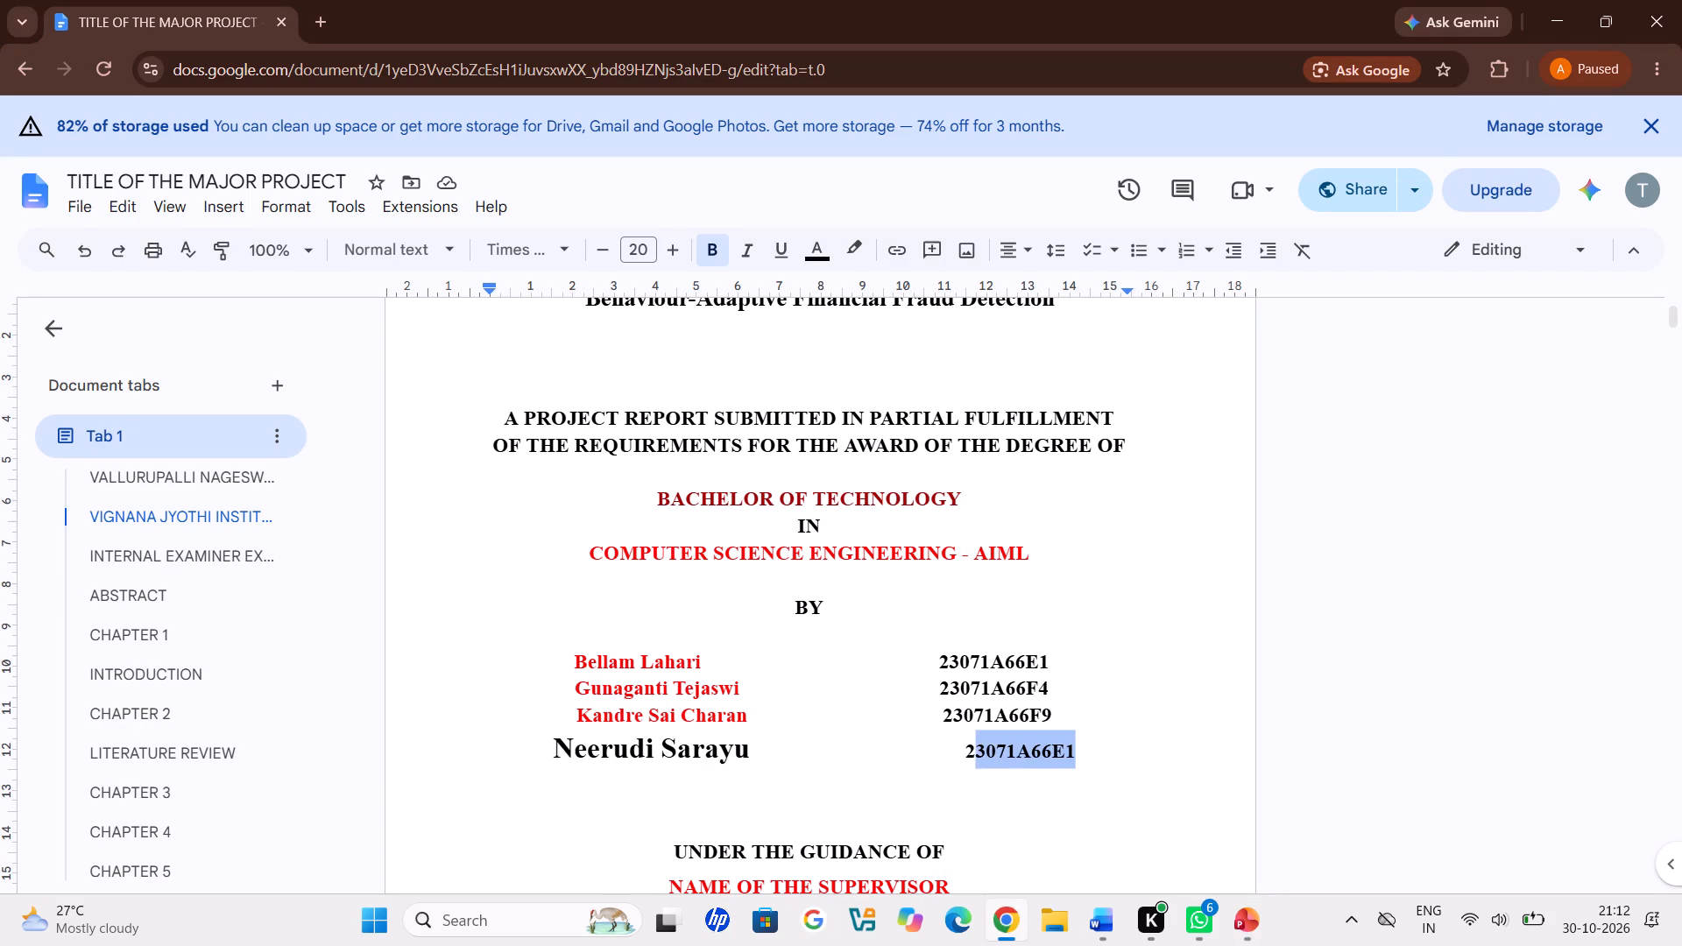
left_click_drag(972, 751, 965, 753)
key("ctrl+v")
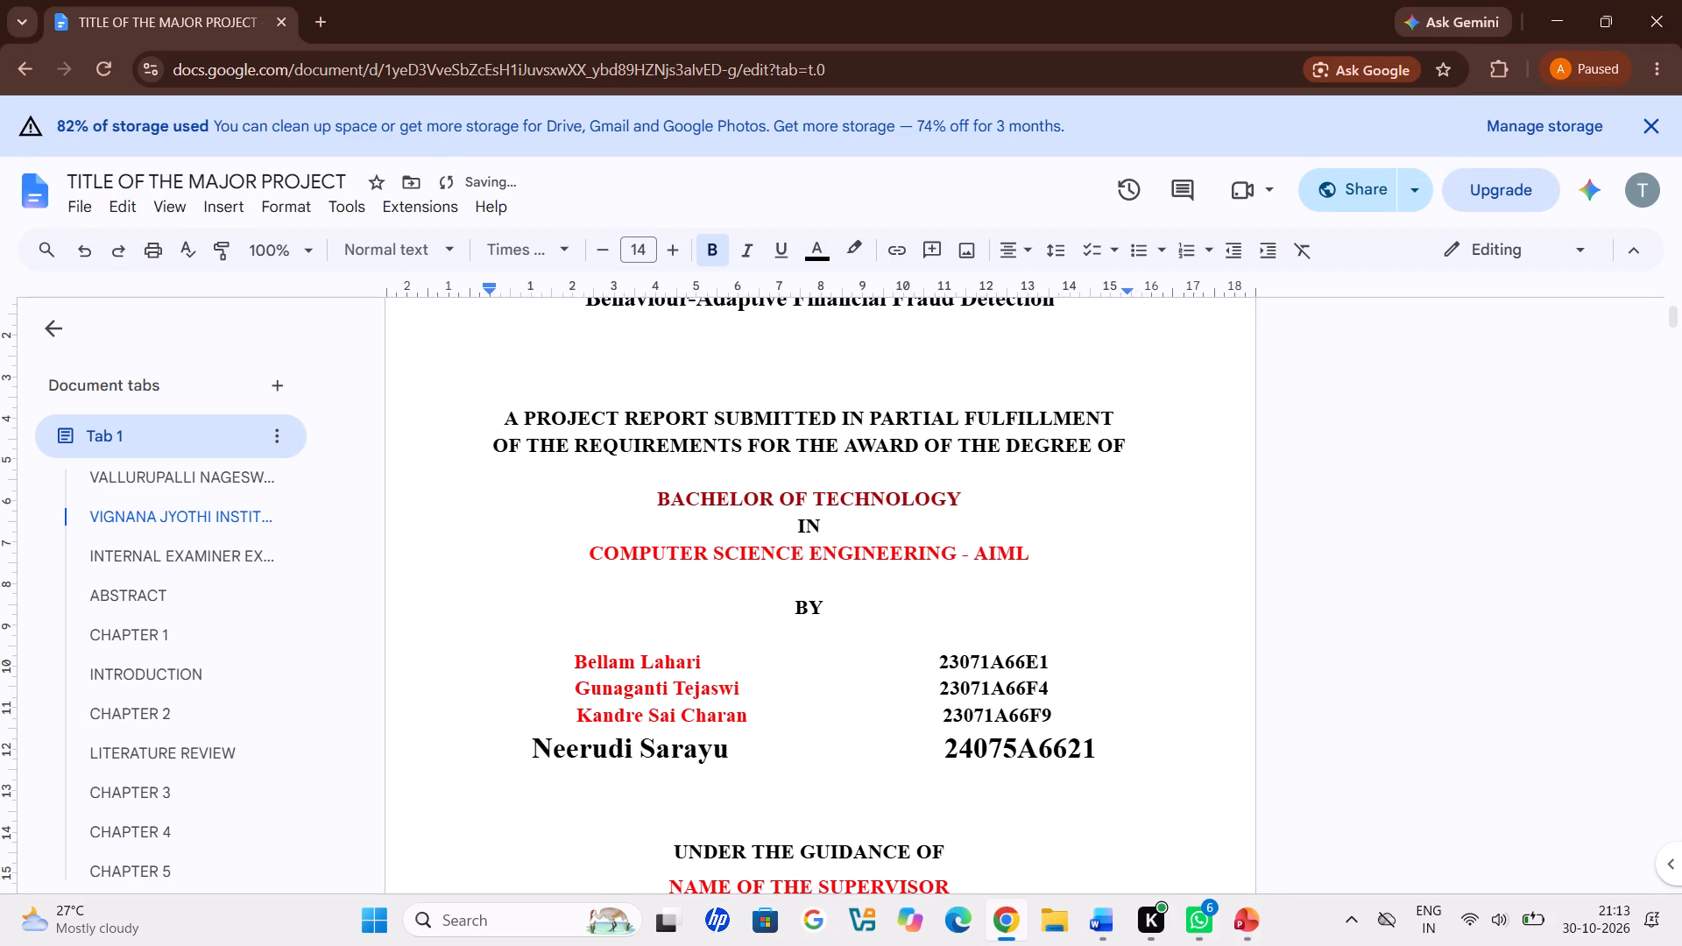
Set the font size of all four student name and roll number rows to 14.
left_click_drag(1092, 752, 756, 764)
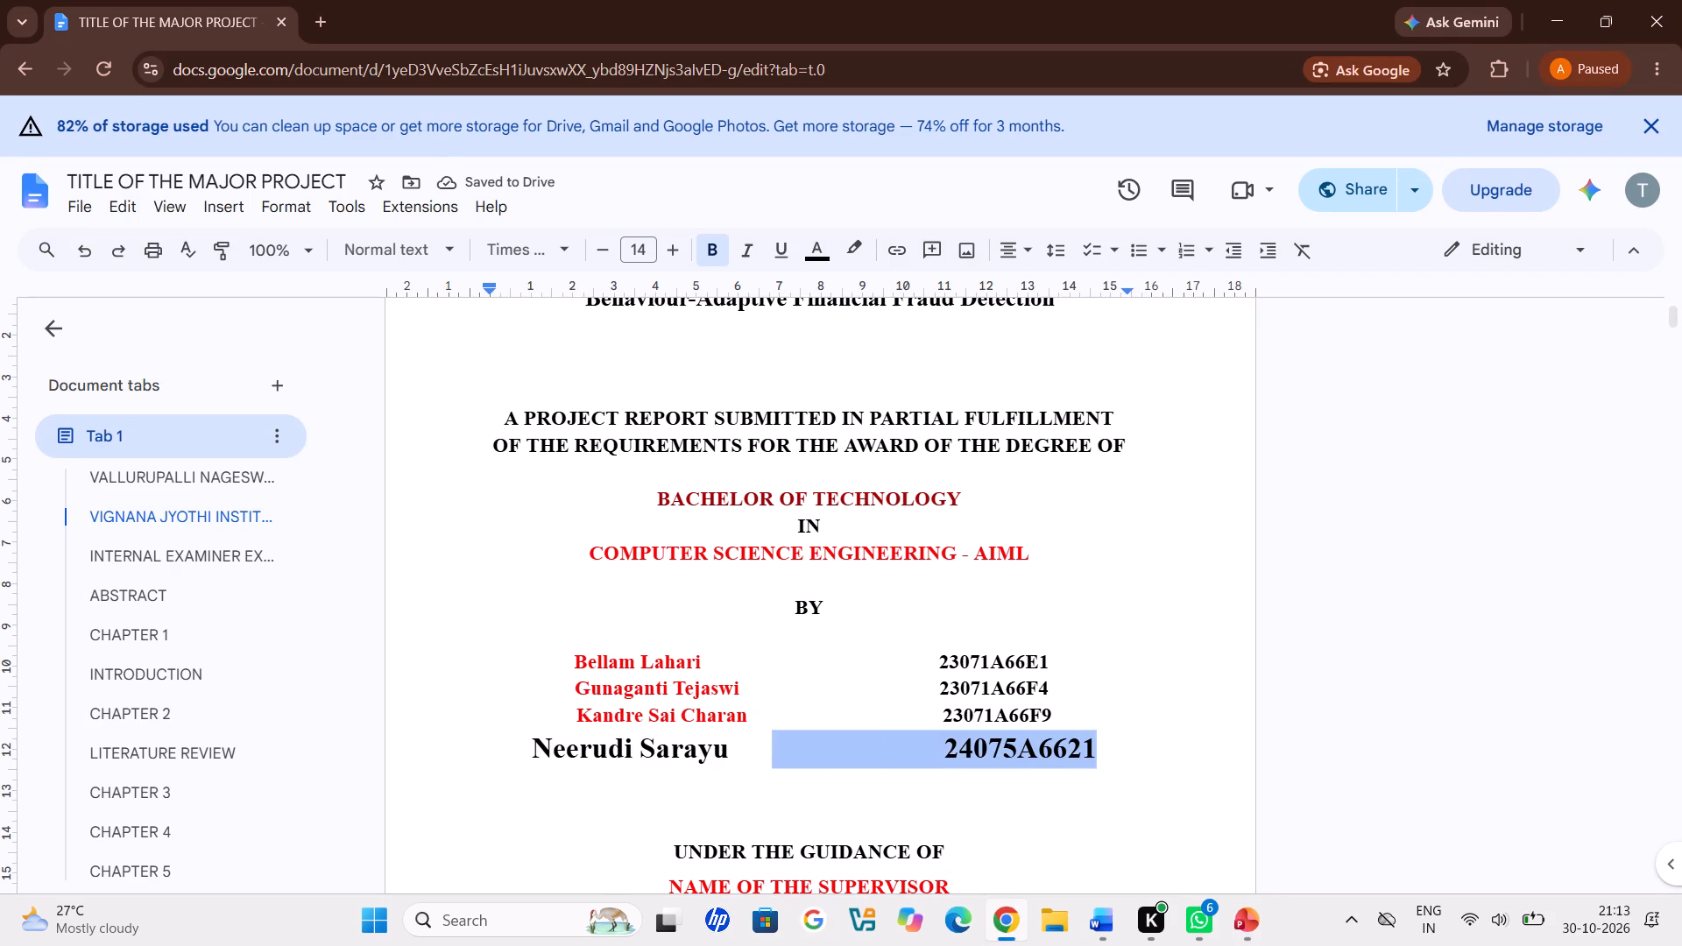
left_click_drag(756, 764, 532, 745)
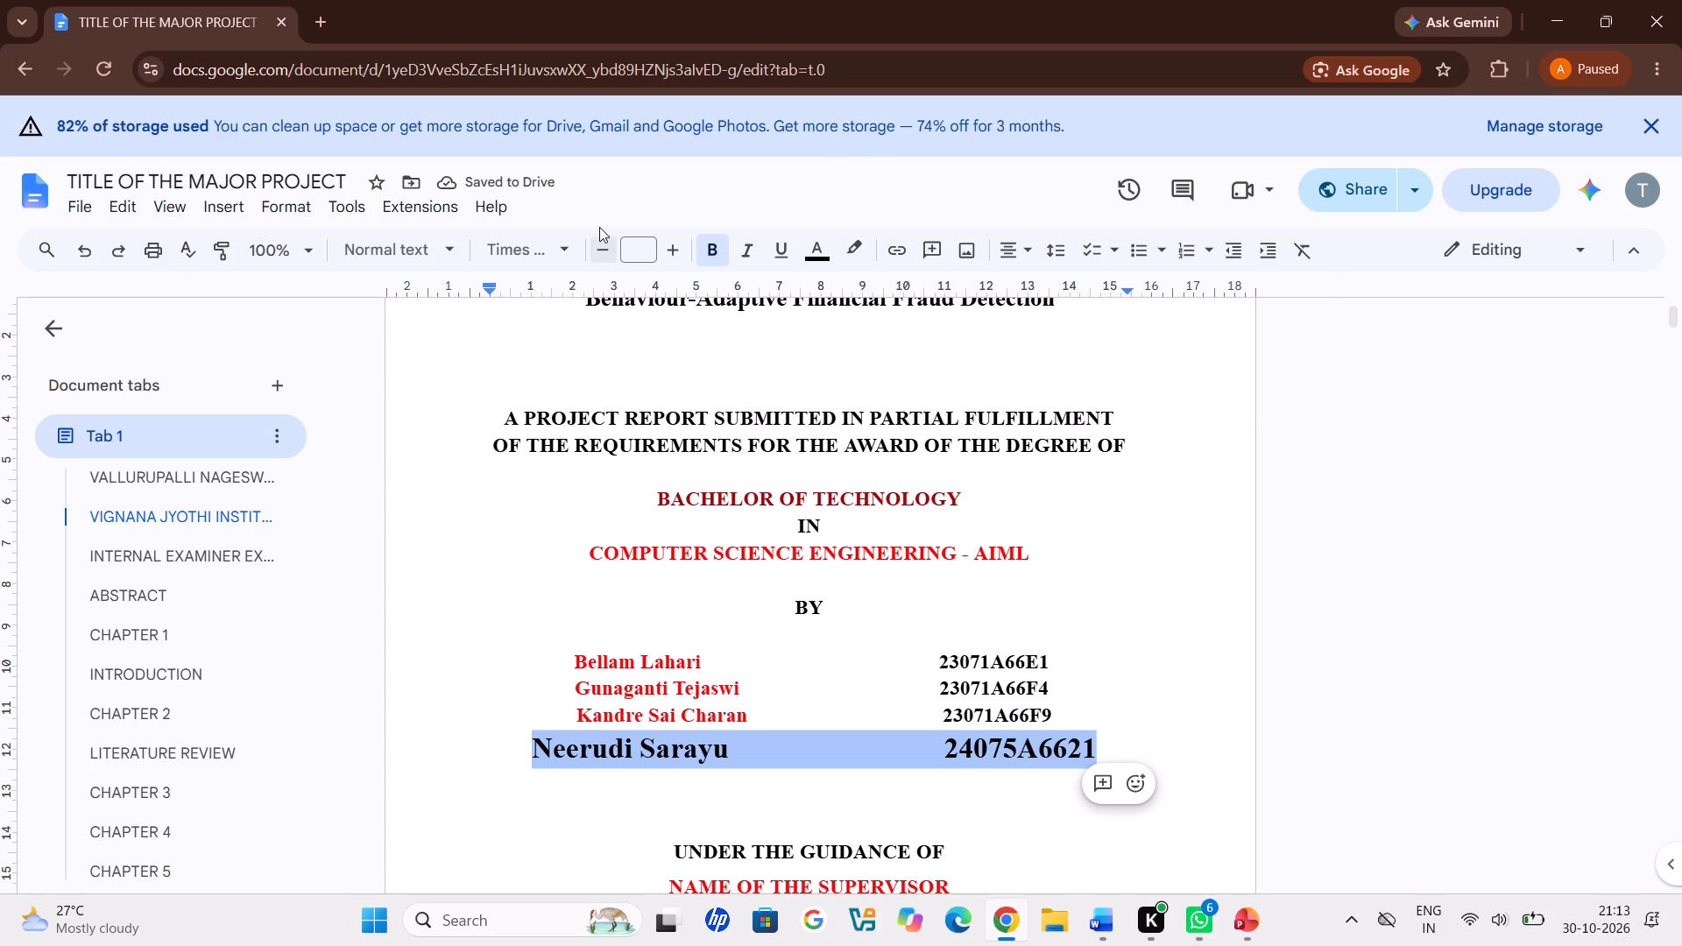
left_click(603, 253)
triple_click(603, 253)
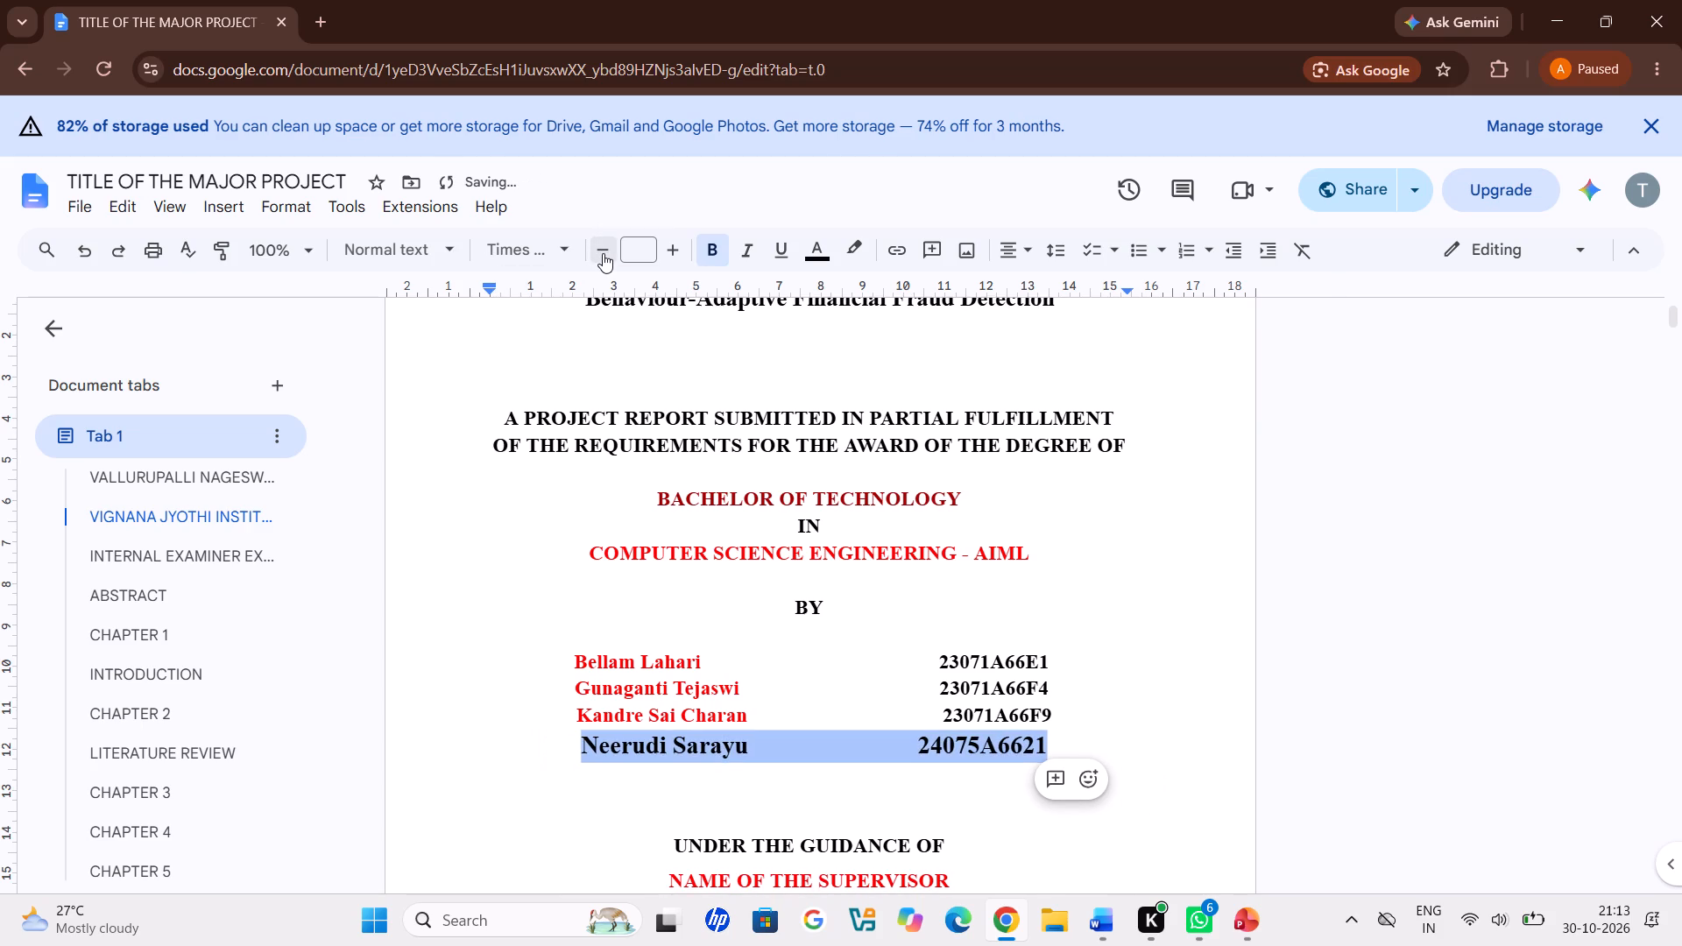
left_click(603, 253)
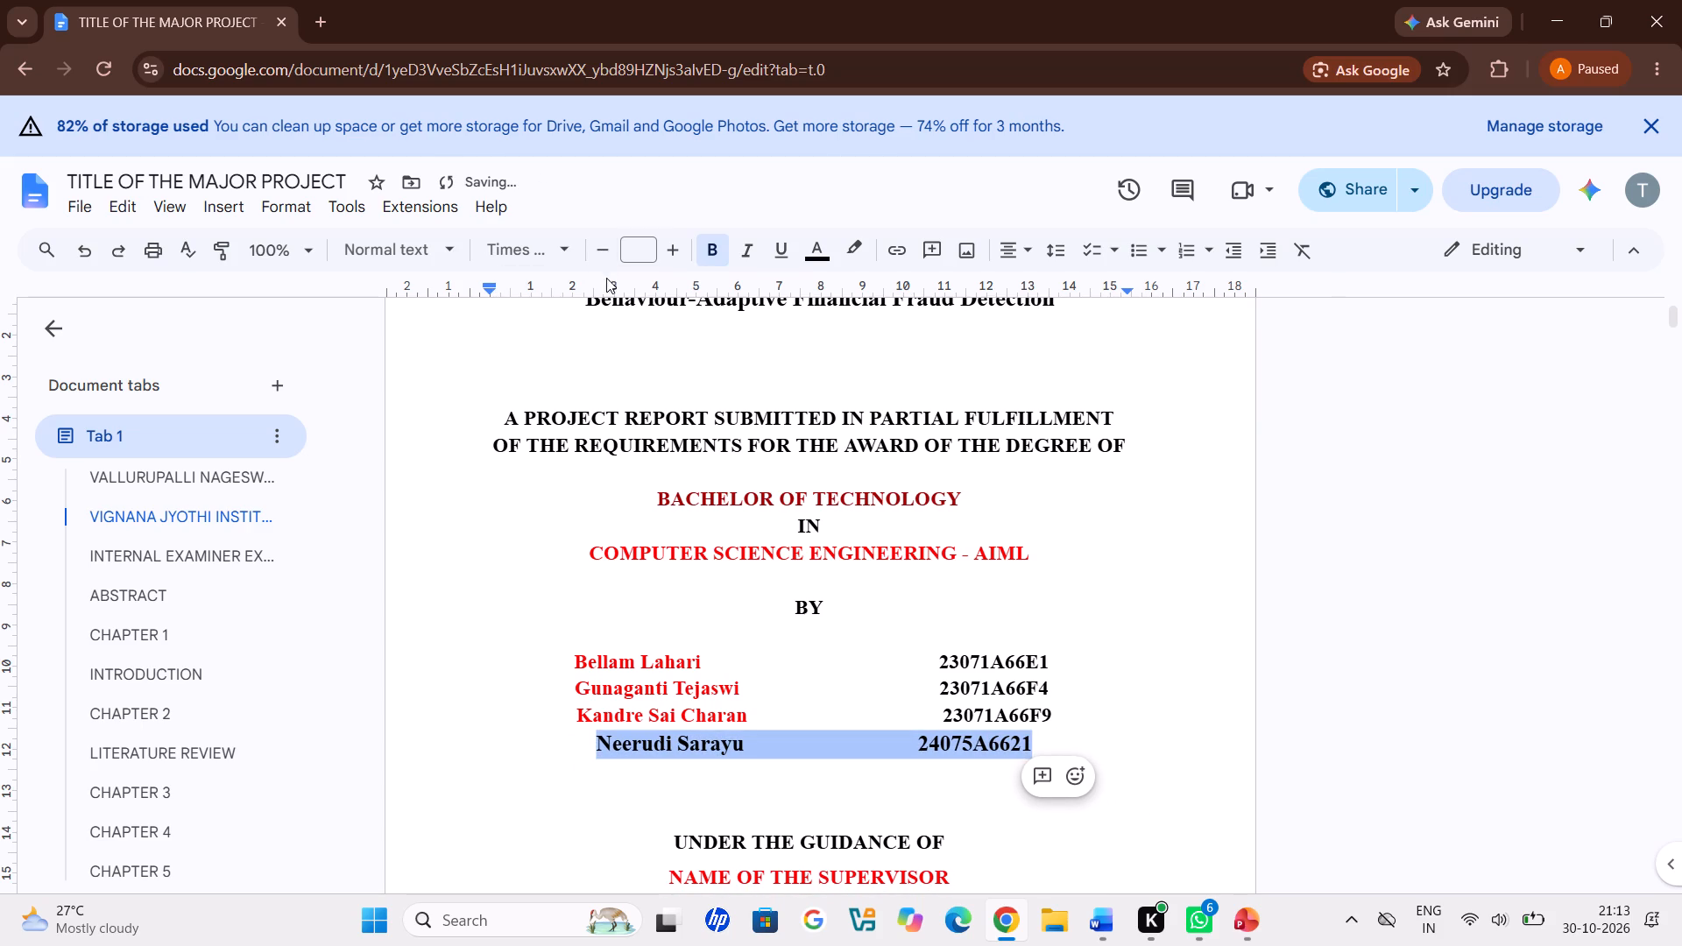
left_click(571, 668)
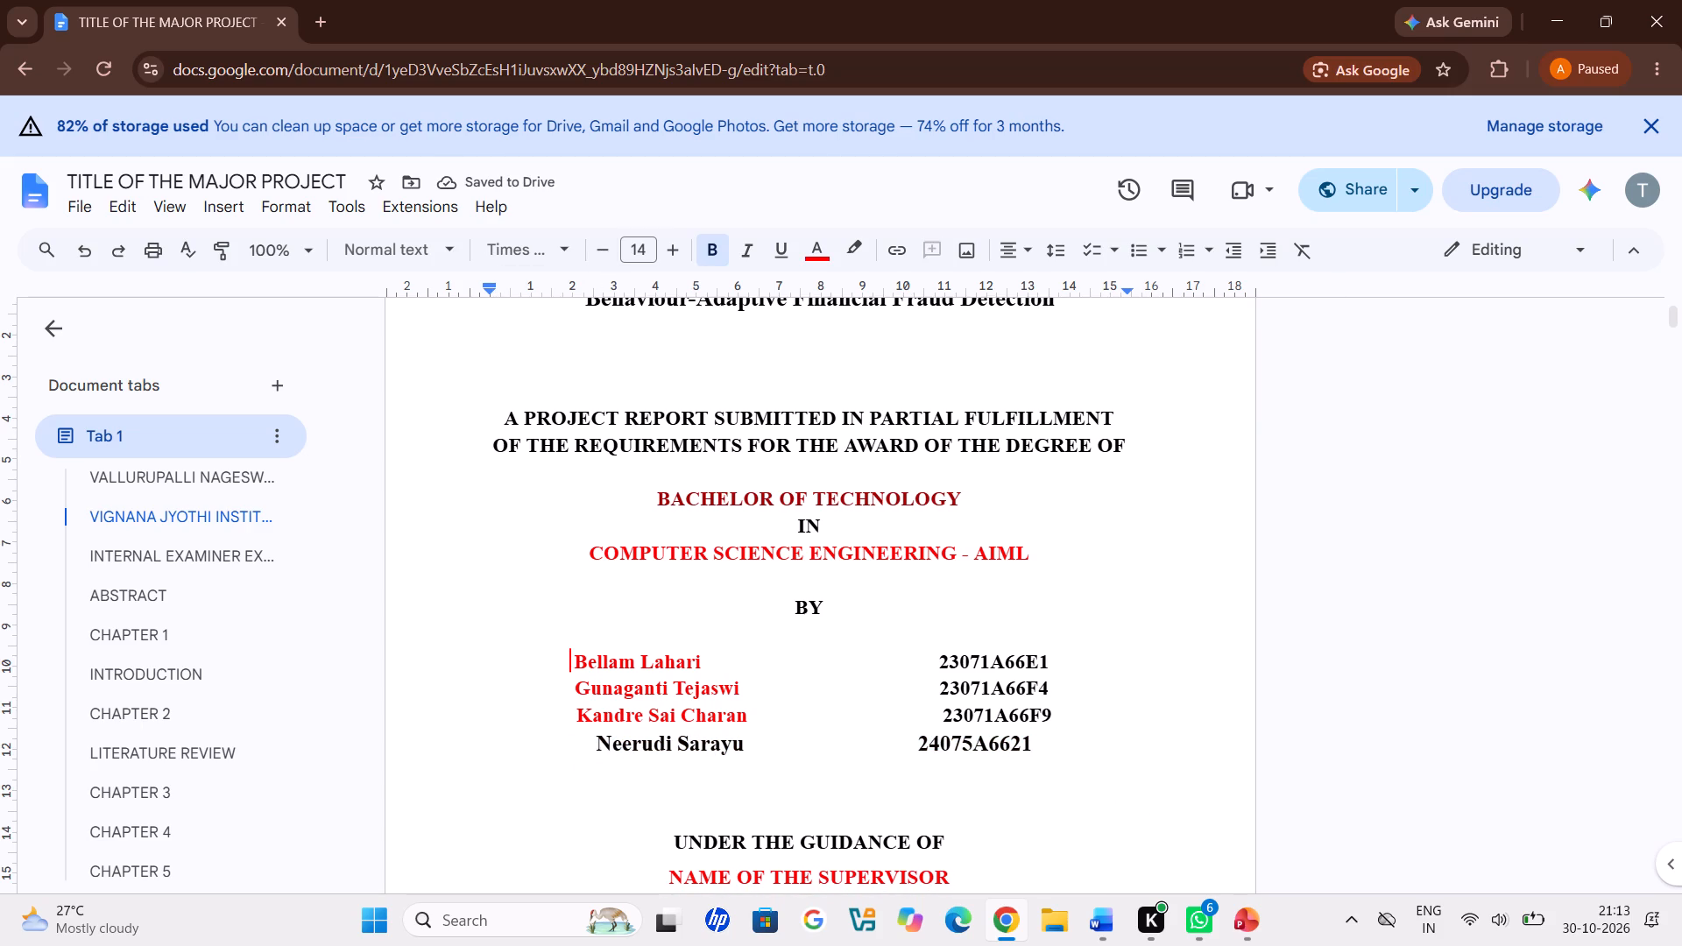
left_click_drag(576, 660, 1050, 733)
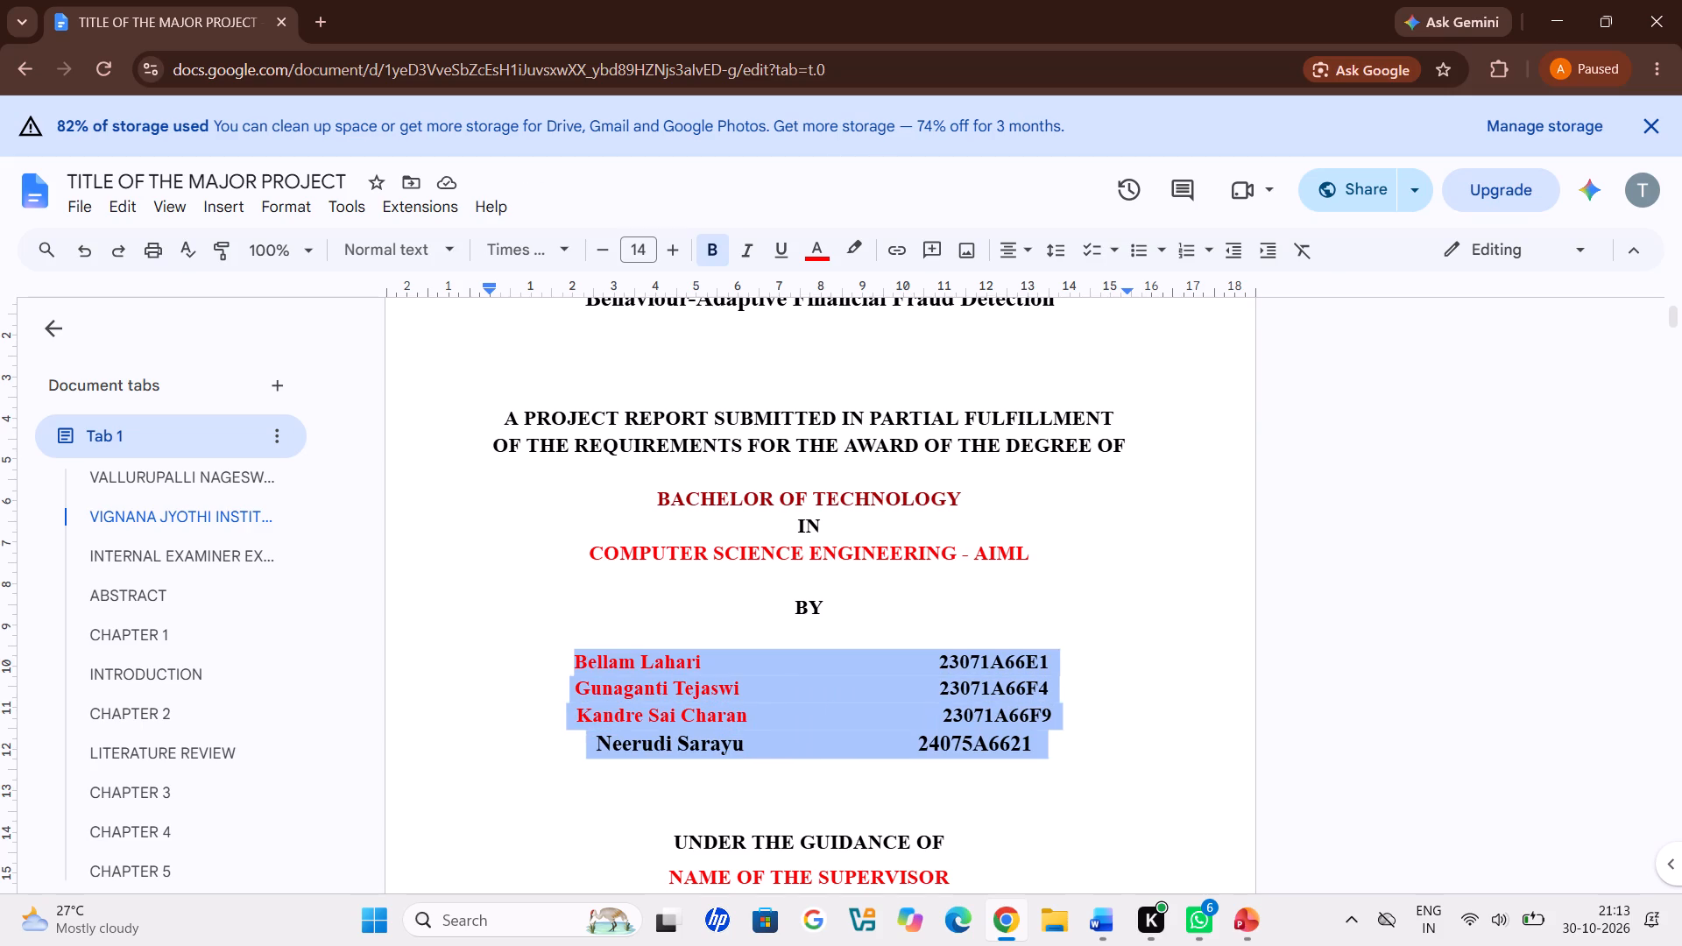
left_click_drag(1050, 733, 1067, 744)
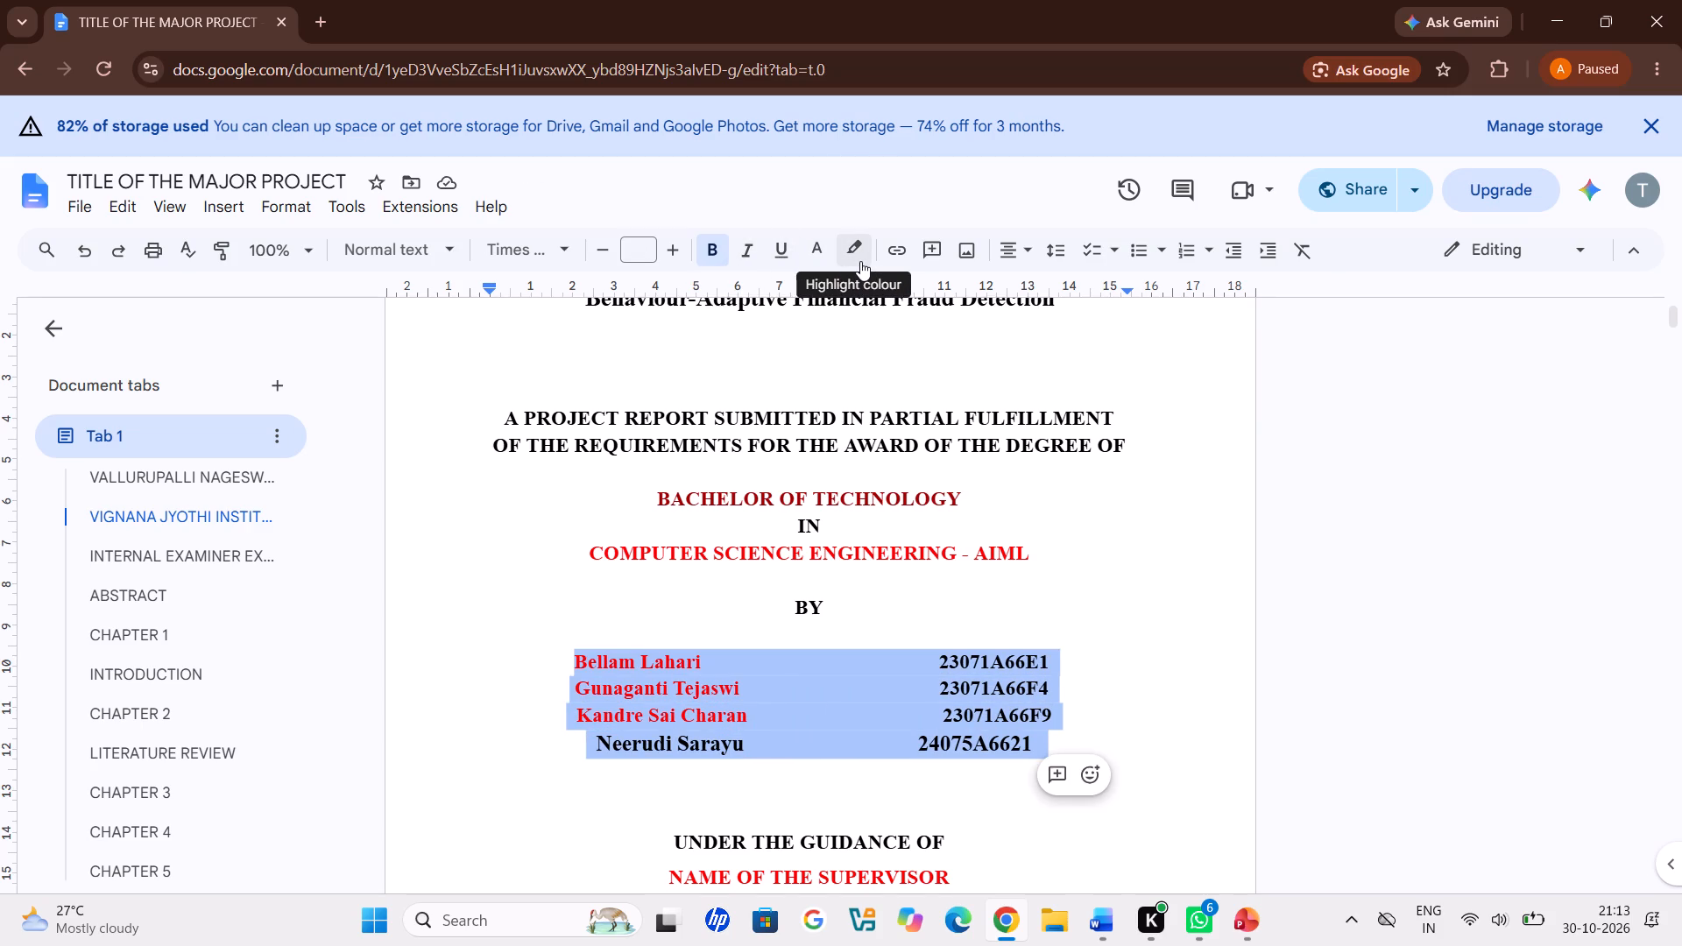
left_click(637, 252)
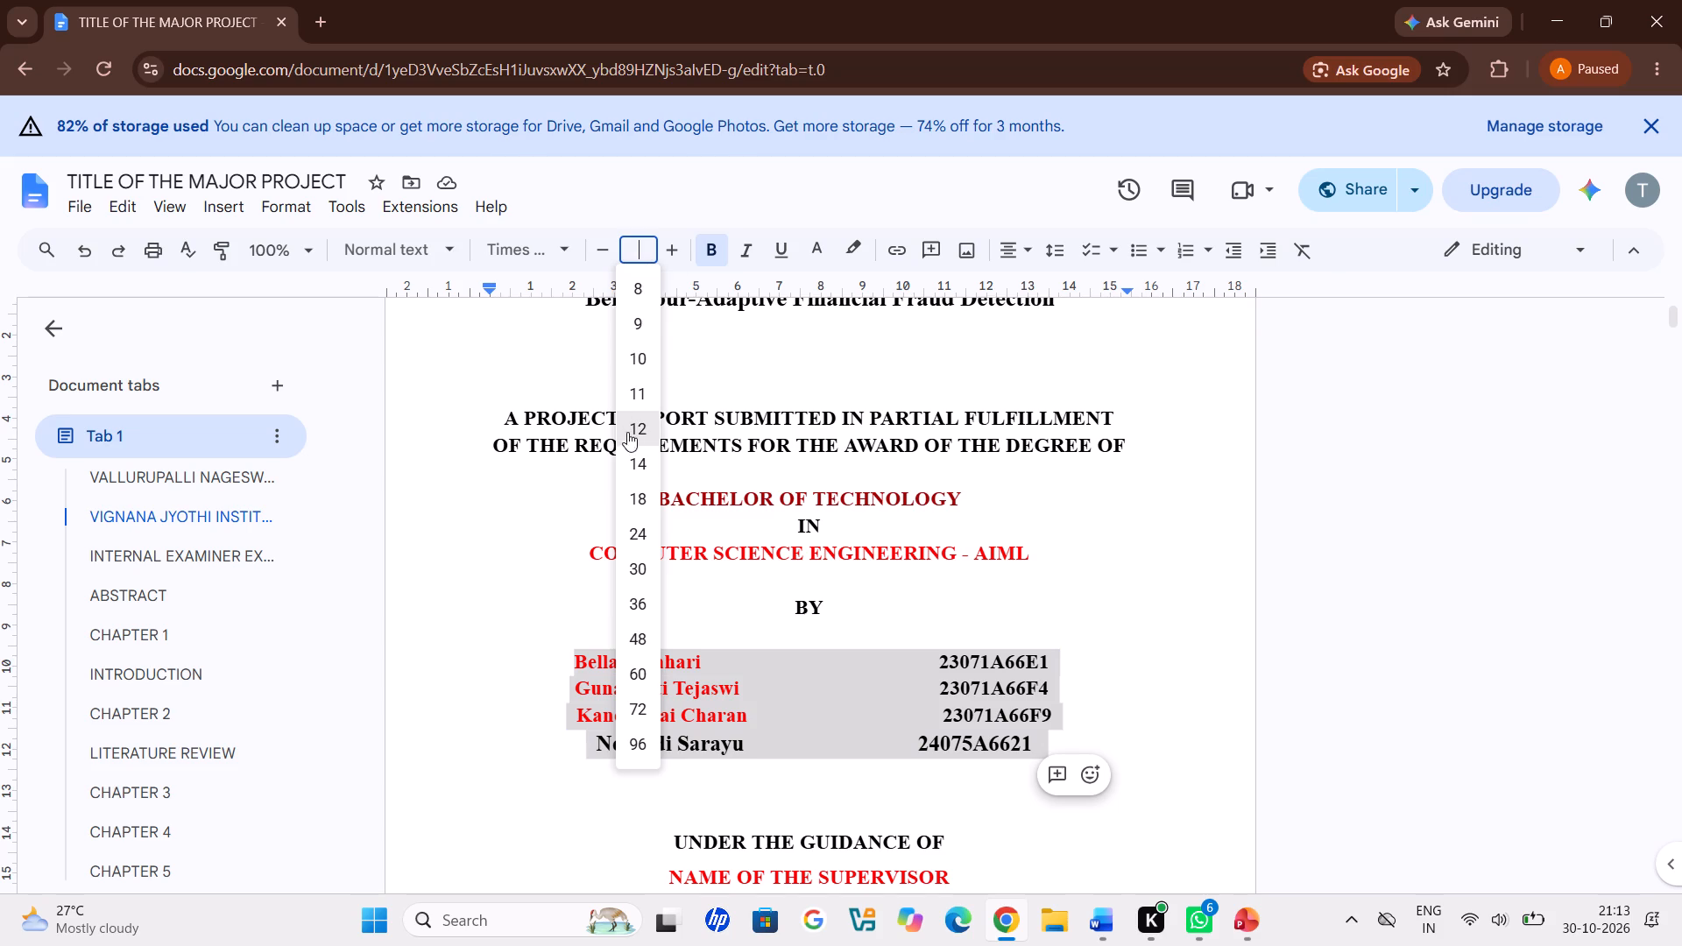
left_click(644, 457)
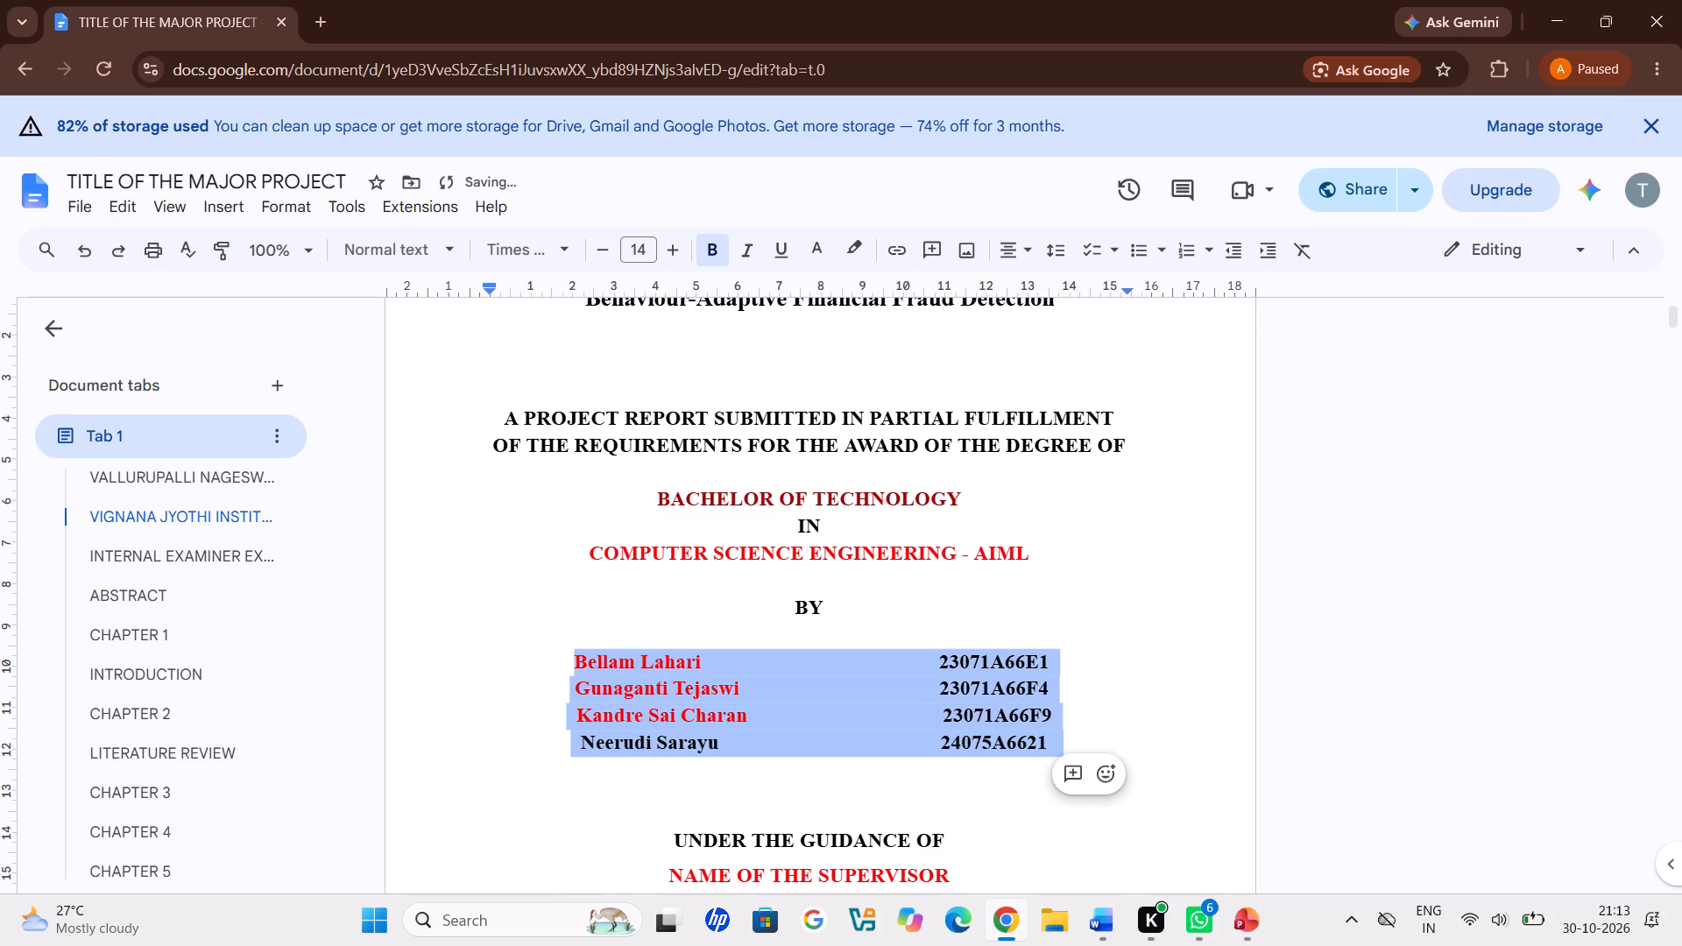
left_click(972, 576)
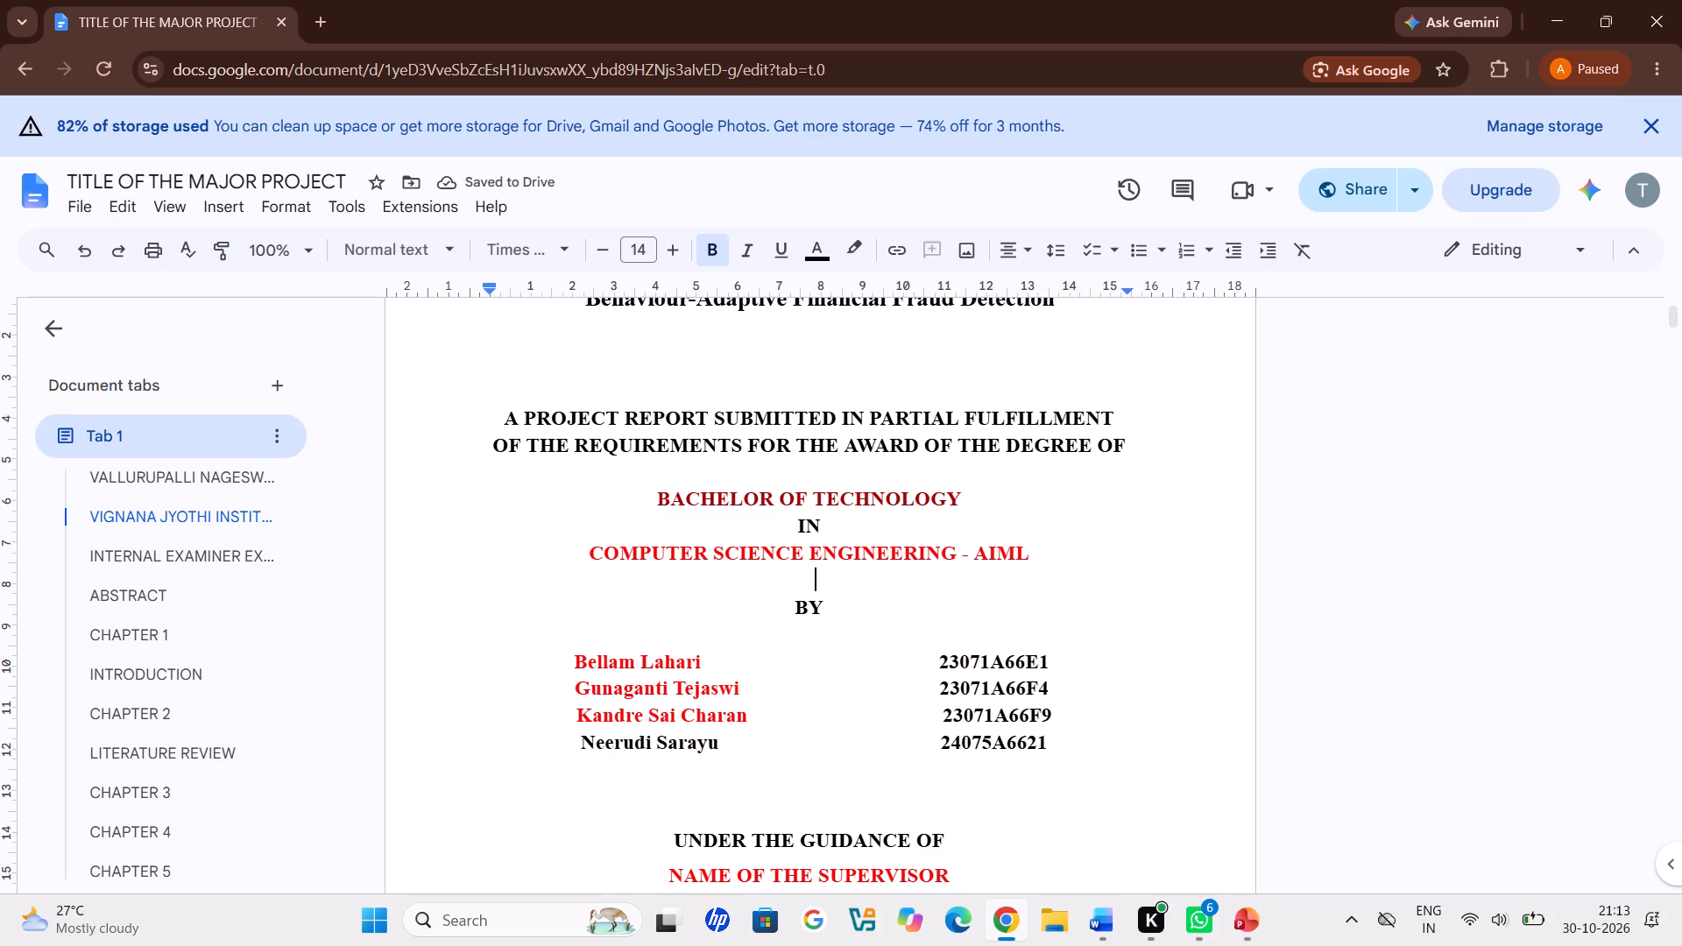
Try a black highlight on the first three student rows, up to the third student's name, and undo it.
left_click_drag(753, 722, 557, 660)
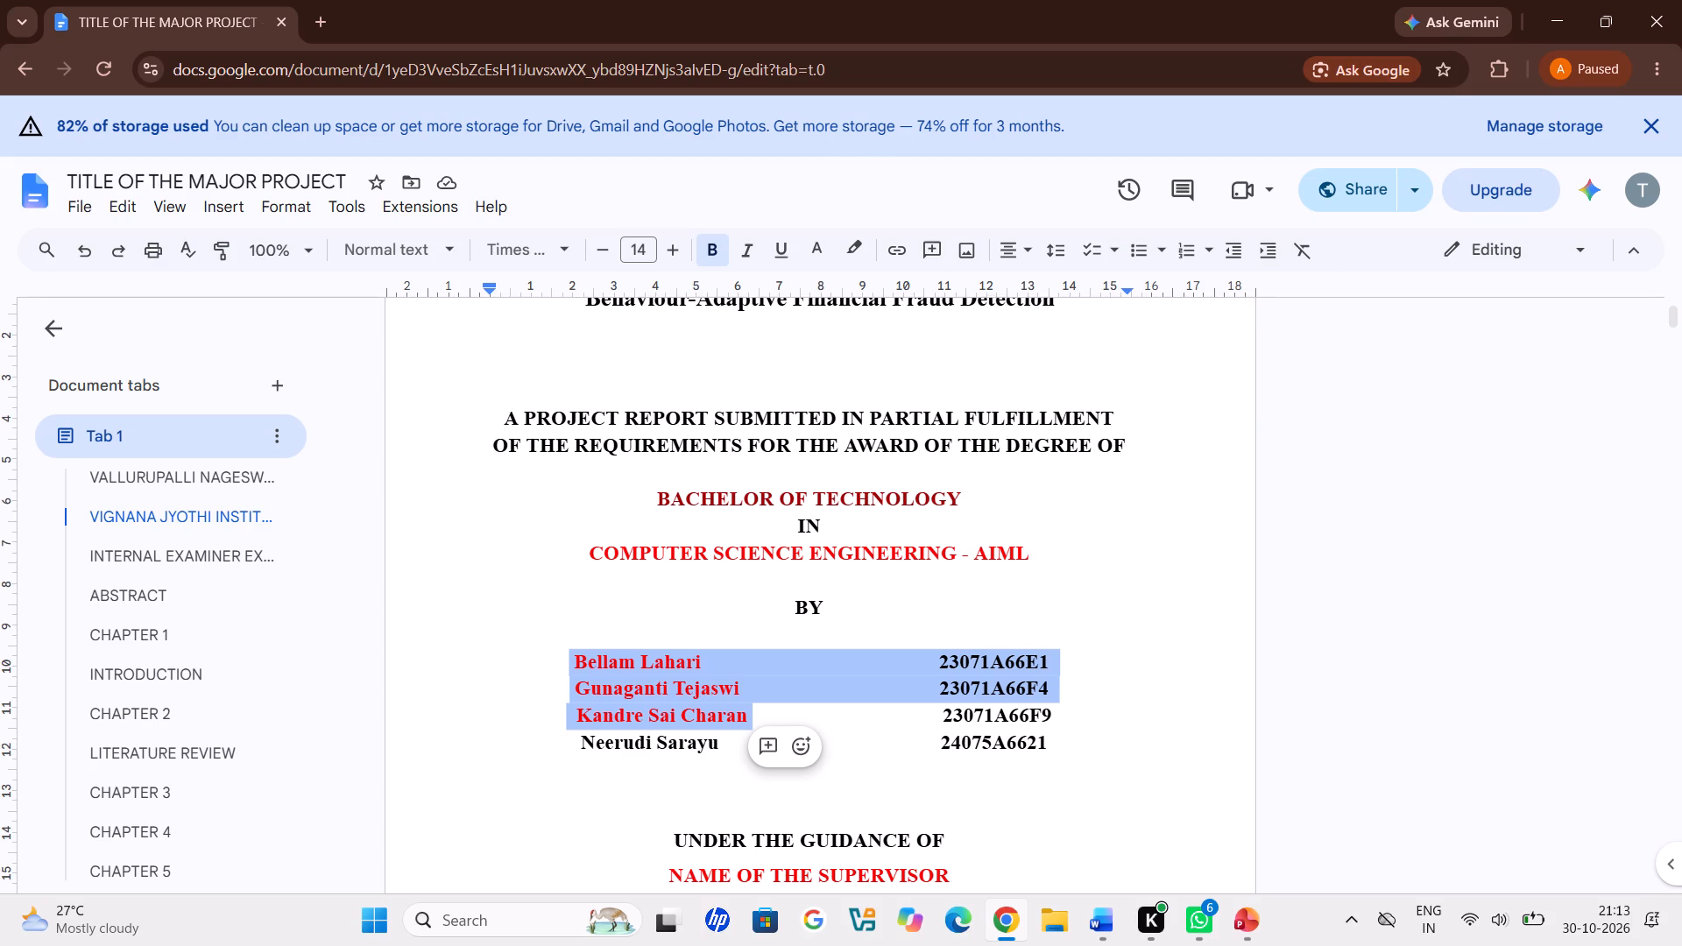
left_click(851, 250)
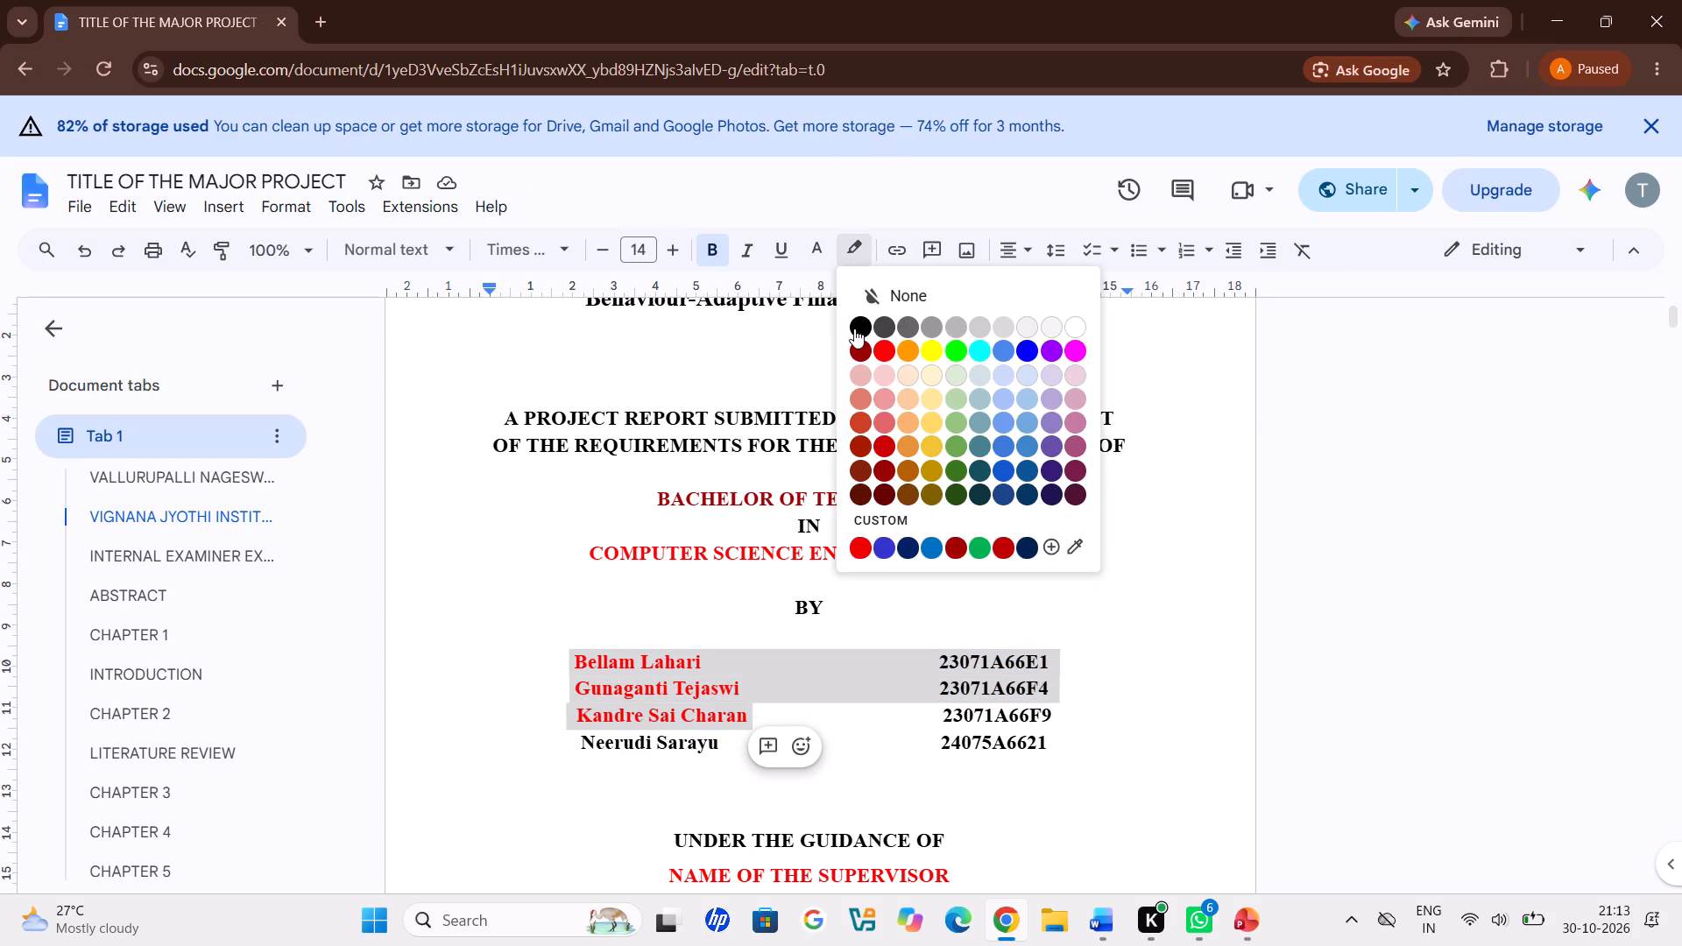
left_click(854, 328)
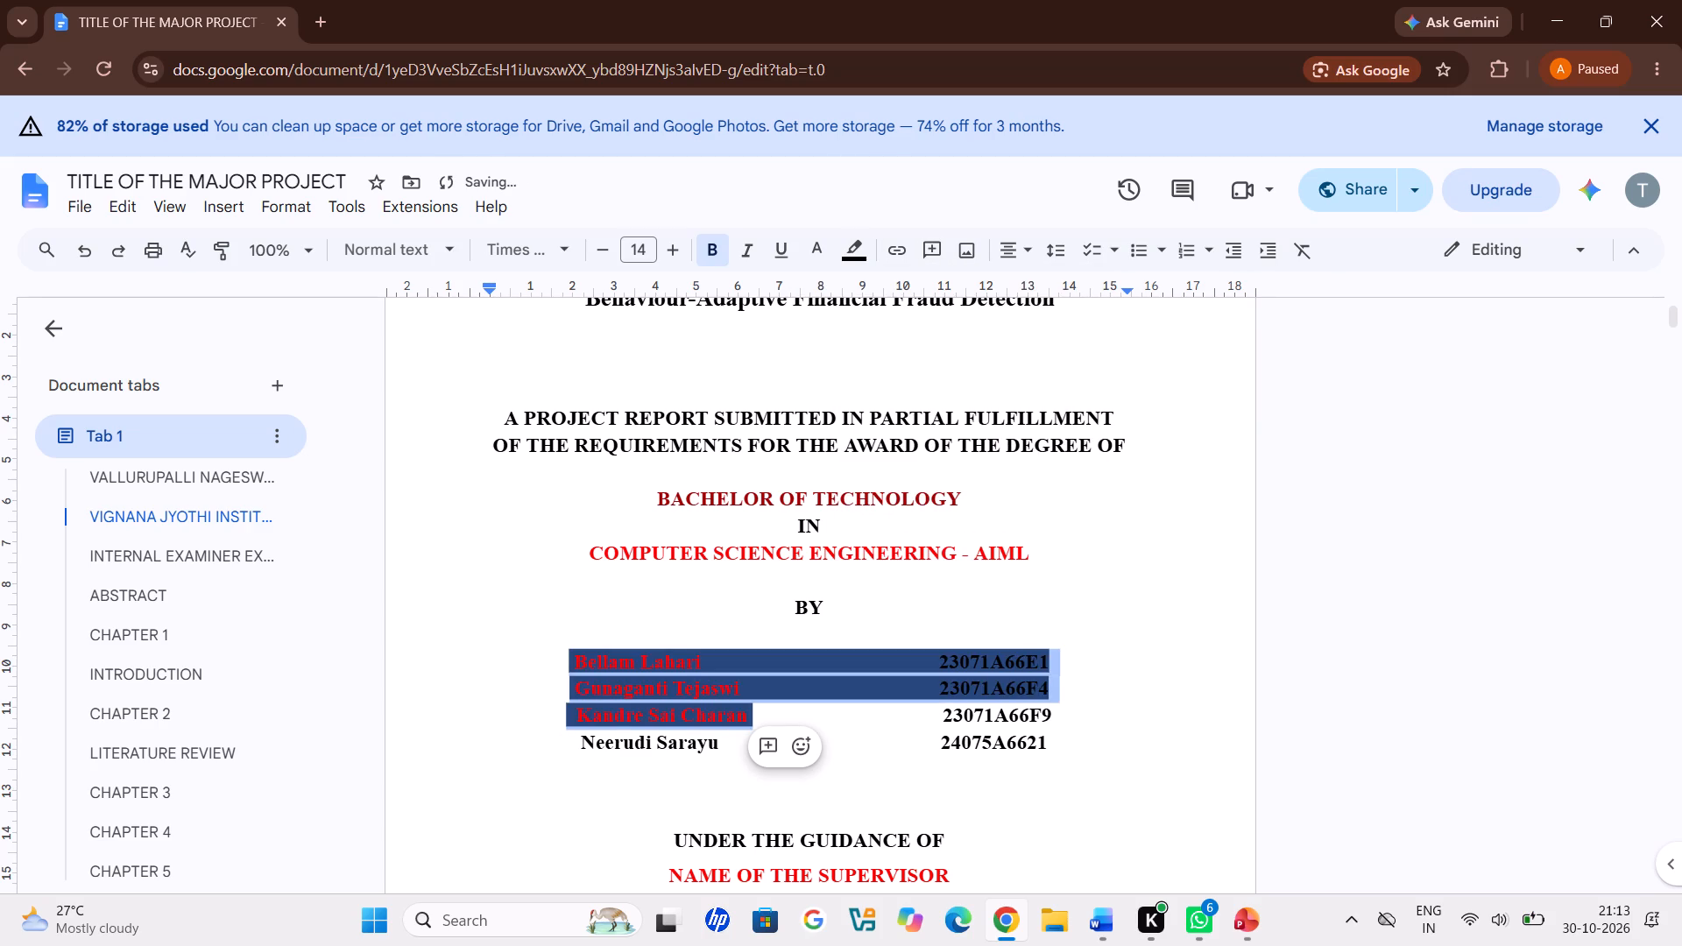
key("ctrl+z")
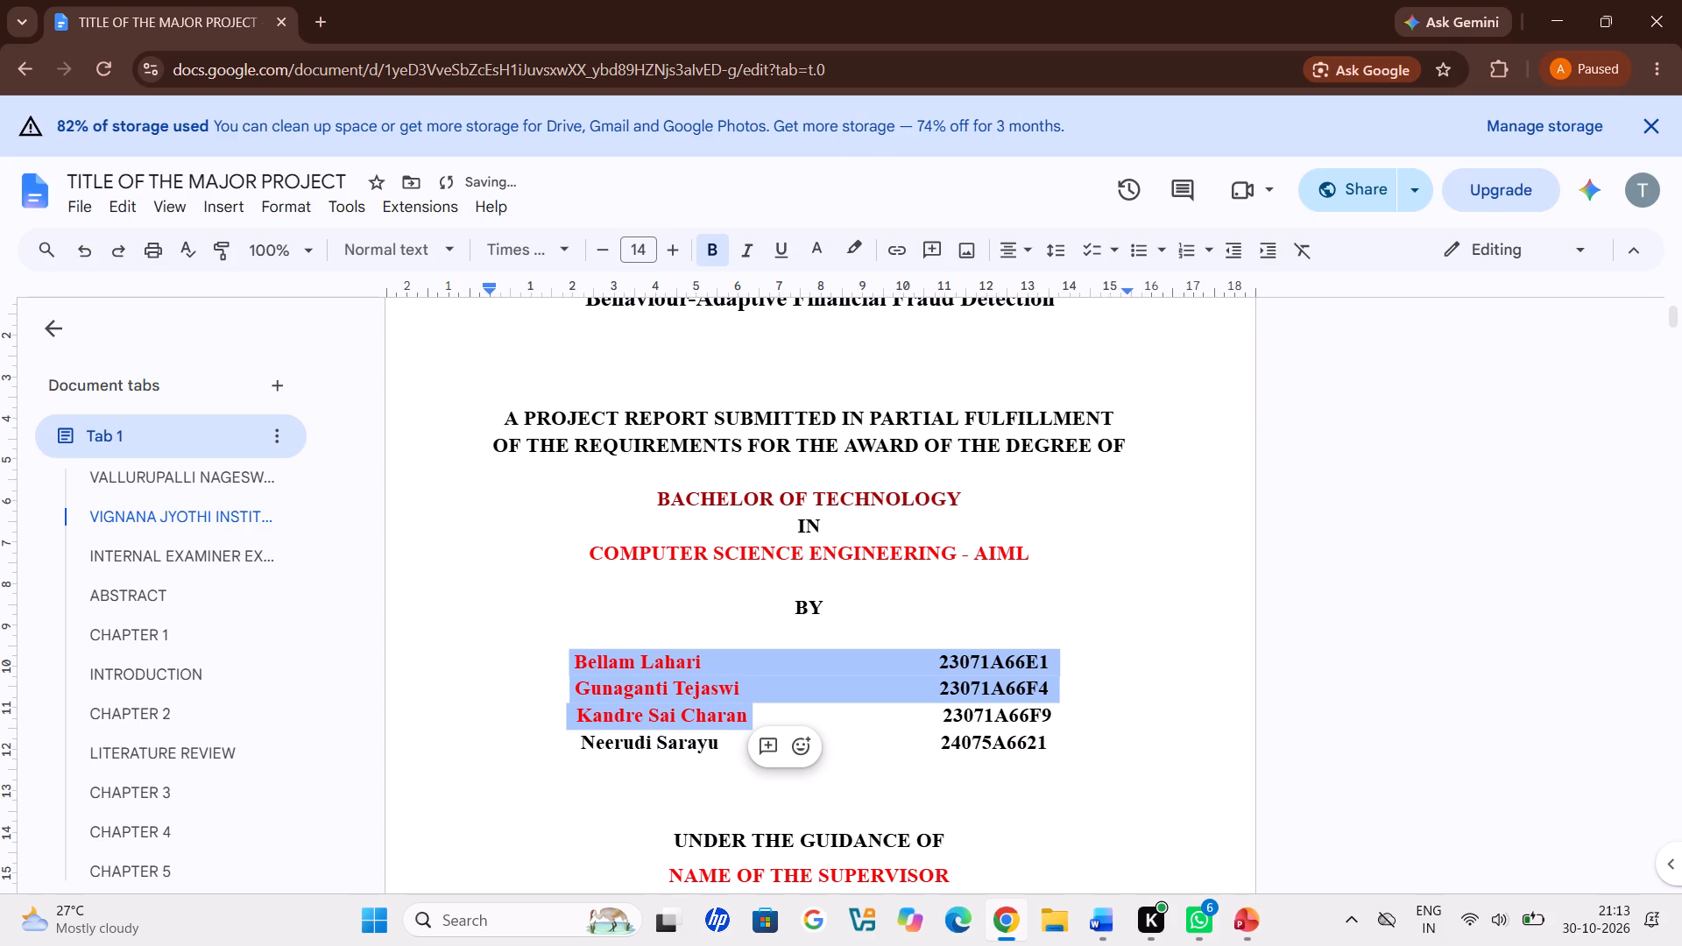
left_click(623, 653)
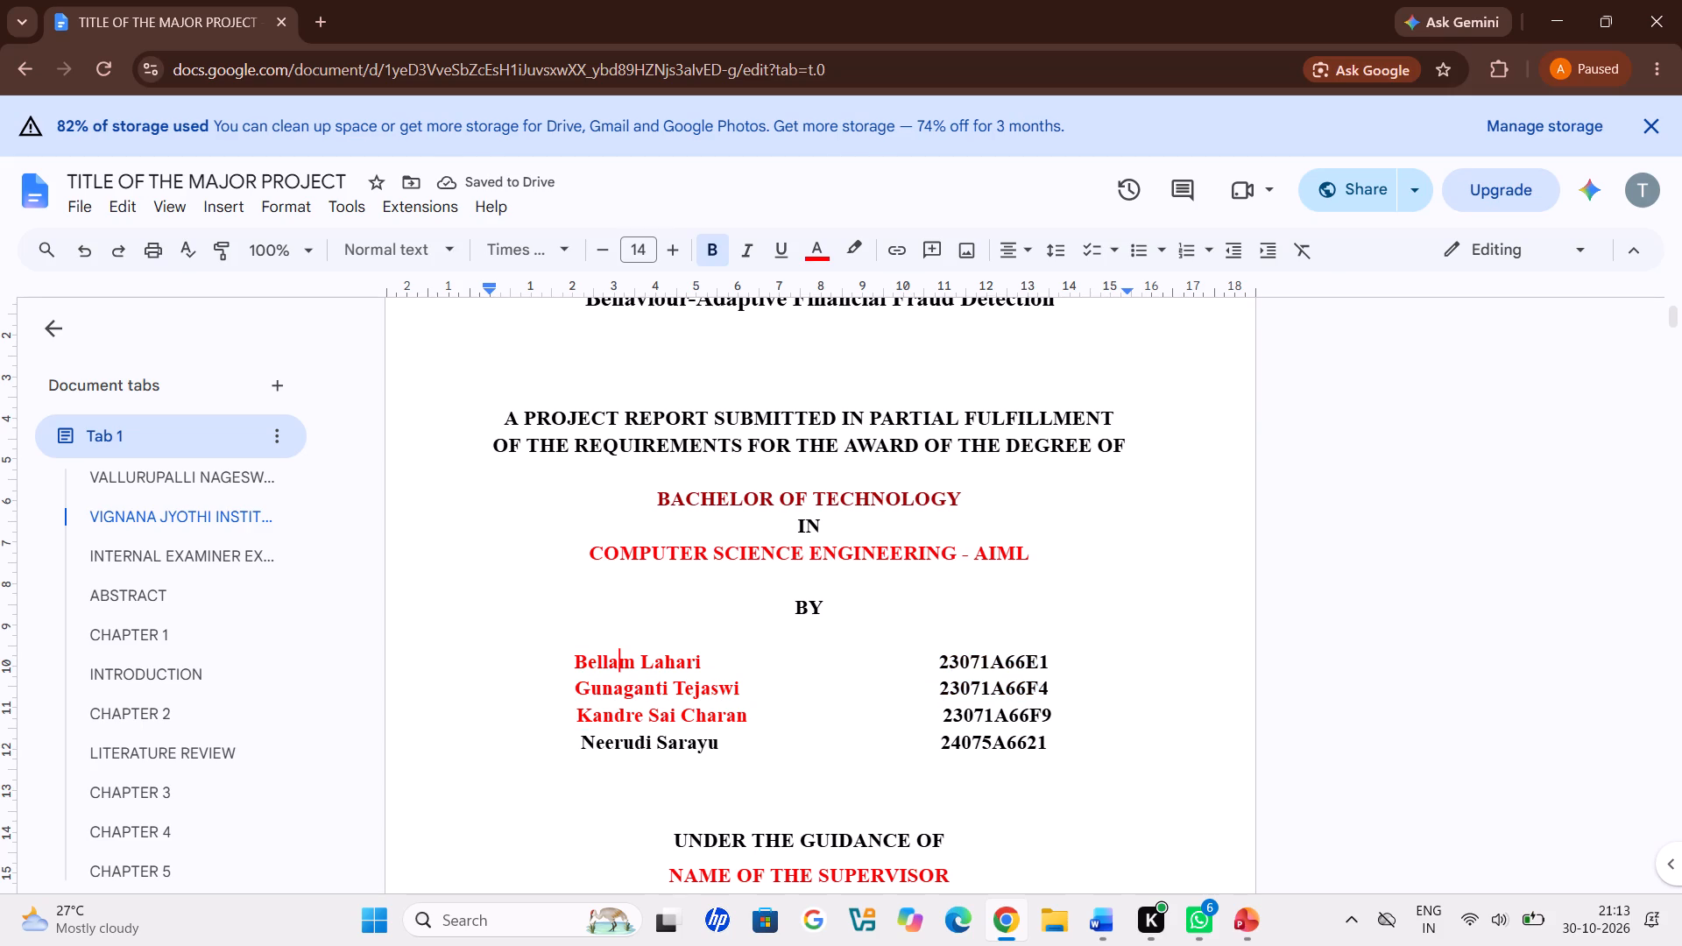
Change the text colour of the first three students' names from red to black.
left_click_drag(745, 715, 578, 717)
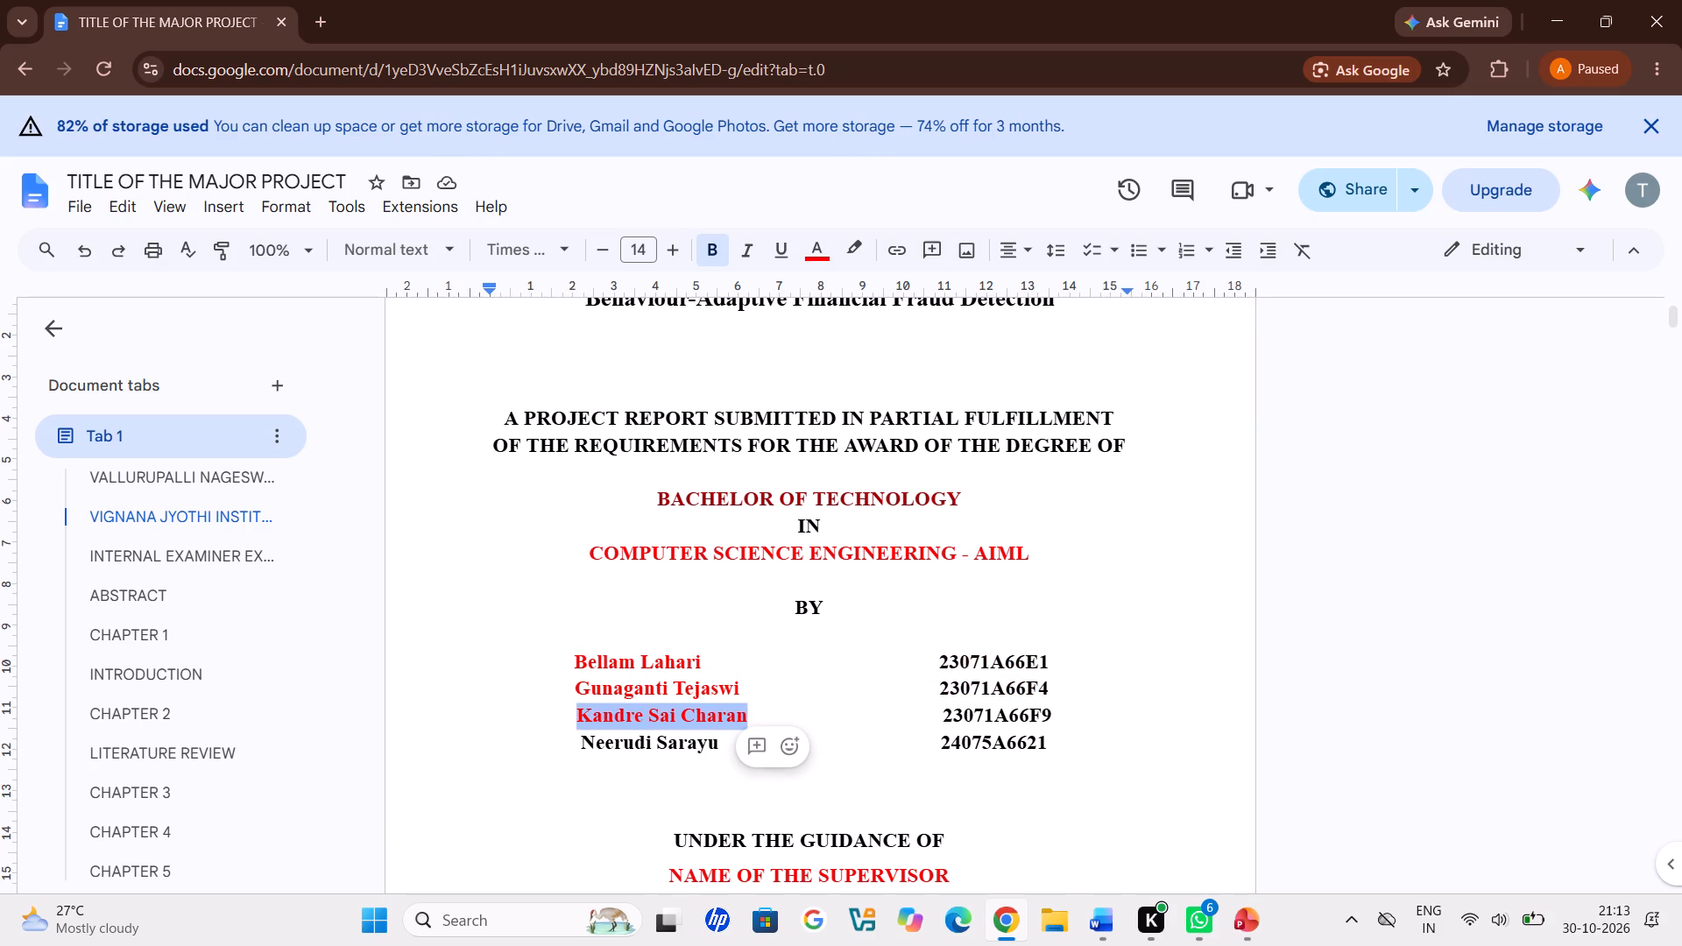
left_click(812, 266)
left_click(814, 253)
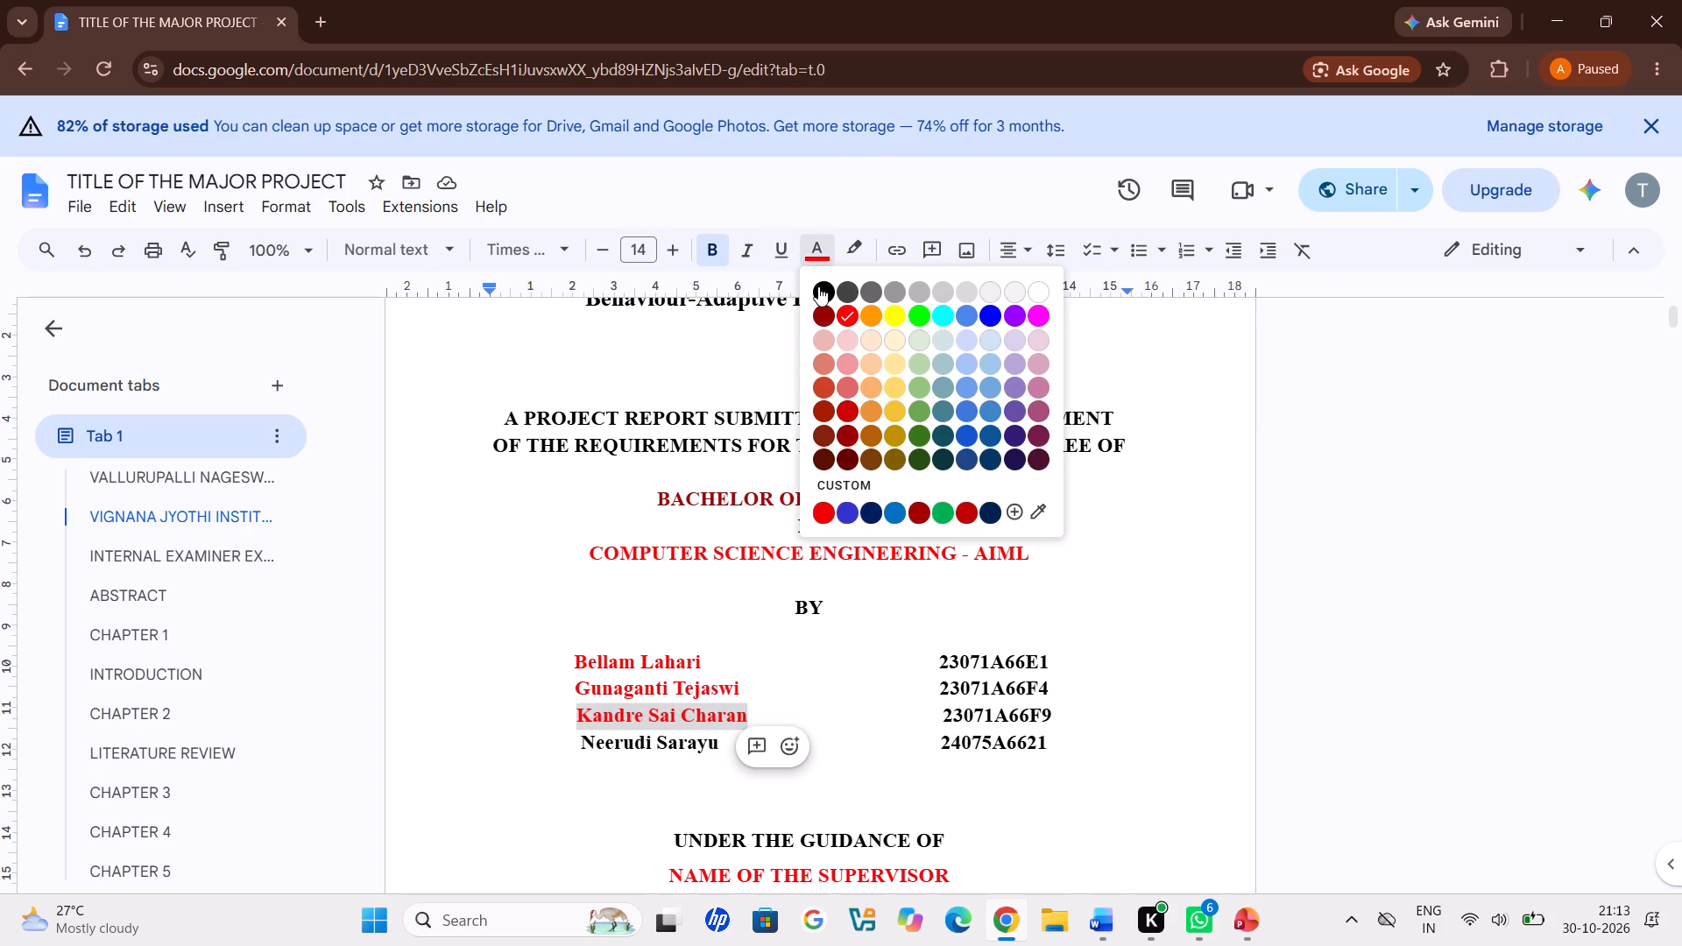
left_click(818, 286)
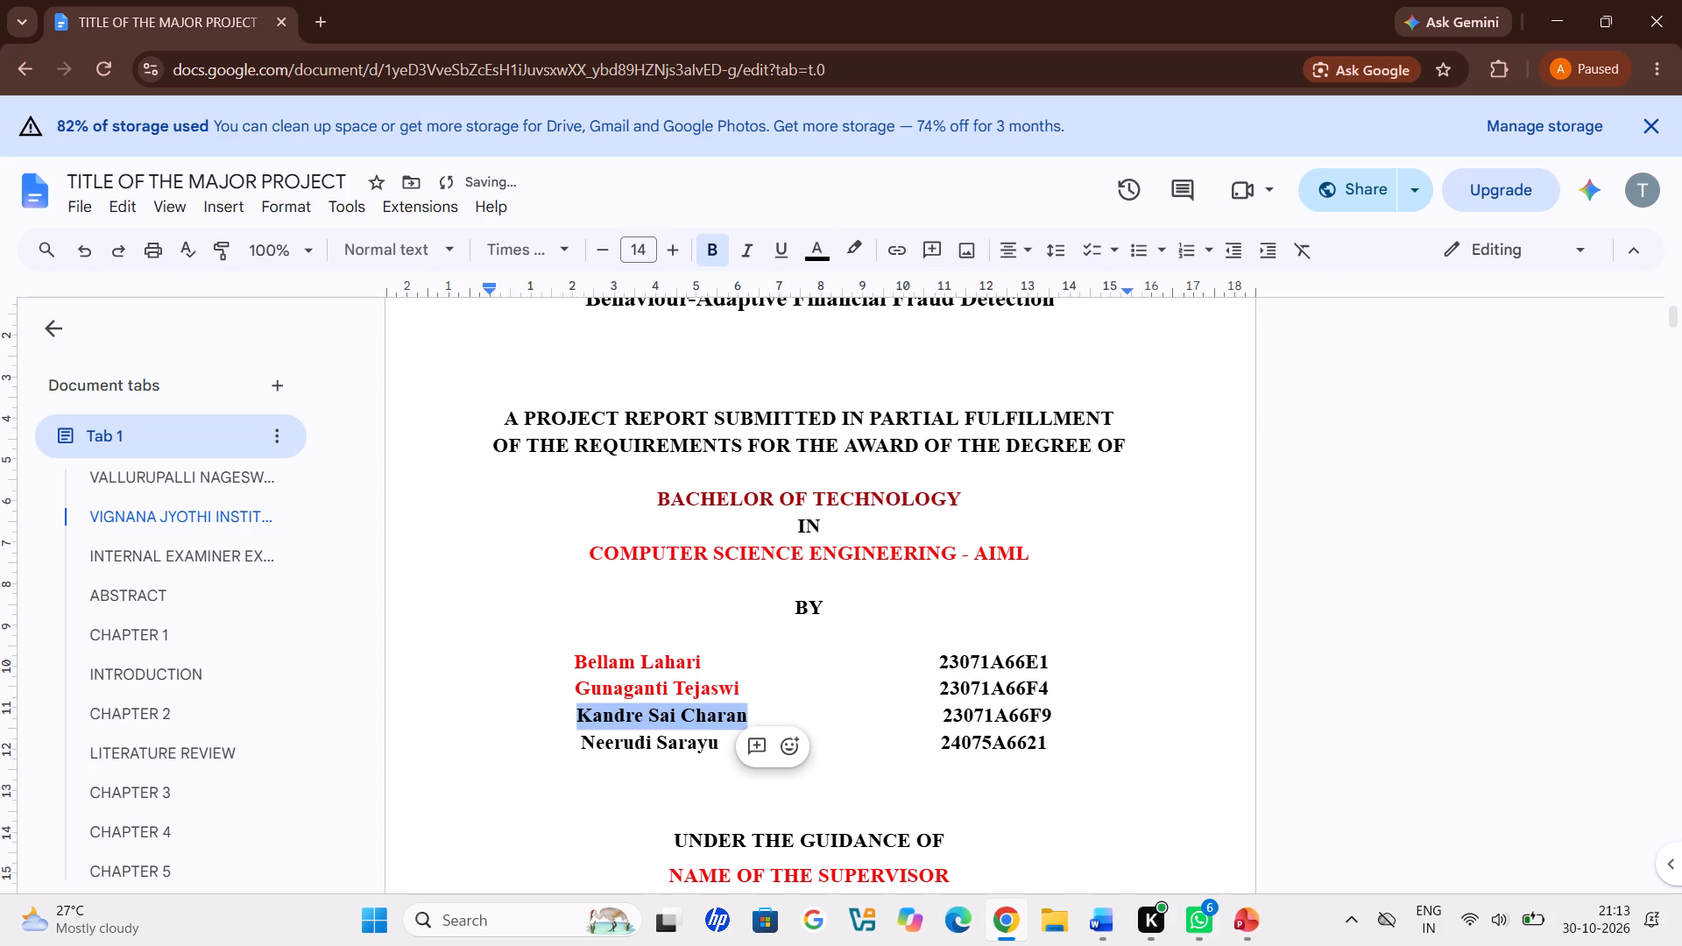
left_click_drag(740, 694, 570, 659)
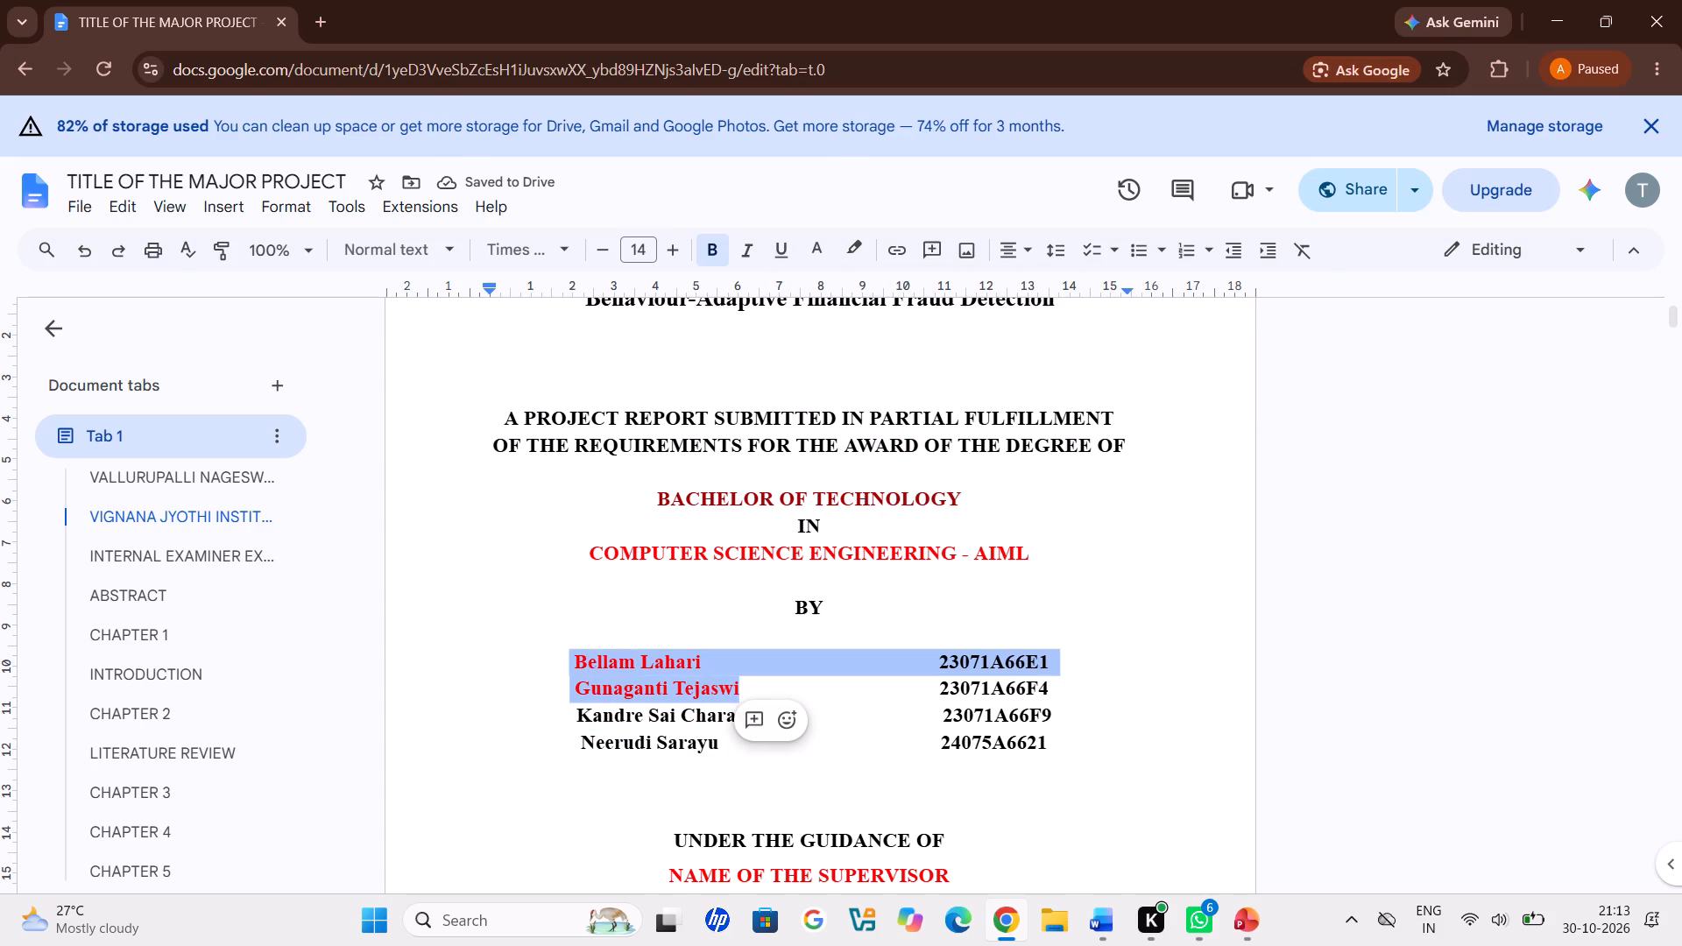
left_click(816, 245)
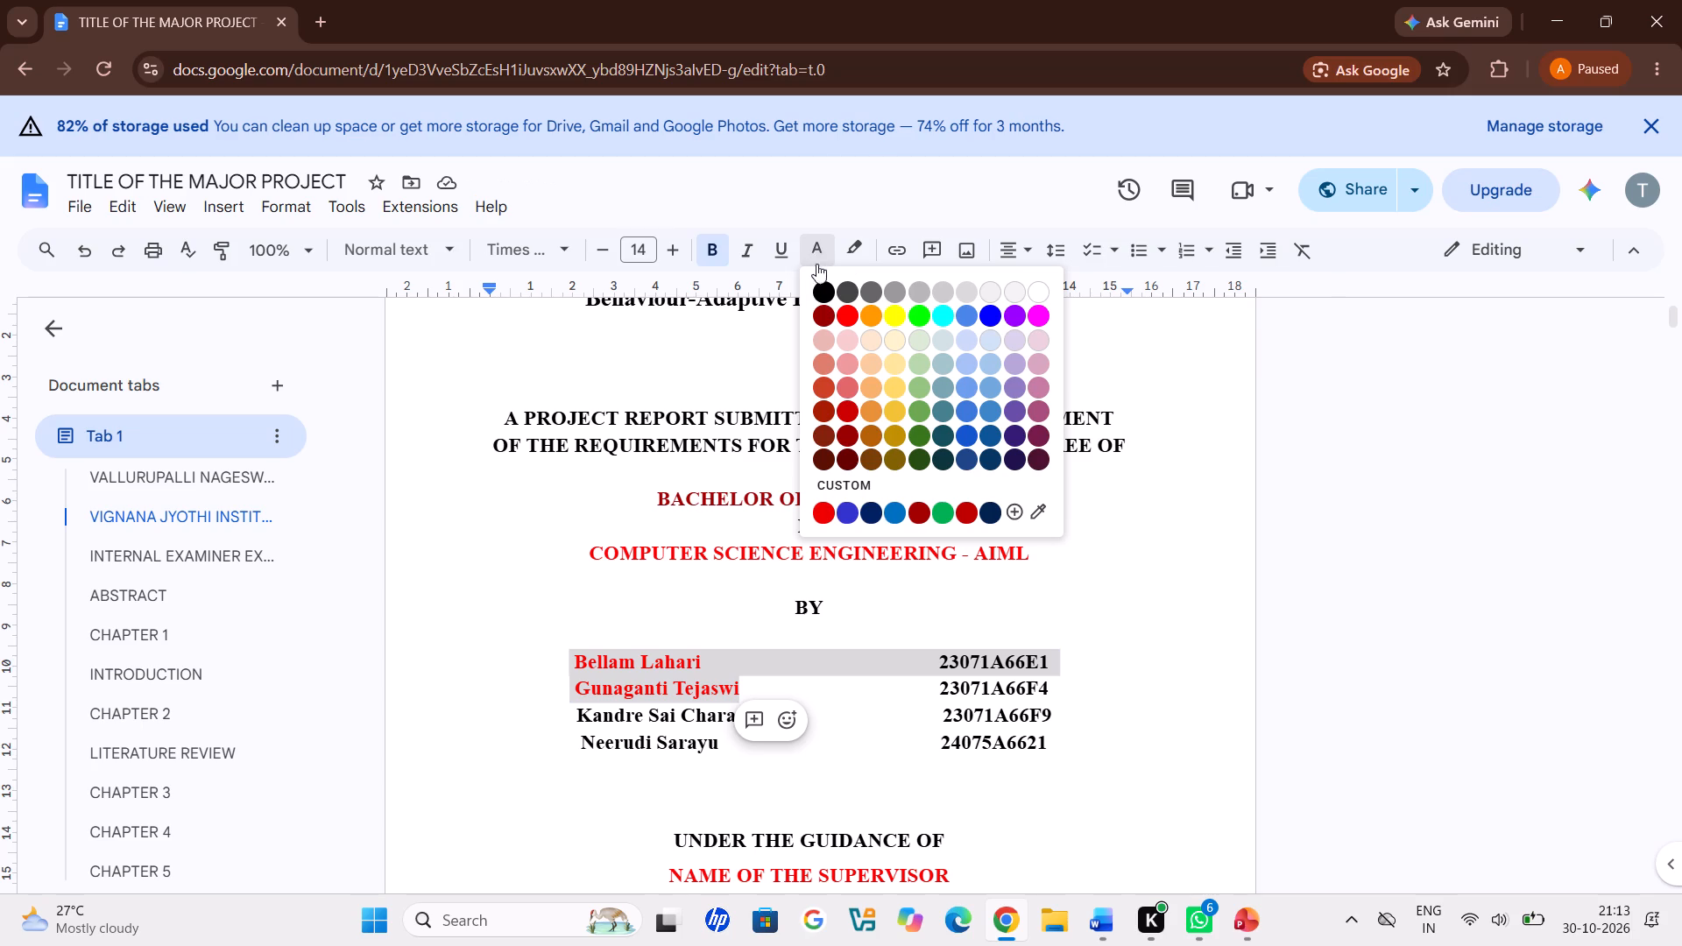
left_click(819, 290)
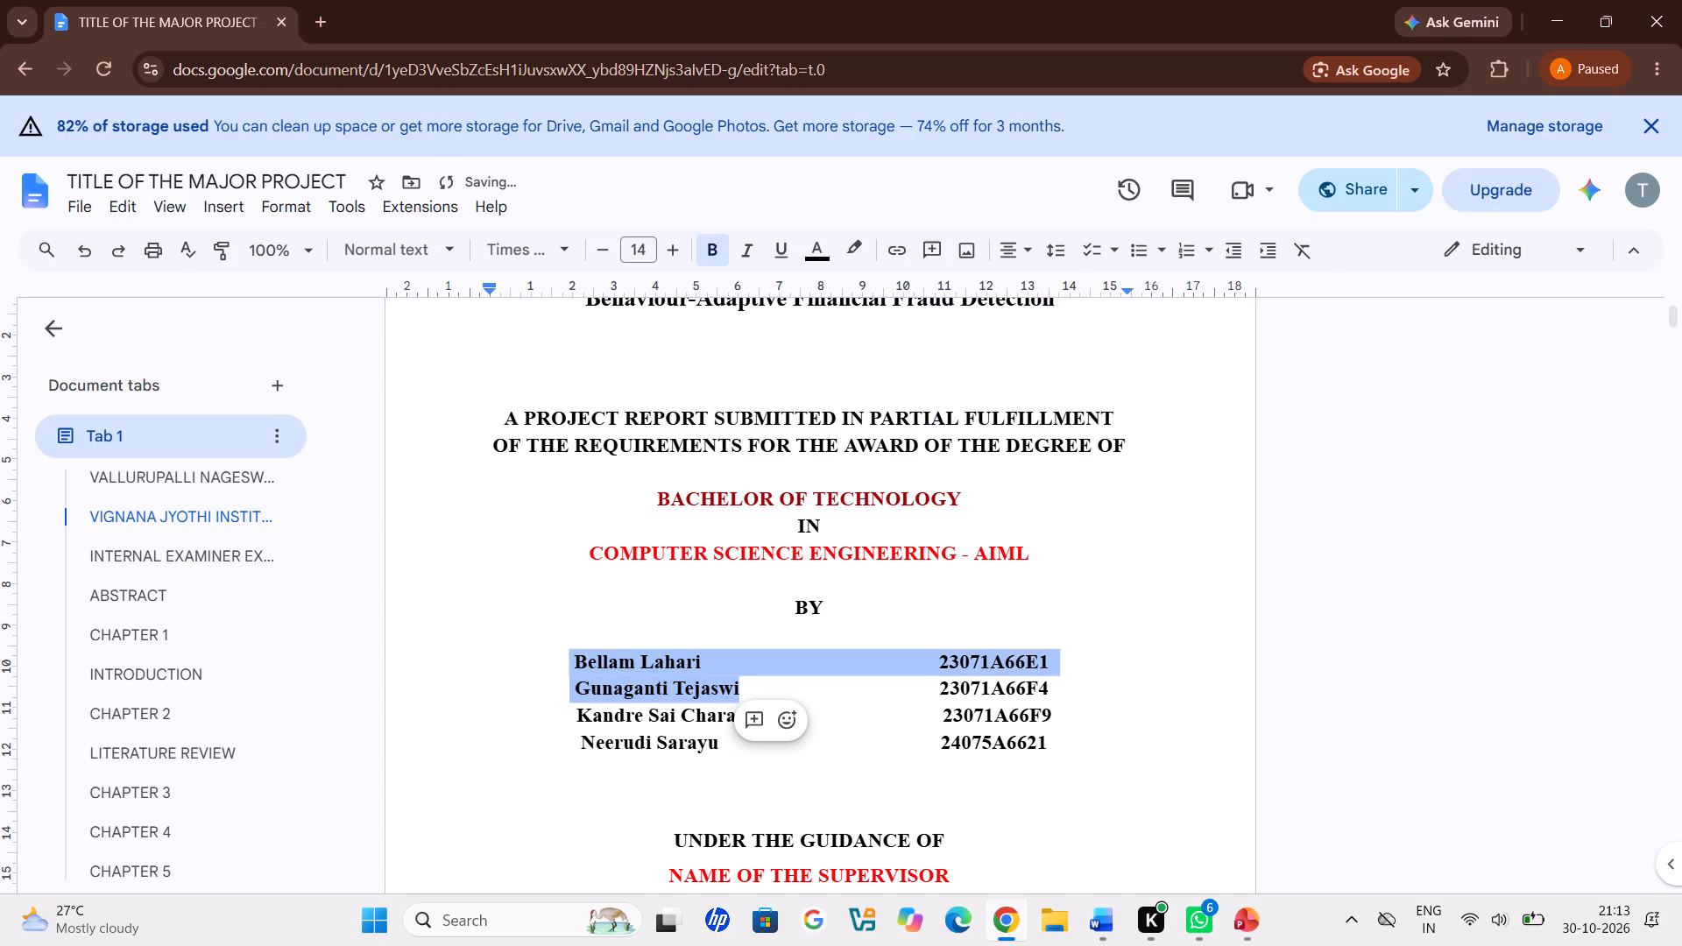
left_click(942, 590)
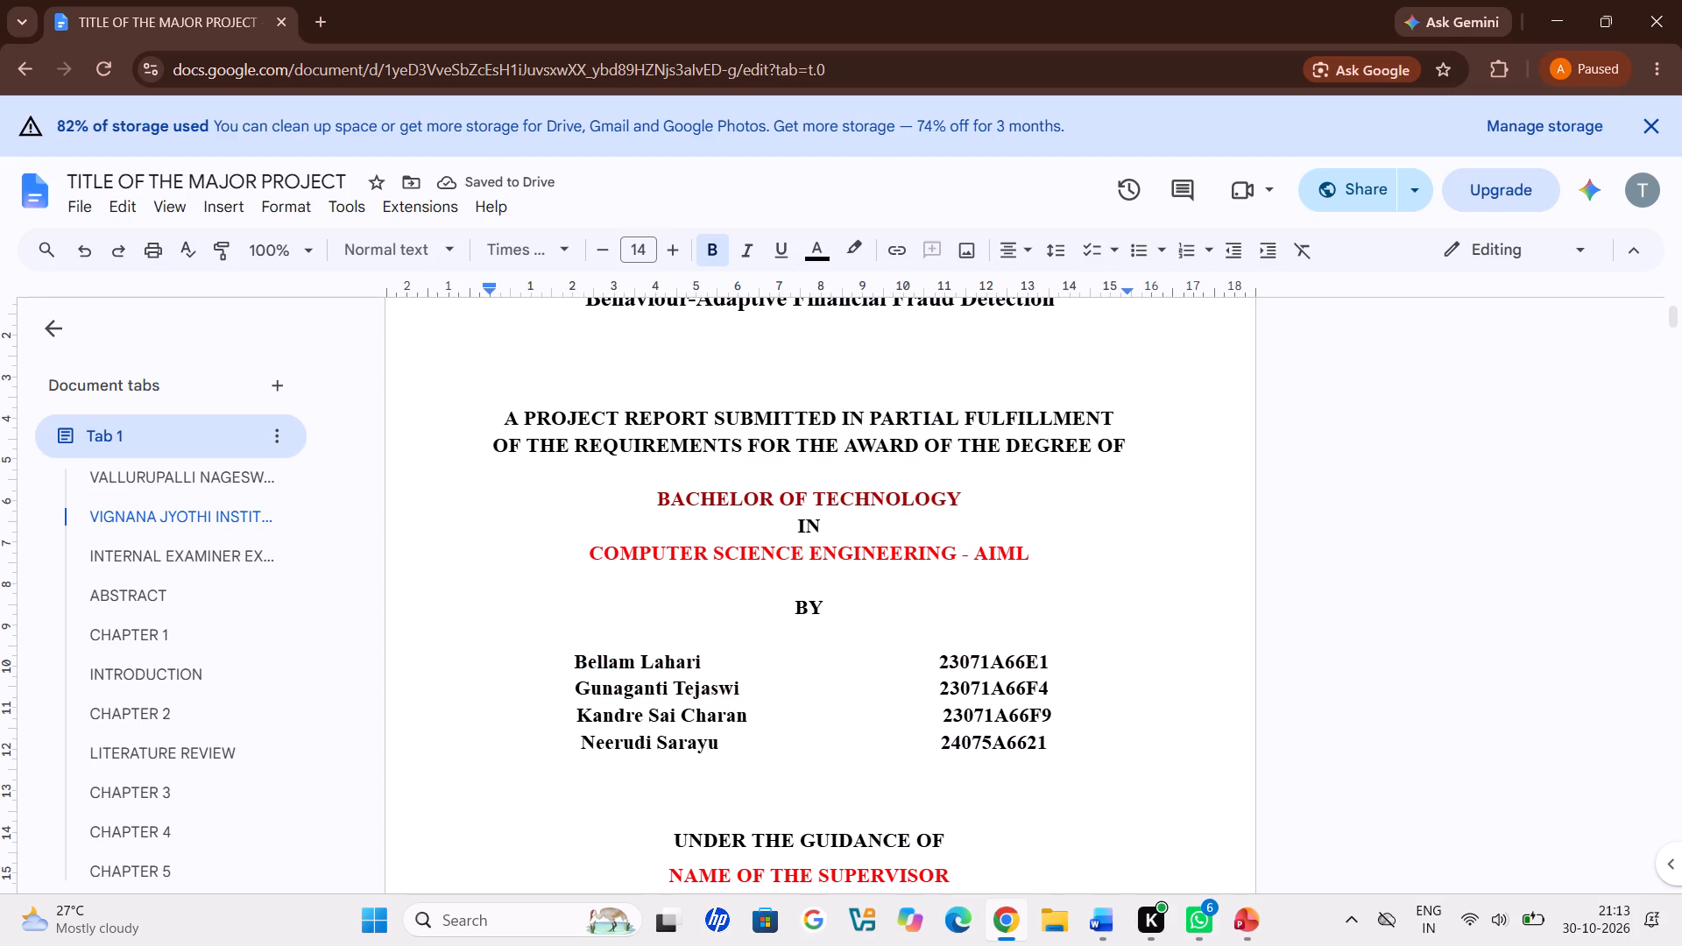
Delete the word MECHANICAL from the department line below the VNRVJIET logo on the title page.
scroll(942, 590, "up", 1)
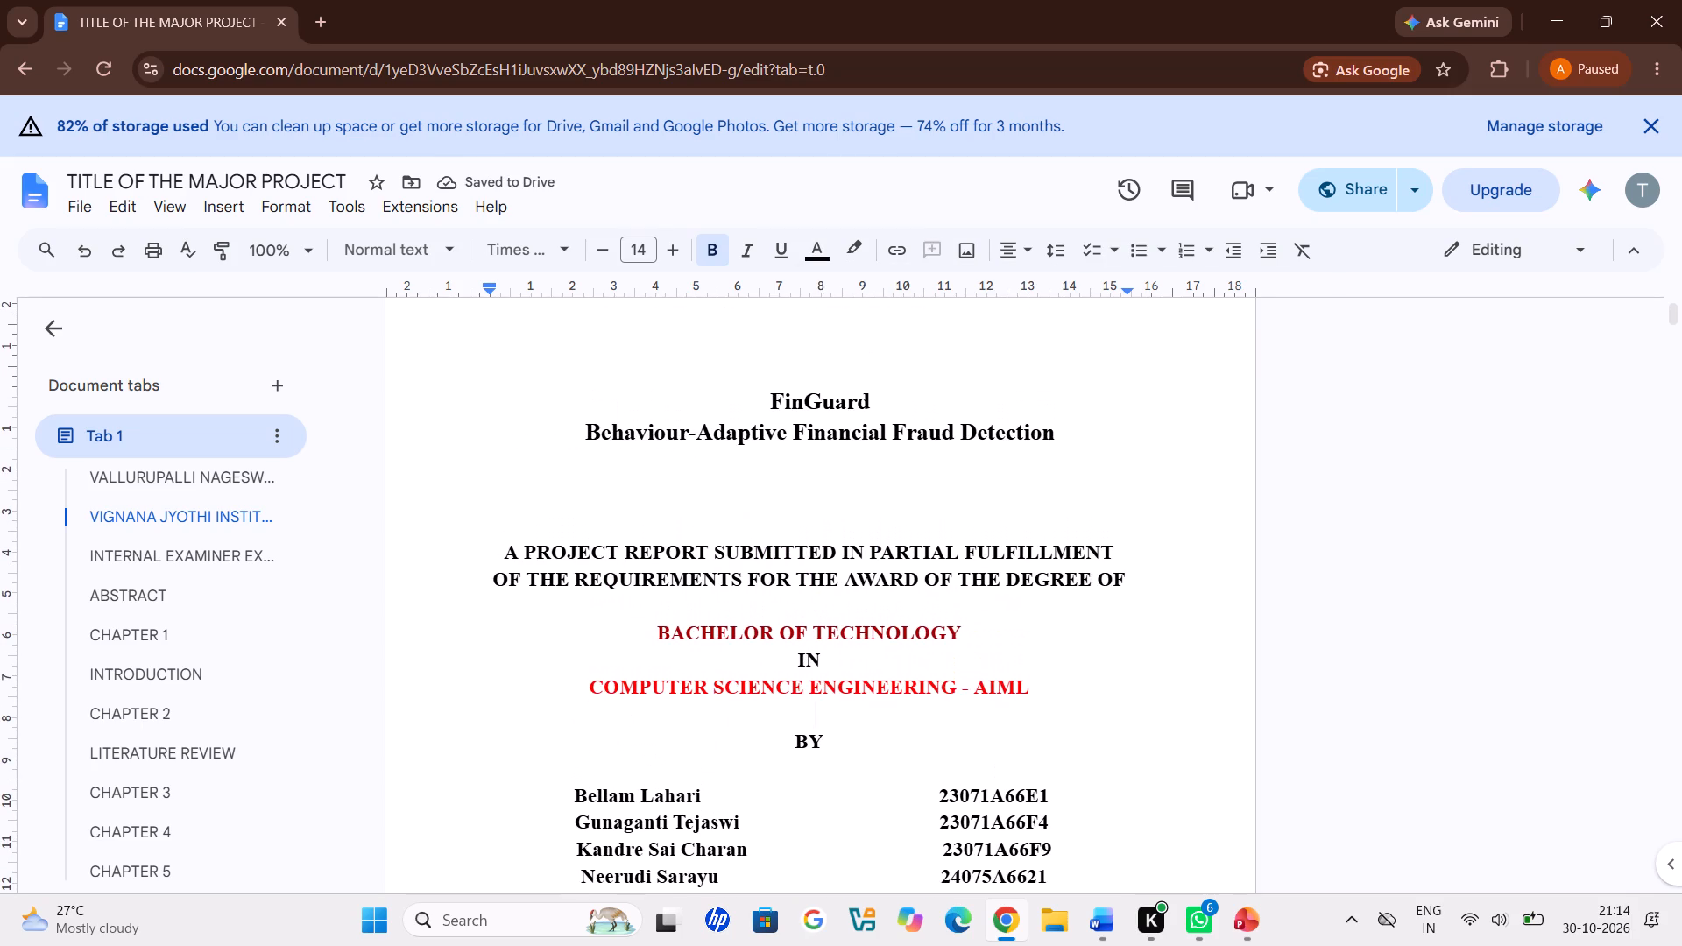
left_click(950, 573)
left_click(953, 426)
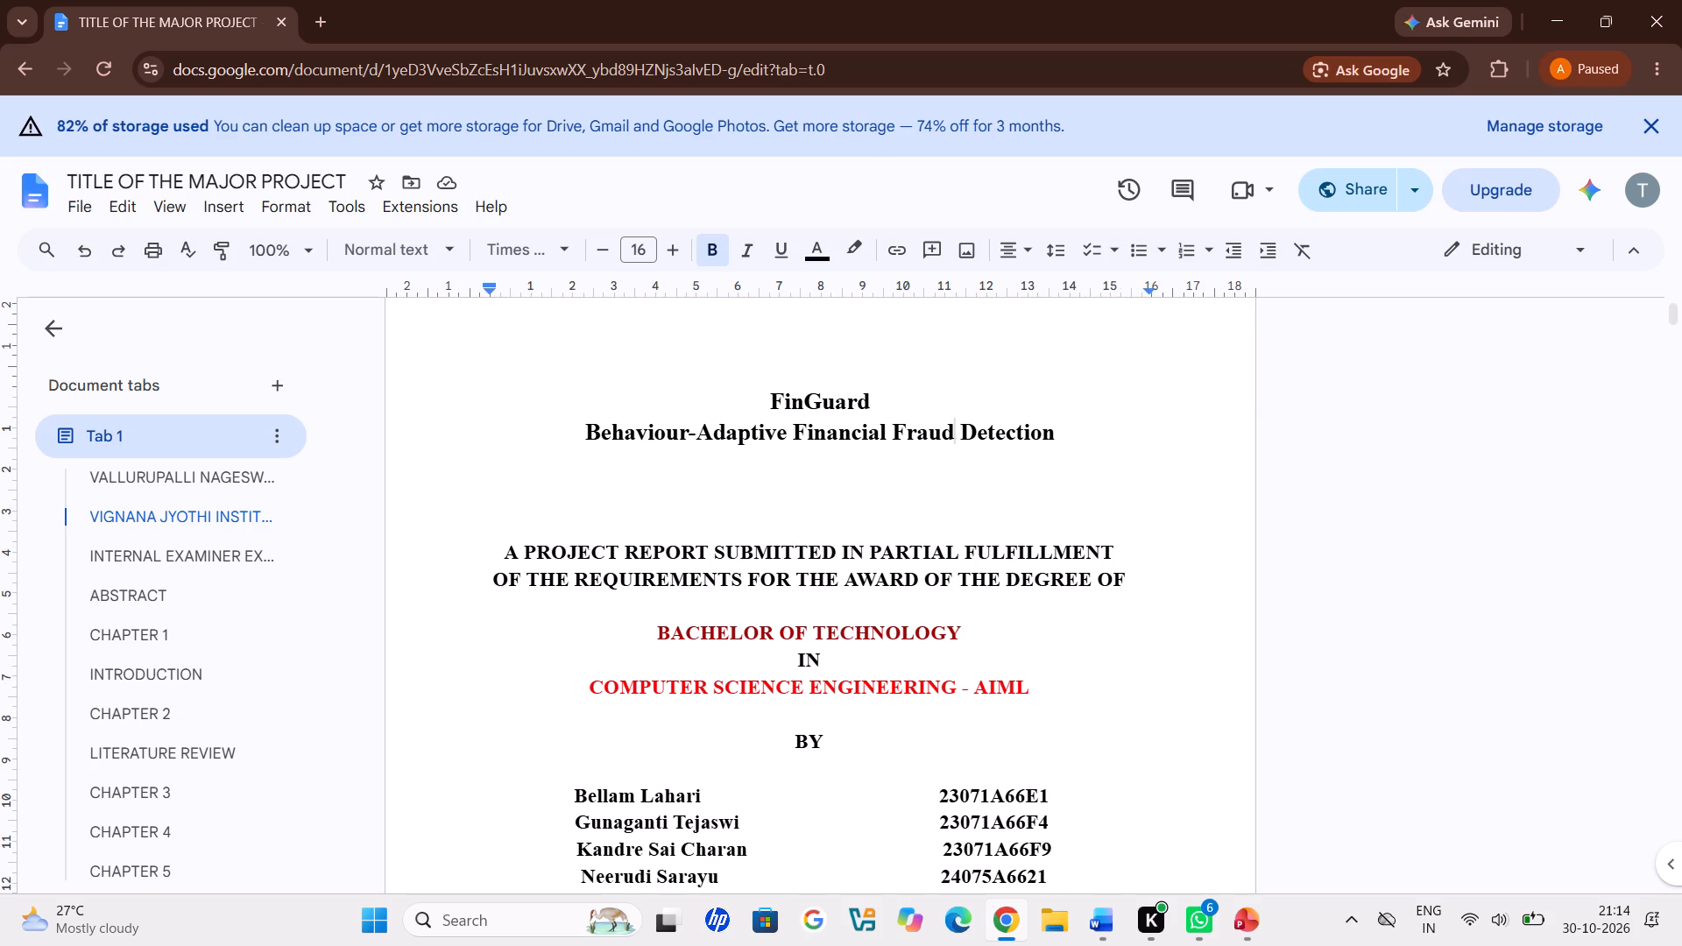
scroll(953, 426, "down", 4)
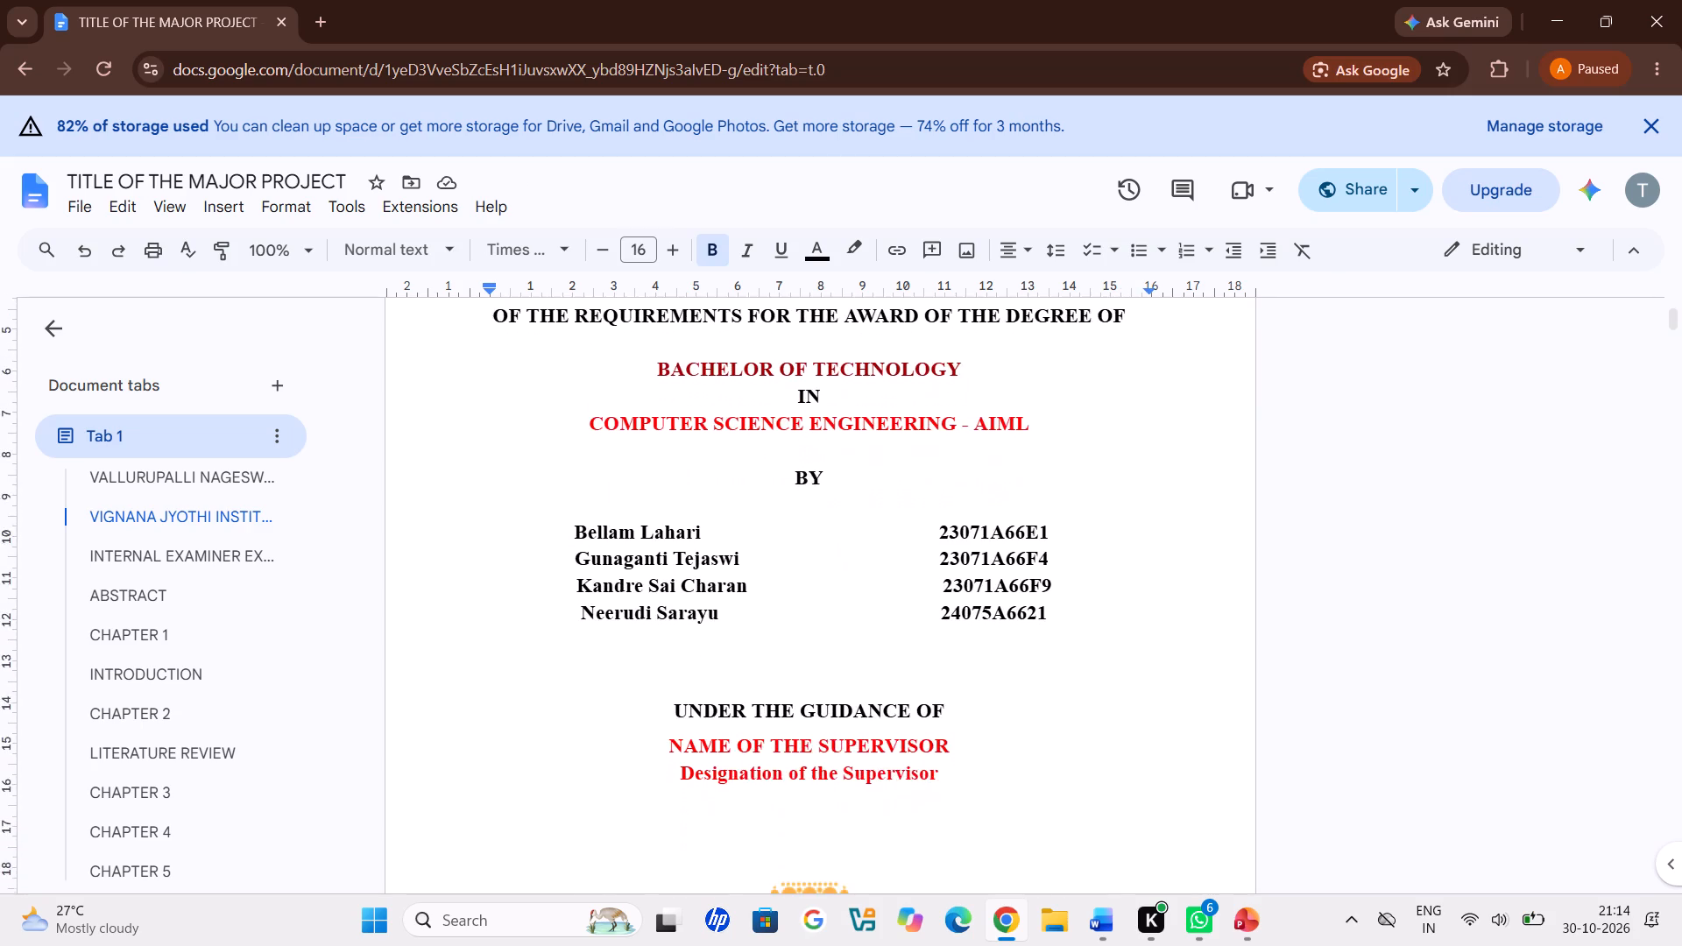
scroll(953, 426, "down", 2)
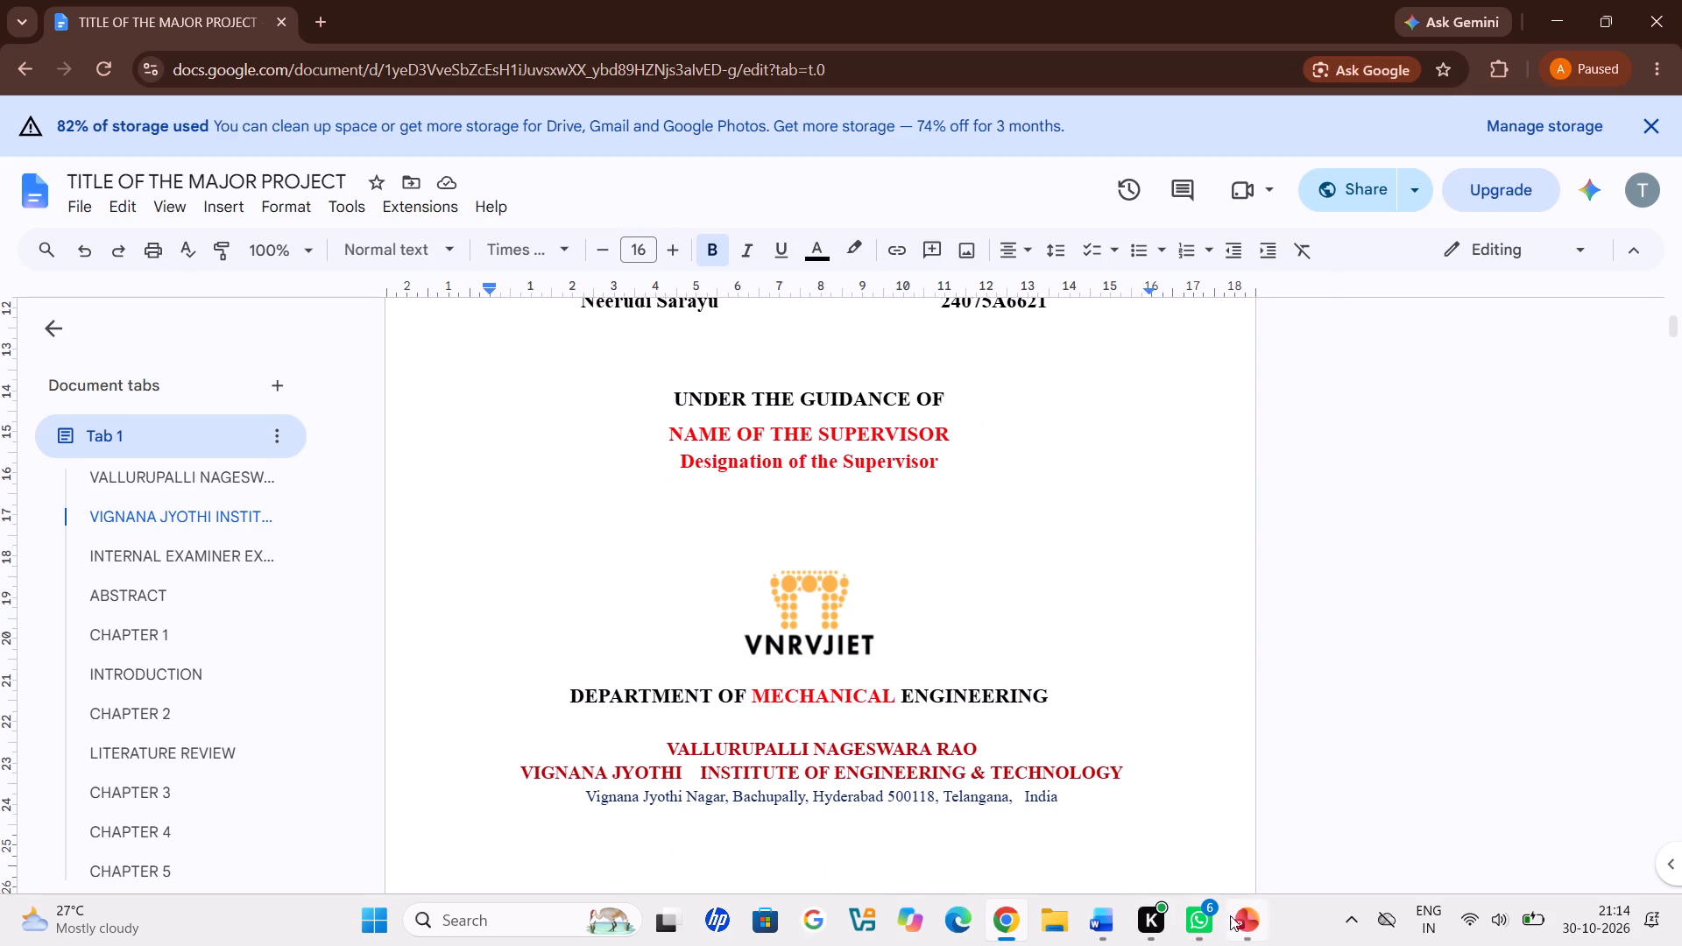
scroll(1012, 803, "down", 1)
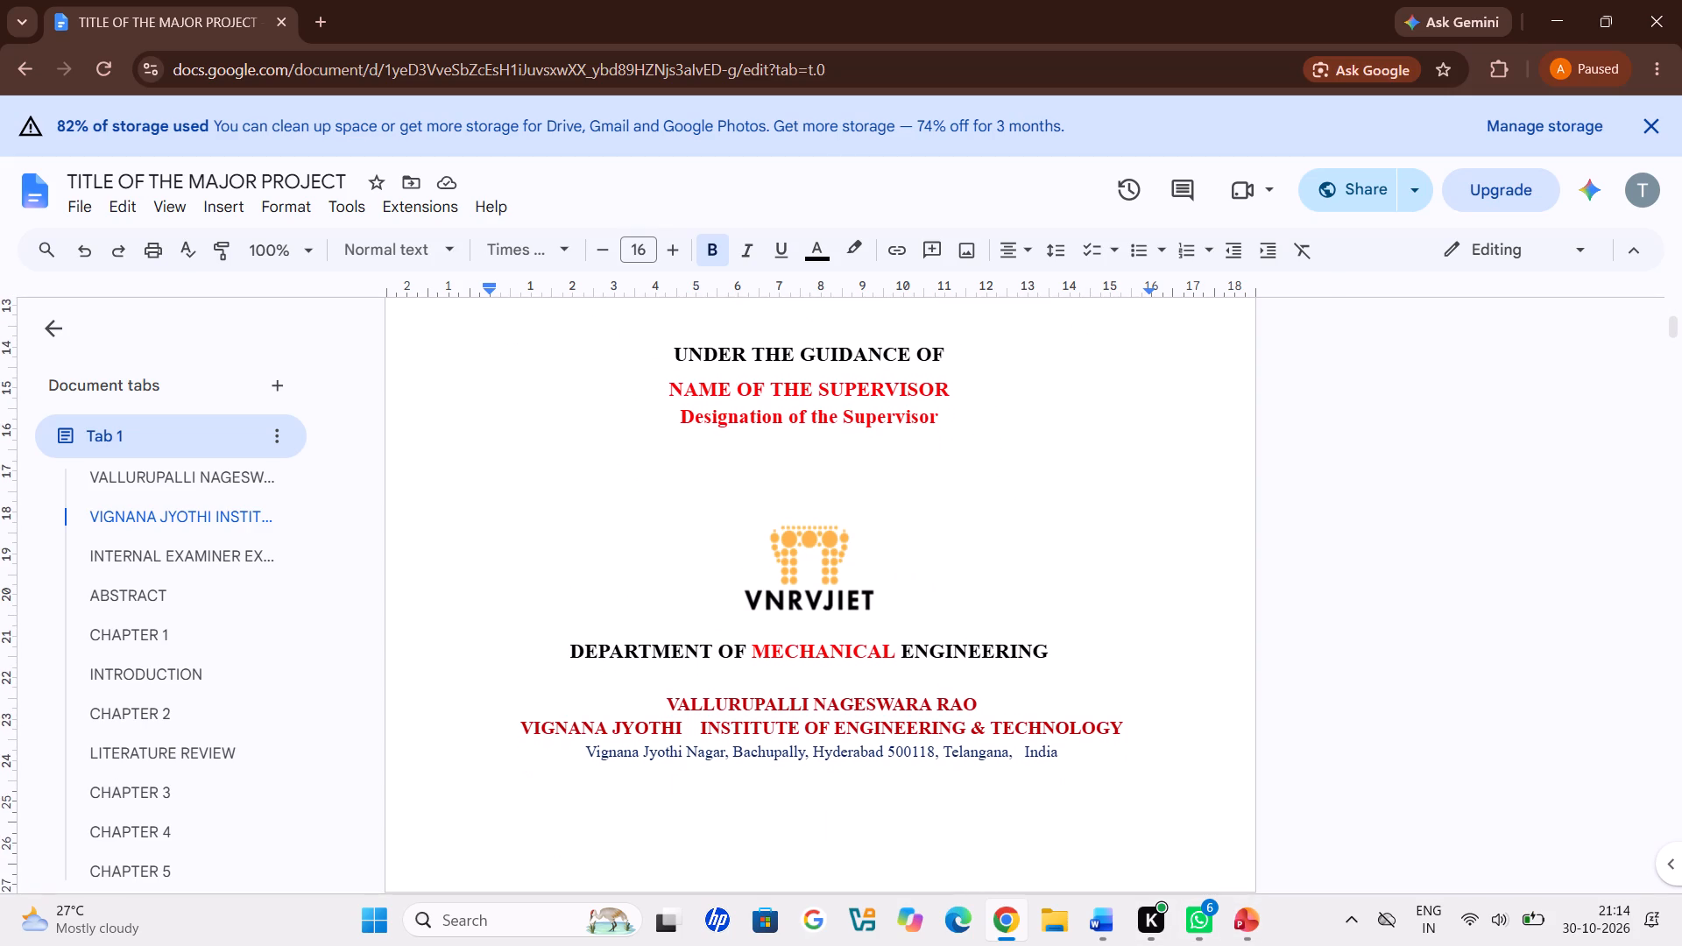
left_click(896, 652)
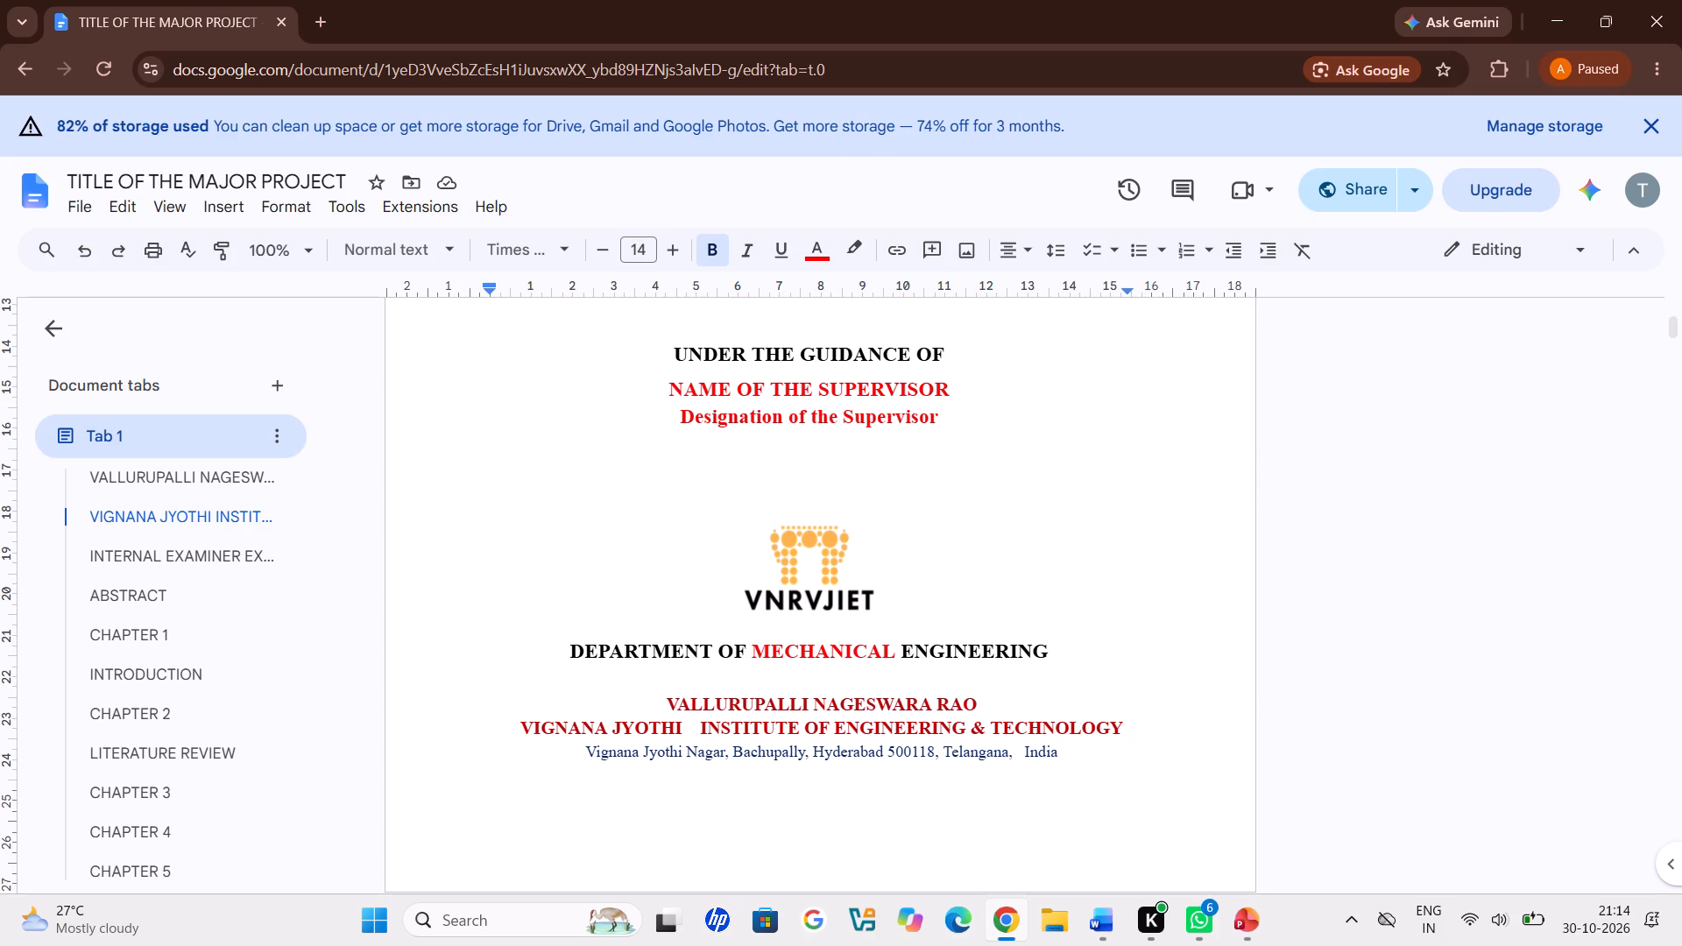
key("BackSpace")
key("BackSpace")
key("BackSpace")
key("BackSpace")
key("BackSpace")
key("BackSpace")
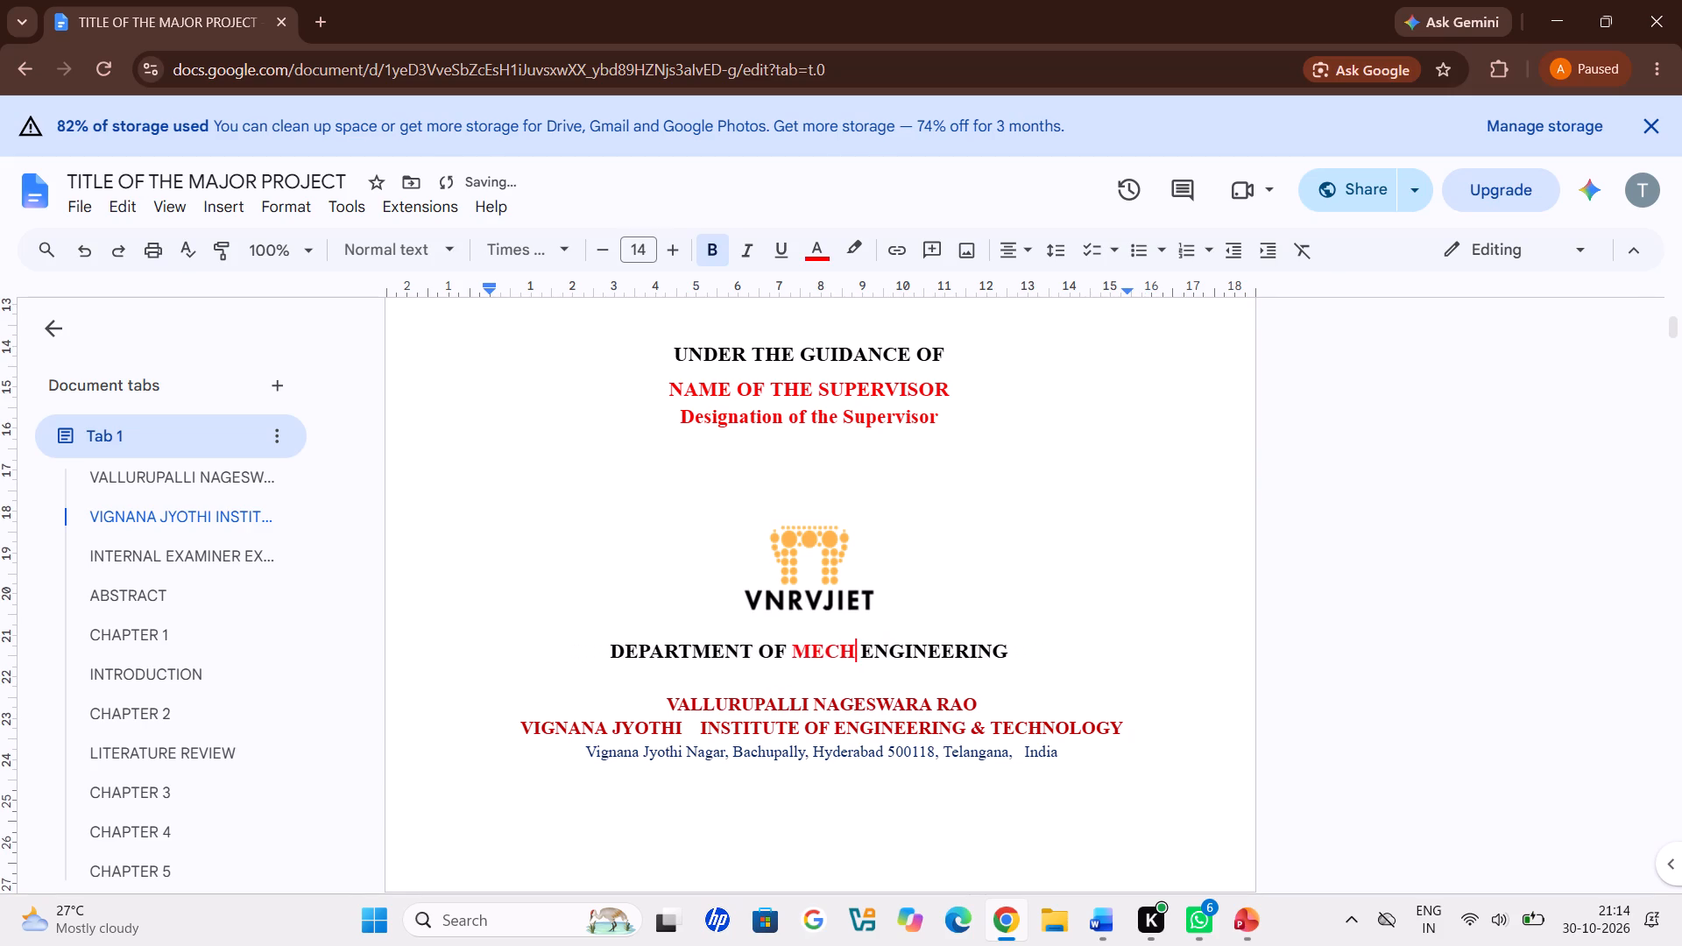
key("BackSpace")
key("BackSpace")
key("BackSpace")
key("BackSpace")
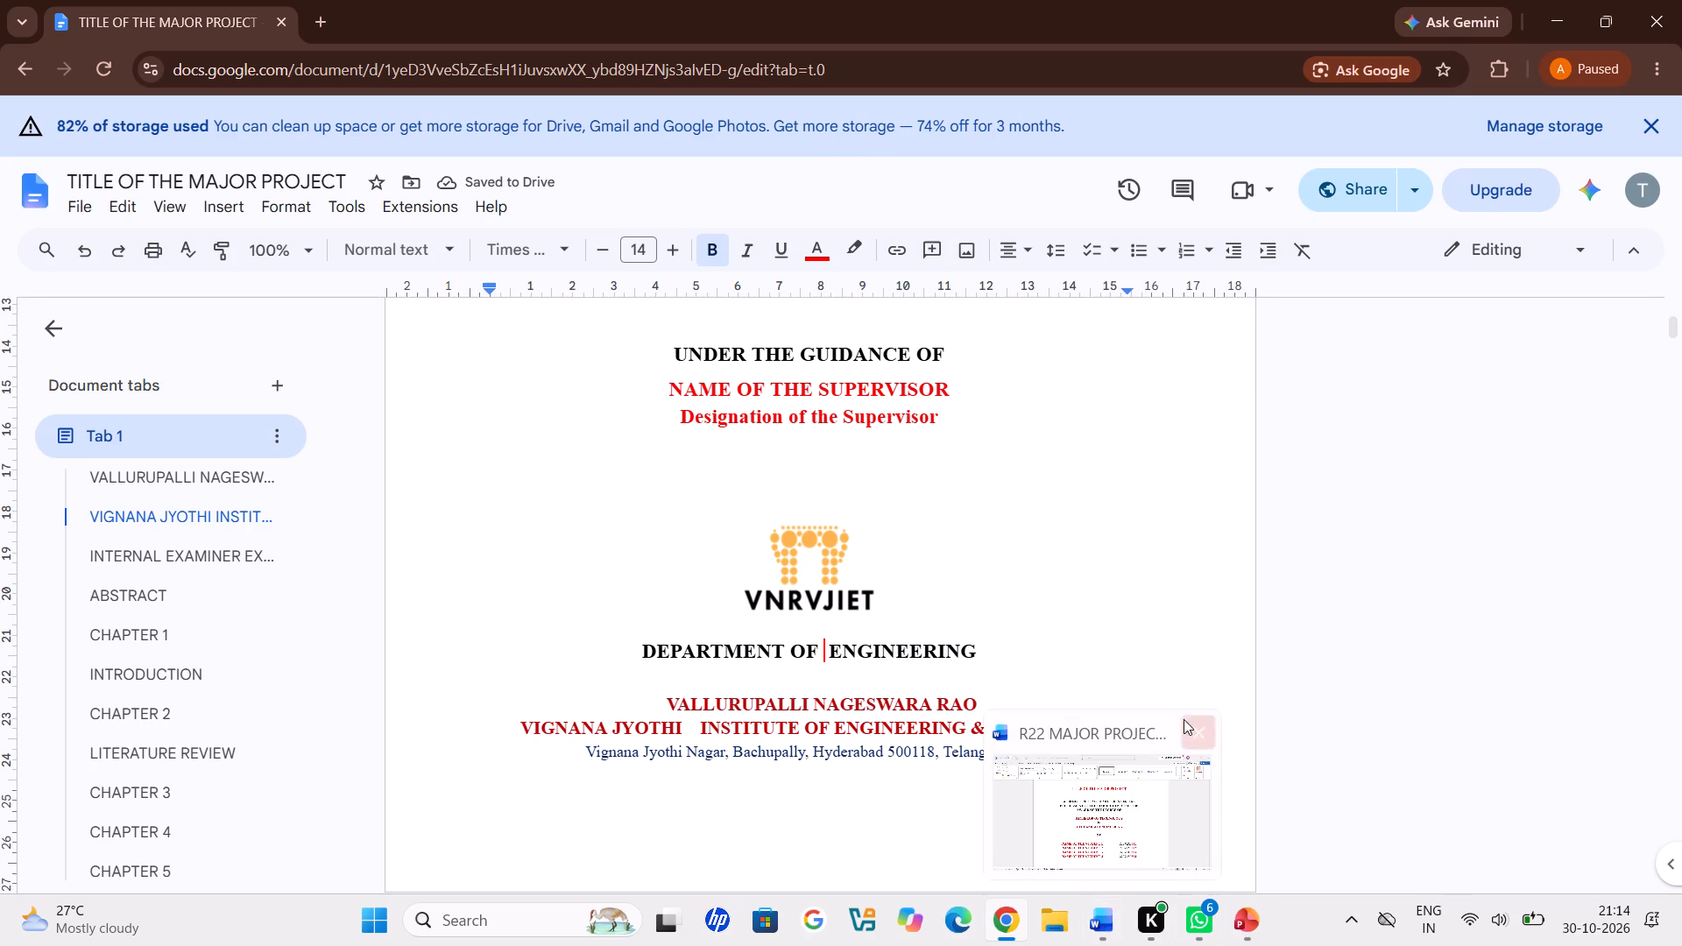
Close the R22 MAJOR PROJECT document window in Word.
left_click(1196, 726)
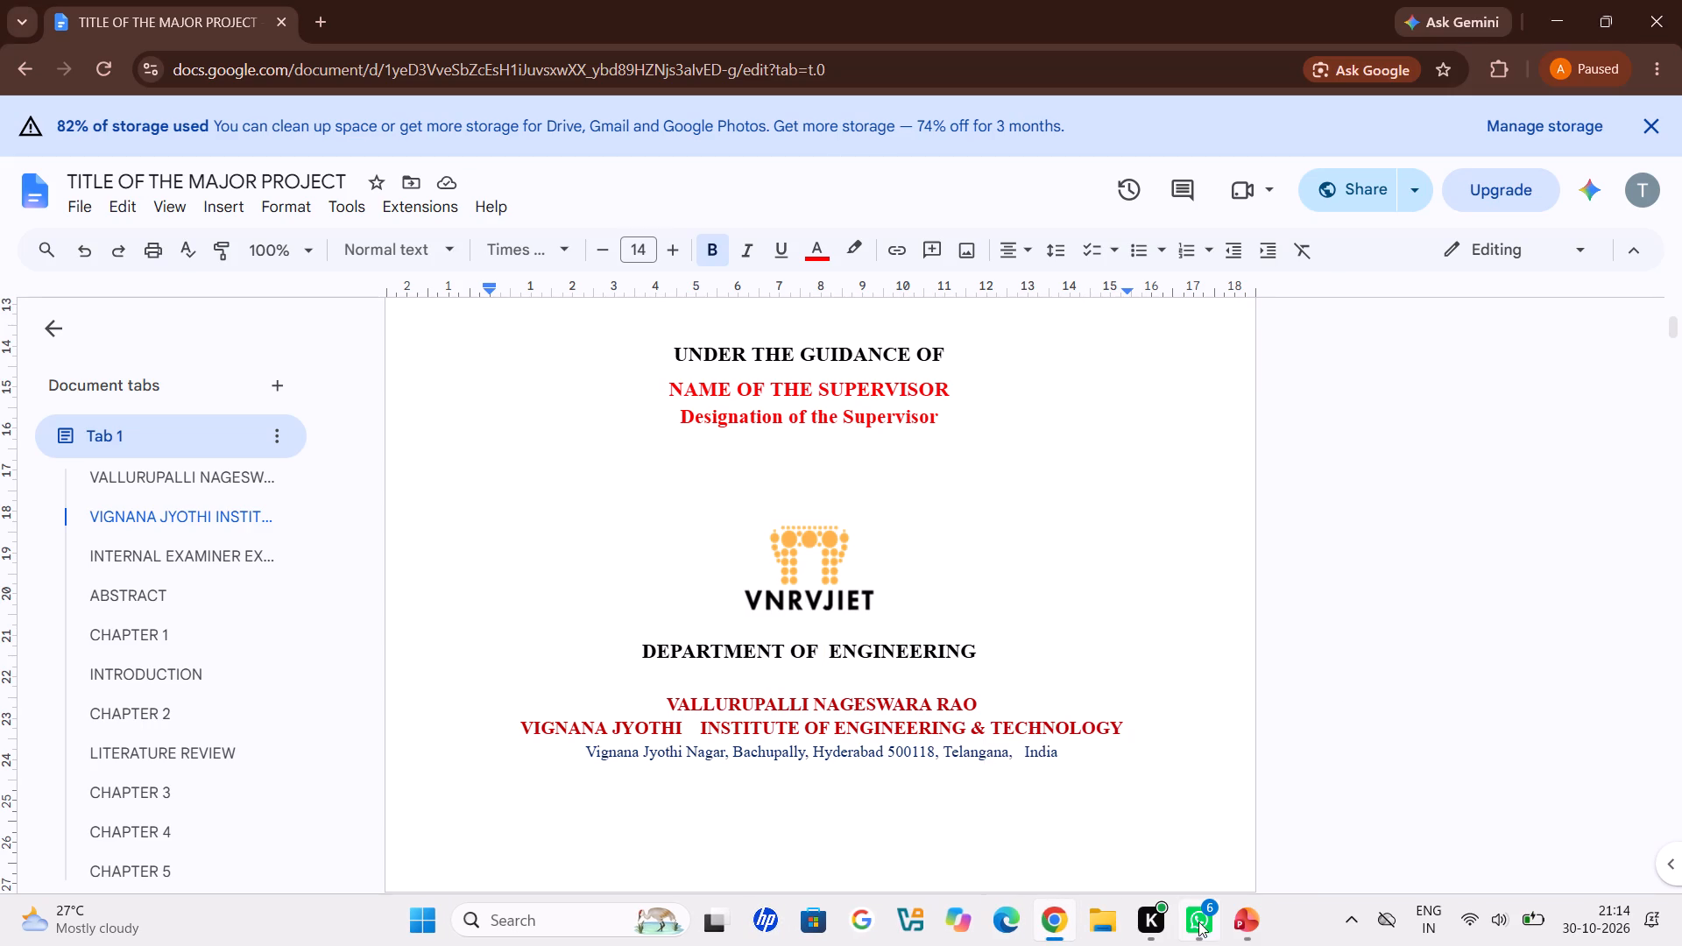
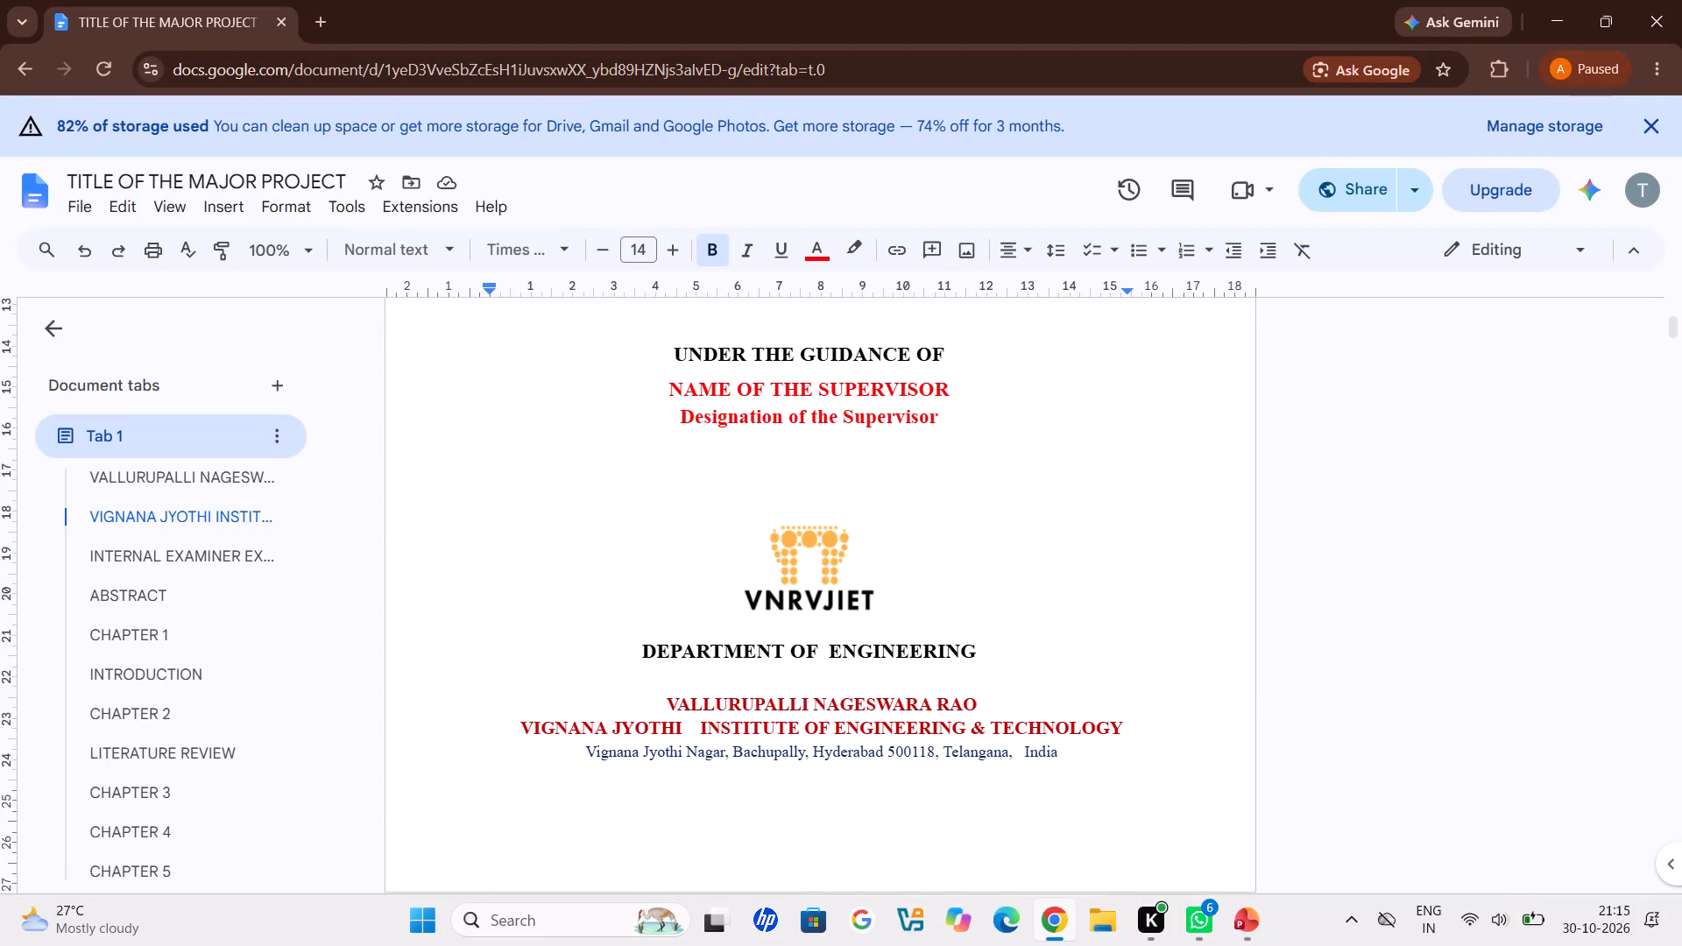
Break the title page's department line so that ENGINEERING starts on its own line below DEPARTMENT OF.
key("Return")
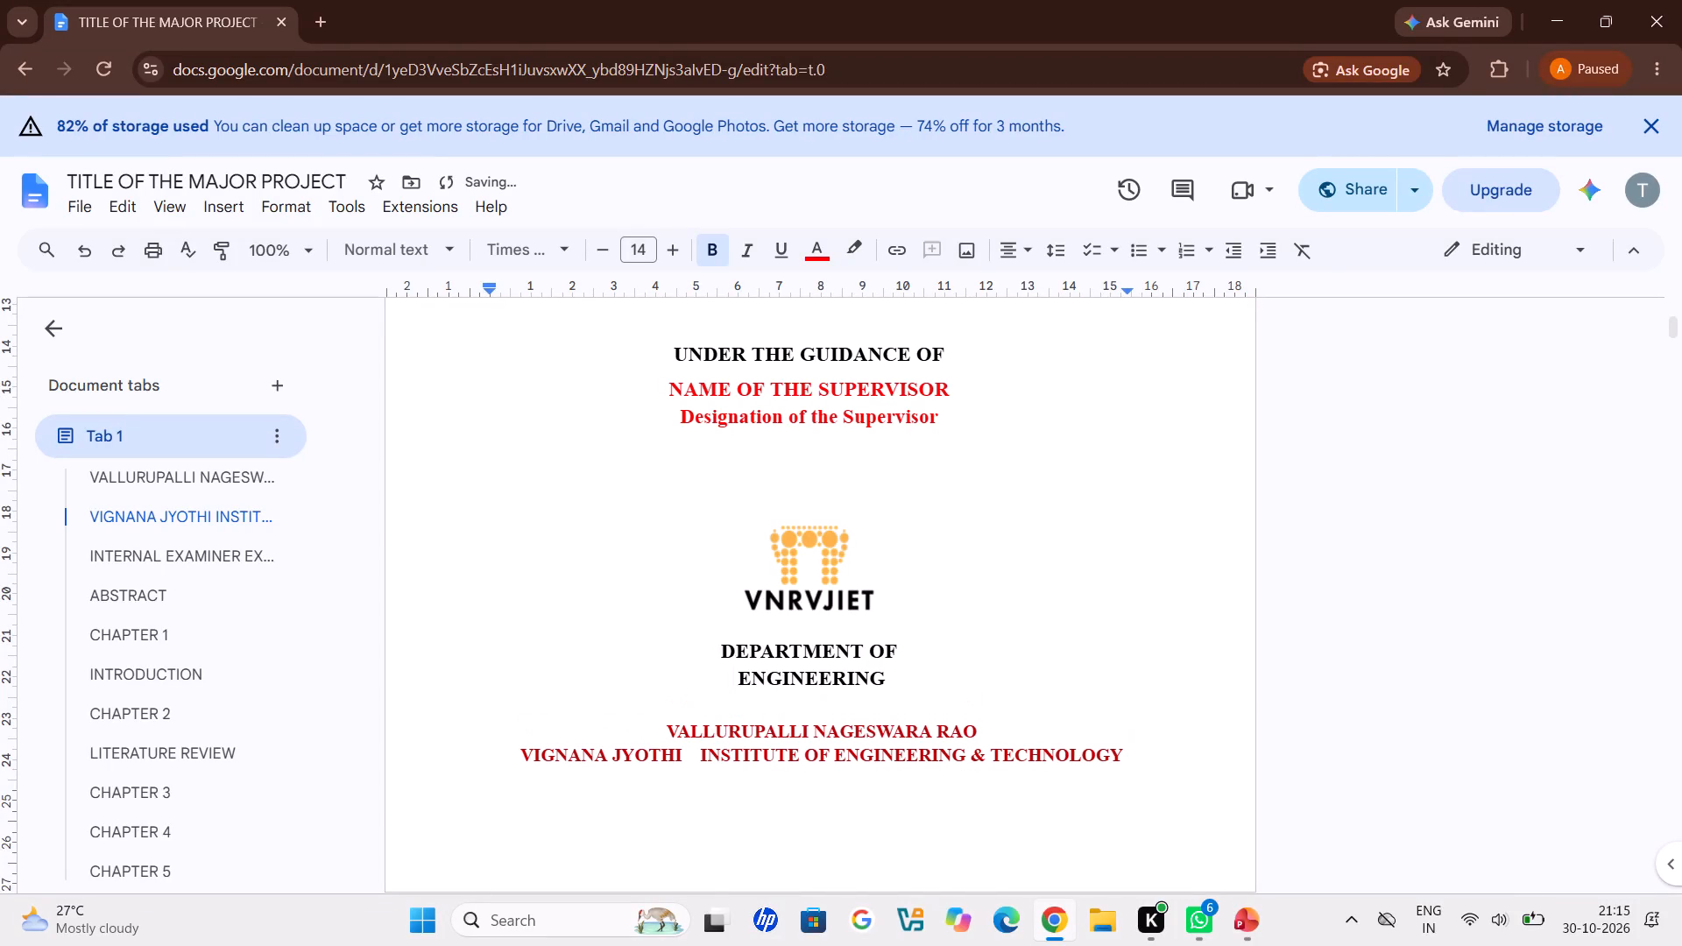
Search the web for "vnr cse aiml??" in a new tab and open the VNRVJIET CSE (AI & ML) department page.
scroll(886, 438, "up", 6)
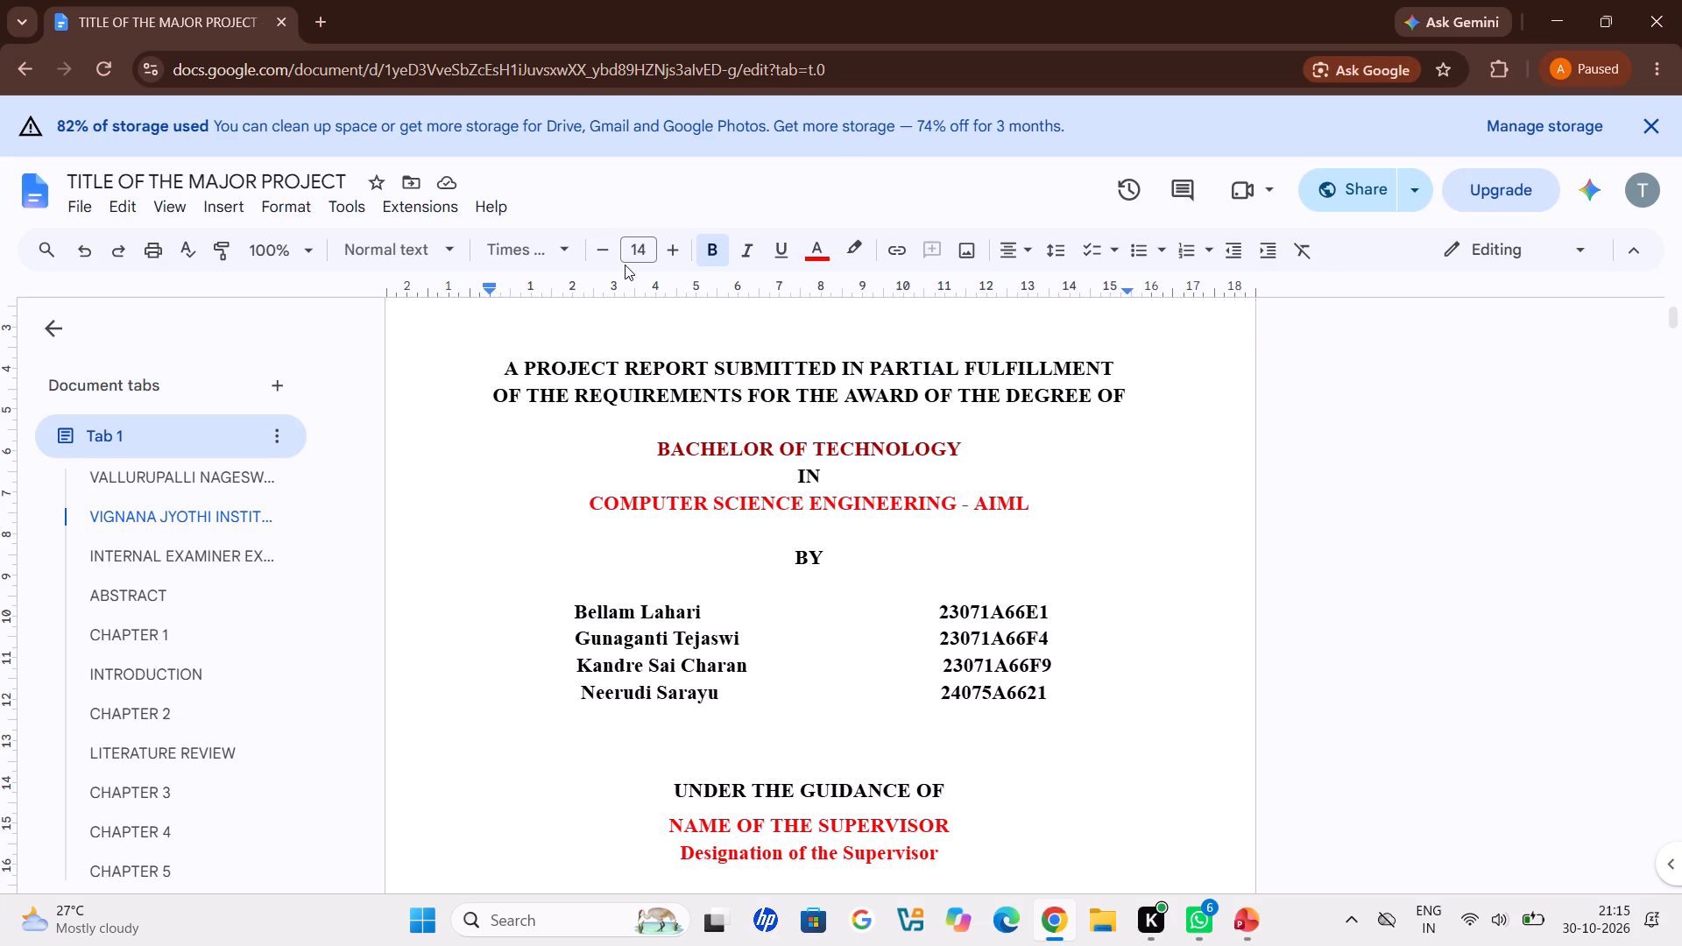
left_click(326, 18)
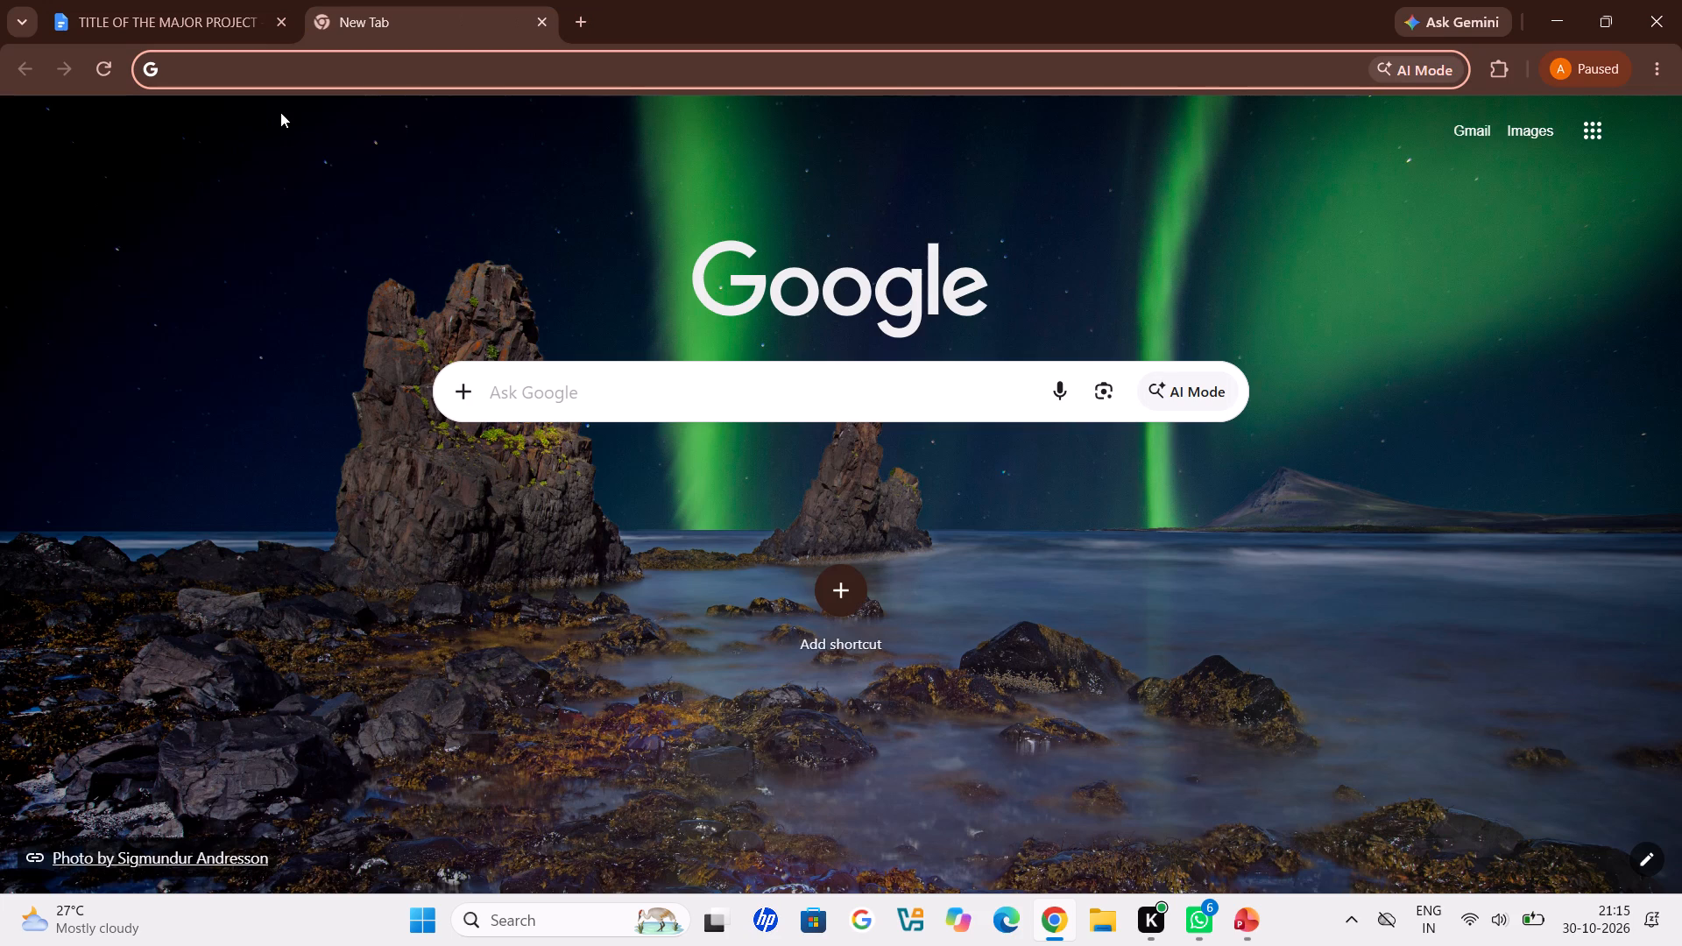
type("vnr cse aiml??")
key("Return")
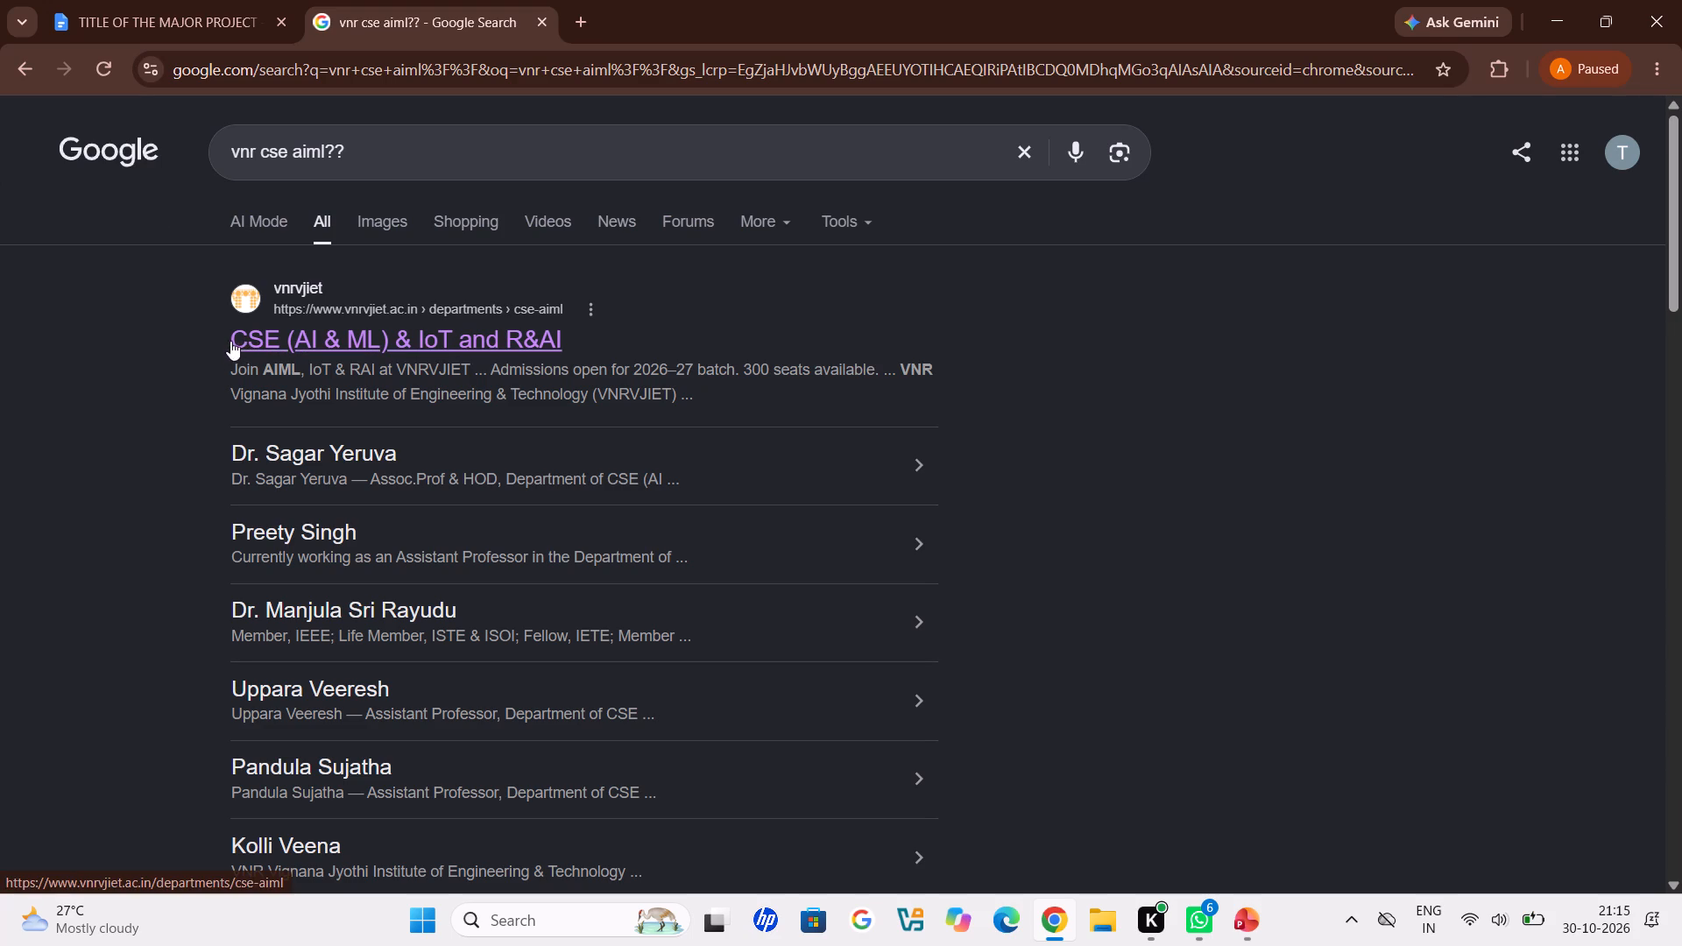
left_click(252, 338)
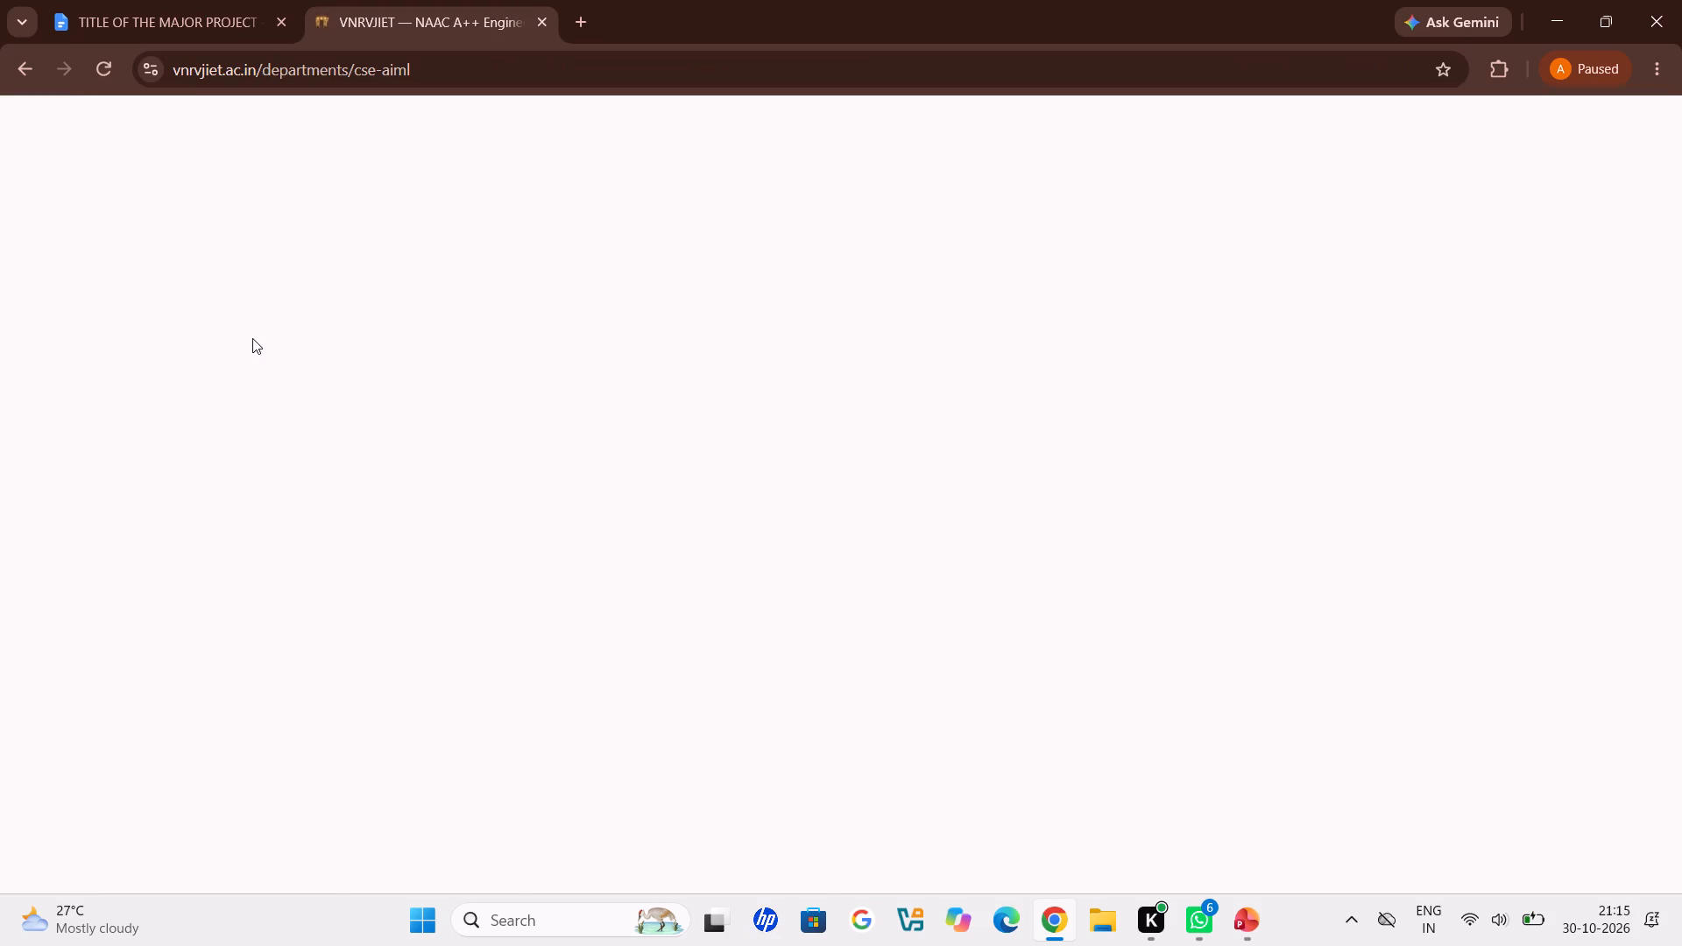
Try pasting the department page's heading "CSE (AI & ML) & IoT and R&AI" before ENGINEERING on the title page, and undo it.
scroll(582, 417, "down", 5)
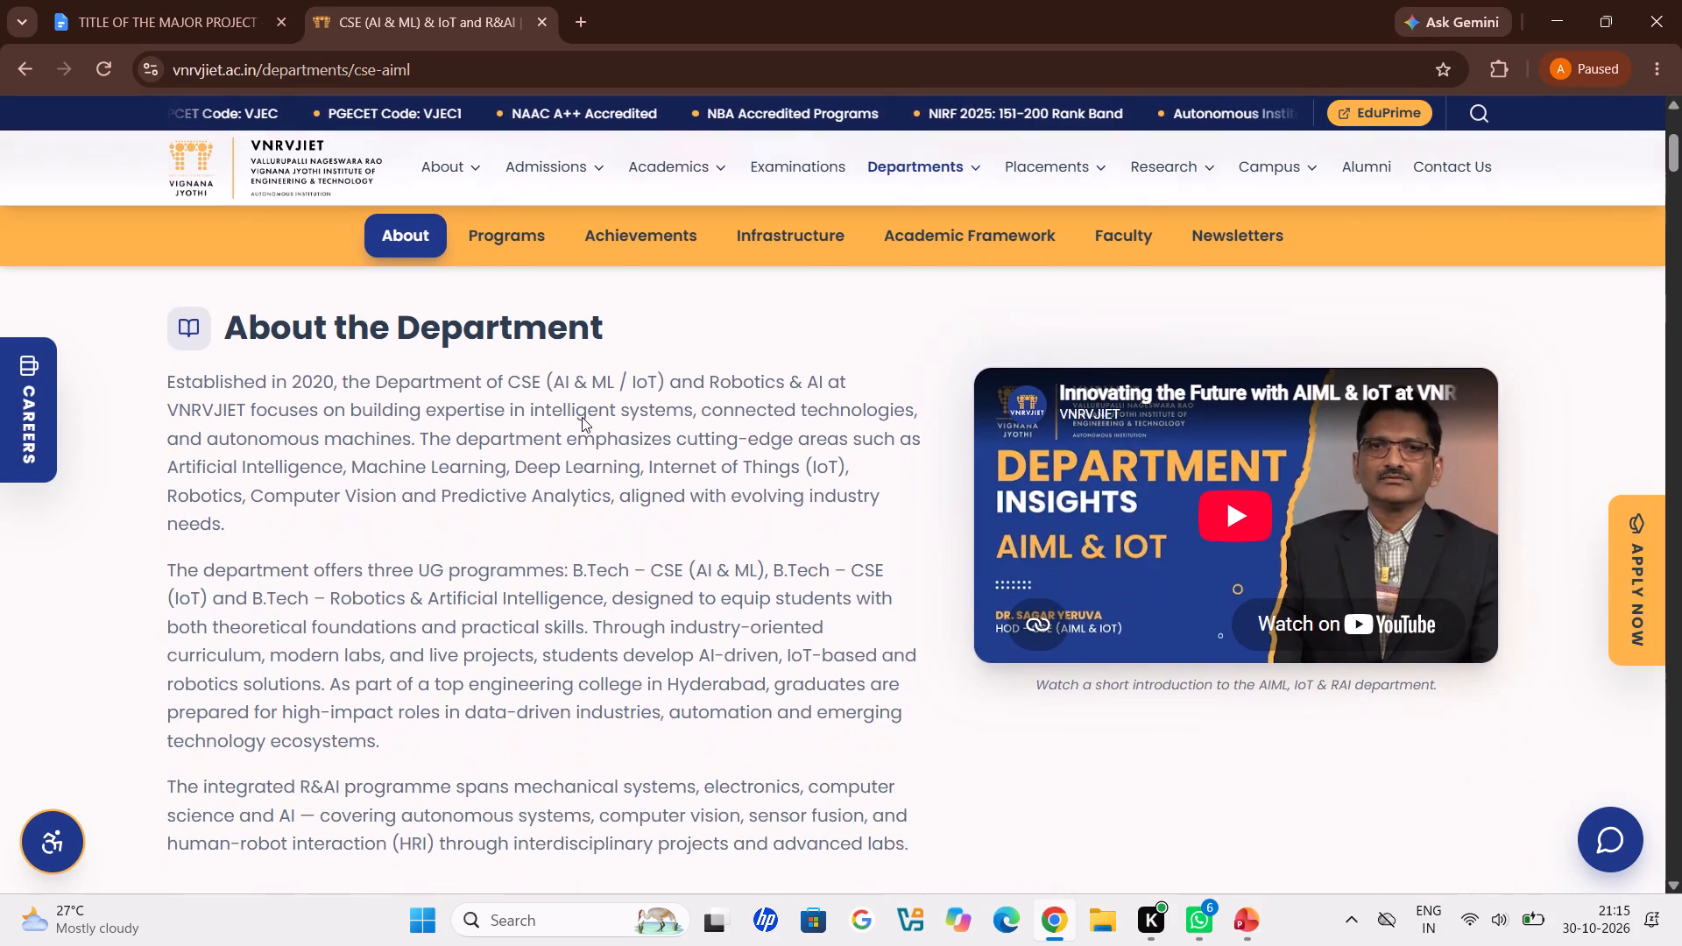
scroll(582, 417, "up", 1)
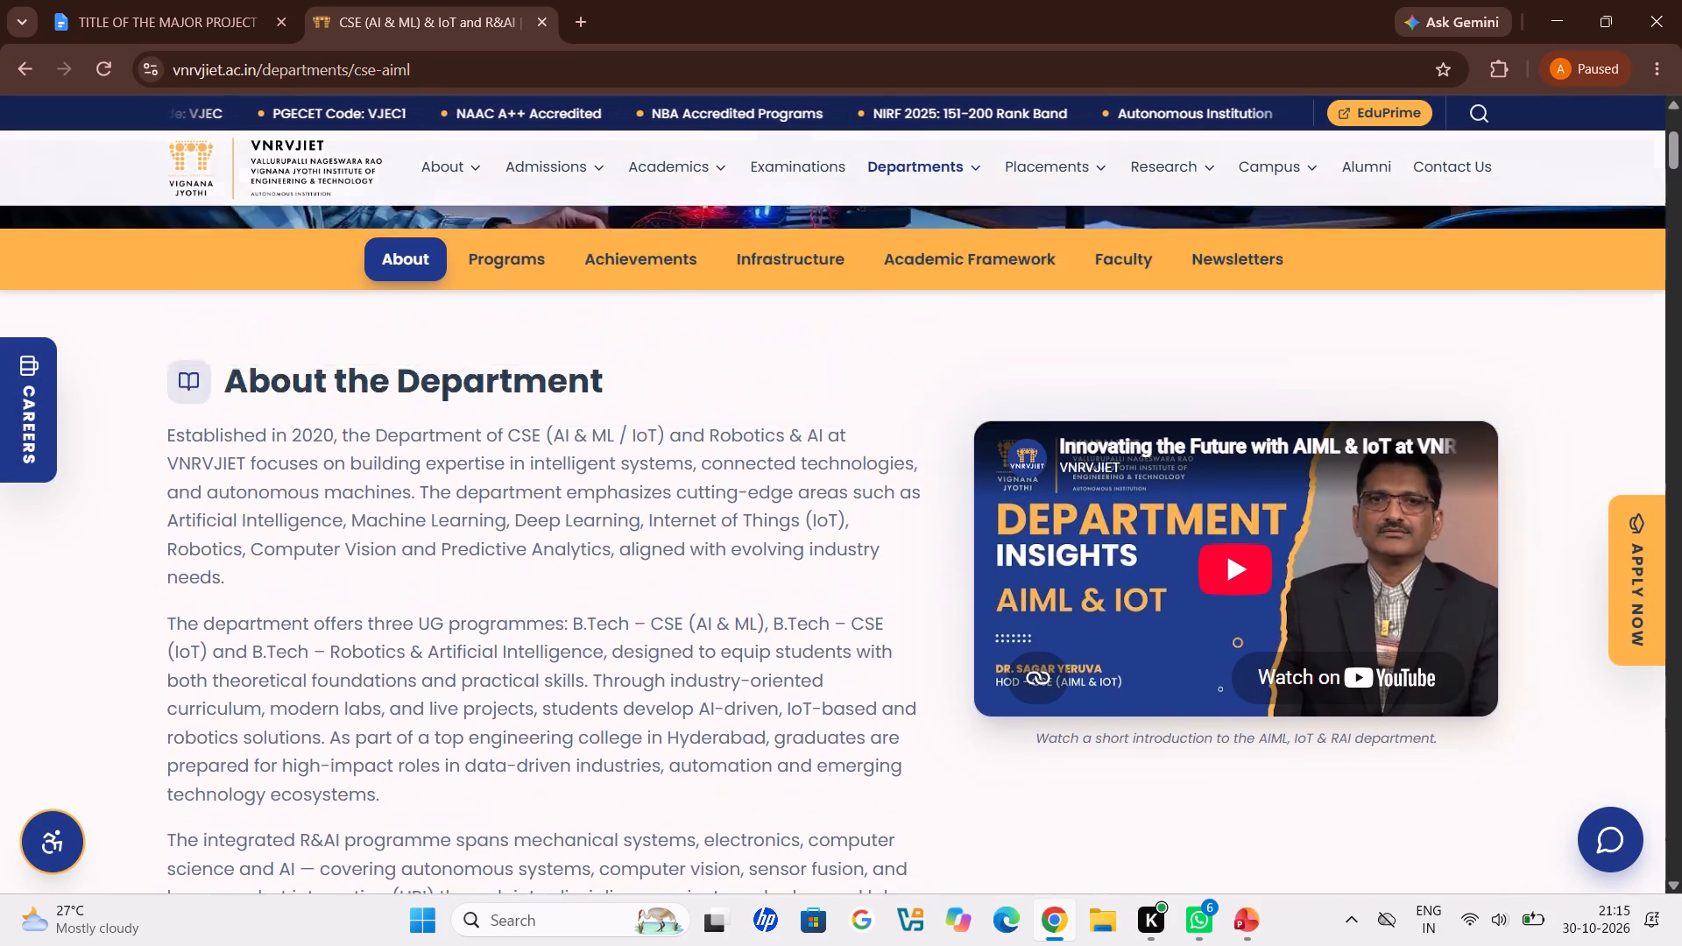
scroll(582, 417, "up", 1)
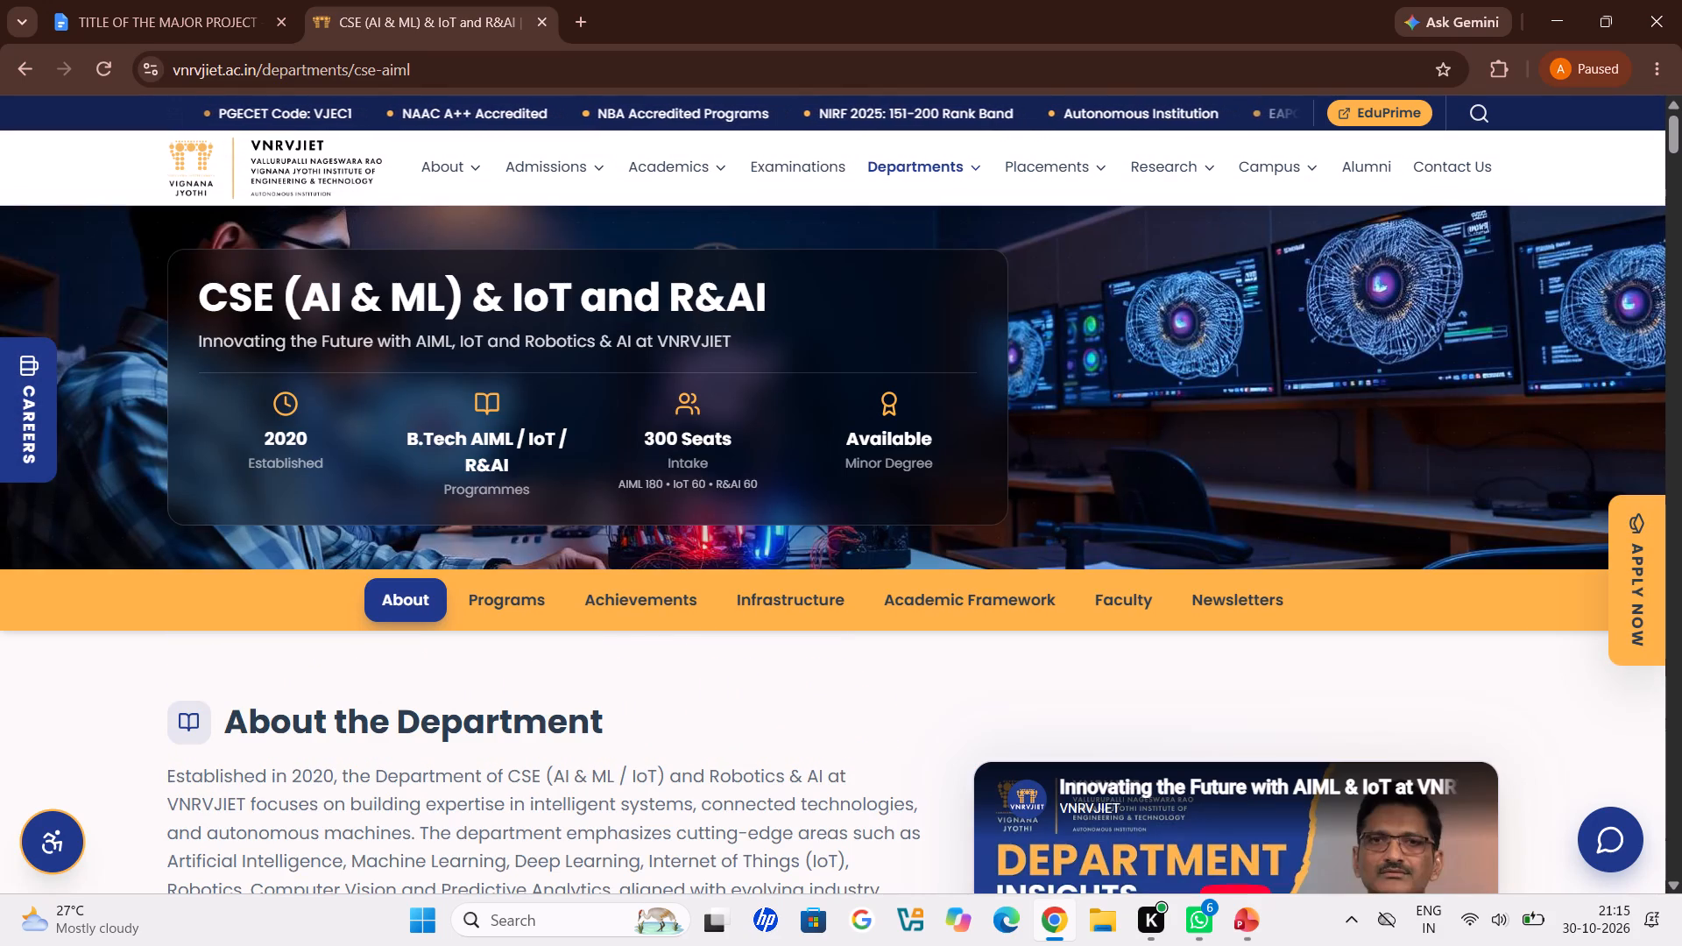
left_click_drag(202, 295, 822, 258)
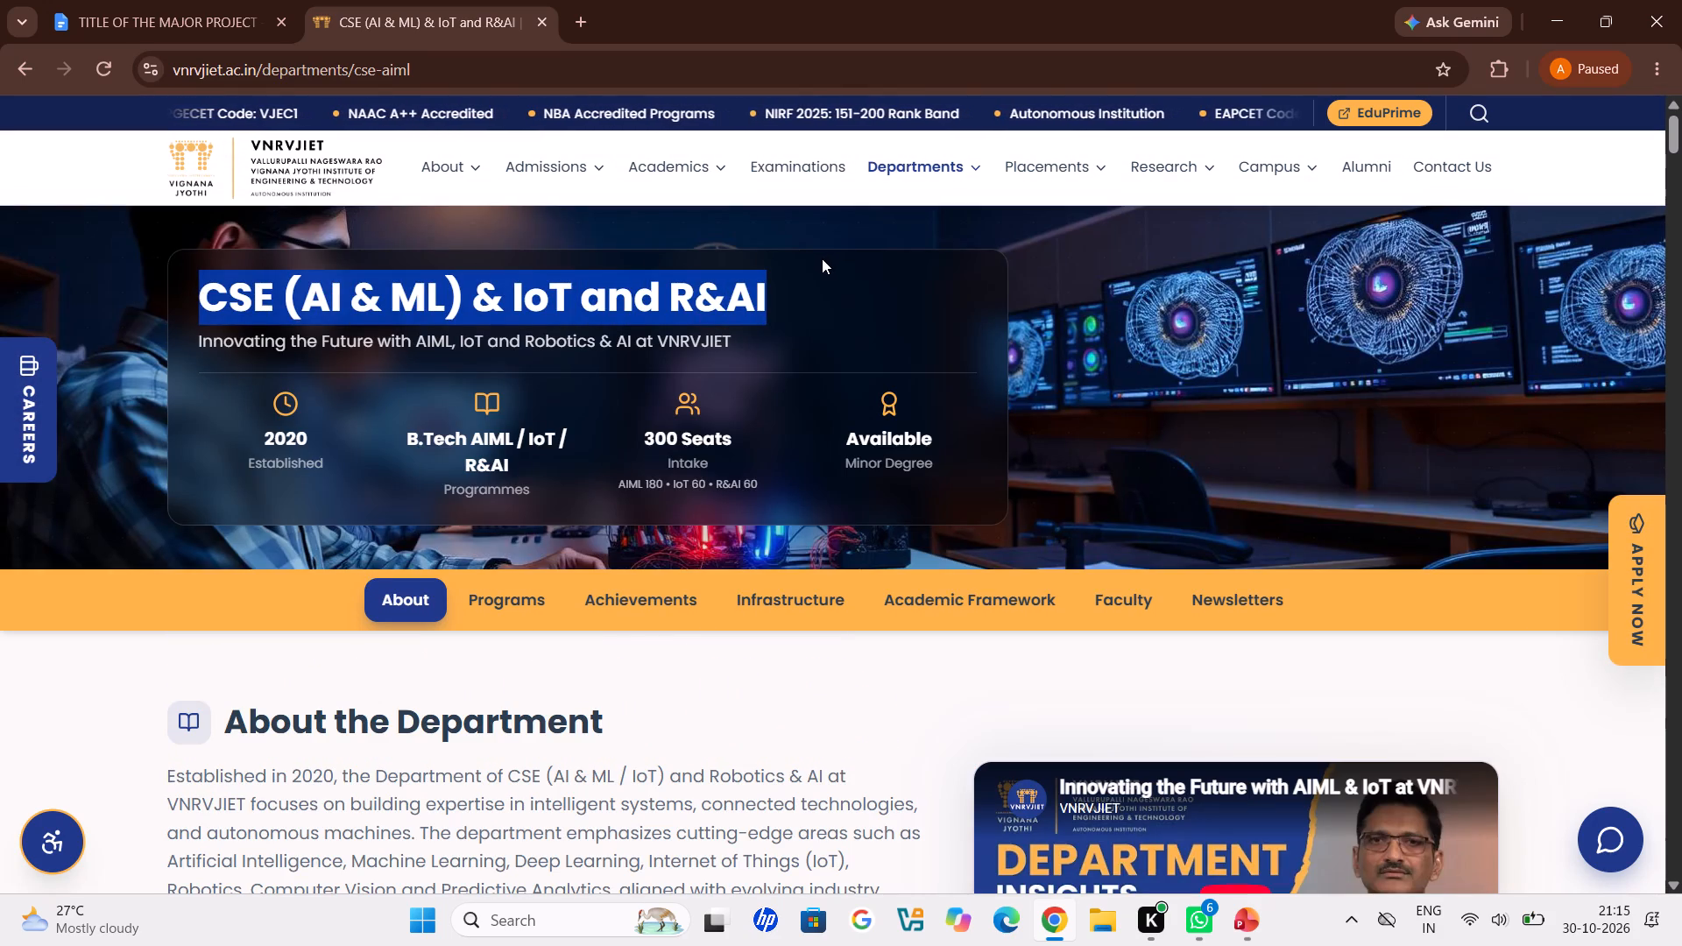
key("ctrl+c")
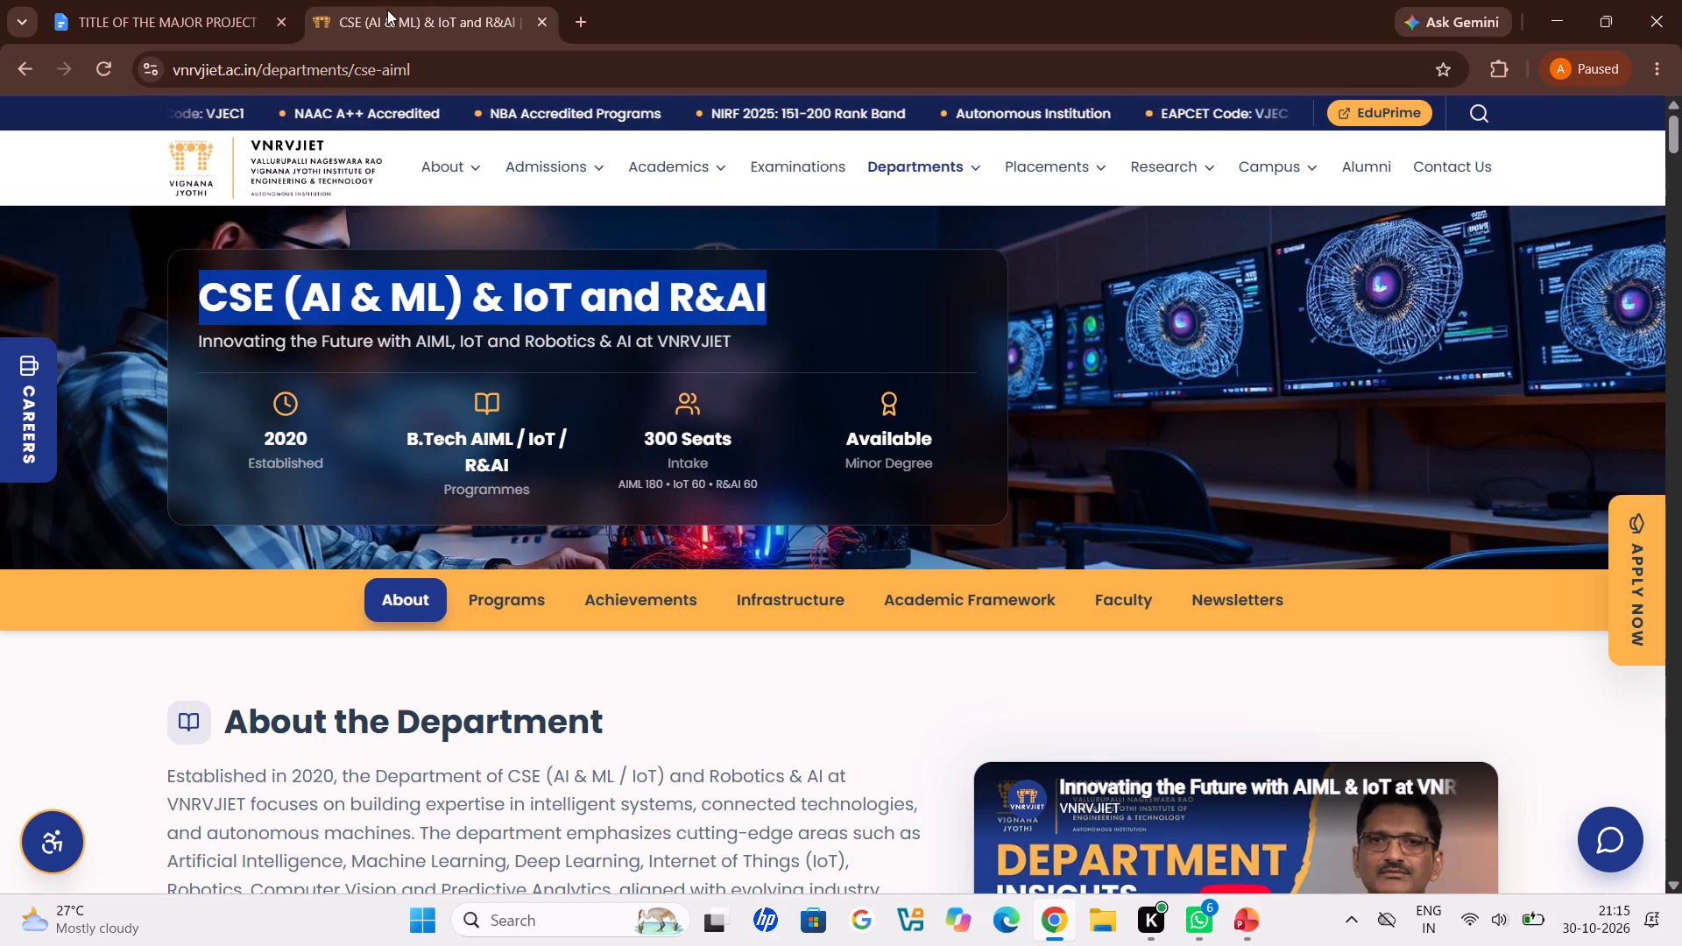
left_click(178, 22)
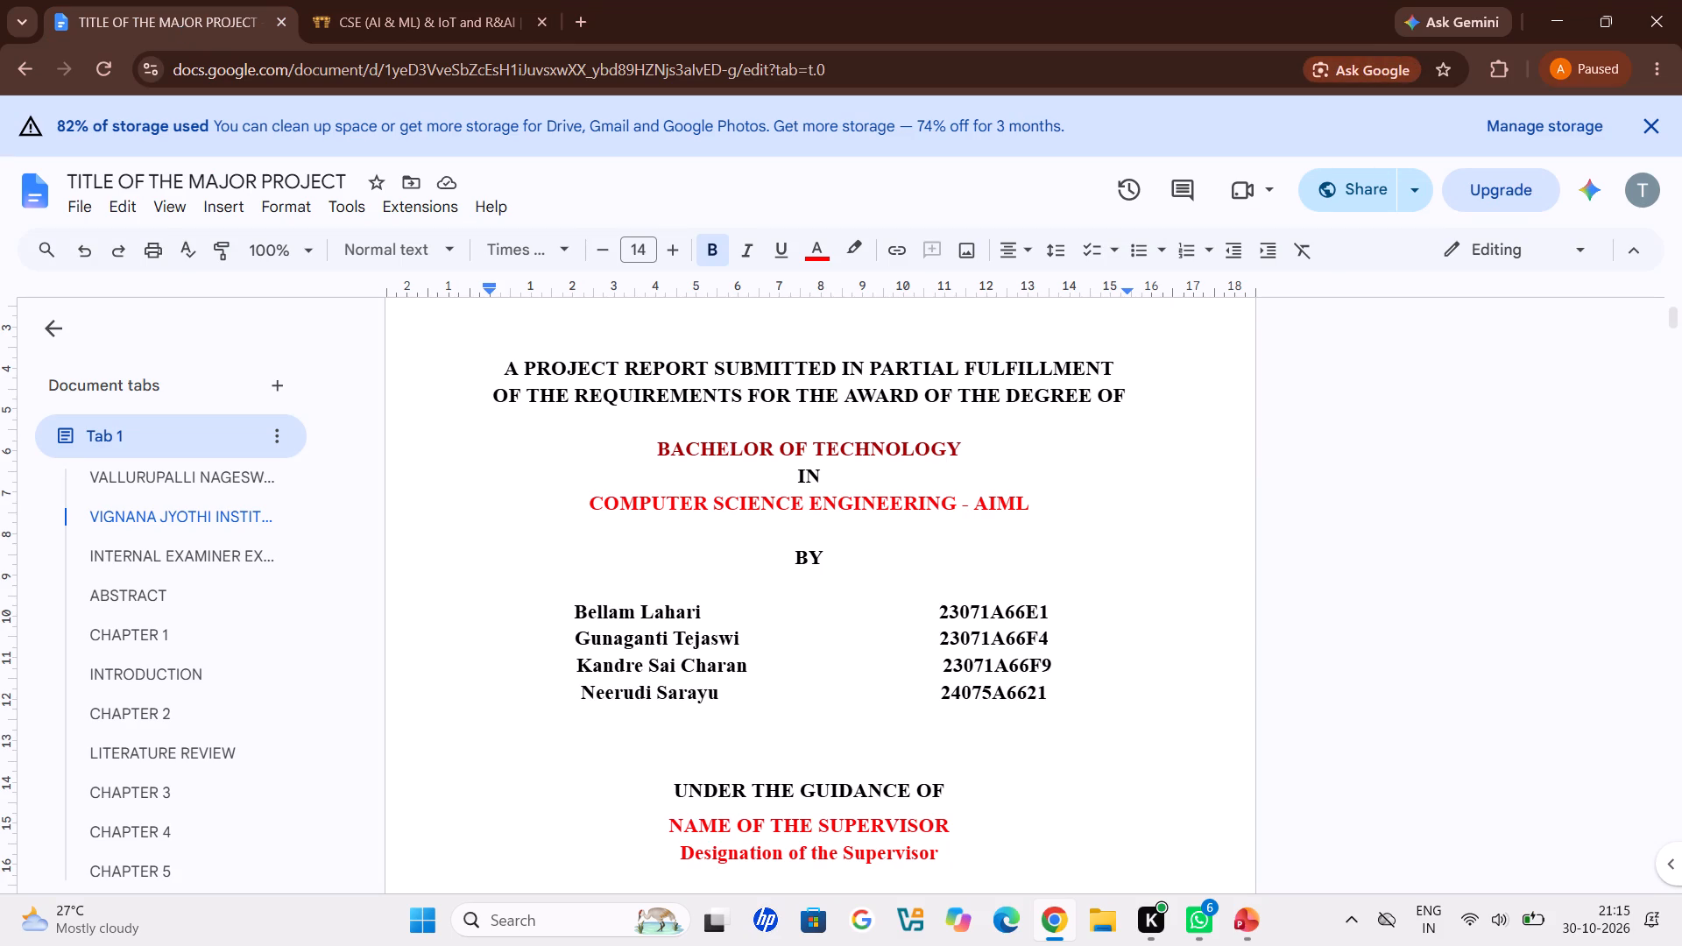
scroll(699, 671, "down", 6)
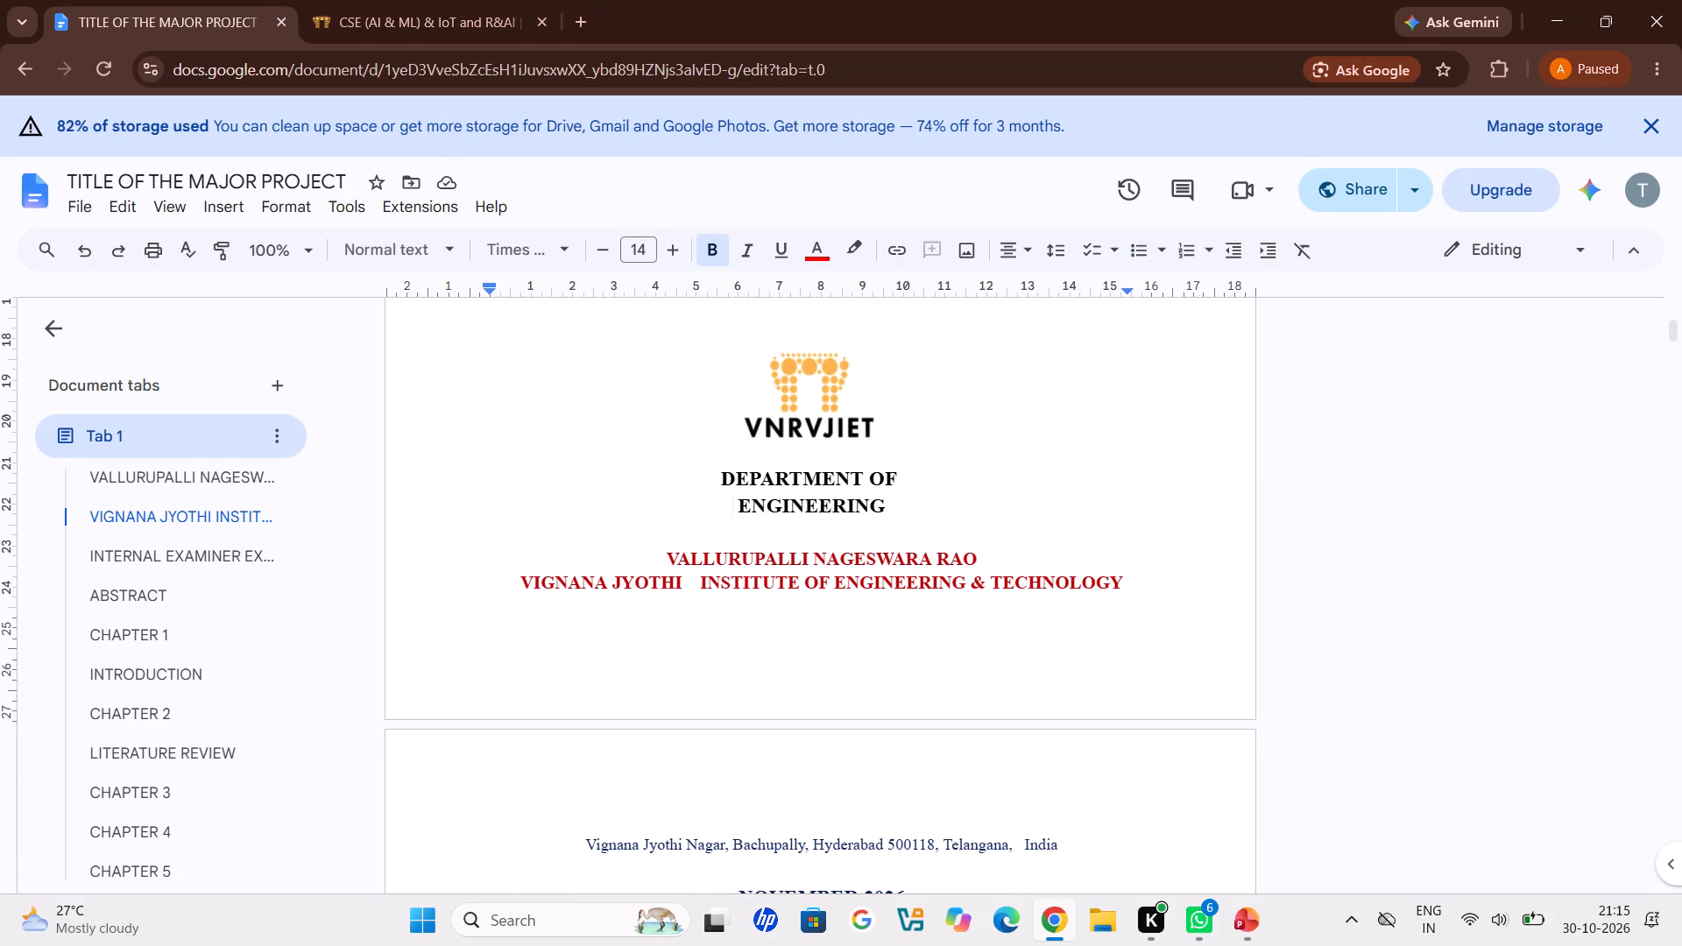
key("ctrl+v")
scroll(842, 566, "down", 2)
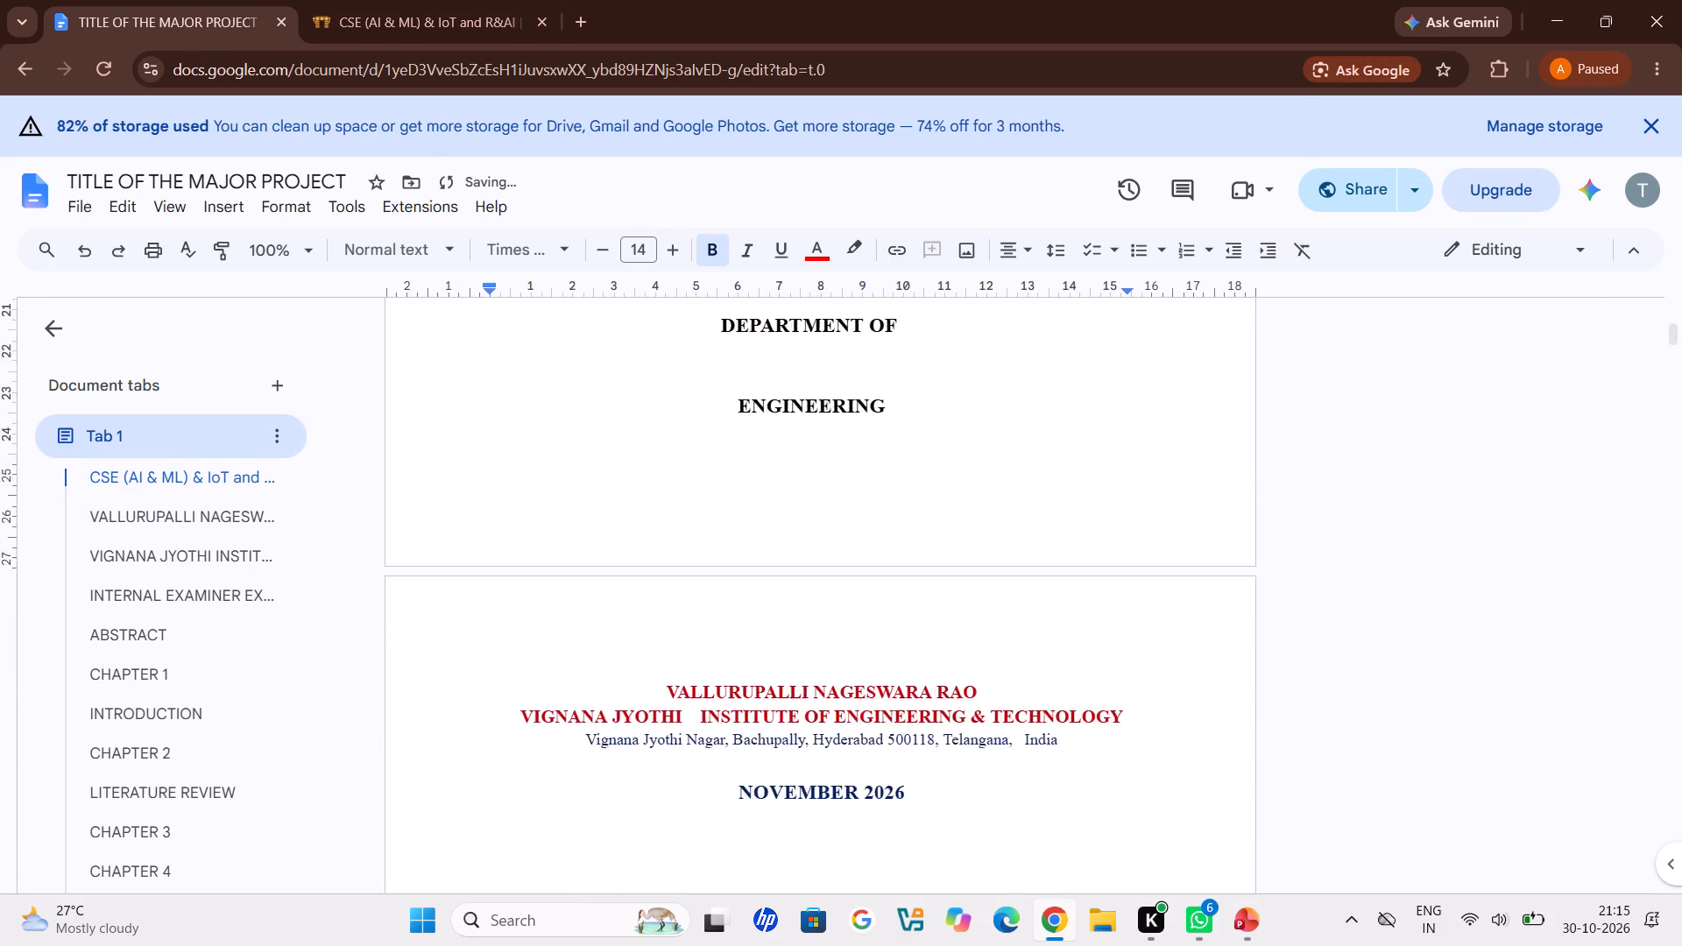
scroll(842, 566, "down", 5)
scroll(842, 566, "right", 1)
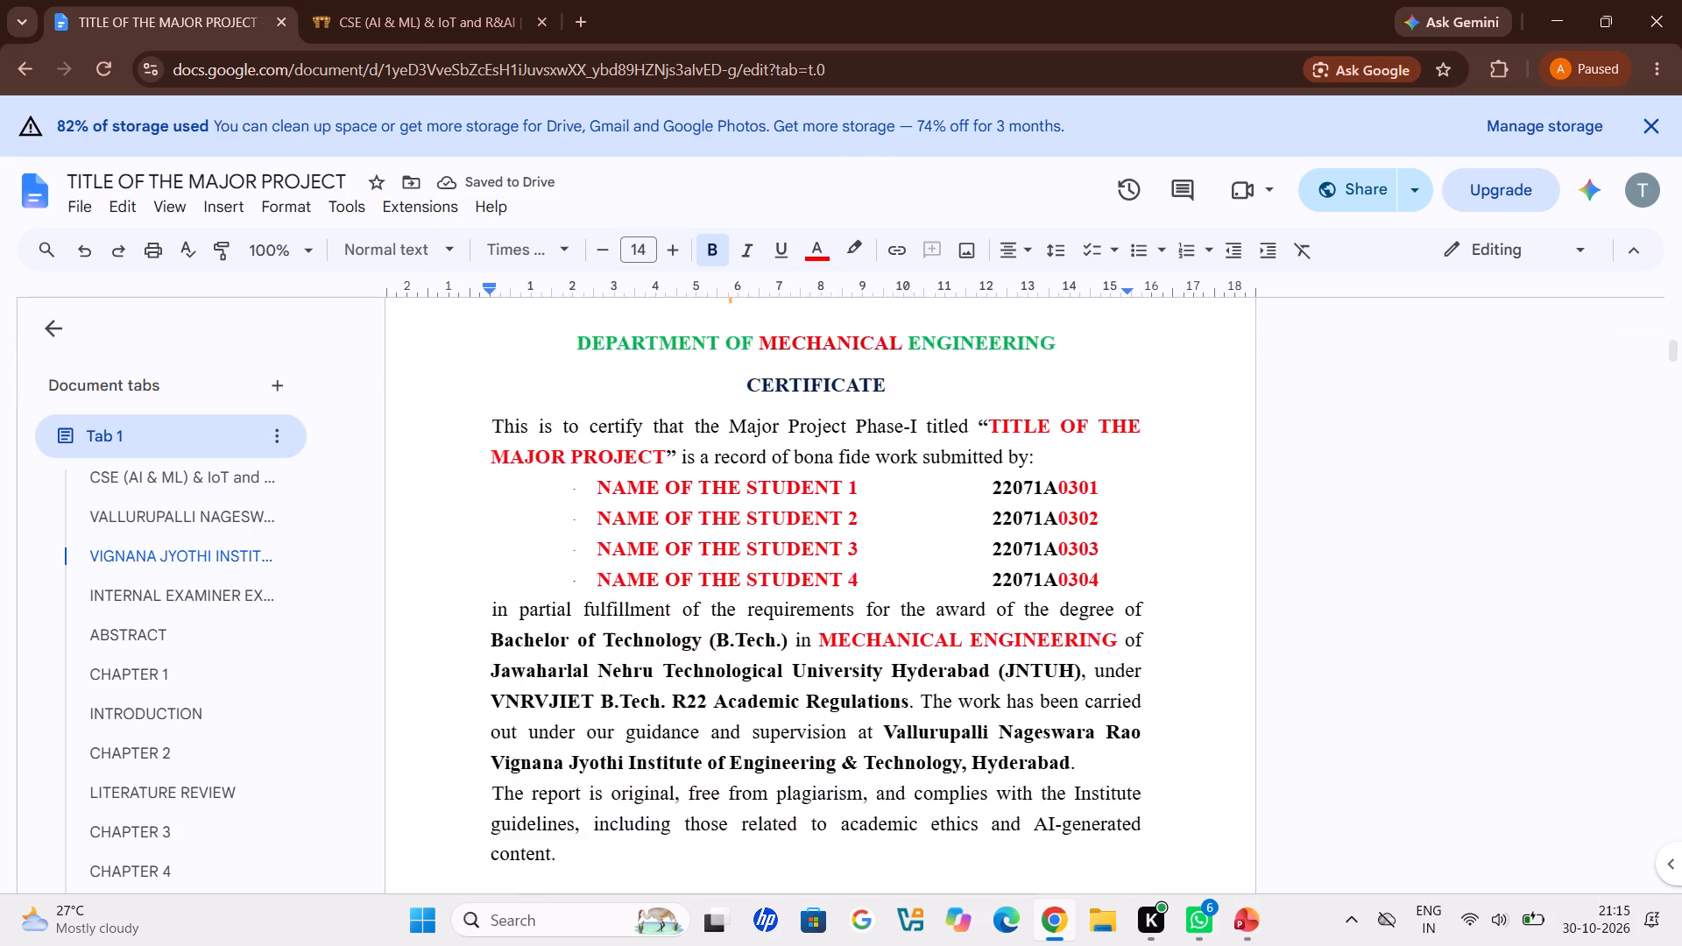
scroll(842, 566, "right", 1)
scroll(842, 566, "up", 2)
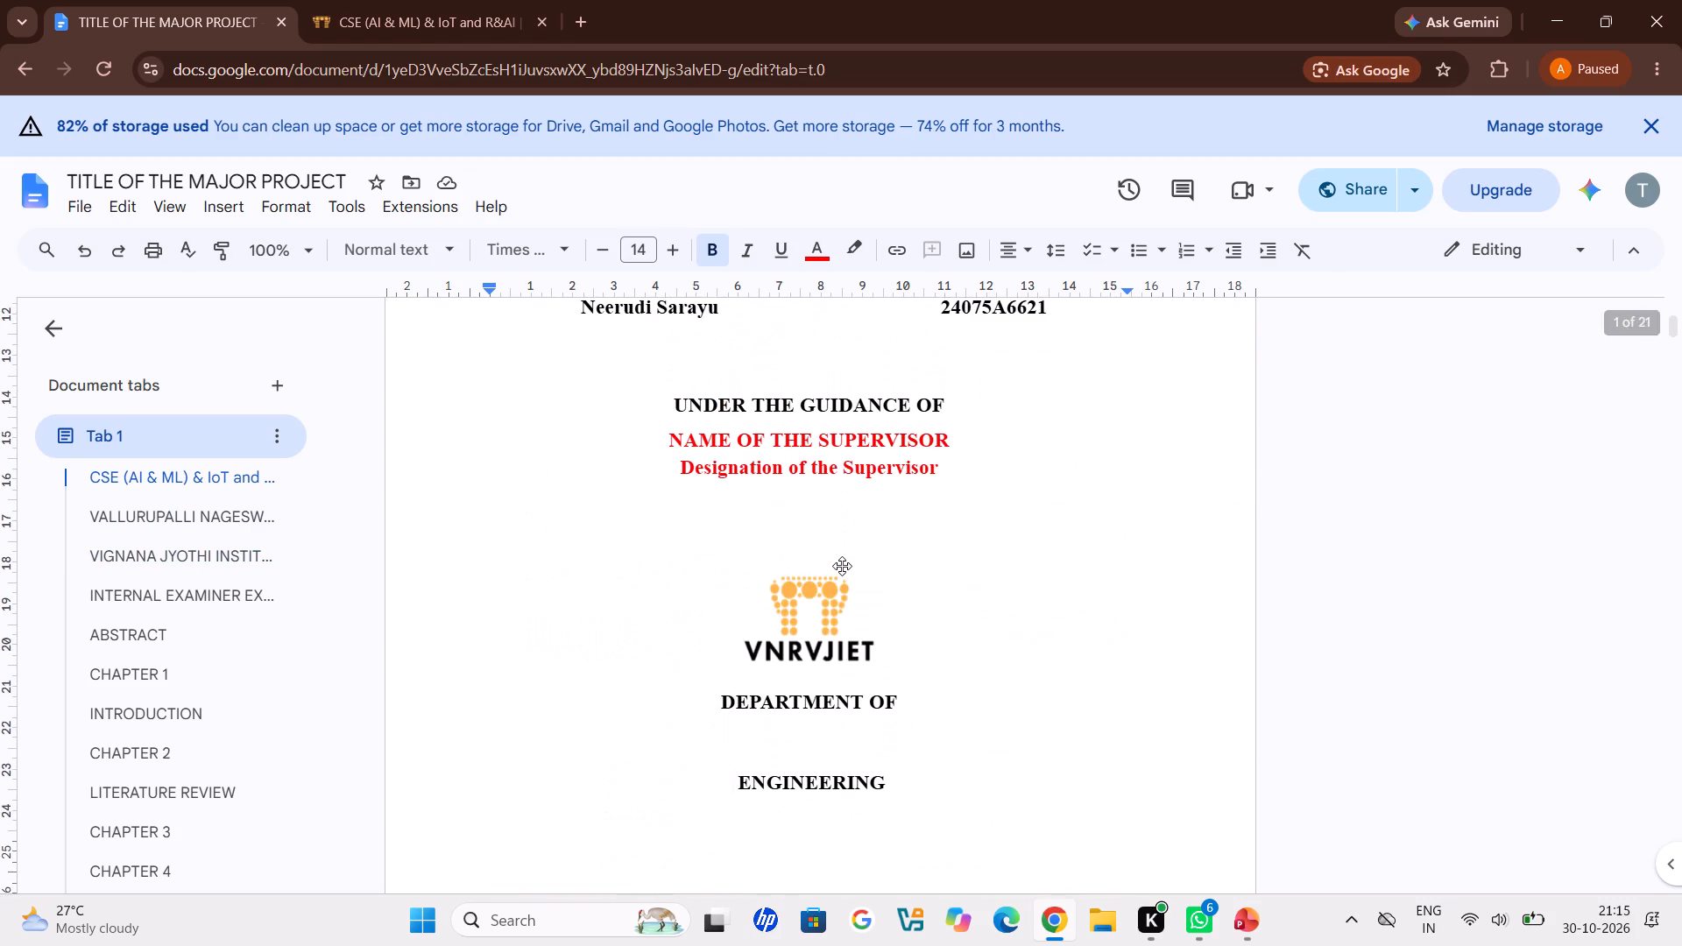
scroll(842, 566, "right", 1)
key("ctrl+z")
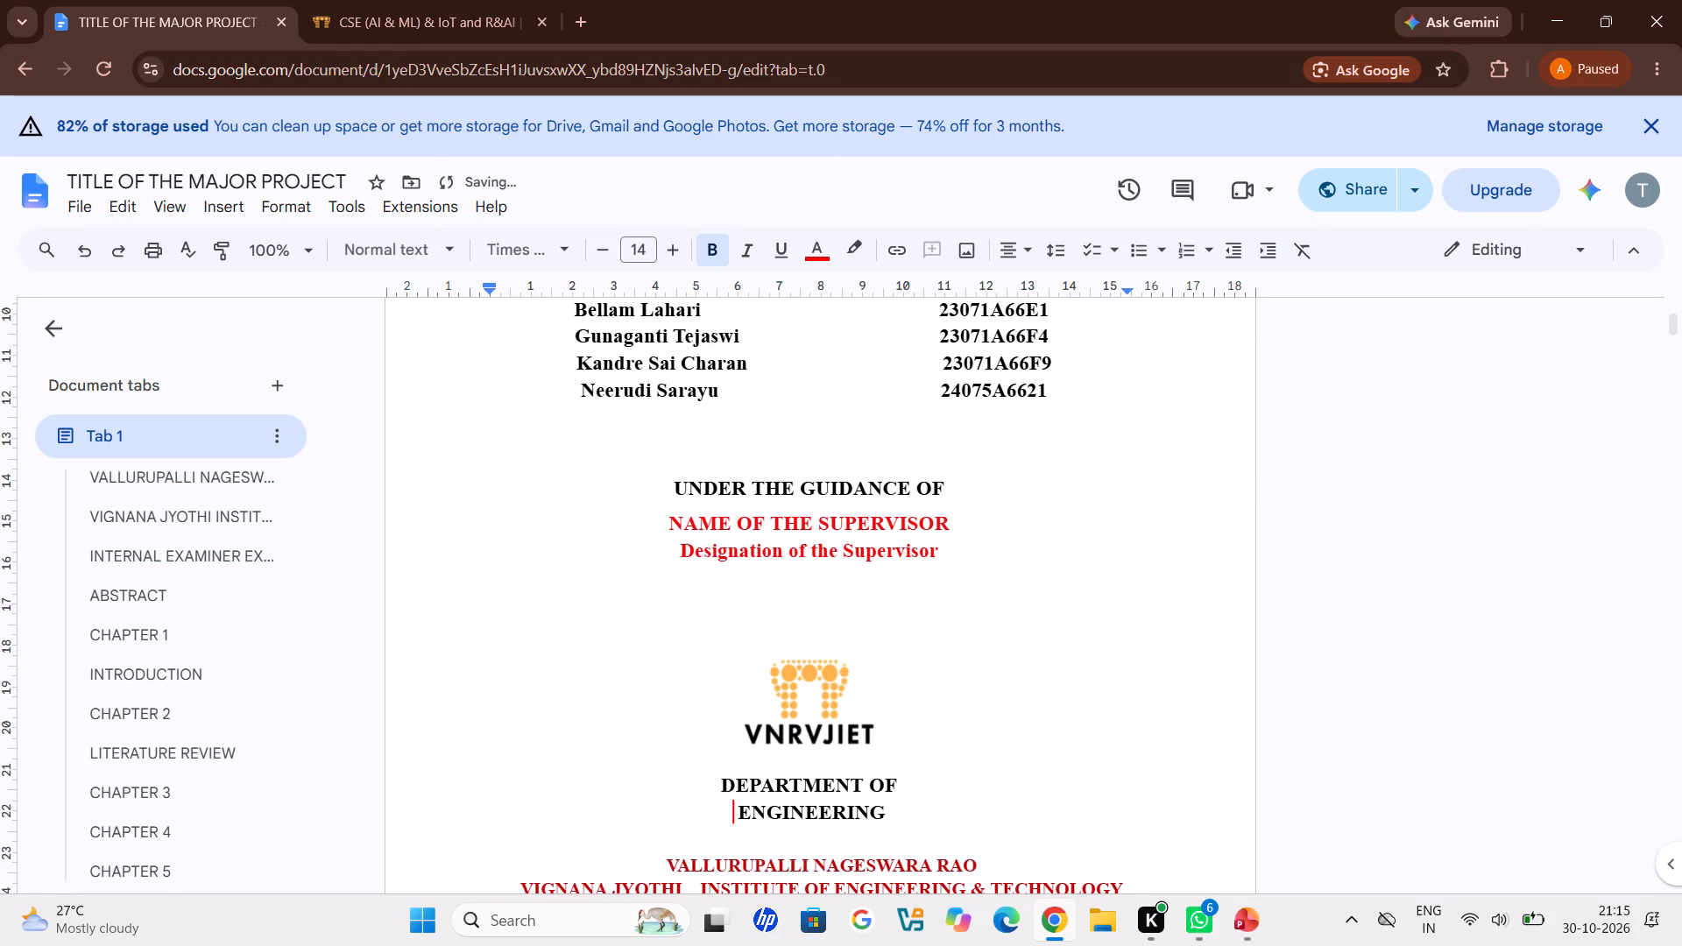
Copy the title "CSE (AI & ML) & IoT and R&AI" from the Google search results and paste it between DEPARTMENT OF and ENGINEERING.
scroll(842, 566, "down", 3)
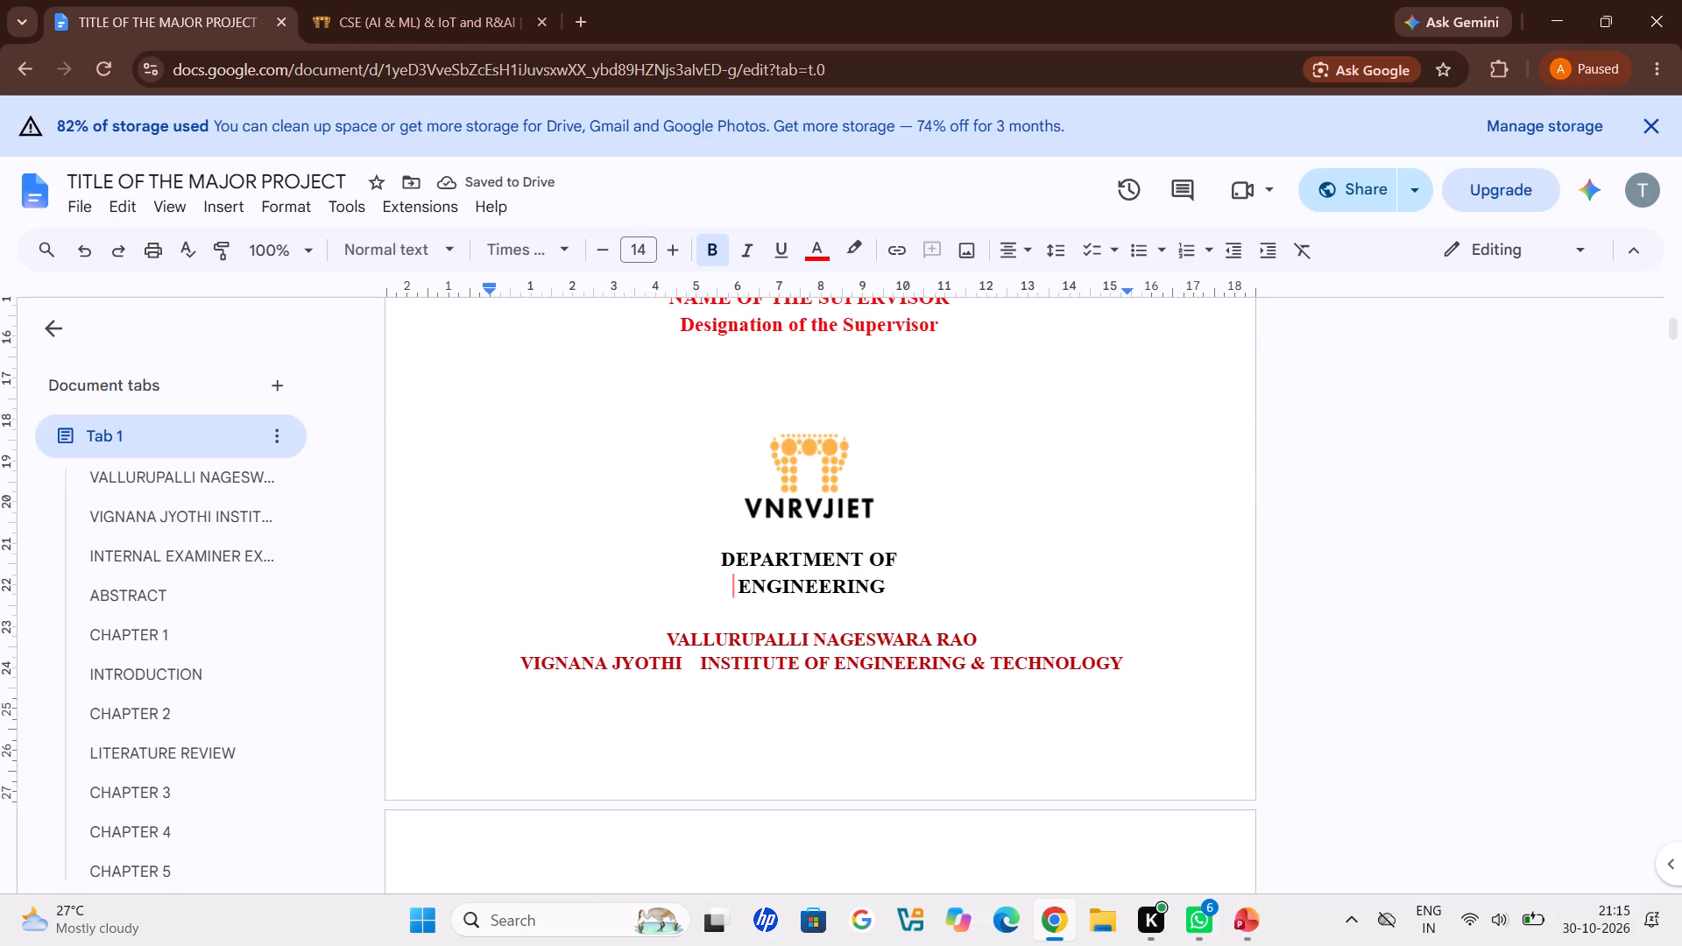
left_click(444, 19)
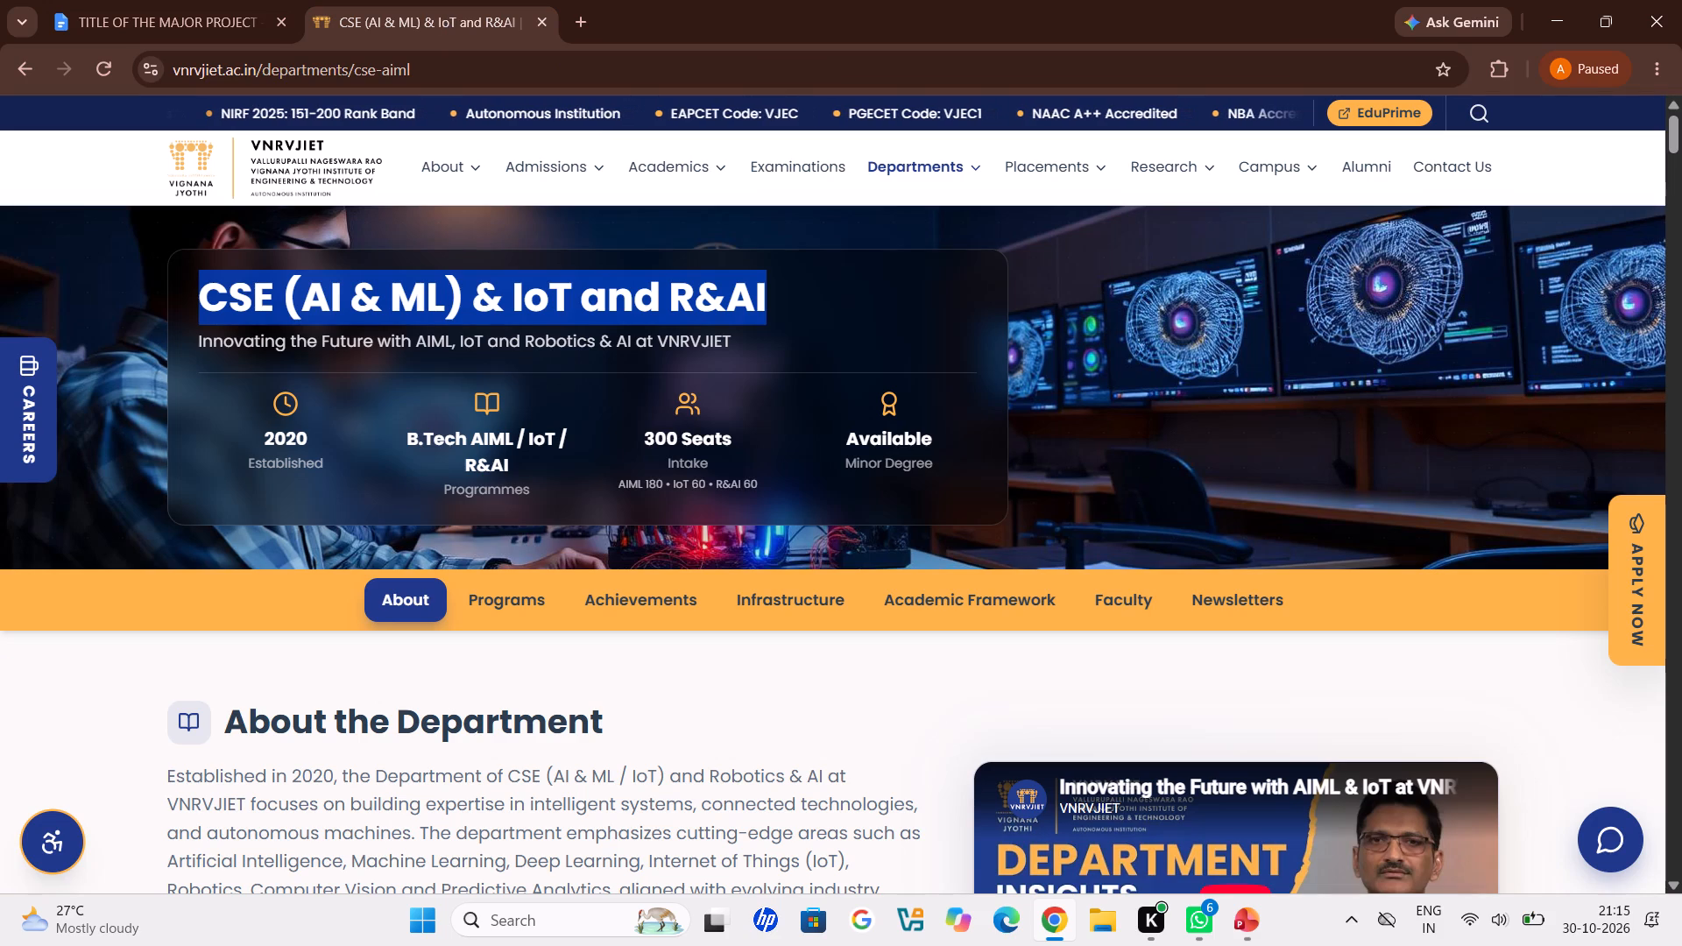
left_click(206, 301)
left_click_drag(206, 301, 241, 293)
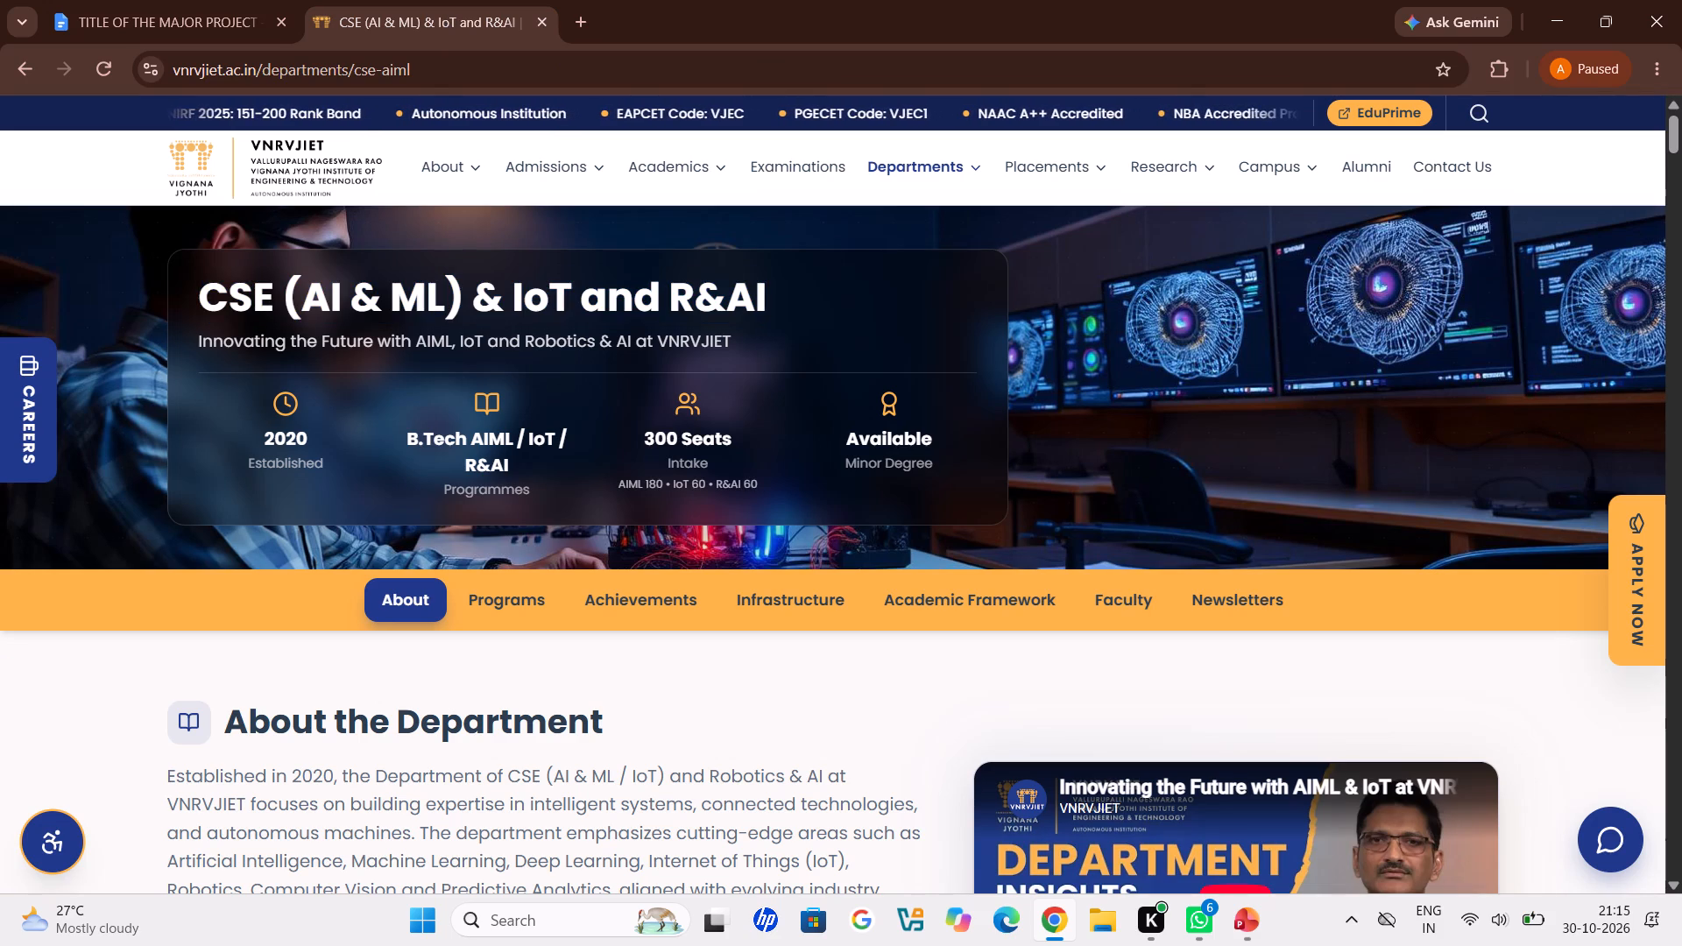
left_click_drag(241, 293, 795, 279)
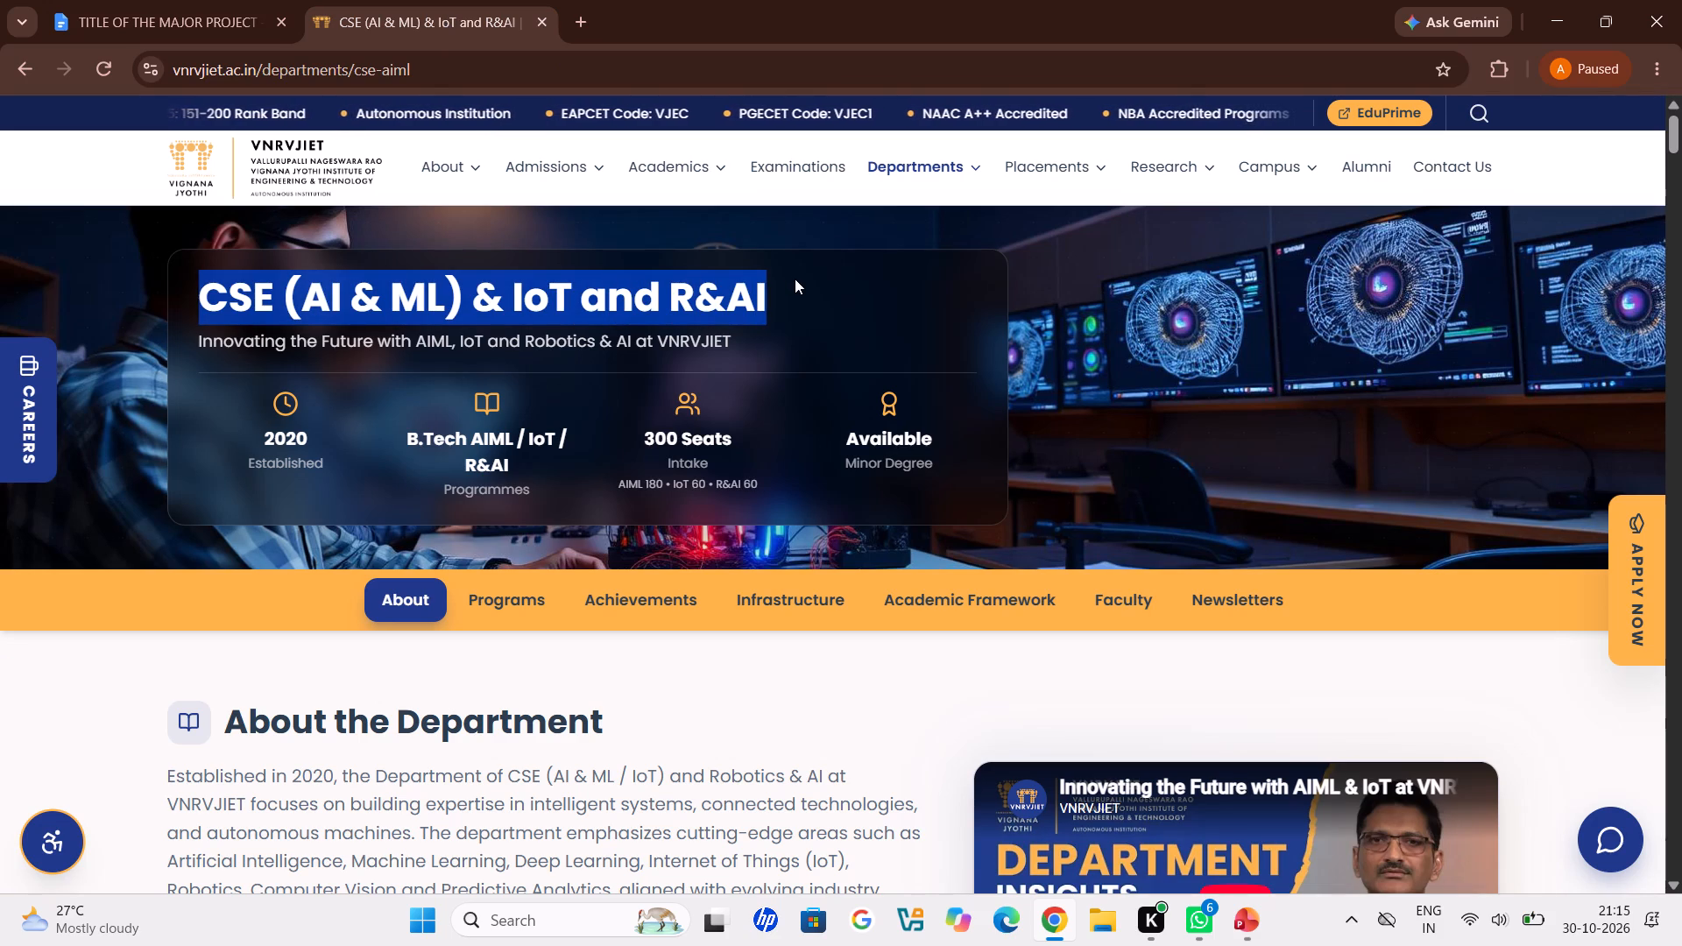
left_click(24, 72)
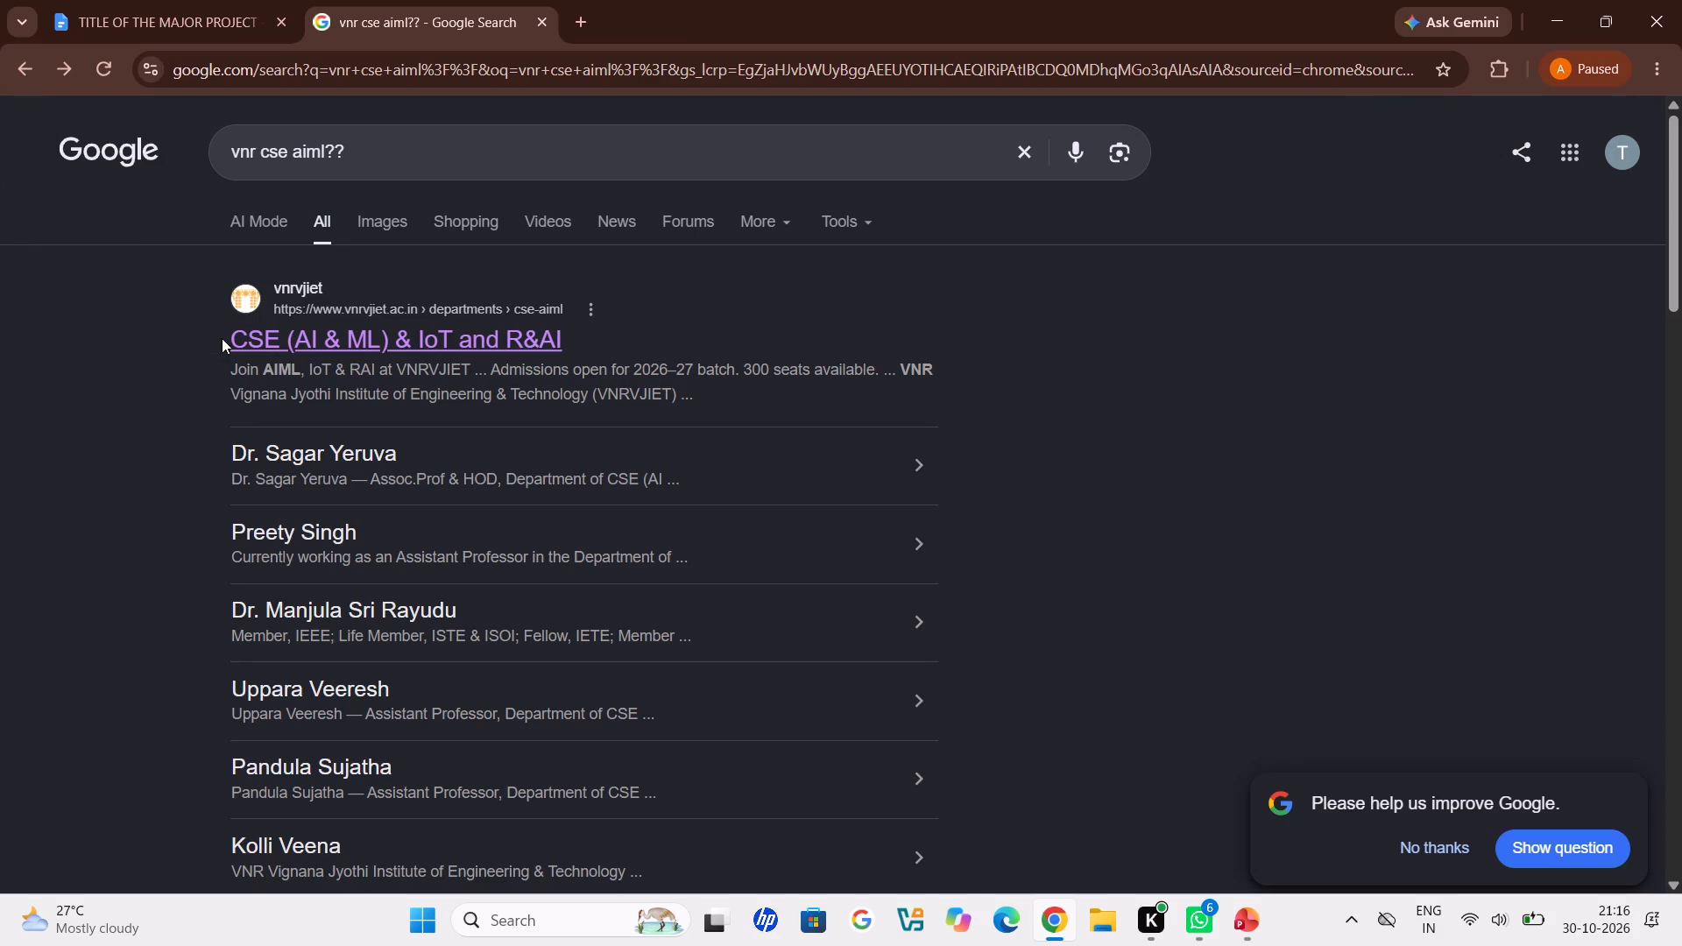
left_click_drag(224, 339, 243, 337)
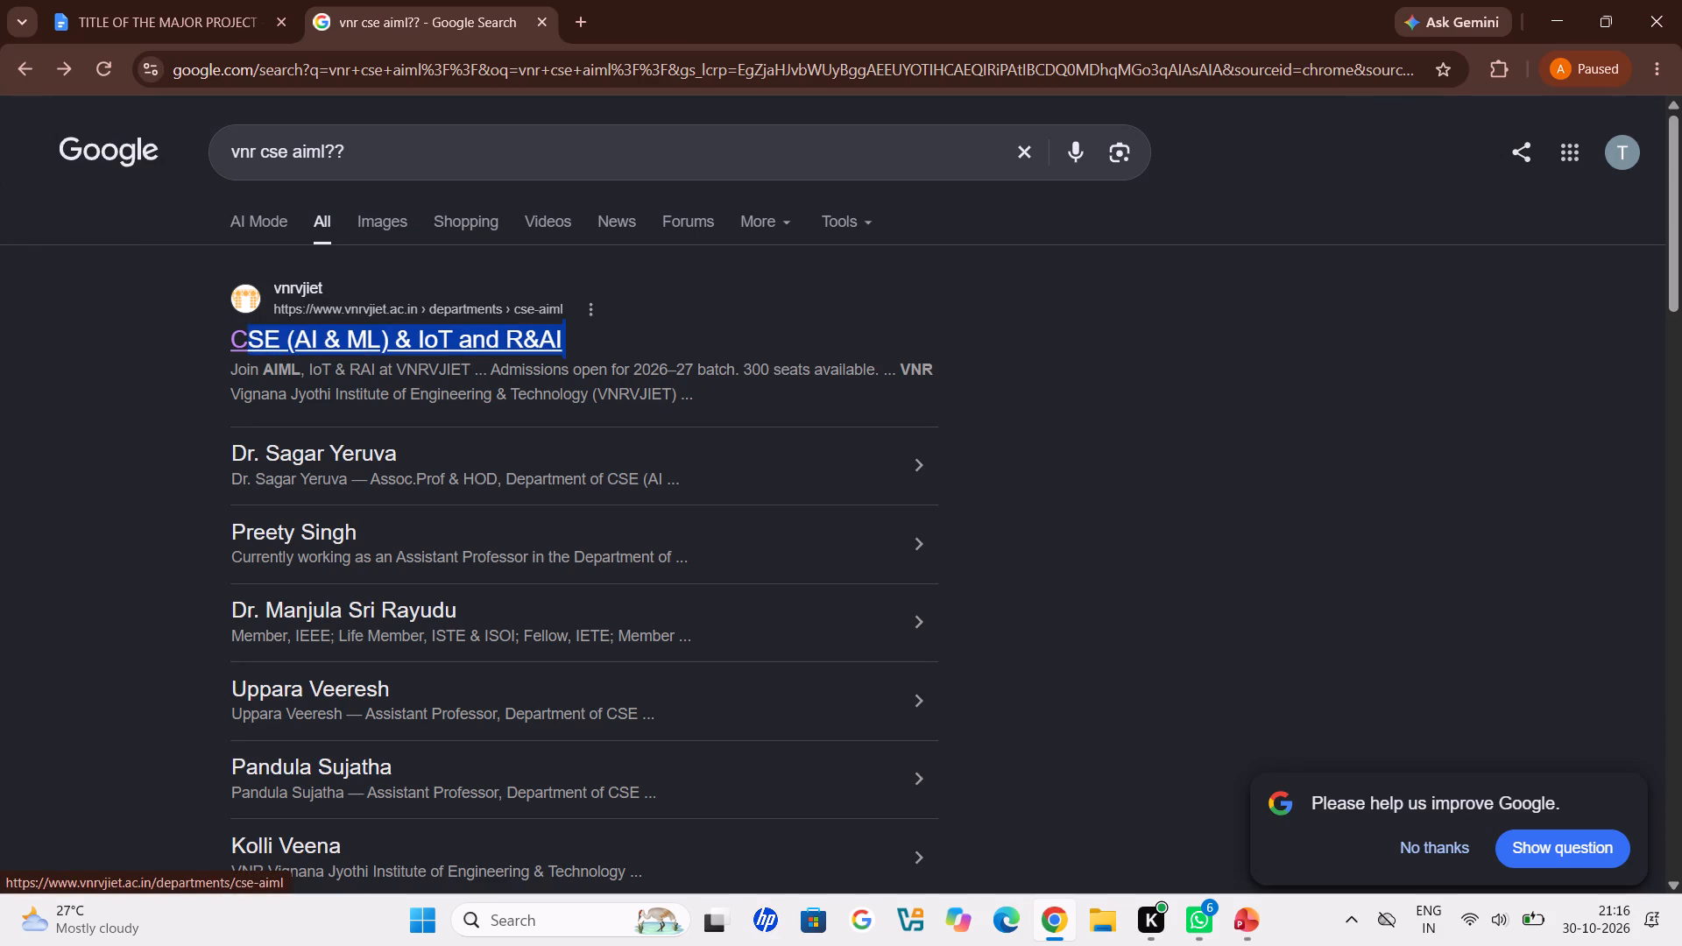
left_click_drag(243, 337, 234, 340)
key("ctrl+c")
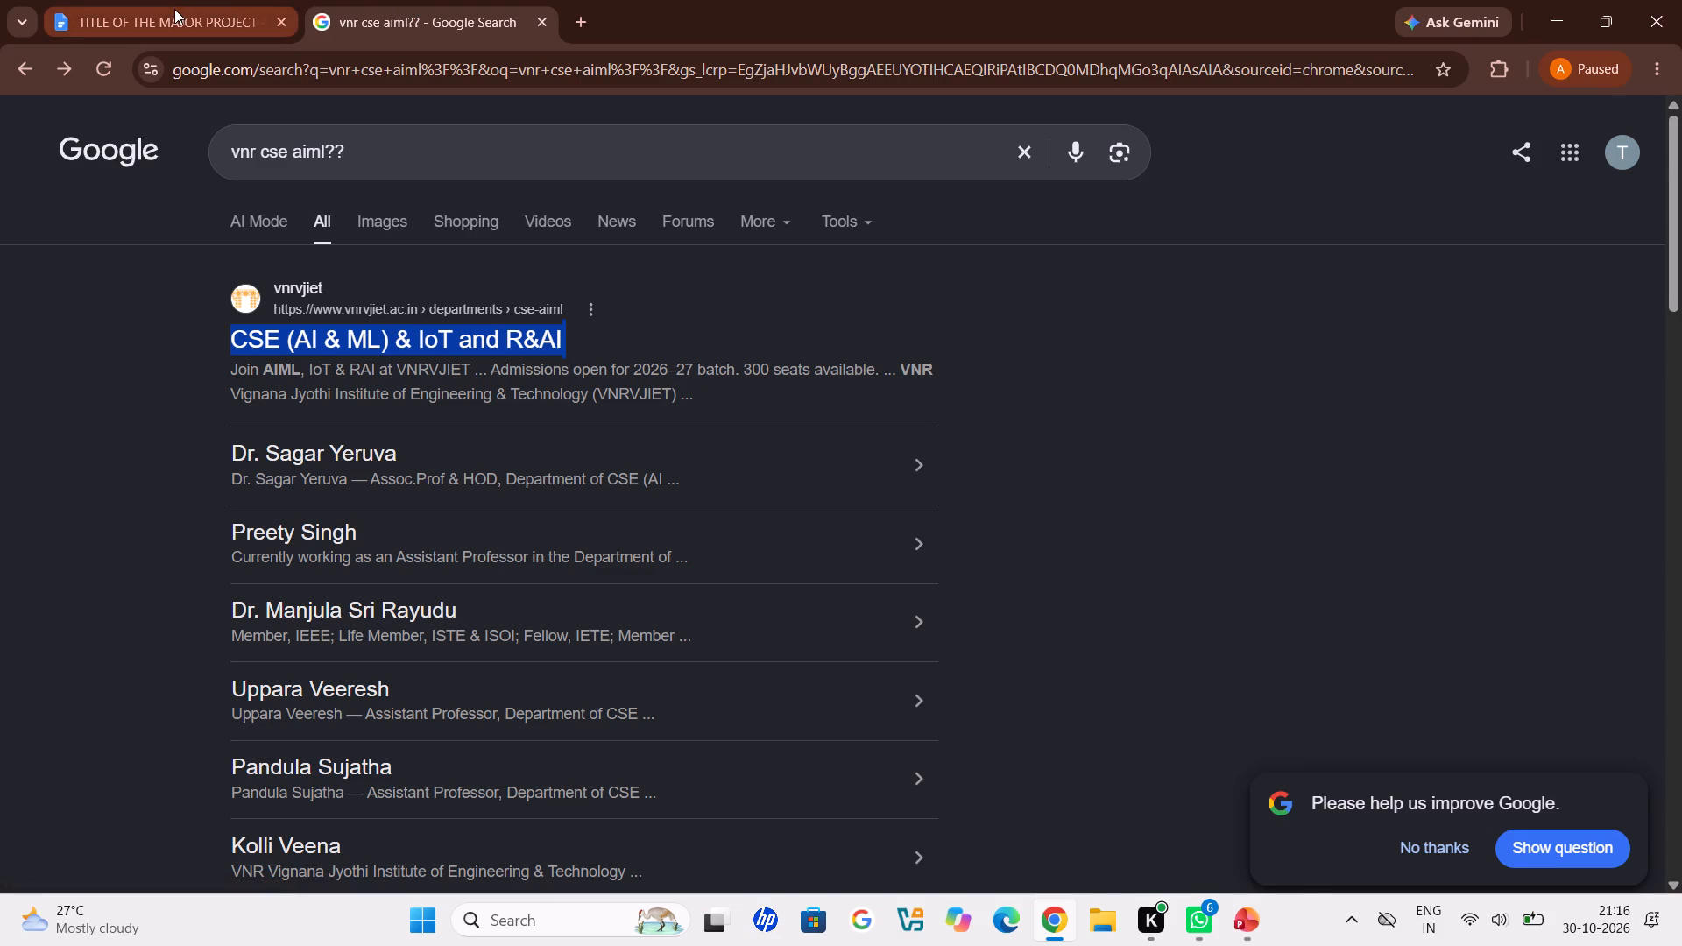
left_click(174, 9)
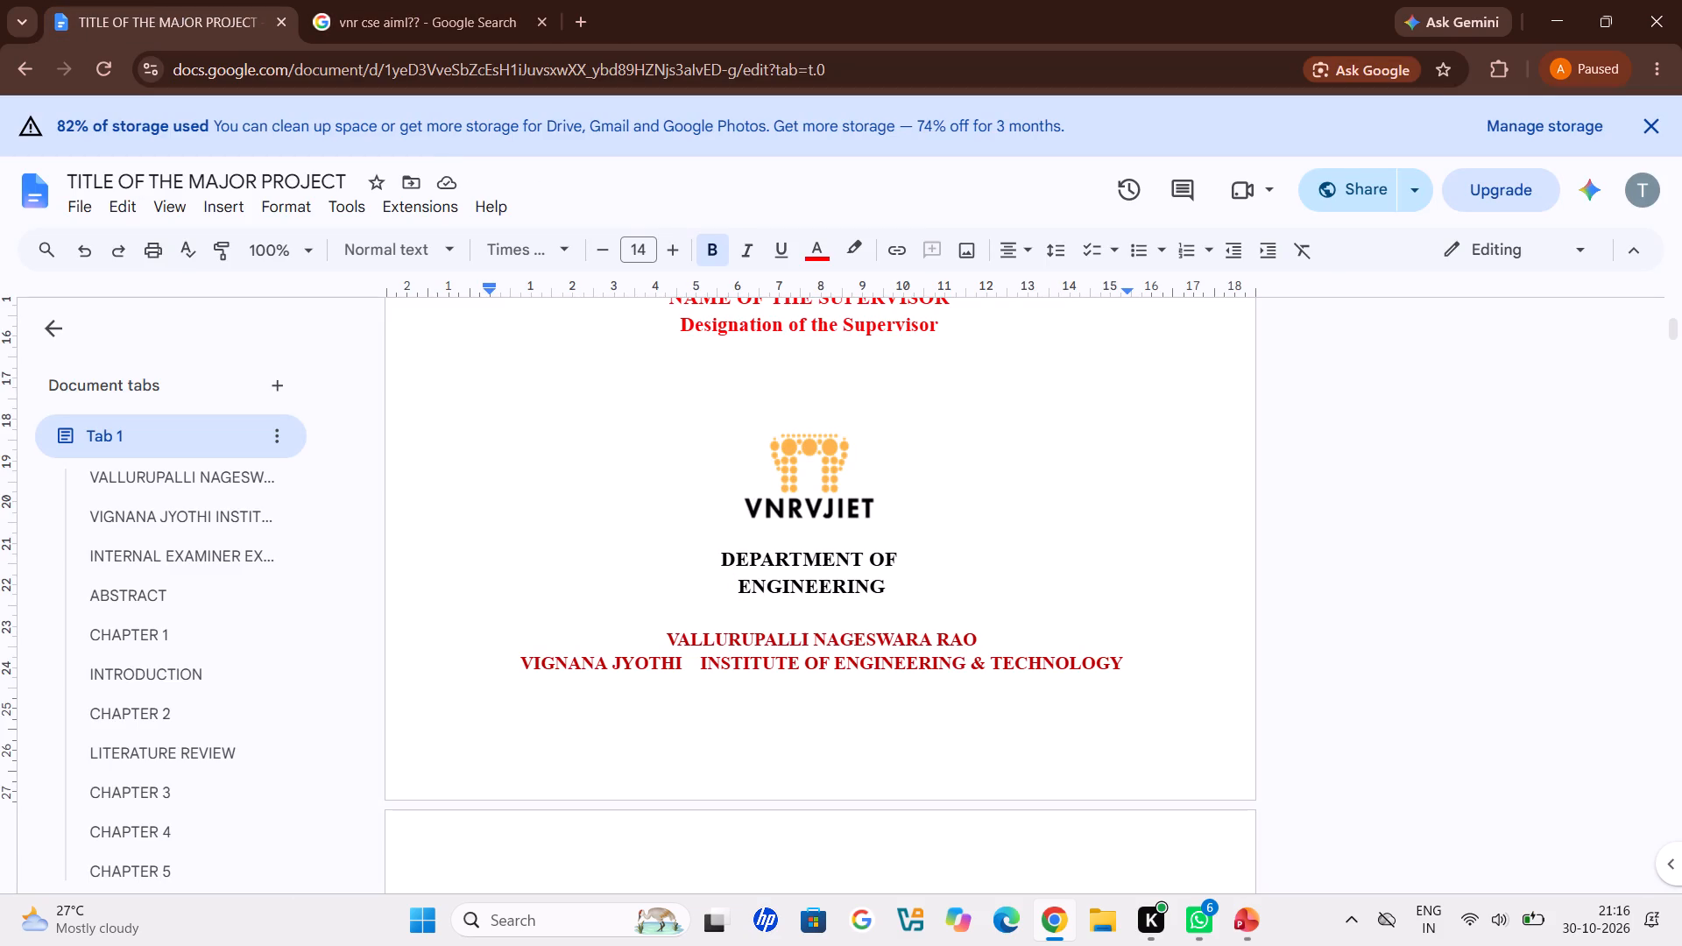
key("ctrl+v")
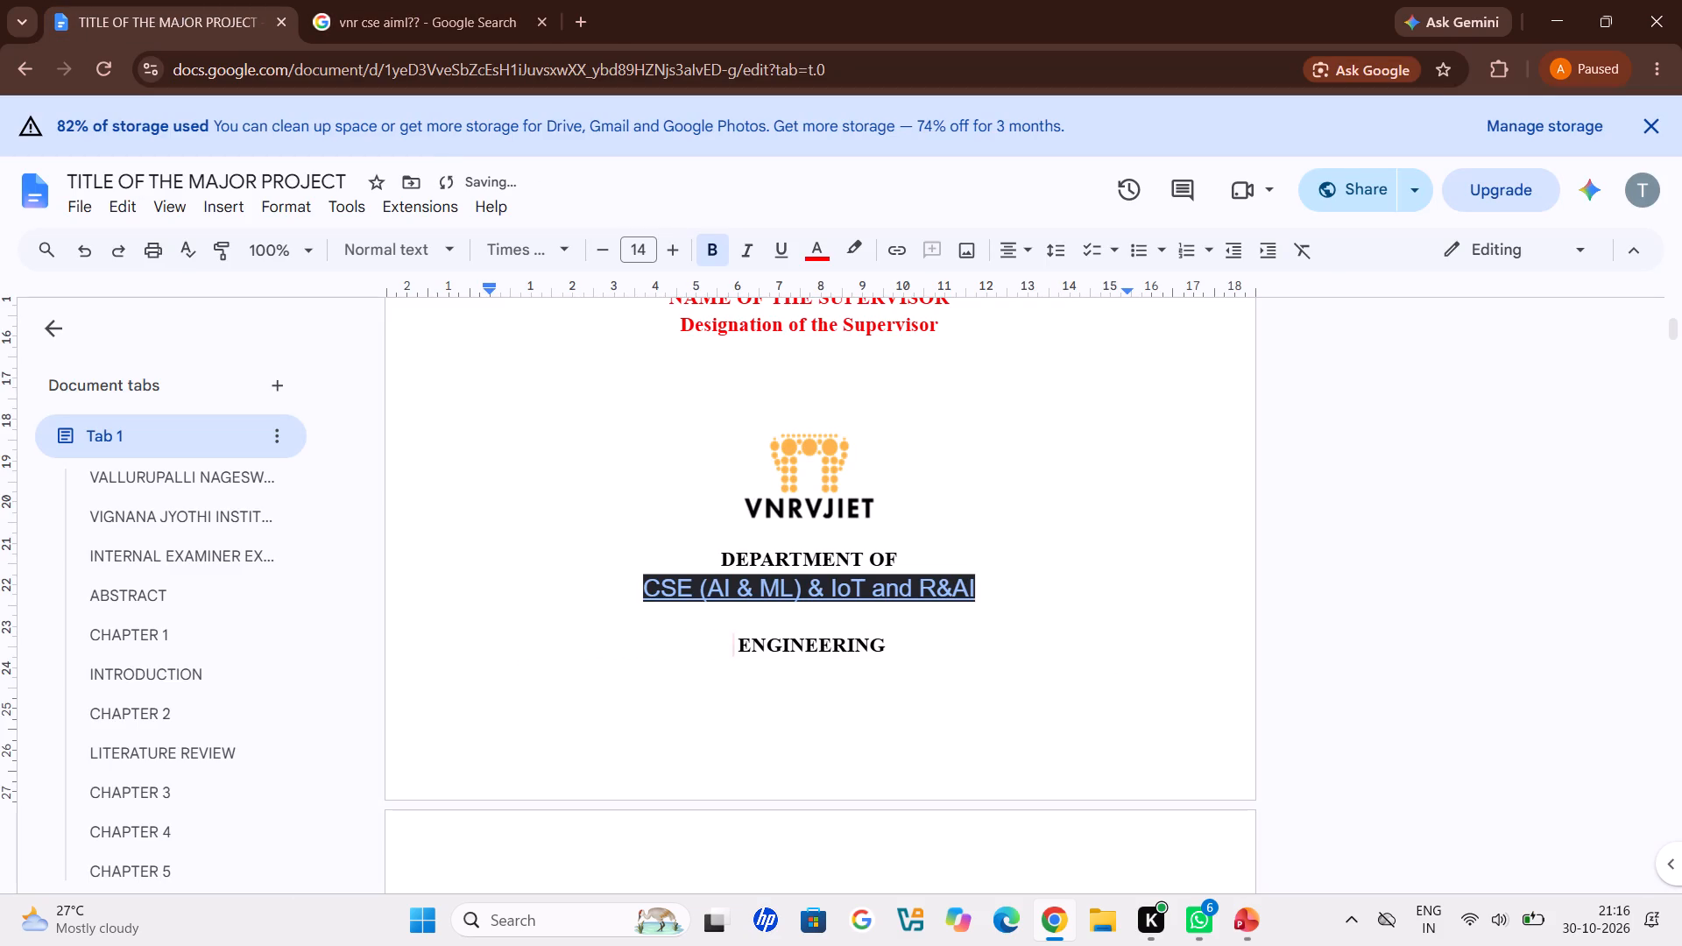
Remove the hyperlink from the pasted department name on the title page.
left_click_drag(977, 586, 650, 586)
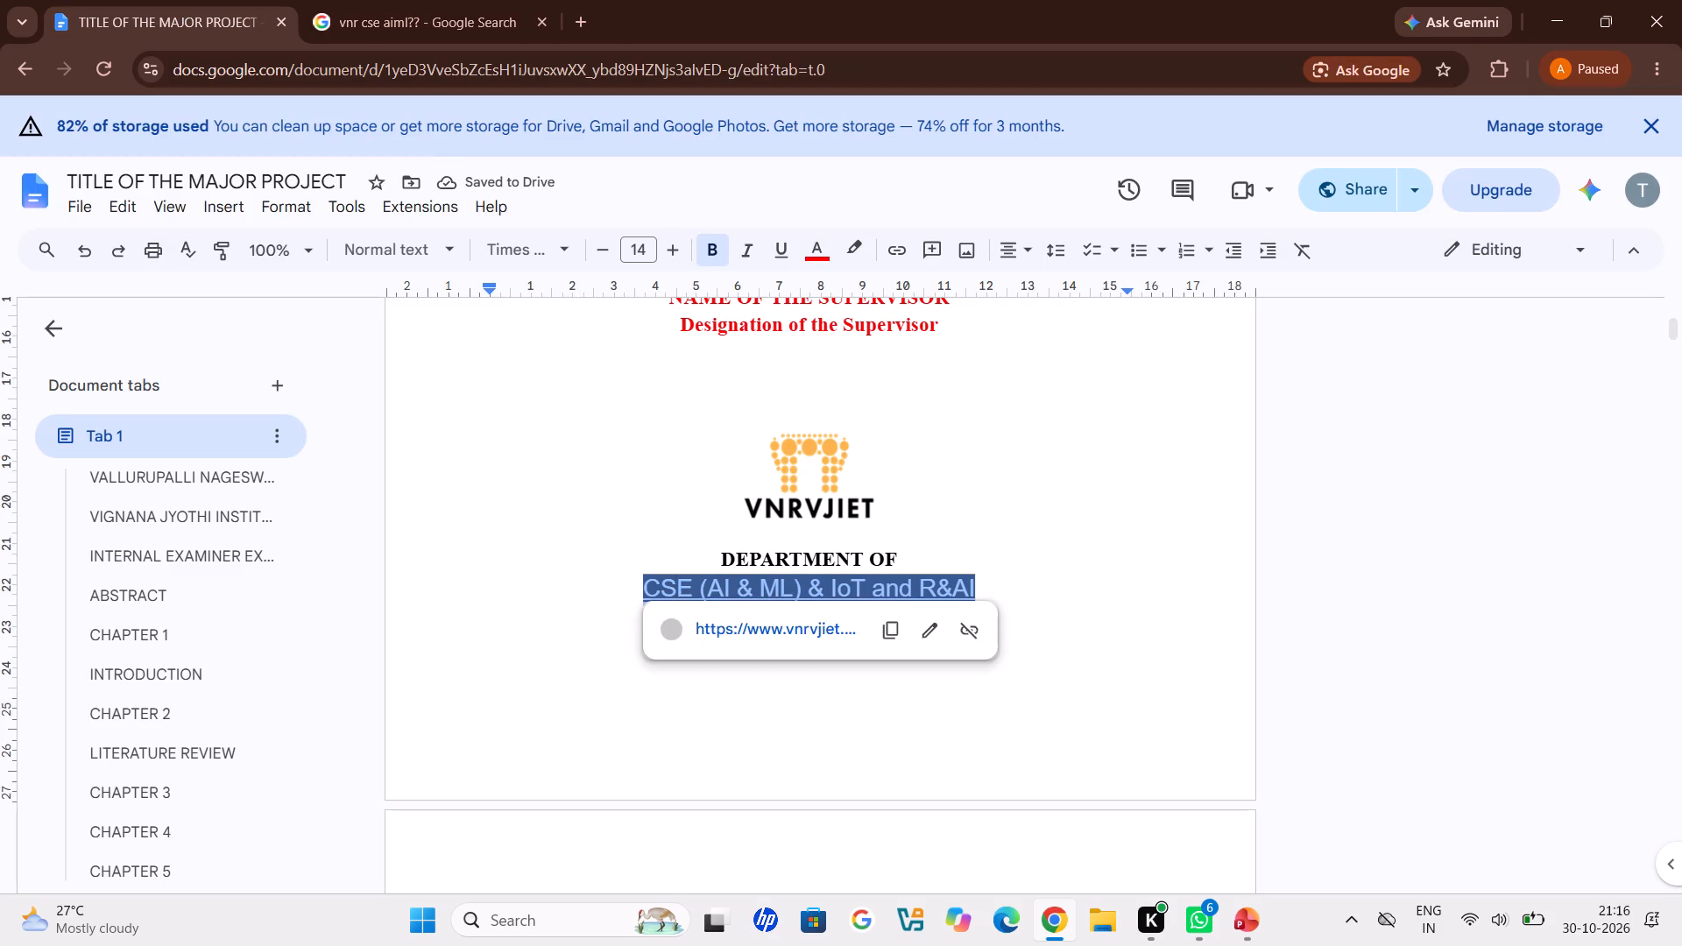
left_click_drag(650, 586, 639, 585)
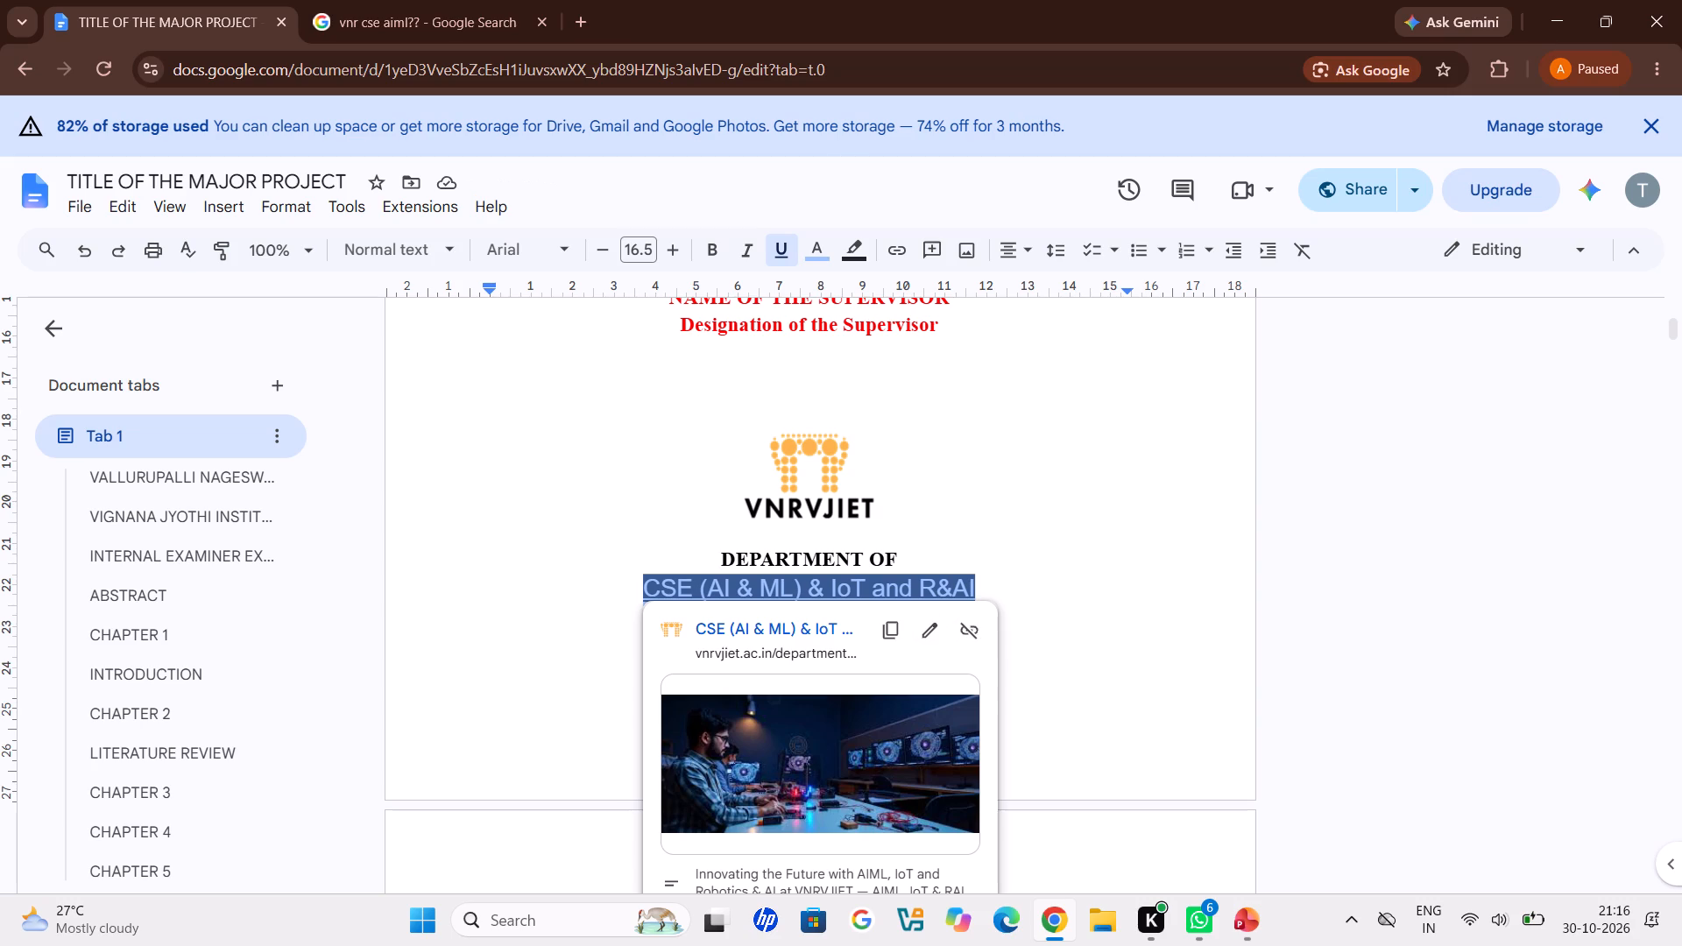
left_click(965, 635)
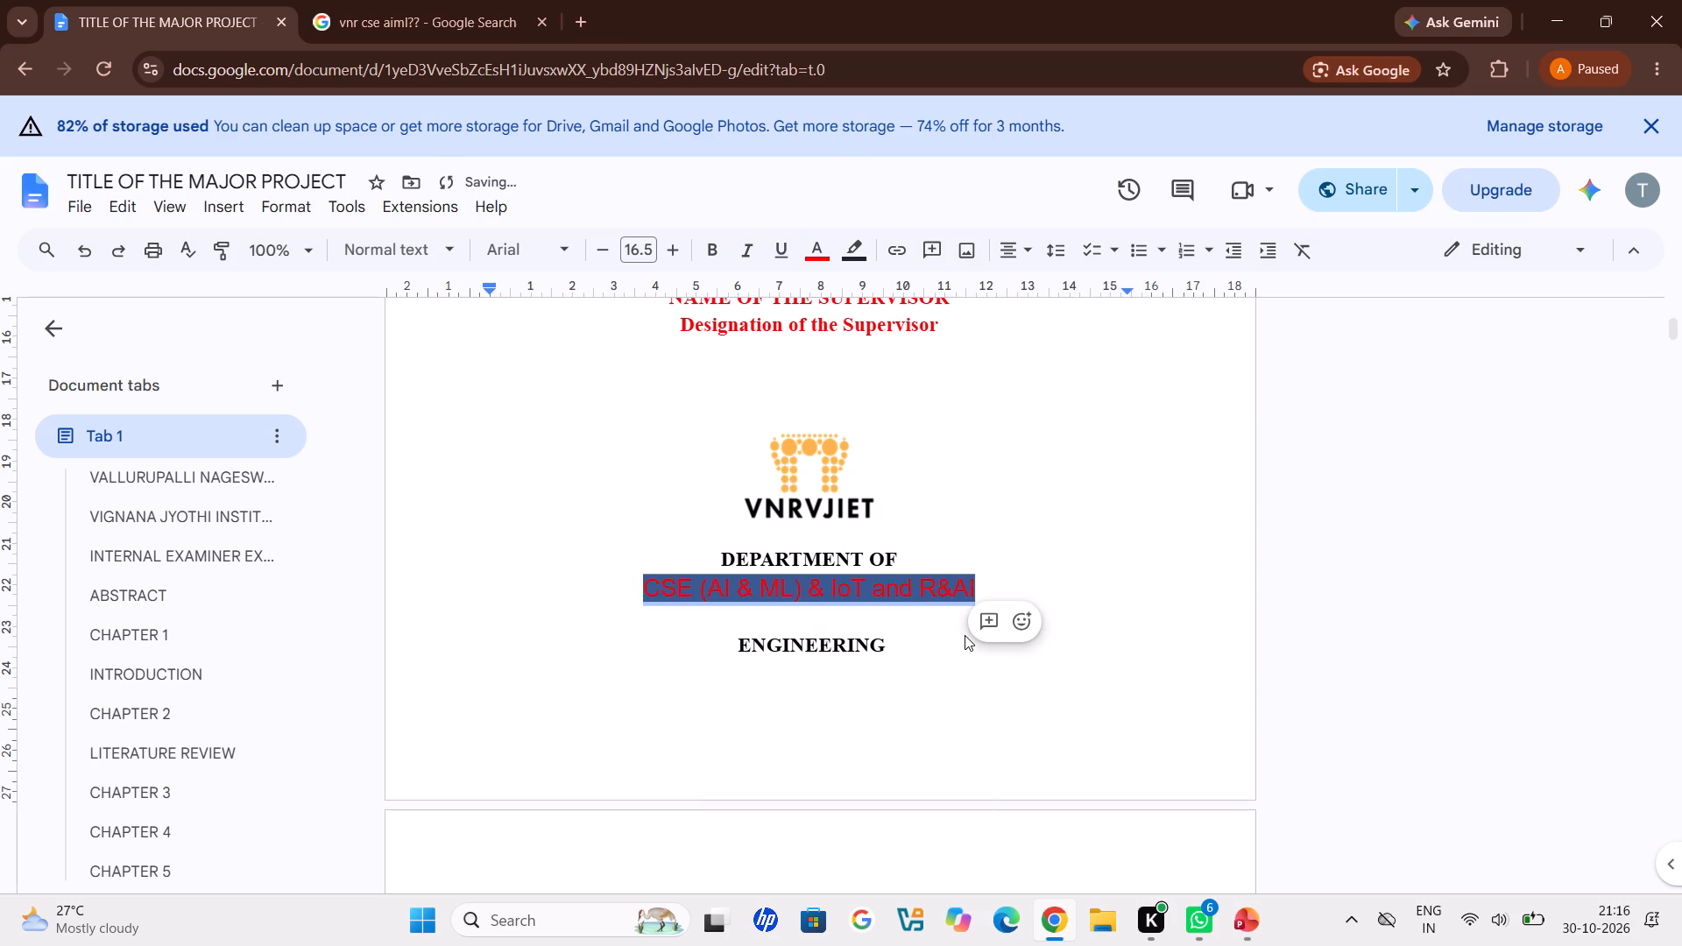
Clear the highlight from the pasted department name and set its text colour to black.
left_click(853, 253)
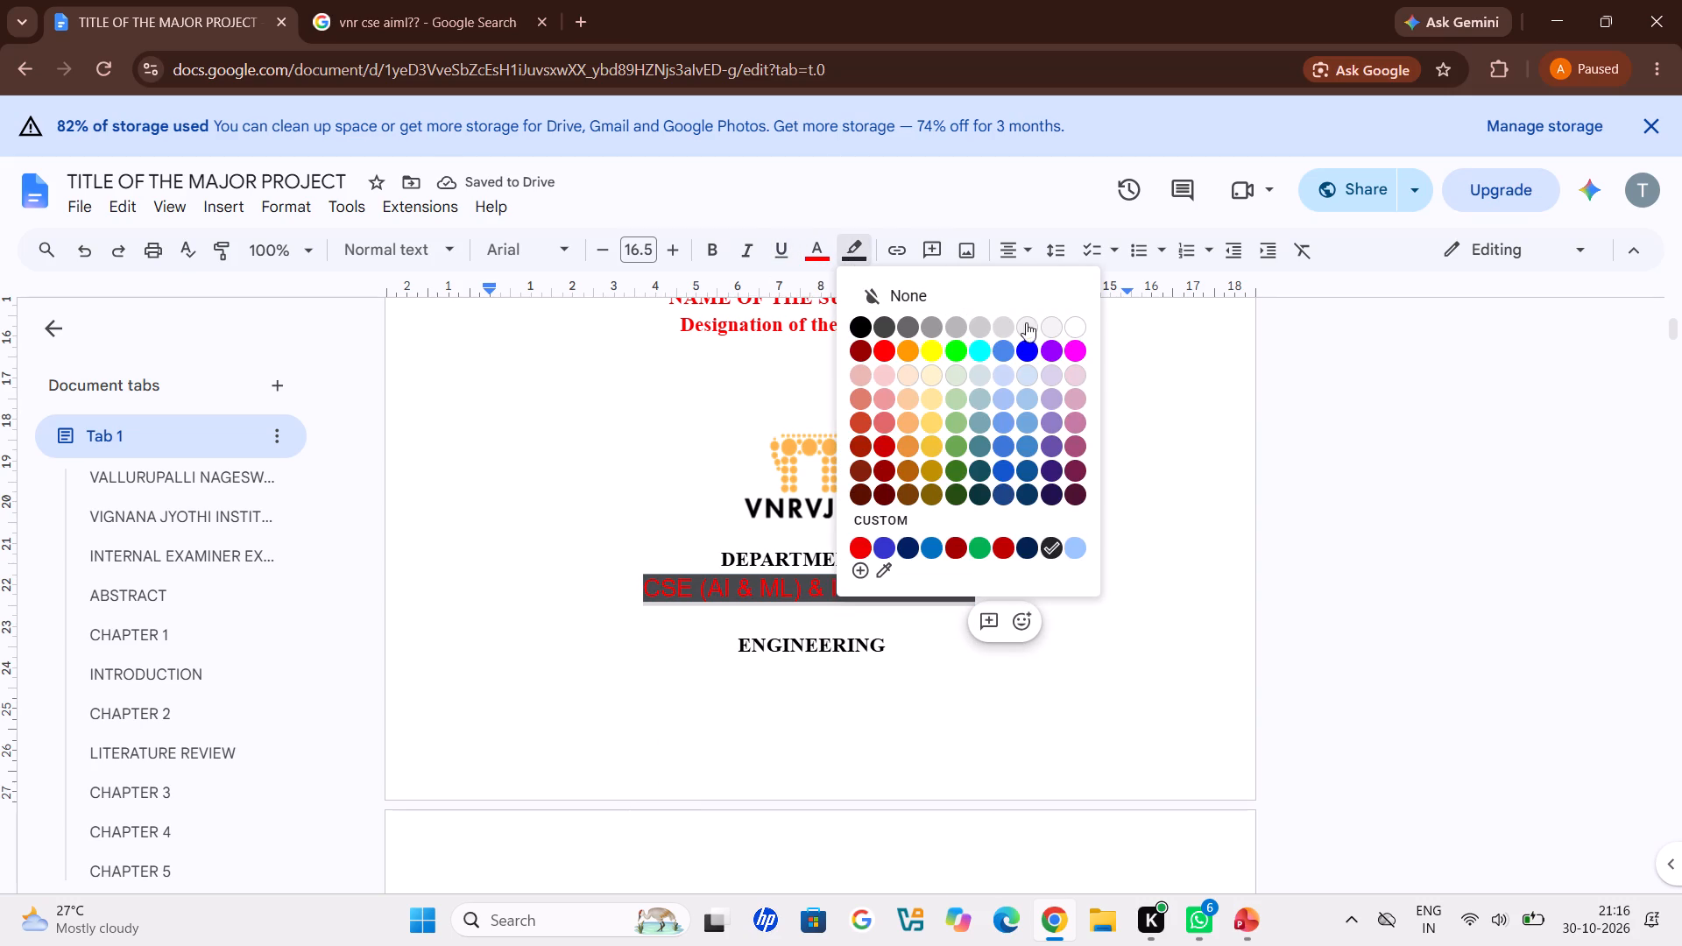
left_click(913, 300)
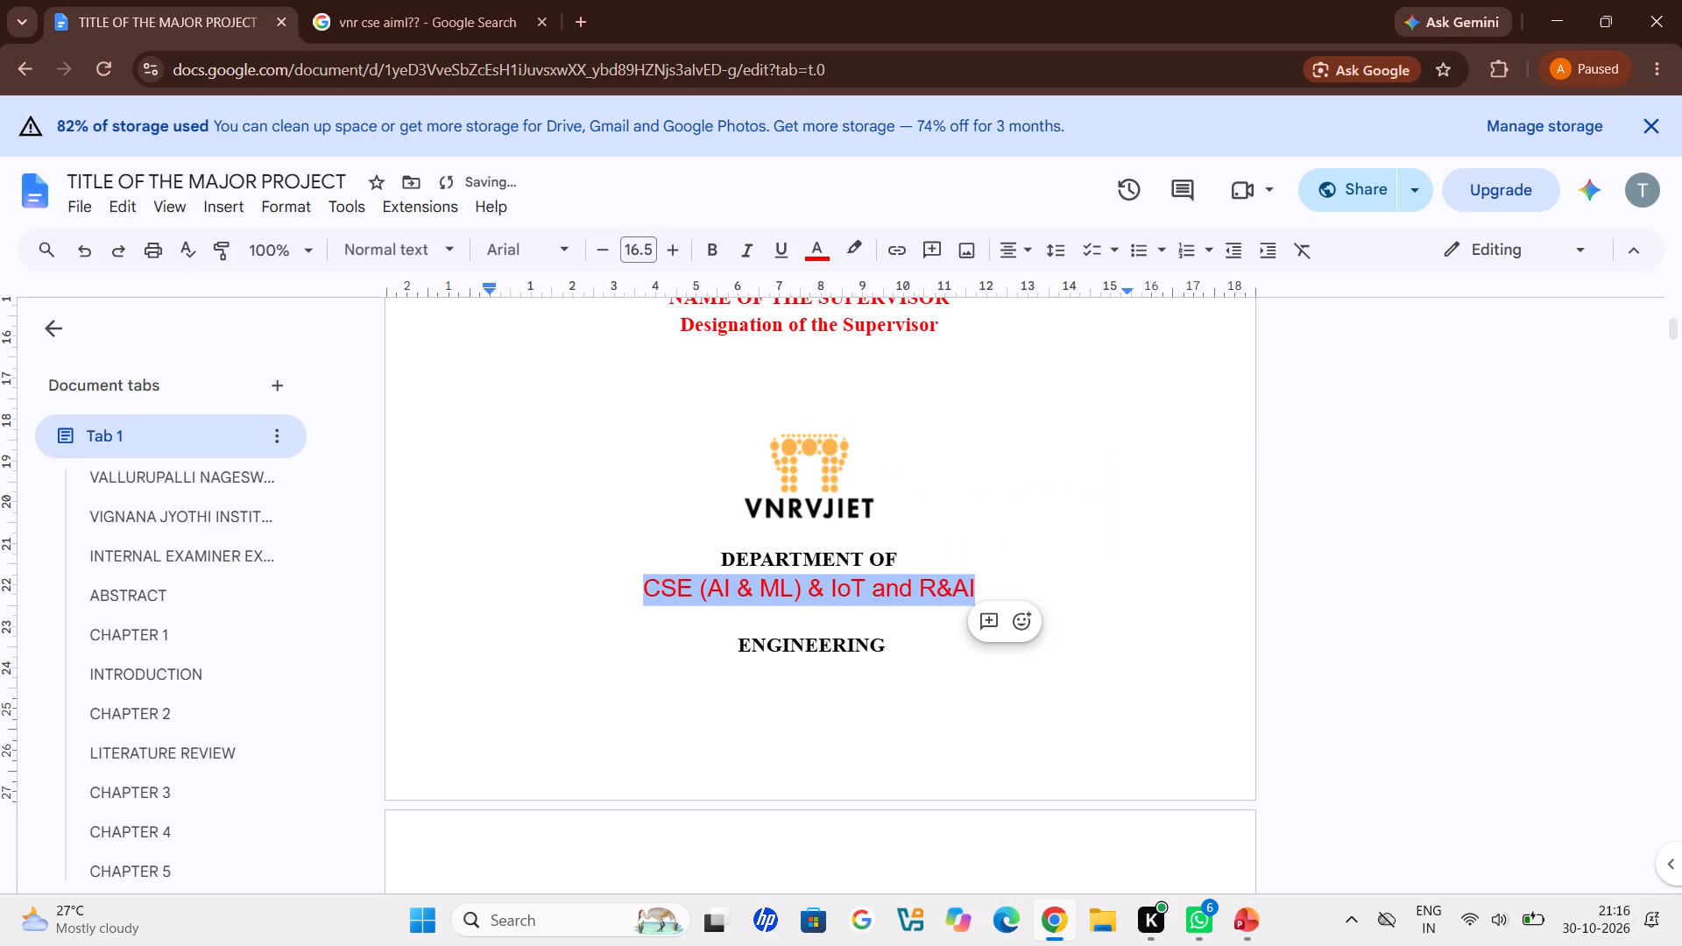
left_click(814, 254)
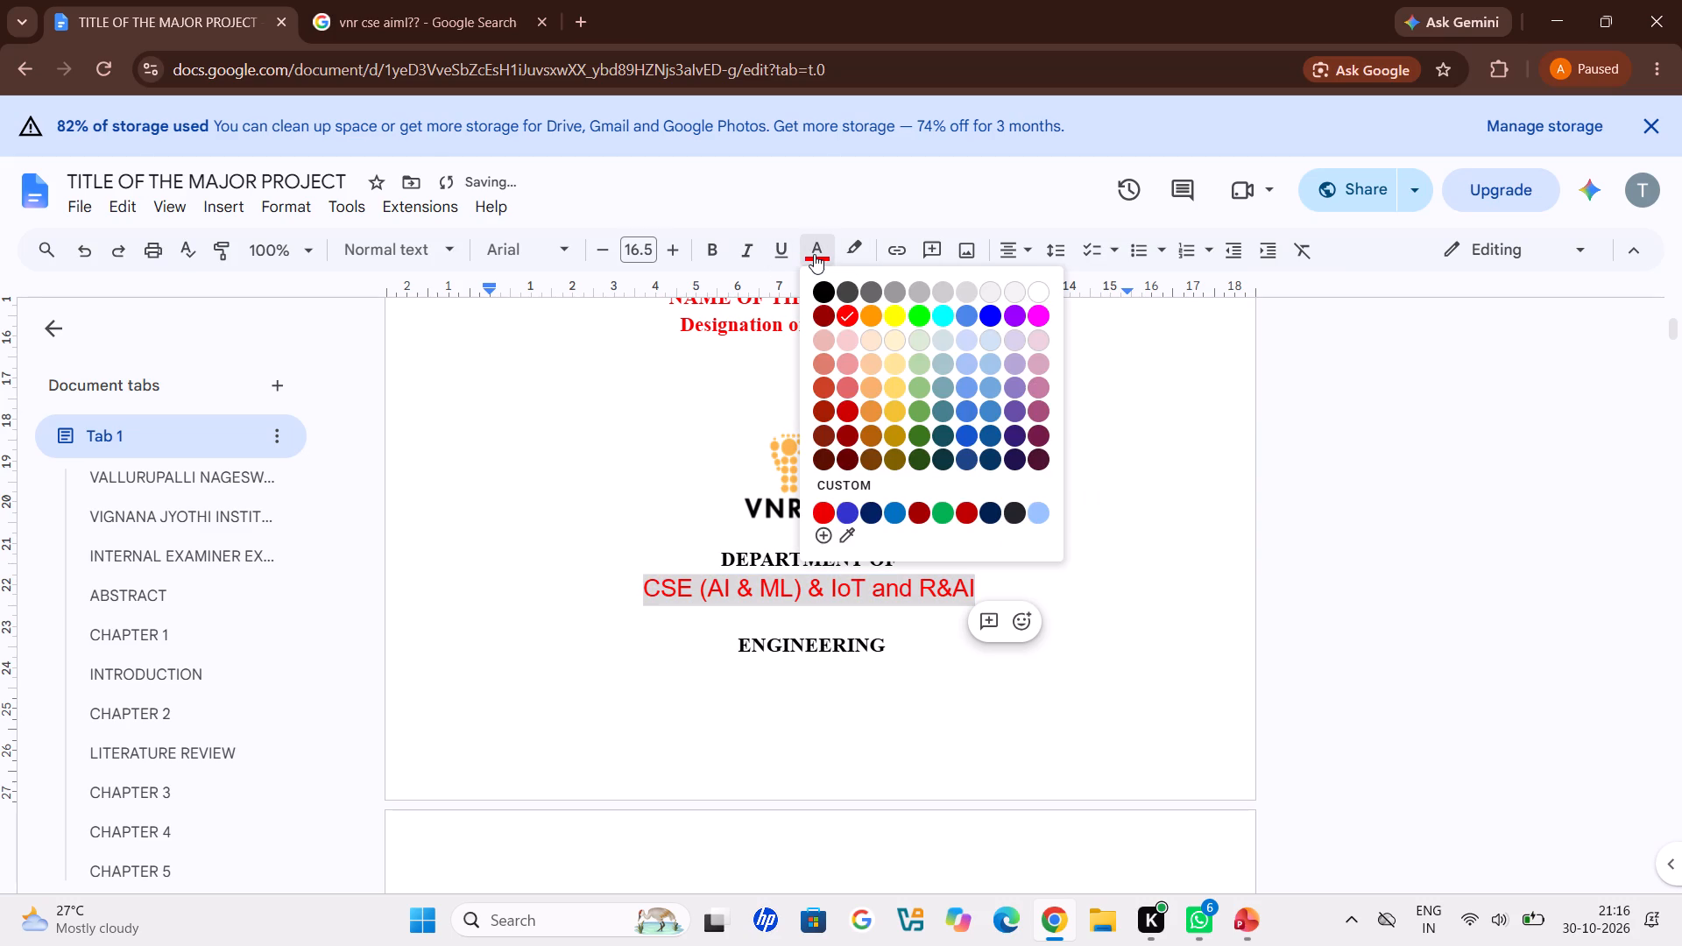
left_click(823, 295)
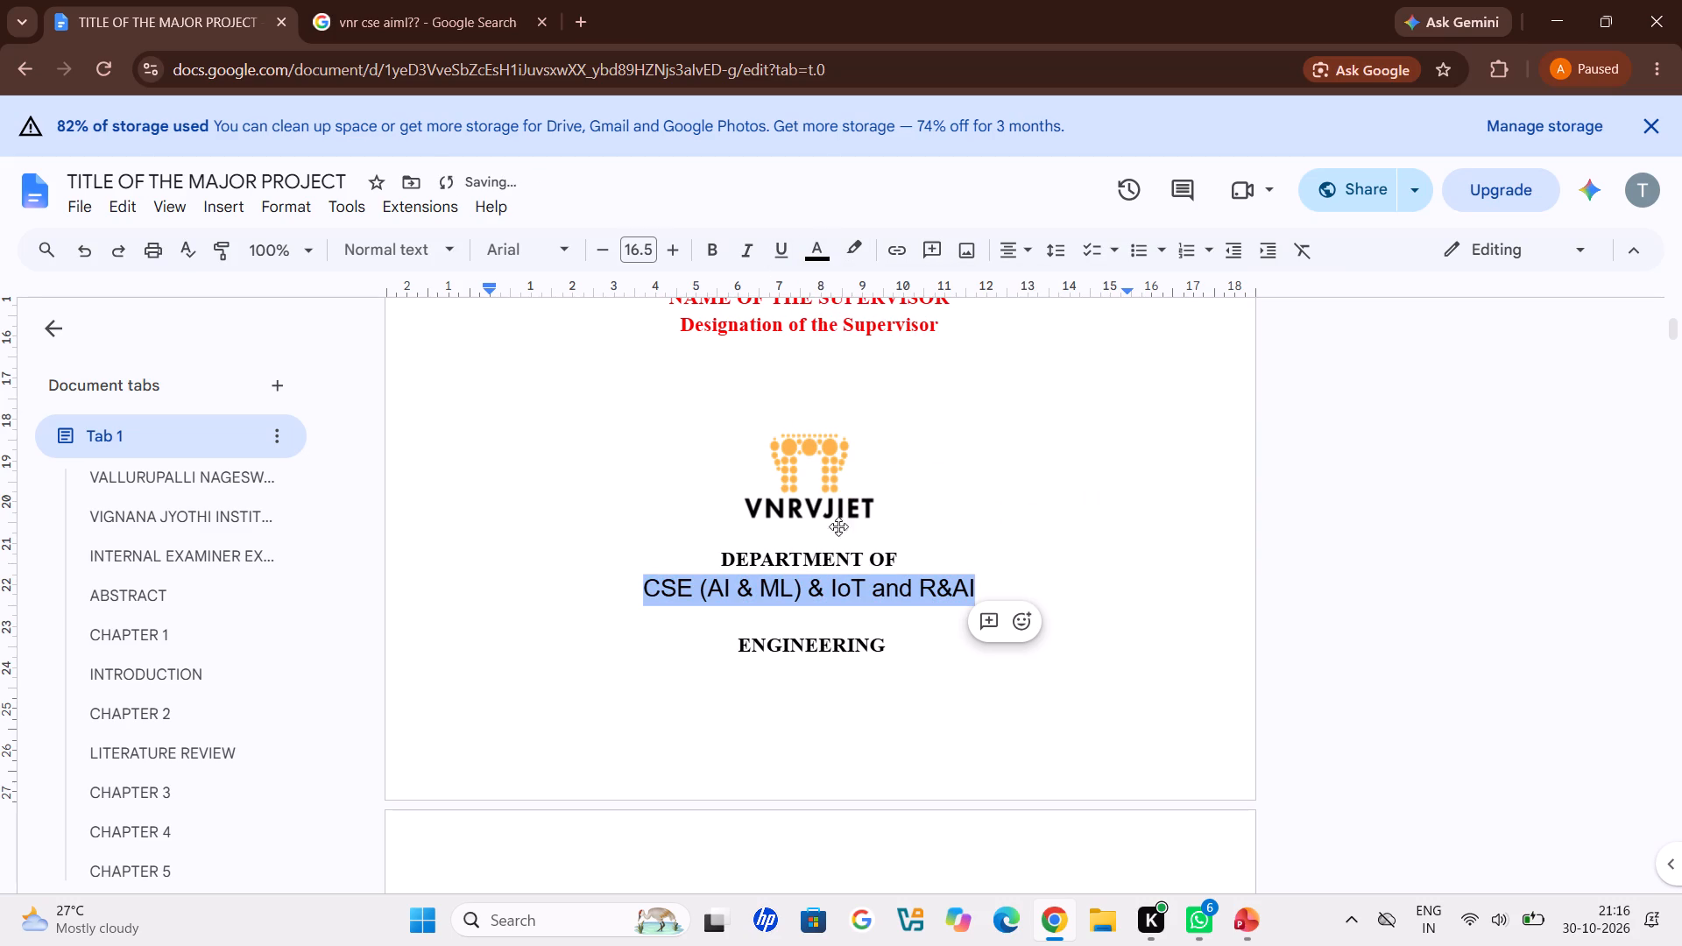
Set the pasted department name on the title page to Times New Roman, size 14.
left_click(569, 245)
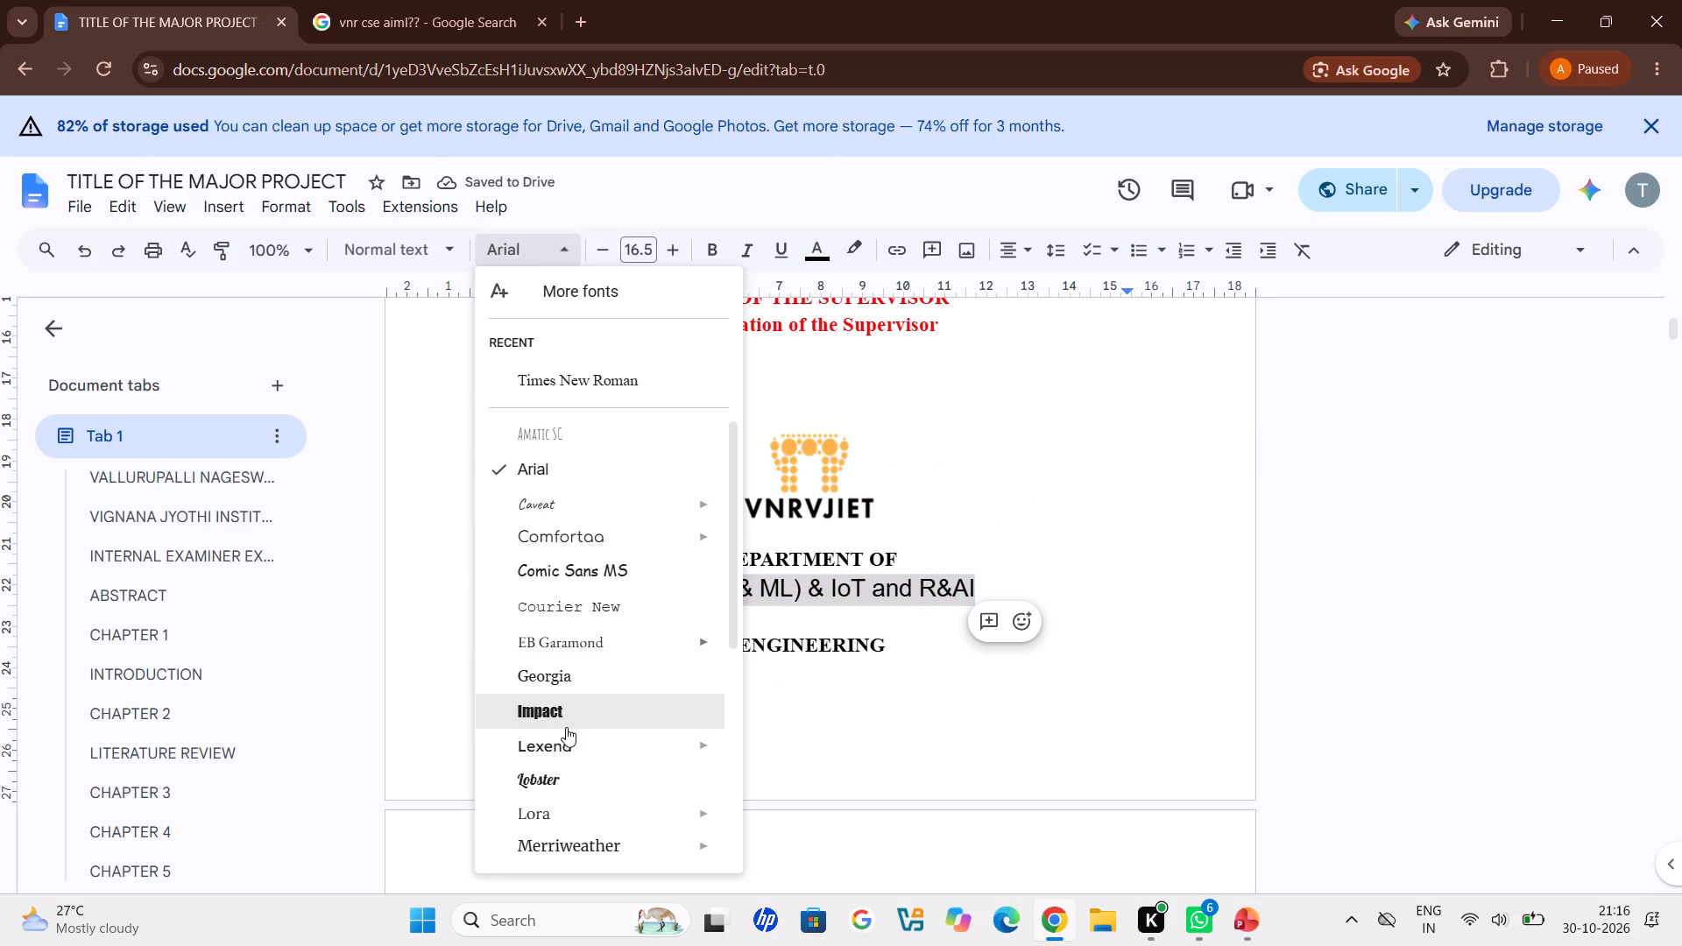
left_click(615, 374)
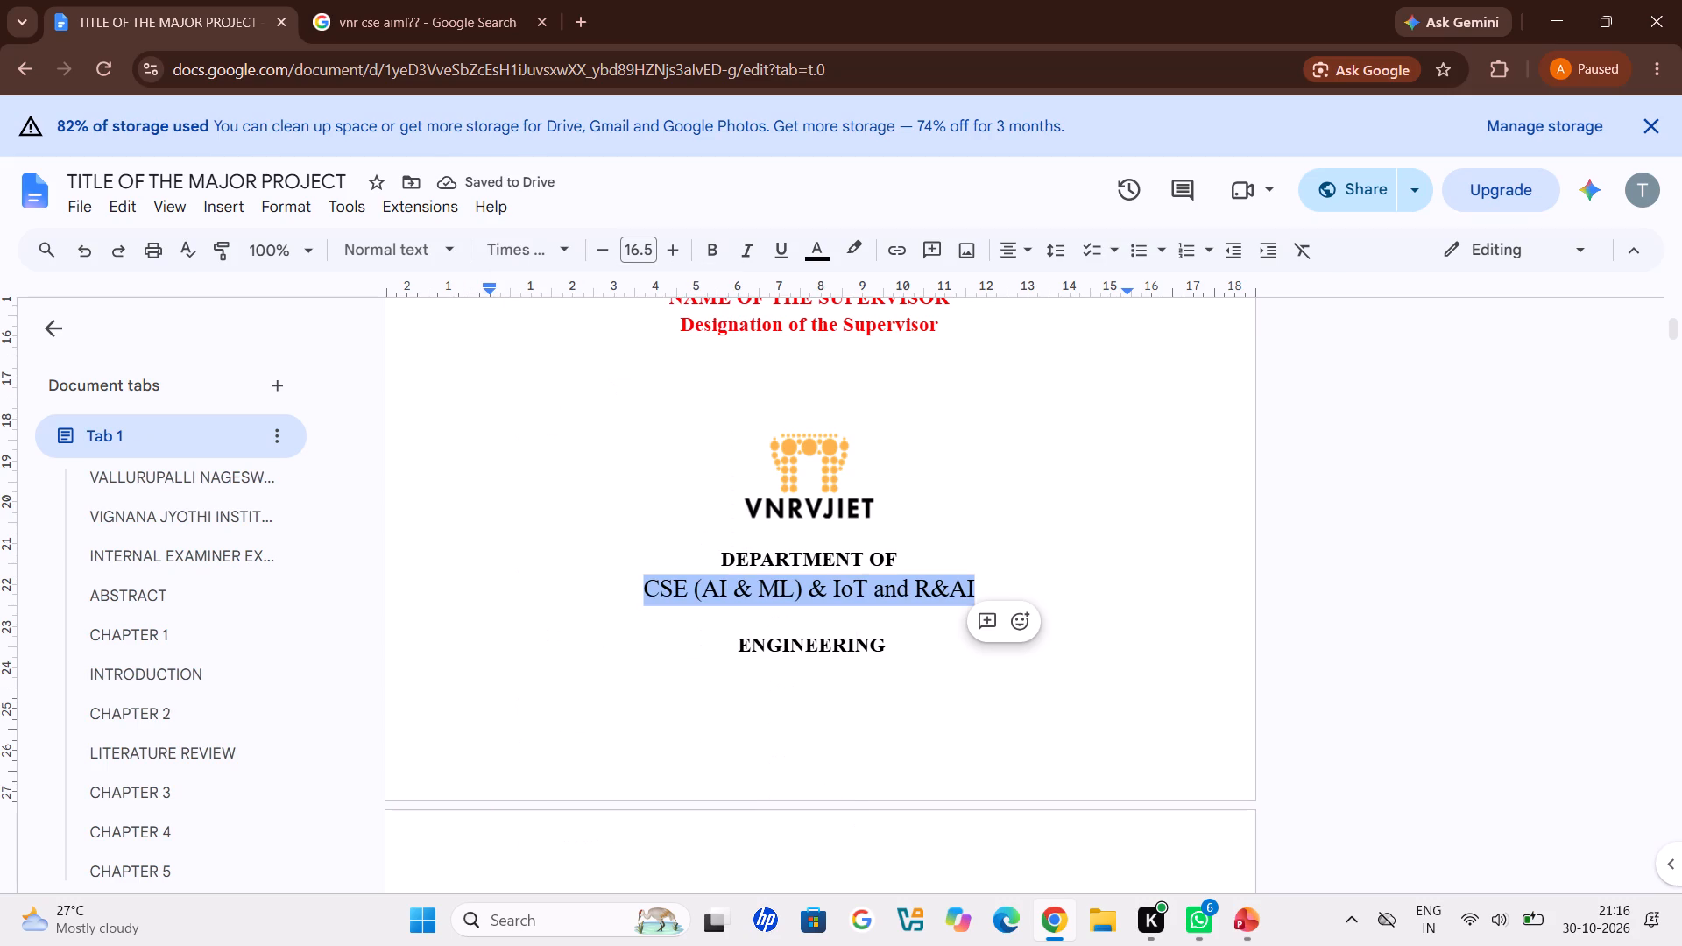
left_click(608, 250)
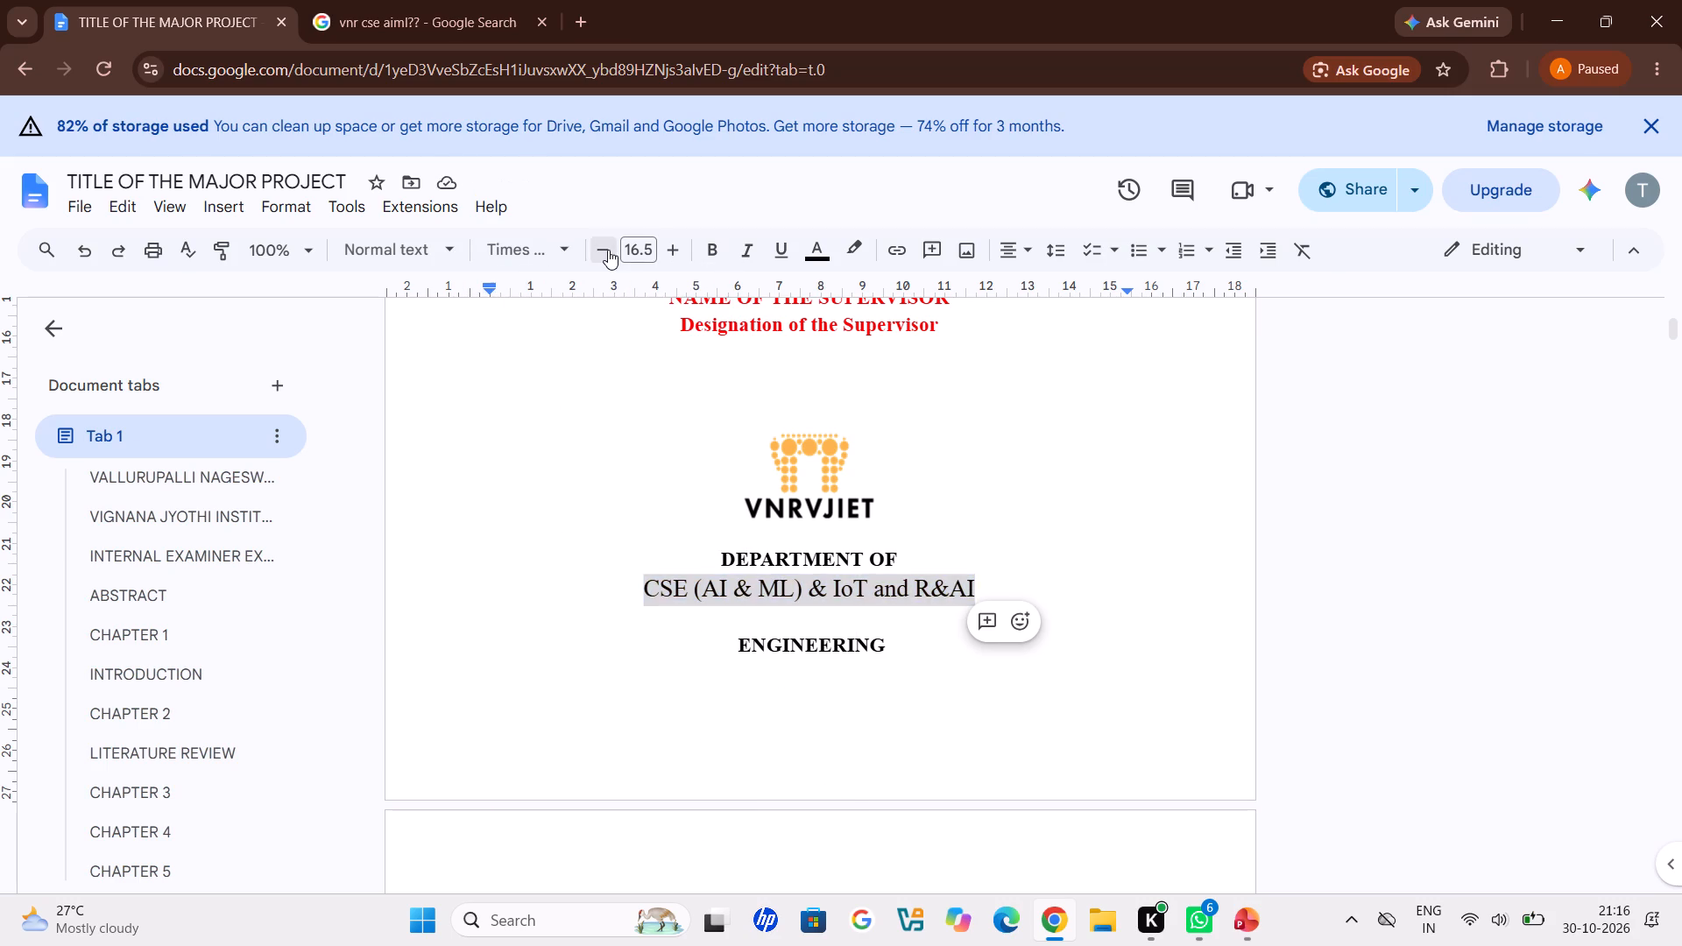
double_click(608, 250)
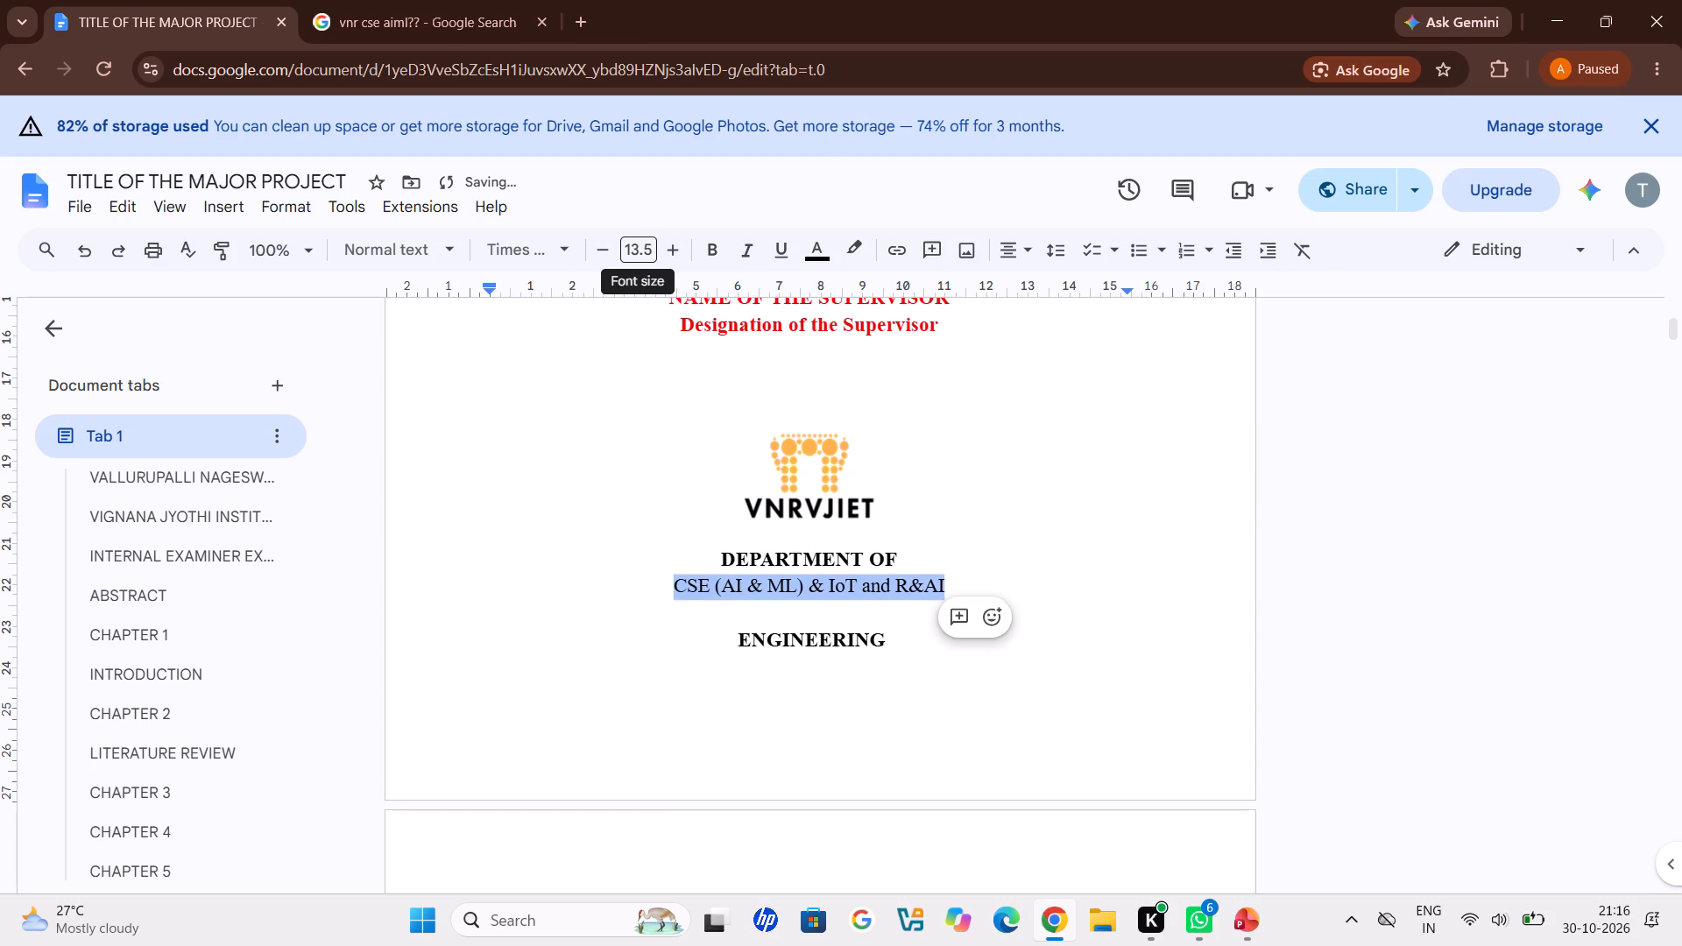
left_click(648, 251)
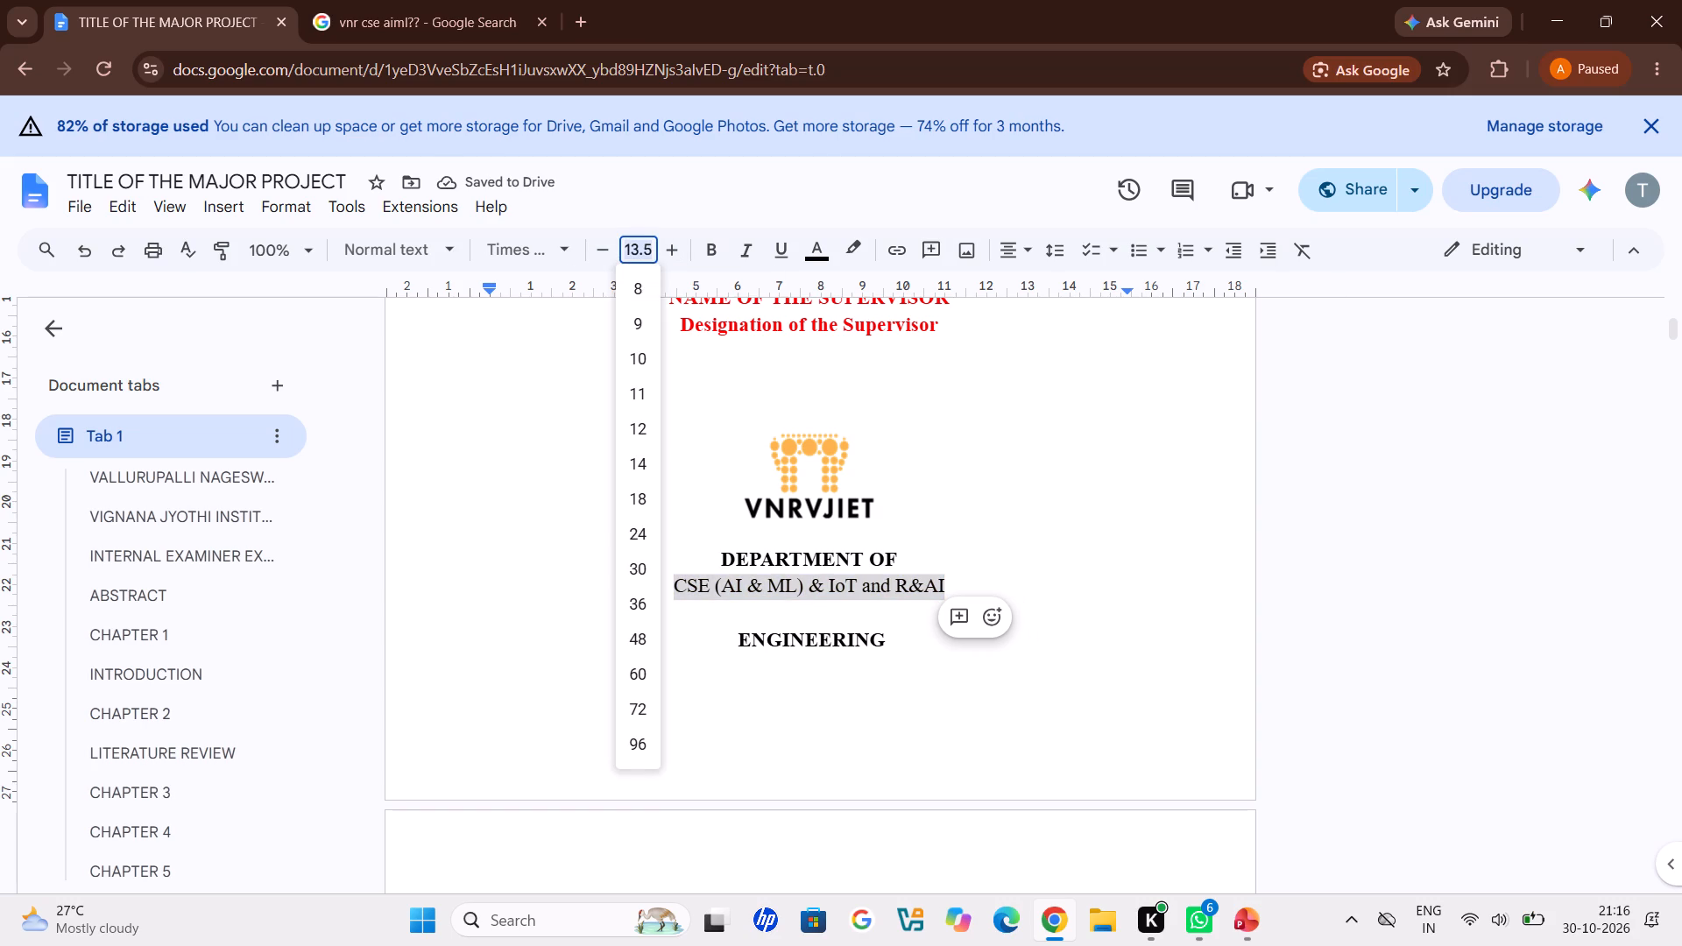
left_click(650, 467)
left_click(520, 512)
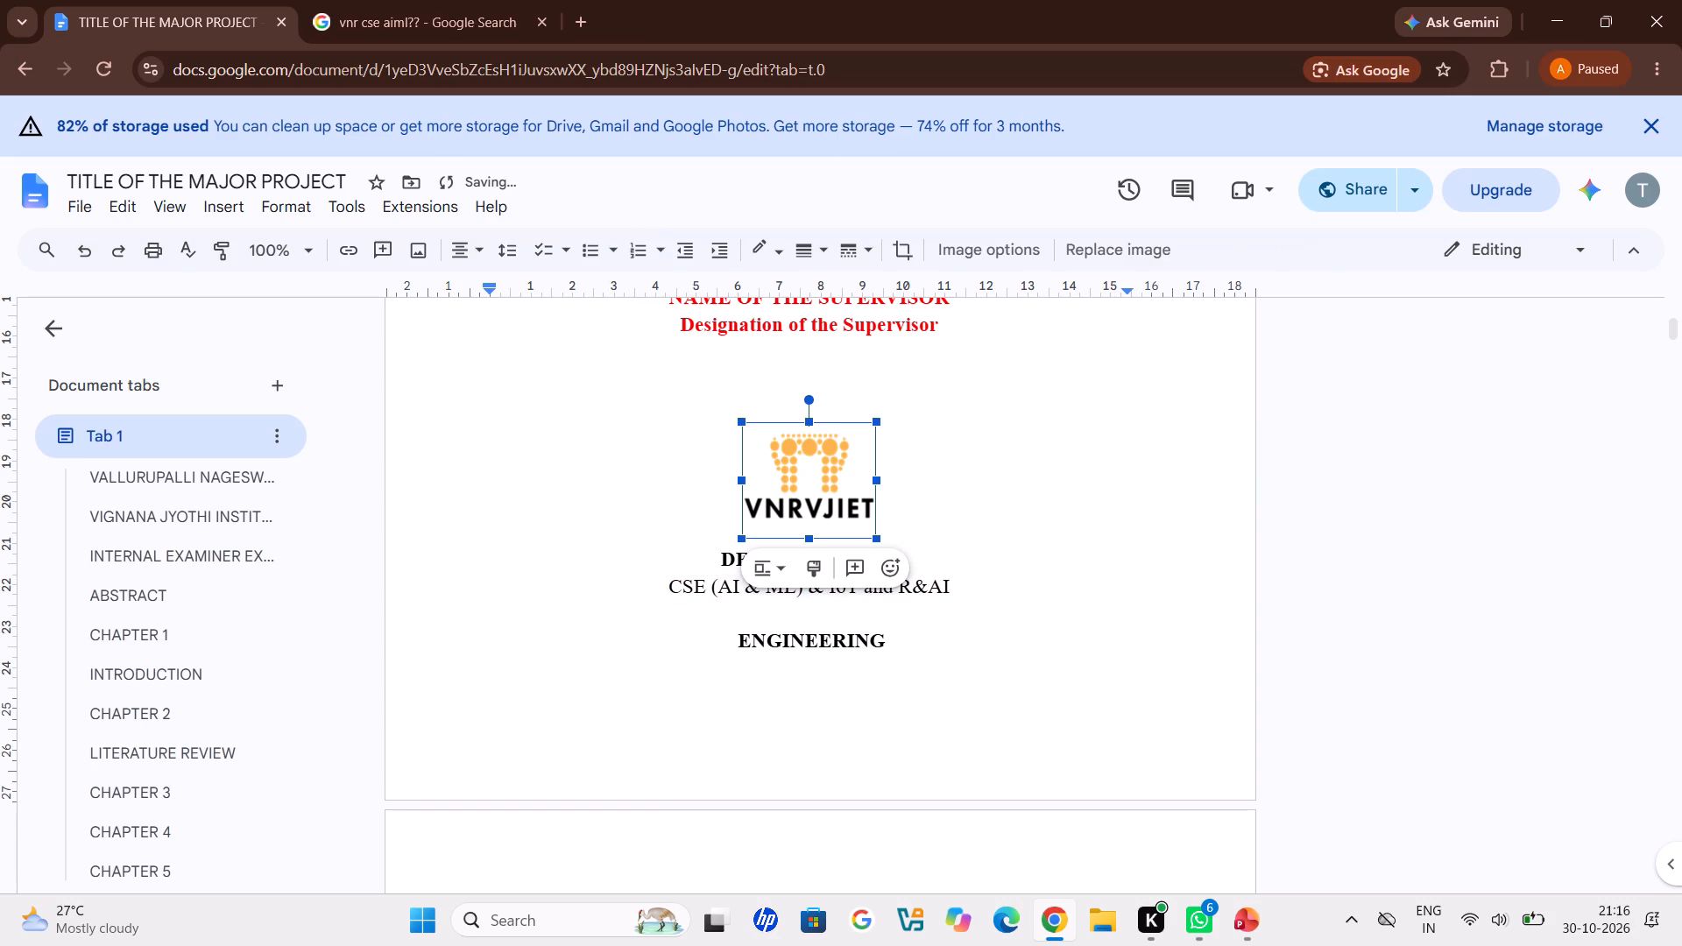
Join ENGINEERING onto the department name's line on the title page, separated by a space.
left_click(738, 639)
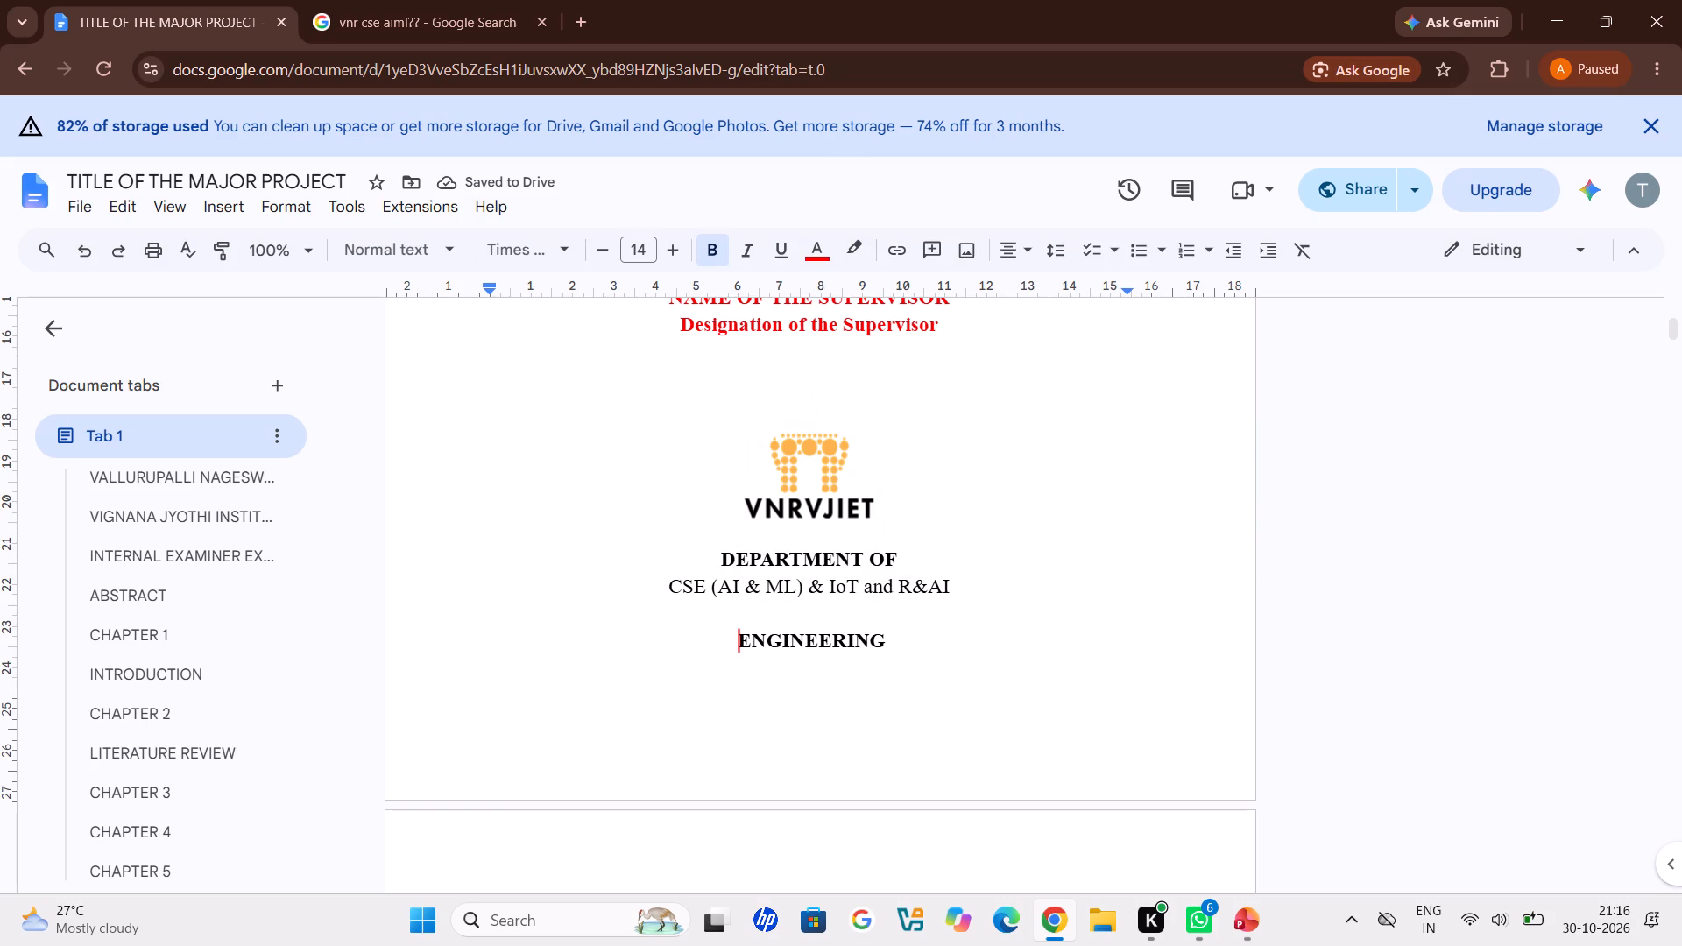
key("BackSpace")
key("BackSpace")
key("BackSpace")
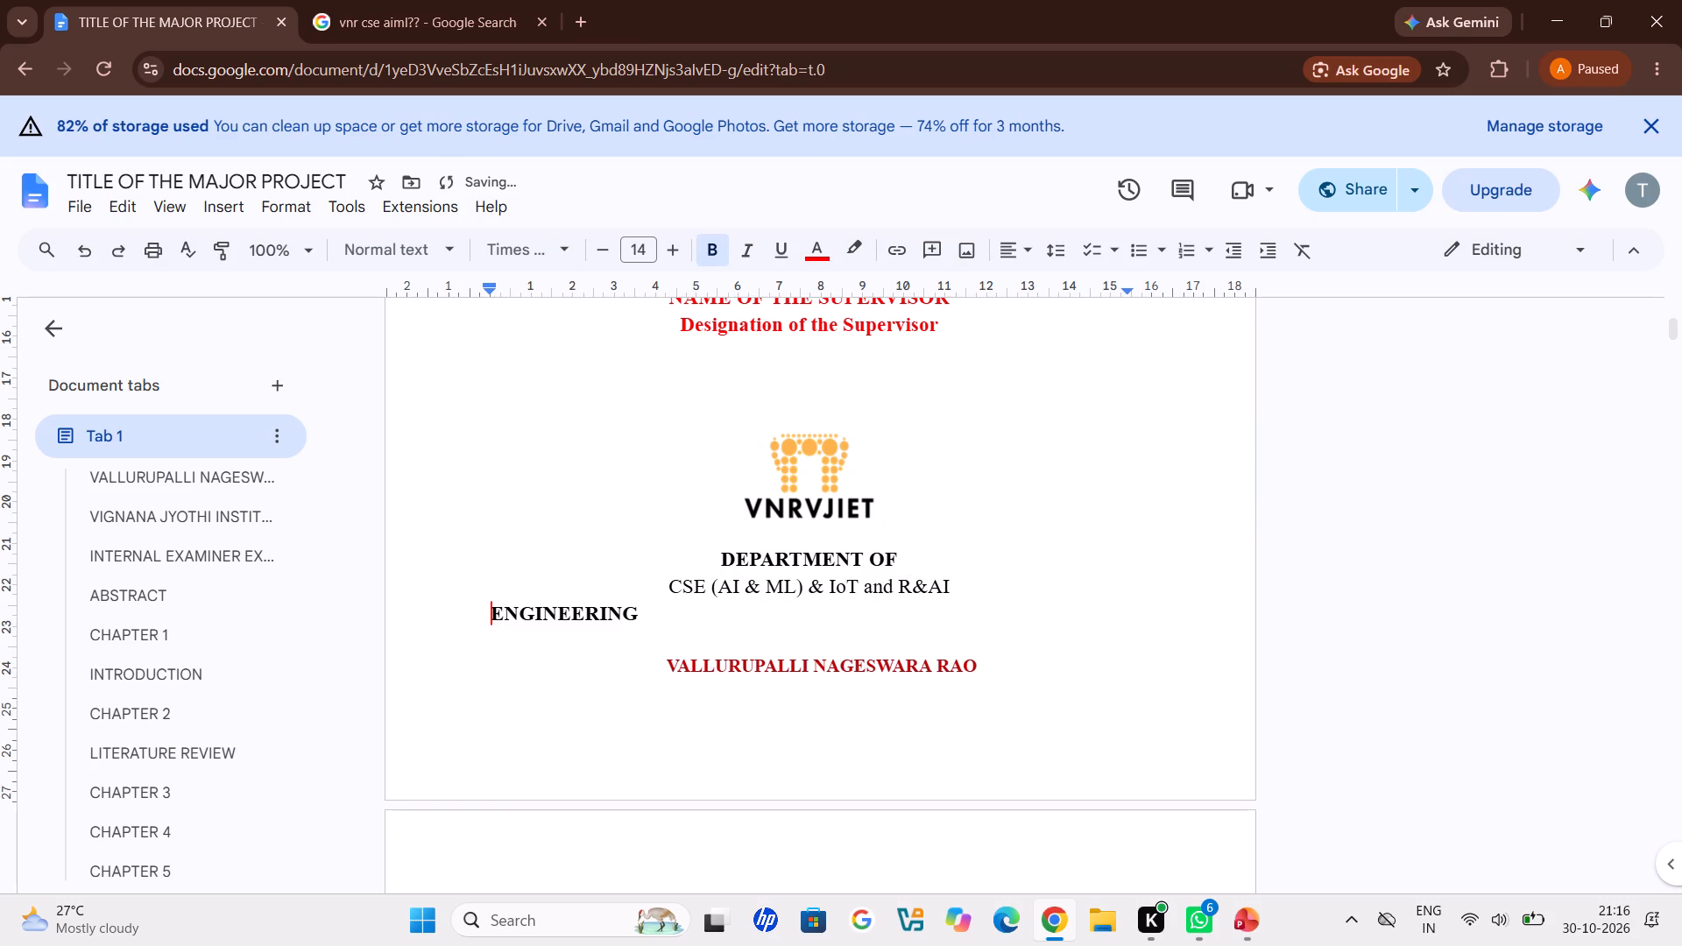
key("BackSpace")
key("space")
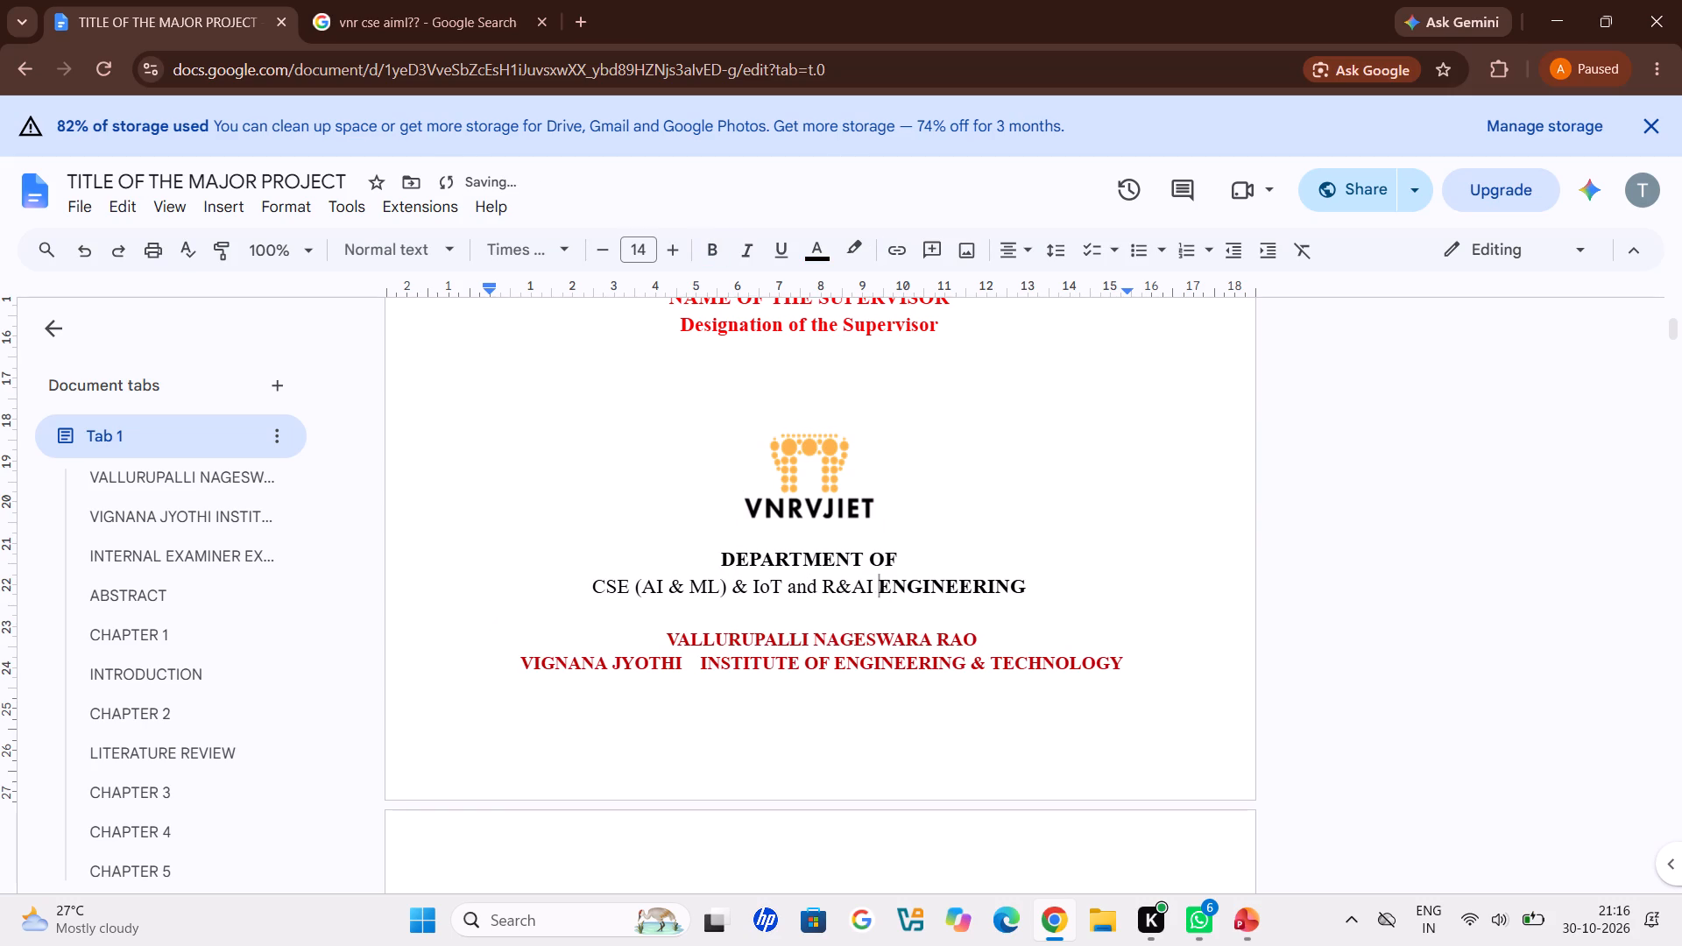
Make the department name "CSE (AI & ML) & IoT and R&AI" bold on the title page.
left_click_drag(874, 585, 589, 584)
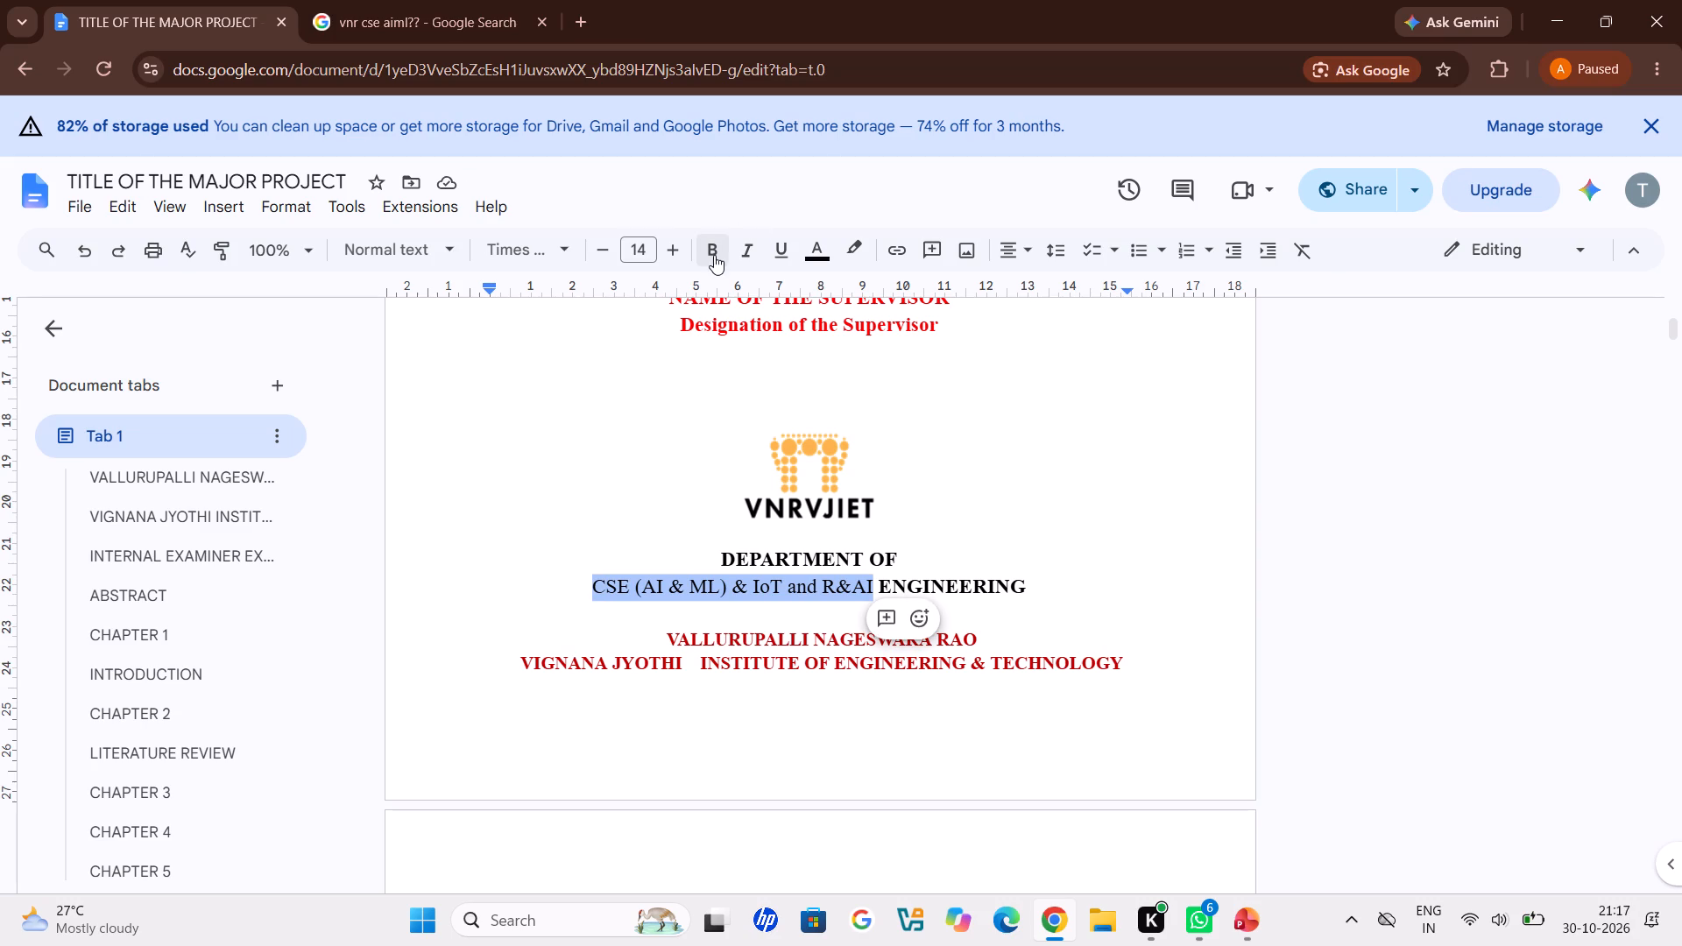
left_click(709, 258)
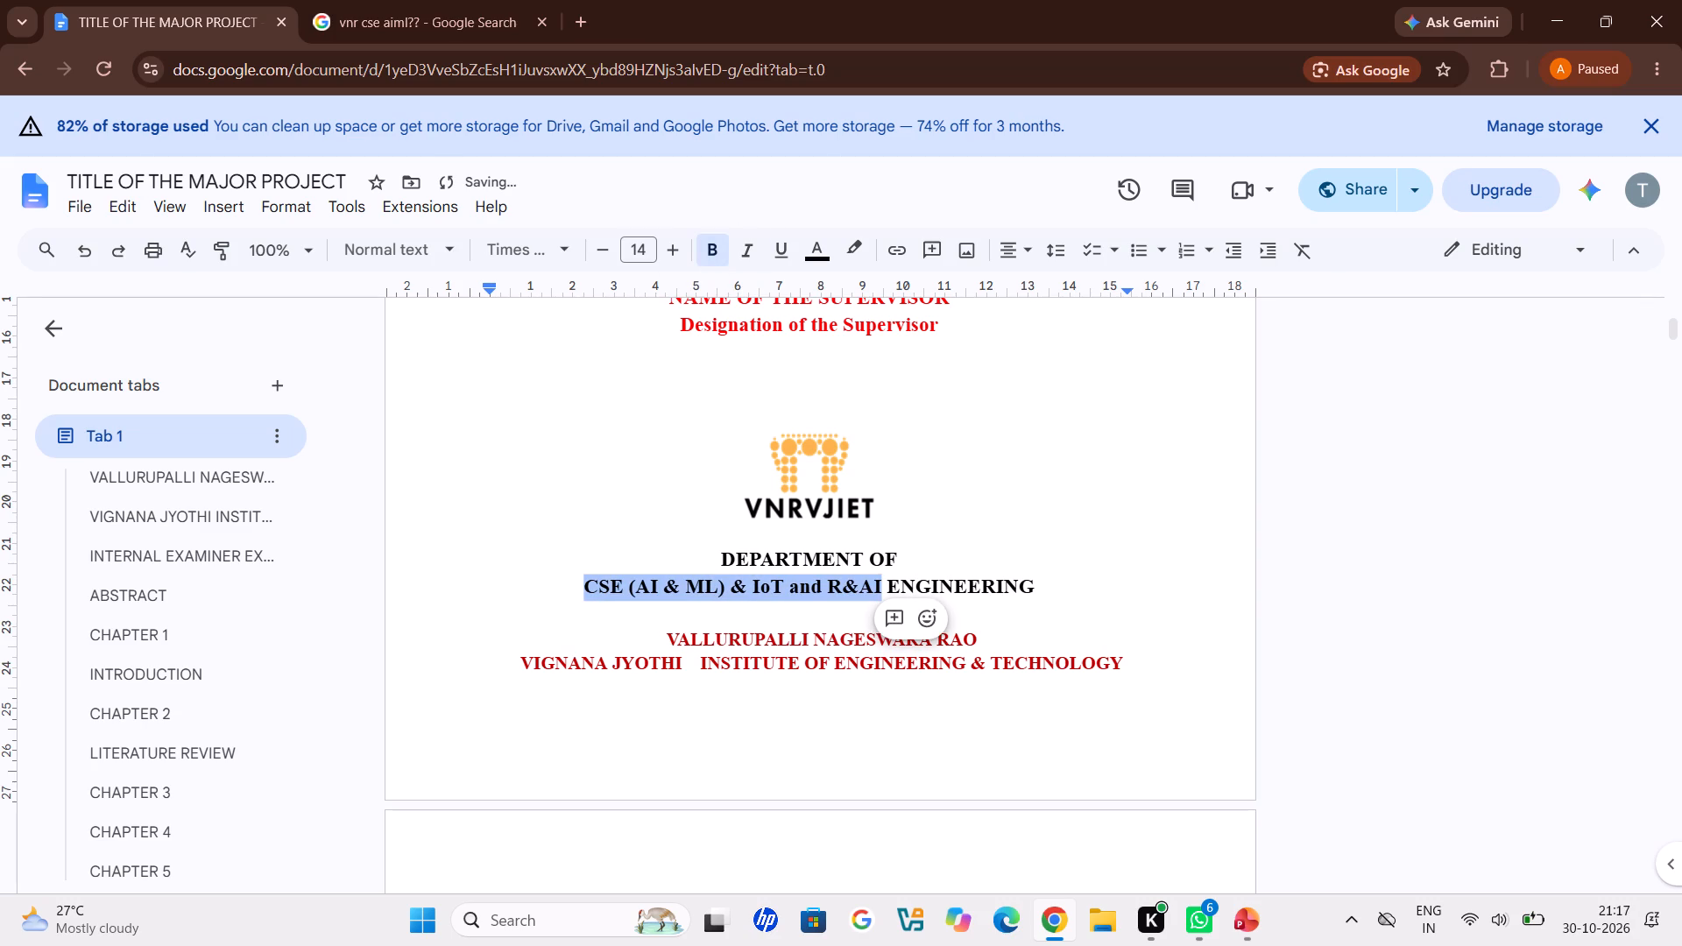
left_click(1024, 512)
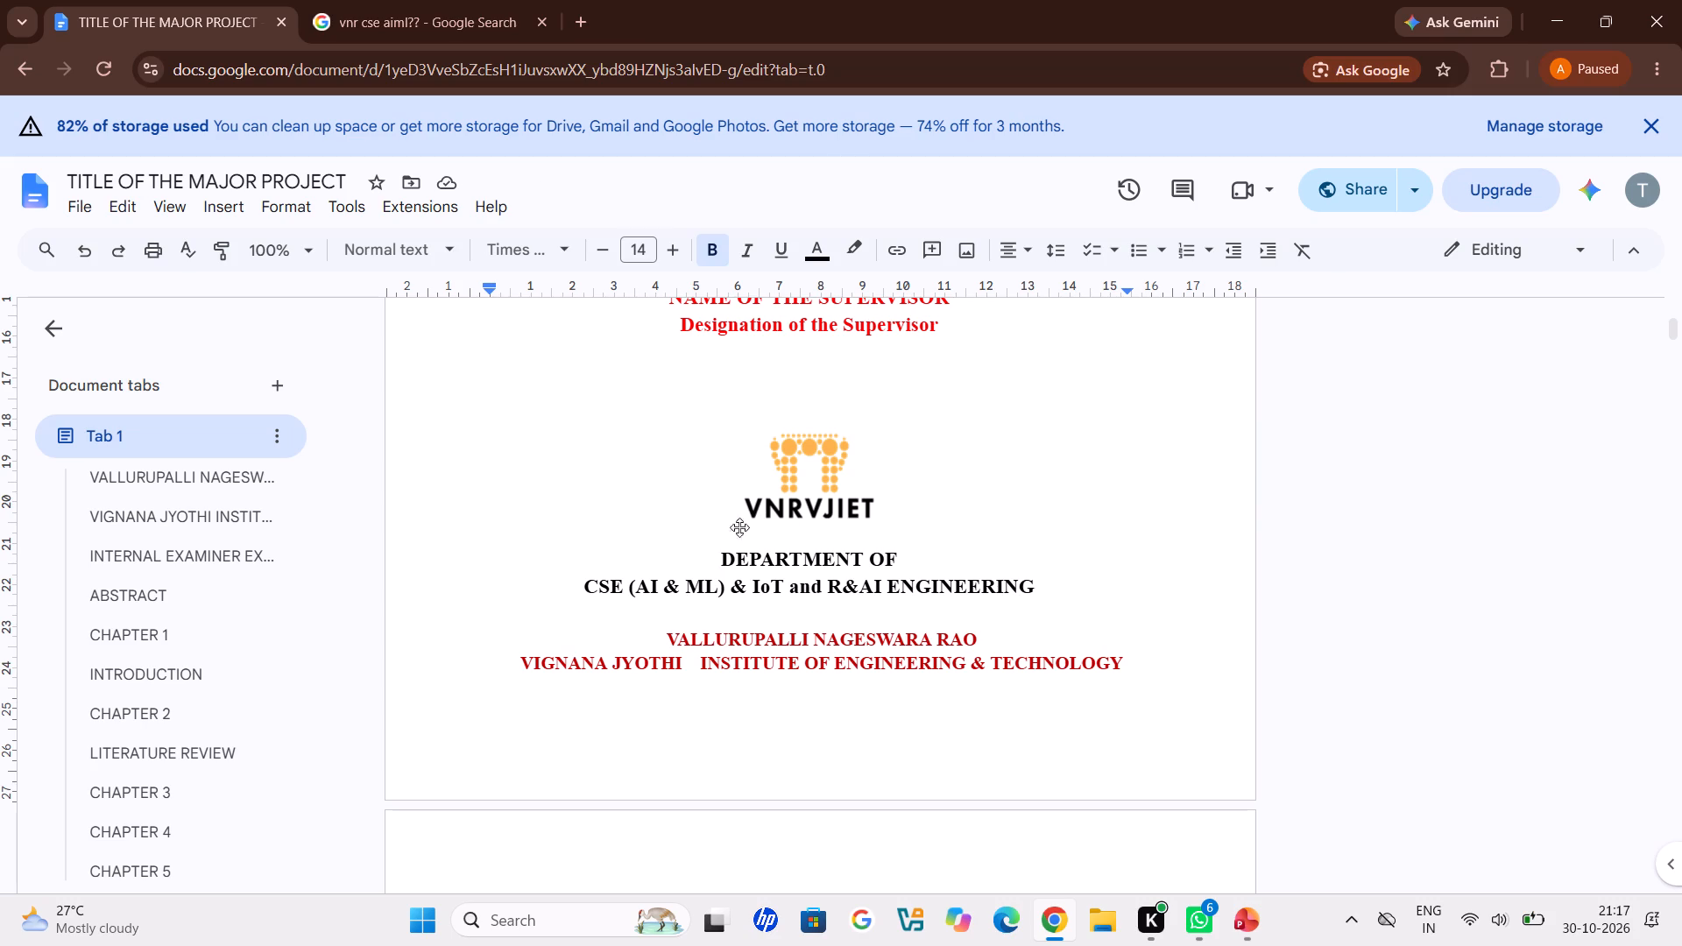
Edit the title page's department name to read "CSE -AIML & IoT and R&AI ENGINEERING", without the parentheses and inner ampersand.
left_click(676, 585)
key("BackSpace")
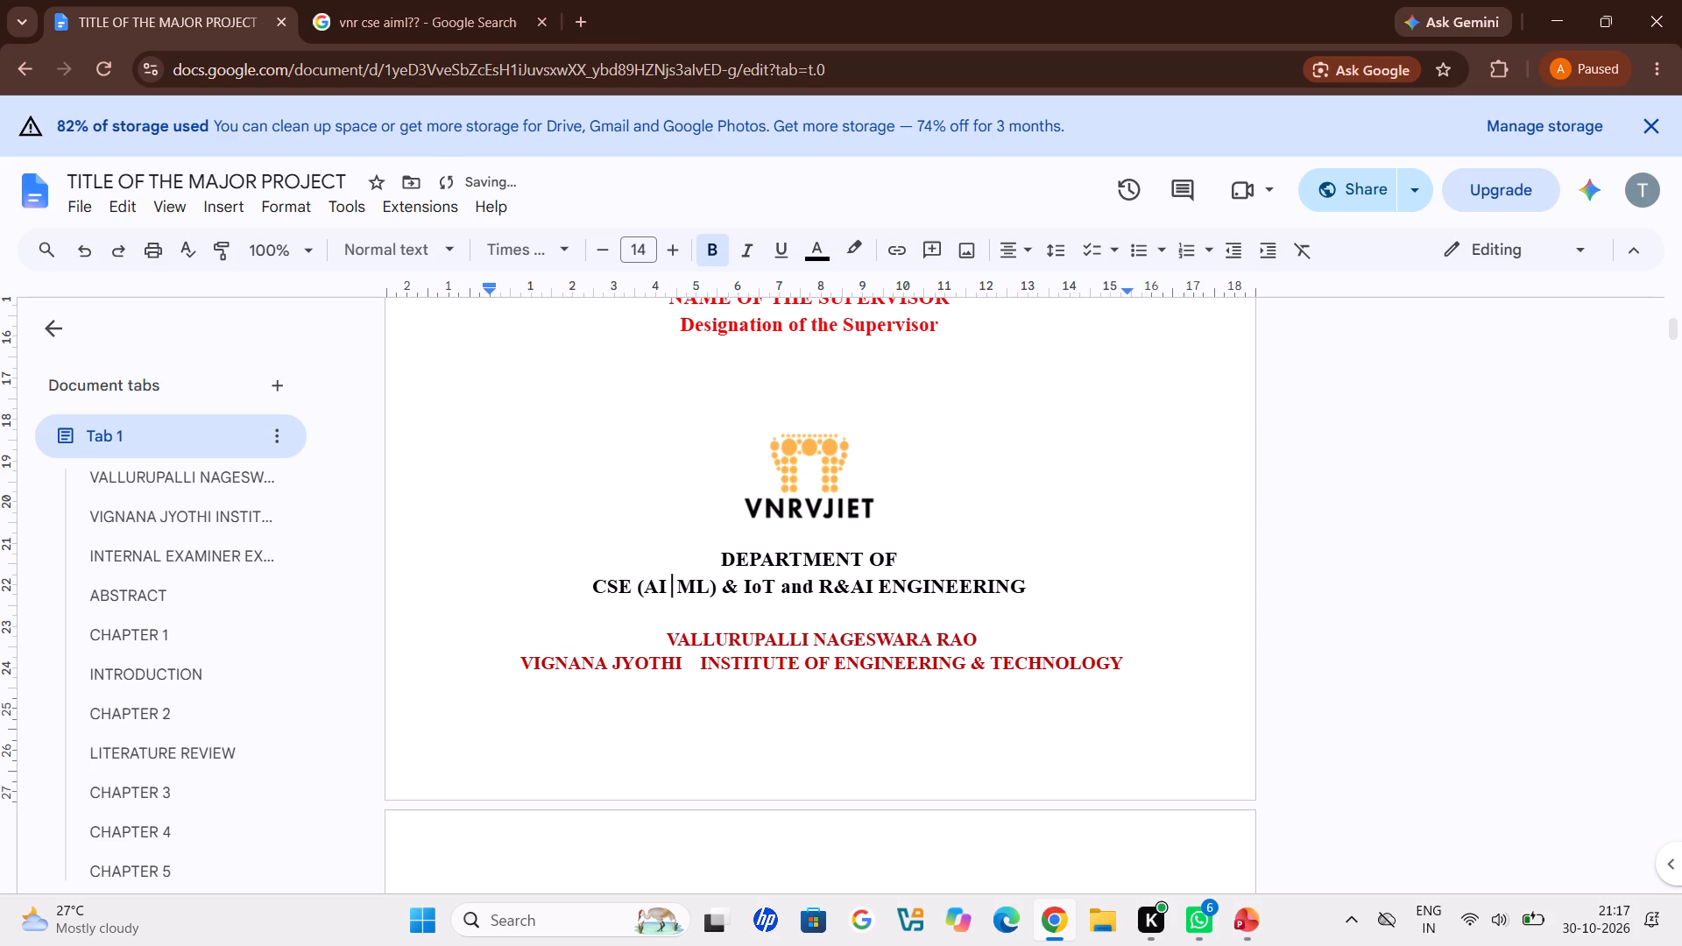
key("Right")
key("BackSpace")
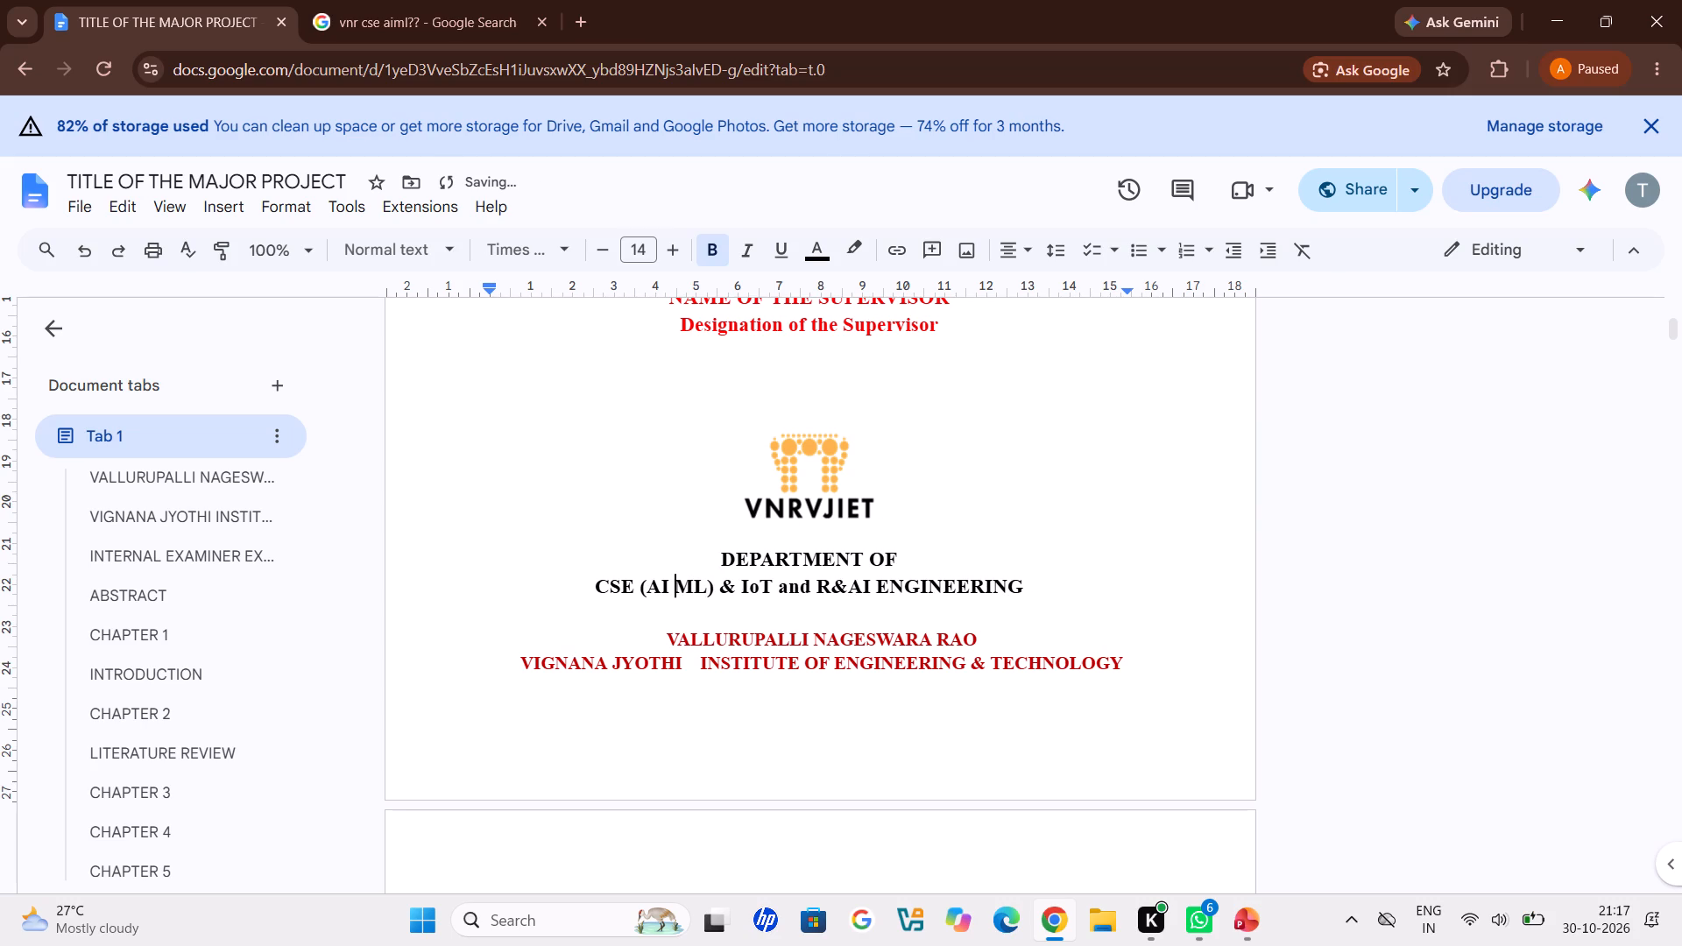
key("BackSpace")
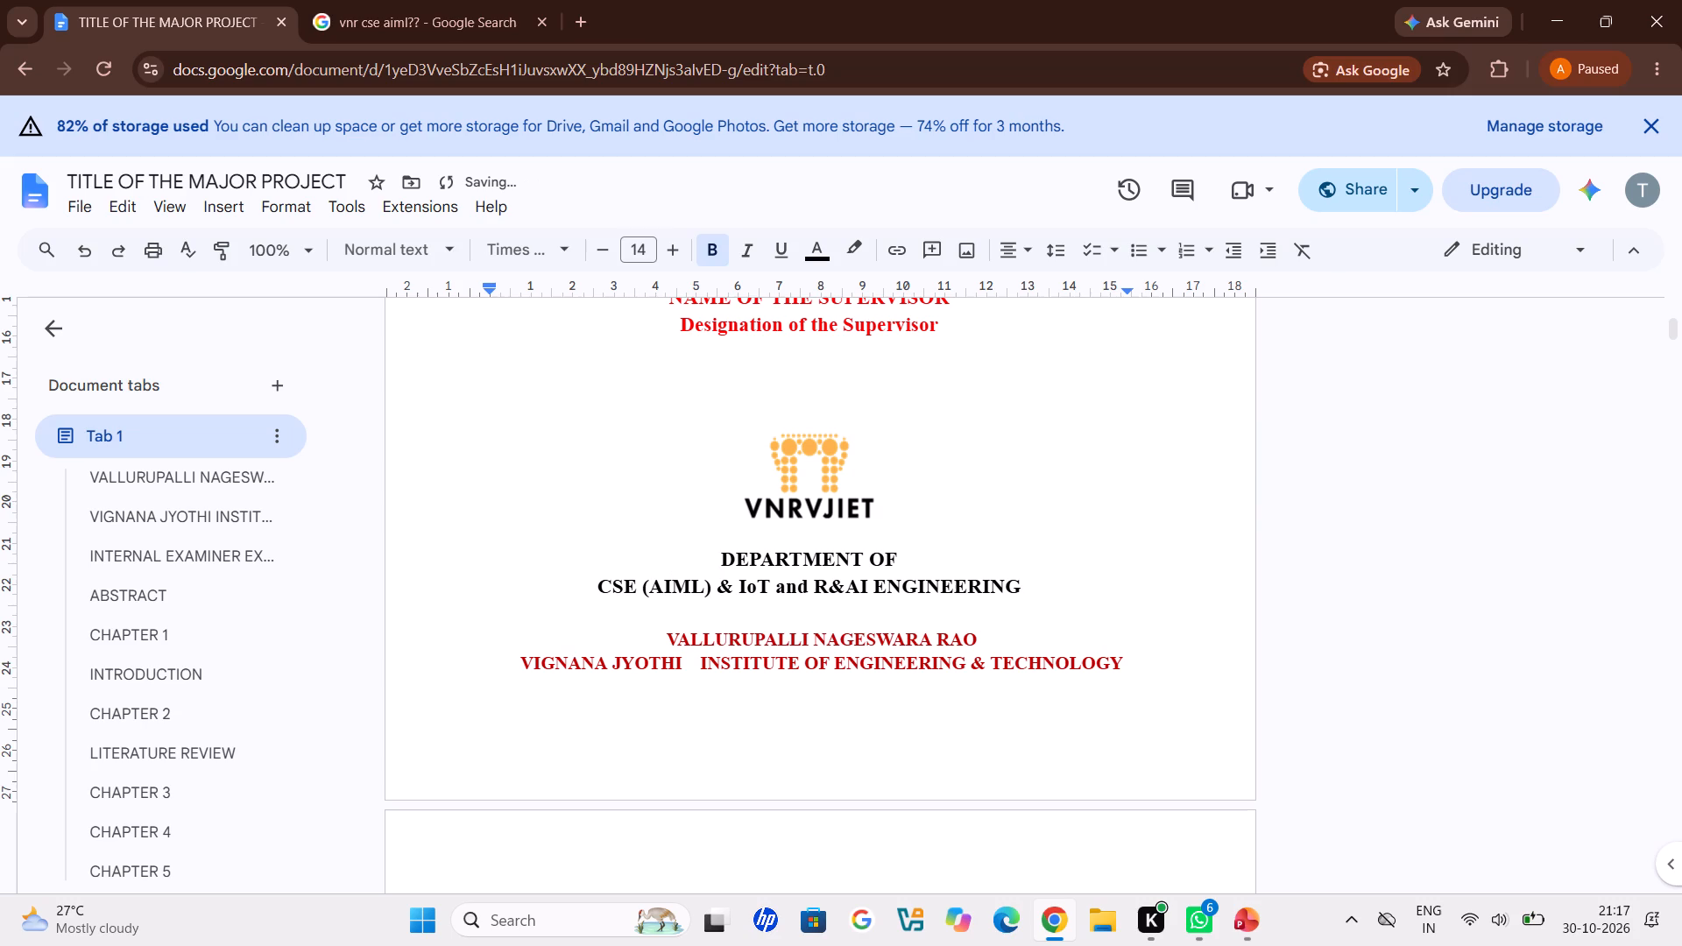
left_click(647, 592)
key("BackSpace")
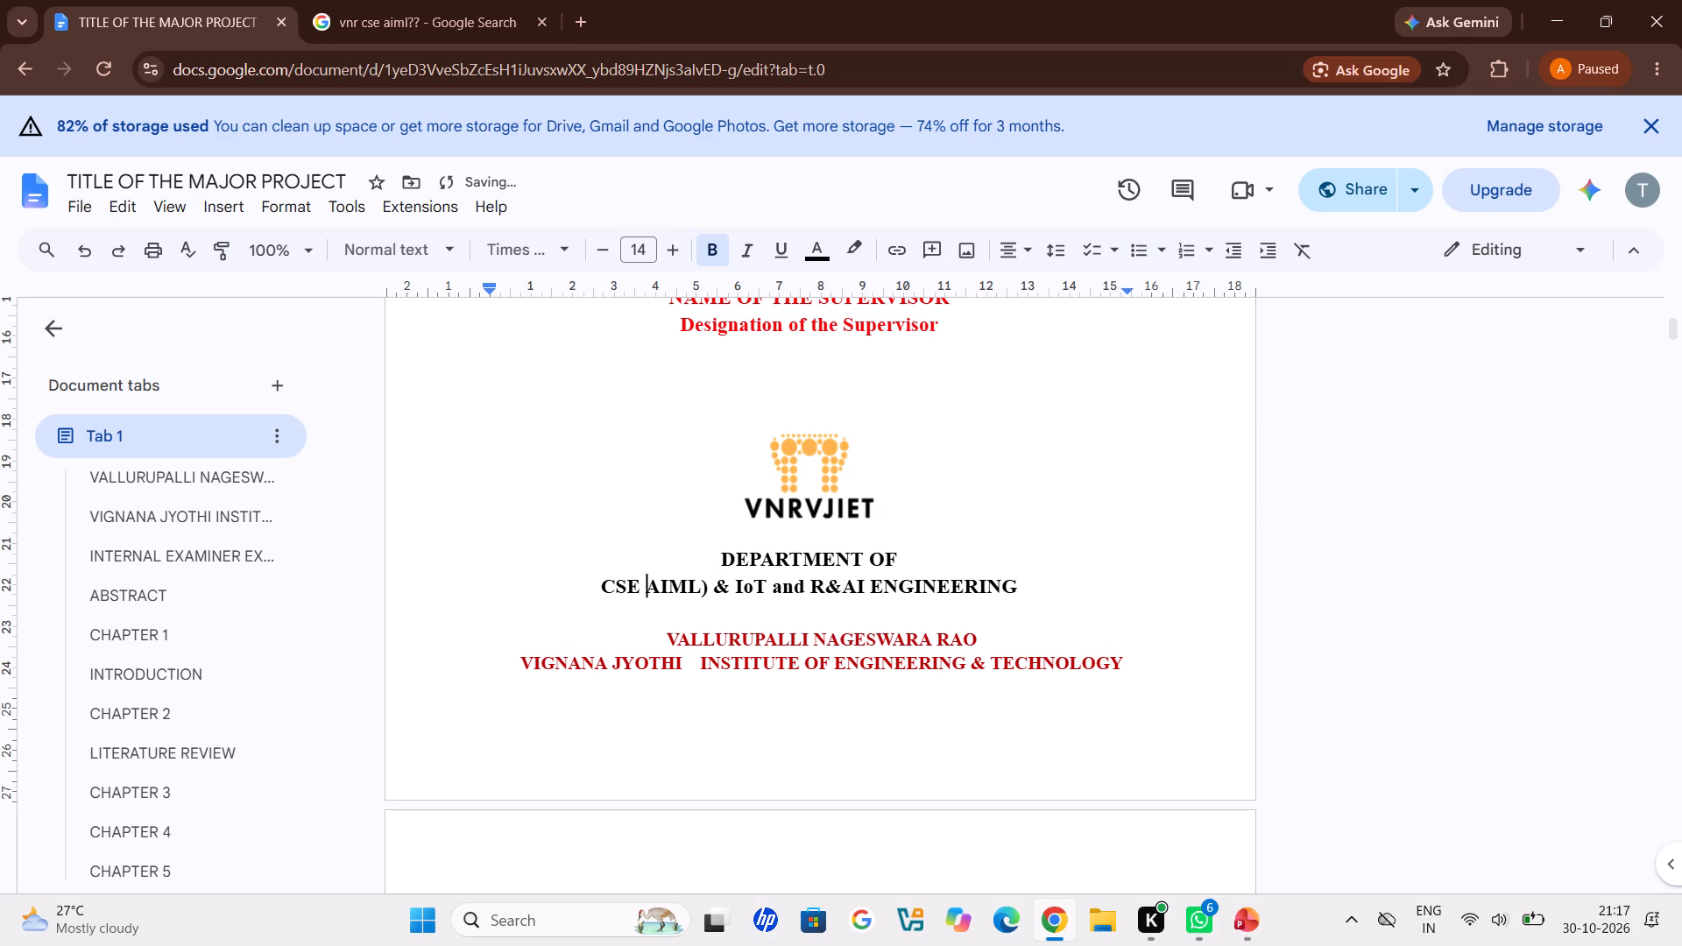
key("minus")
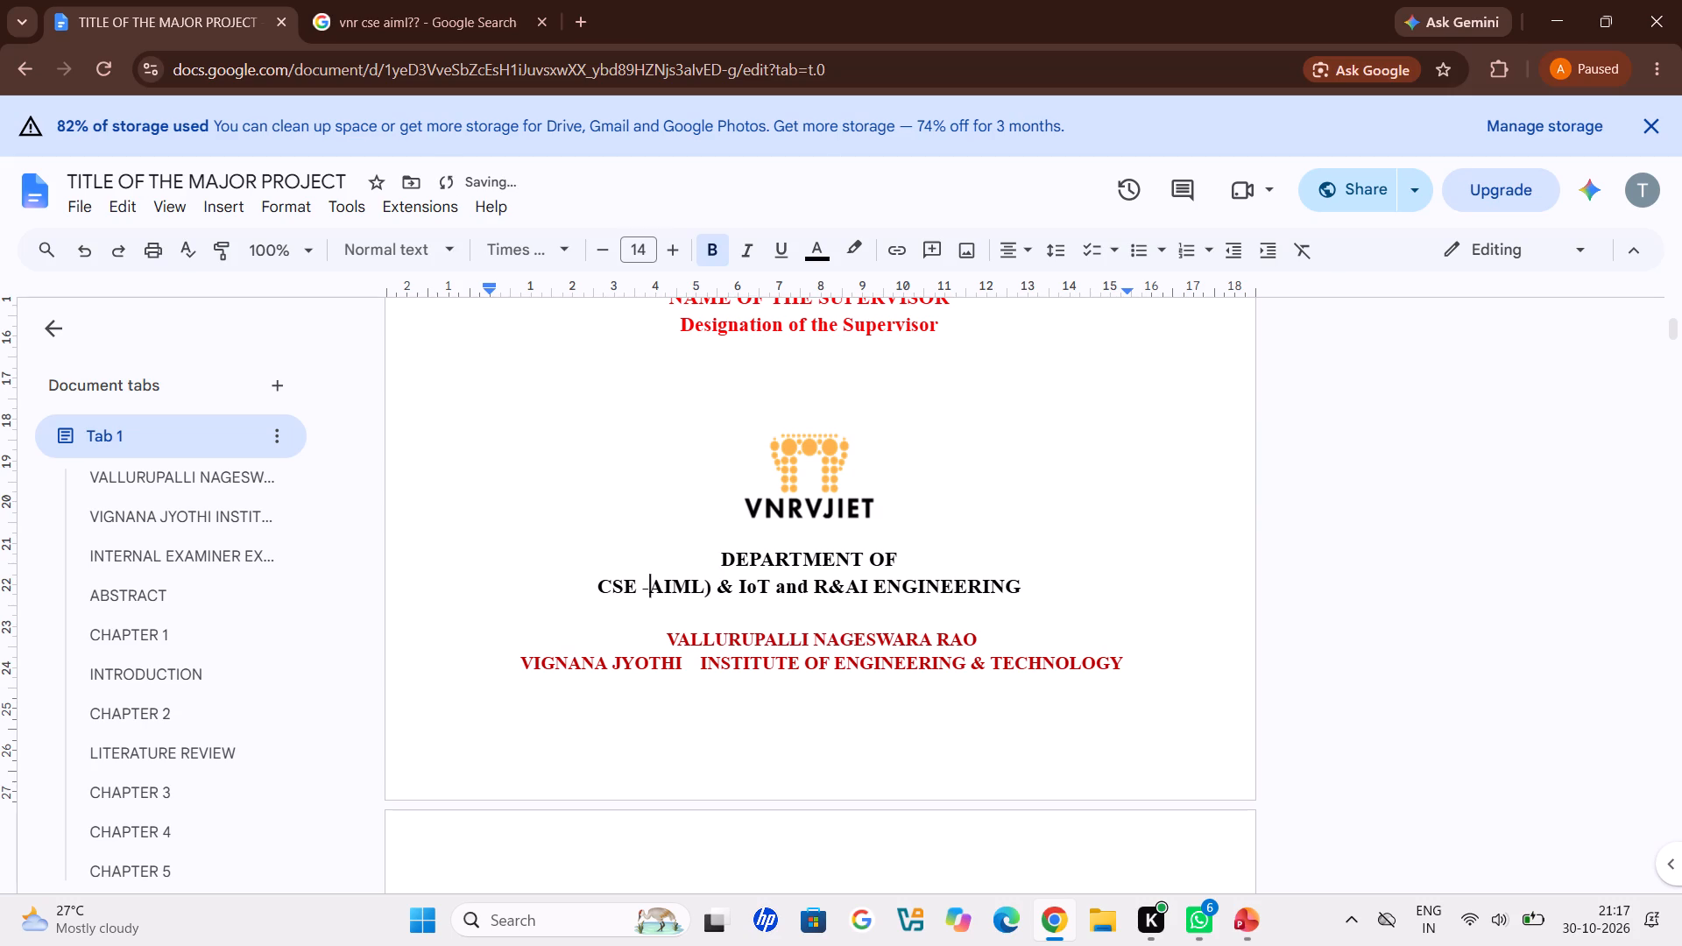
left_click(712, 584)
key("BackSpace")
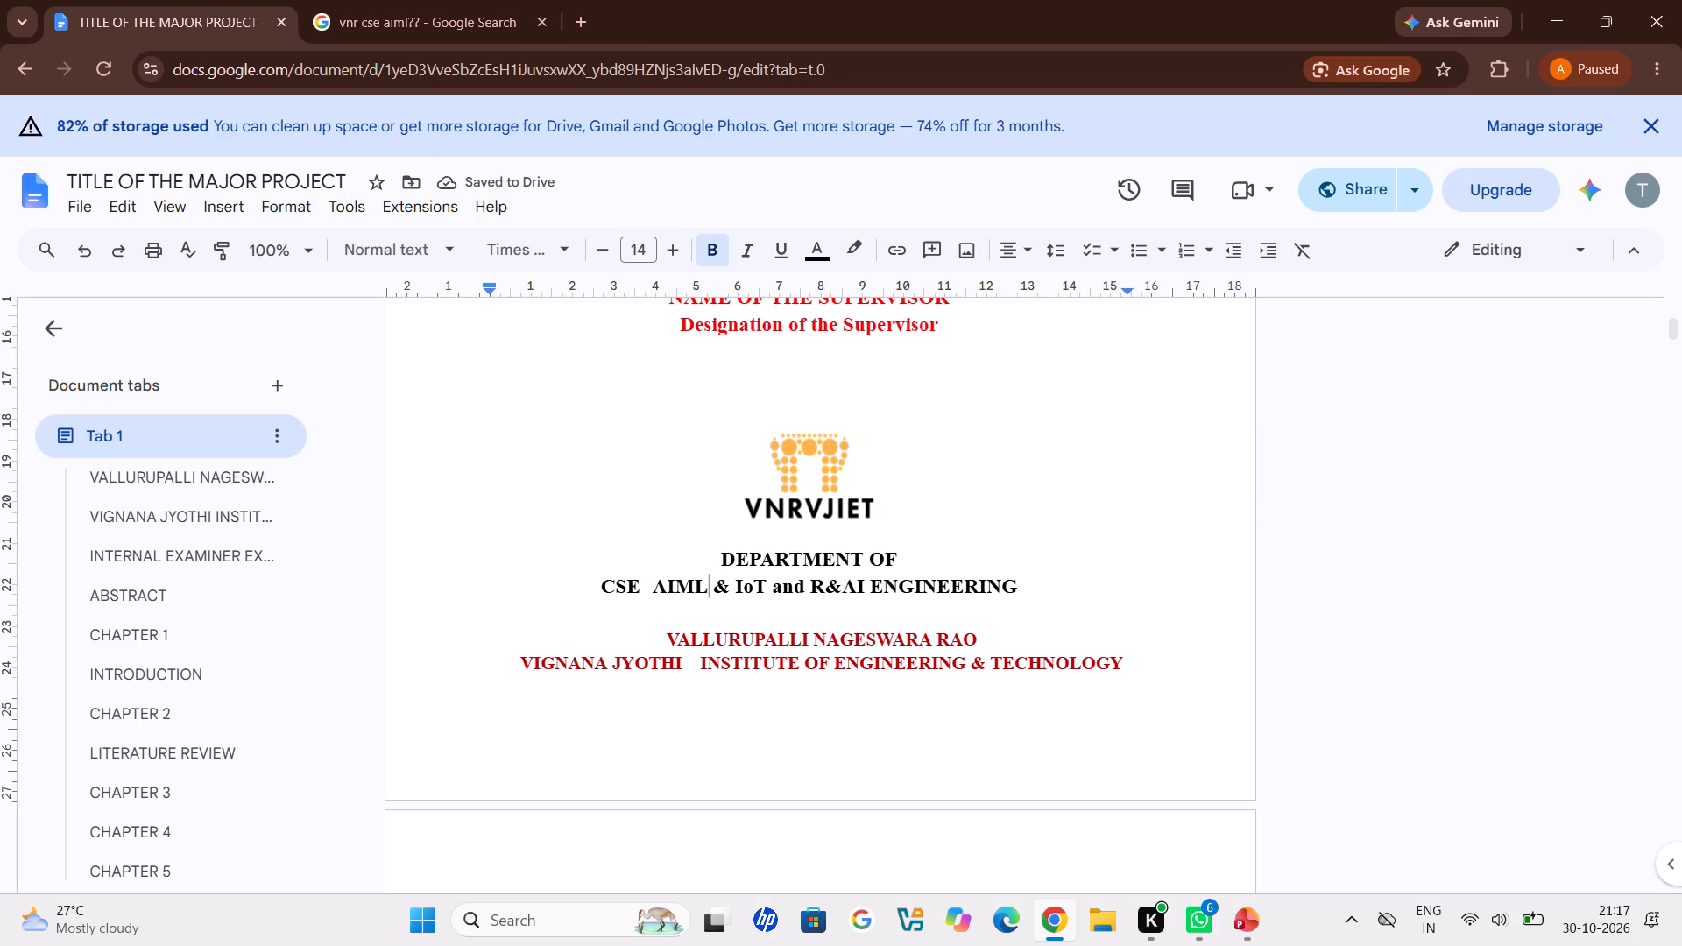
left_click(994, 503)
Delete a blank line between the supervisor's designation and the VNRVJIET logo to pull the institute address onto the title page.
scroll(1014, 611, "down", 6)
scroll(1014, 611, "up", 2)
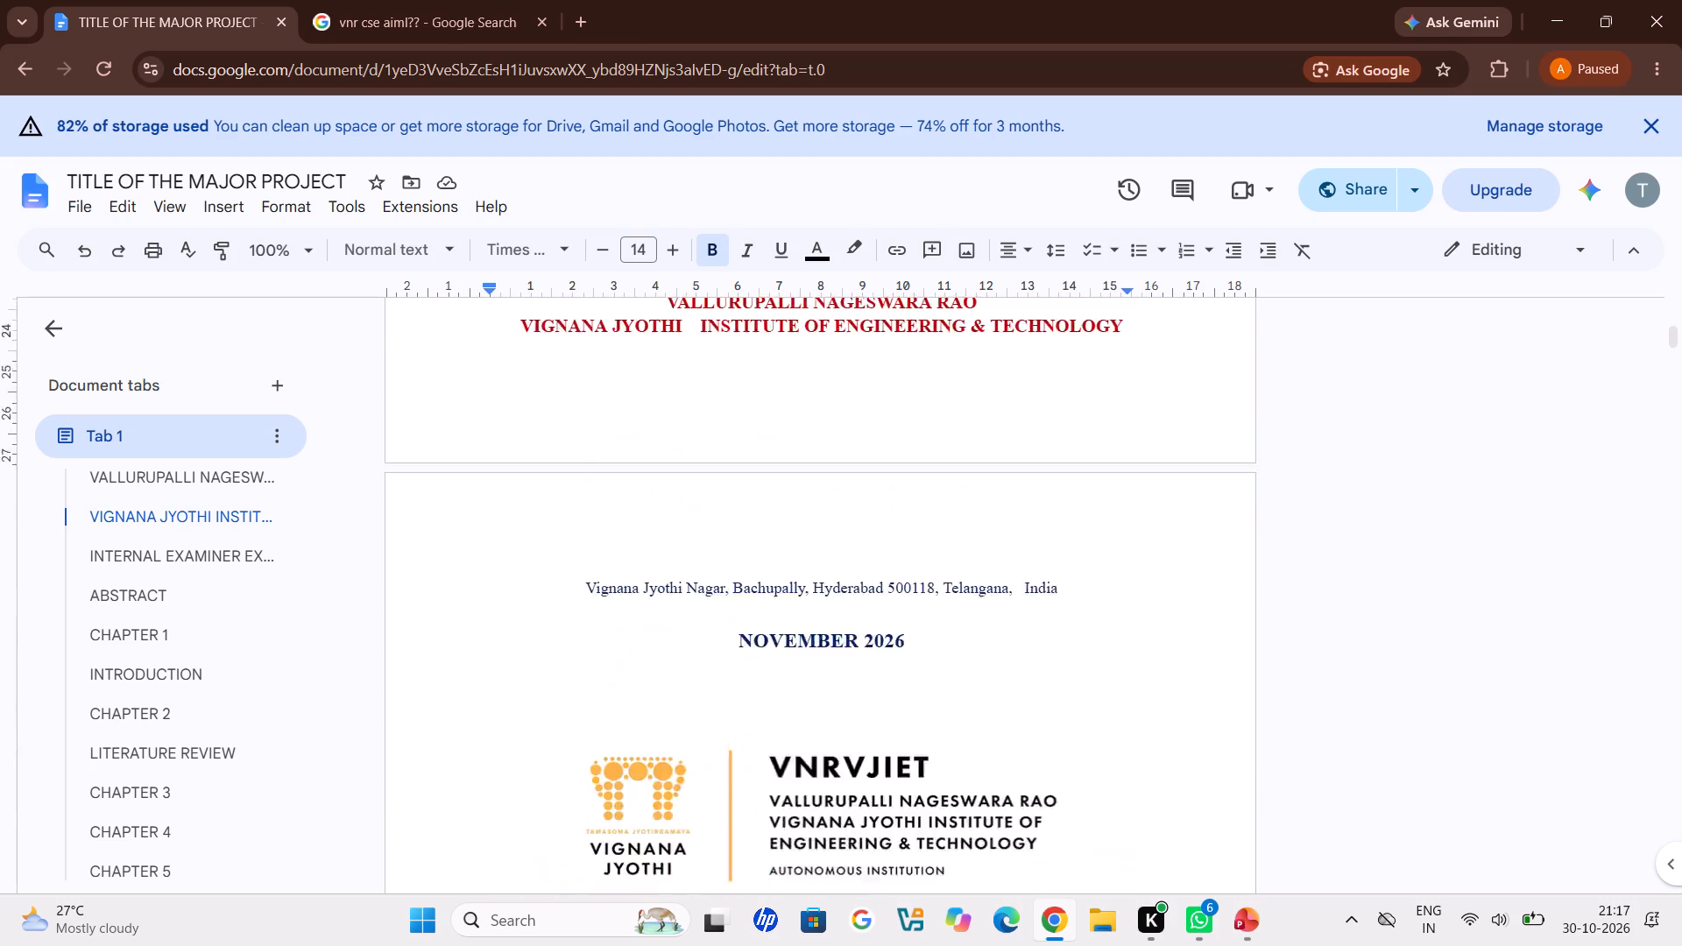
scroll(1014, 611, "up", 4)
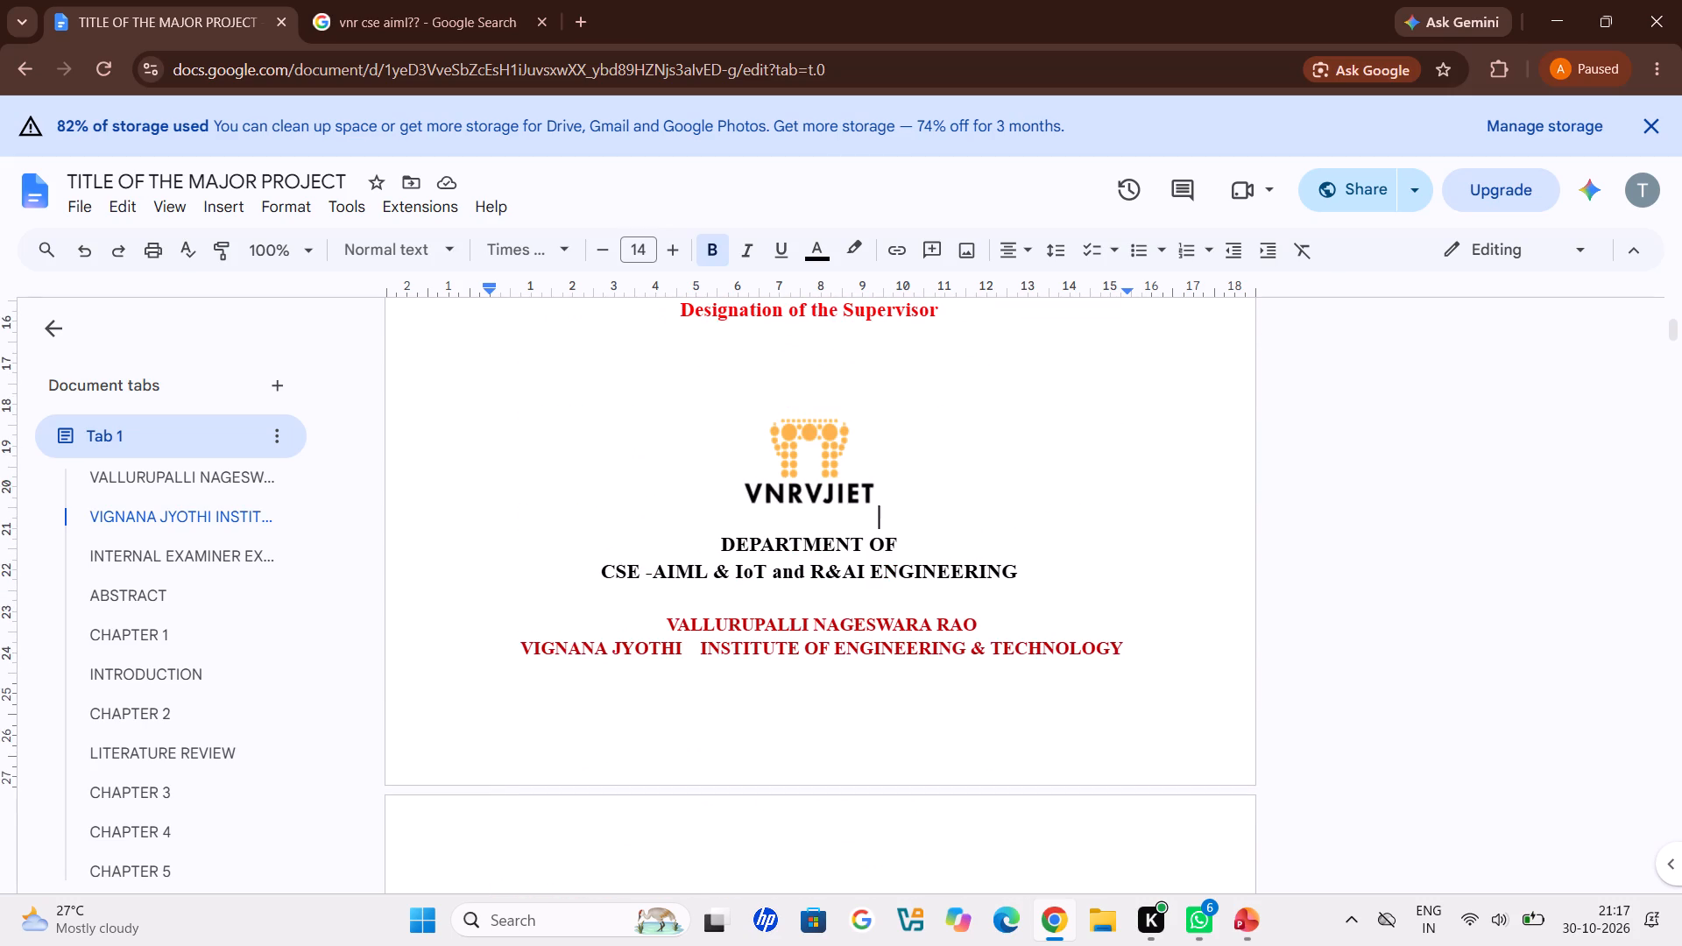
left_click(671, 399)
key("BackSpace")
key("BackSpace")
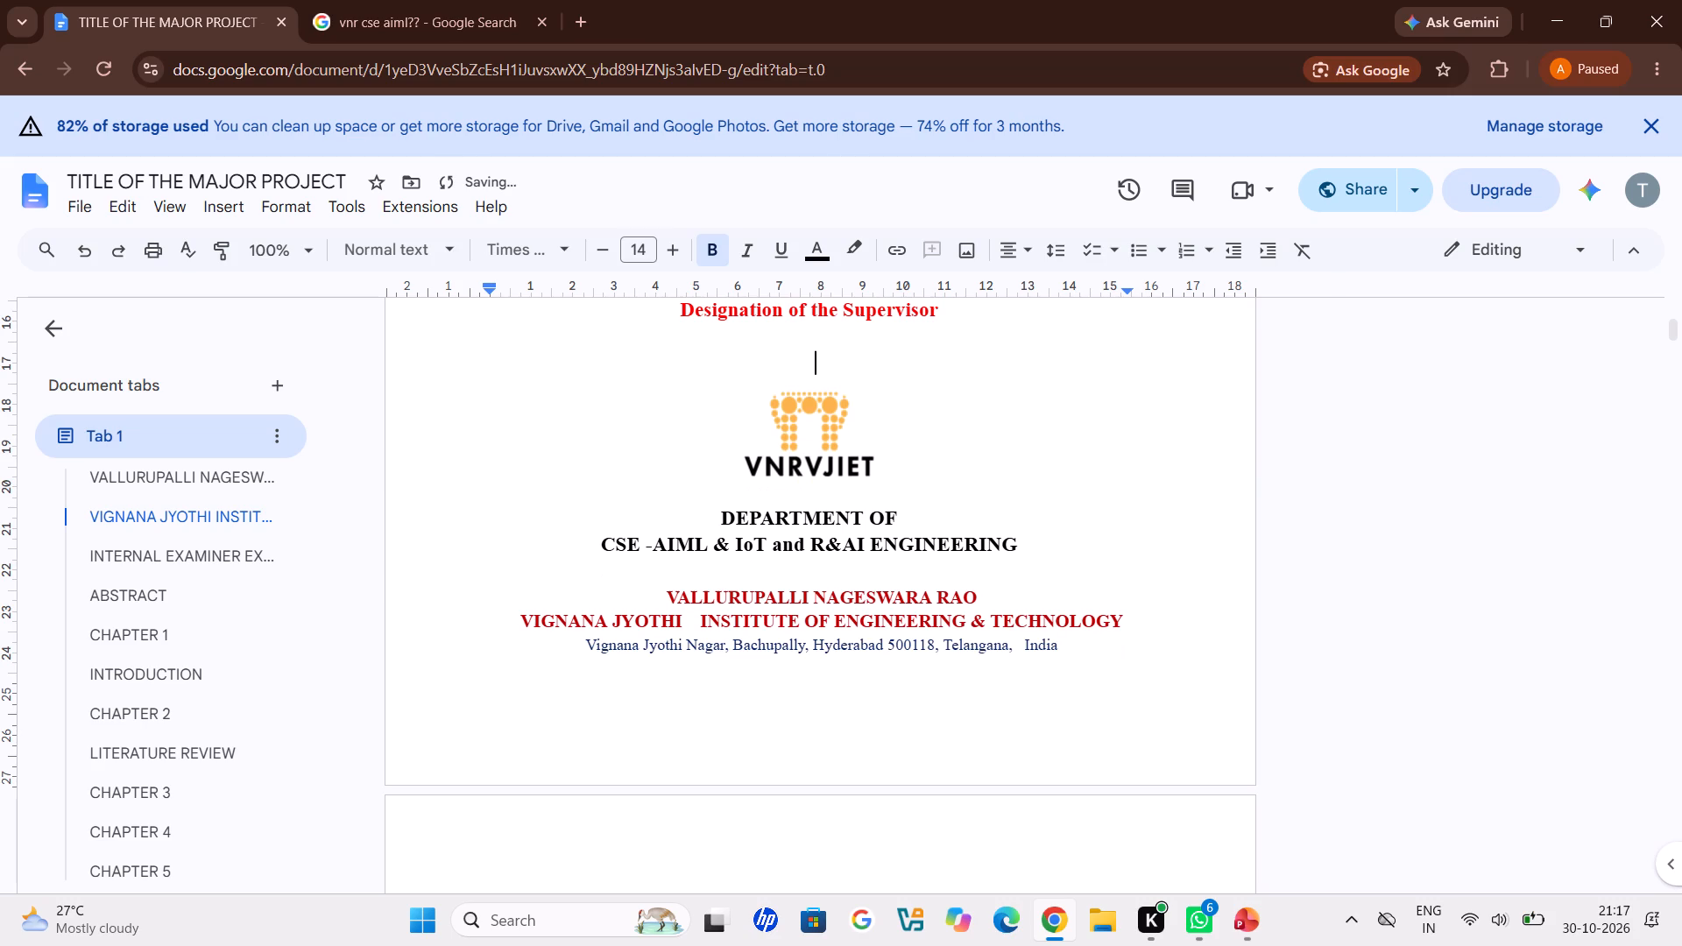
Remove the remaining blank lines above the VNRVJIET logo so that NOVEMBER 2026 fits on the title page.
scroll(781, 588, "right", 1)
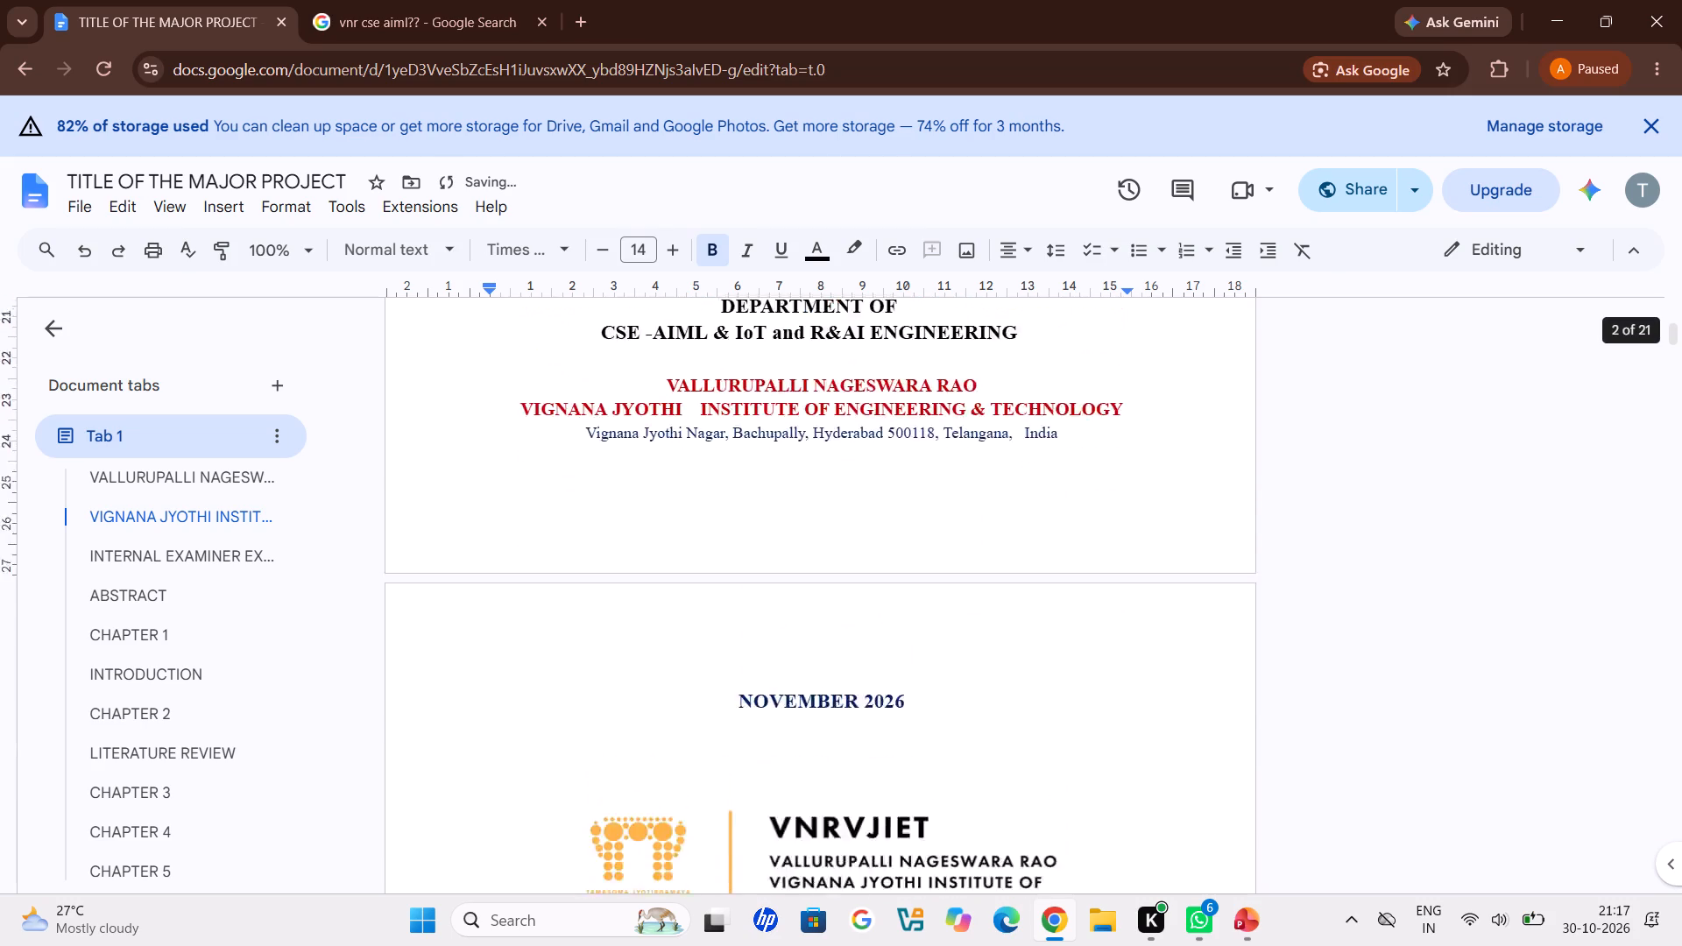
scroll(781, 588, "right", 3)
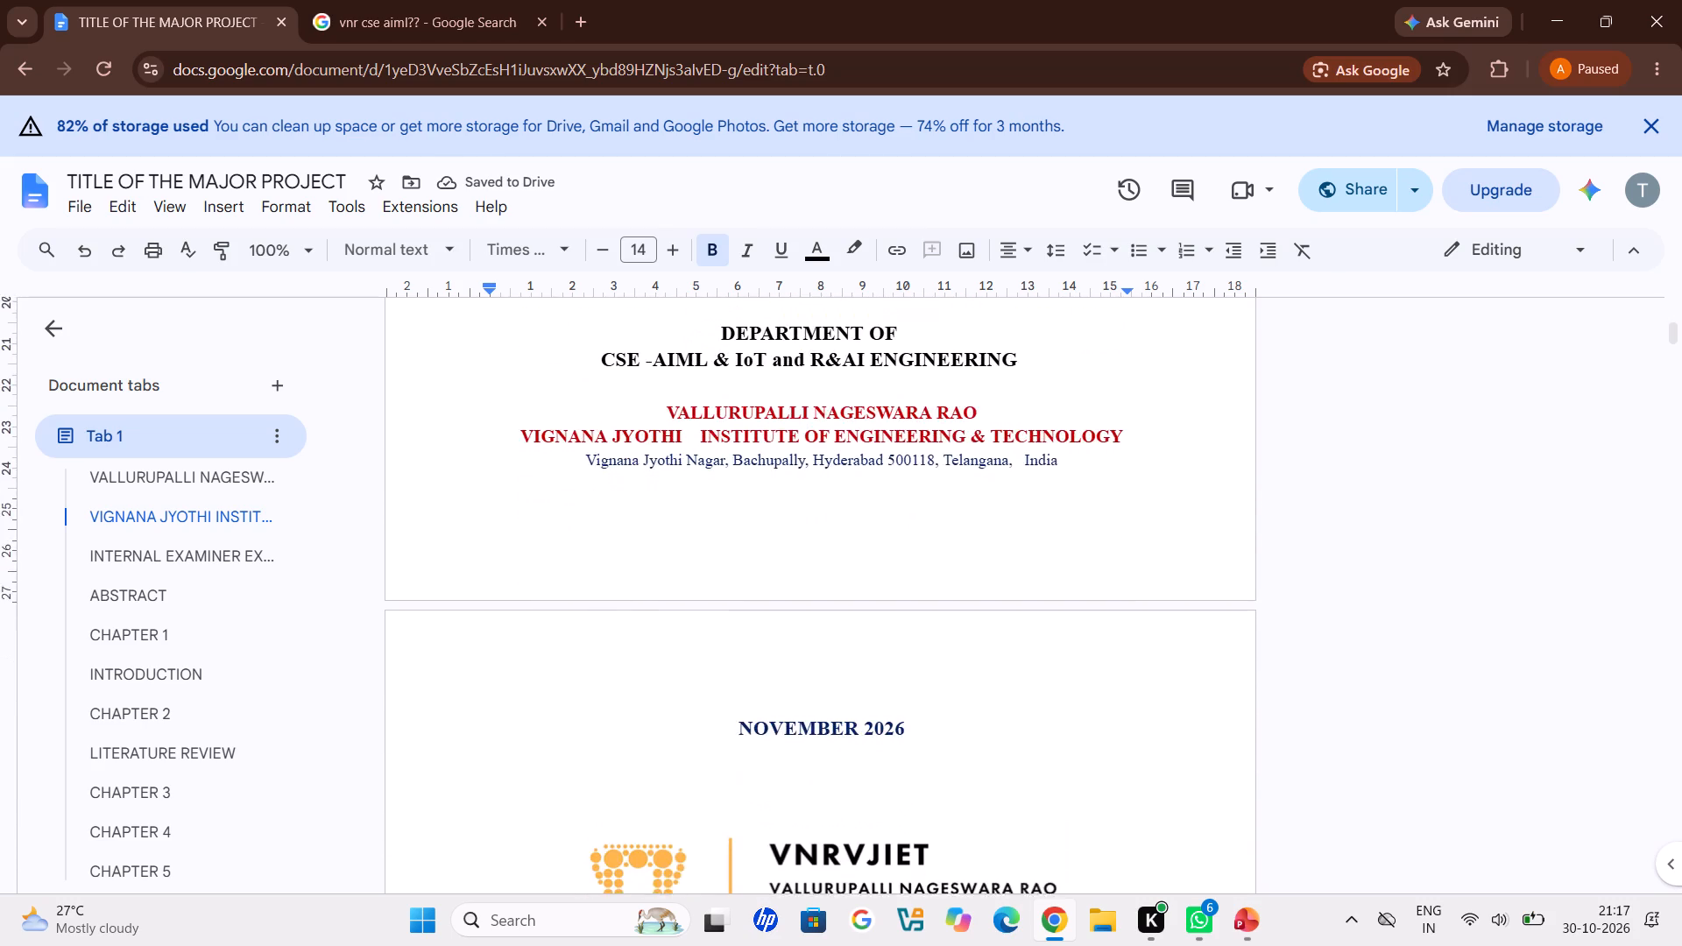
scroll(781, 588, "right", 1)
scroll(781, 588, "down", 2)
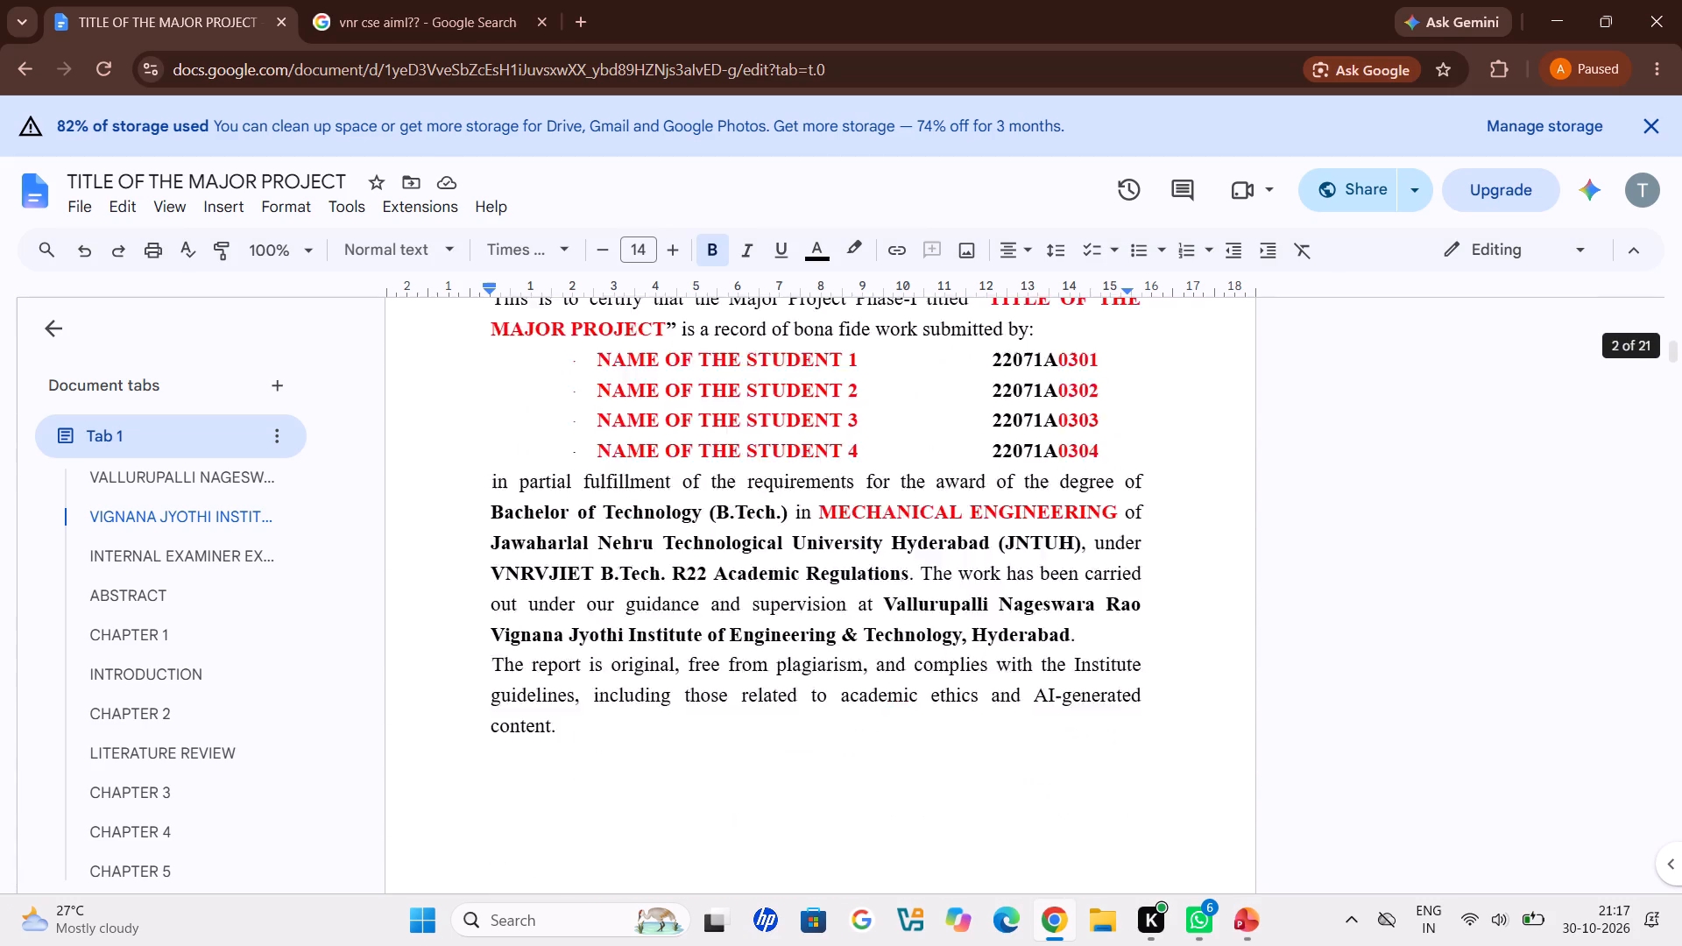
scroll(781, 588, "down", 3)
scroll(781, 588, "up", 1)
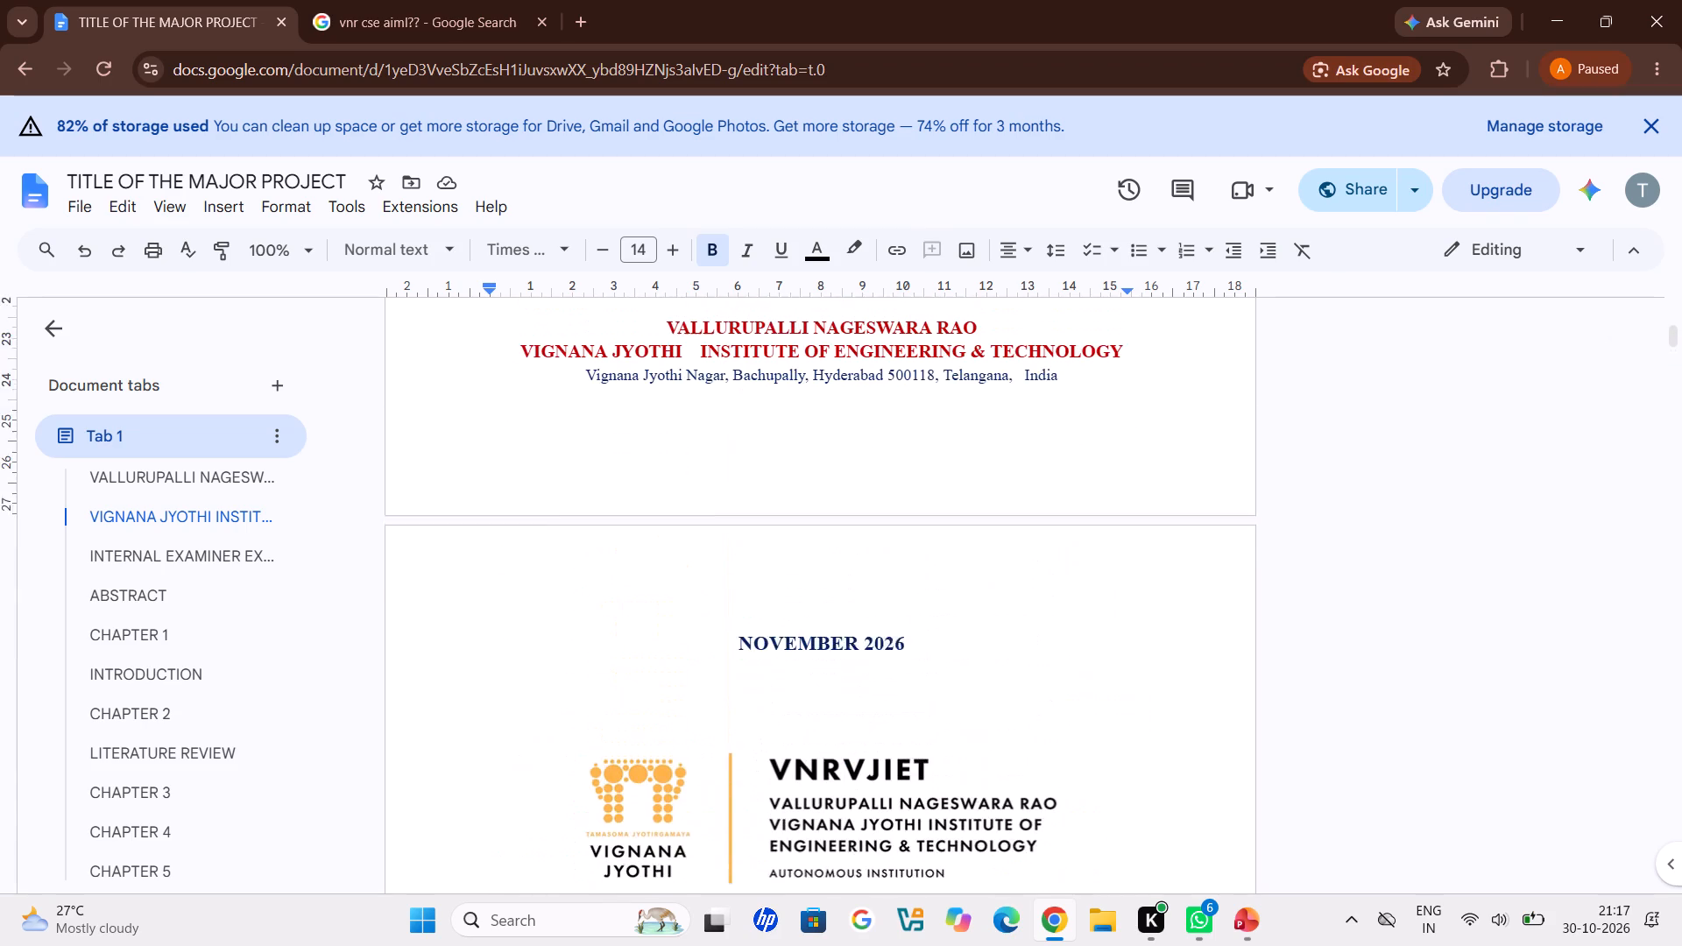
scroll(781, 588, "up", 5)
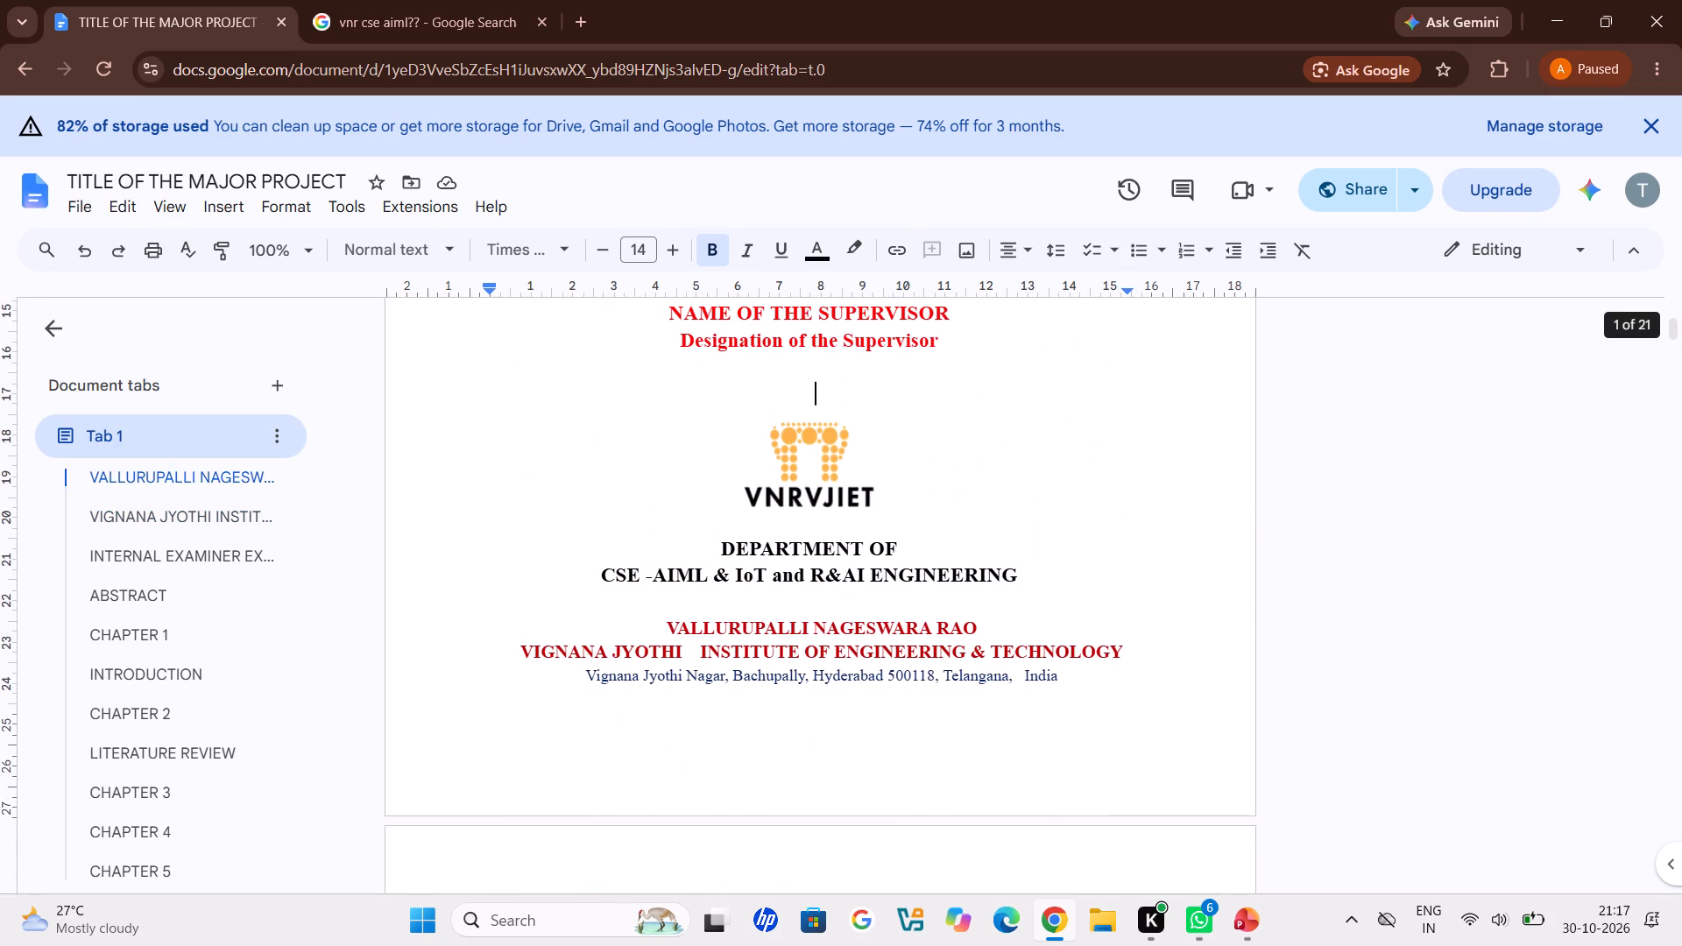
key("BackSpace")
key("BackSpace")
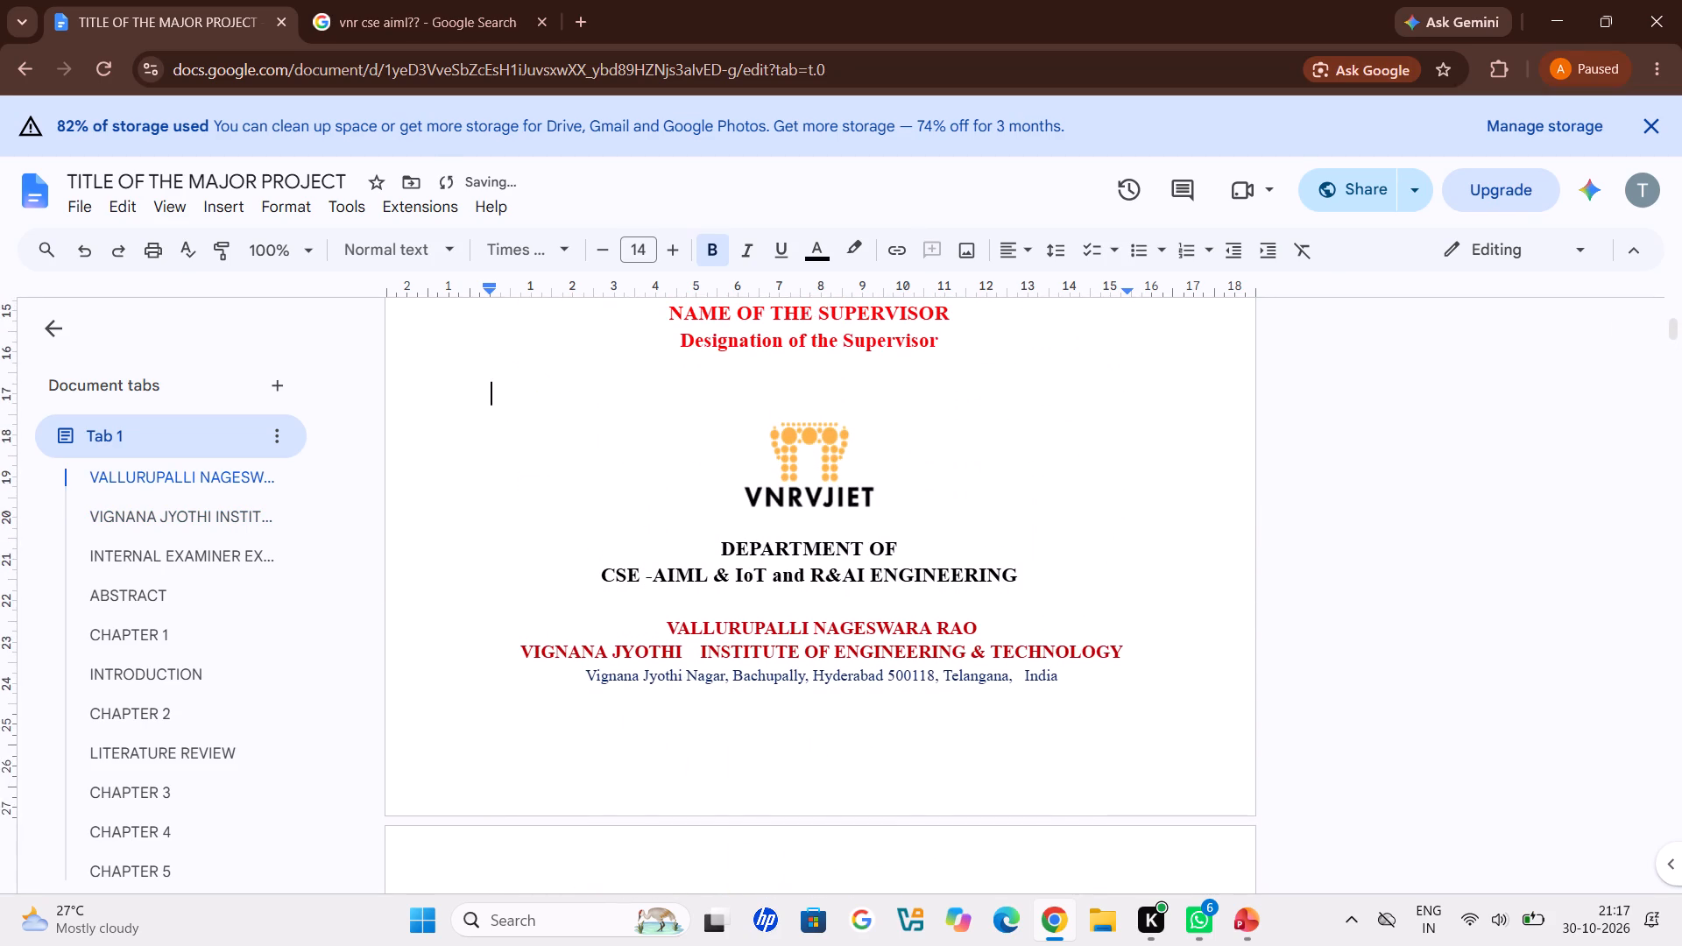
key("BackSpace")
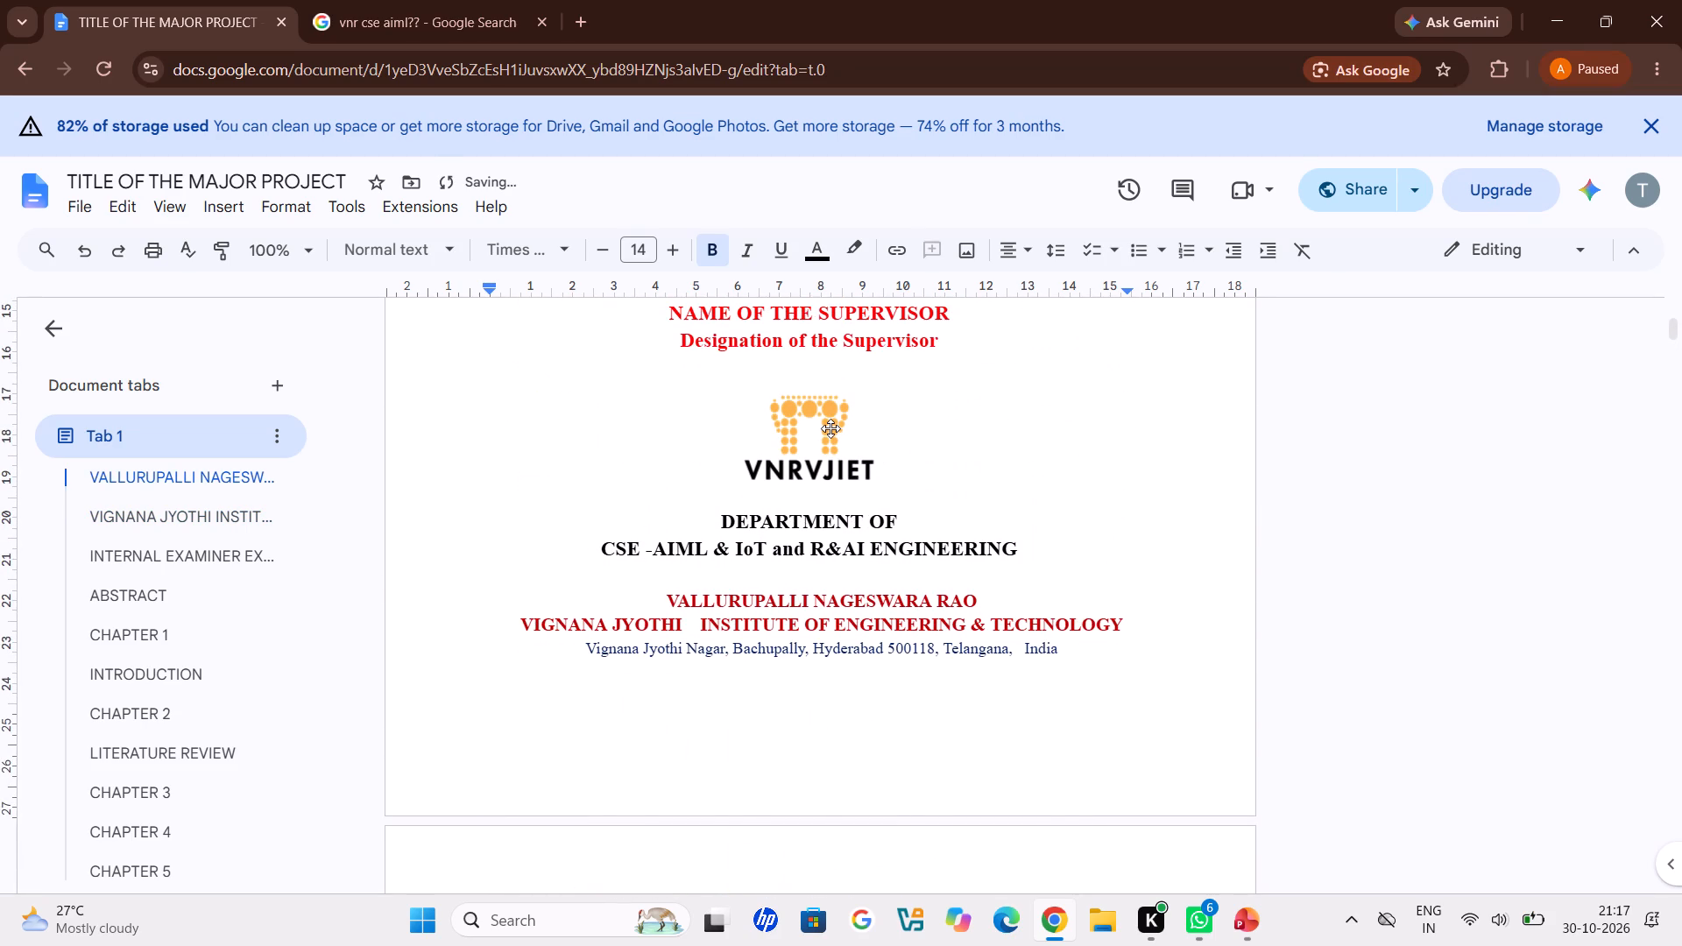
key("BackSpace")
key("BackSpace")
key("BackSpace")
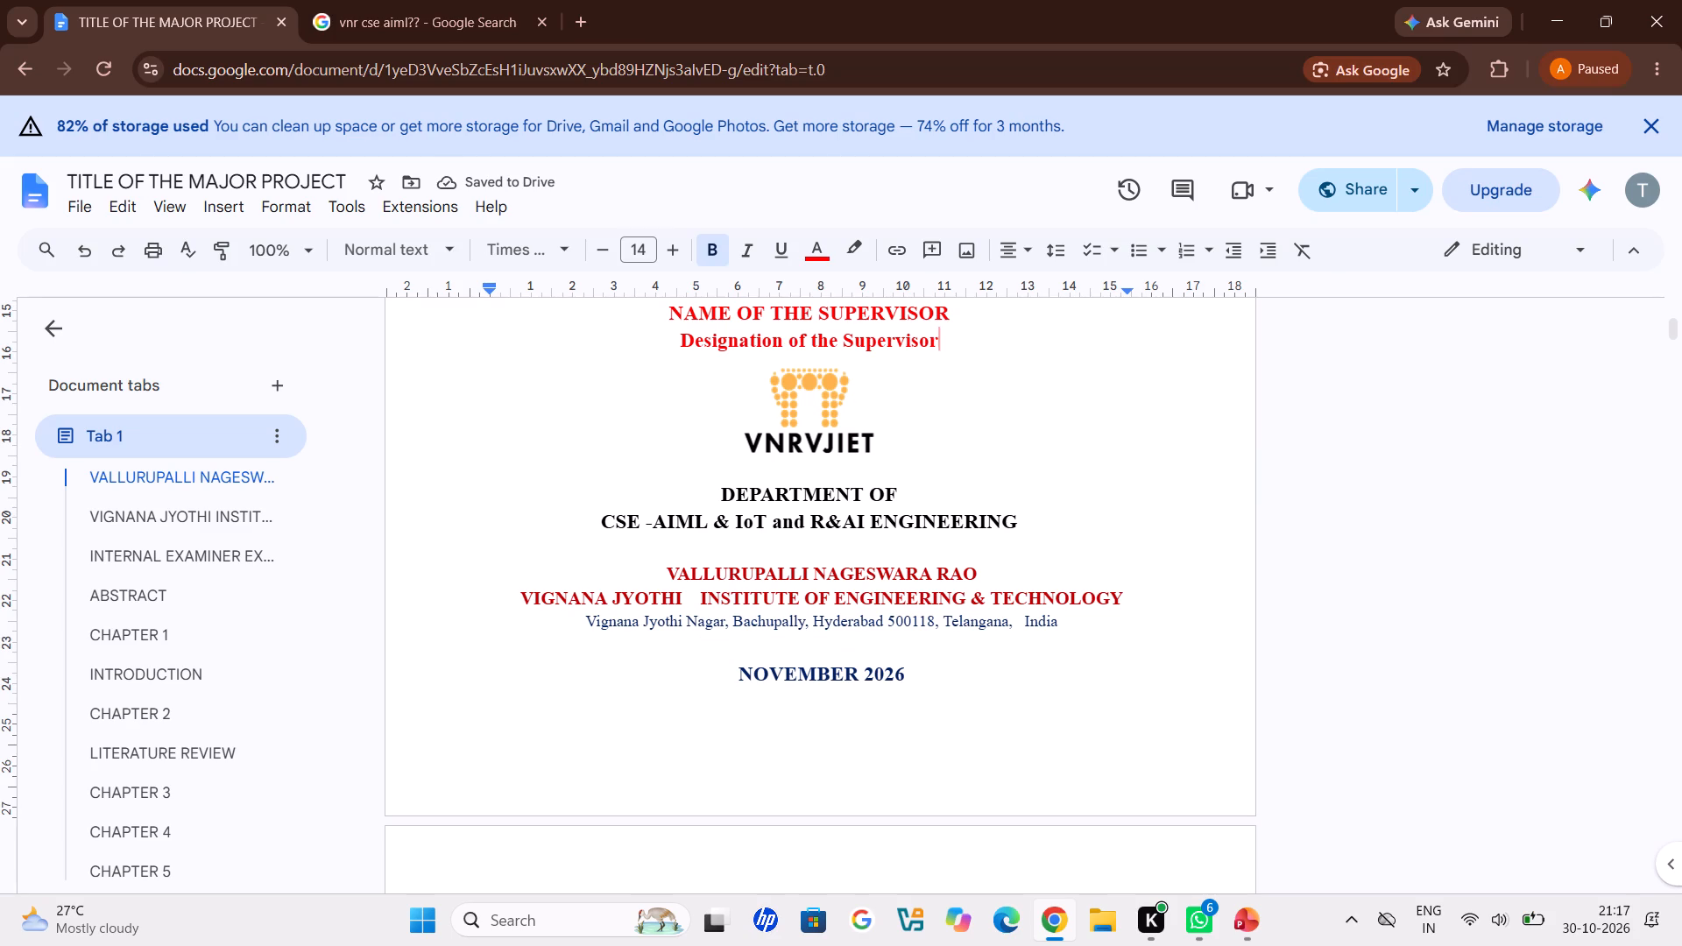
Replace MECHANICAL in the certificate page's department heading with "CSE -AIML & IoT and R&AI" copied from the title page.
left_click(903, 668)
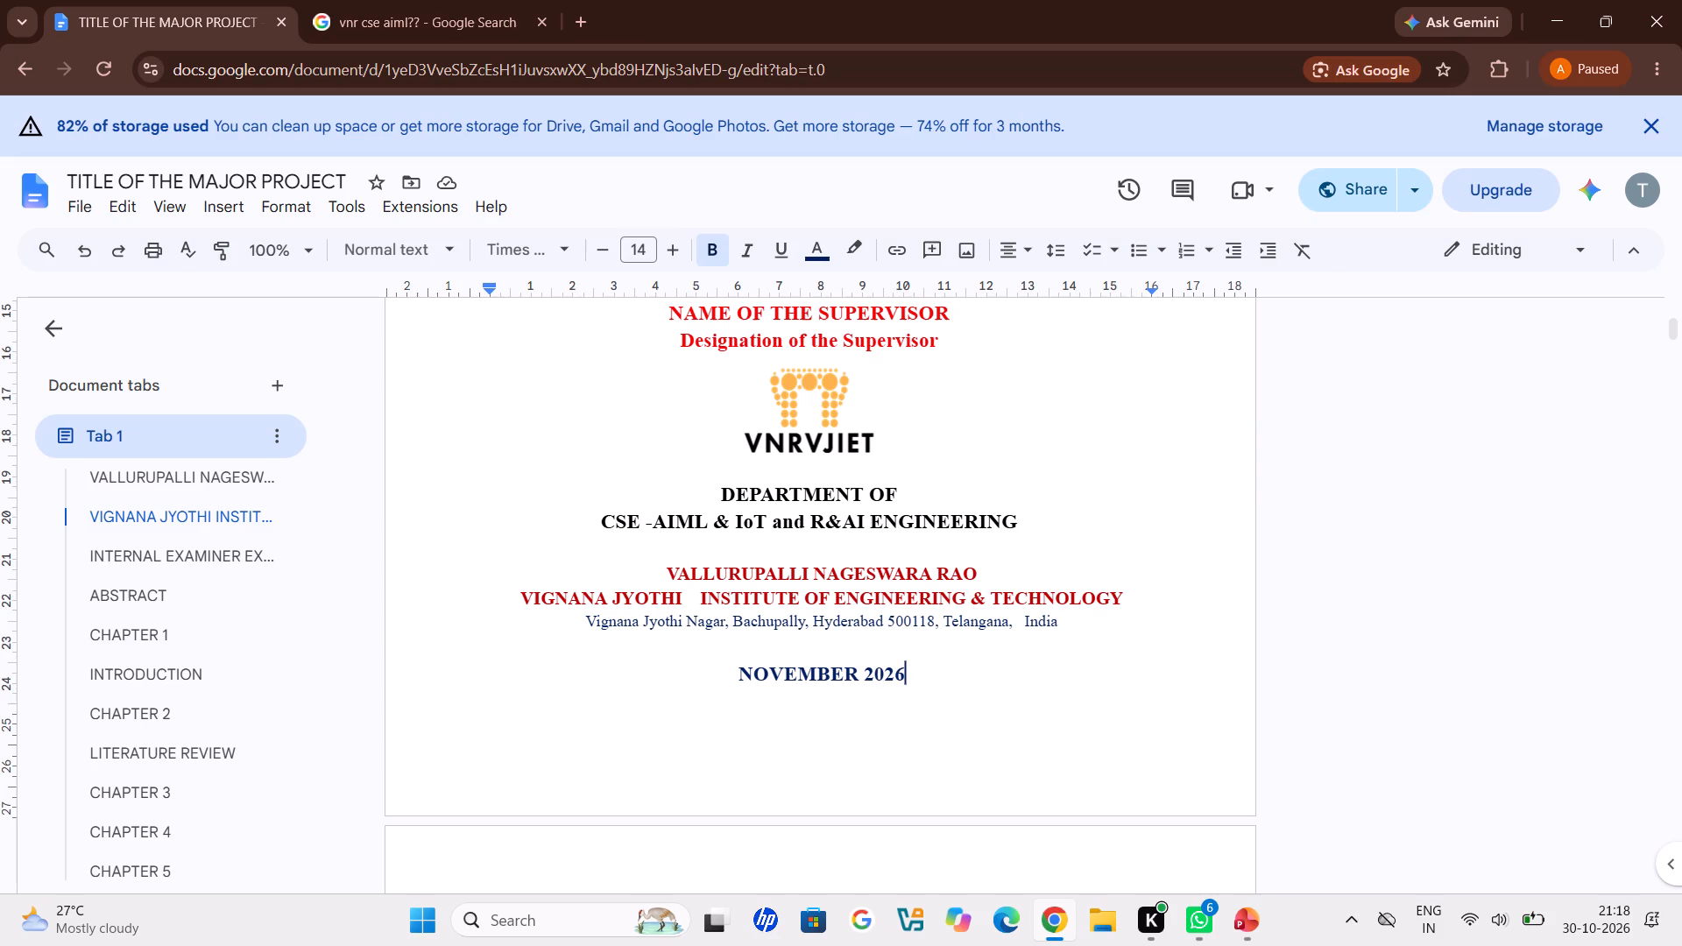
left_click(948, 707)
scroll(948, 707, "down", 3)
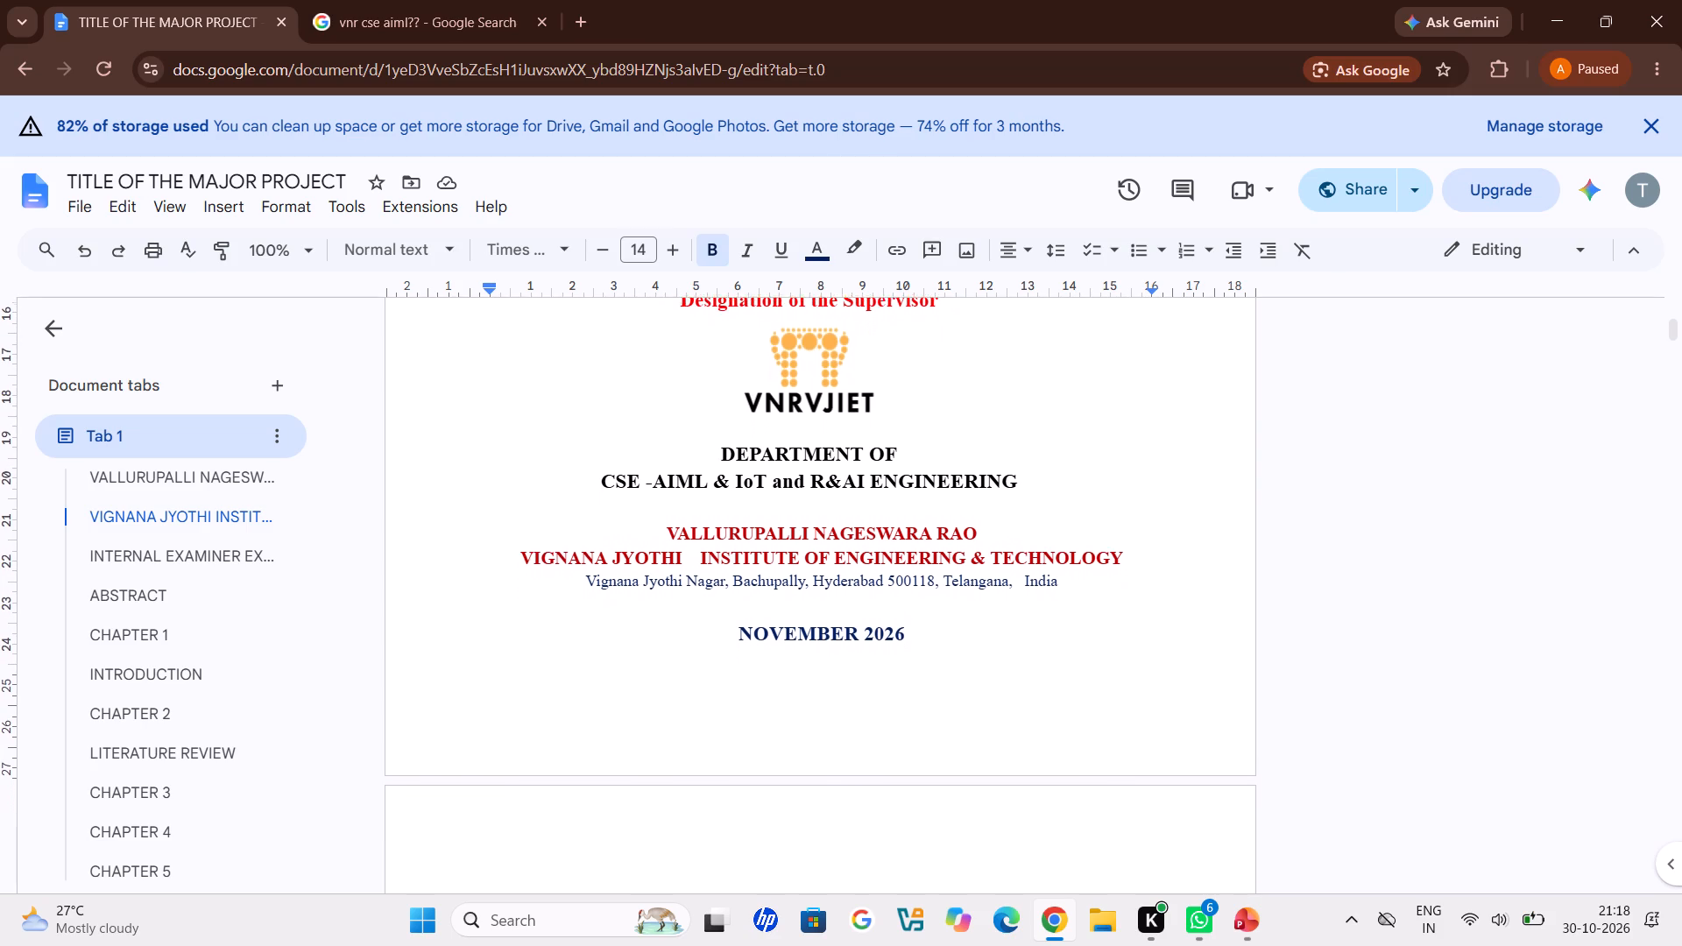
scroll(948, 707, "down", 4)
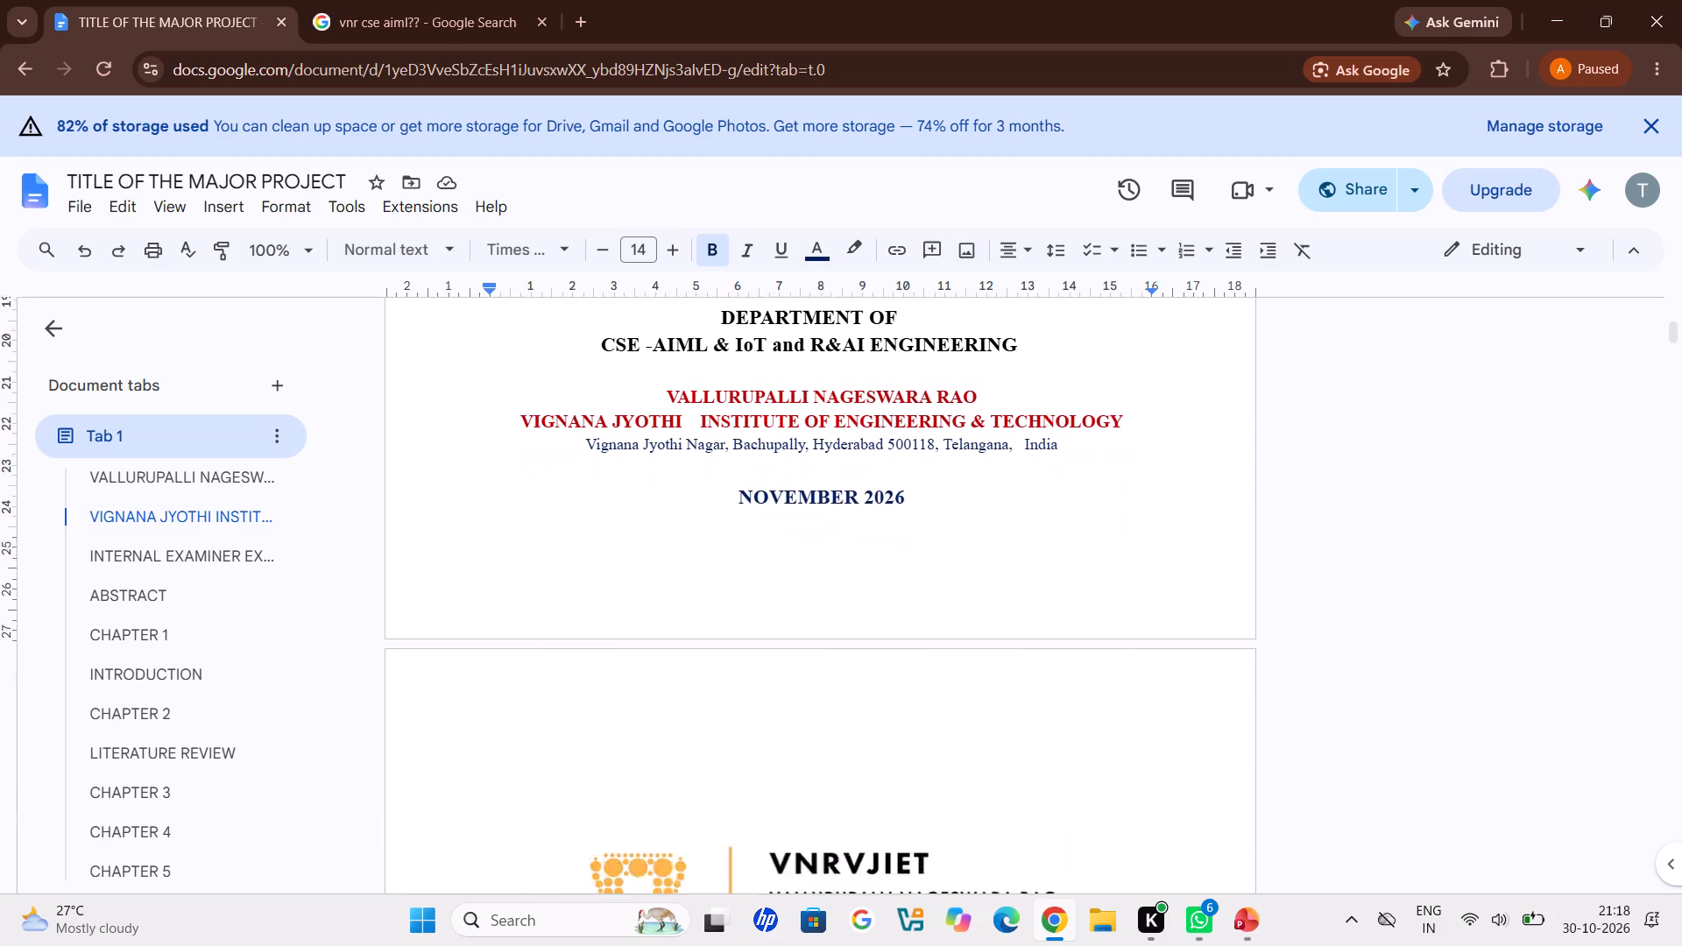
scroll(948, 707, "down", 3)
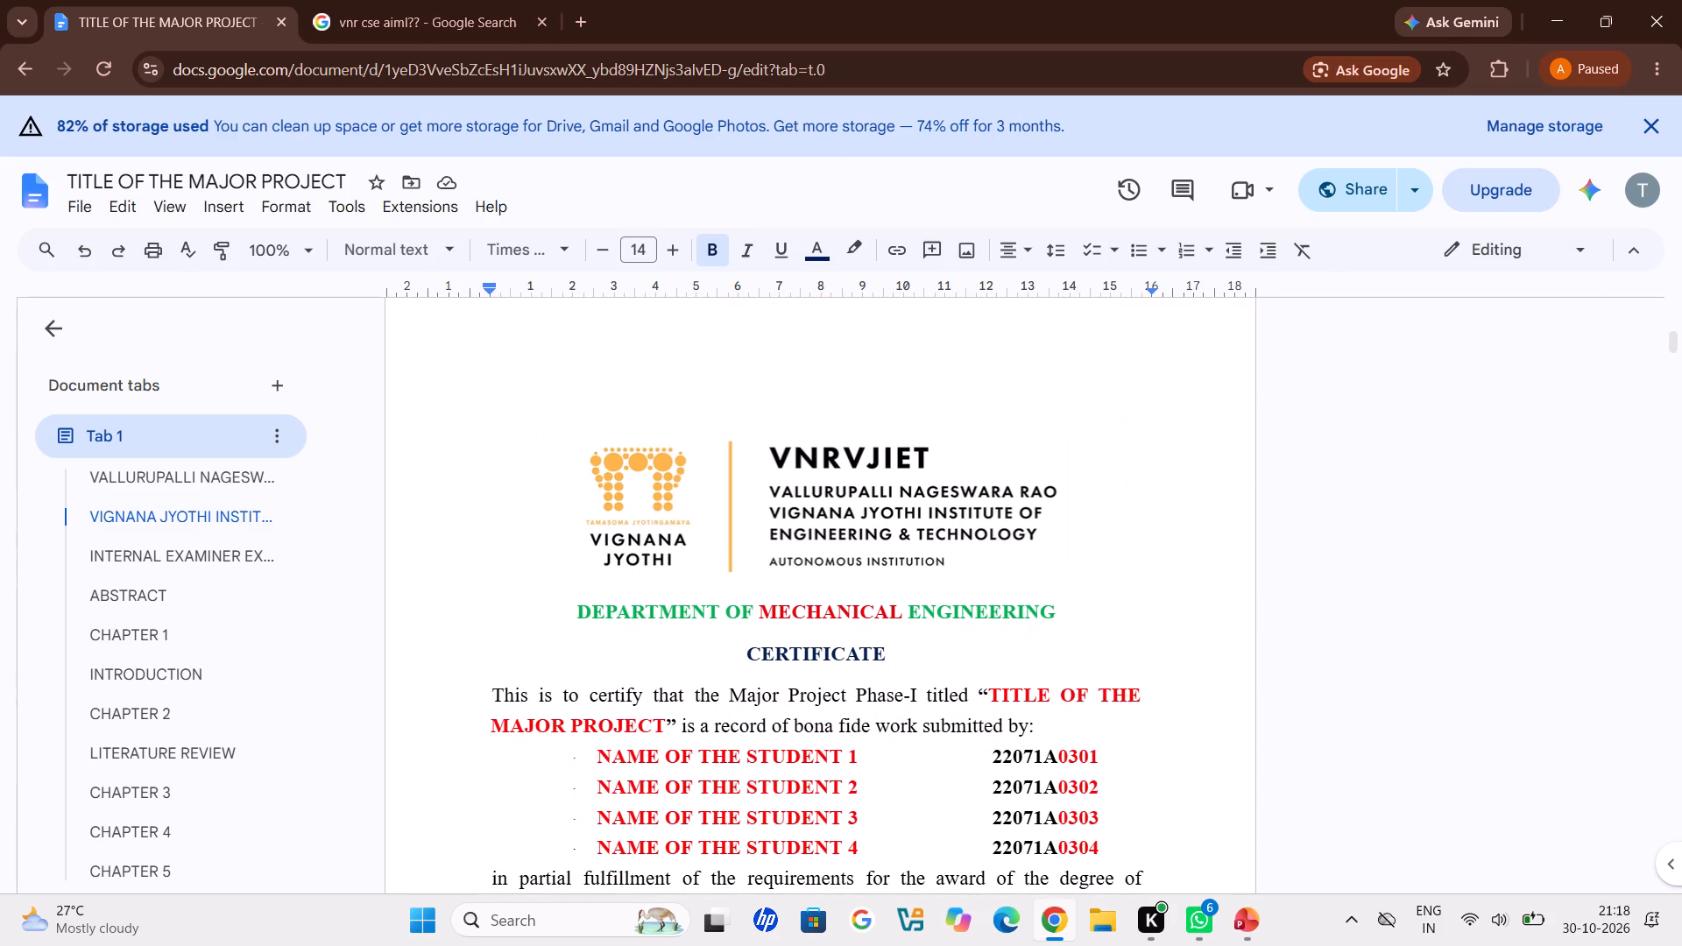
scroll(920, 557, "up", 6)
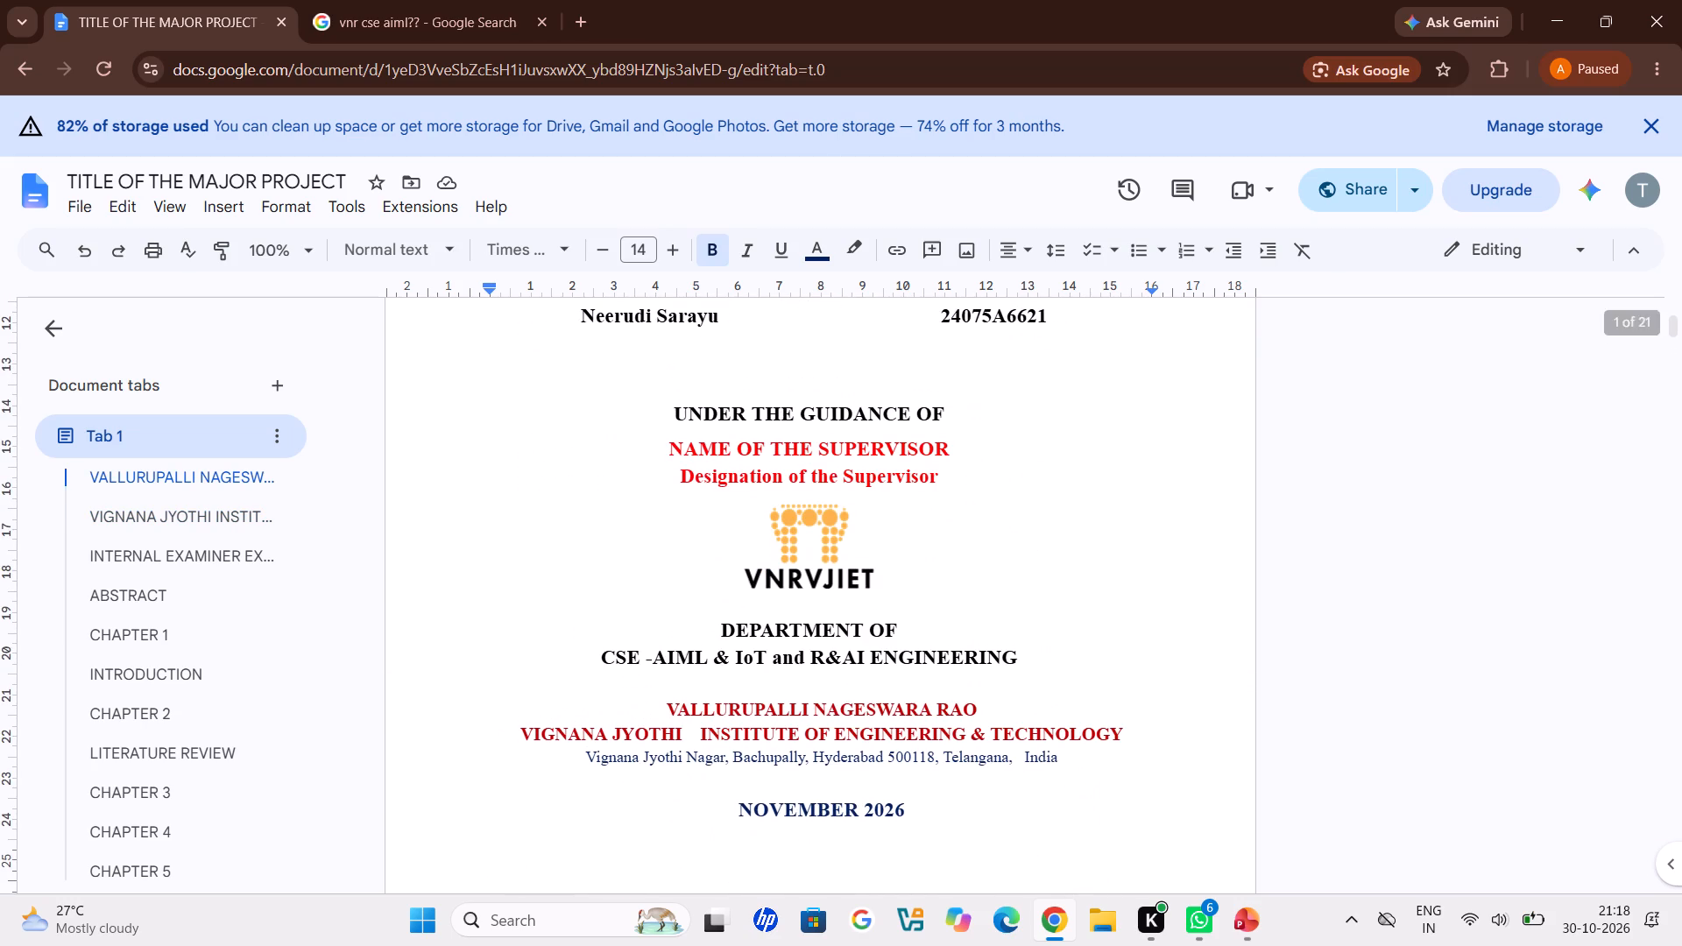
left_click_drag(603, 659, 878, 659)
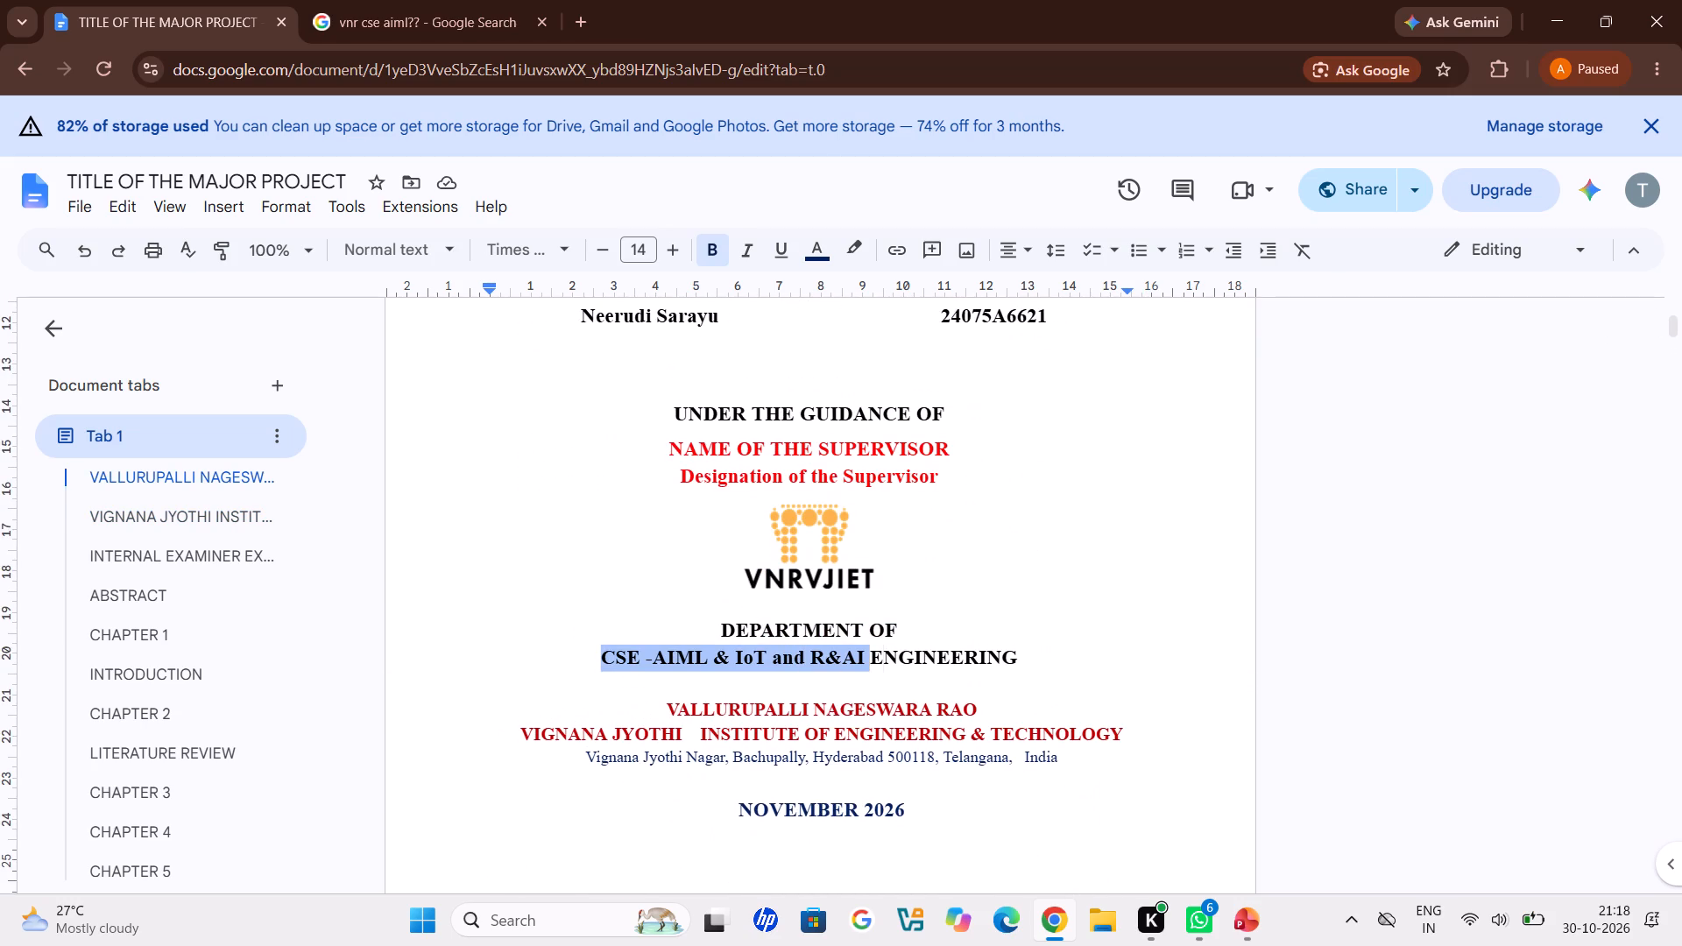
left_click_drag(878, 659, 859, 669)
left_click_drag(859, 669, 863, 669)
key("ctrl+c")
left_click(1023, 609)
scroll(1023, 609, "down", 2)
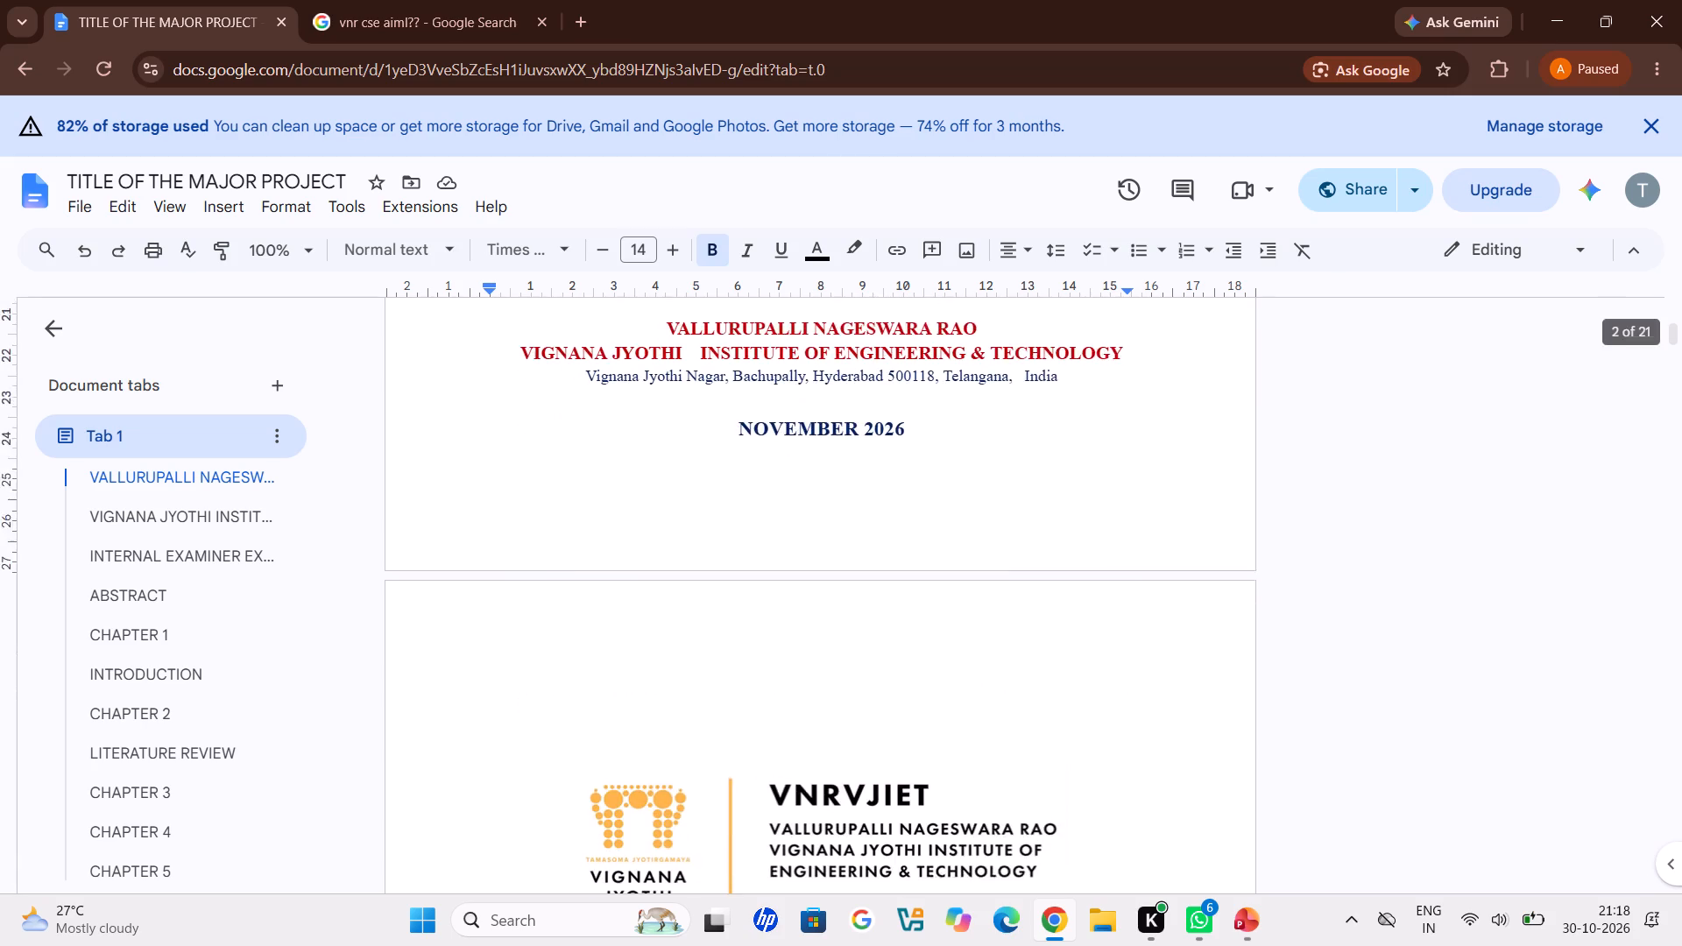
scroll(1023, 609, "down", 5)
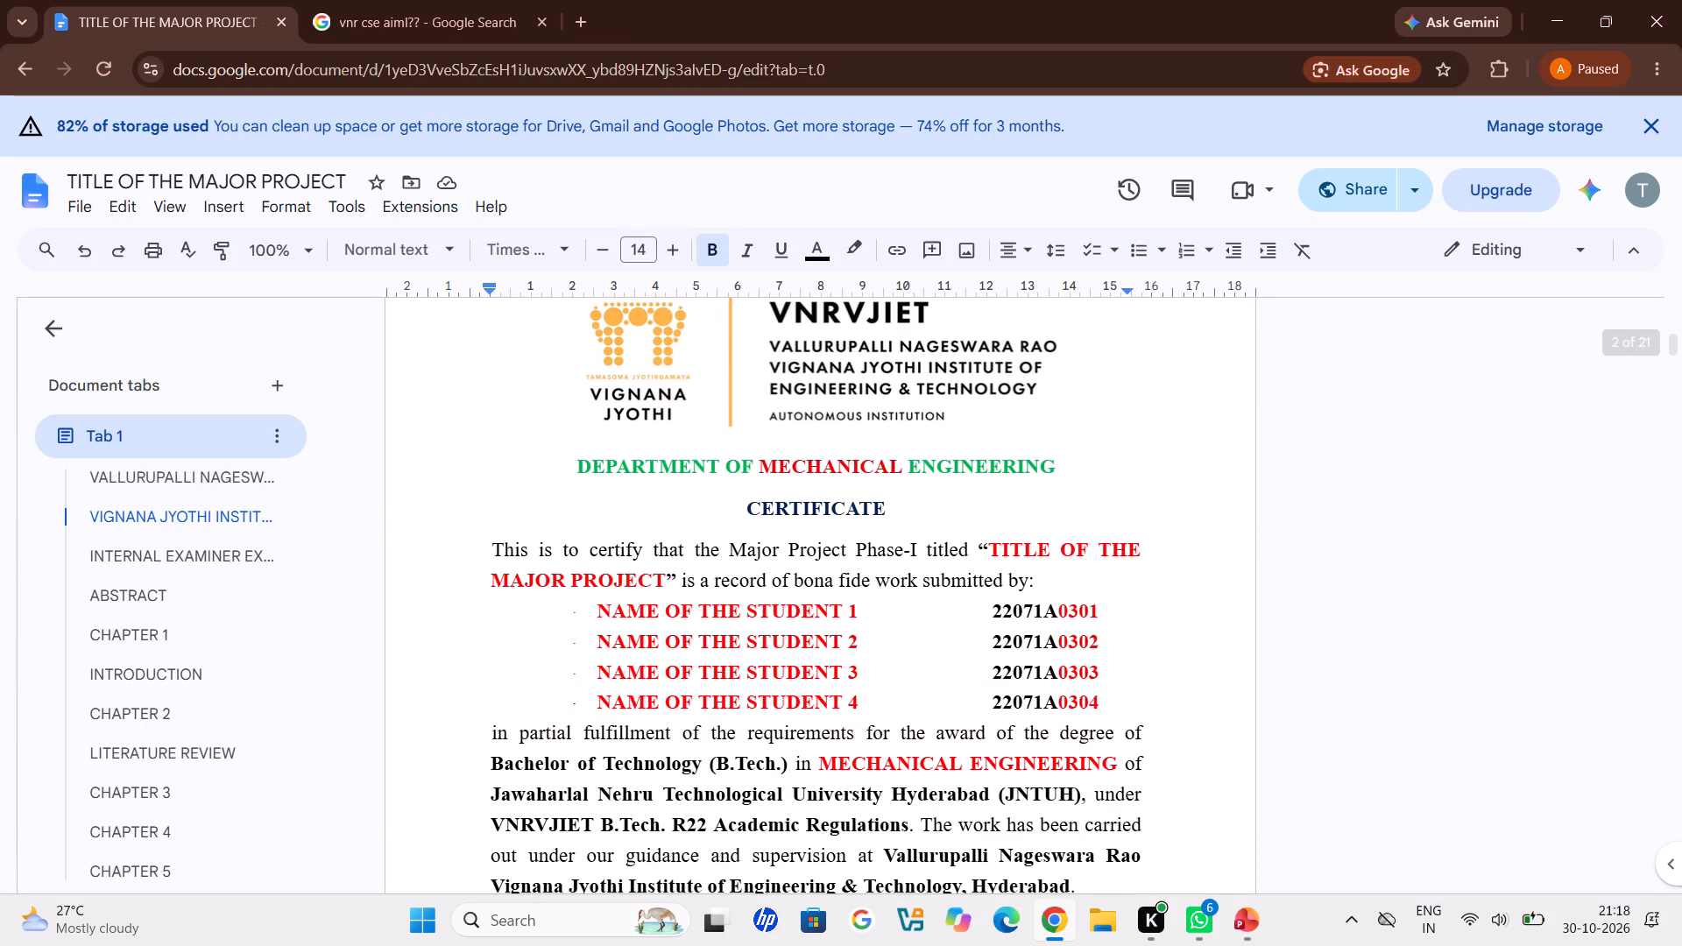
left_click_drag(761, 469, 893, 466)
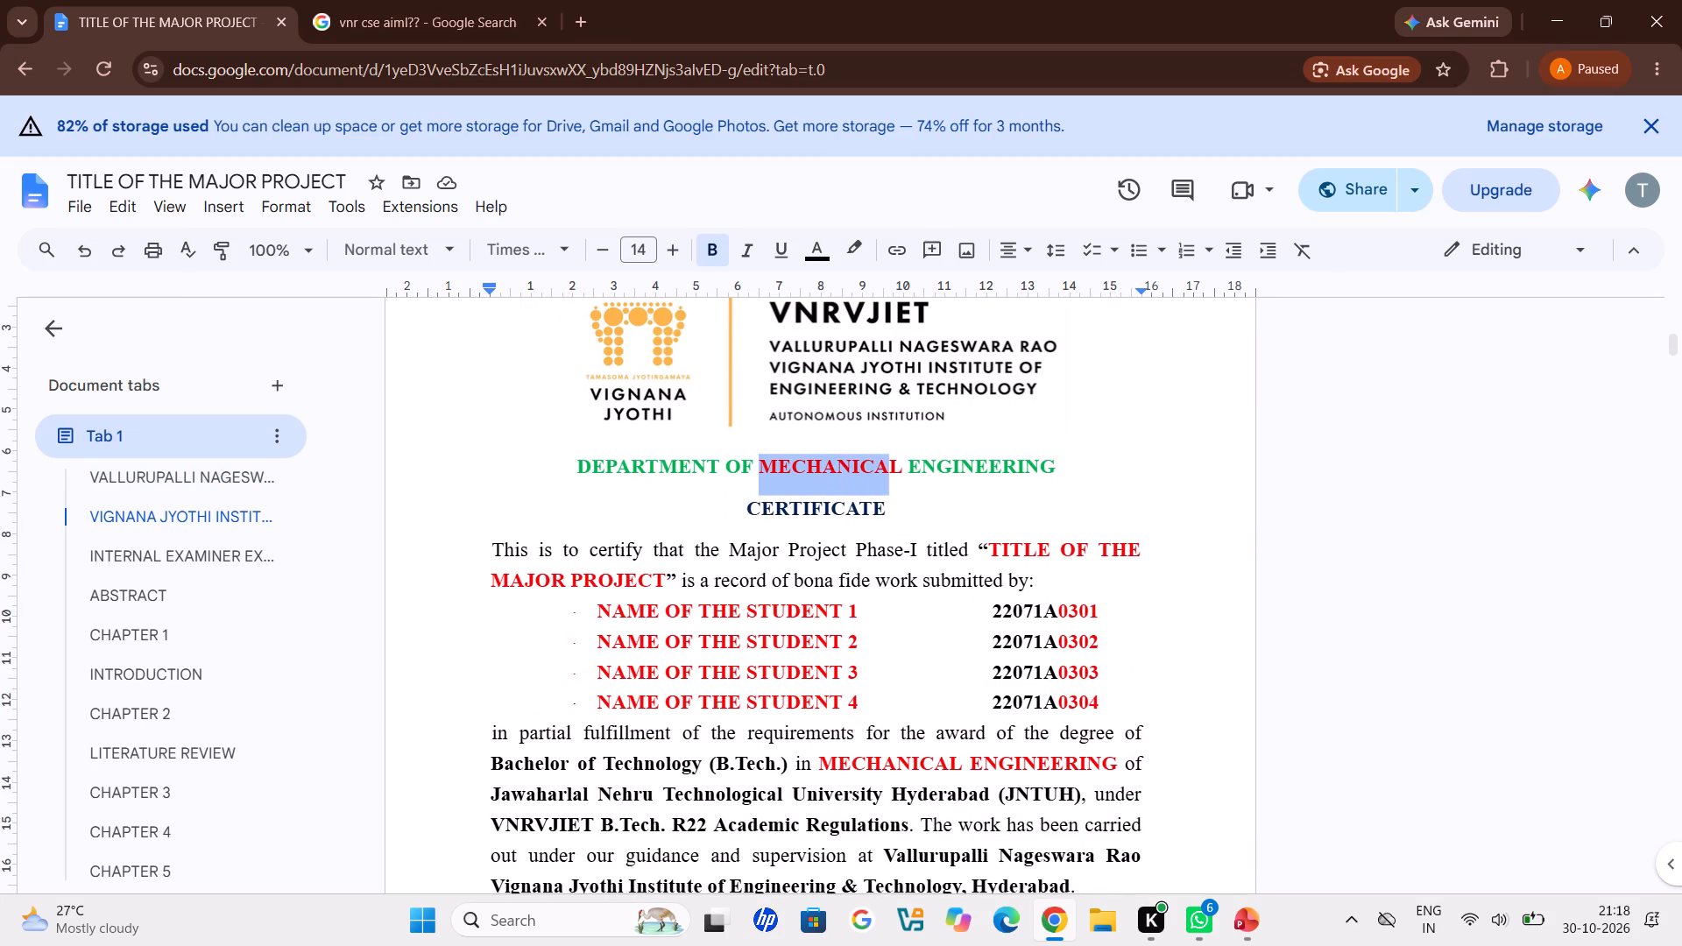
left_click_drag(893, 466, 903, 465)
key("ctrl+v")
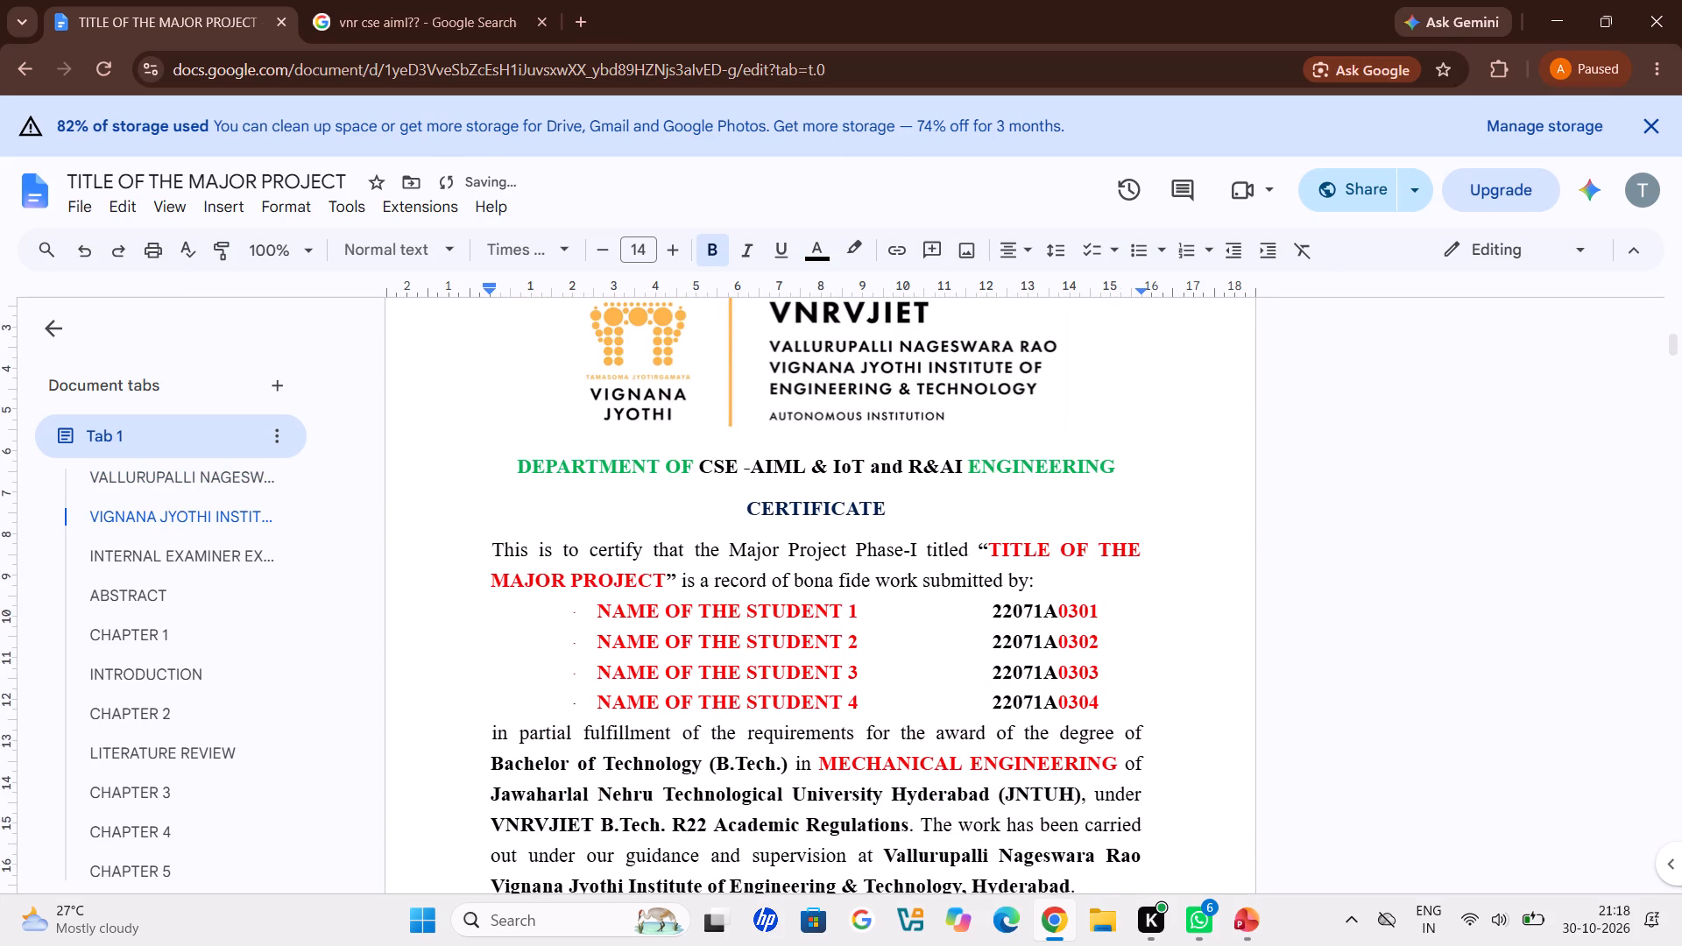
Colour "CSE -AIML & IoT and R&AI" in the certificate's department heading the same custom green as the words around it.
left_click_drag(962, 469, 700, 465)
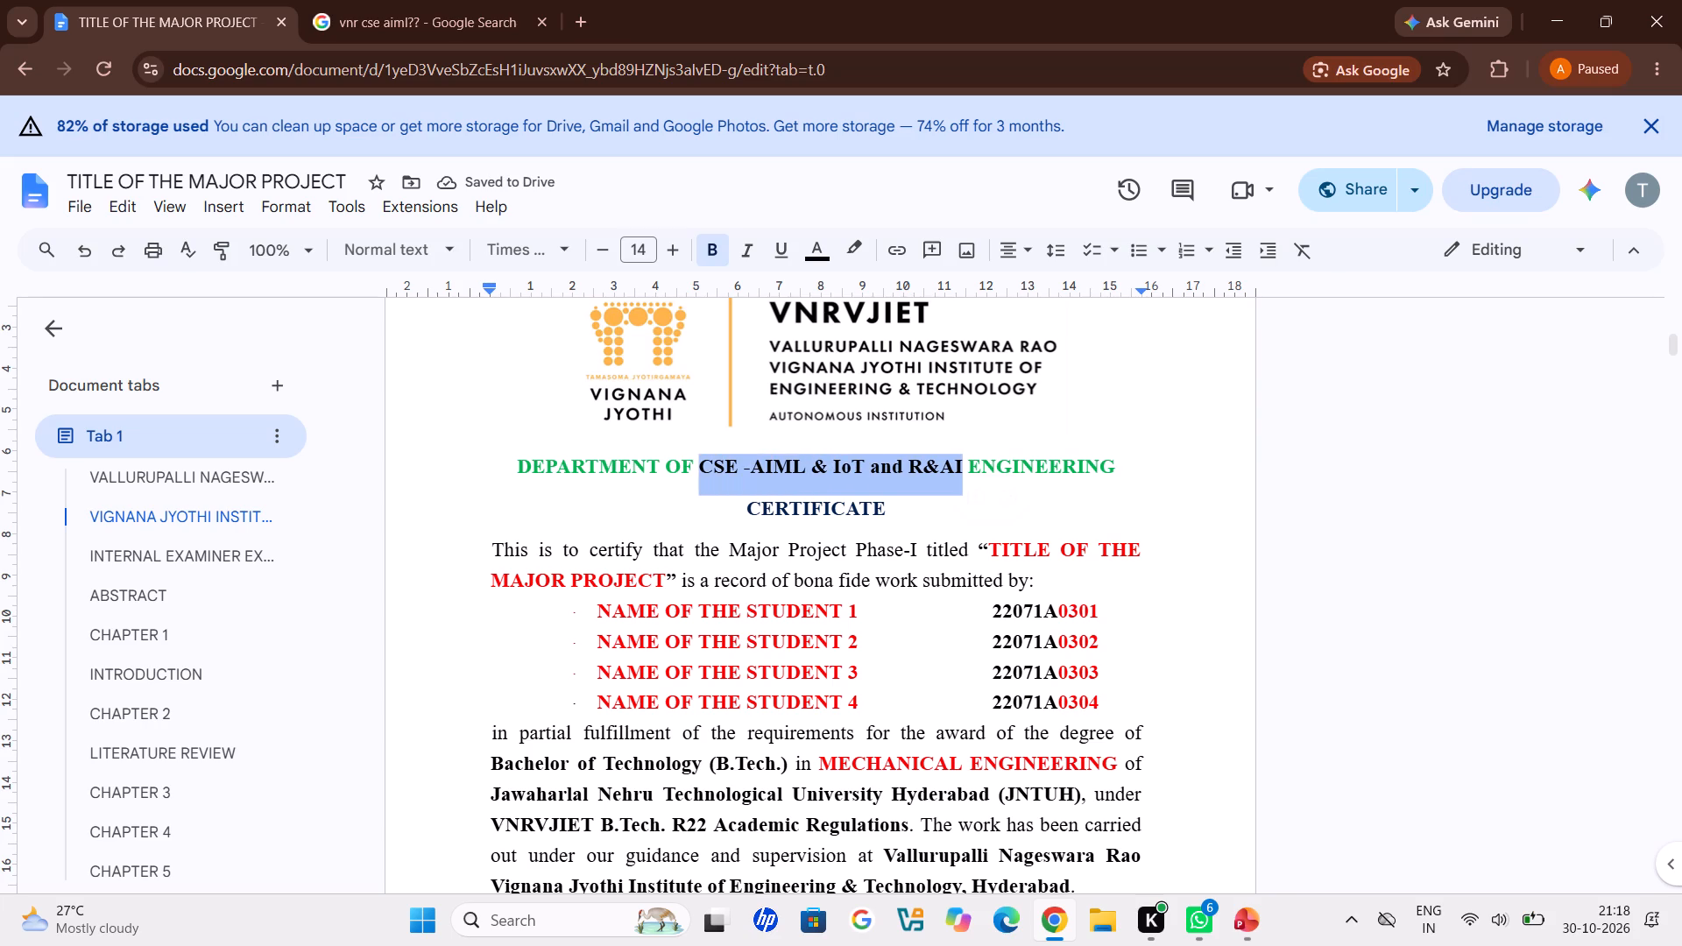
left_click(813, 246)
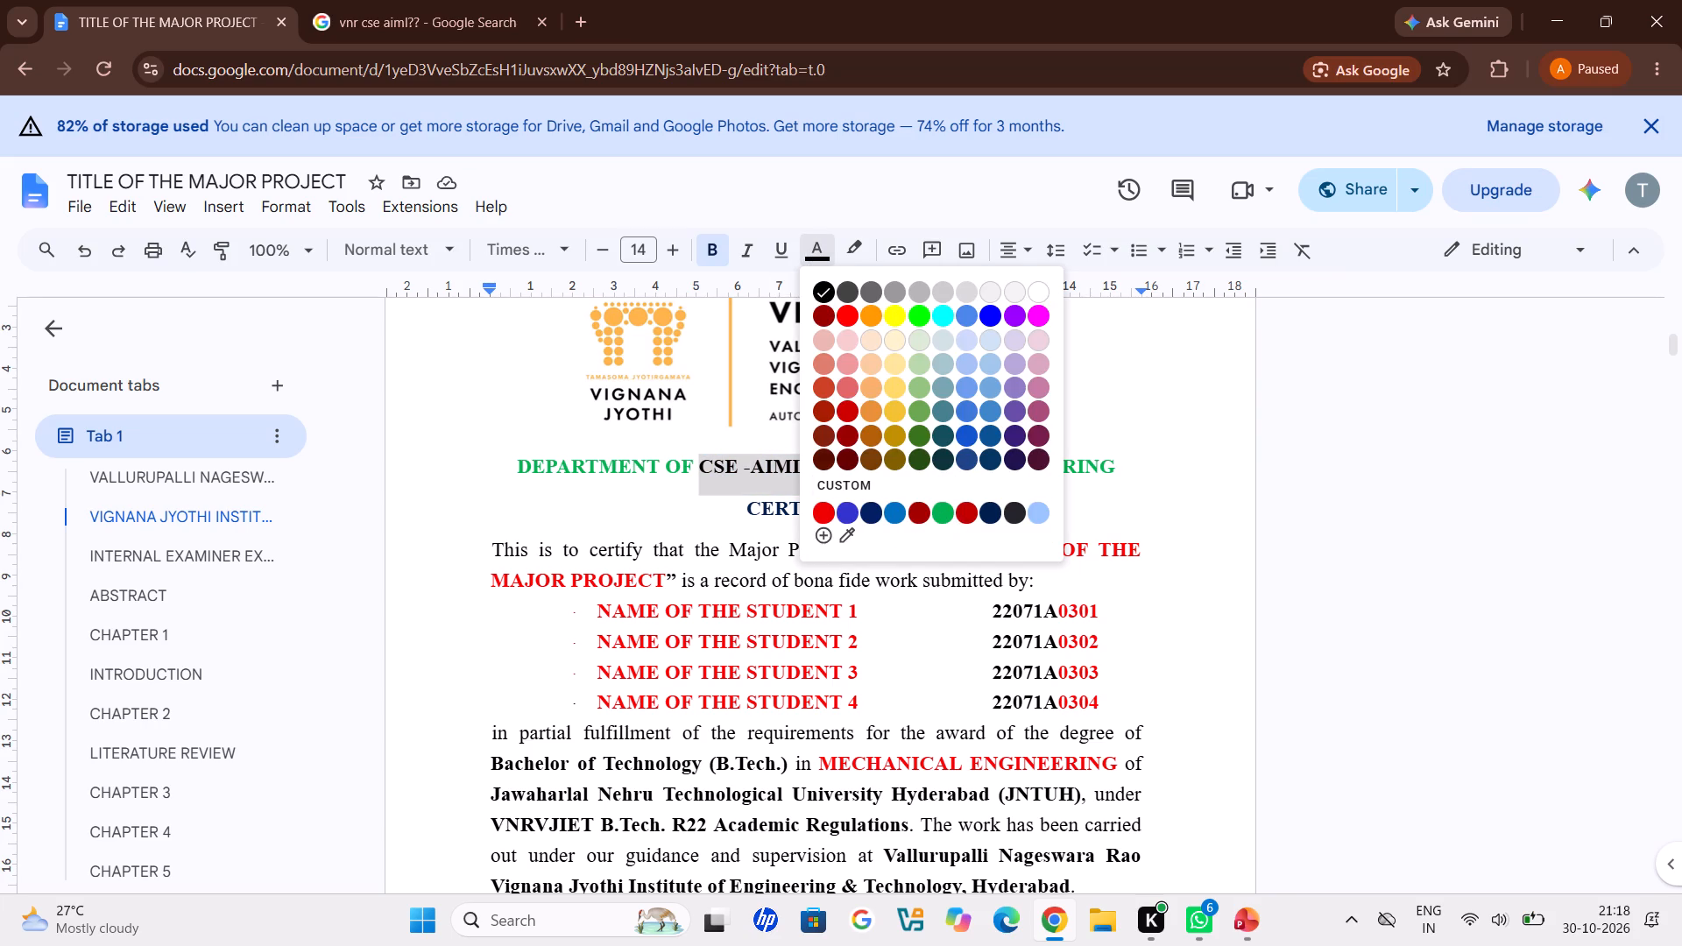
left_click(674, 471)
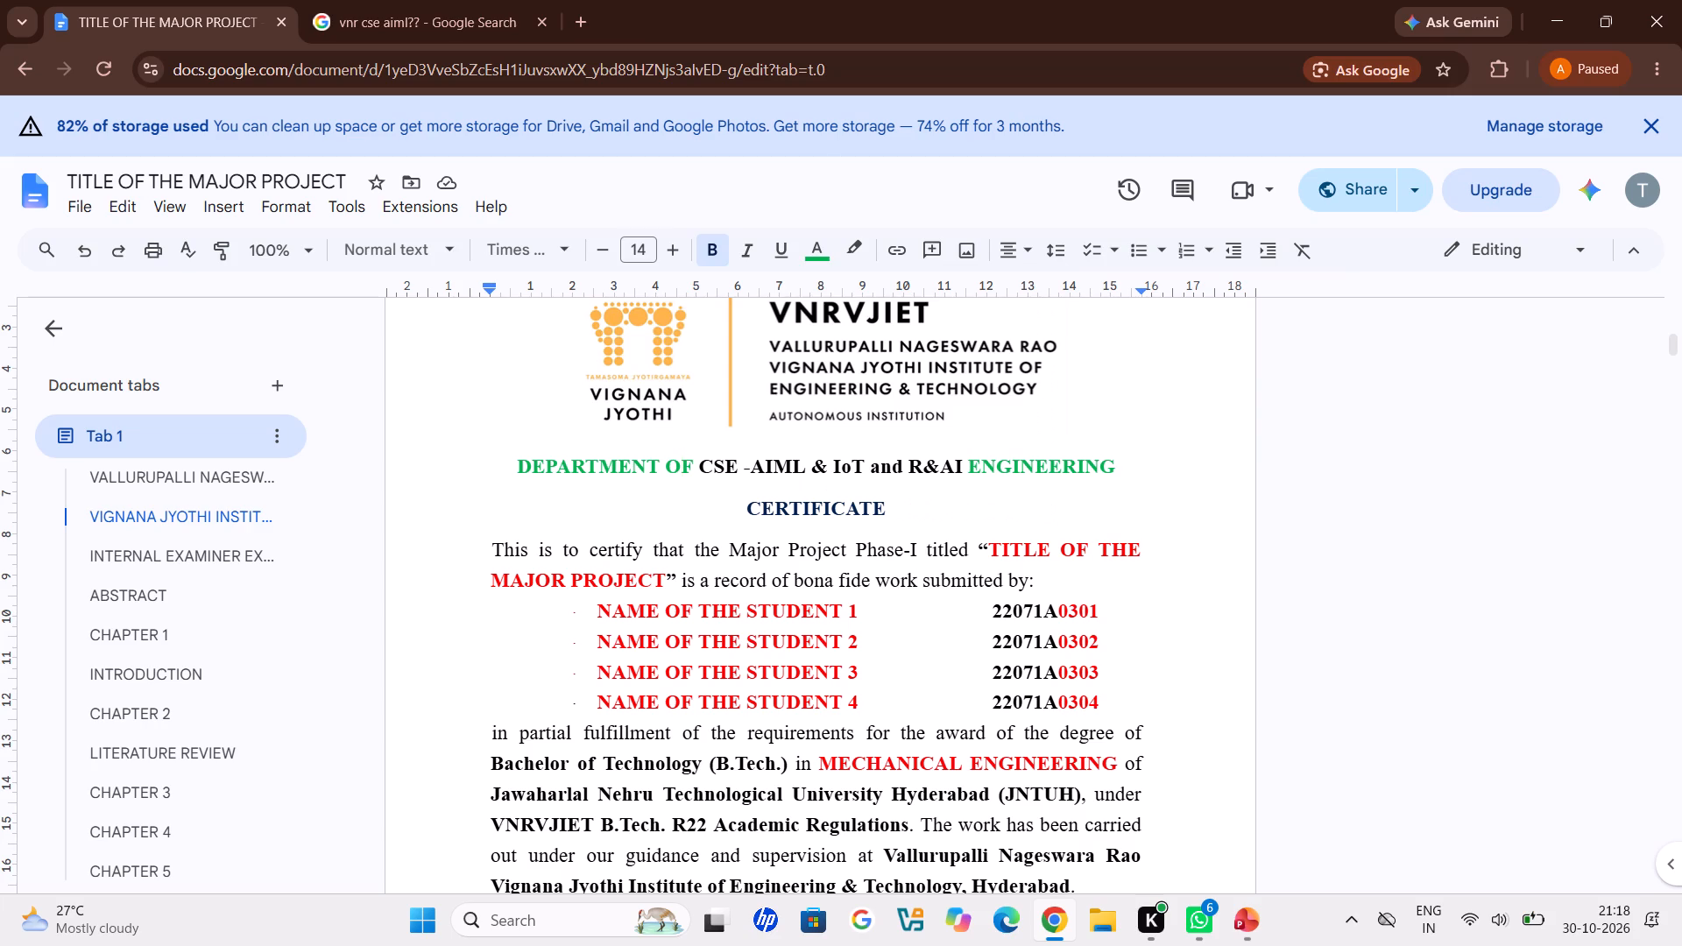
left_click(823, 252)
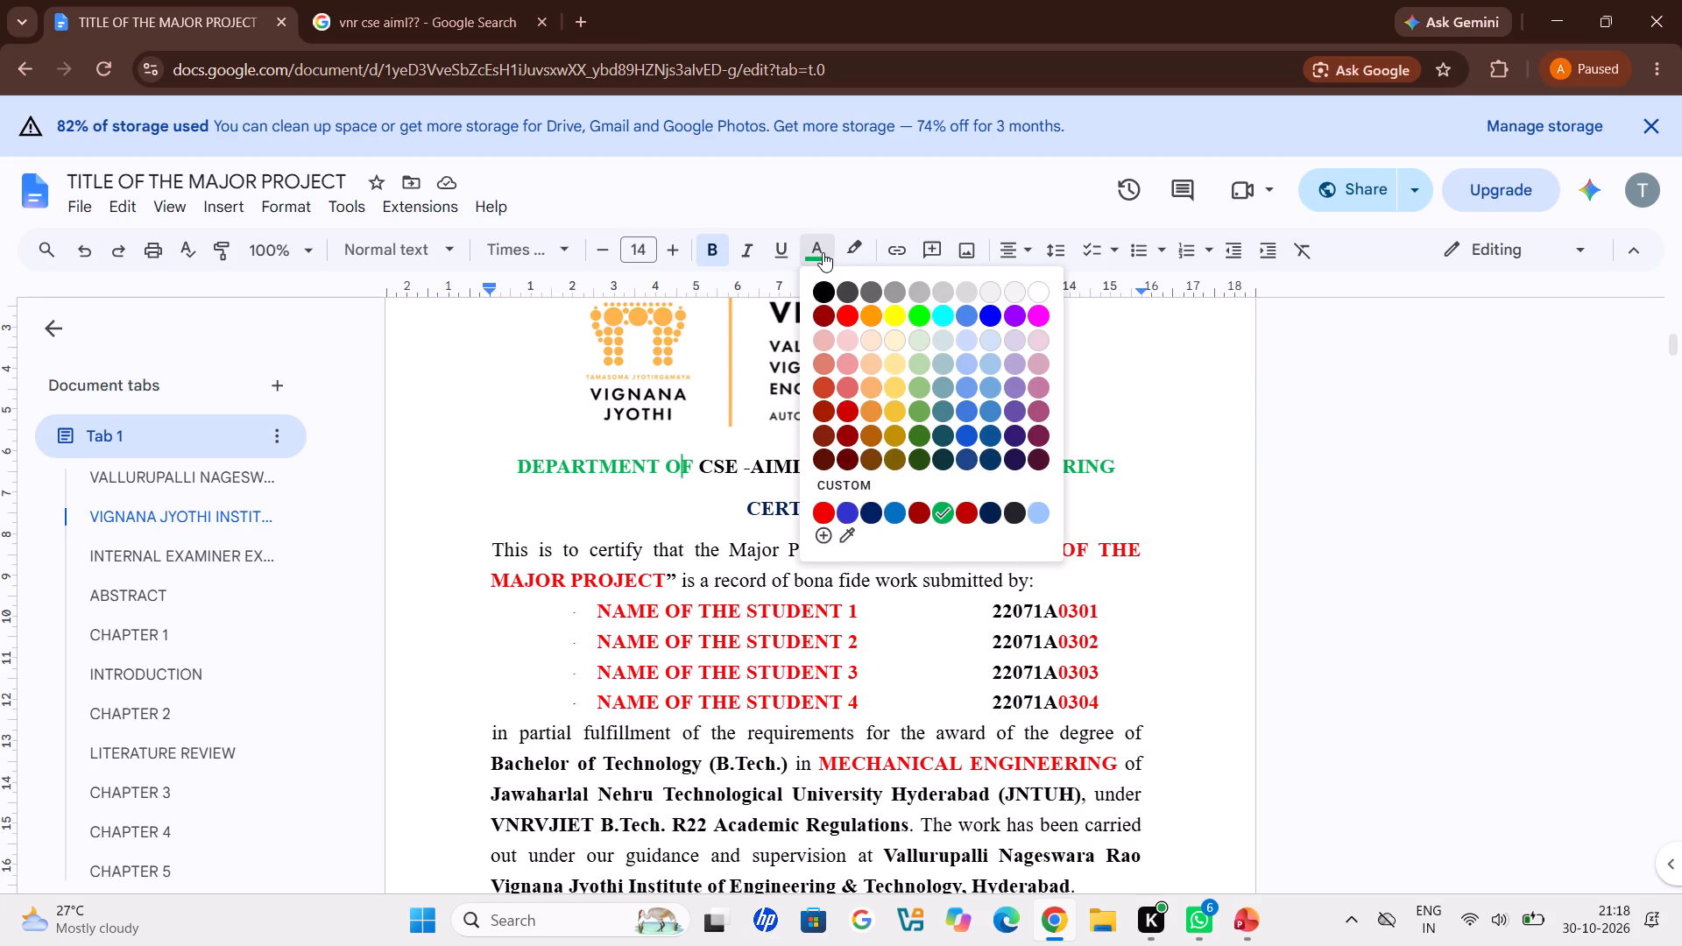
left_click(726, 490)
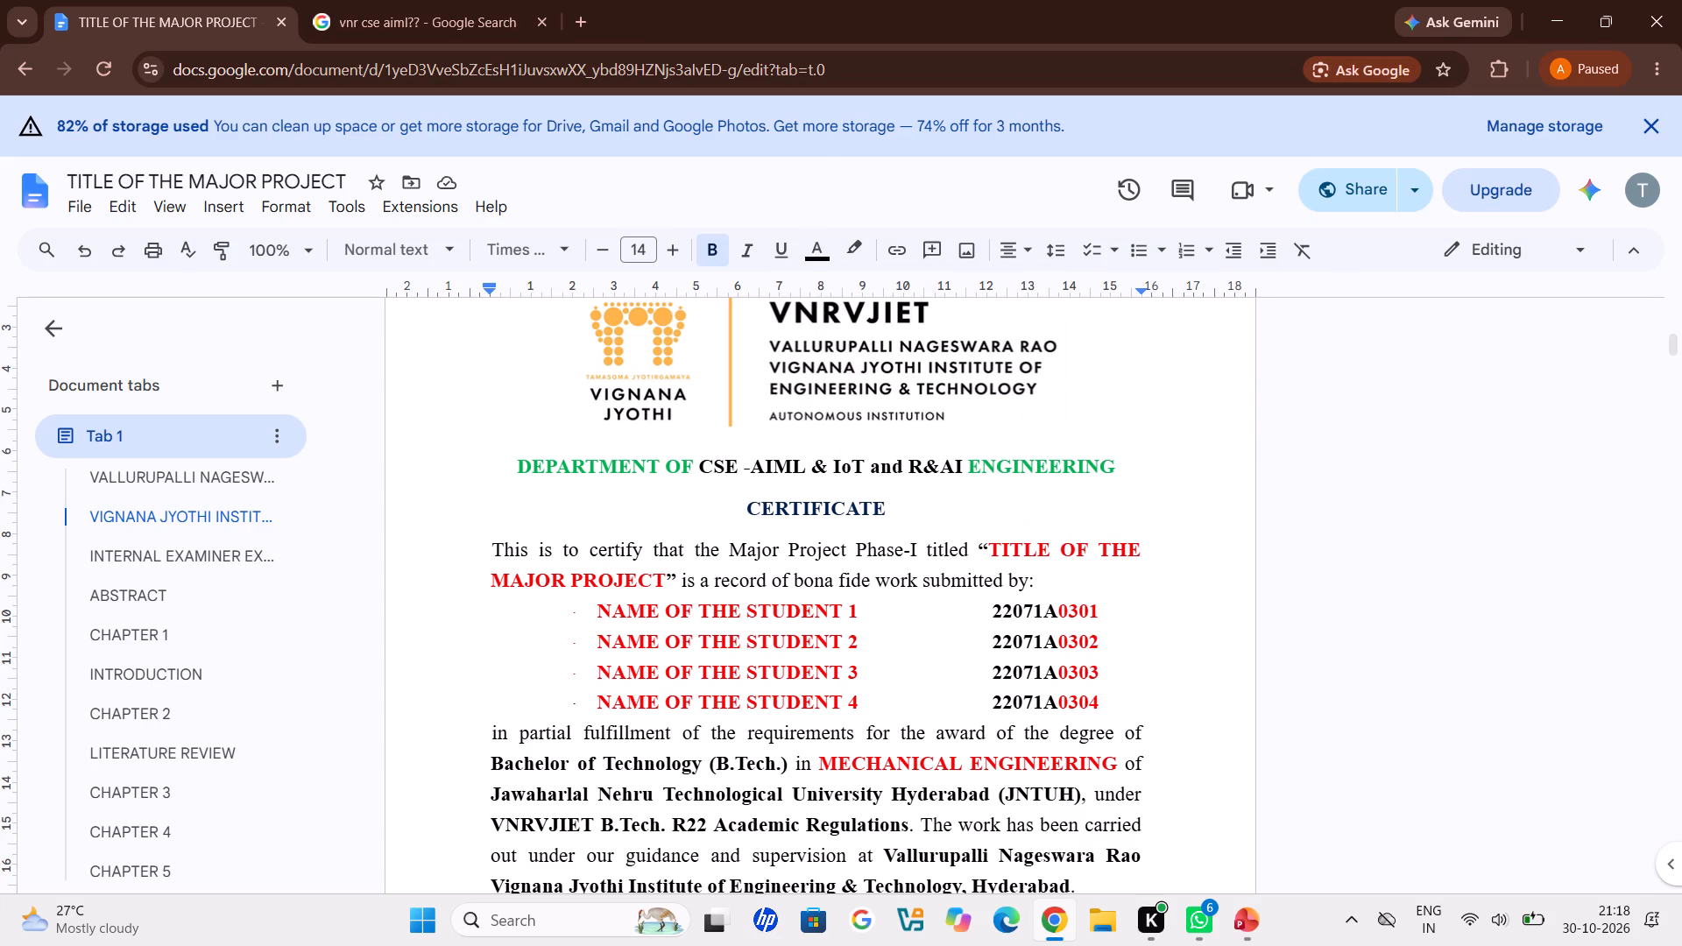
left_click_drag(699, 467, 886, 467)
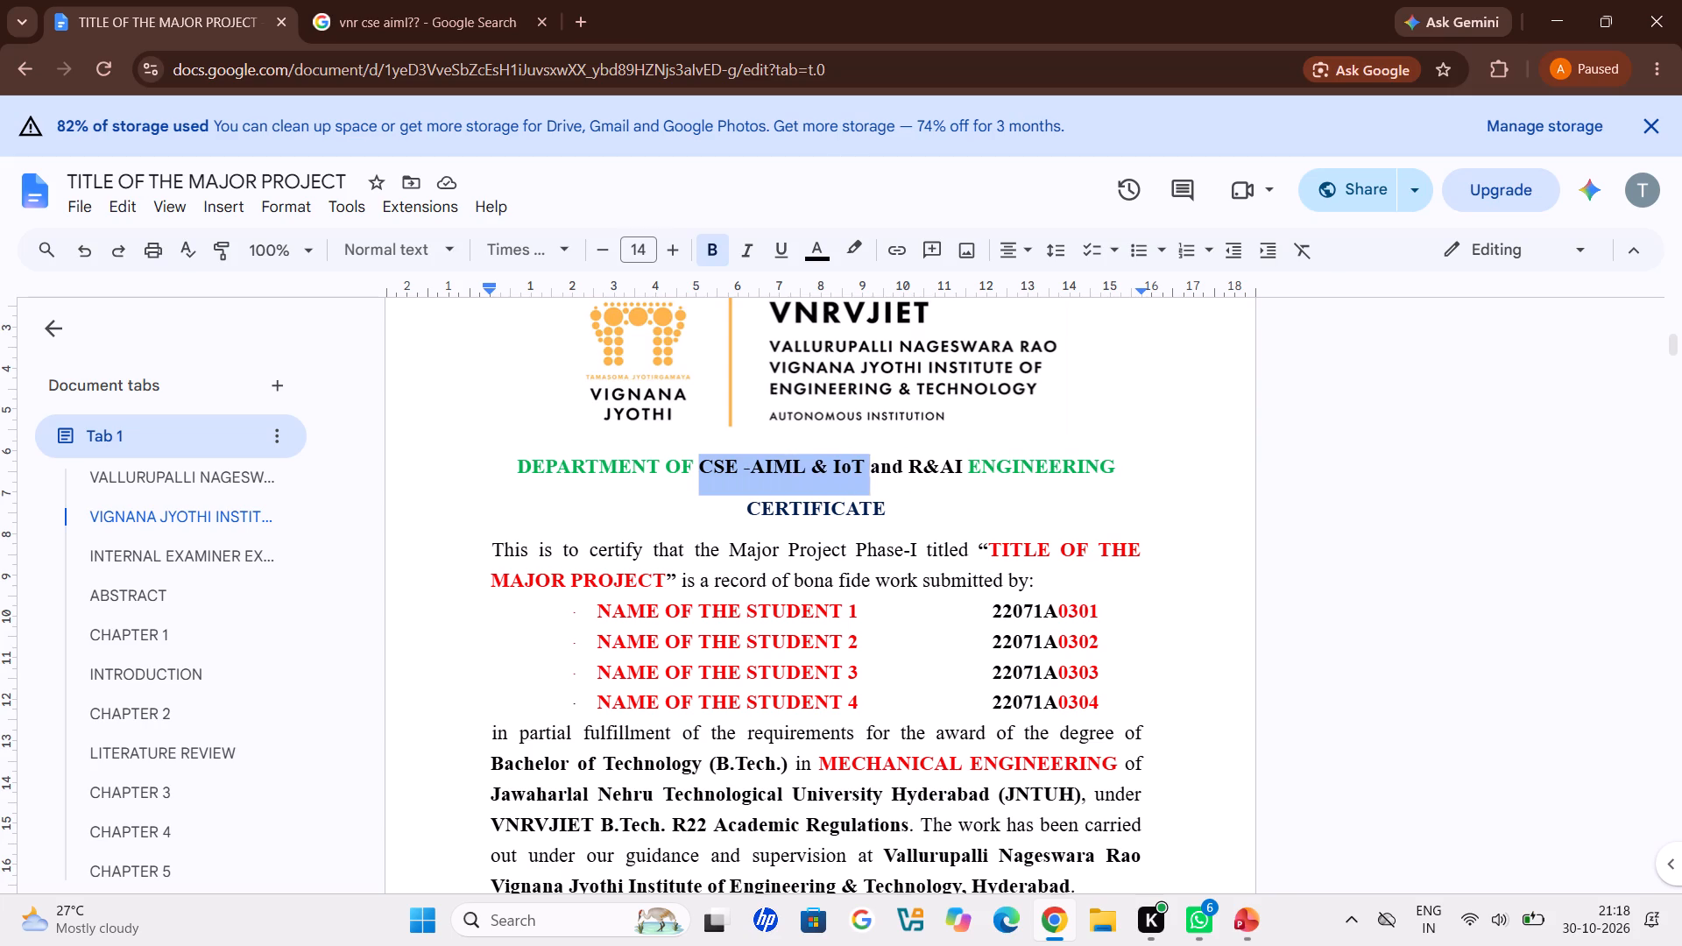
left_click_drag(886, 467, 959, 460)
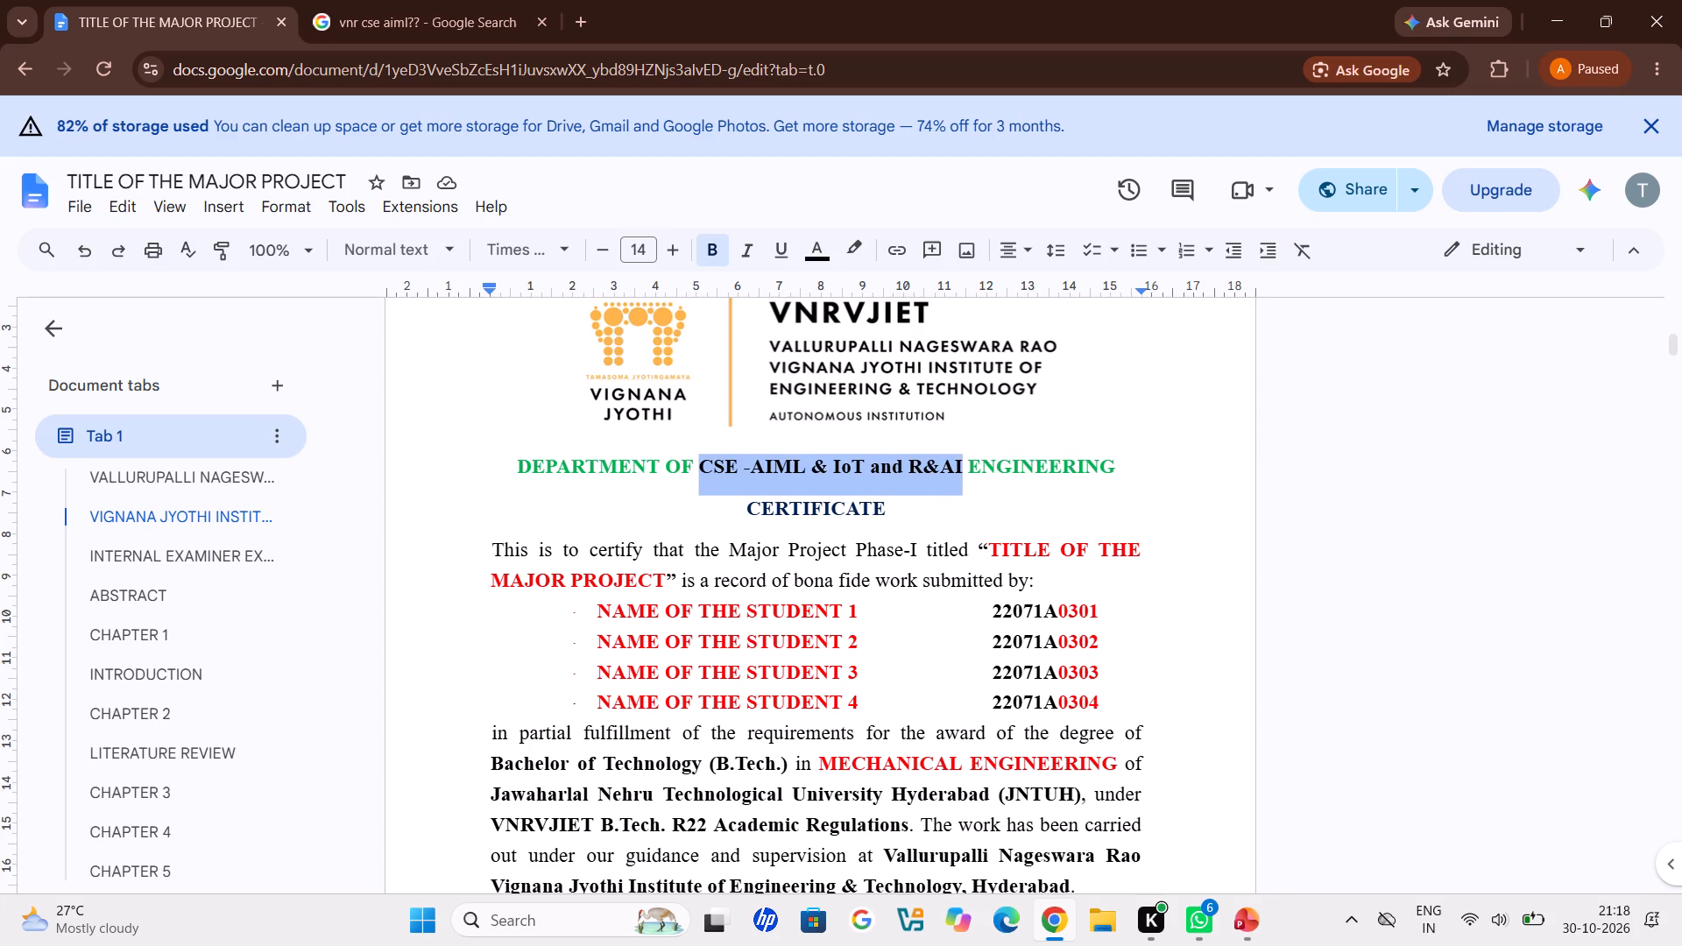
left_click_drag(959, 460, 960, 461)
left_click(815, 243)
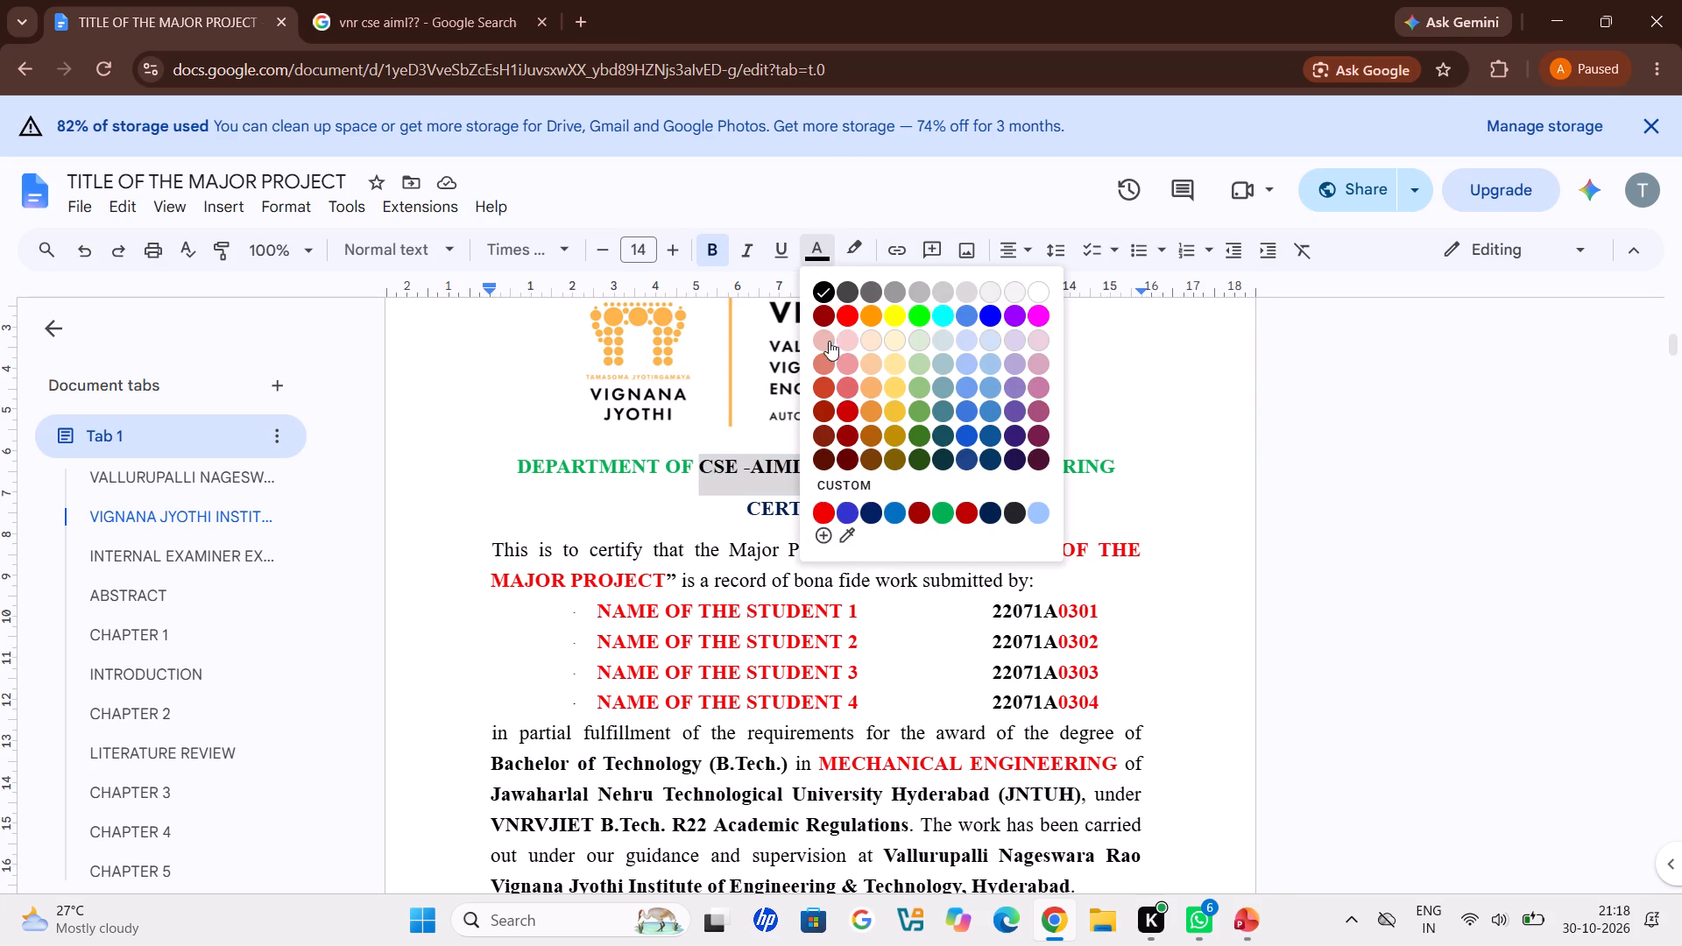
left_click(943, 515)
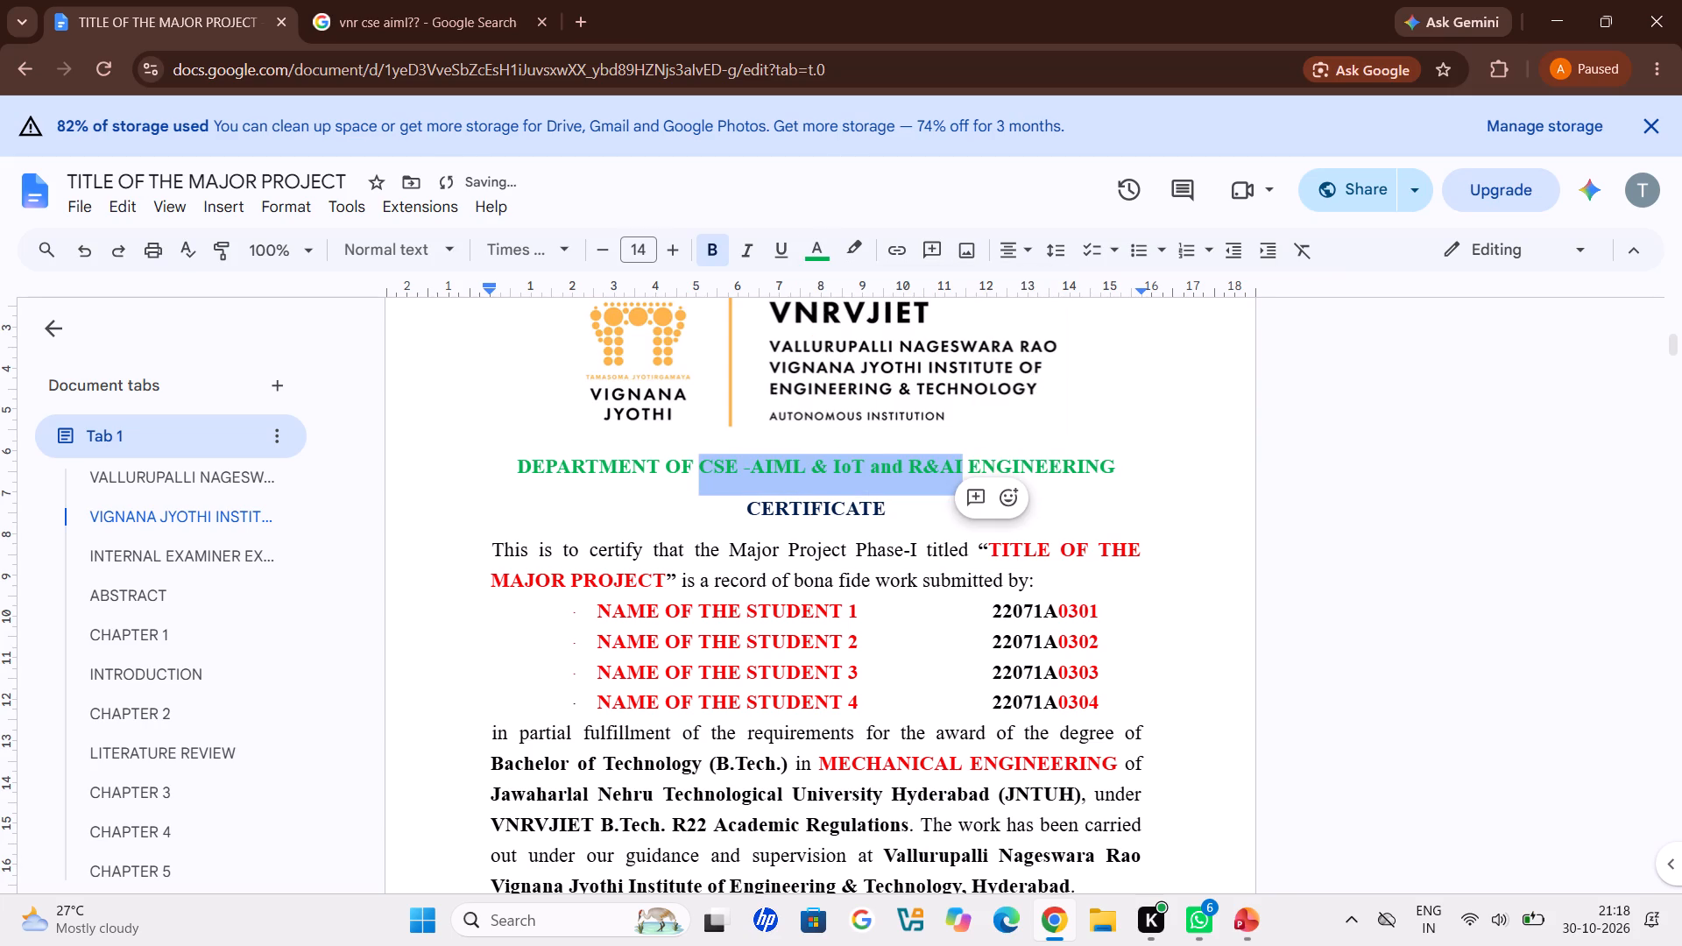
left_click(1071, 423)
Replace the "TITLE OF THE MAJOR PROJECT" placeholder in the certificate text with the two-line FinGuard title copied from the title page.
scroll(1071, 423, "down", 1)
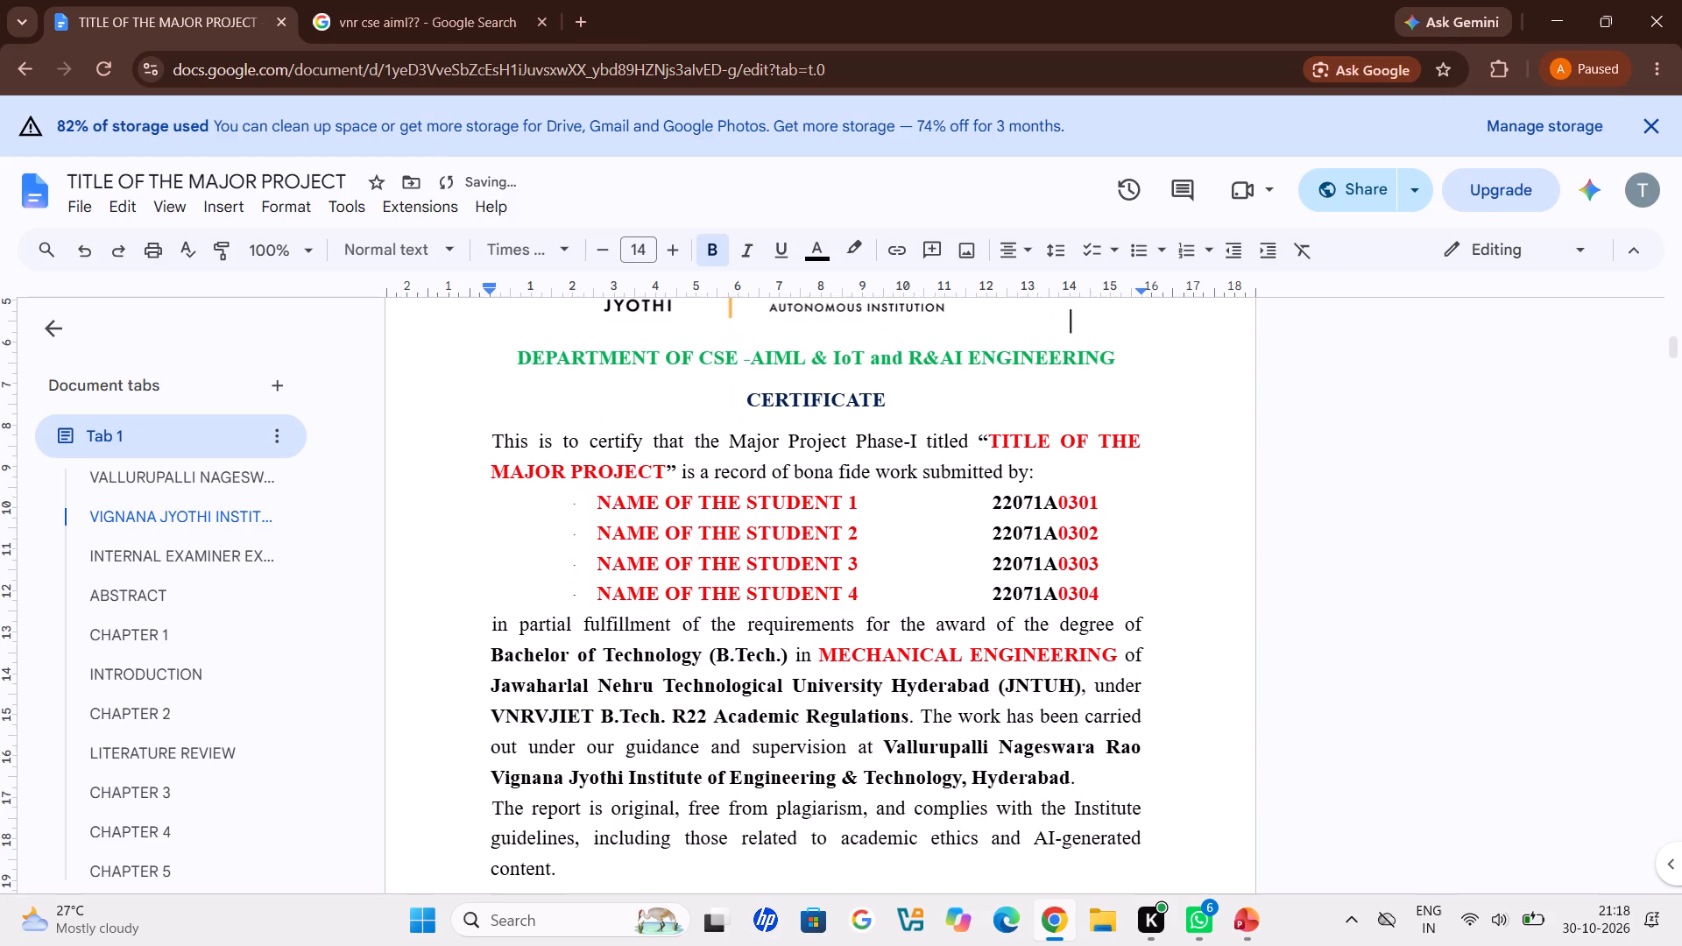
scroll(947, 463, "up", 6)
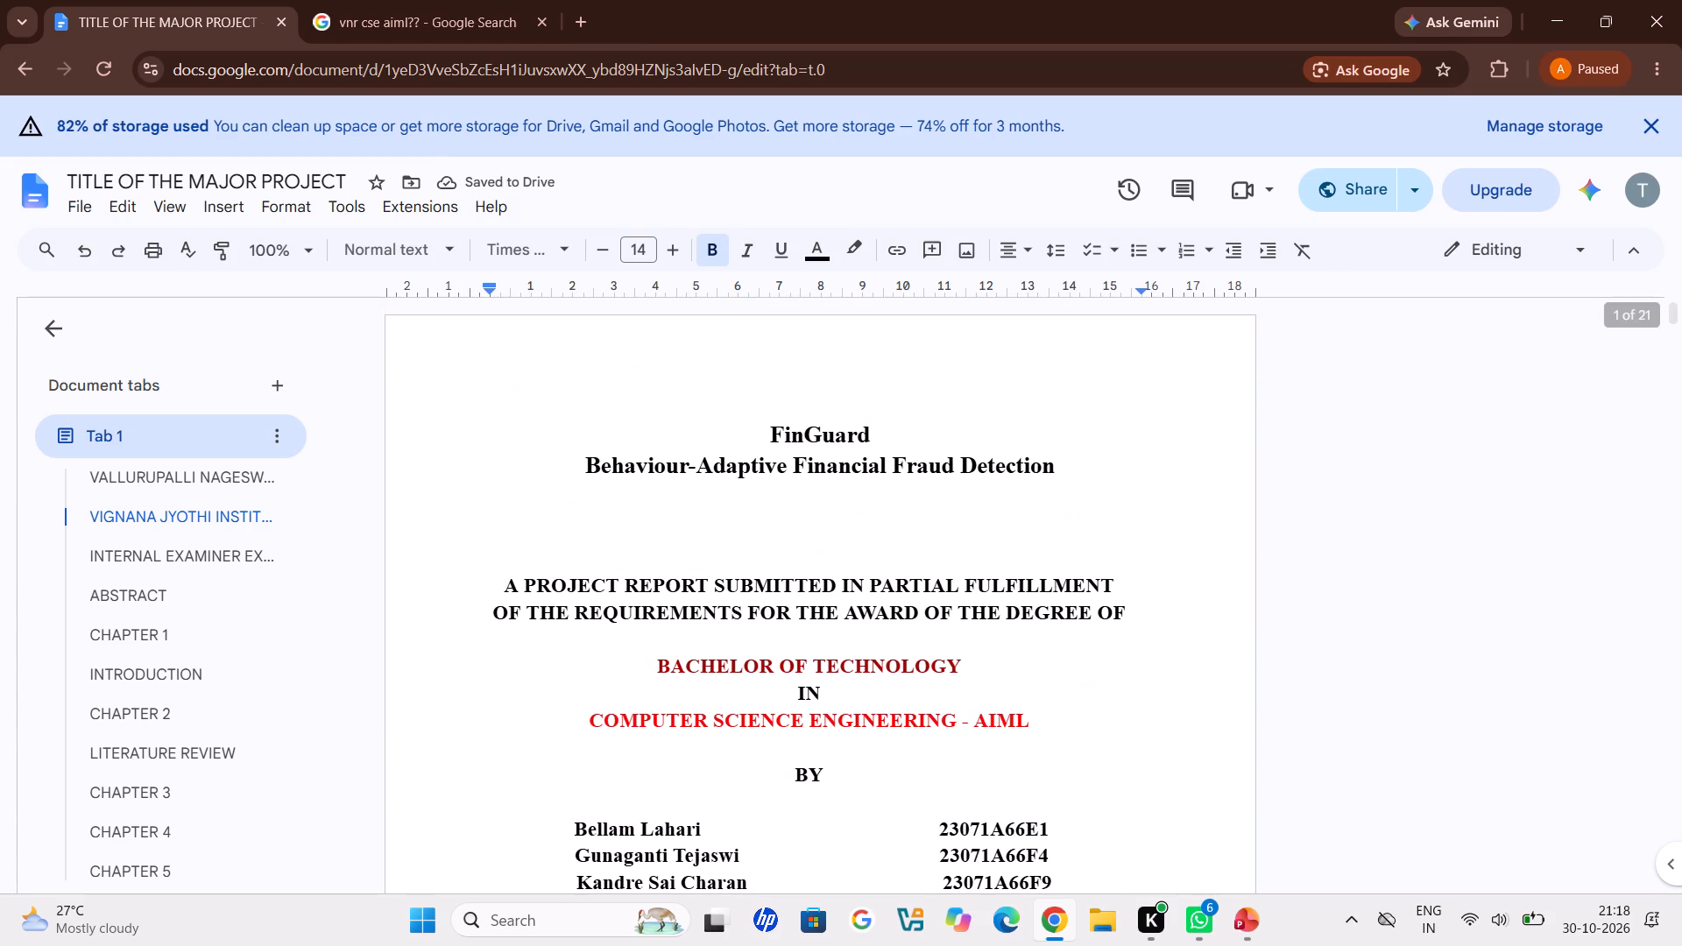
left_click_drag(766, 430, 1076, 462)
key("ctrl+c")
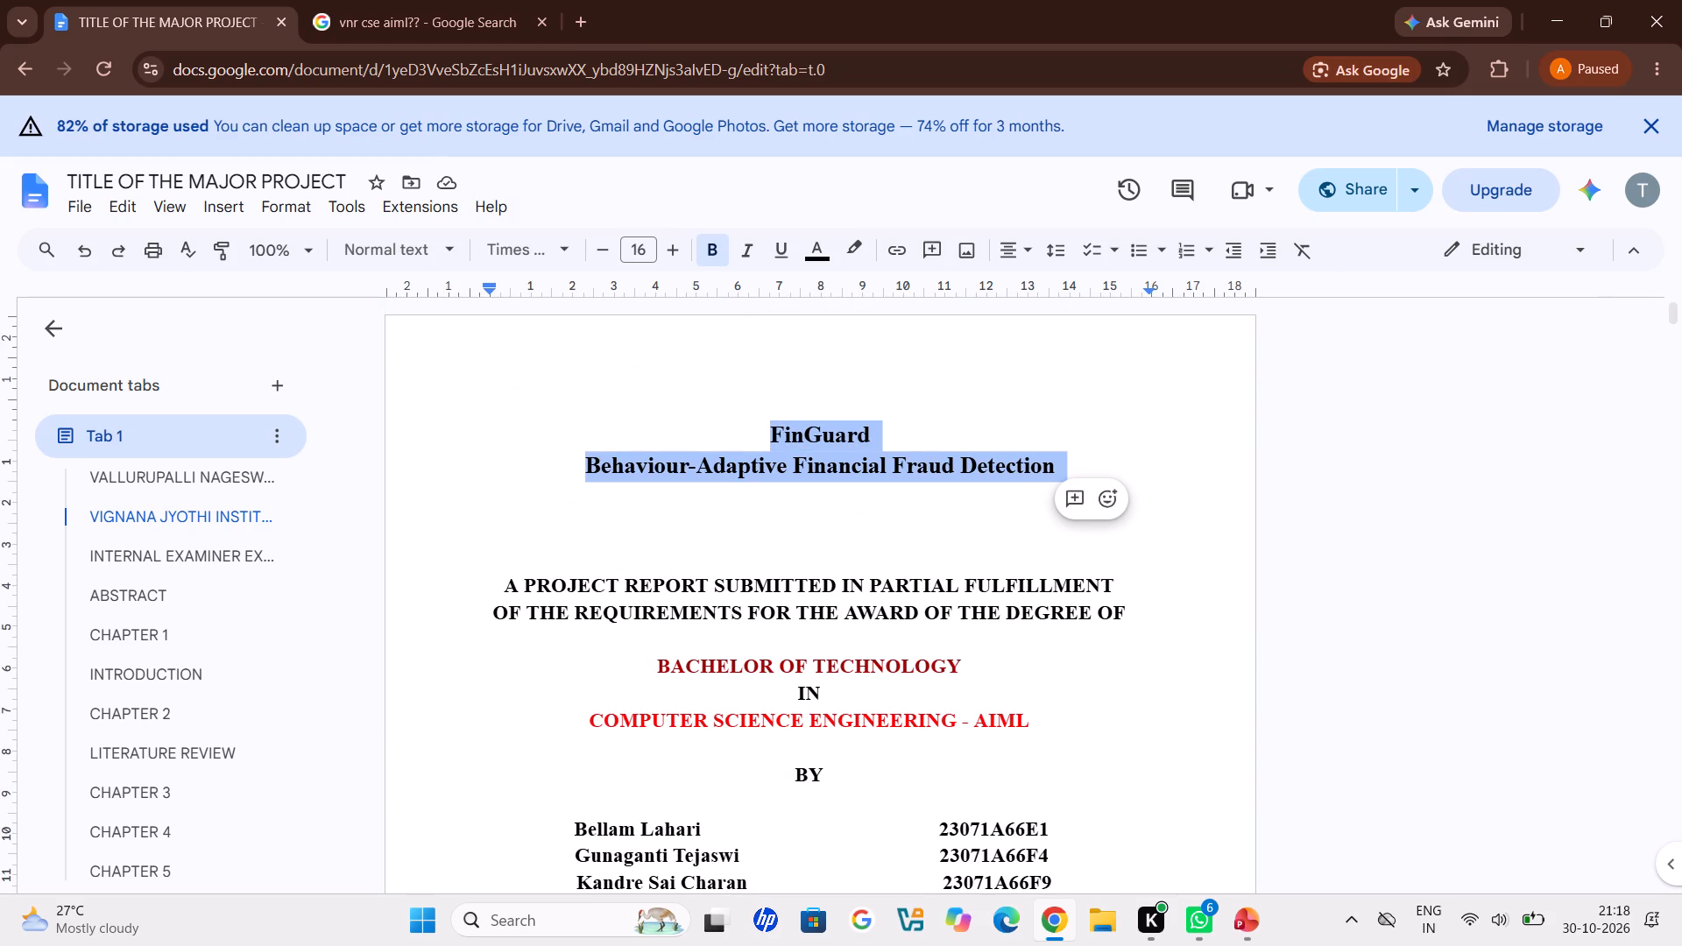
left_click(883, 437)
scroll(883, 437, "down", 11)
scroll(883, 437, "right", 1)
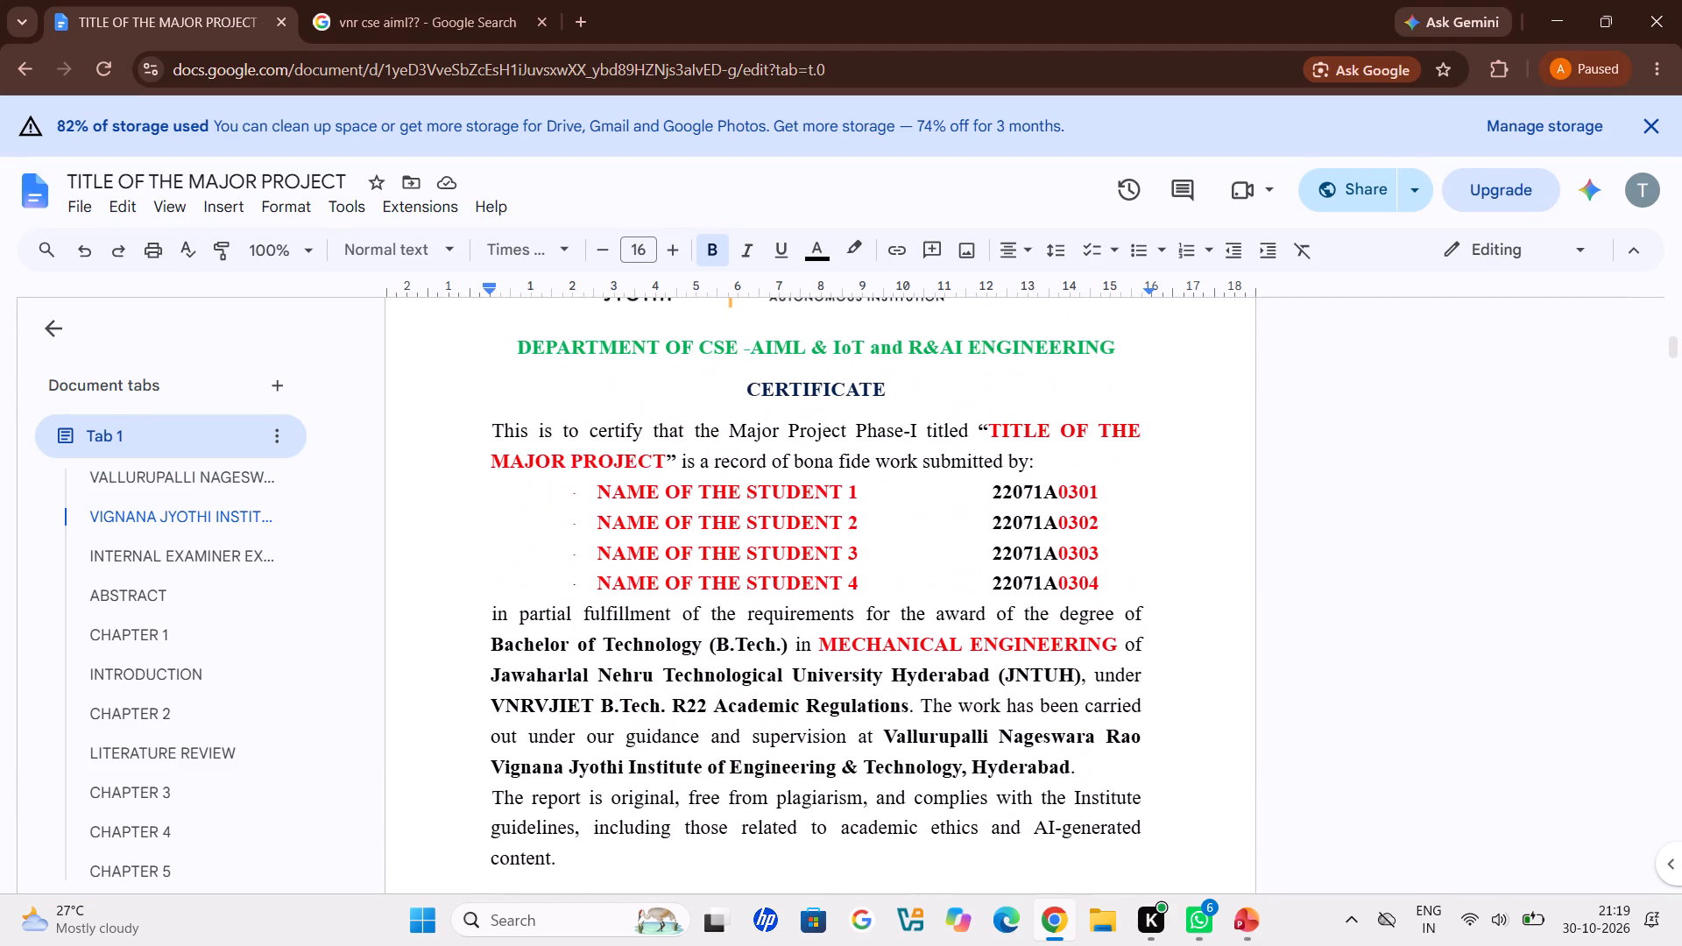
left_click_drag(991, 428, 999, 428)
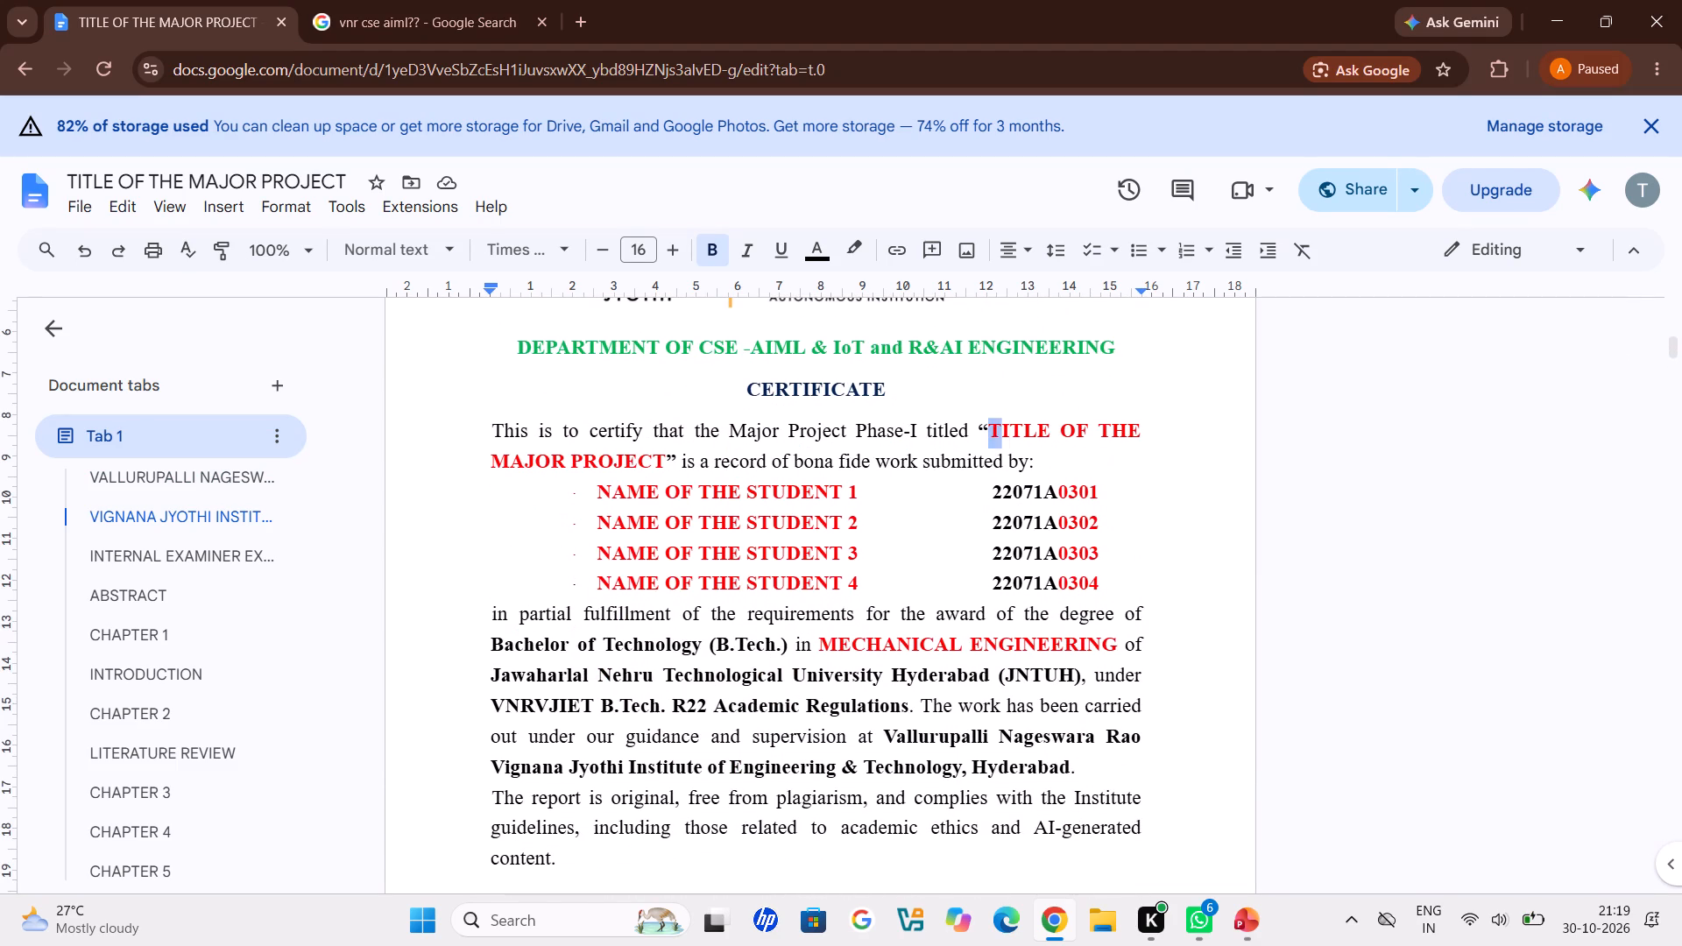
left_click_drag(999, 428, 667, 472)
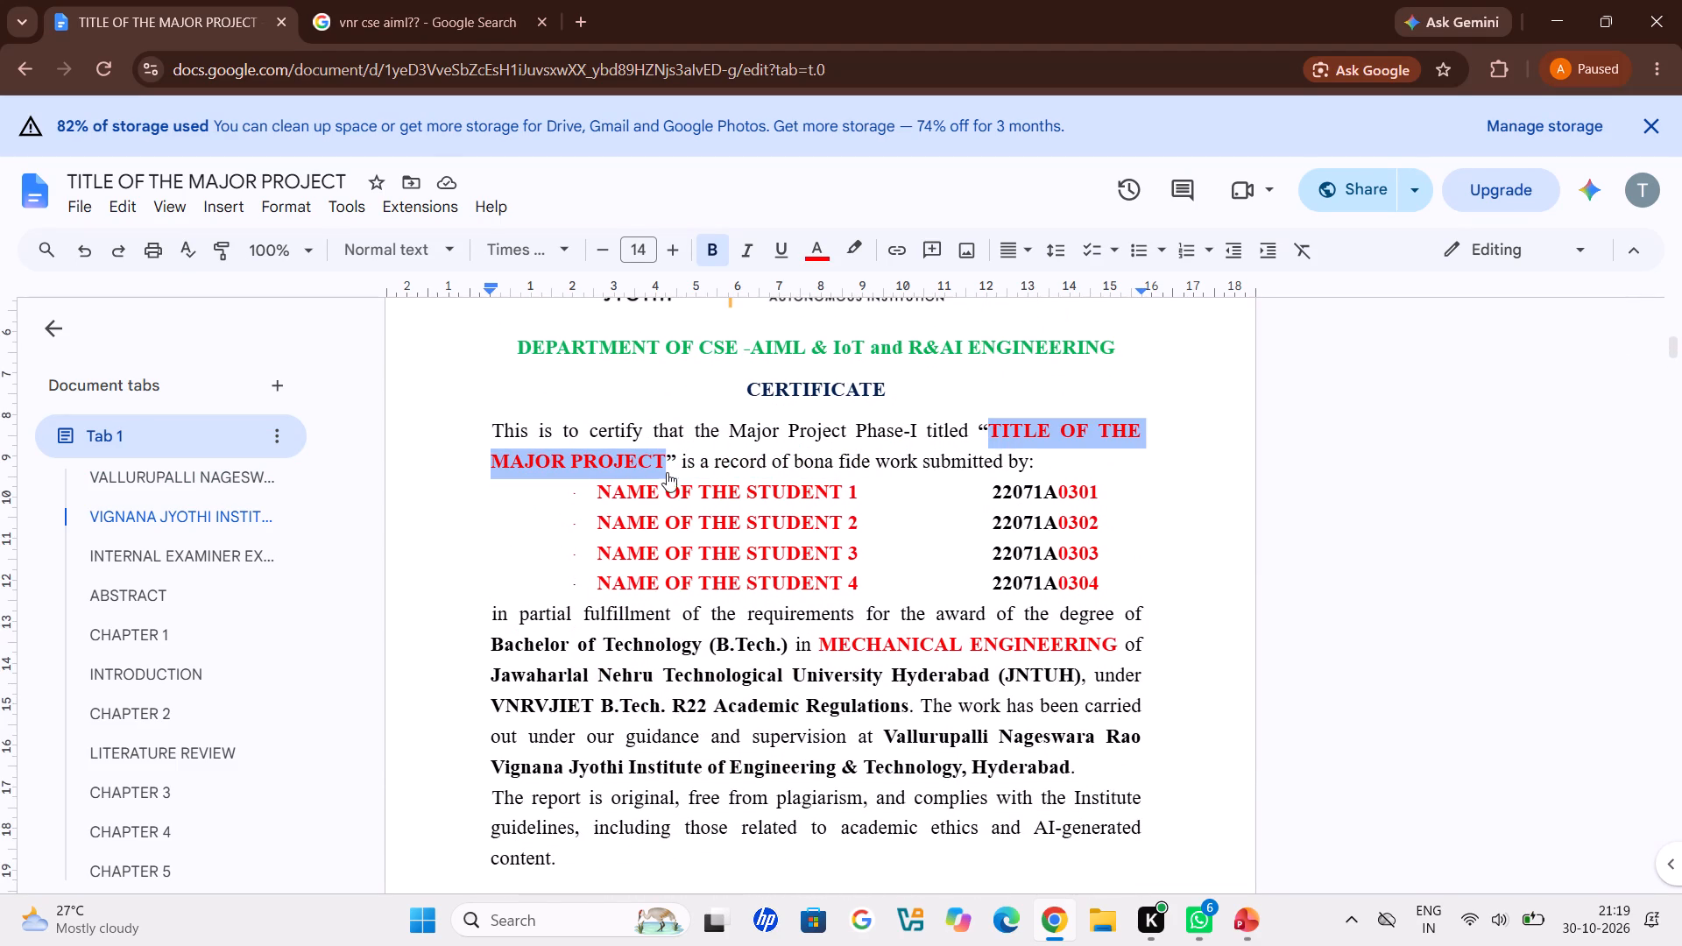
key("ctrl+v")
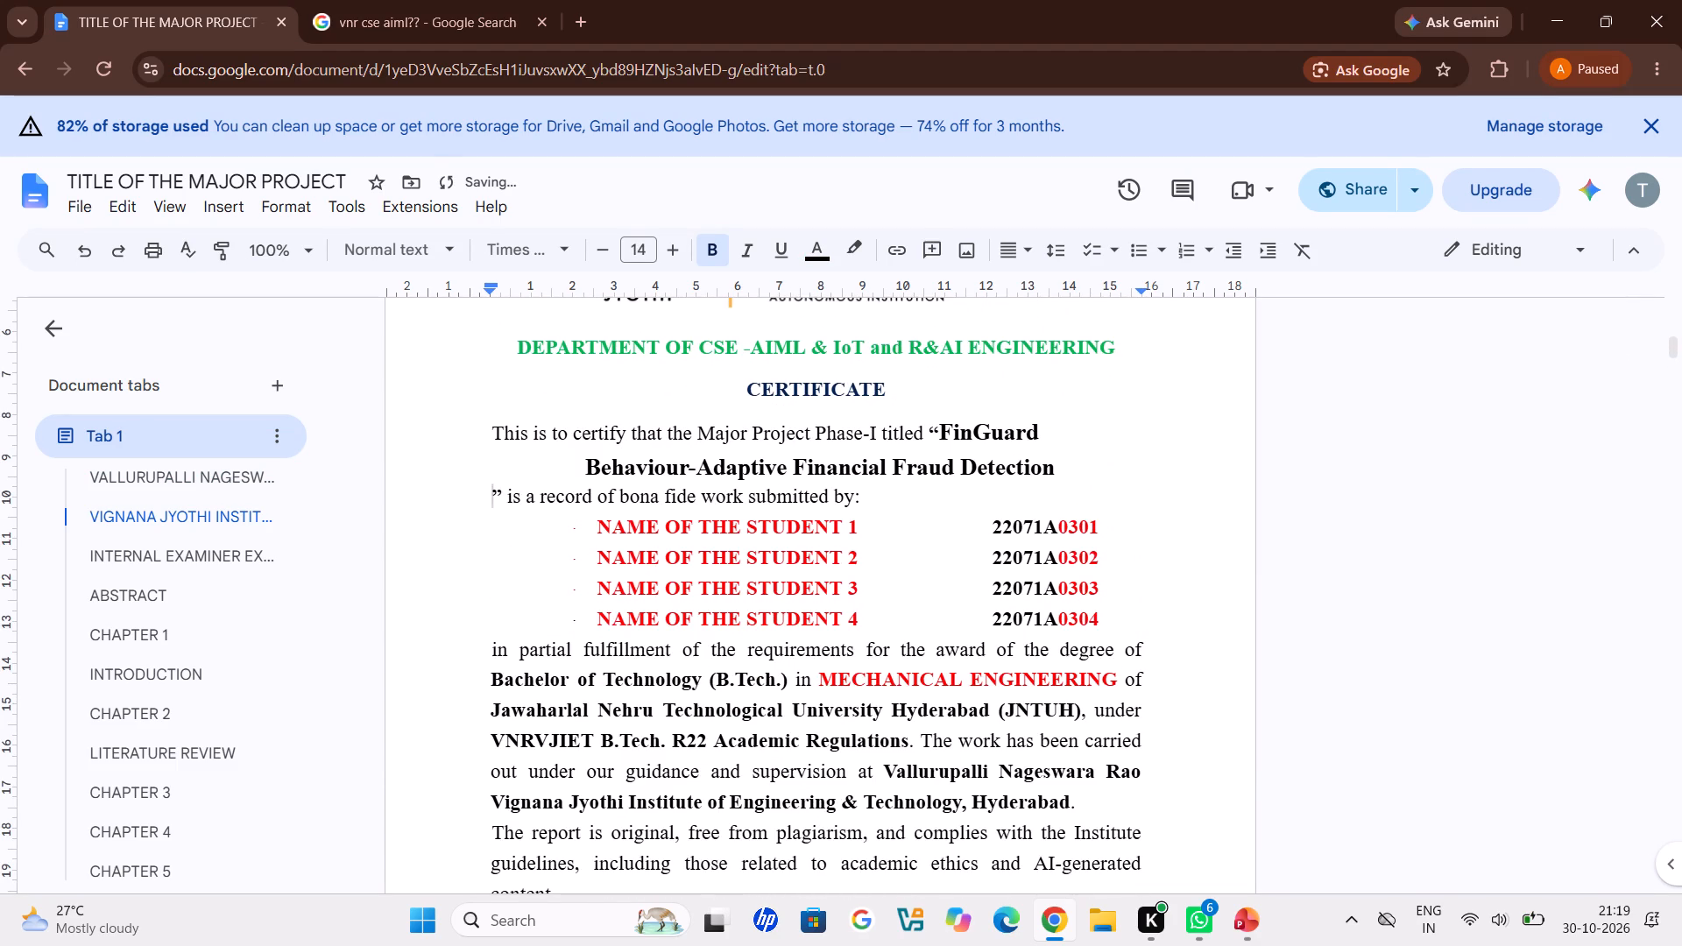
Add a colon after FinGuard in the certificate's project title.
left_click(1056, 431)
key("minus")
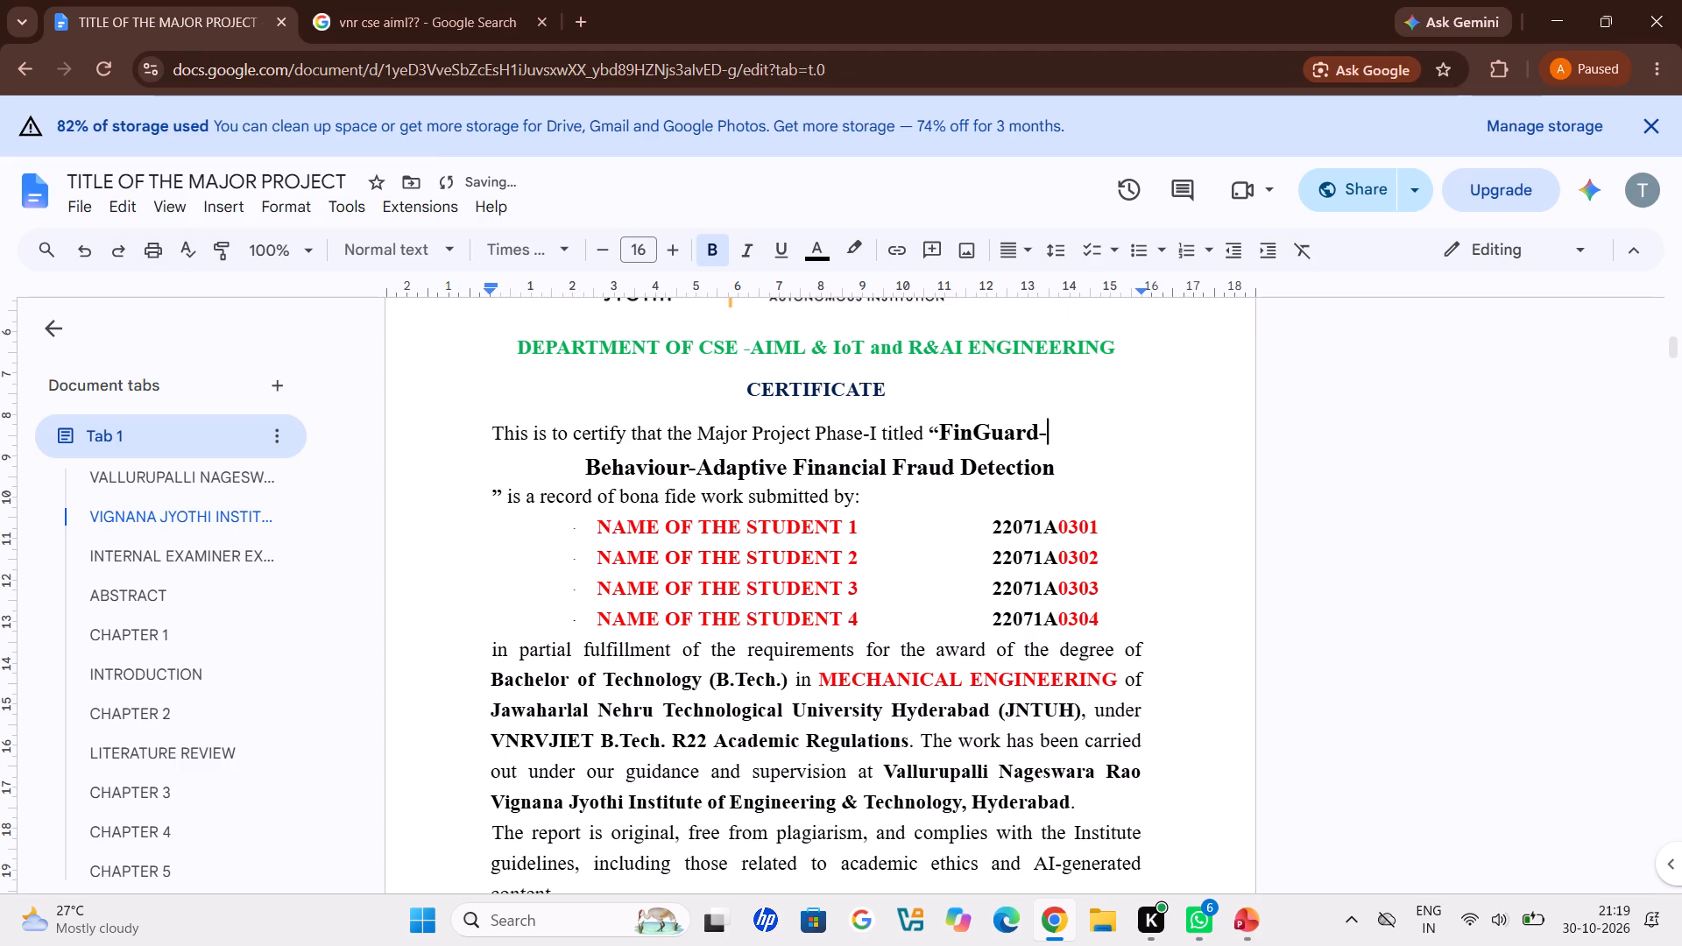
key("BackSpace")
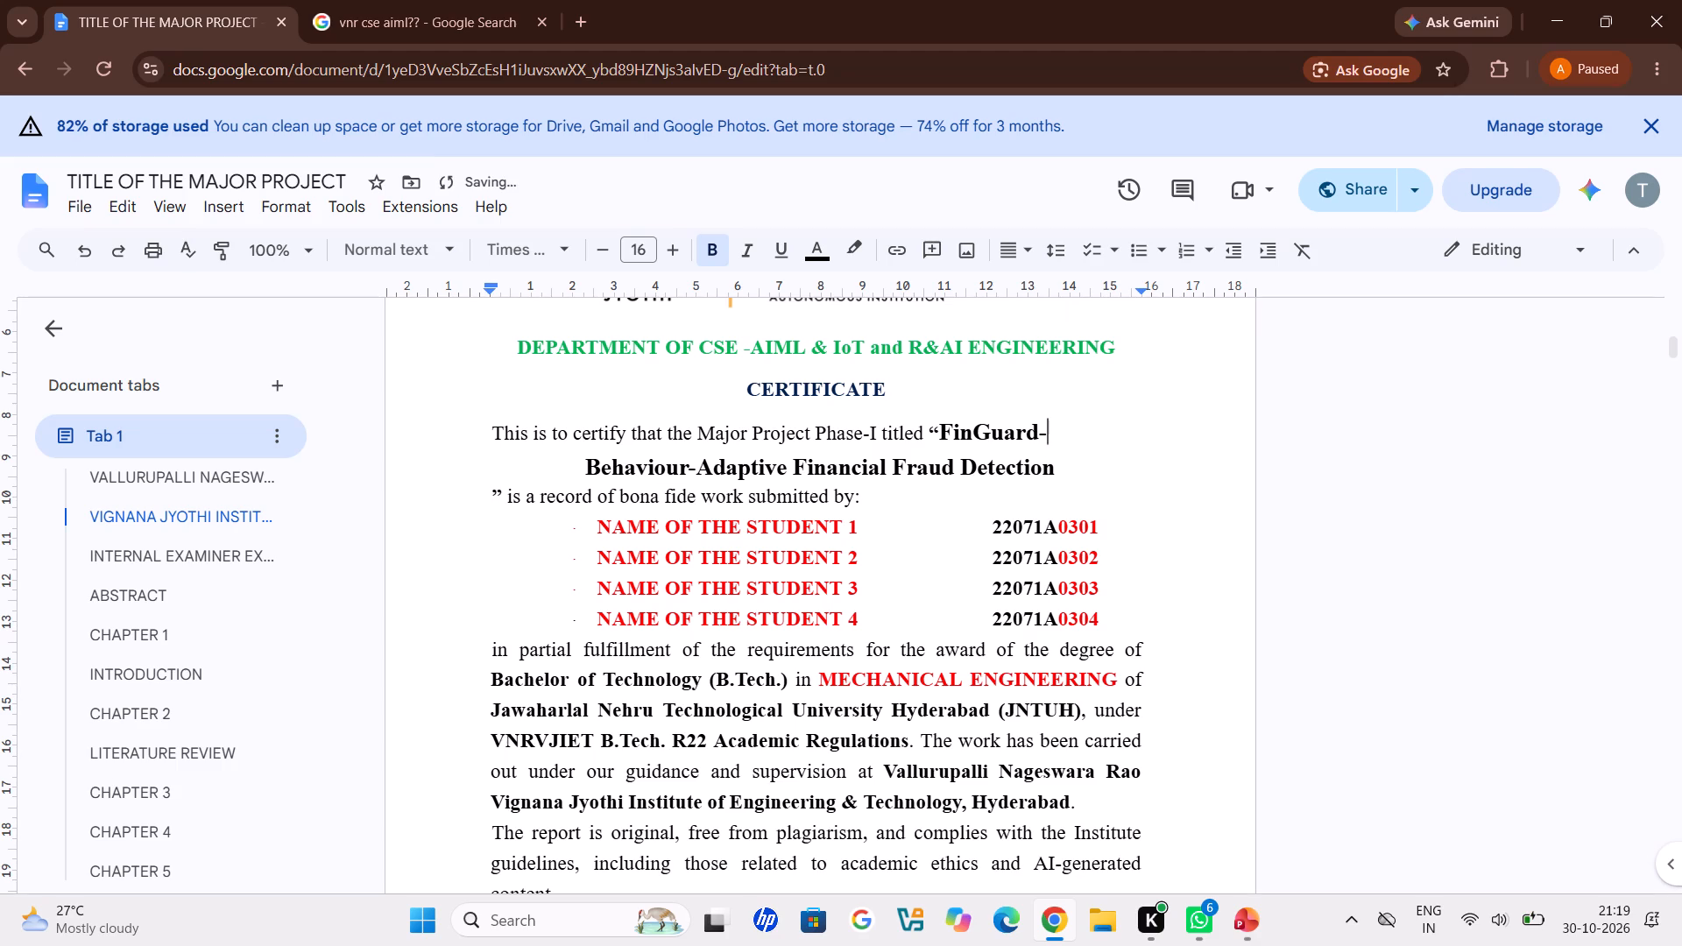
key("shift+colon")
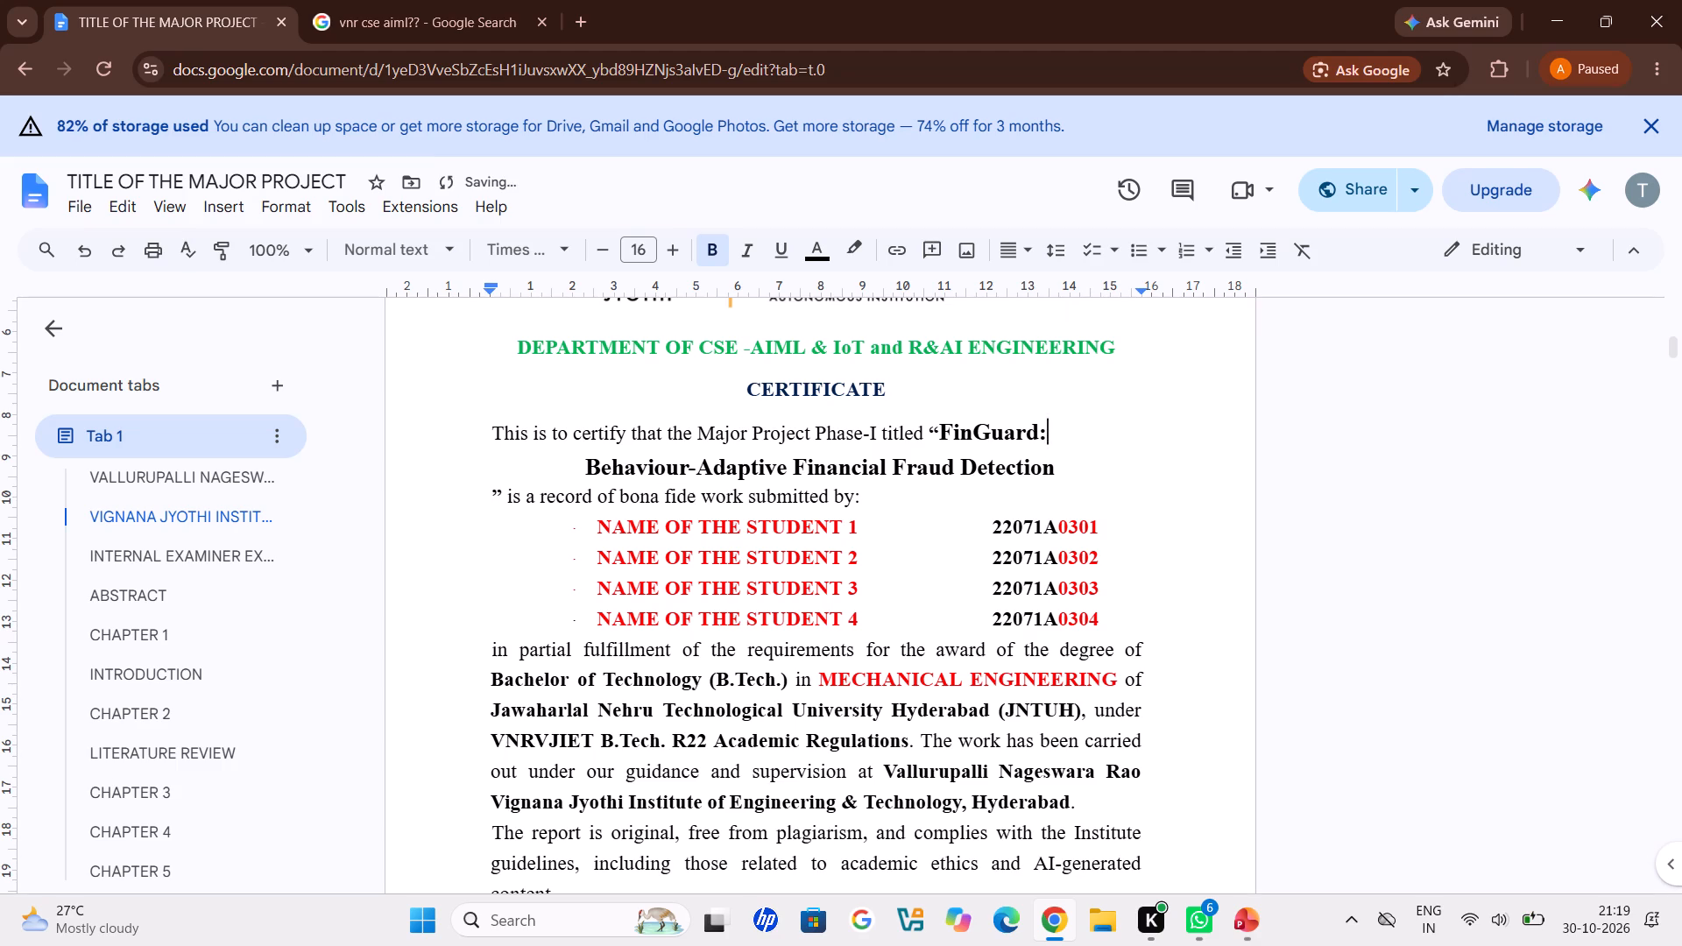
Left-align the certificate's "Behaviour-Adaptive Financial Fraud Detection" line and join the closing quotation mark and following text onto it.
left_click(585, 469)
key("BackSpace")
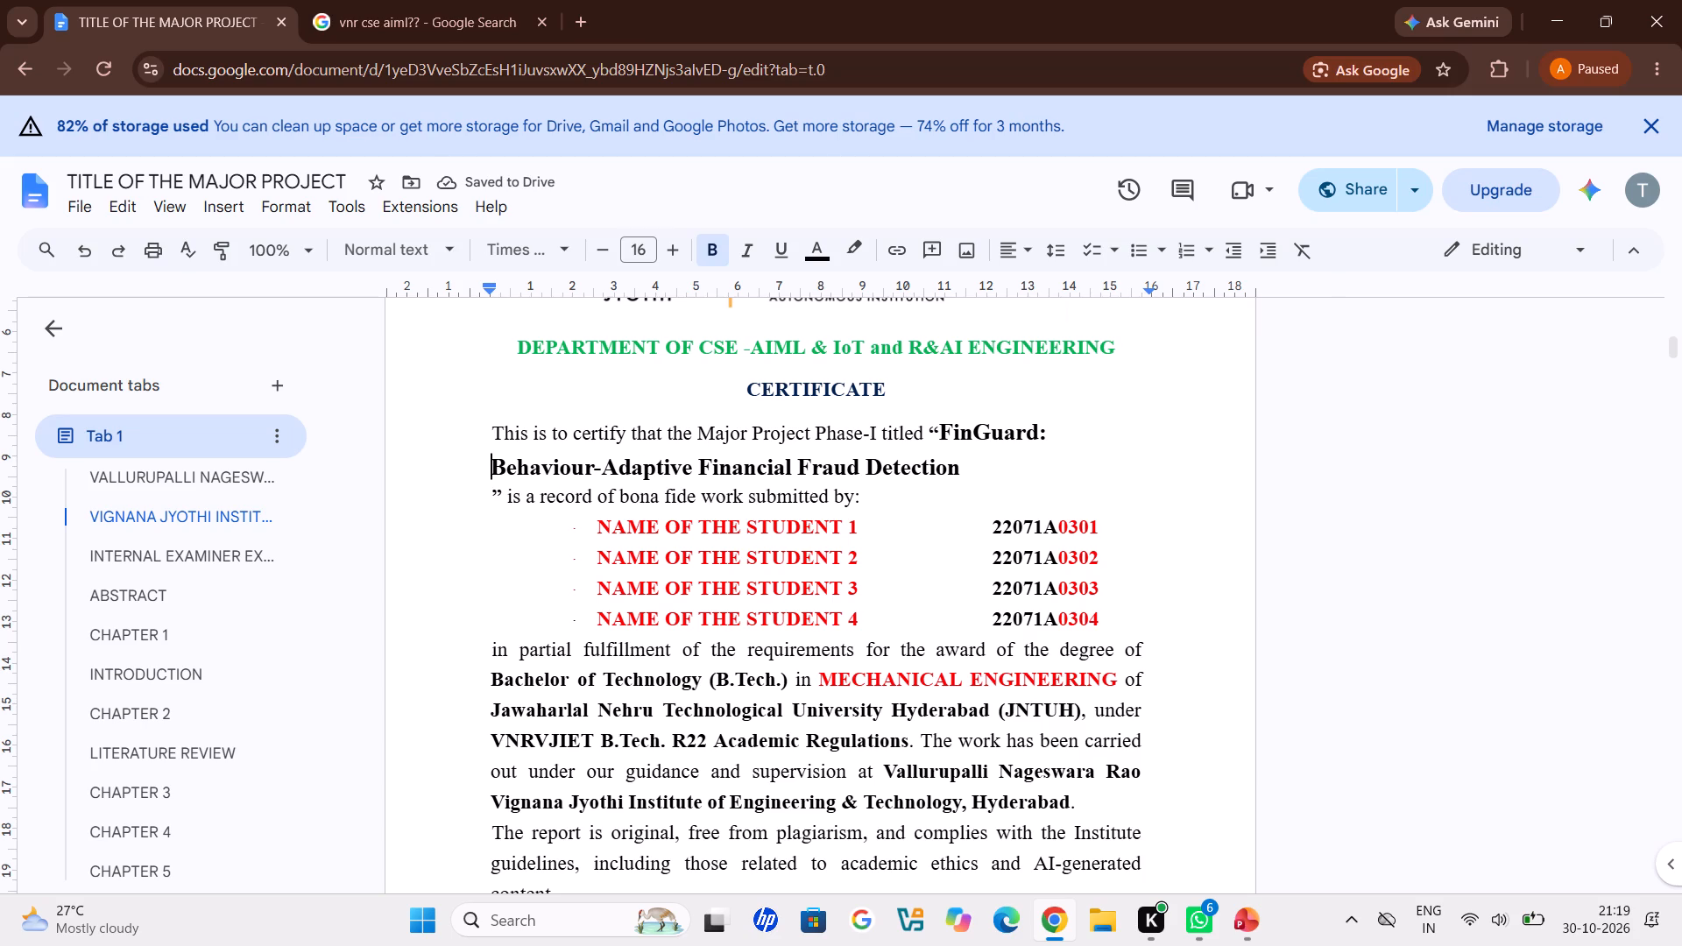
left_click(487, 491)
key("BackSpace")
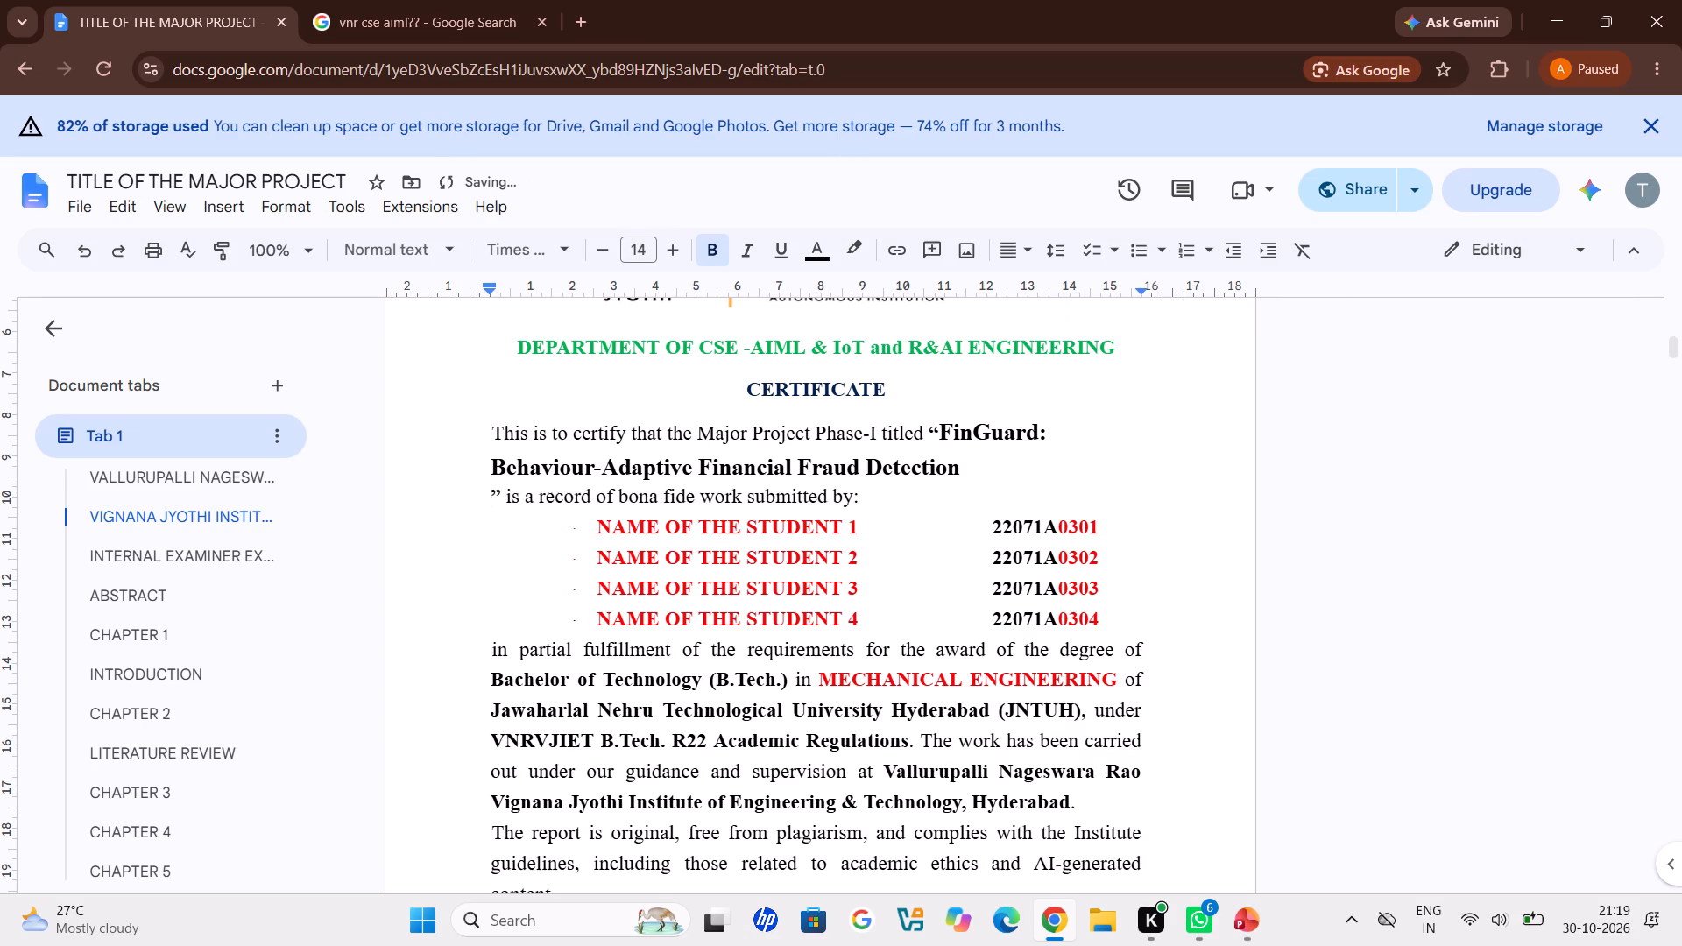
key("BackSpace")
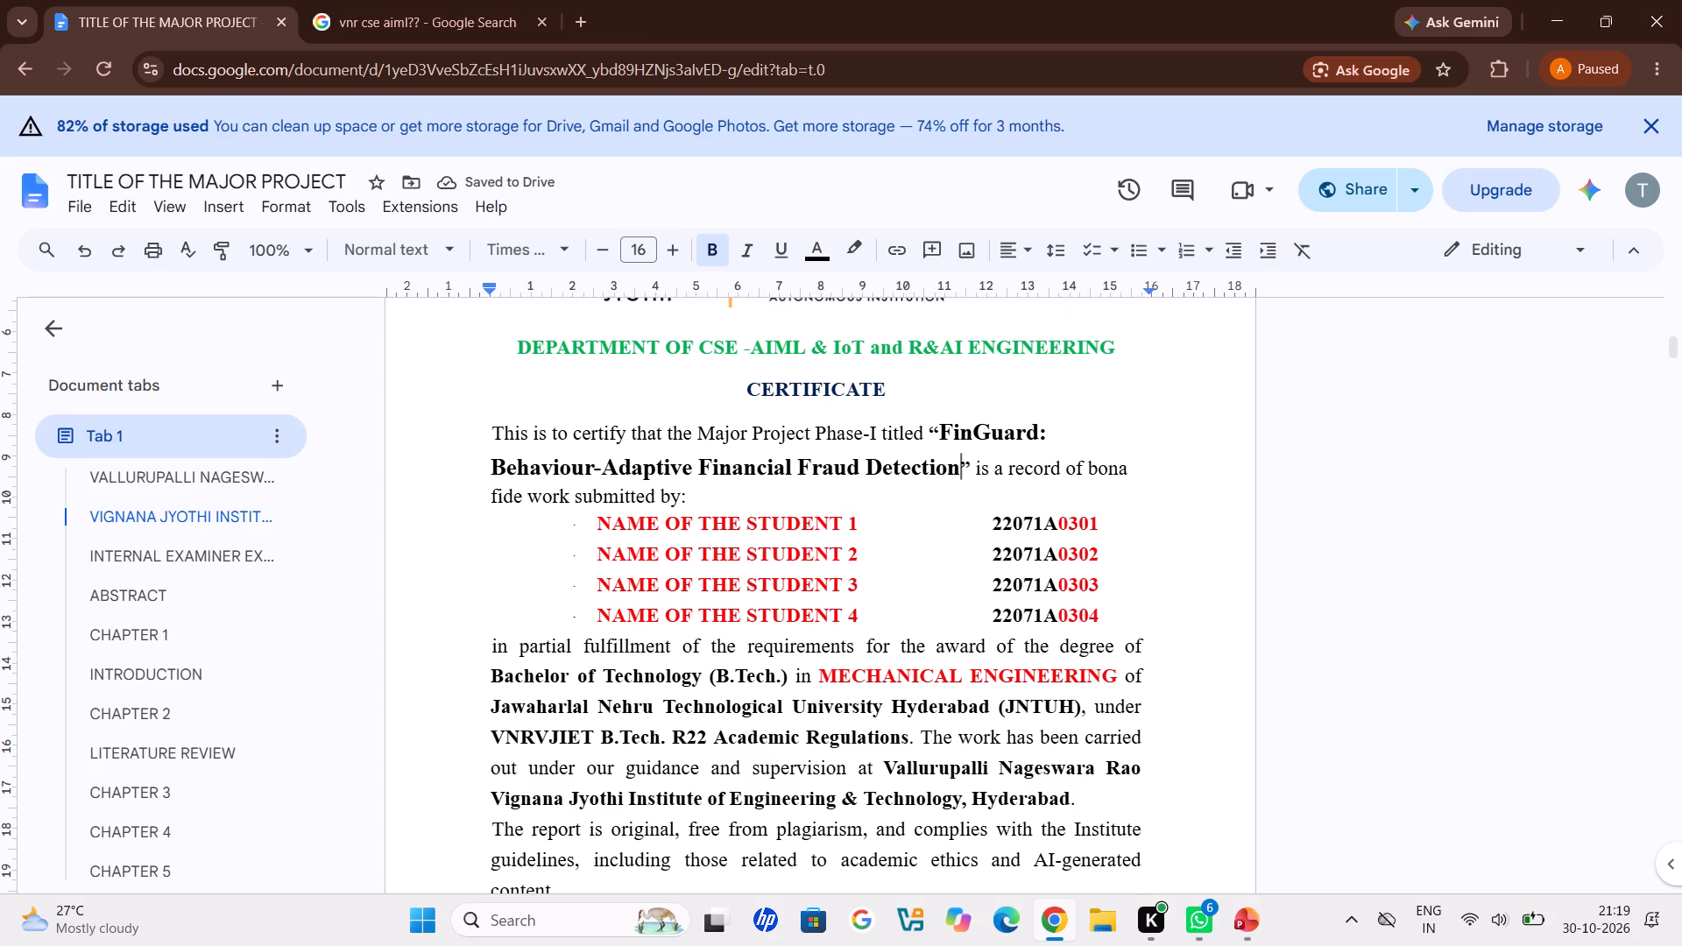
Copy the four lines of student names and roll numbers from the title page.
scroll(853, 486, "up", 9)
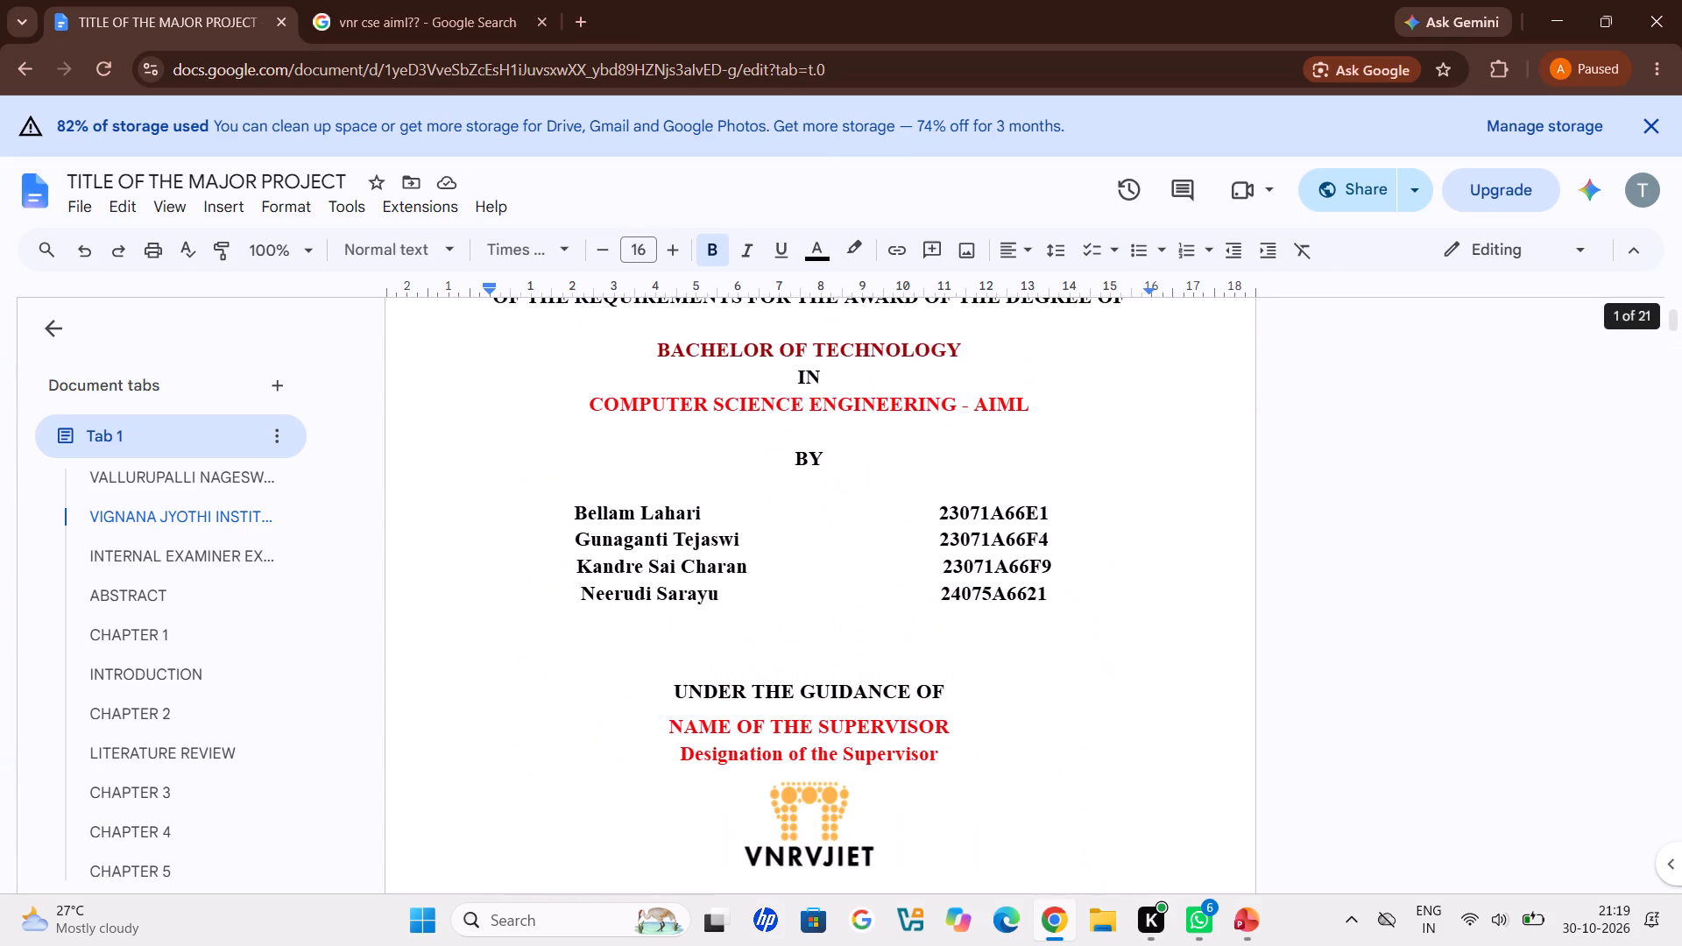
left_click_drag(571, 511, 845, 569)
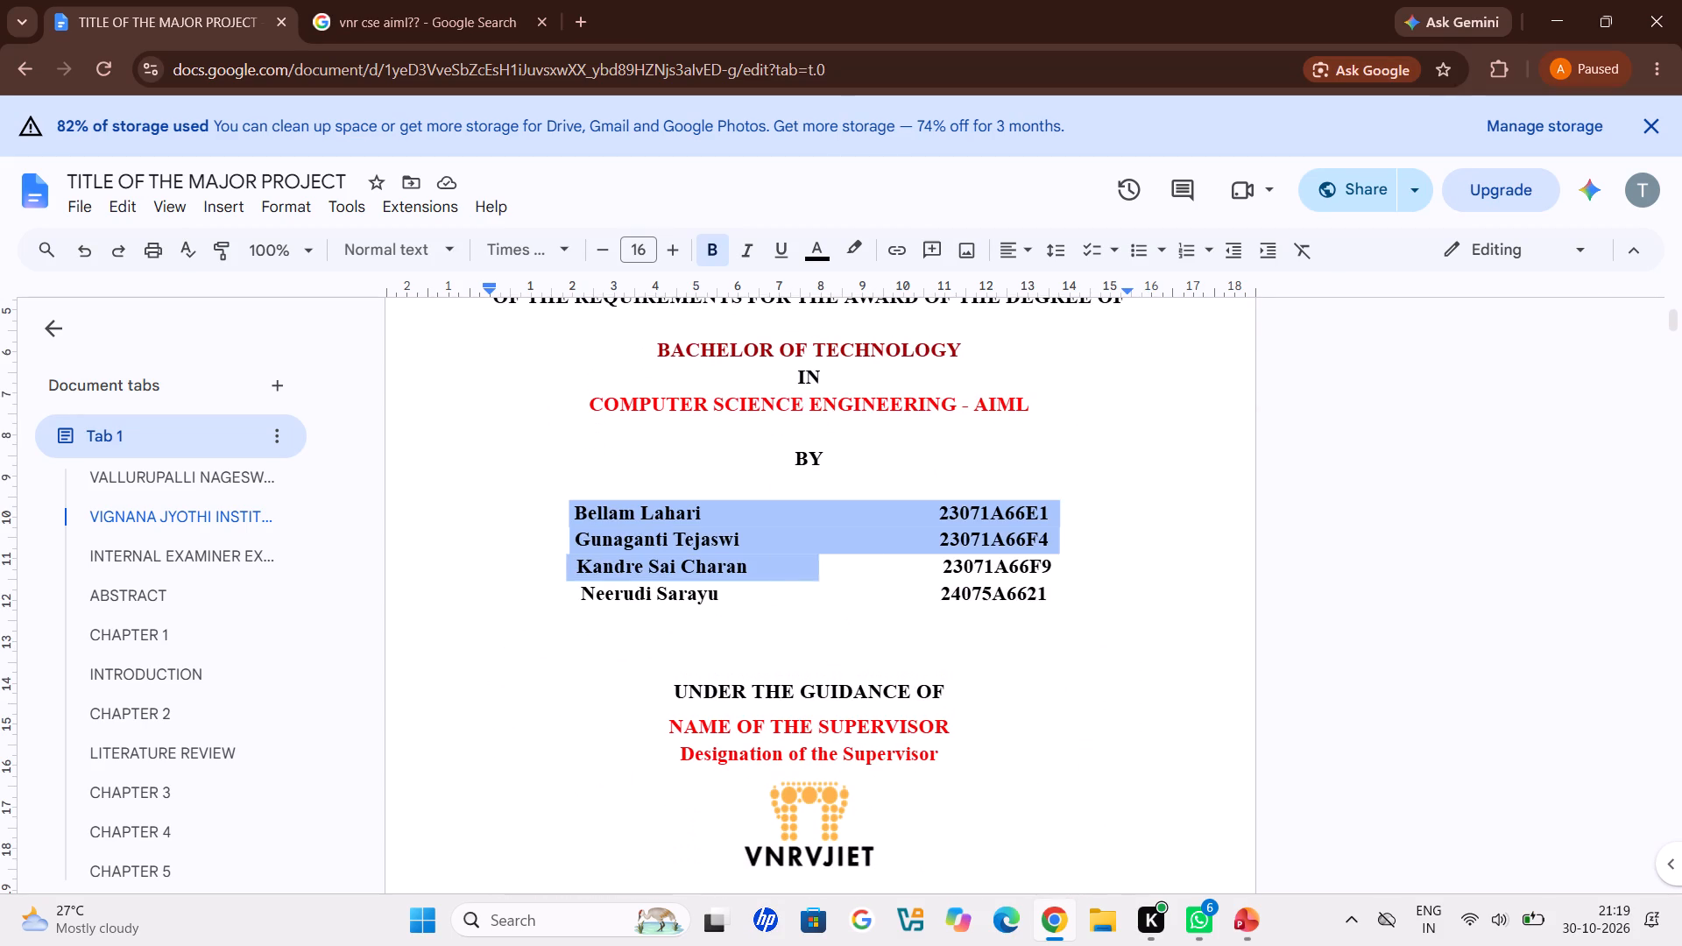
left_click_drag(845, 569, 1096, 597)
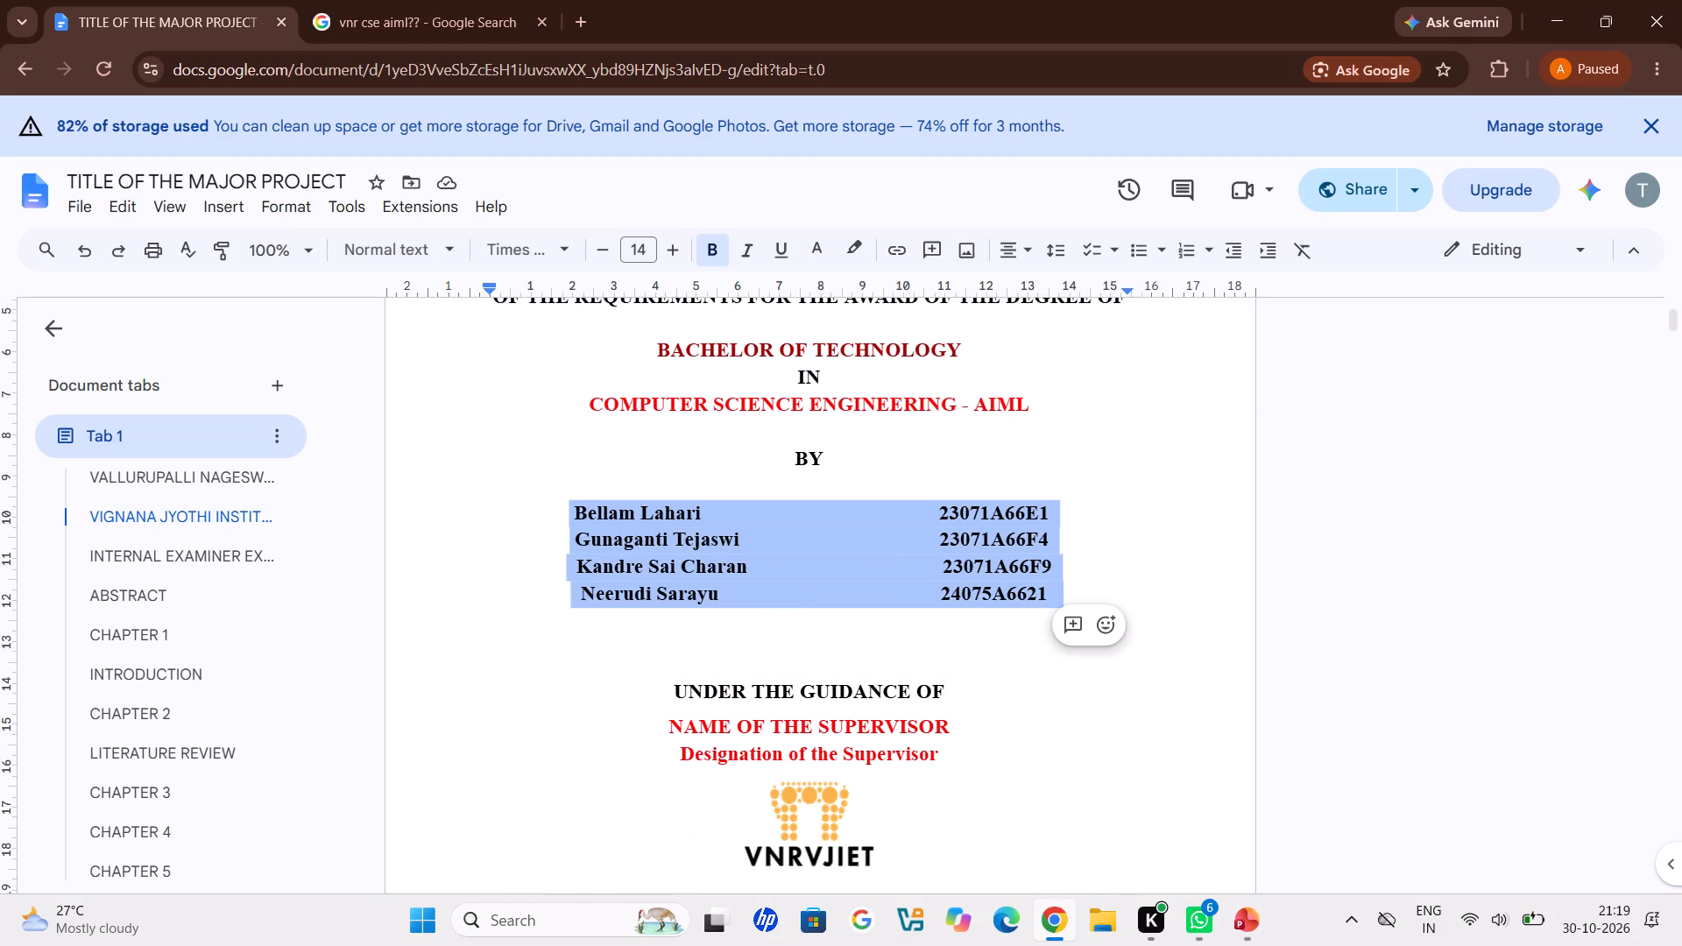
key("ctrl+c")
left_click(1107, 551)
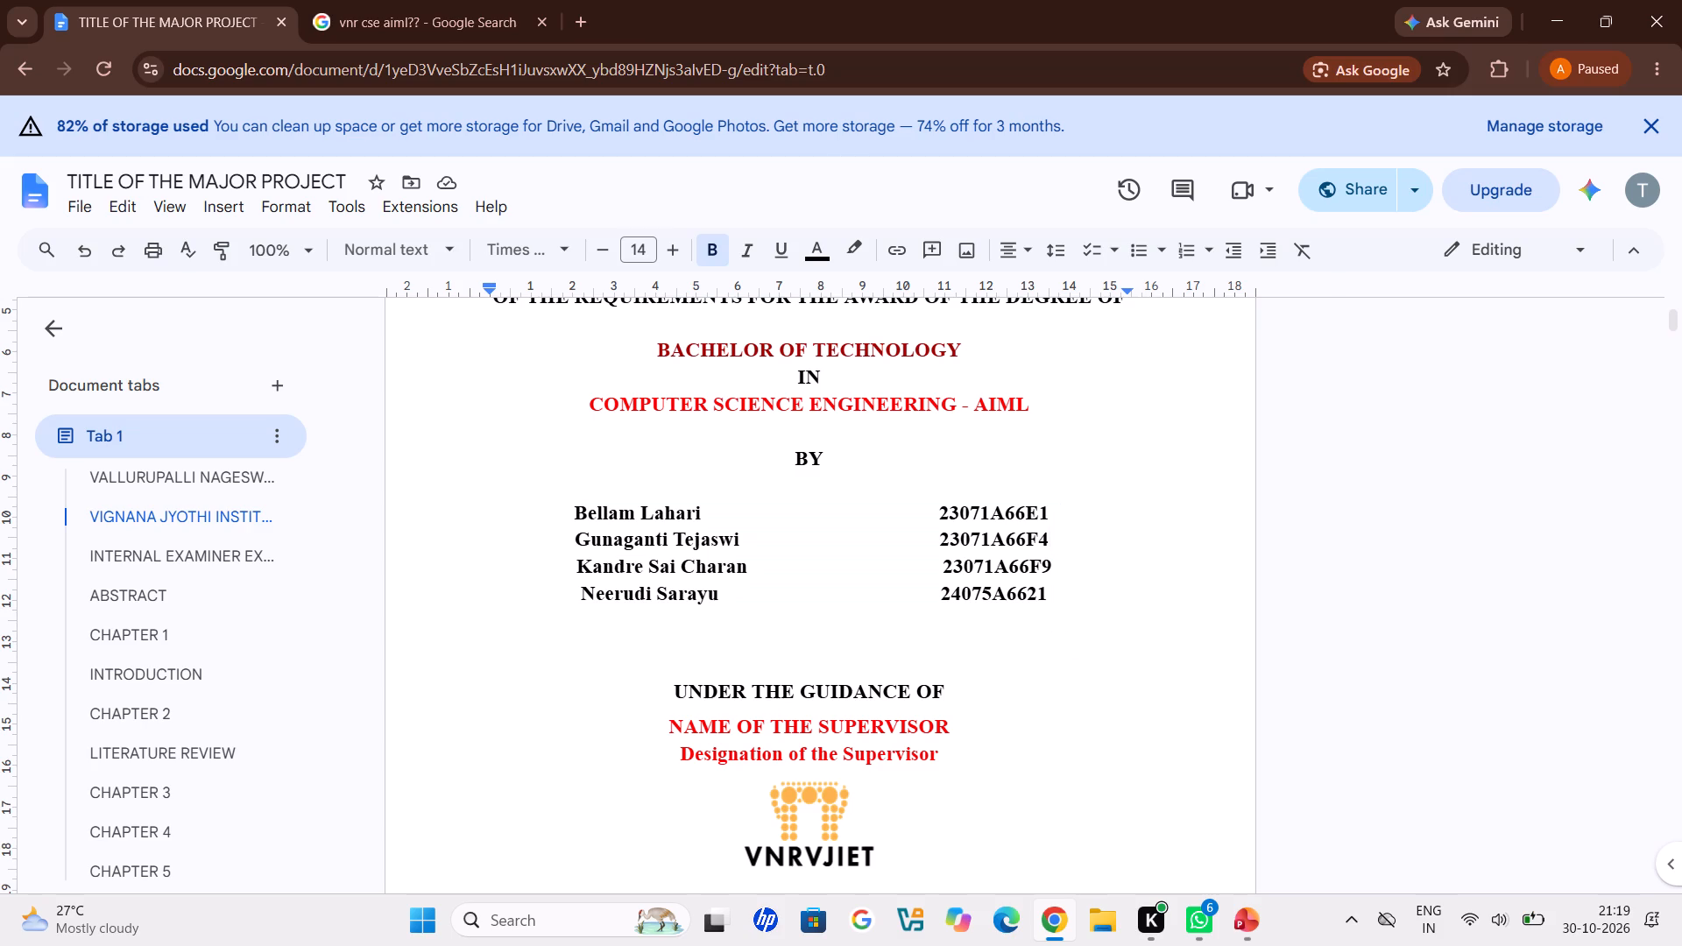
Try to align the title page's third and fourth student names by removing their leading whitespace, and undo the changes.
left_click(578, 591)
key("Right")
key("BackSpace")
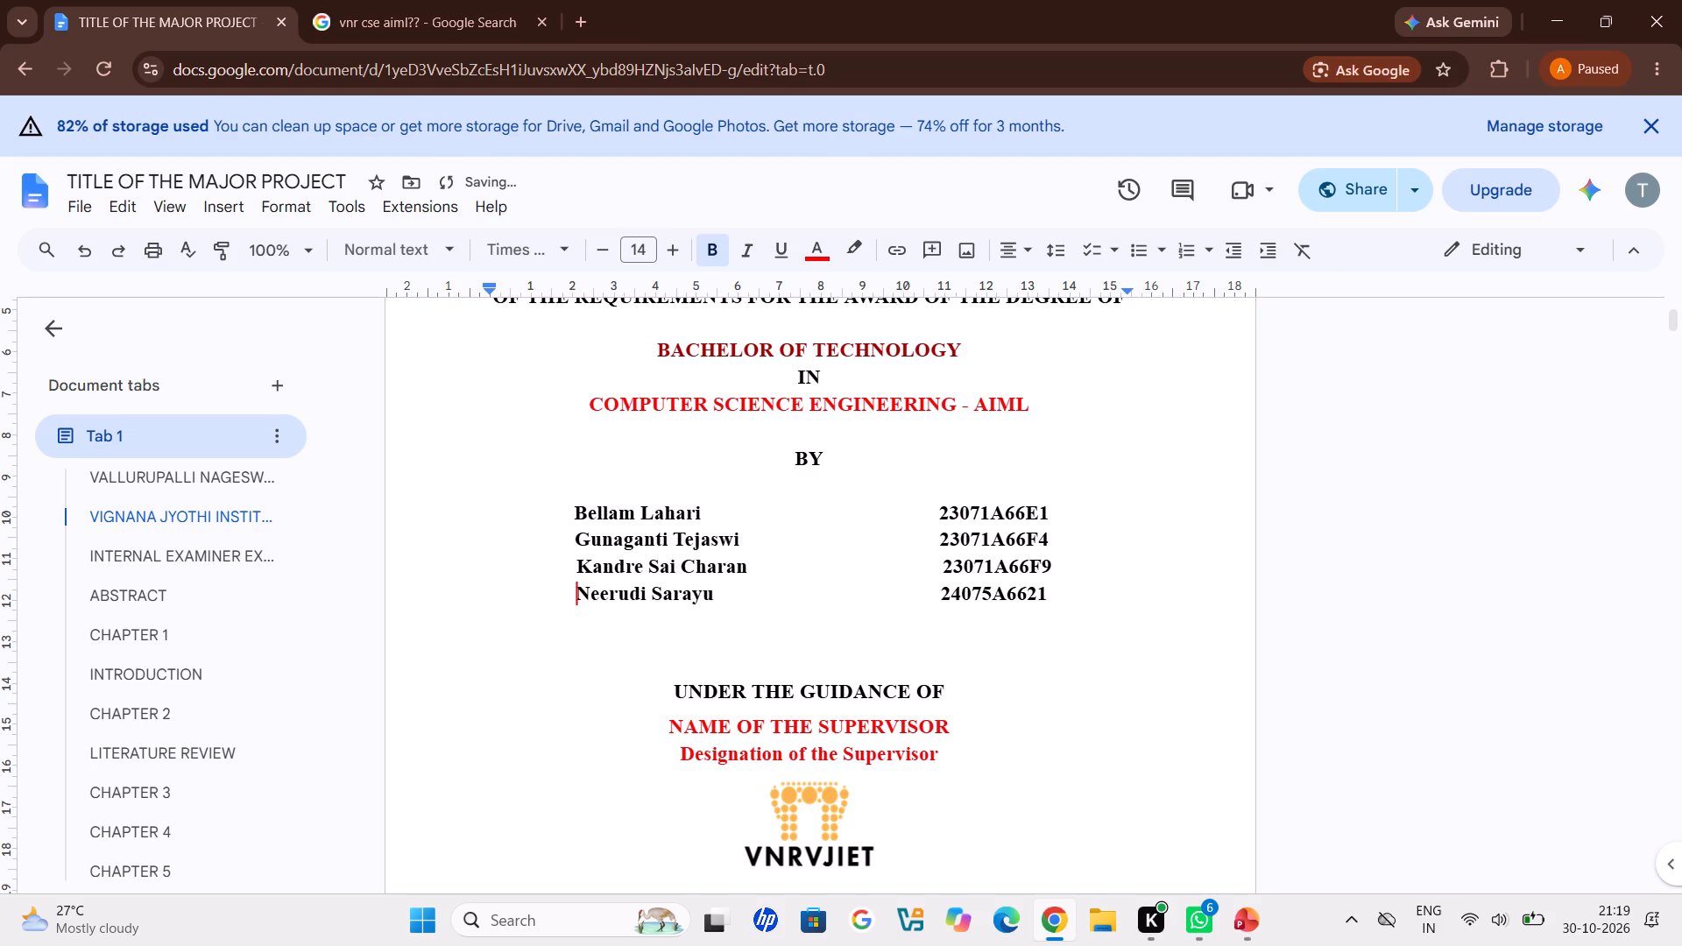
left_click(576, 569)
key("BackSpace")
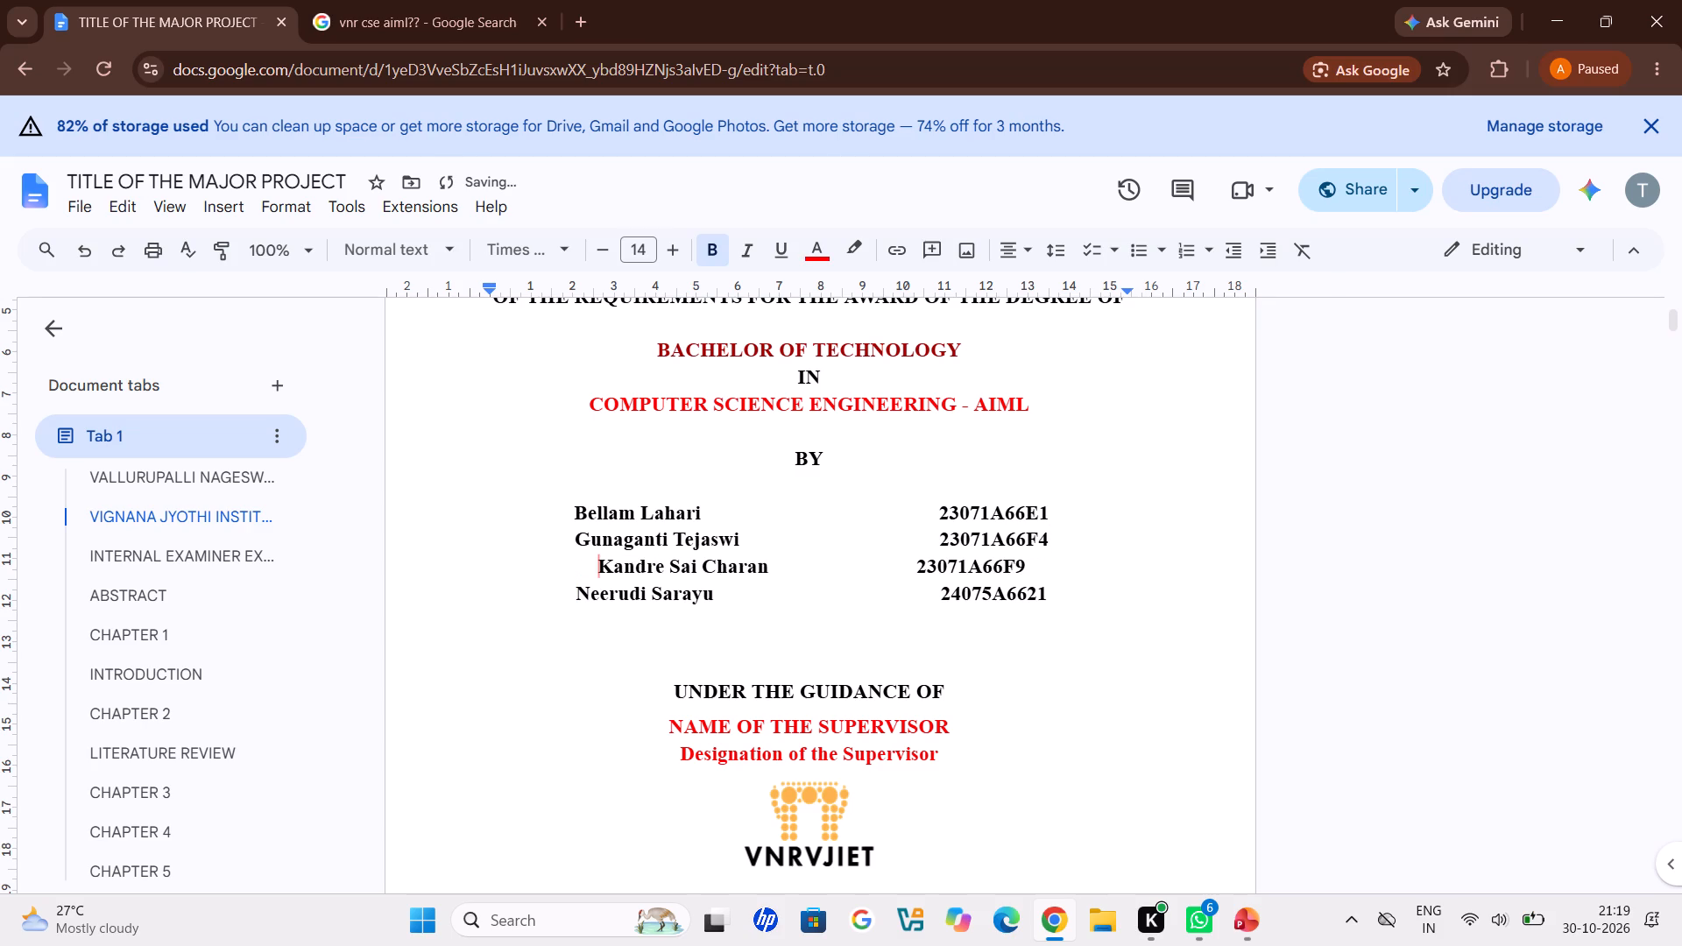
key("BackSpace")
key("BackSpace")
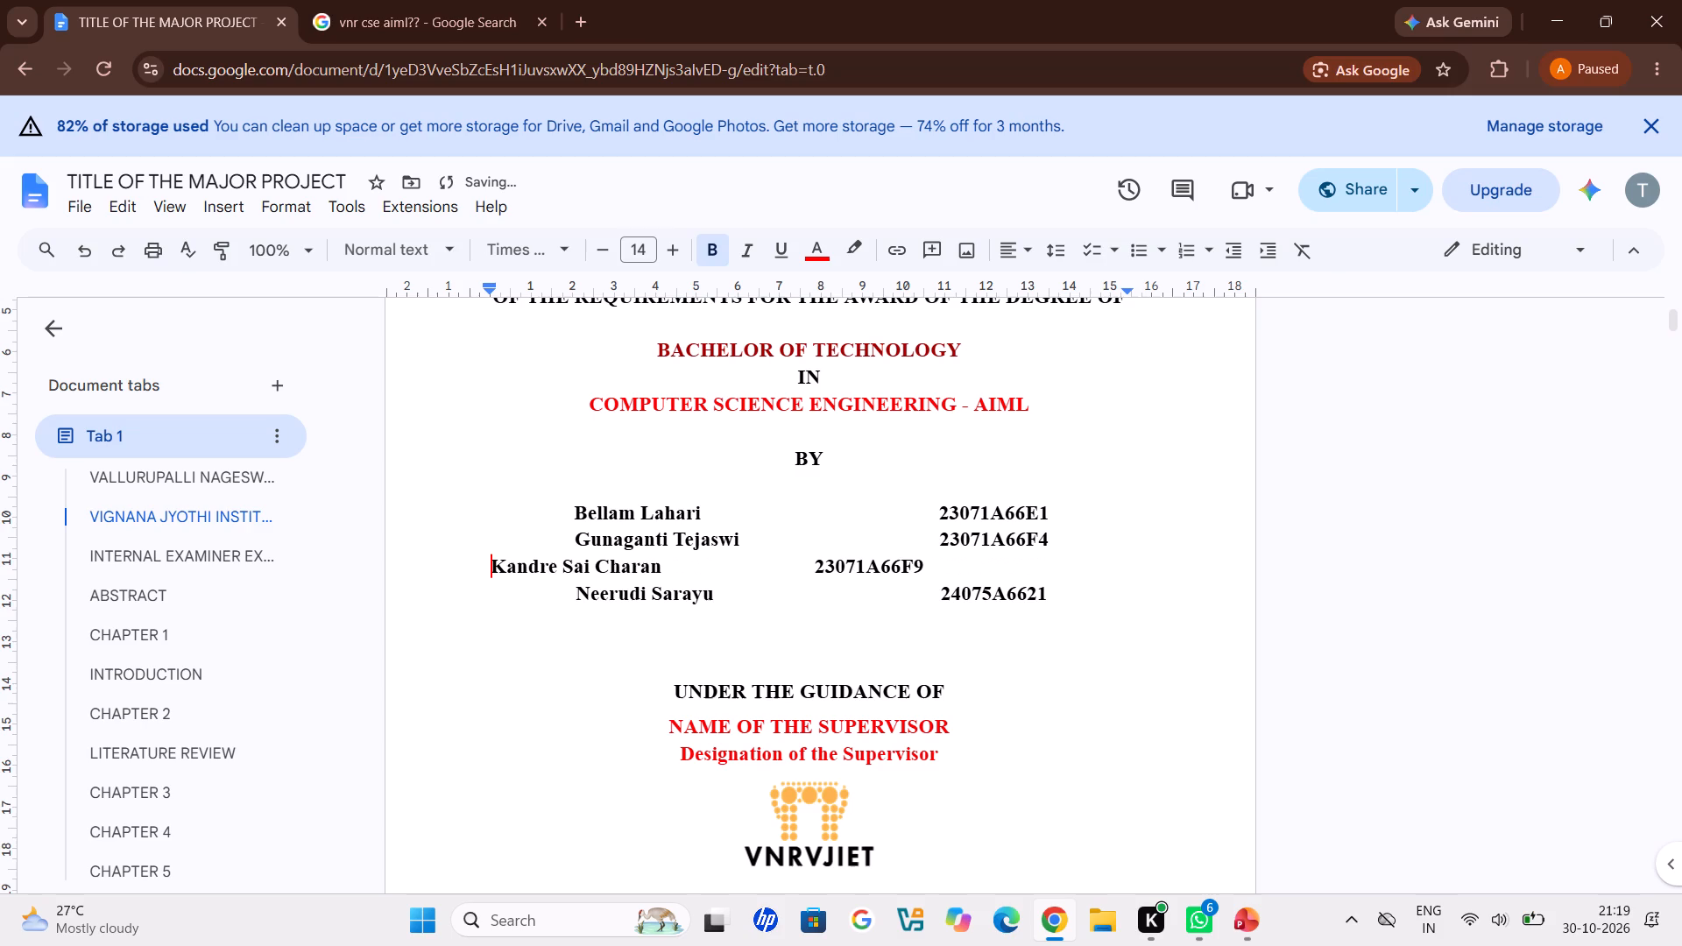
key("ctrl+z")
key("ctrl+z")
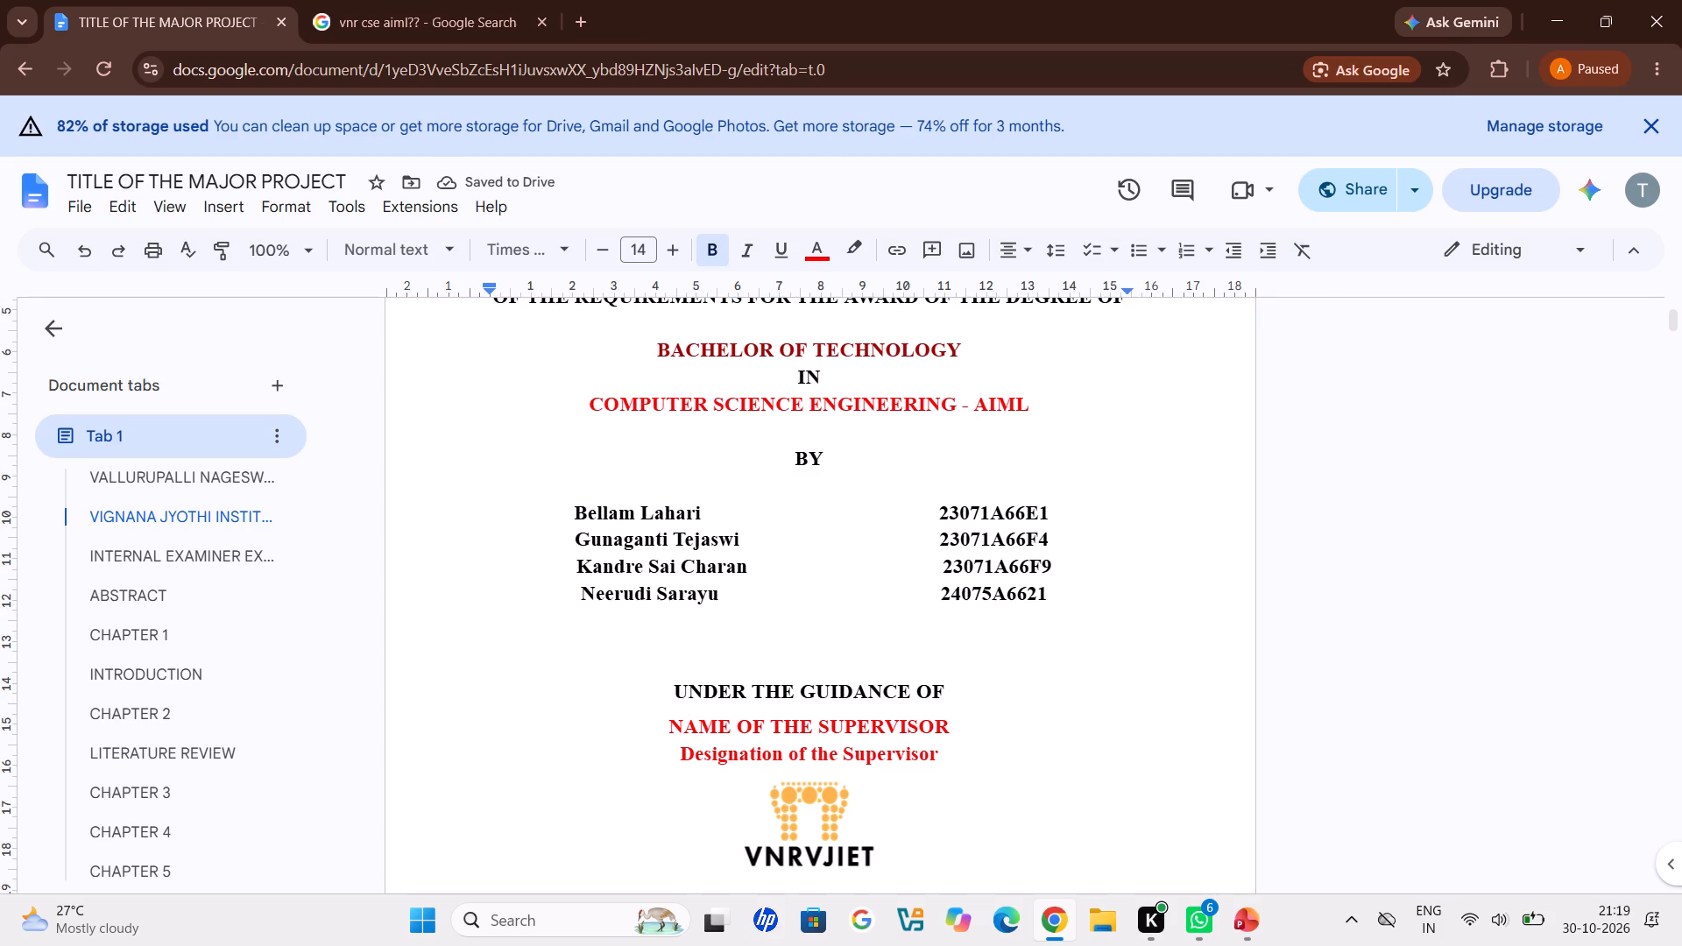
Add one leading space to each of the first three student names on the title page to line them up with the fourth.
left_click(576, 540)
key("space")
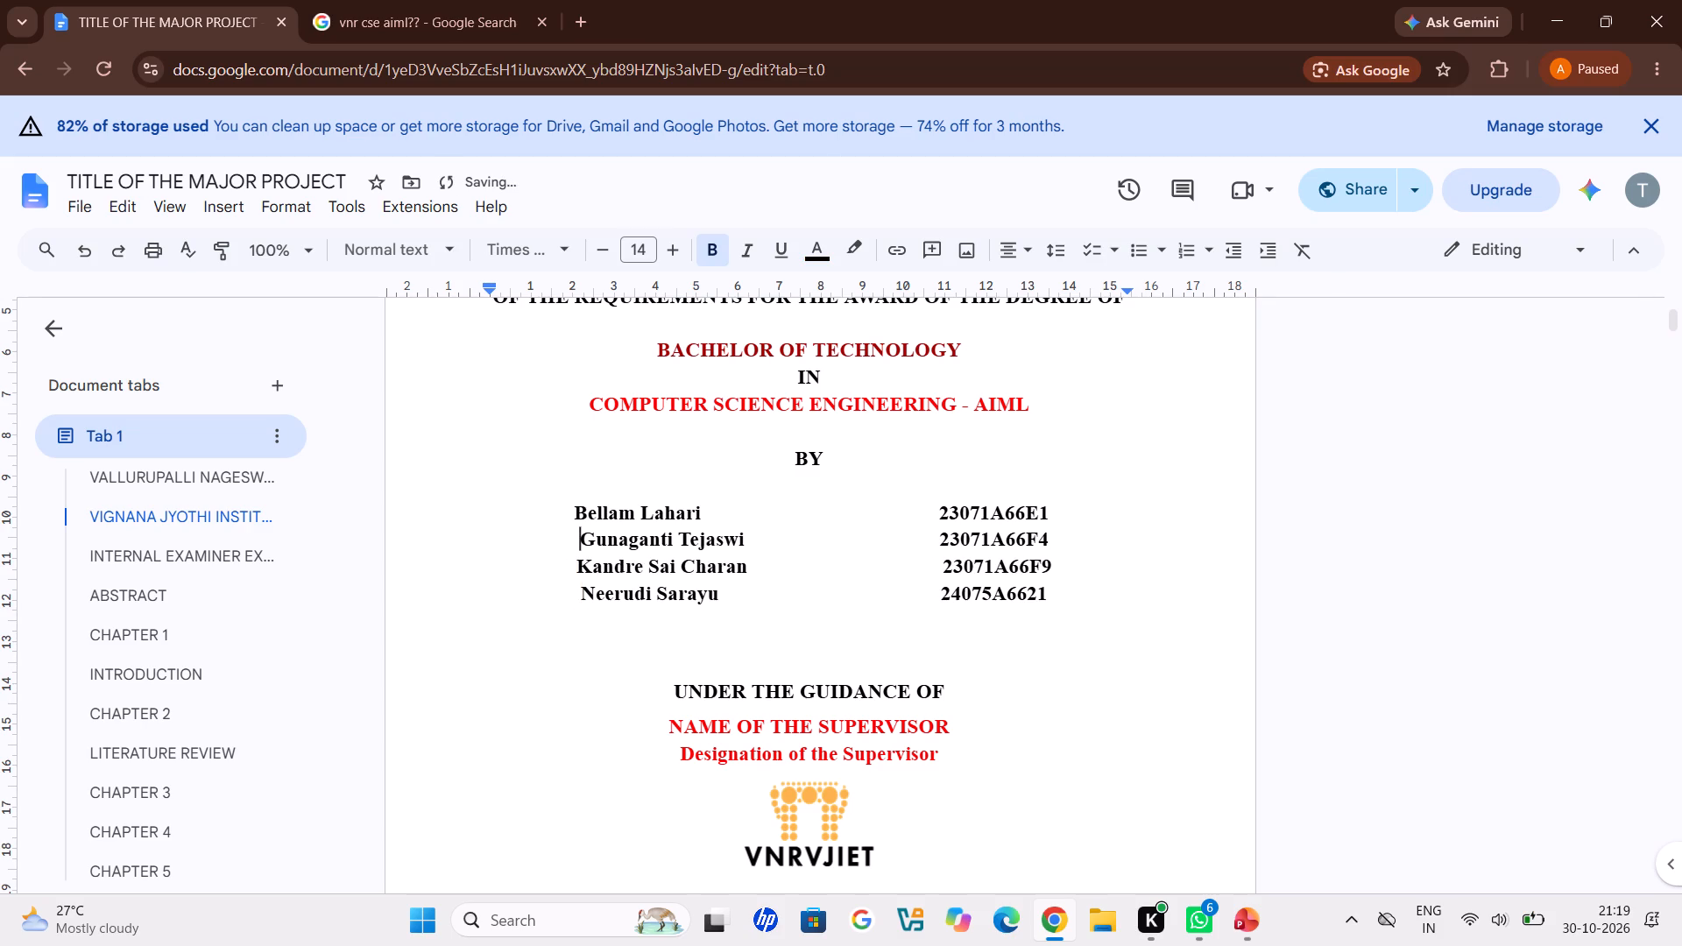
left_click(574, 517)
key("space")
key("space")
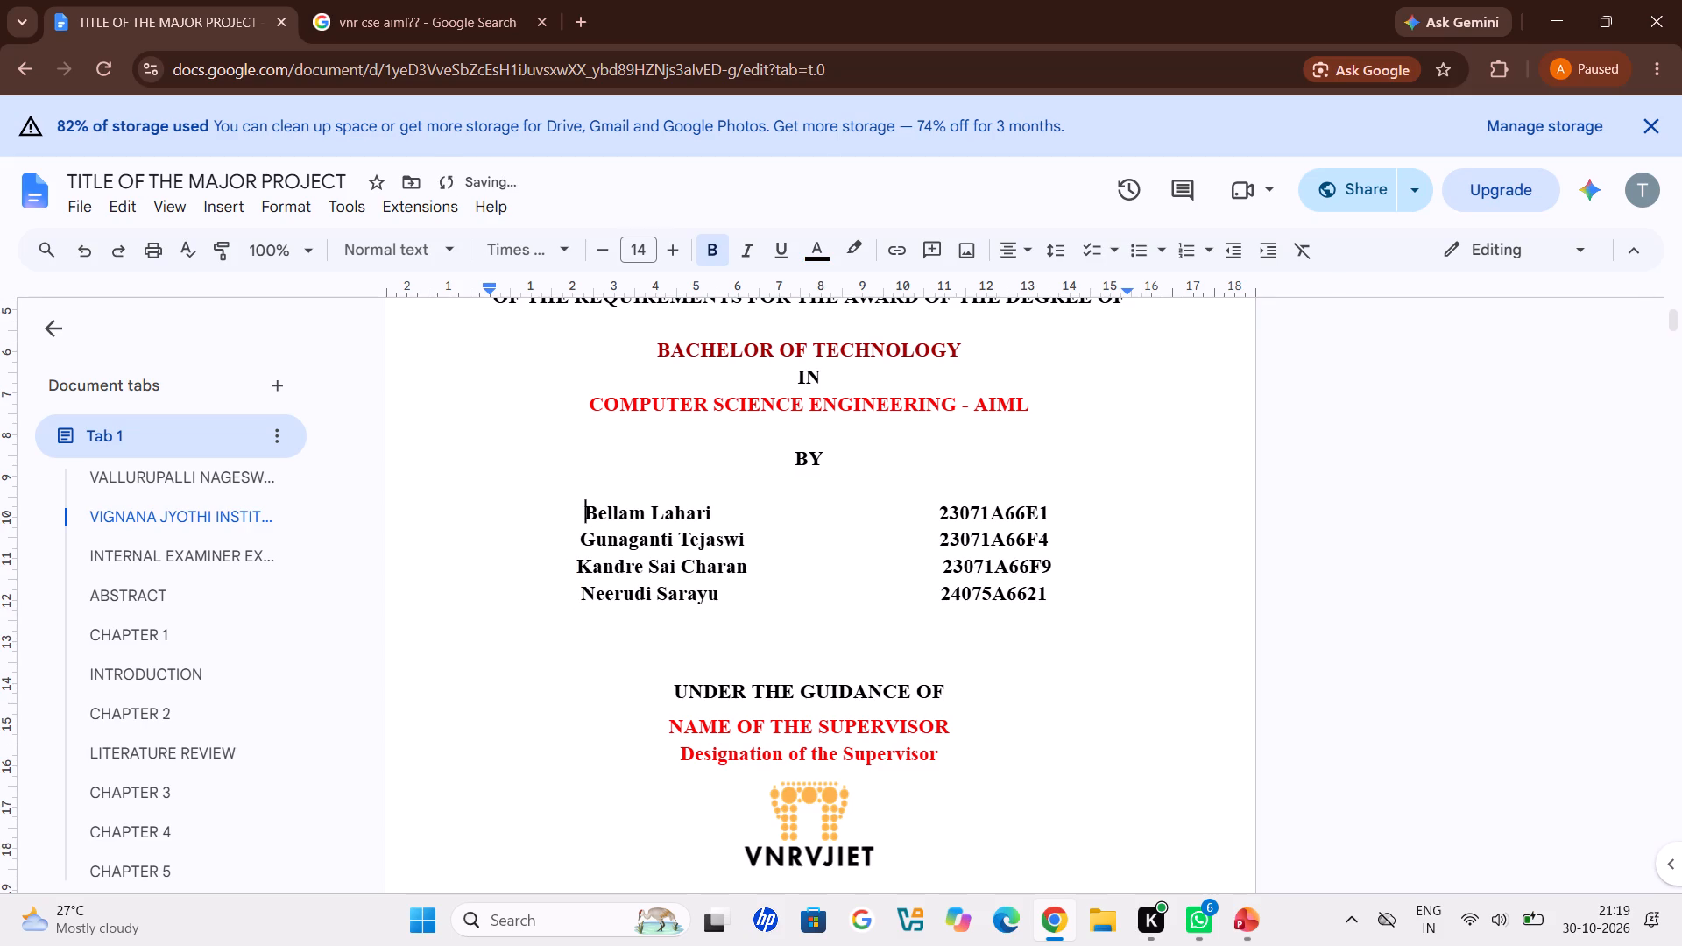
key("BackSpace")
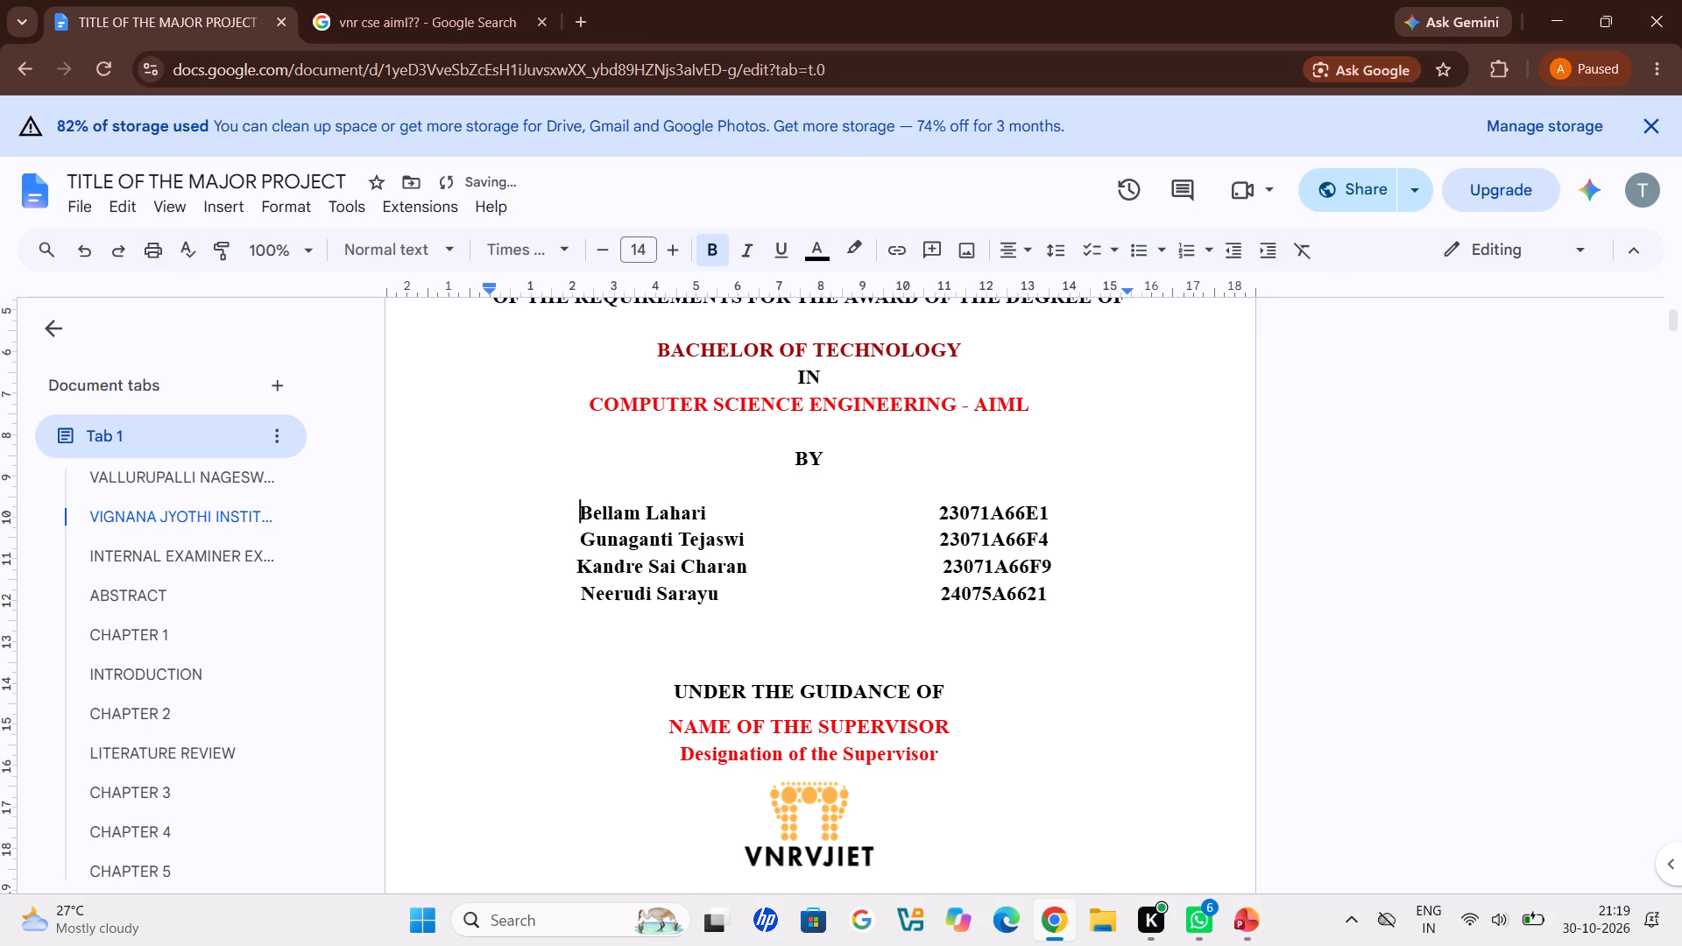
left_click(817, 536)
left_click(579, 570)
key("space")
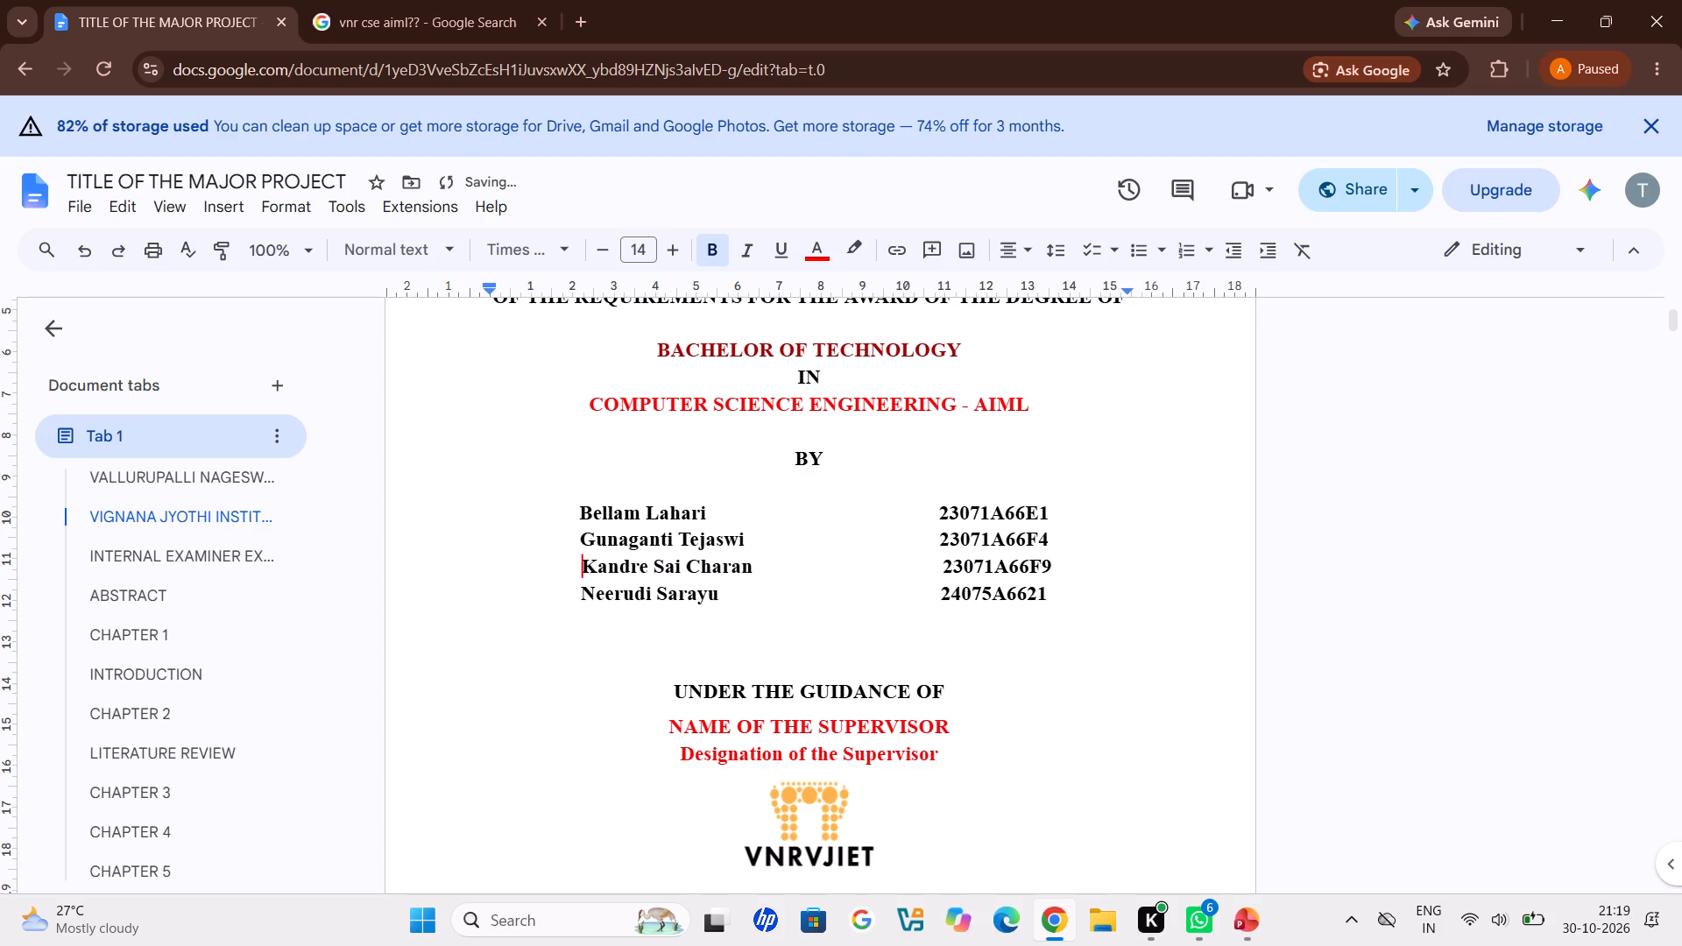
left_click(845, 498)
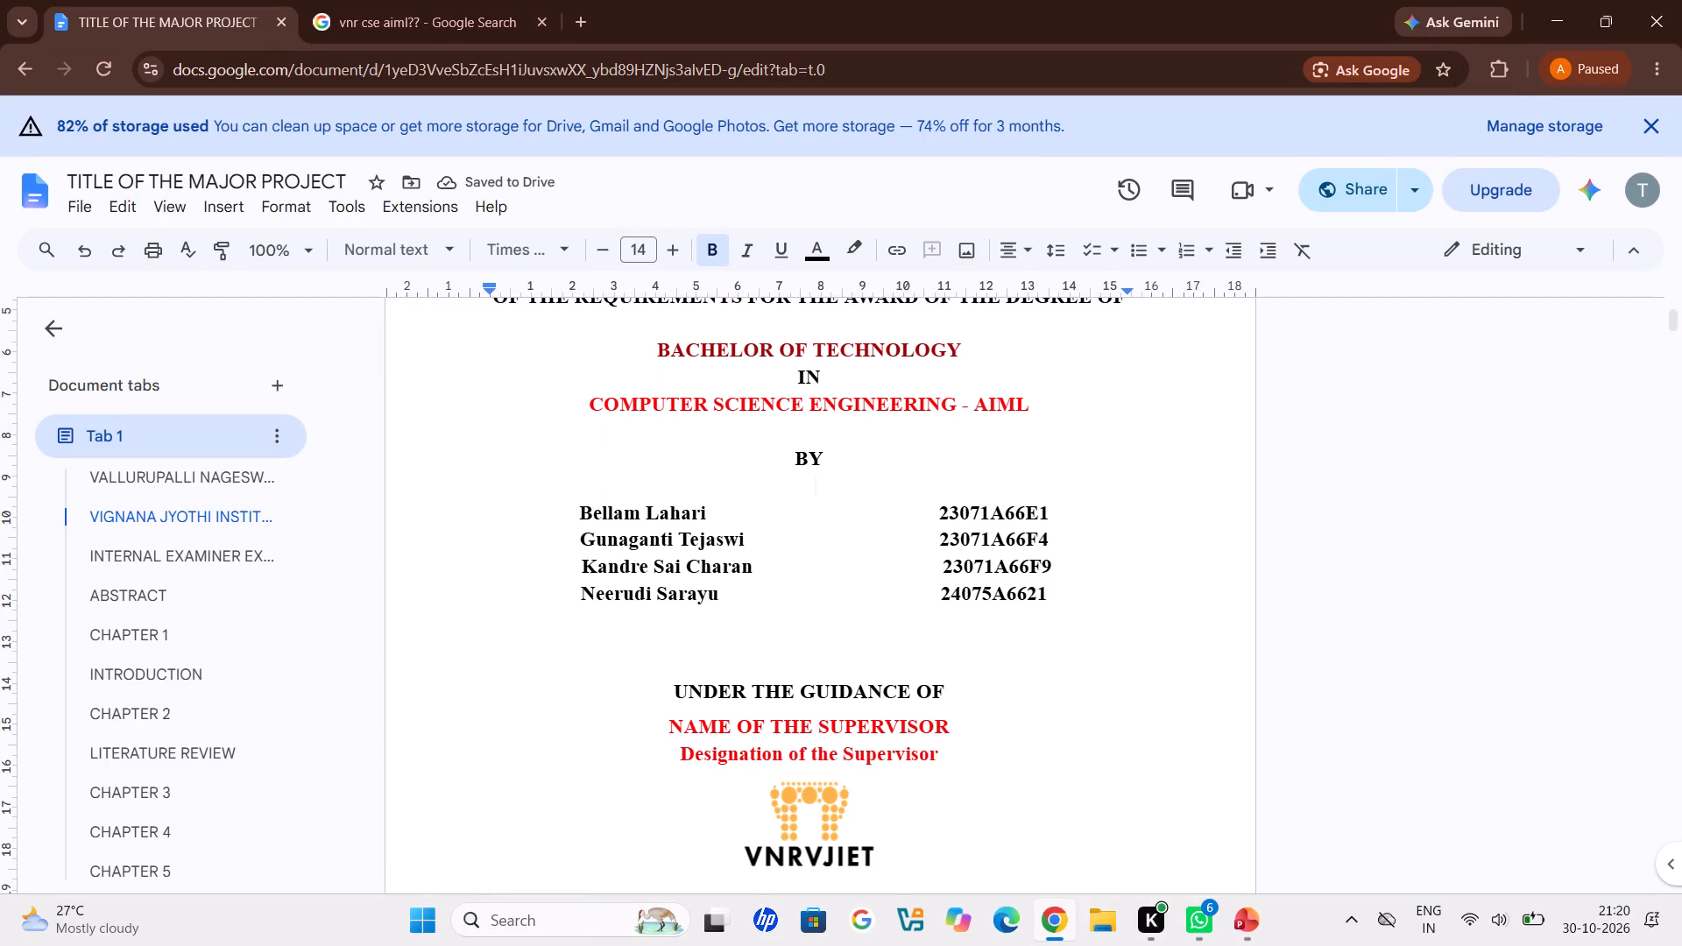
Replace the certificate's four student placeholder lines with the student names and roll numbers copied from the title page.
left_click_drag(571, 512, 1106, 597)
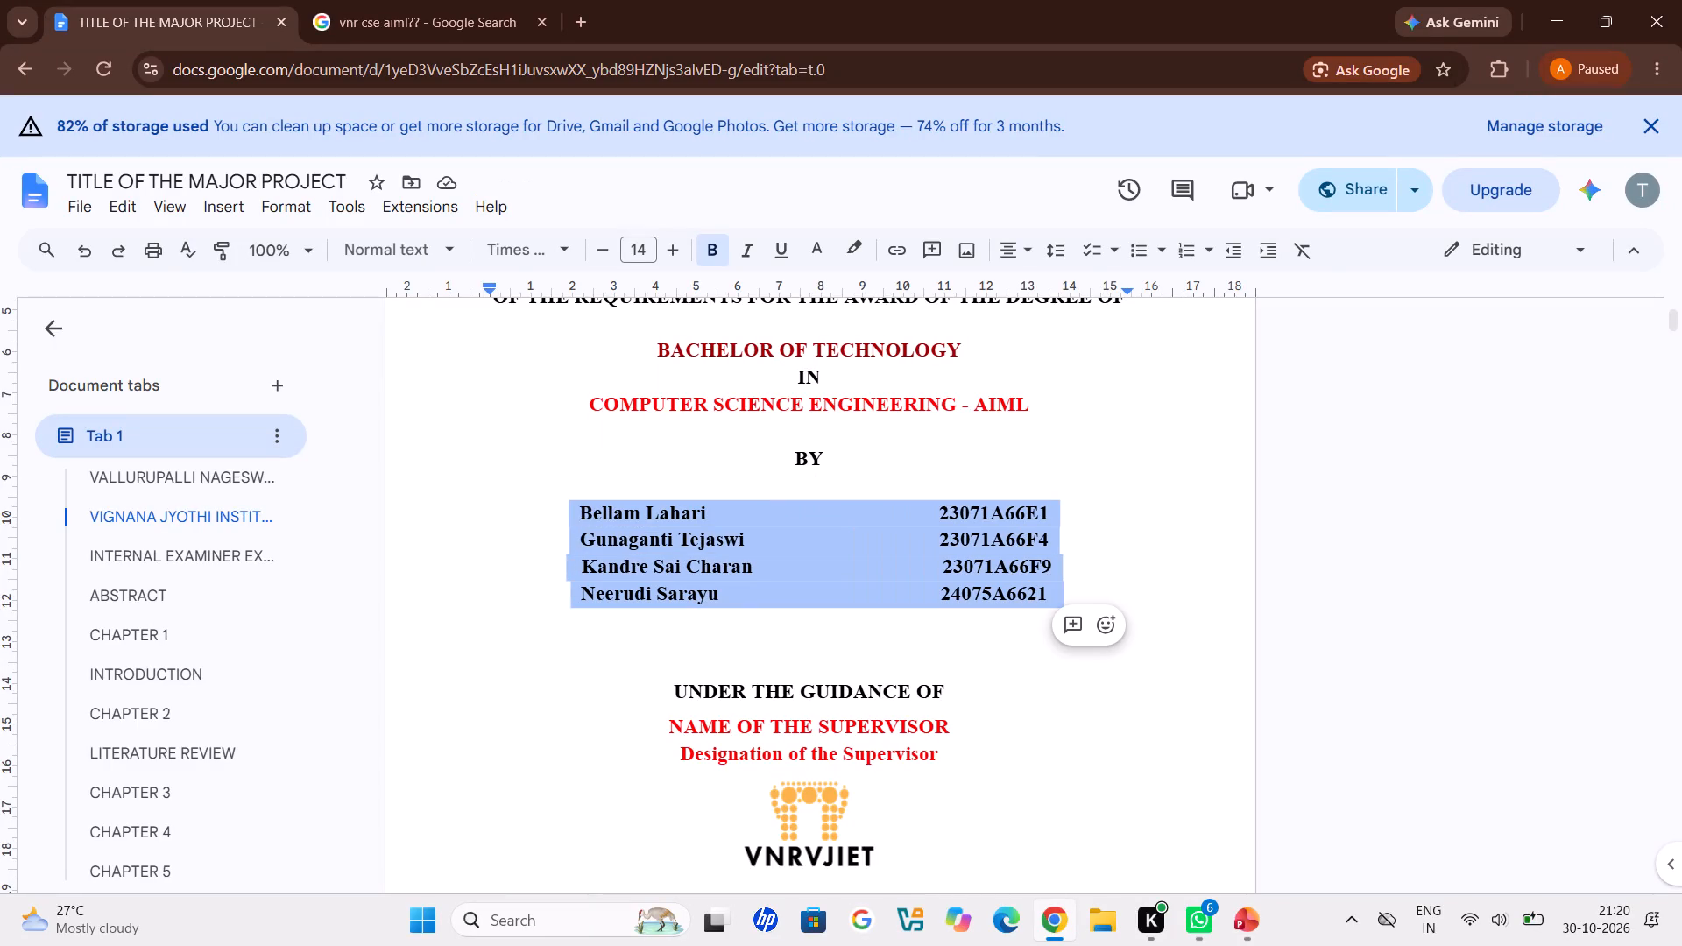
key("ctrl+c")
left_click(1198, 506)
scroll(1198, 506, "down", 6)
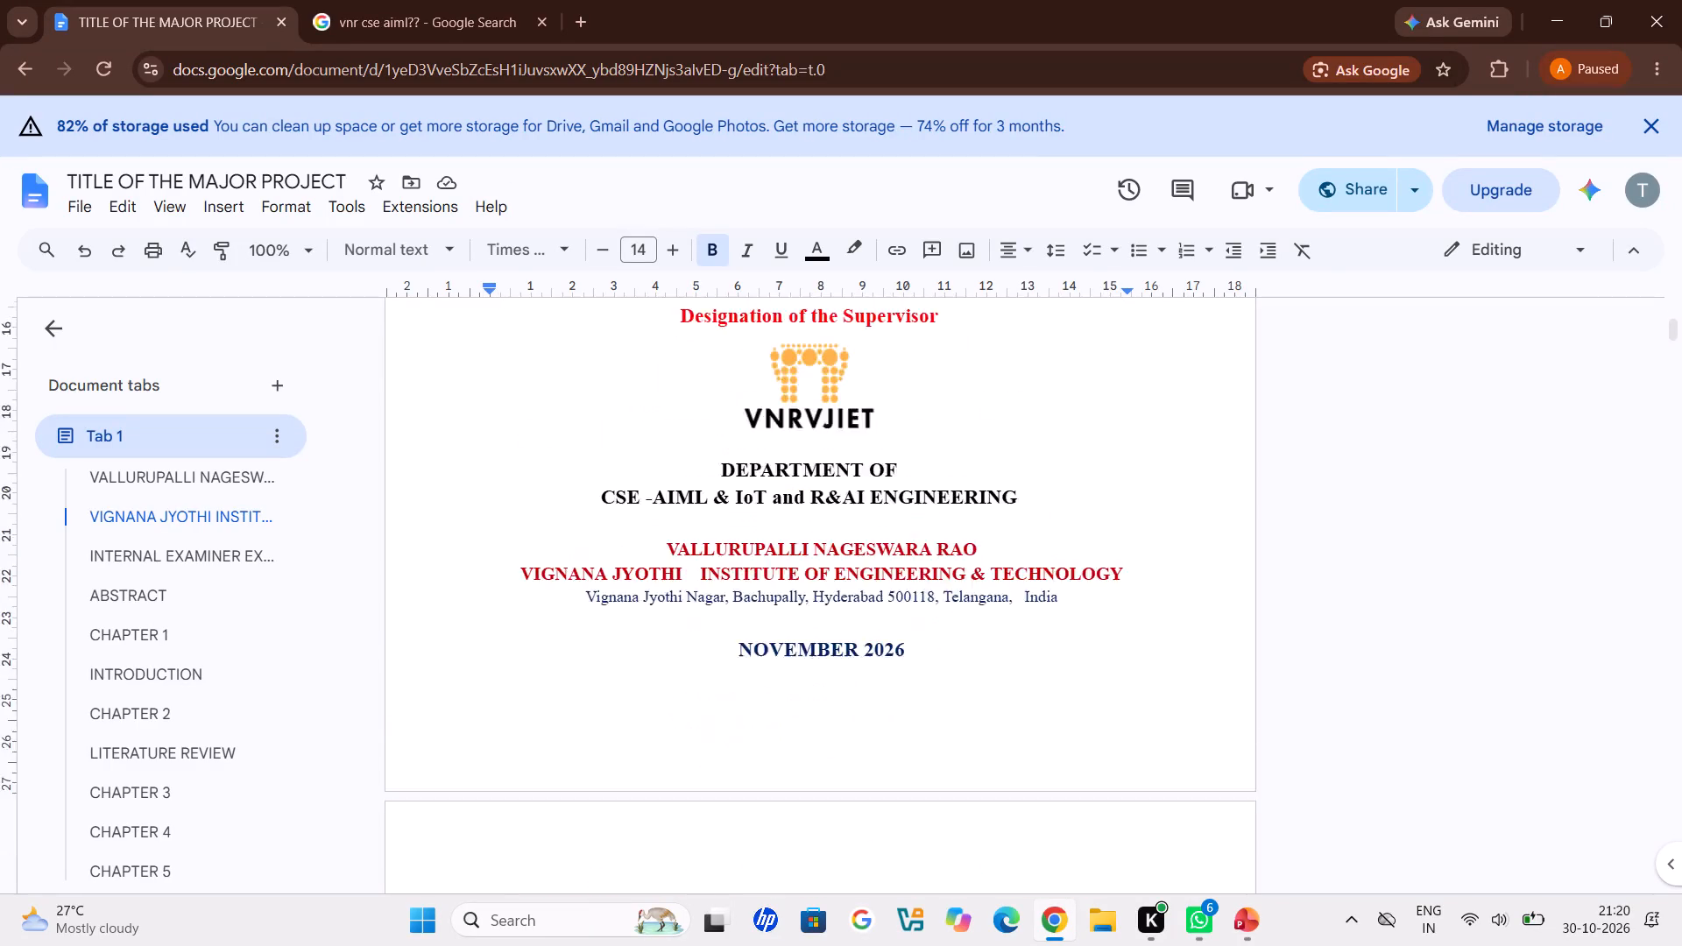
scroll(1198, 506, "down", 5)
scroll(1198, 506, "up", 1)
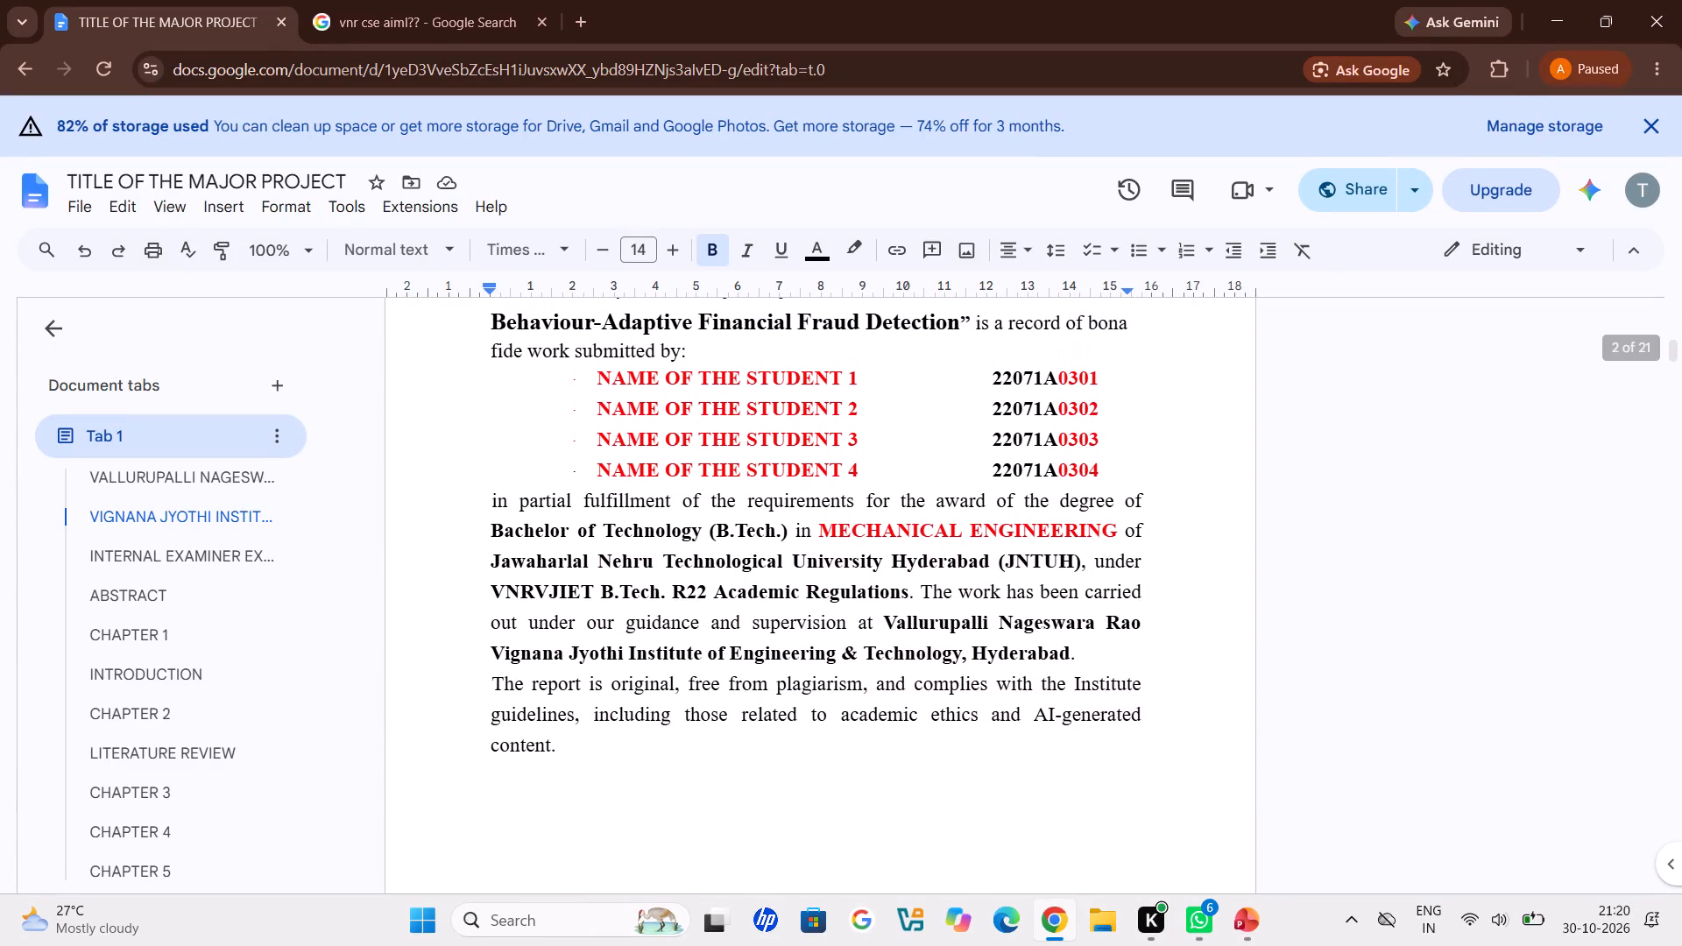
left_click_drag(599, 377, 1089, 437)
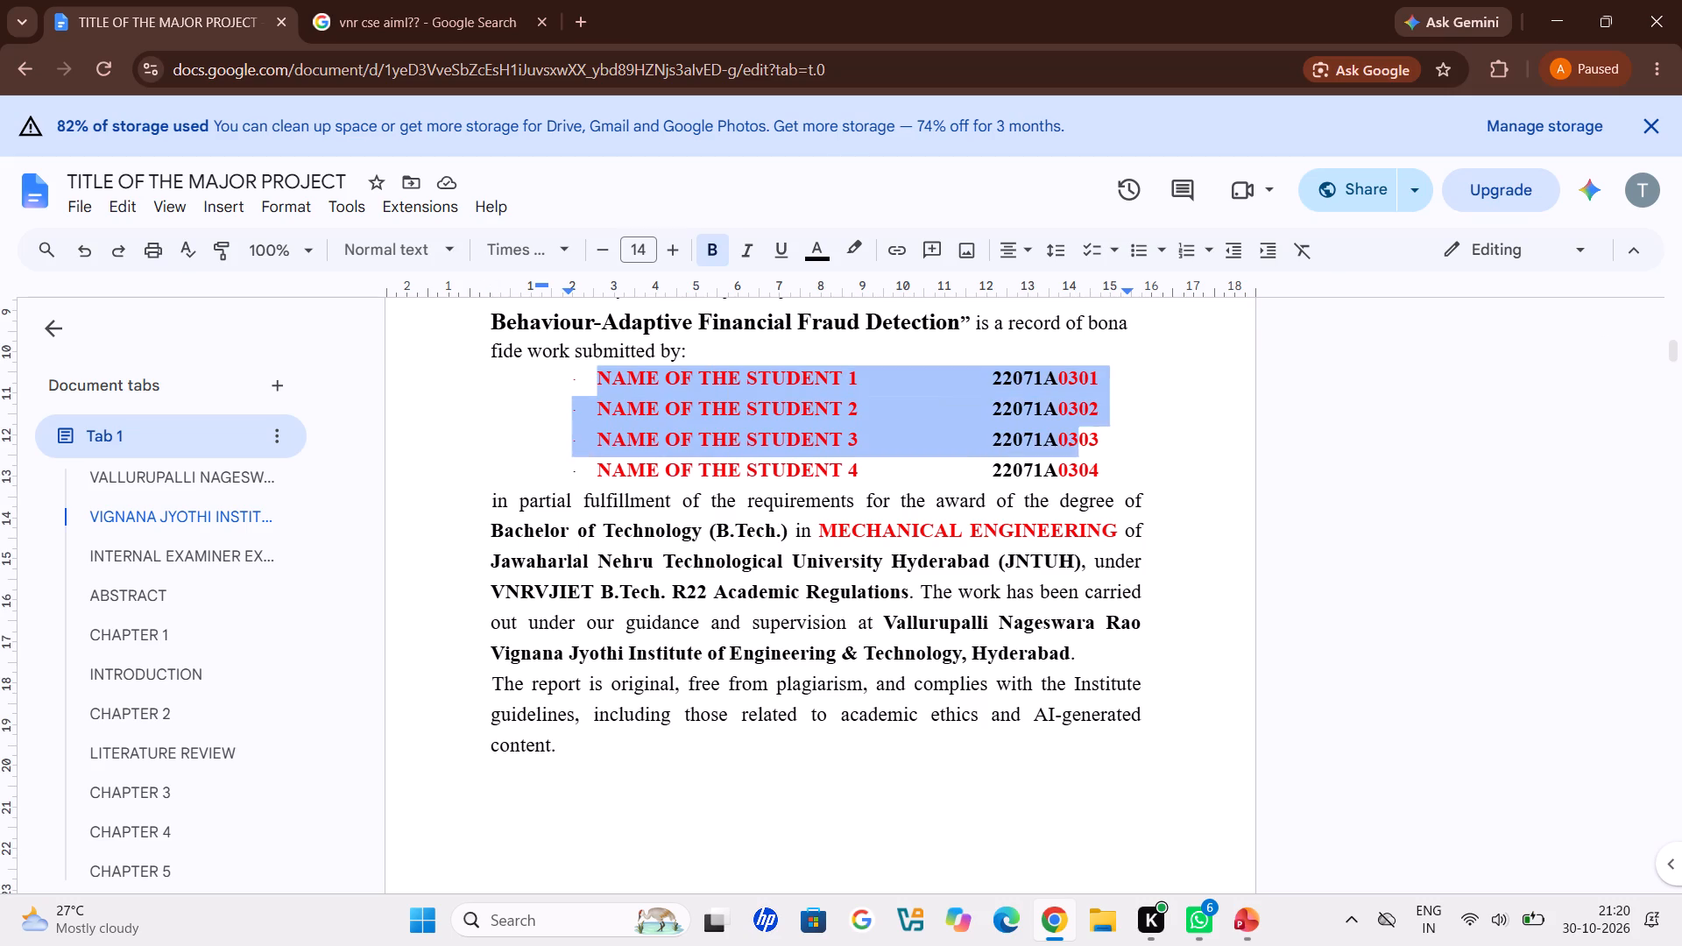
left_click_drag(1089, 437, 1141, 470)
key("ctrl+v")
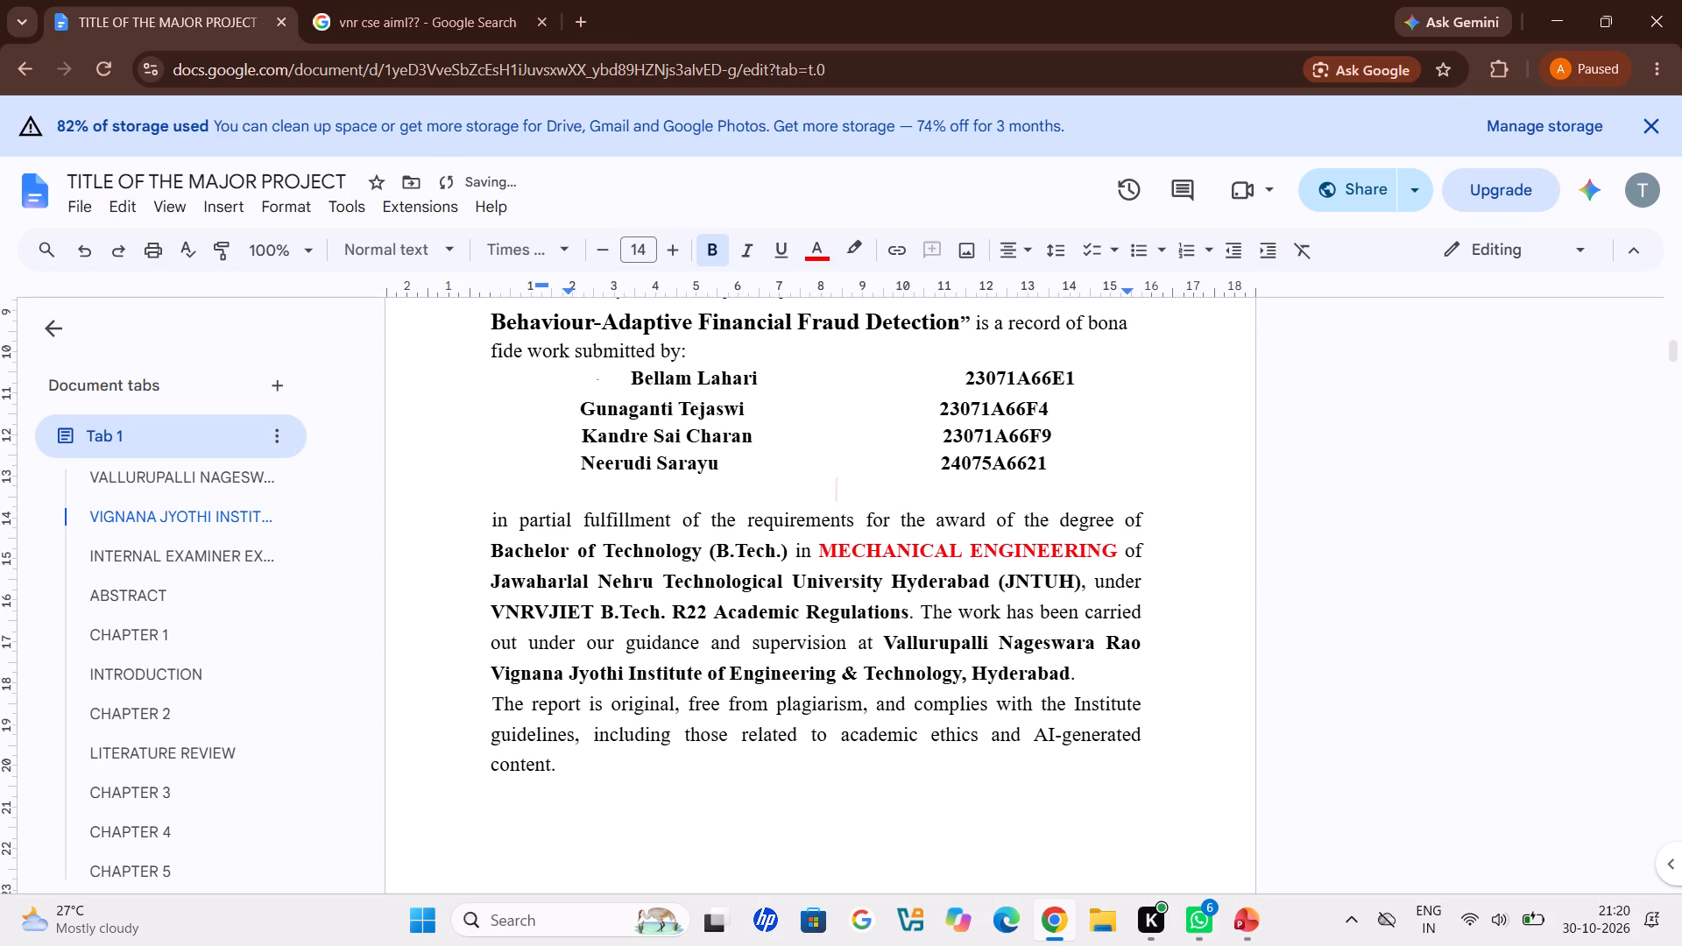
Delete the stray dot before the first student's name in the certificate.
left_click(601, 382)
key("BackSpace")
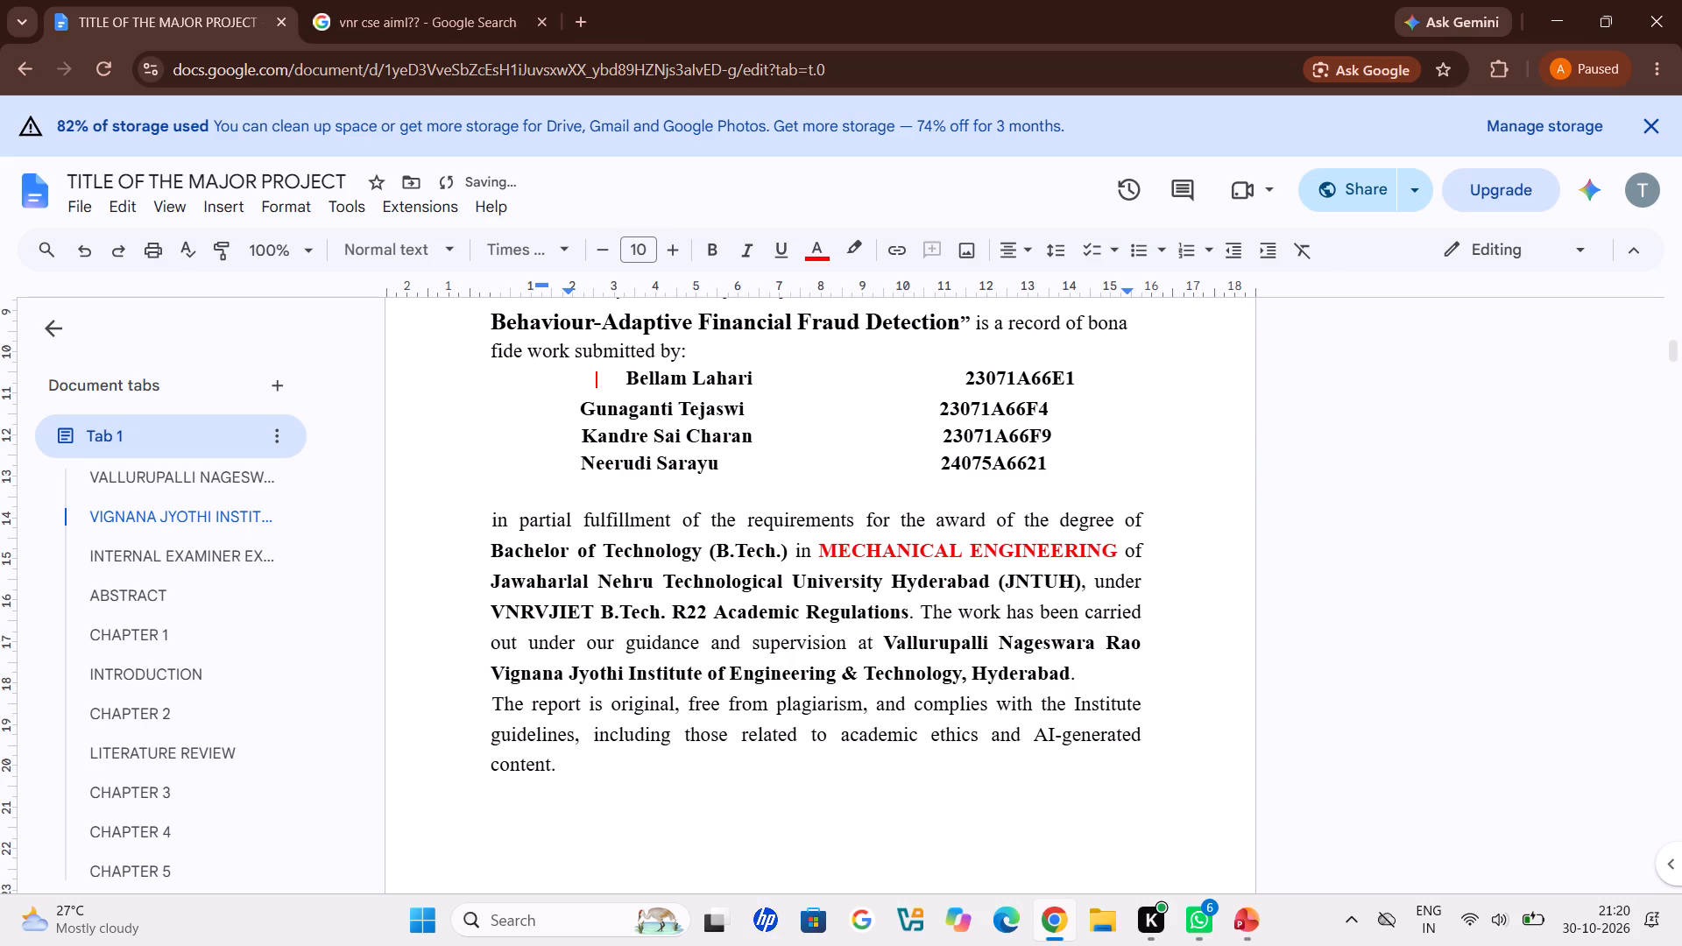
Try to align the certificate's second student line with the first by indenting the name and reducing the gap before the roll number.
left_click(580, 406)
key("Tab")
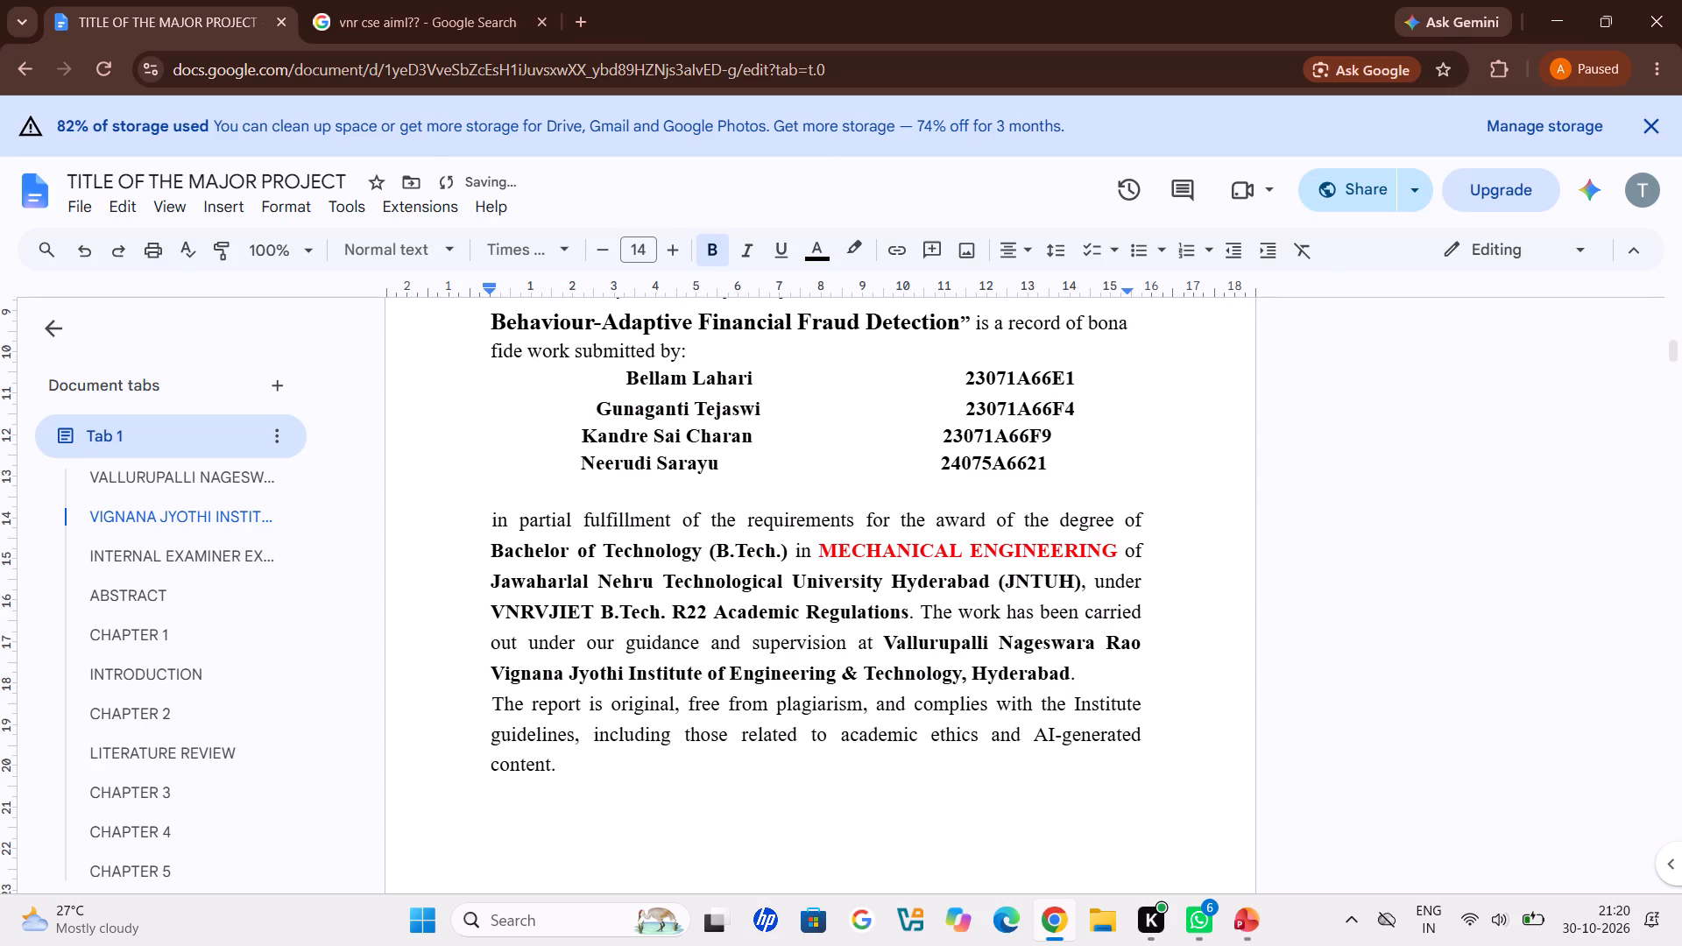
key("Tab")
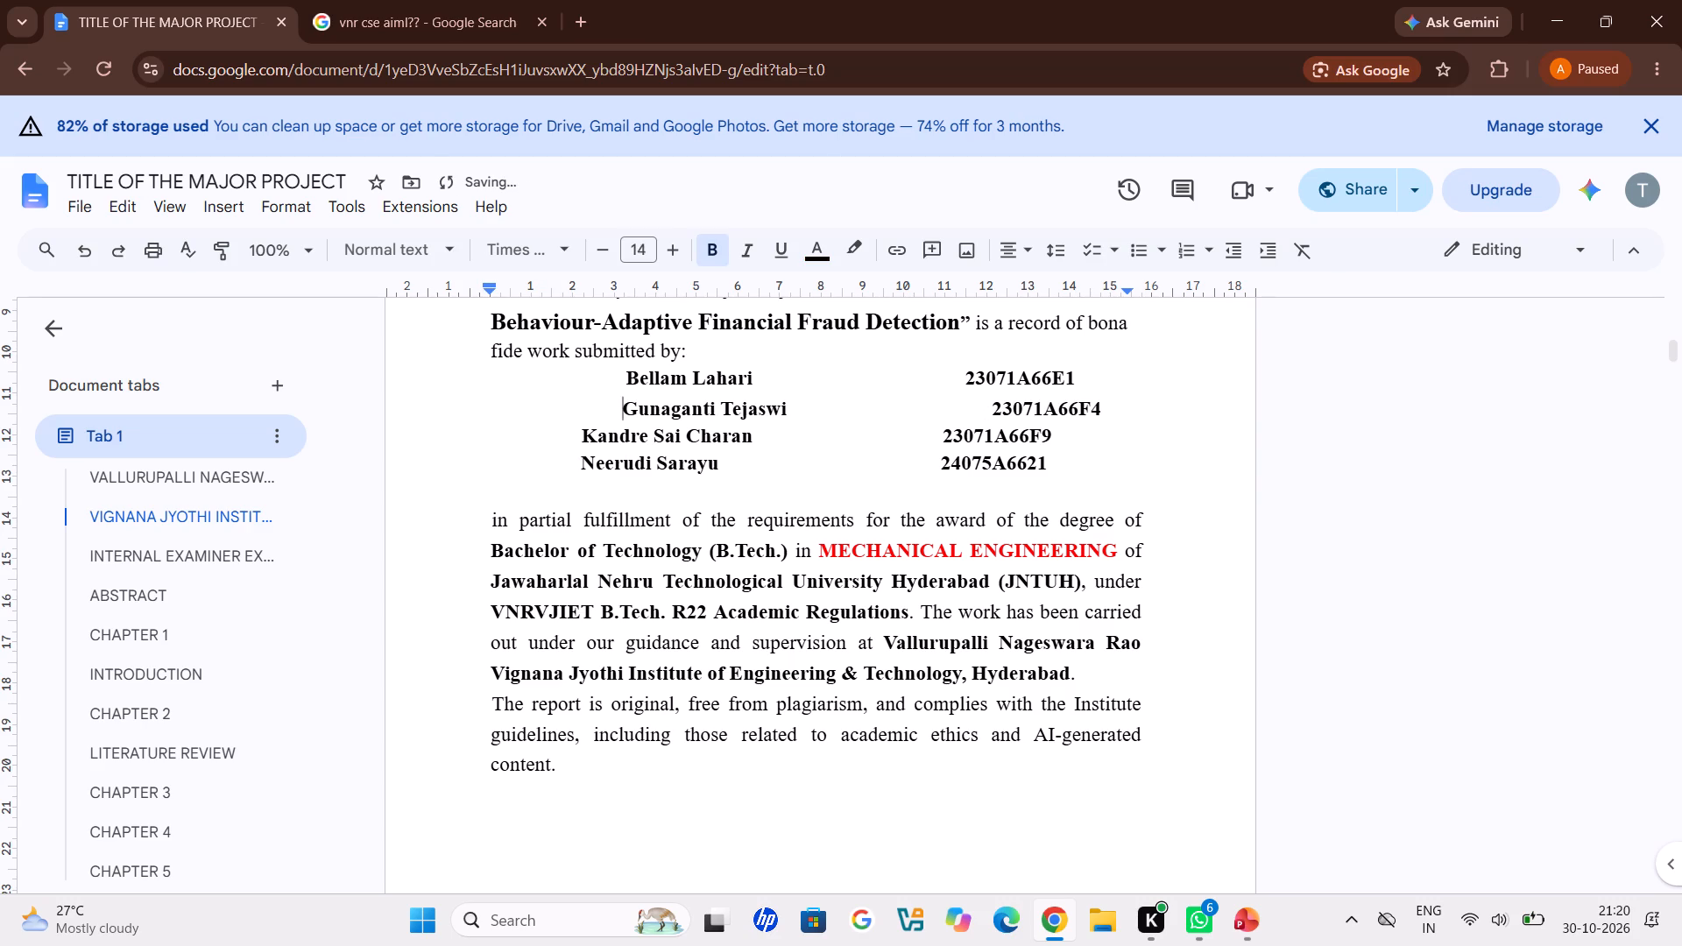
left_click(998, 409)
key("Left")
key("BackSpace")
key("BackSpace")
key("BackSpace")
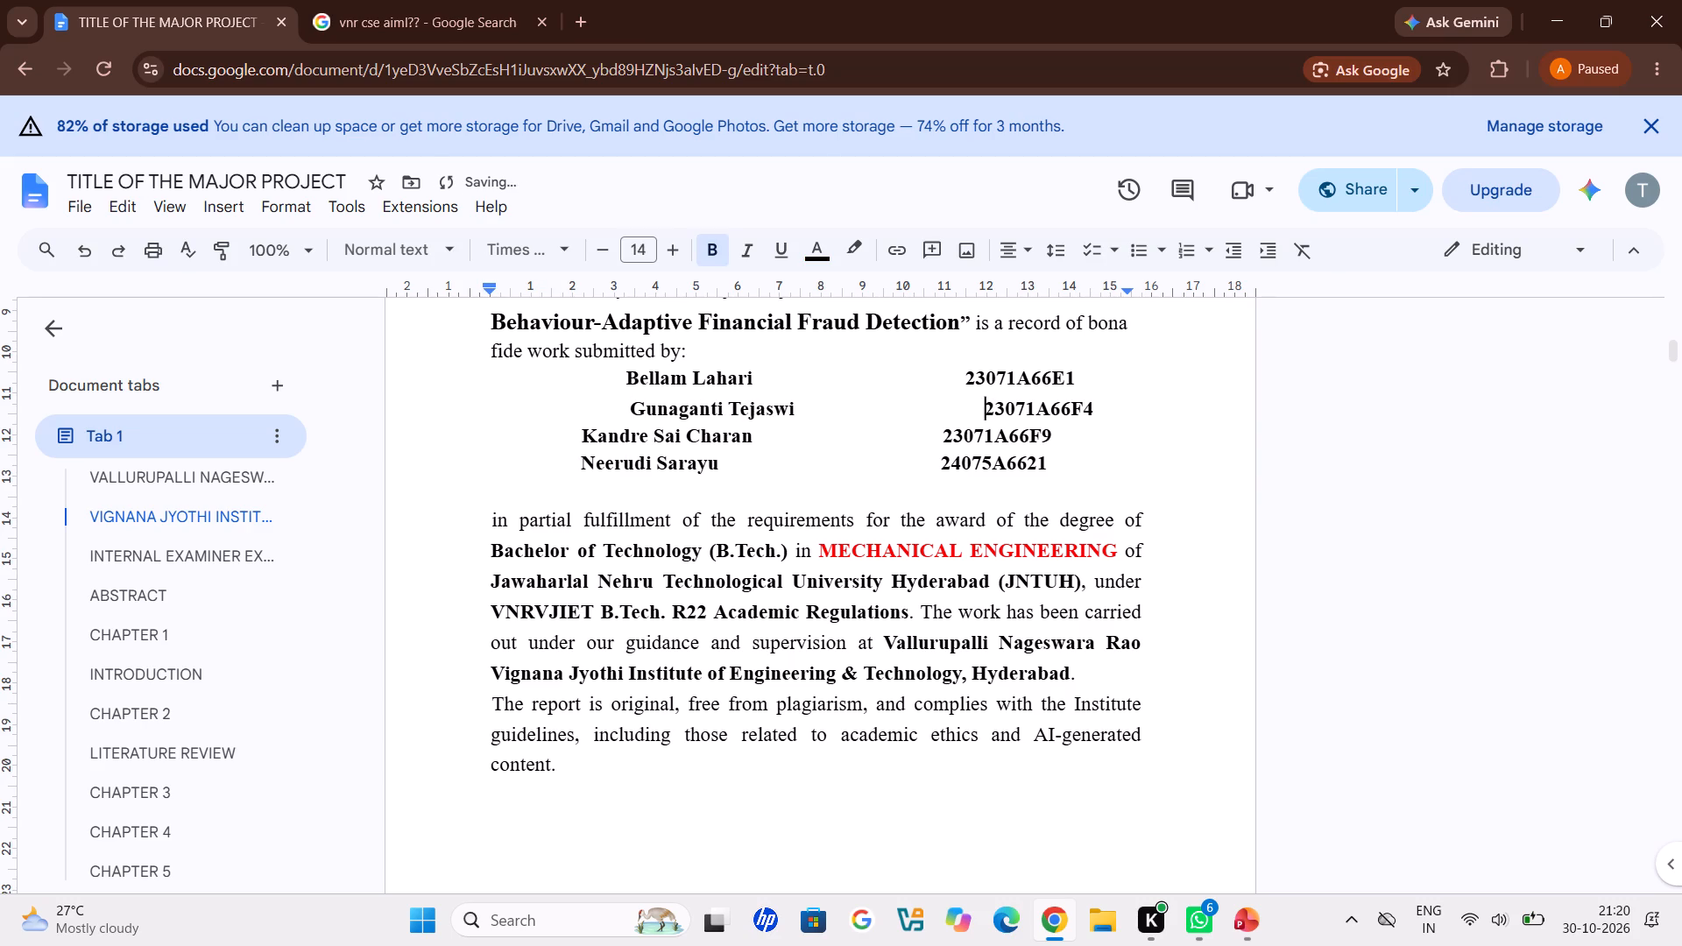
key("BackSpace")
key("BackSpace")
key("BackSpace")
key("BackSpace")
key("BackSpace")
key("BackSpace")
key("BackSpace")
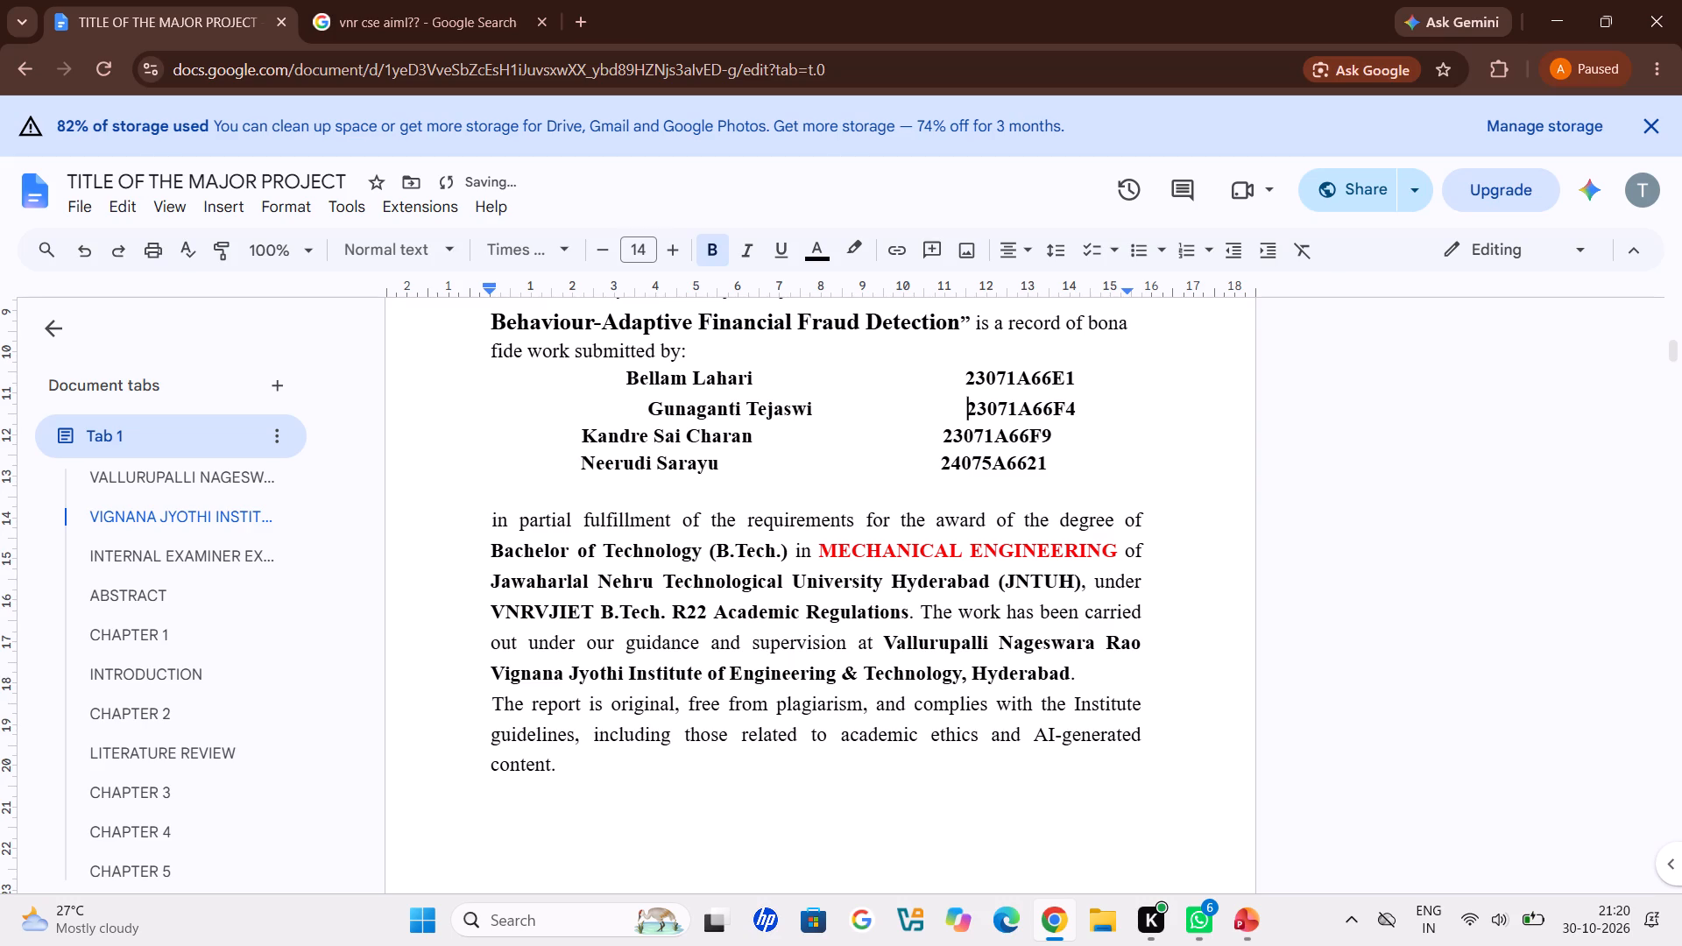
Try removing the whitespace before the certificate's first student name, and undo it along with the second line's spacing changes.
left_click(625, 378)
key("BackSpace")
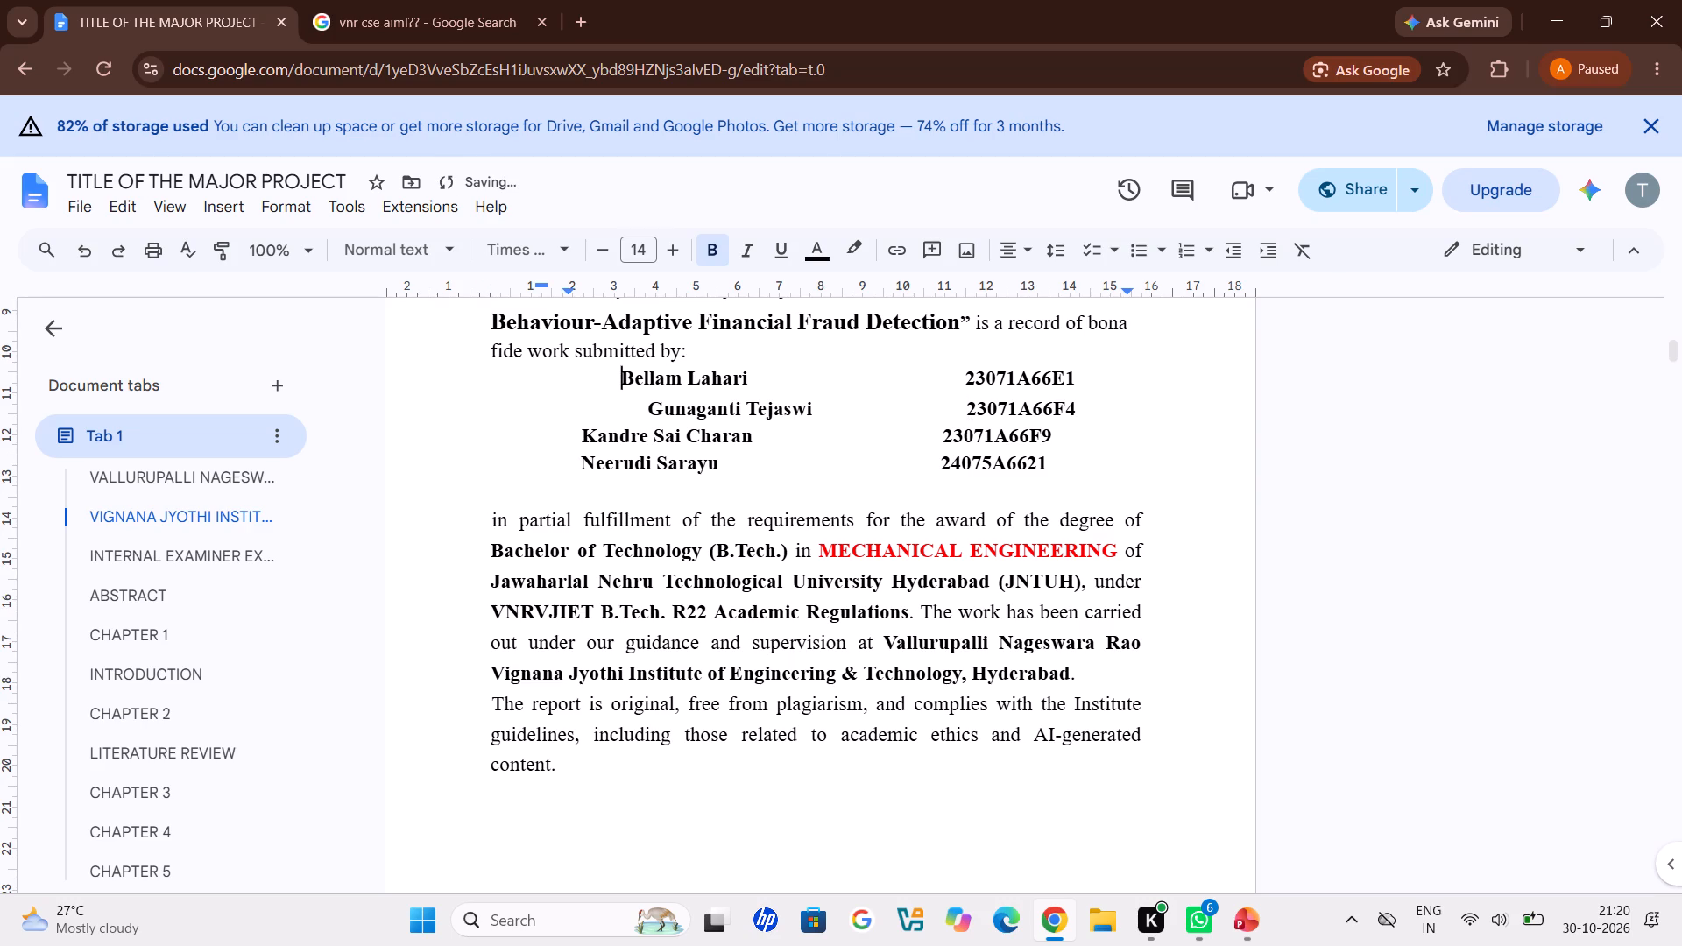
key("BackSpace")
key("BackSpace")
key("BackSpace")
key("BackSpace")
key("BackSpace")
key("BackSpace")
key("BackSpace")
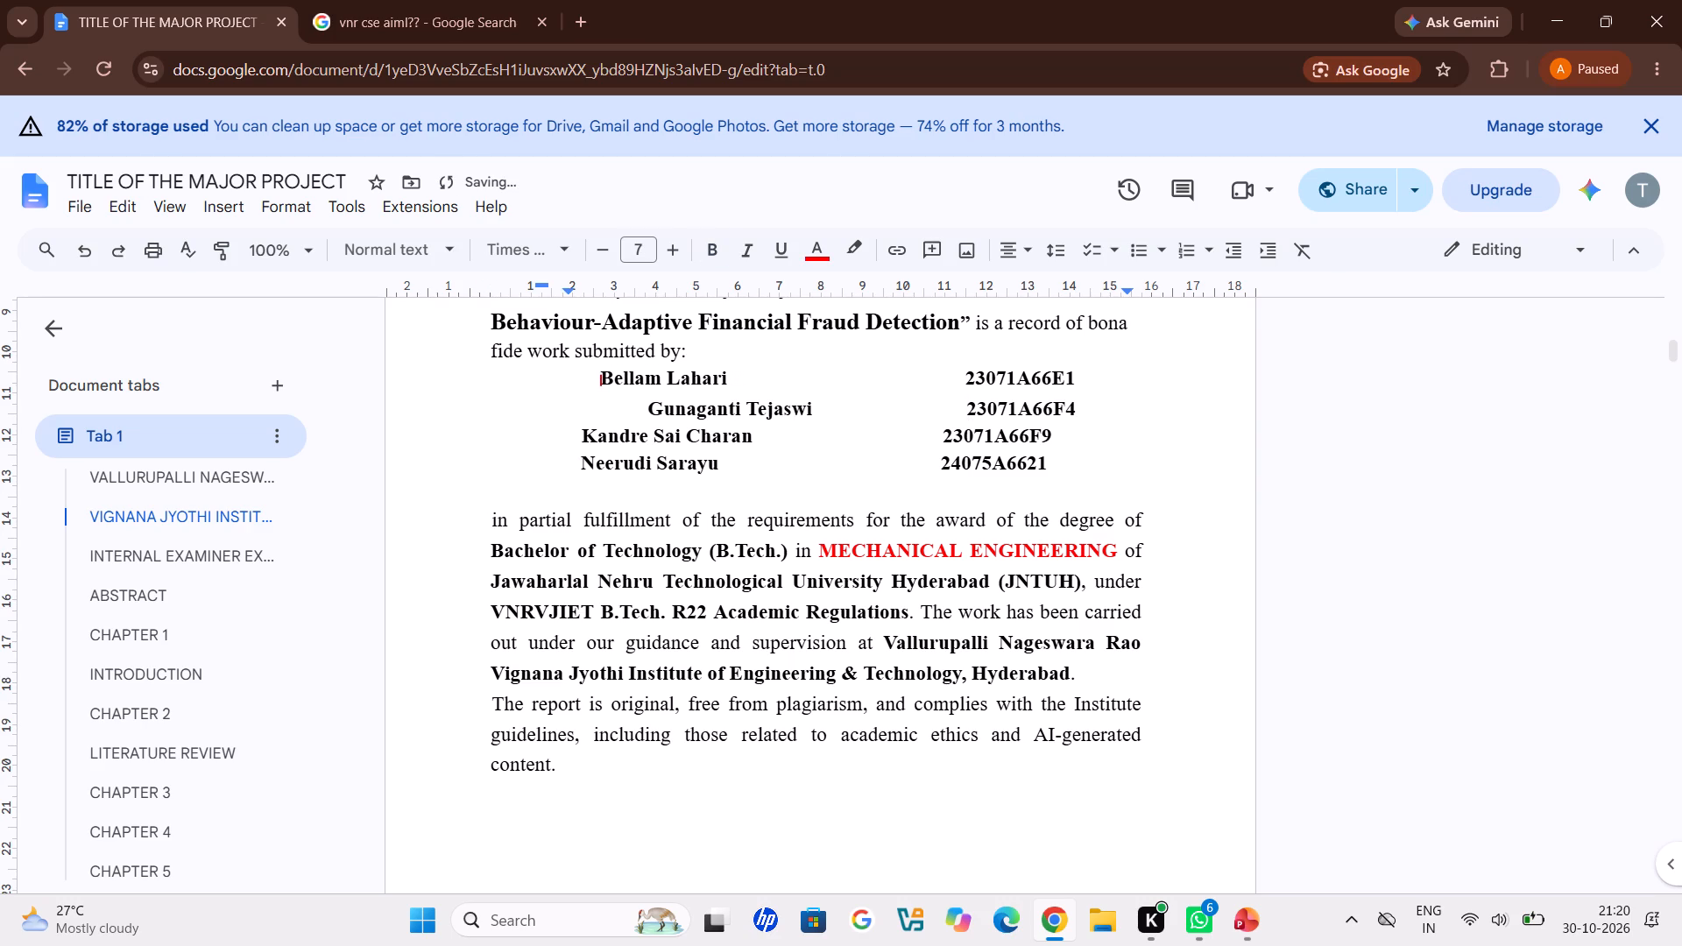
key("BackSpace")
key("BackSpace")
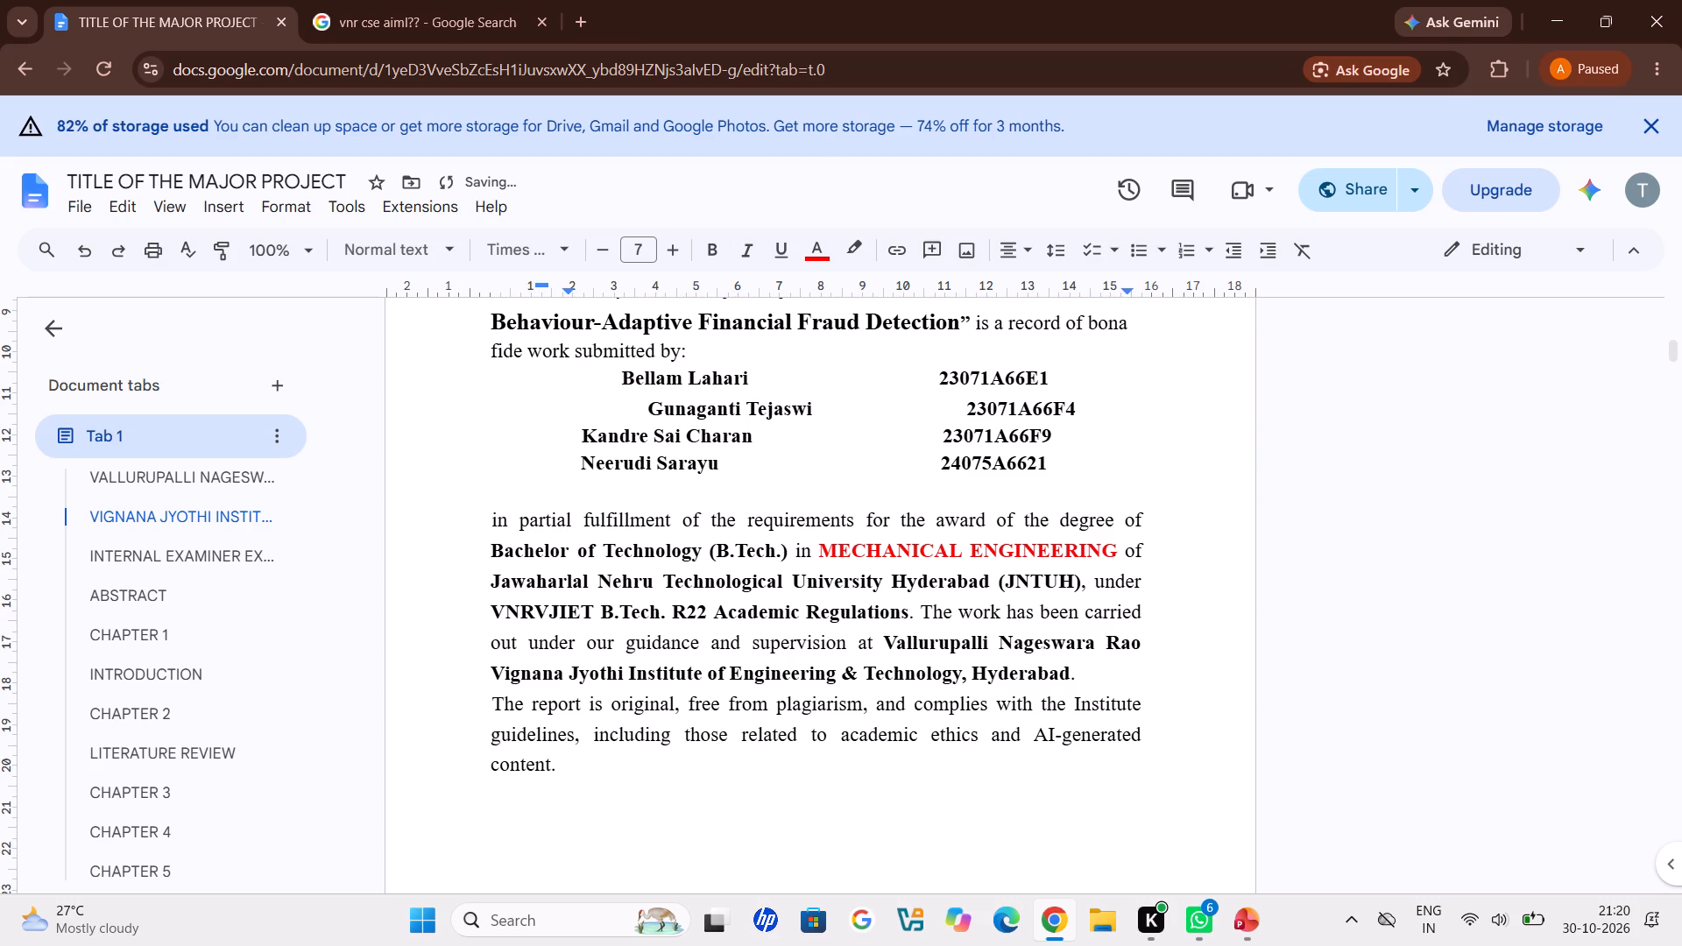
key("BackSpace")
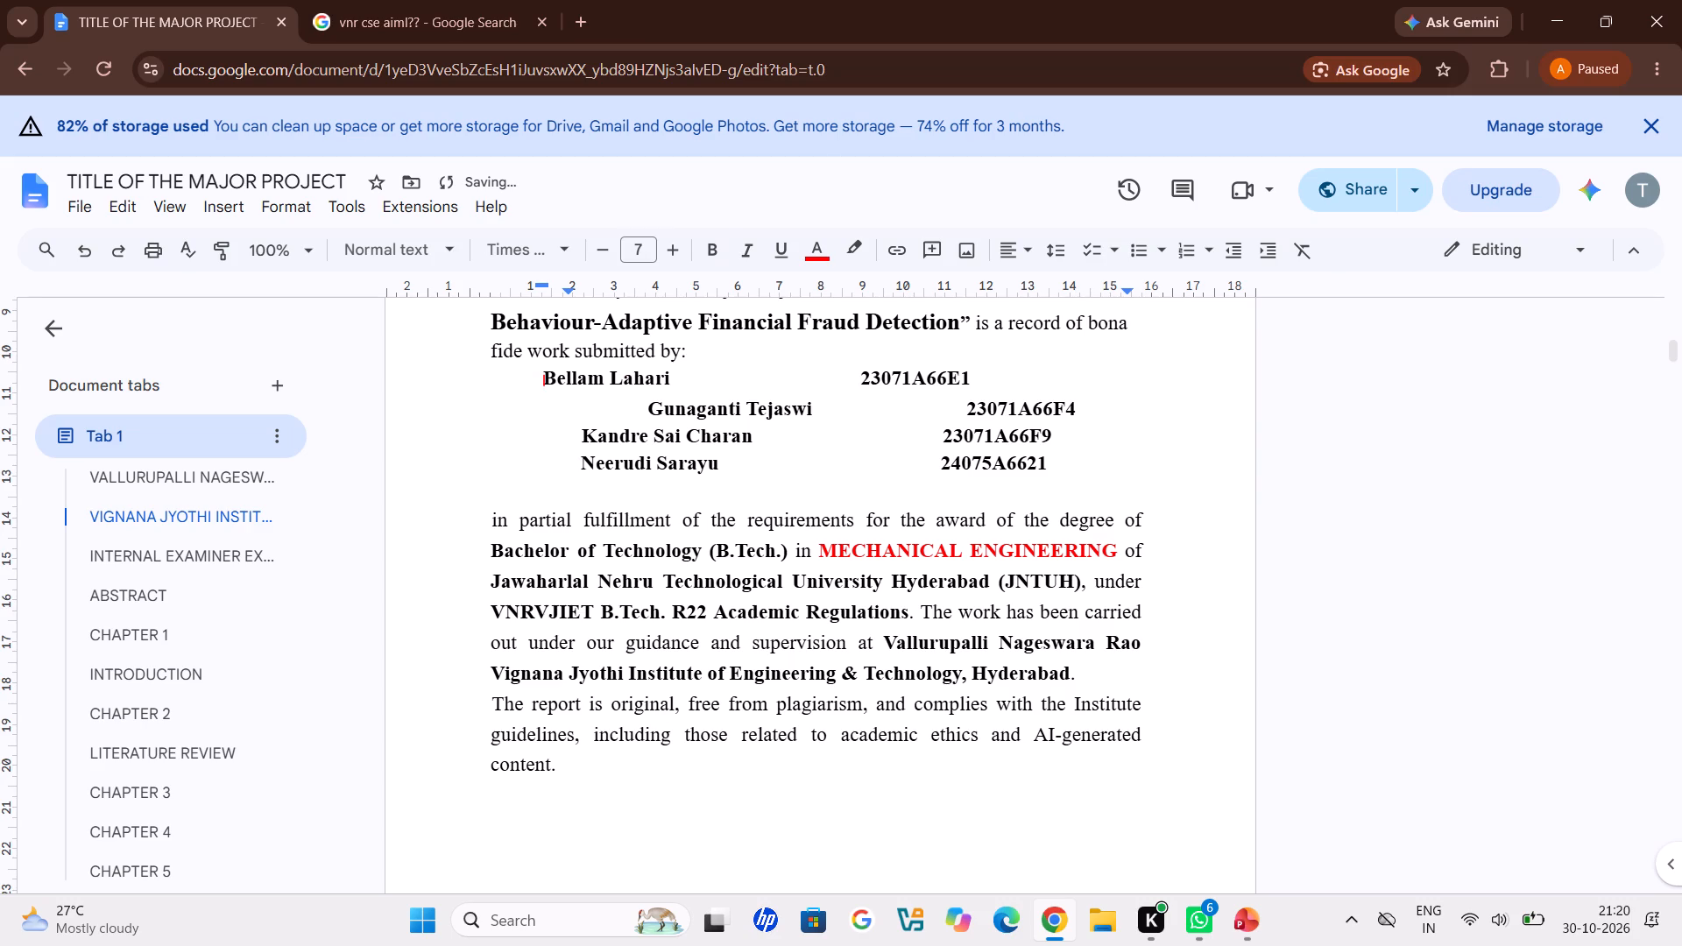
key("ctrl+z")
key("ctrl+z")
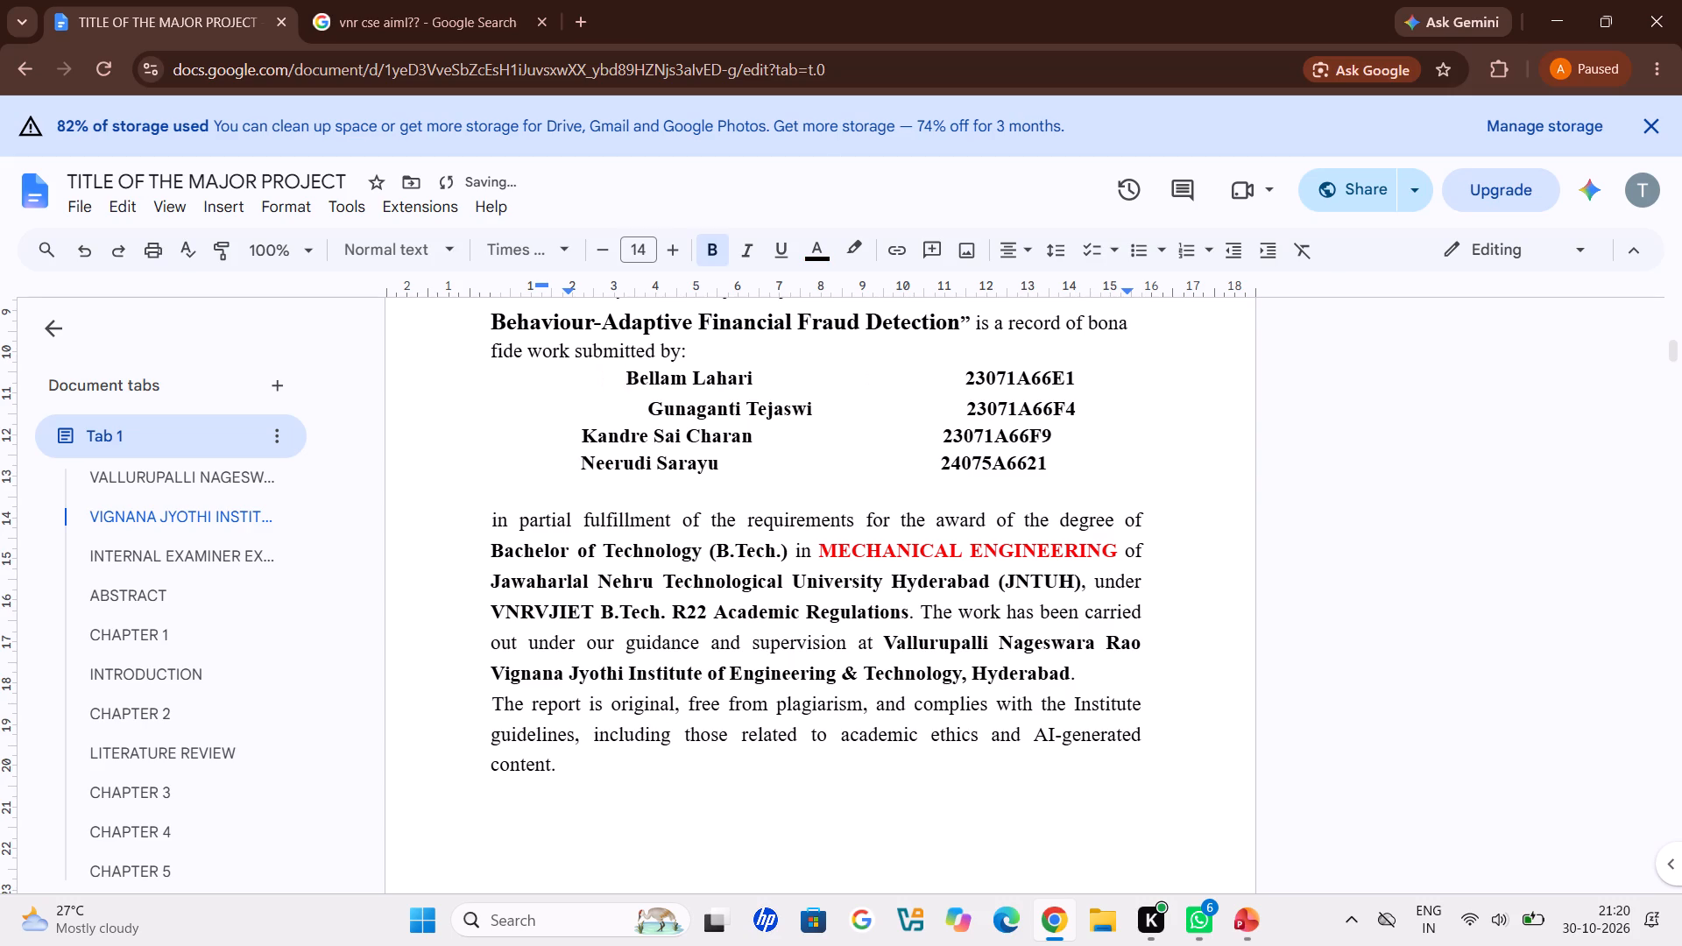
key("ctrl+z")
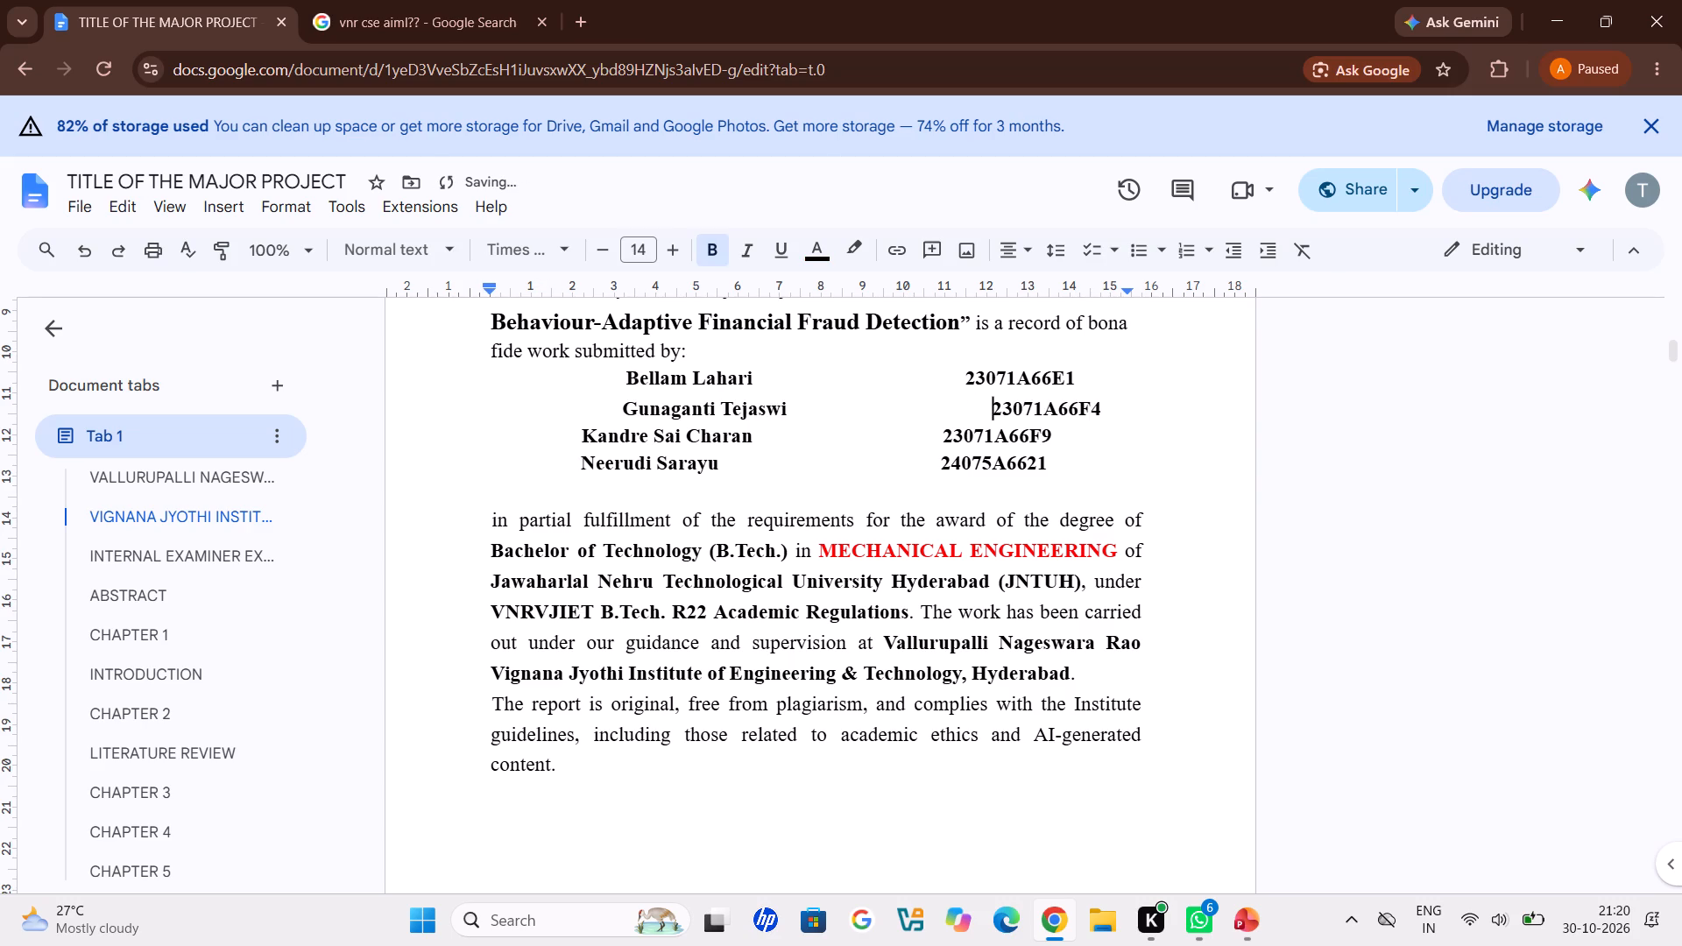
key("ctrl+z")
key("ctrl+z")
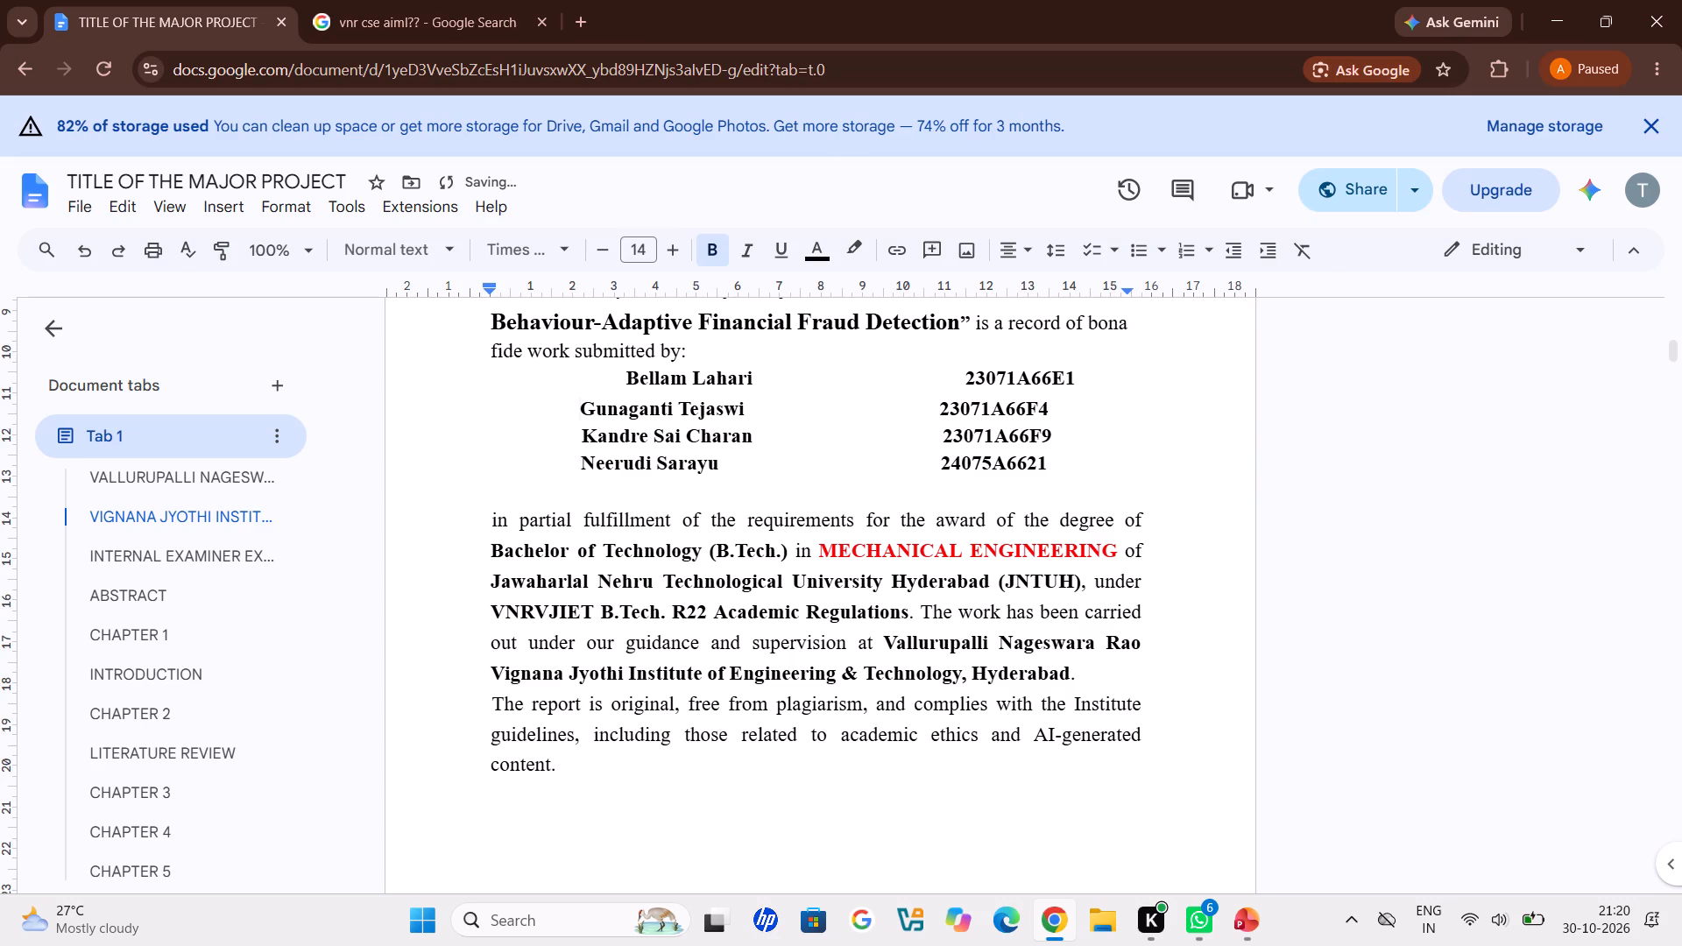
Adjust the spacing before the certificate's first student name so it lines up with the three names below.
left_click(630, 380)
key("BackSpace")
key("BackSpace")
key("BackSpace")
key("BackSpace")
key("BackSpace")
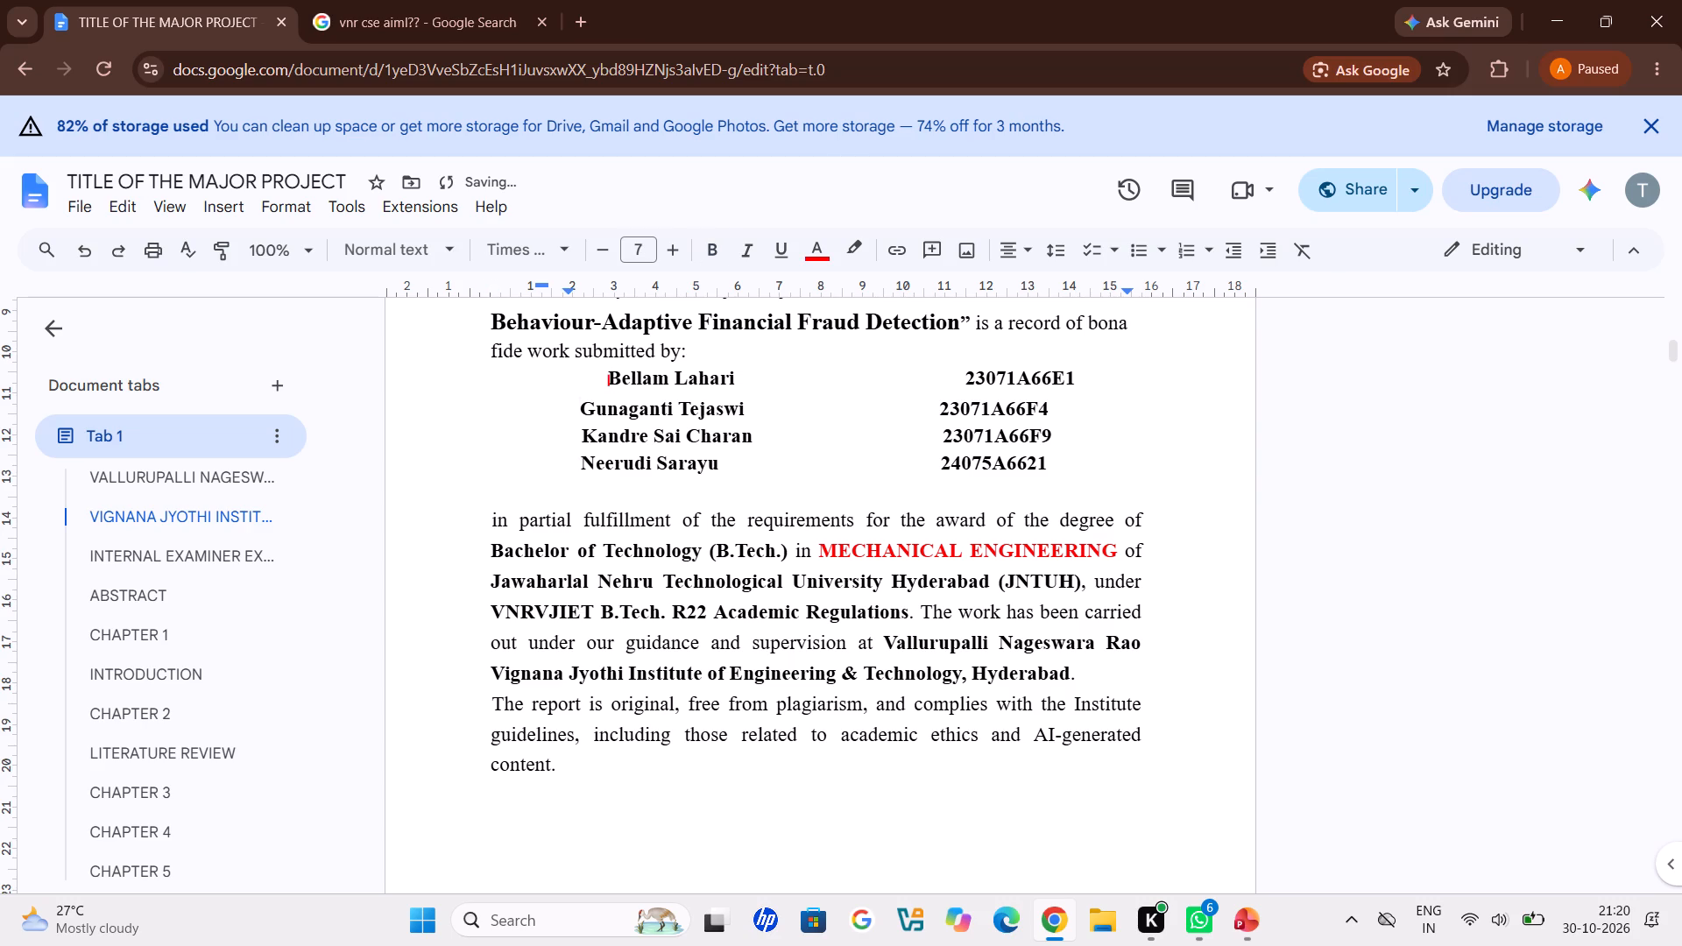
key("BackSpace")
key("BackSpace")
key("BackSpace")
key("BackSpace")
key("BackSpace")
key("BackSpace")
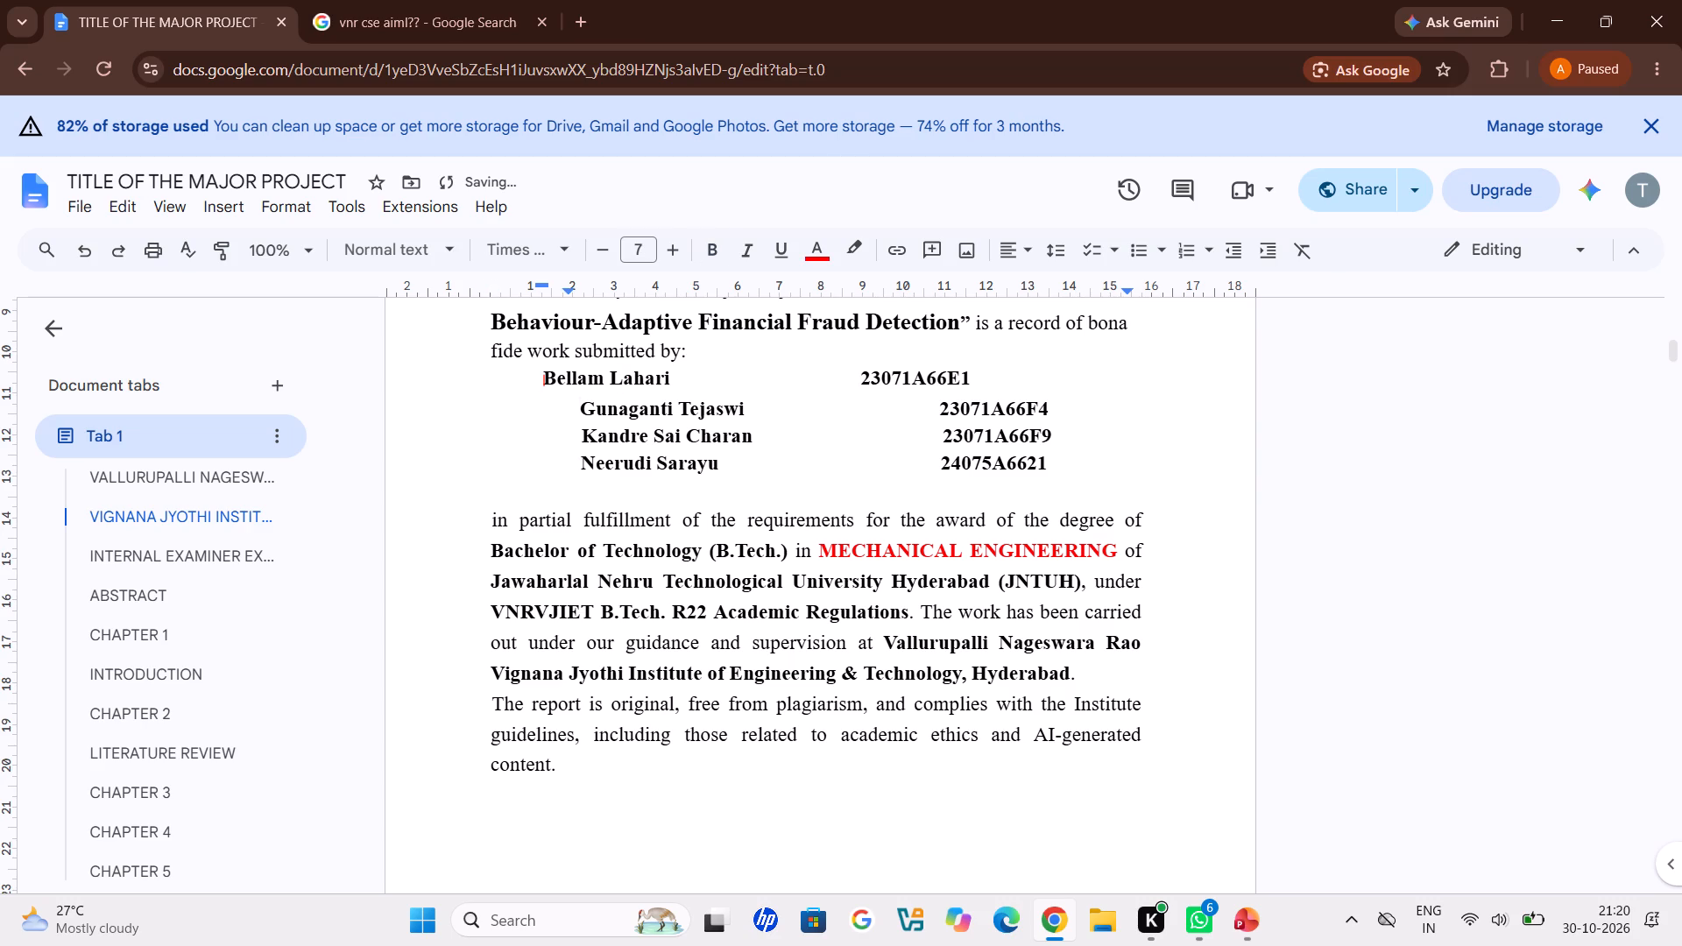
key("space")
key("space")
key("space")
key("space")
key("space")
key("space")
key("space")
key("space")
key("space")
key("space")
key("space")
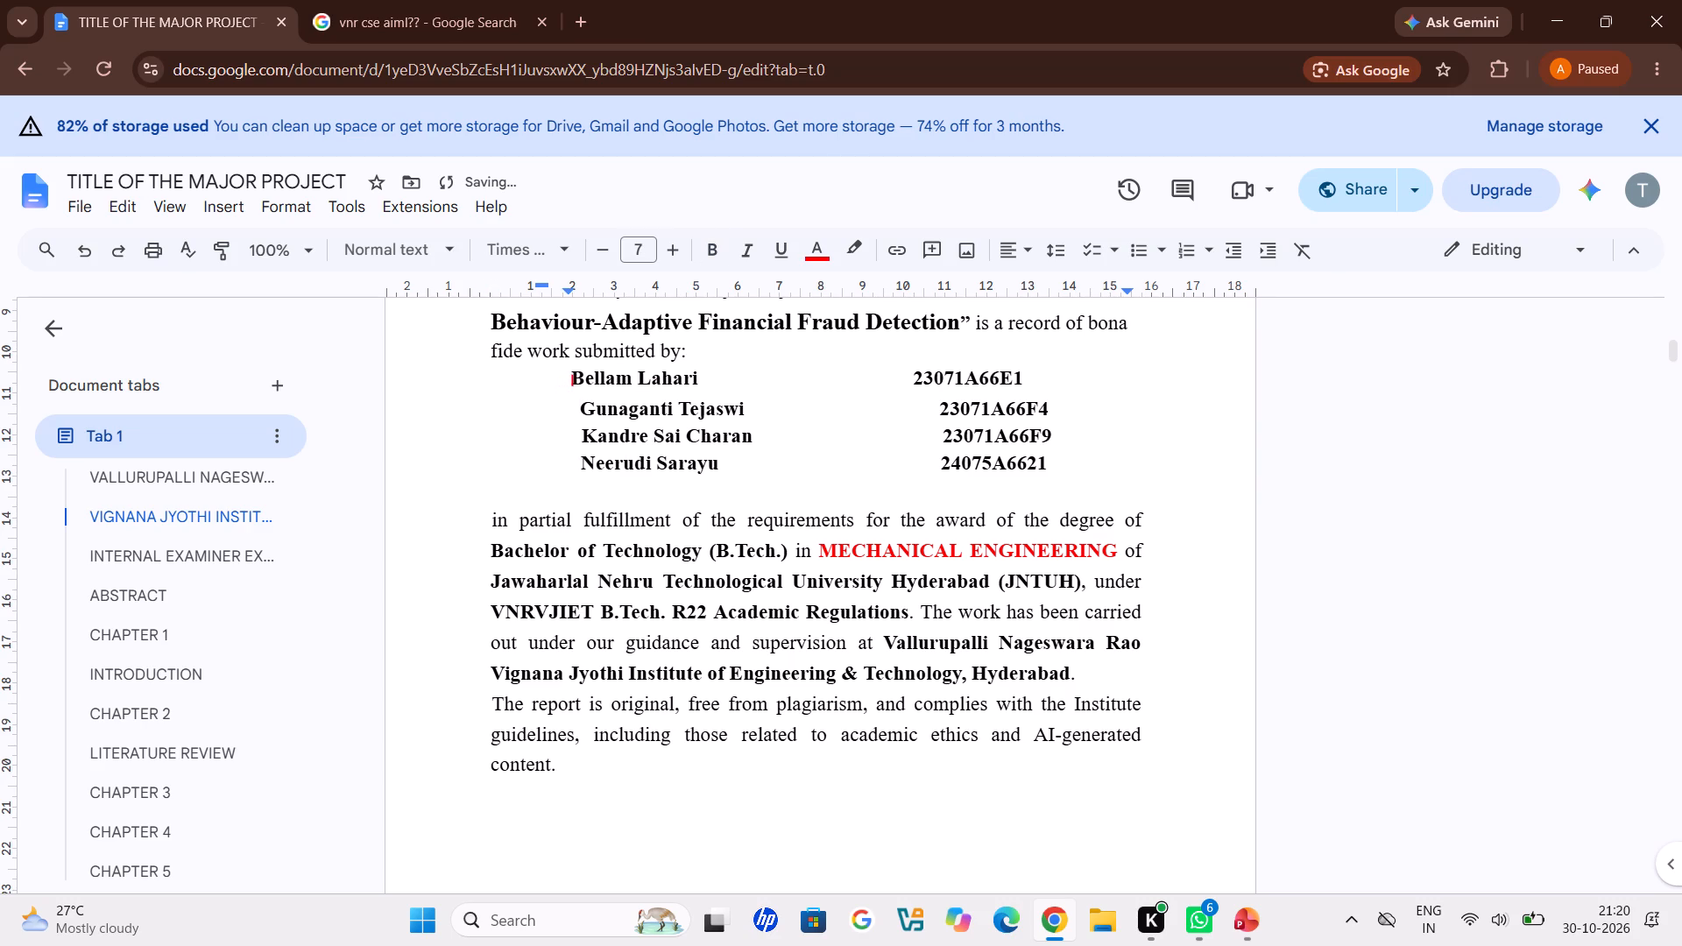
key("space")
key("space")
key("space")
key("space")
Widen the gap before the first student's roll number in the certificate so it lines up with the roll numbers below.
left_click(915, 376)
key("space")
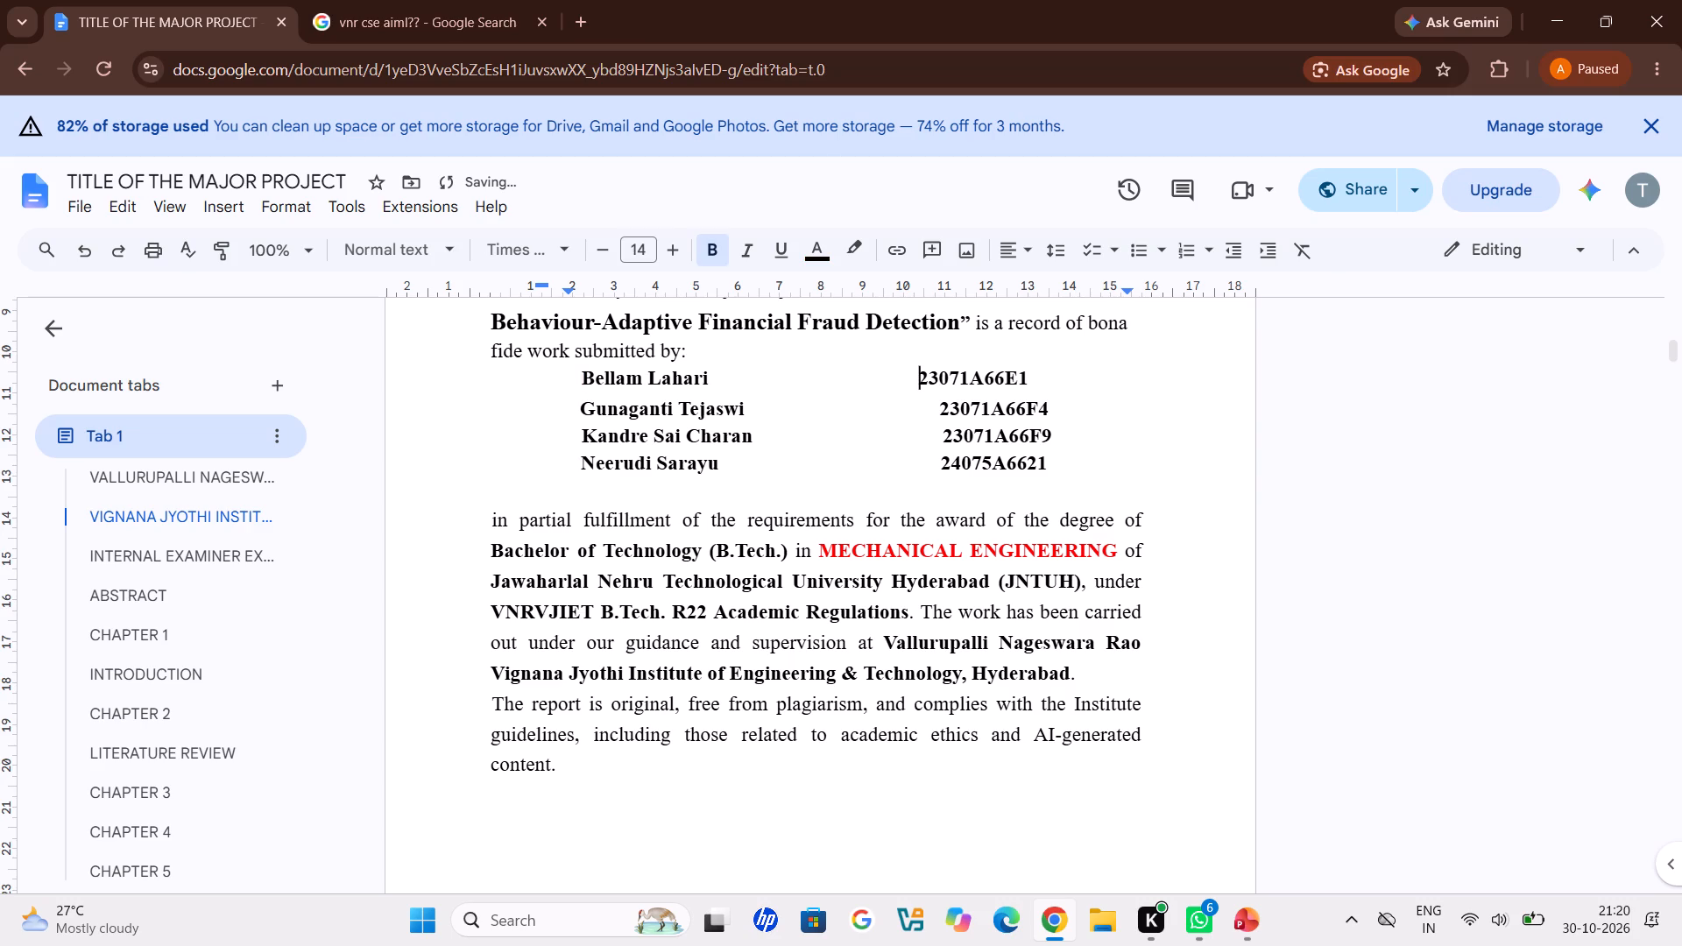
key("space")
key("space")
key("space")
key("space")
left_click(1099, 495)
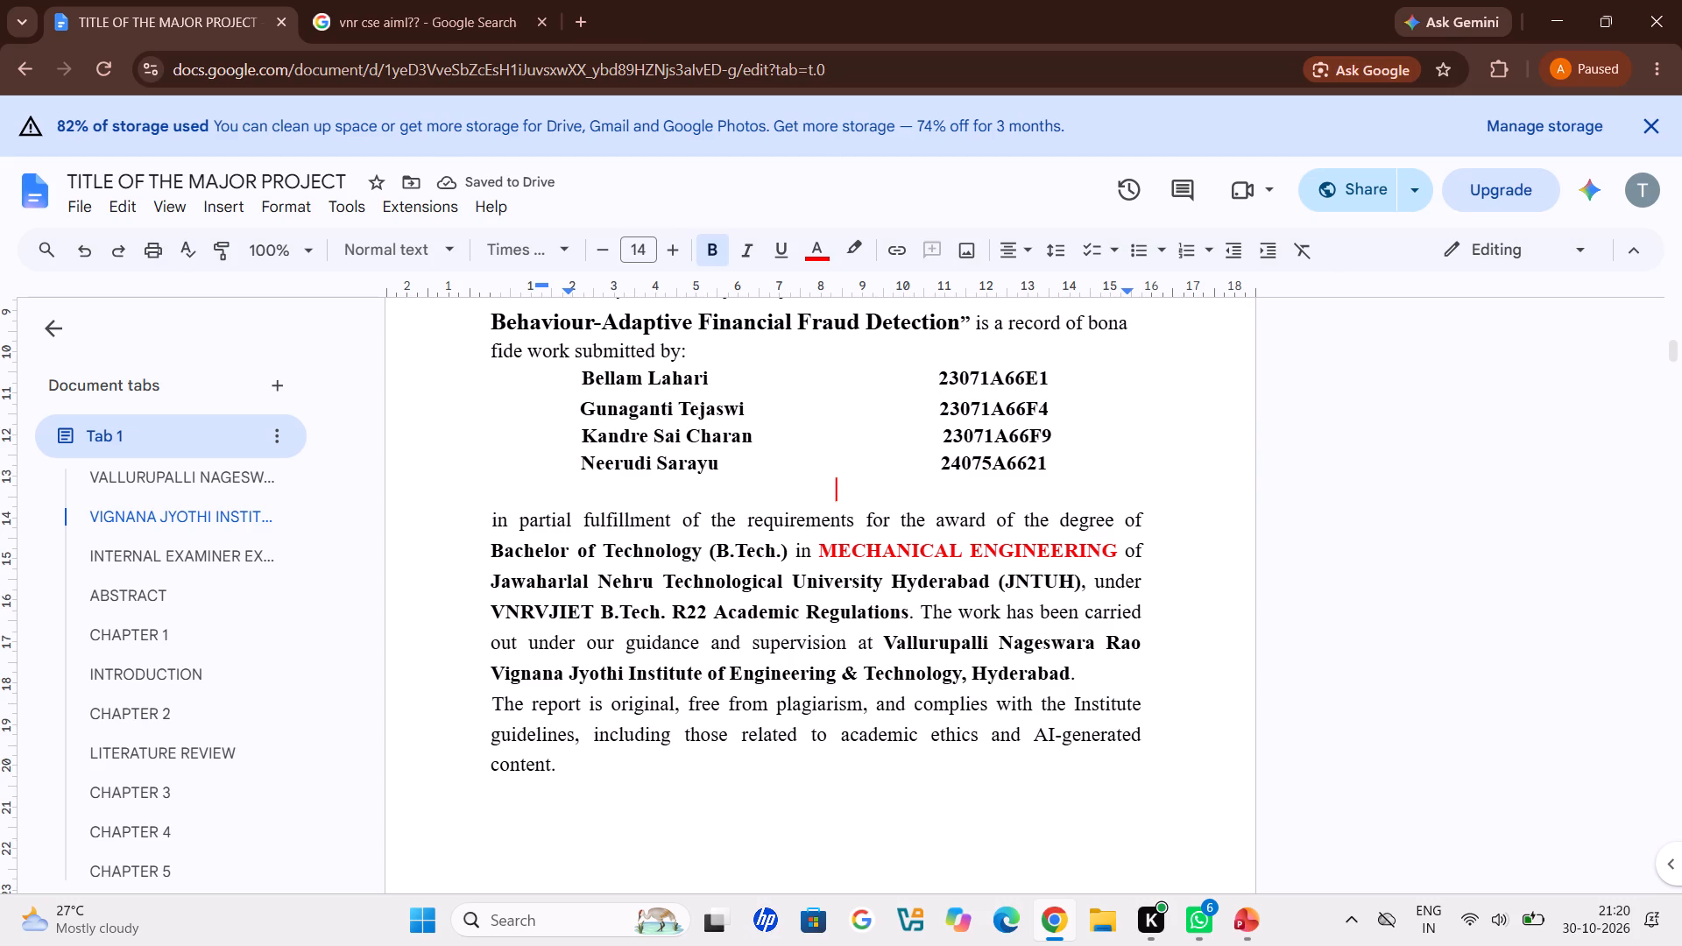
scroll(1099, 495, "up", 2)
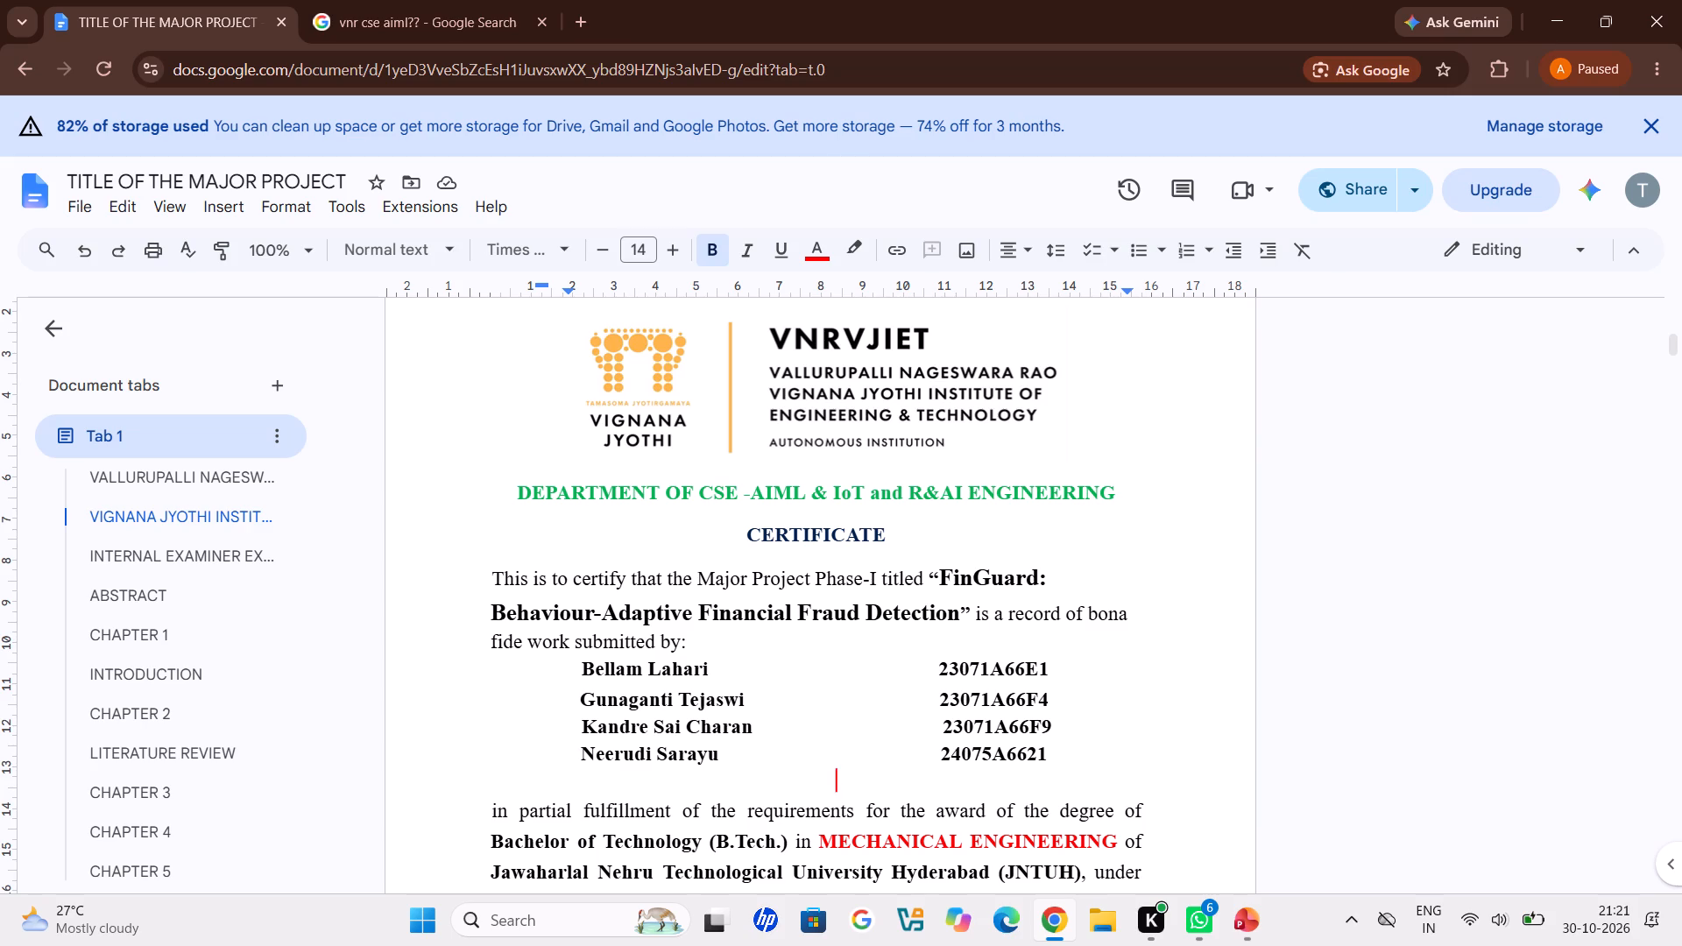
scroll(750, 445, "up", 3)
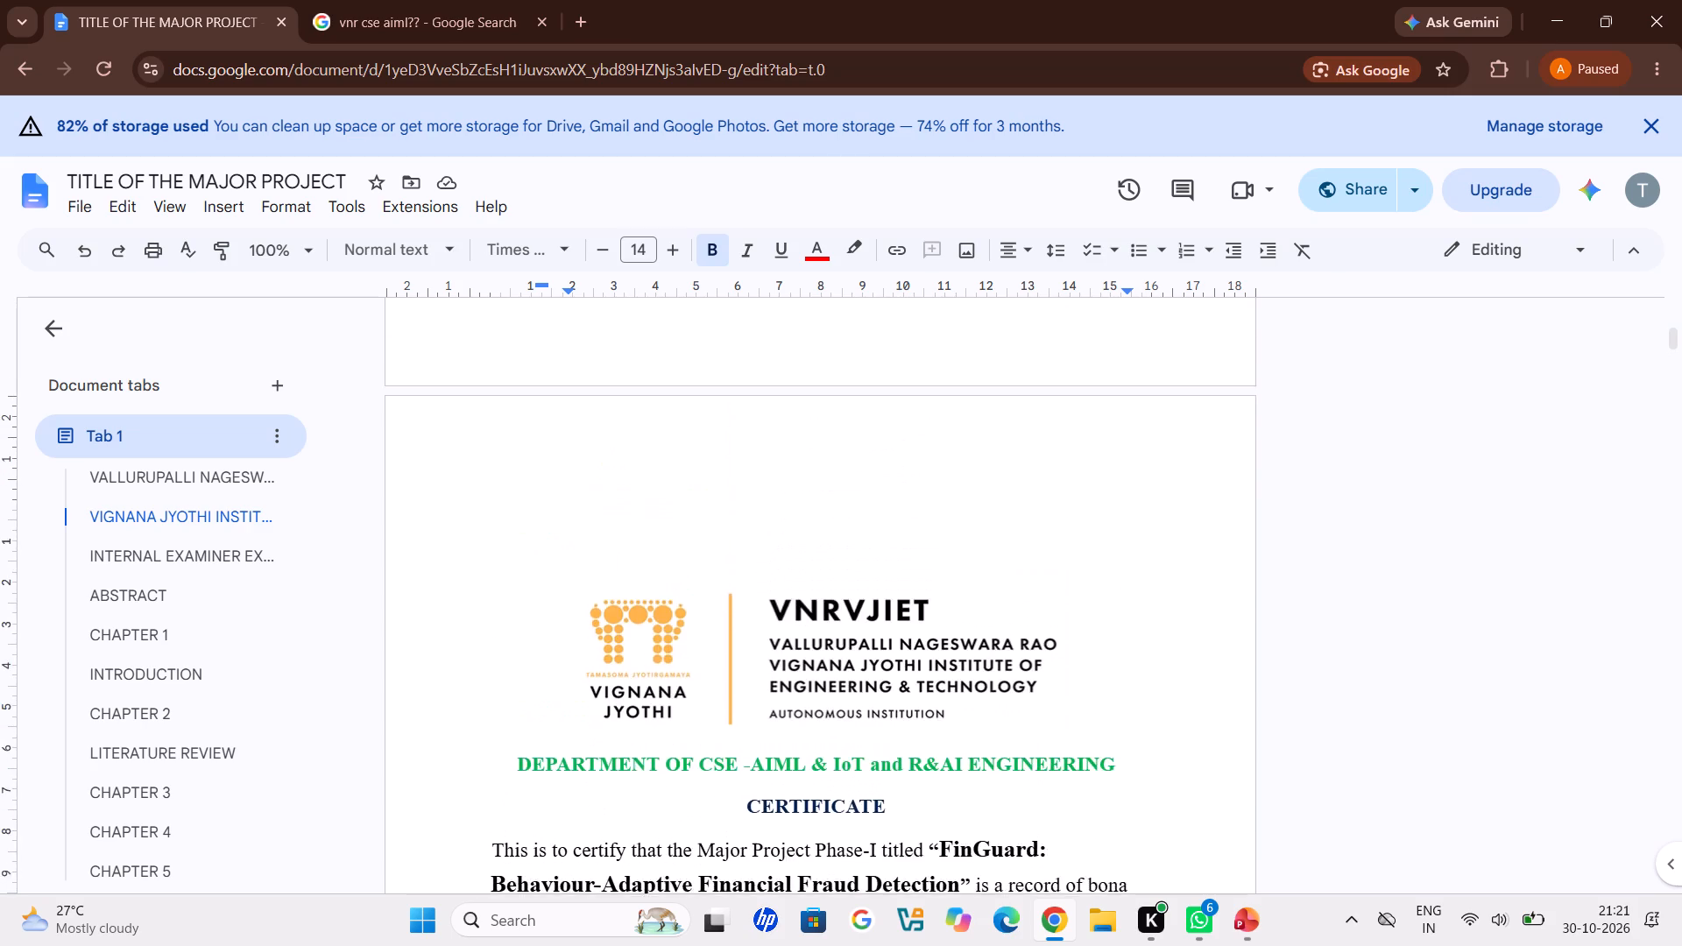
Replace "MECHANICAL ENGINEERING" in the certificate's degree sentence with "CSE -AIML & IoT and R&AI" copied from the title page's department line.
scroll(750, 445, "up", 3)
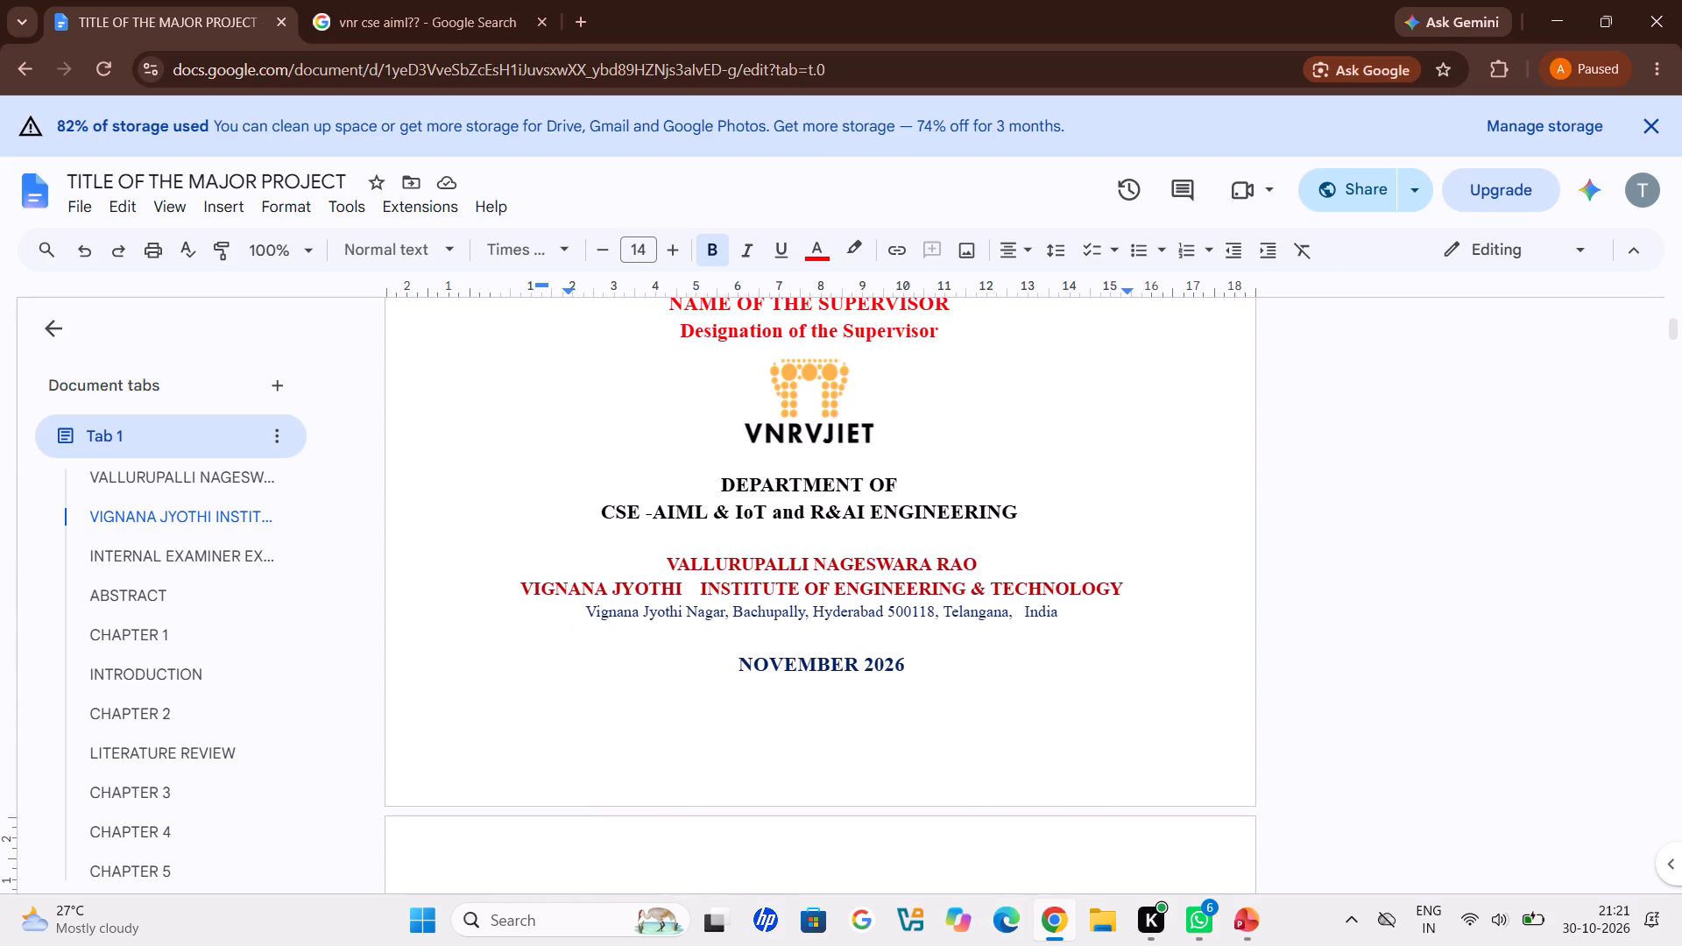
left_click_drag(598, 509, 880, 511)
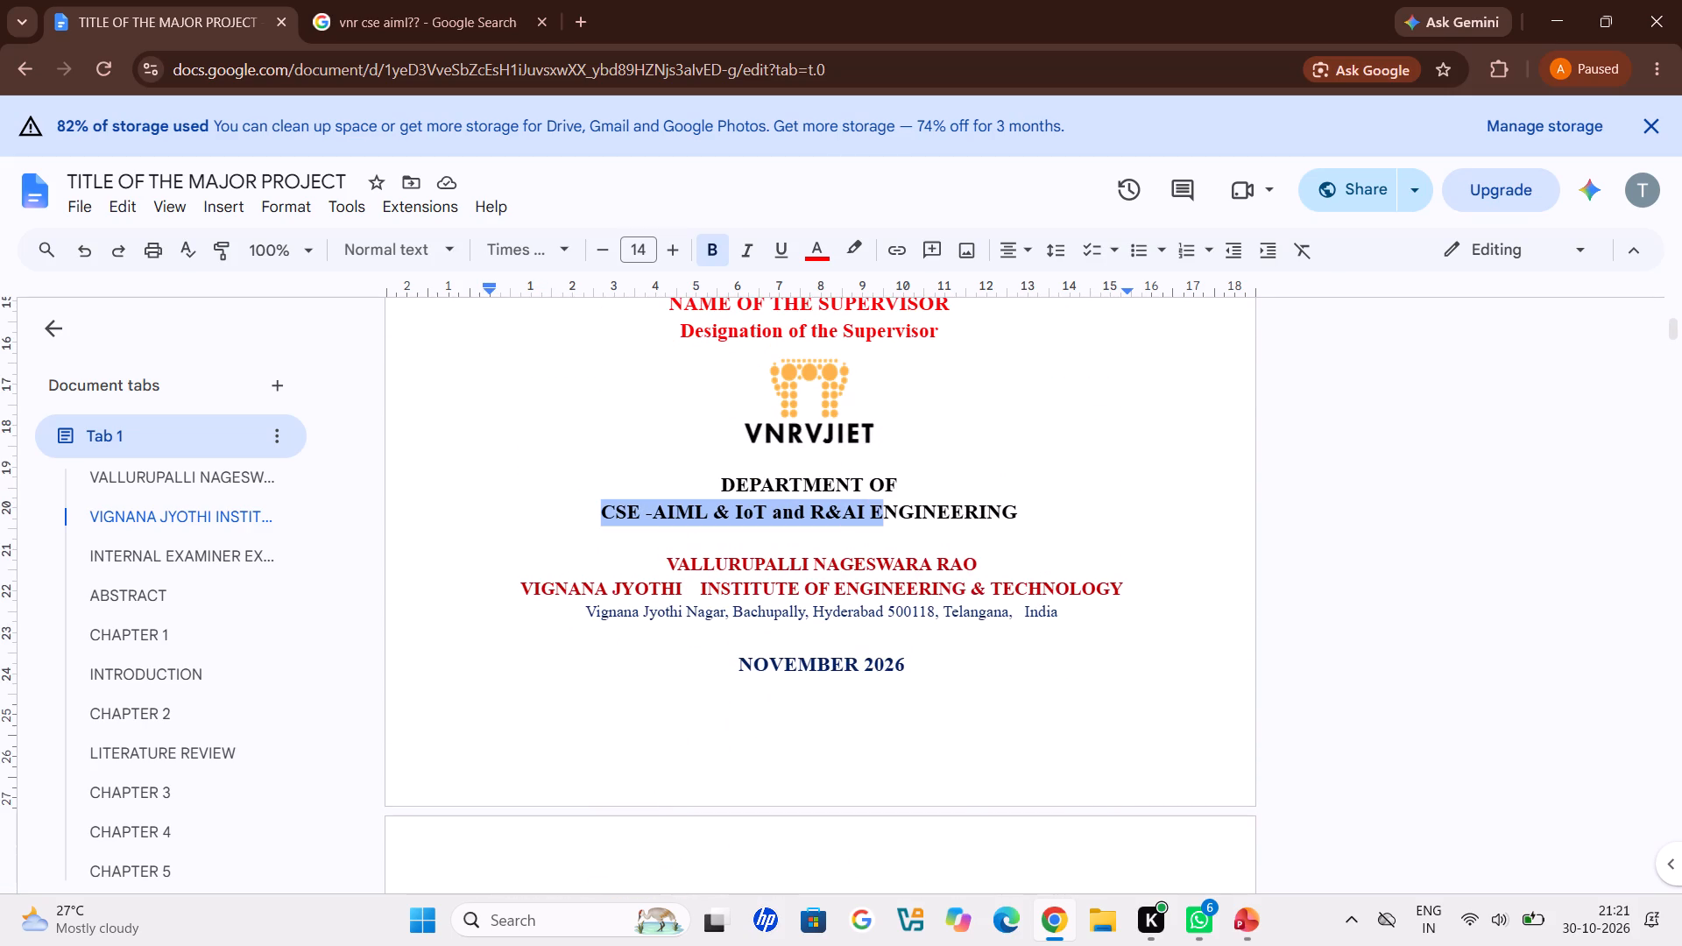
left_click_drag(880, 511, 871, 513)
key("ctrl+c")
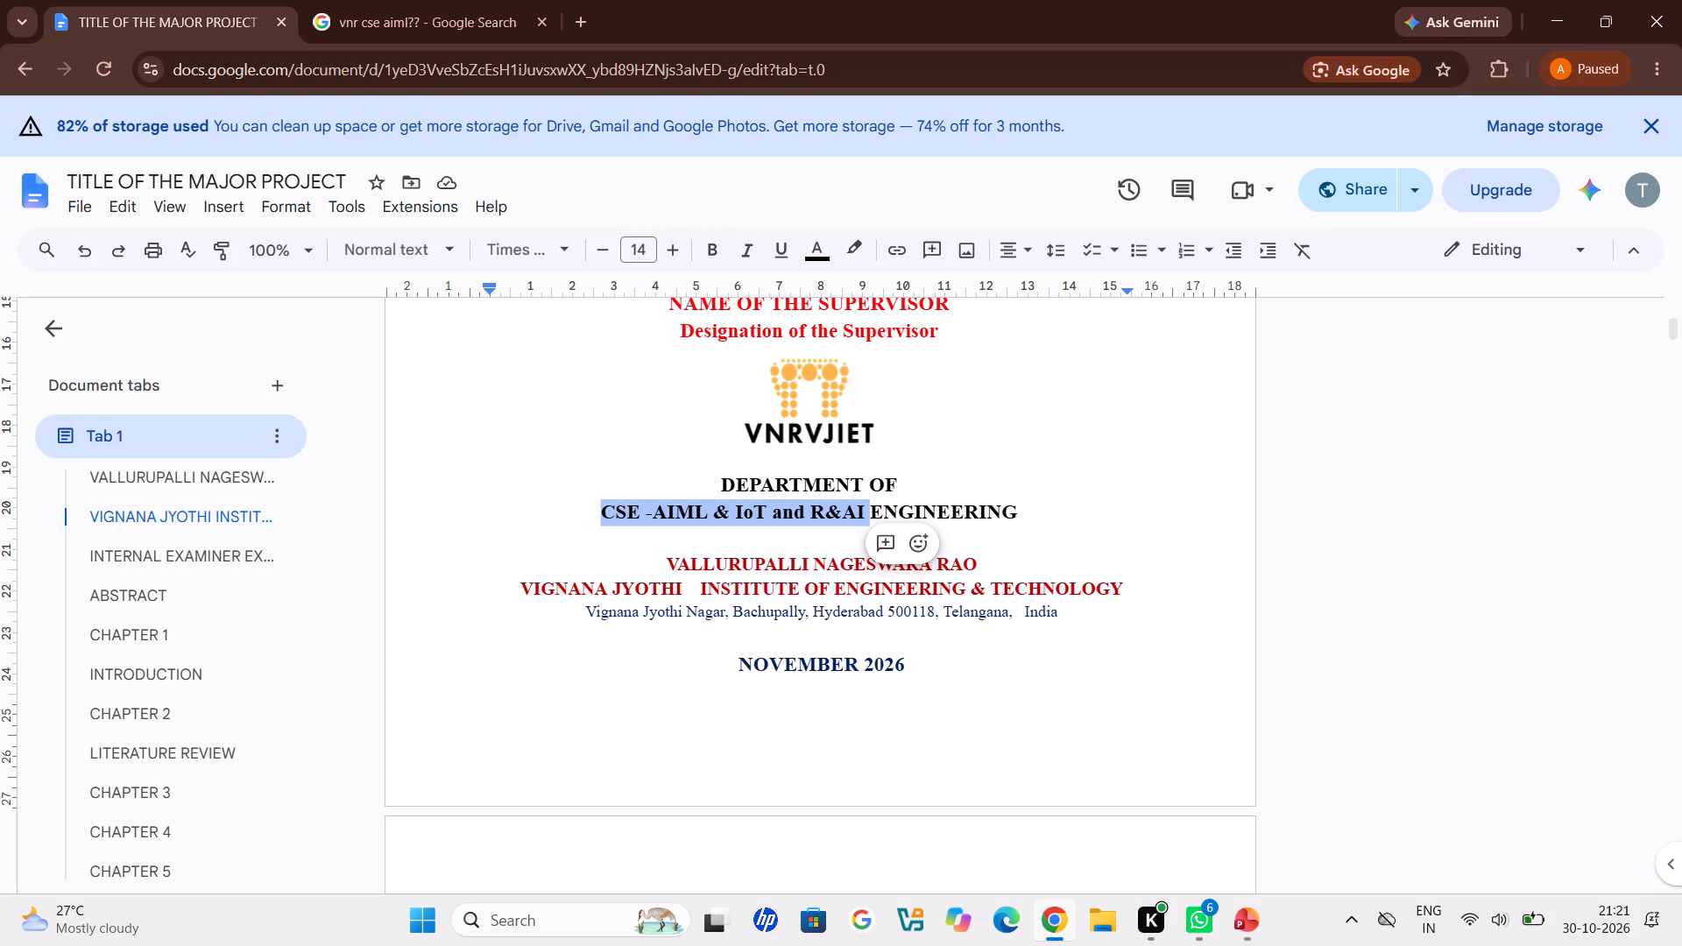
left_click(1062, 513)
scroll(1062, 513, "down", 8)
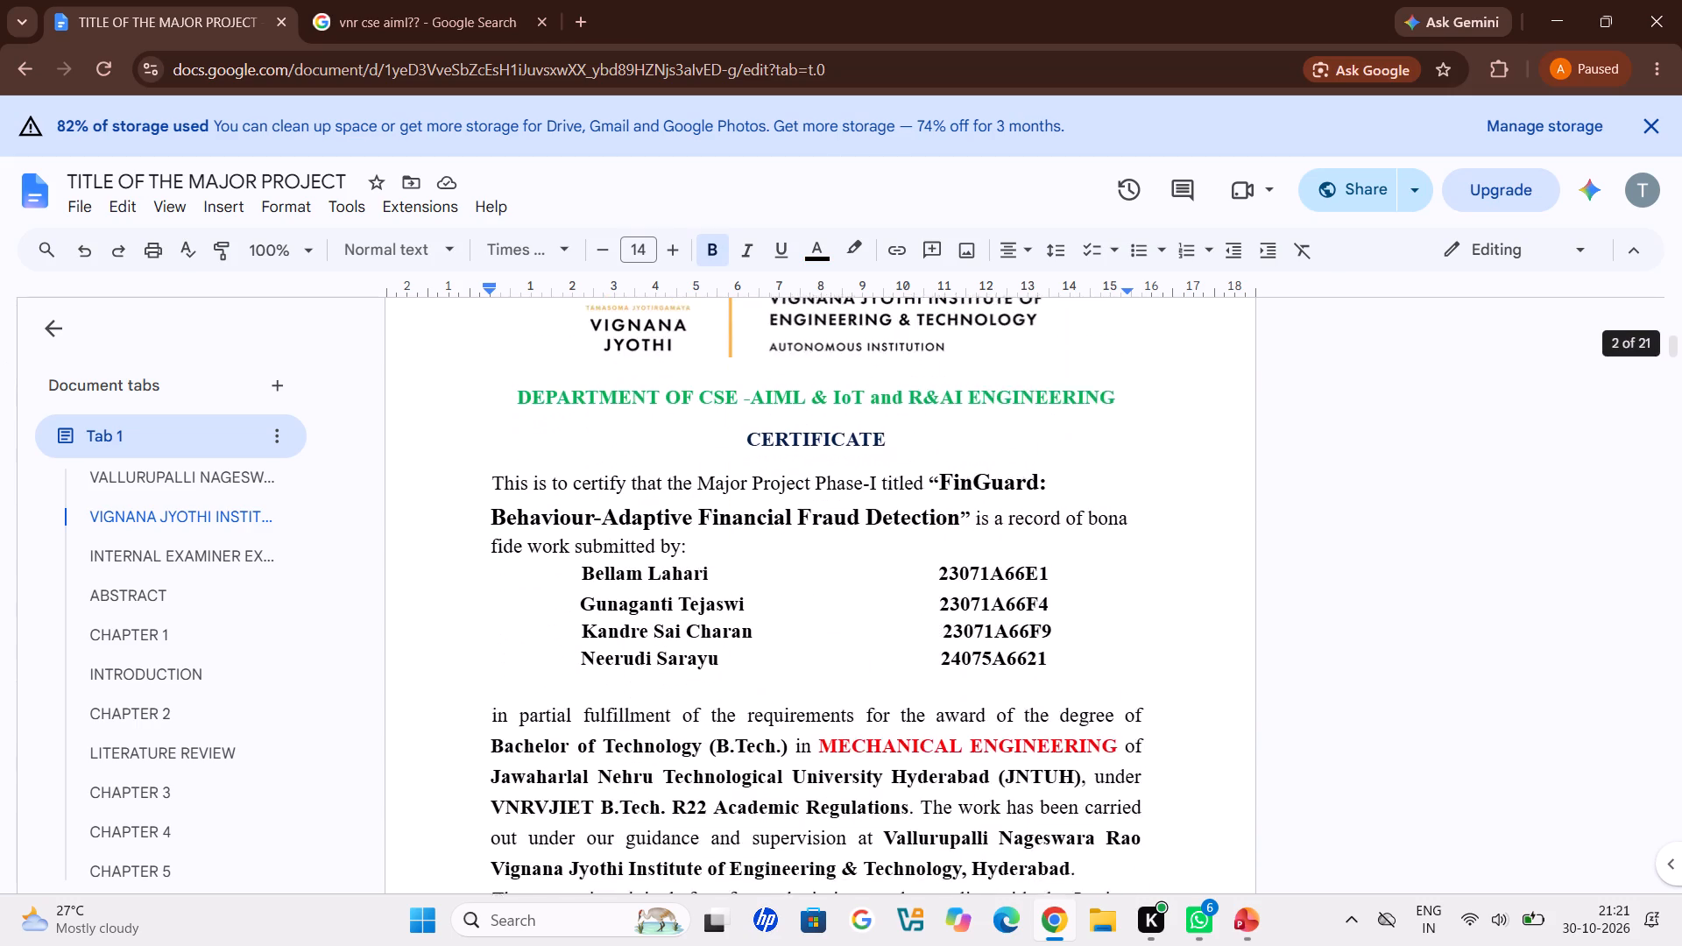
scroll(1062, 513, "down", 3)
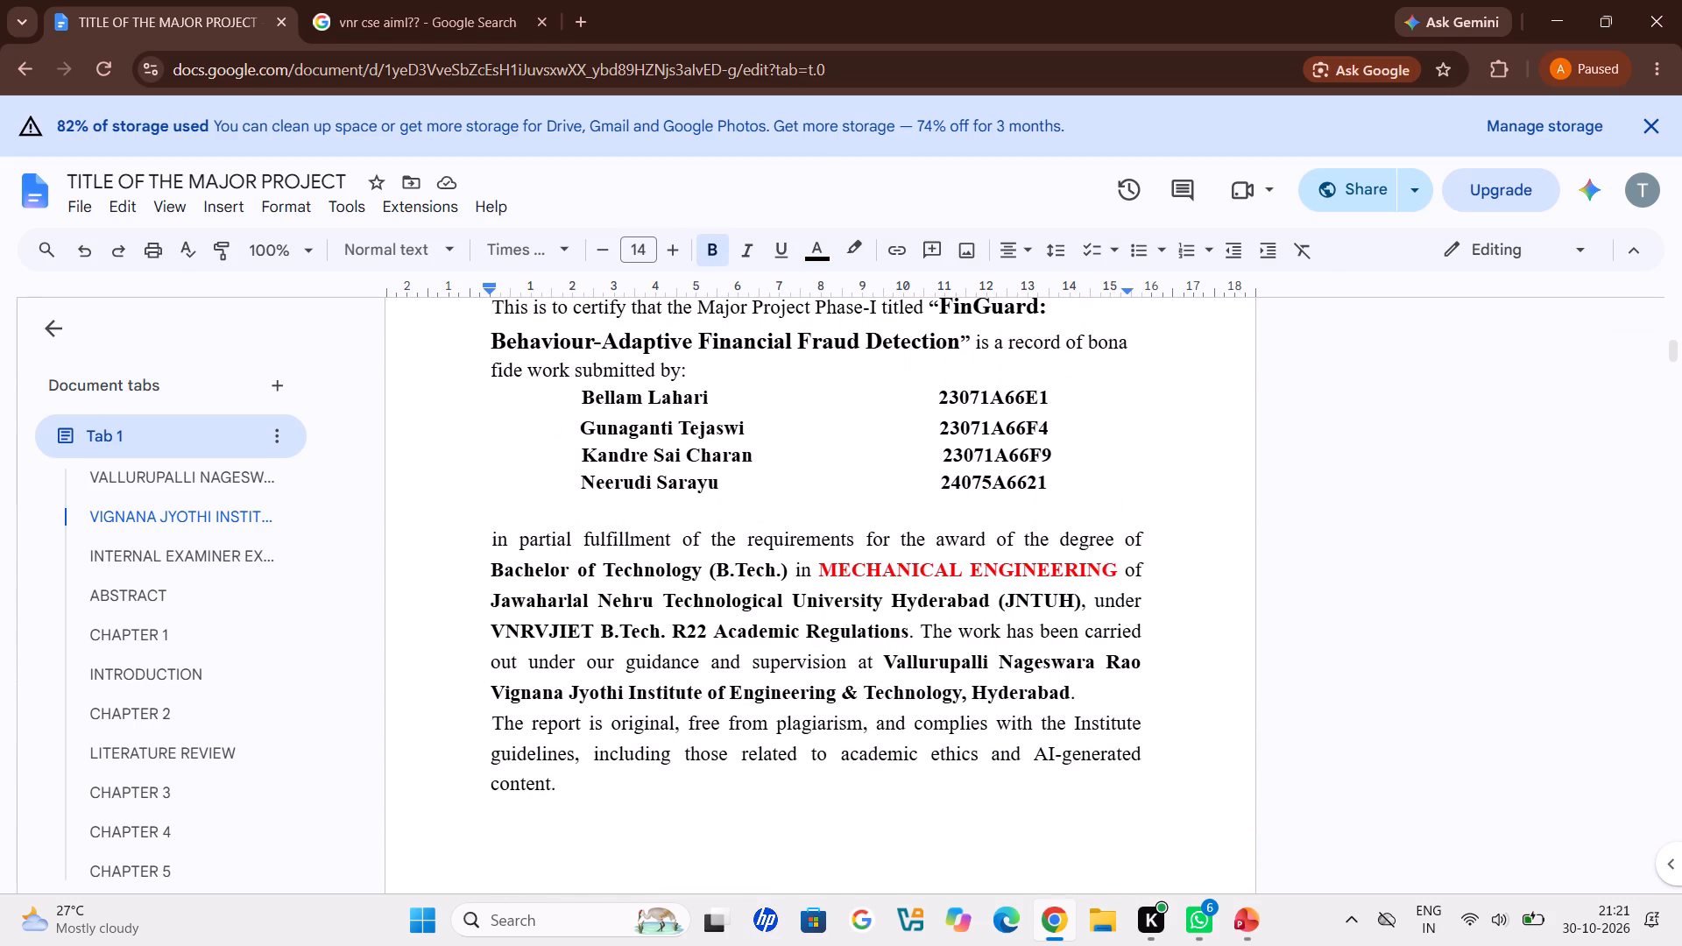
left_click_drag(819, 572, 1113, 561)
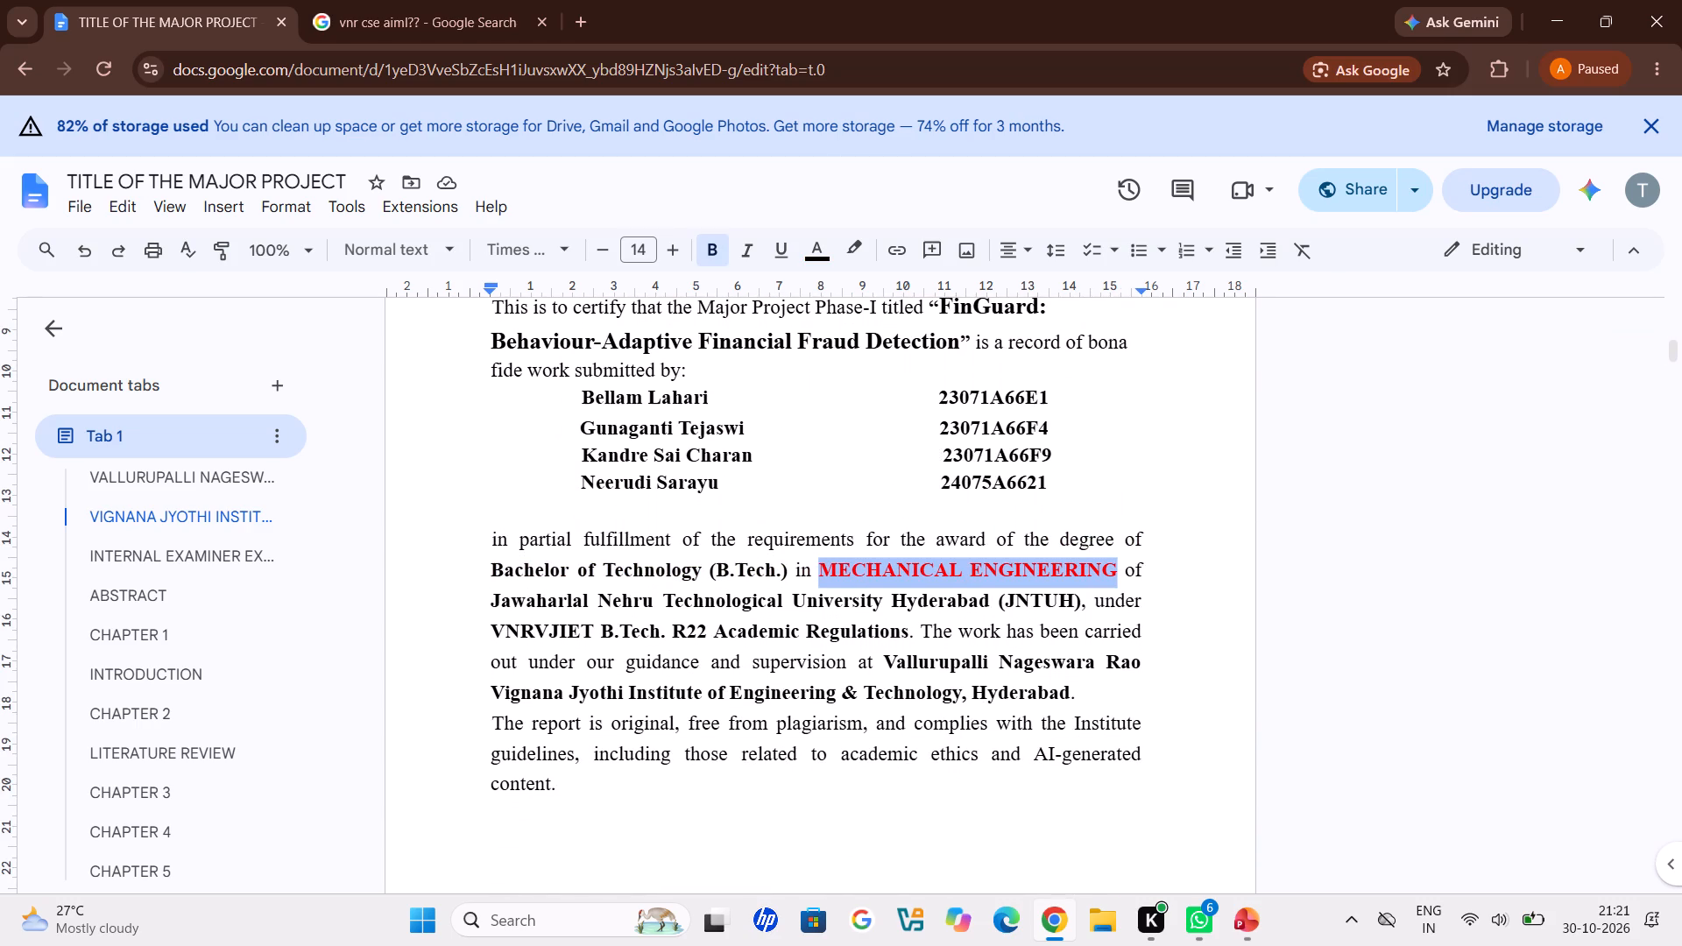
left_click_drag(1113, 561, 1113, 565)
key("ctrl+v")
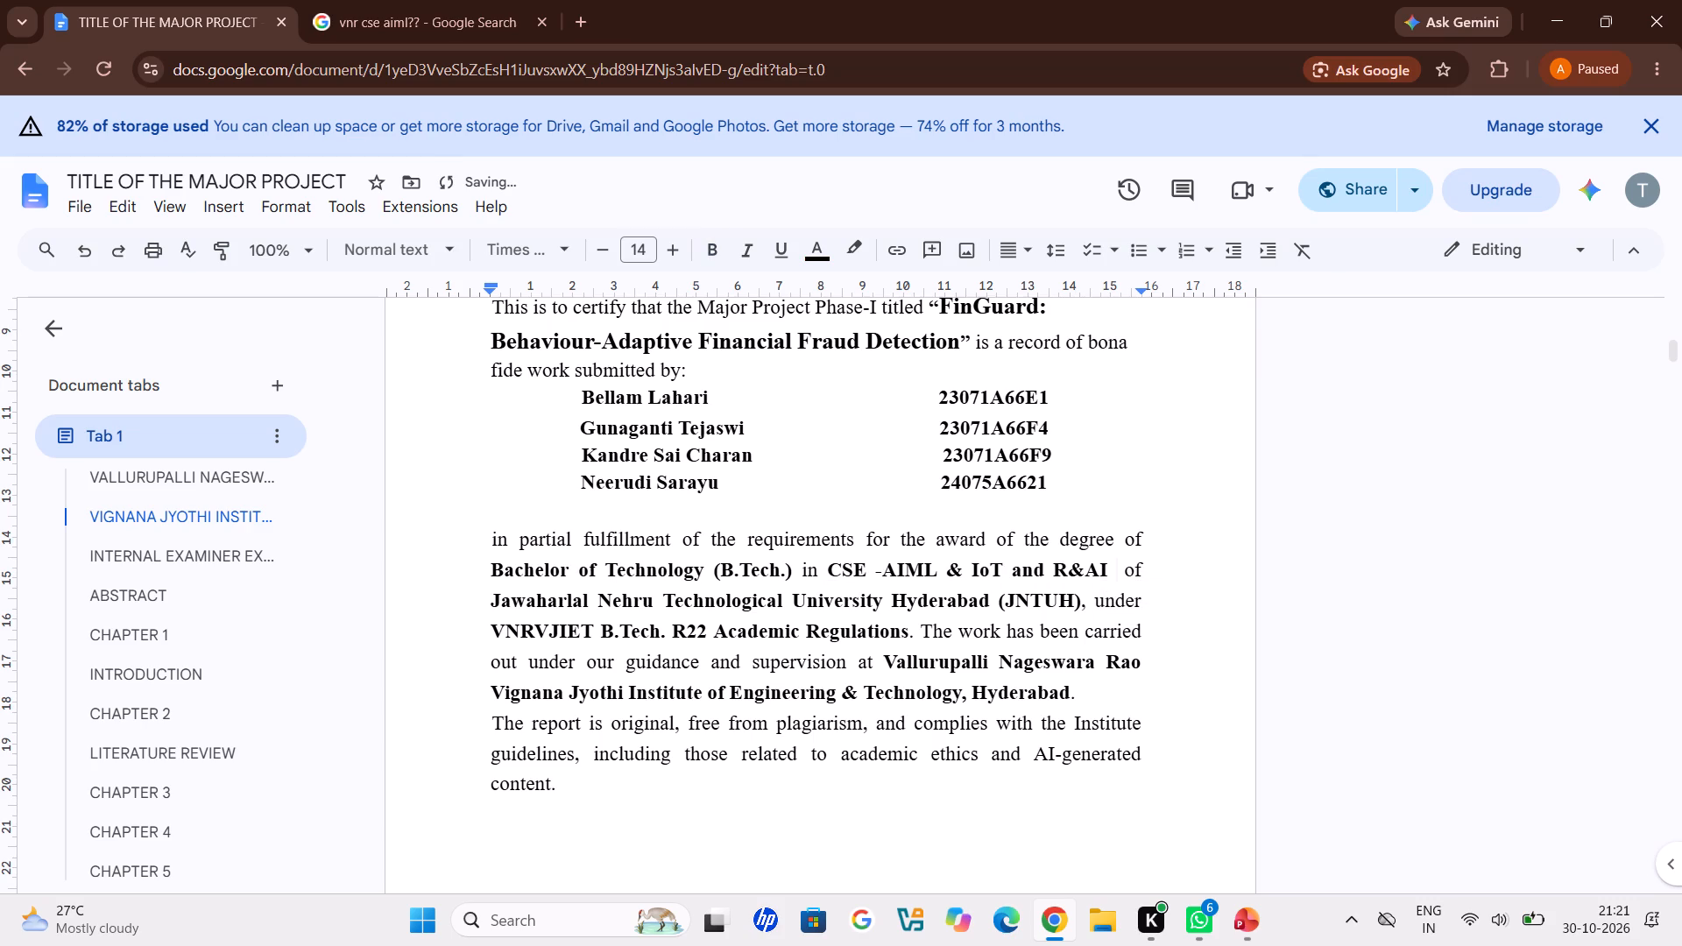
Clear the red XXXXXXX name placeholder after "Dr." in the certificate's HOD signature block.
scroll(803, 533, "down", 5)
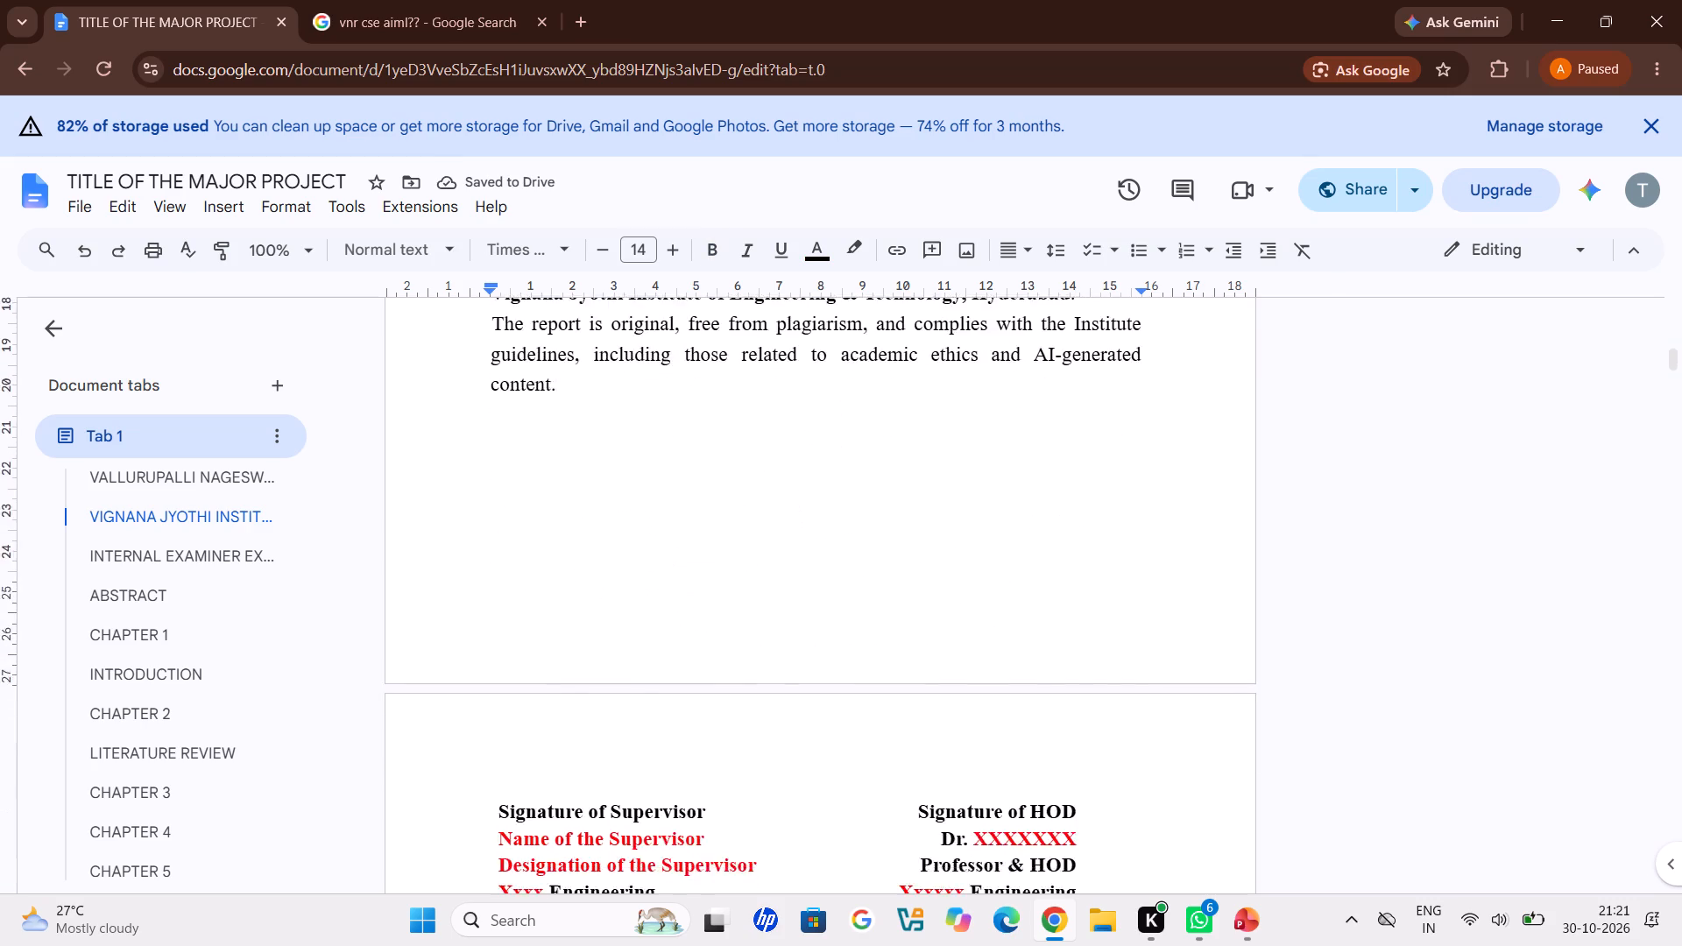
scroll(803, 533, "down", 2)
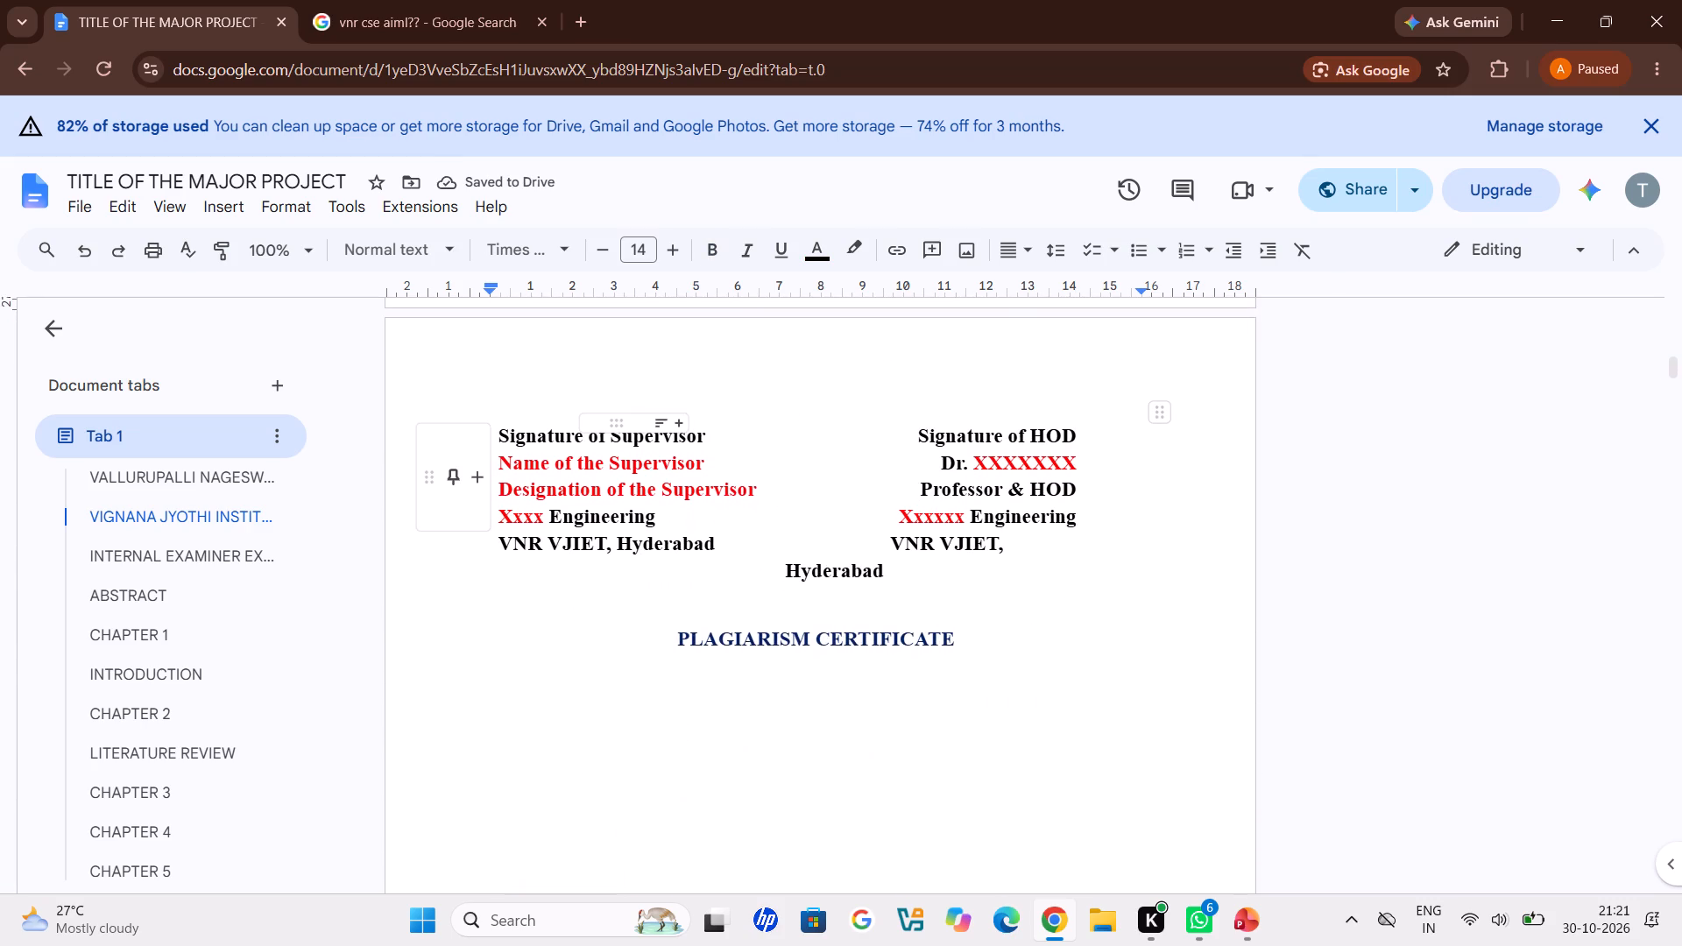
left_click(1077, 464)
key("BackSpace")
key("BackSpace")
key("BackSpace")
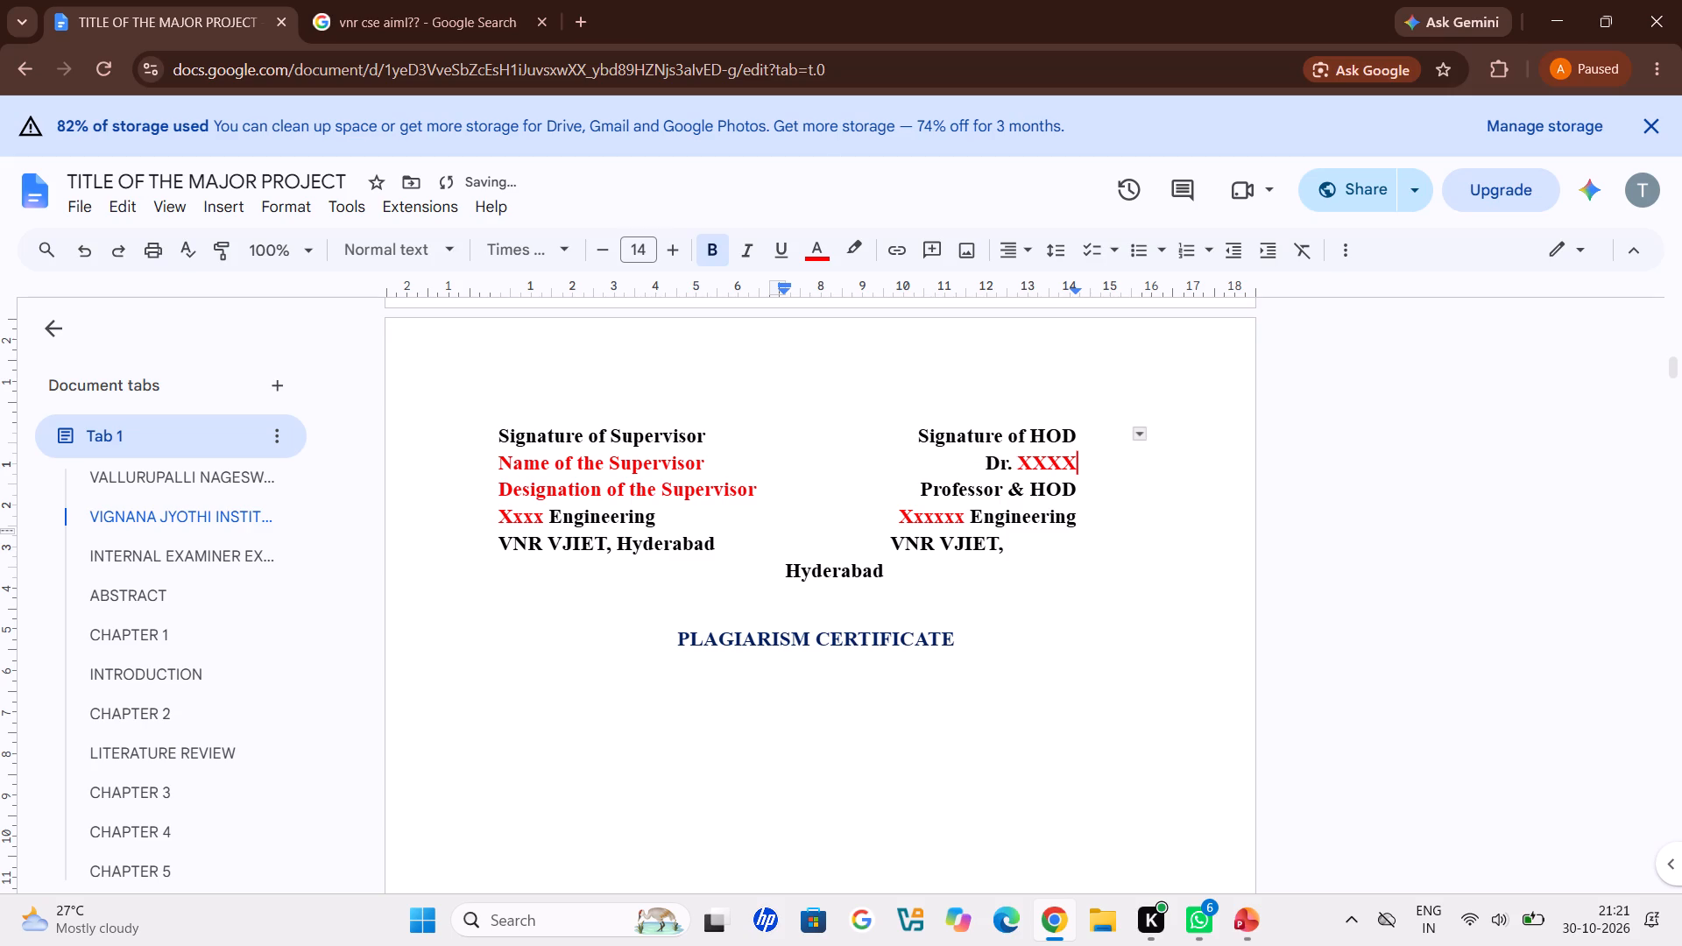
key("BackSpace")
key("BackSpace")
key("BackSpace")
key("BackSpace")
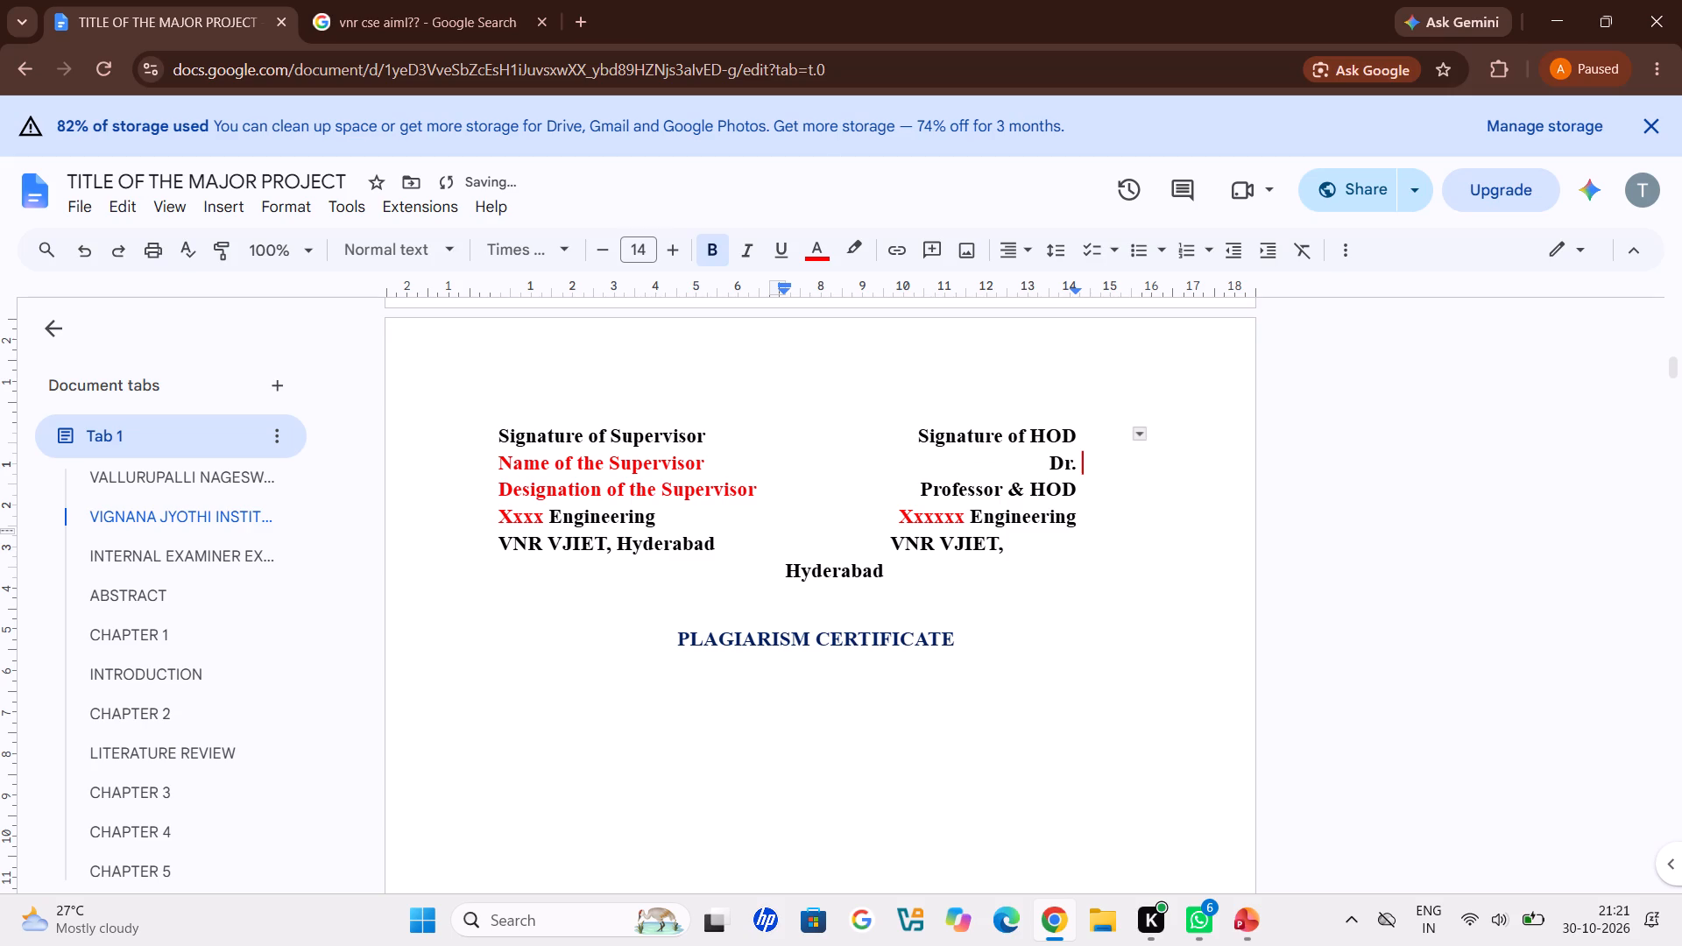
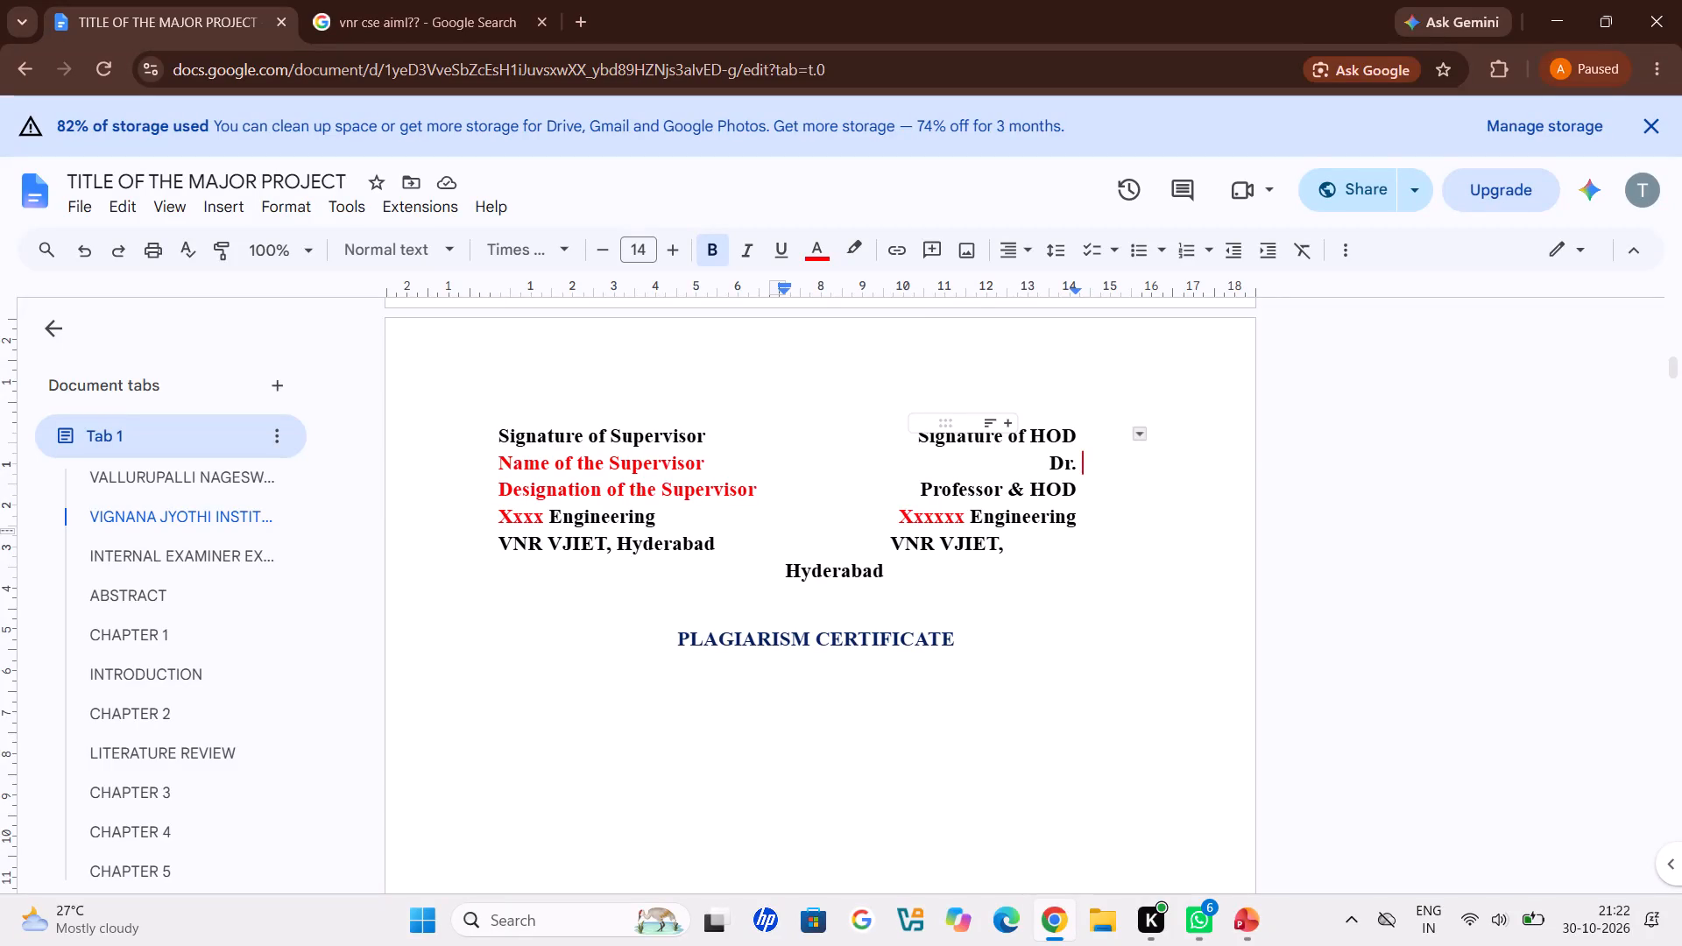
Paste the HOD's copied name and details, "Associate Professor , HOD CSE(AIML&IOT),R&AI VNR VJIET, Hyderabad", after "Dr." in the HOD signature block.
key("ctrl+v")
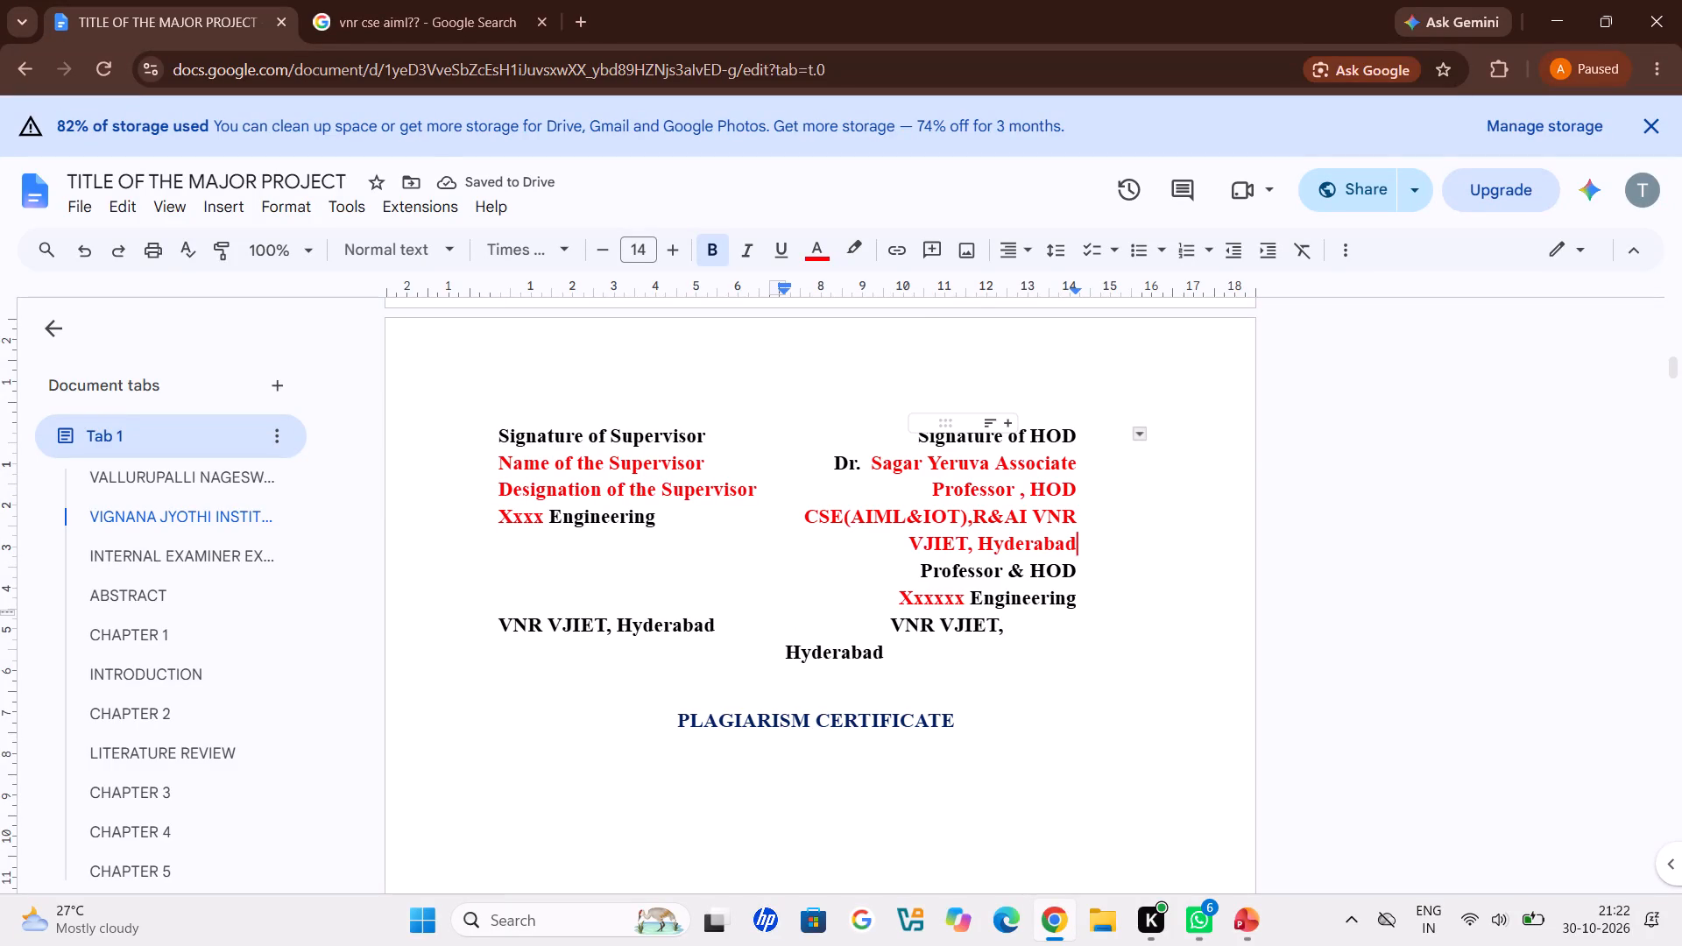
Delete the old "Professor & HOD" line and the red "Xxxxxx" placeholder below the pasted HOD details.
left_click_drag(921, 569, 978, 616)
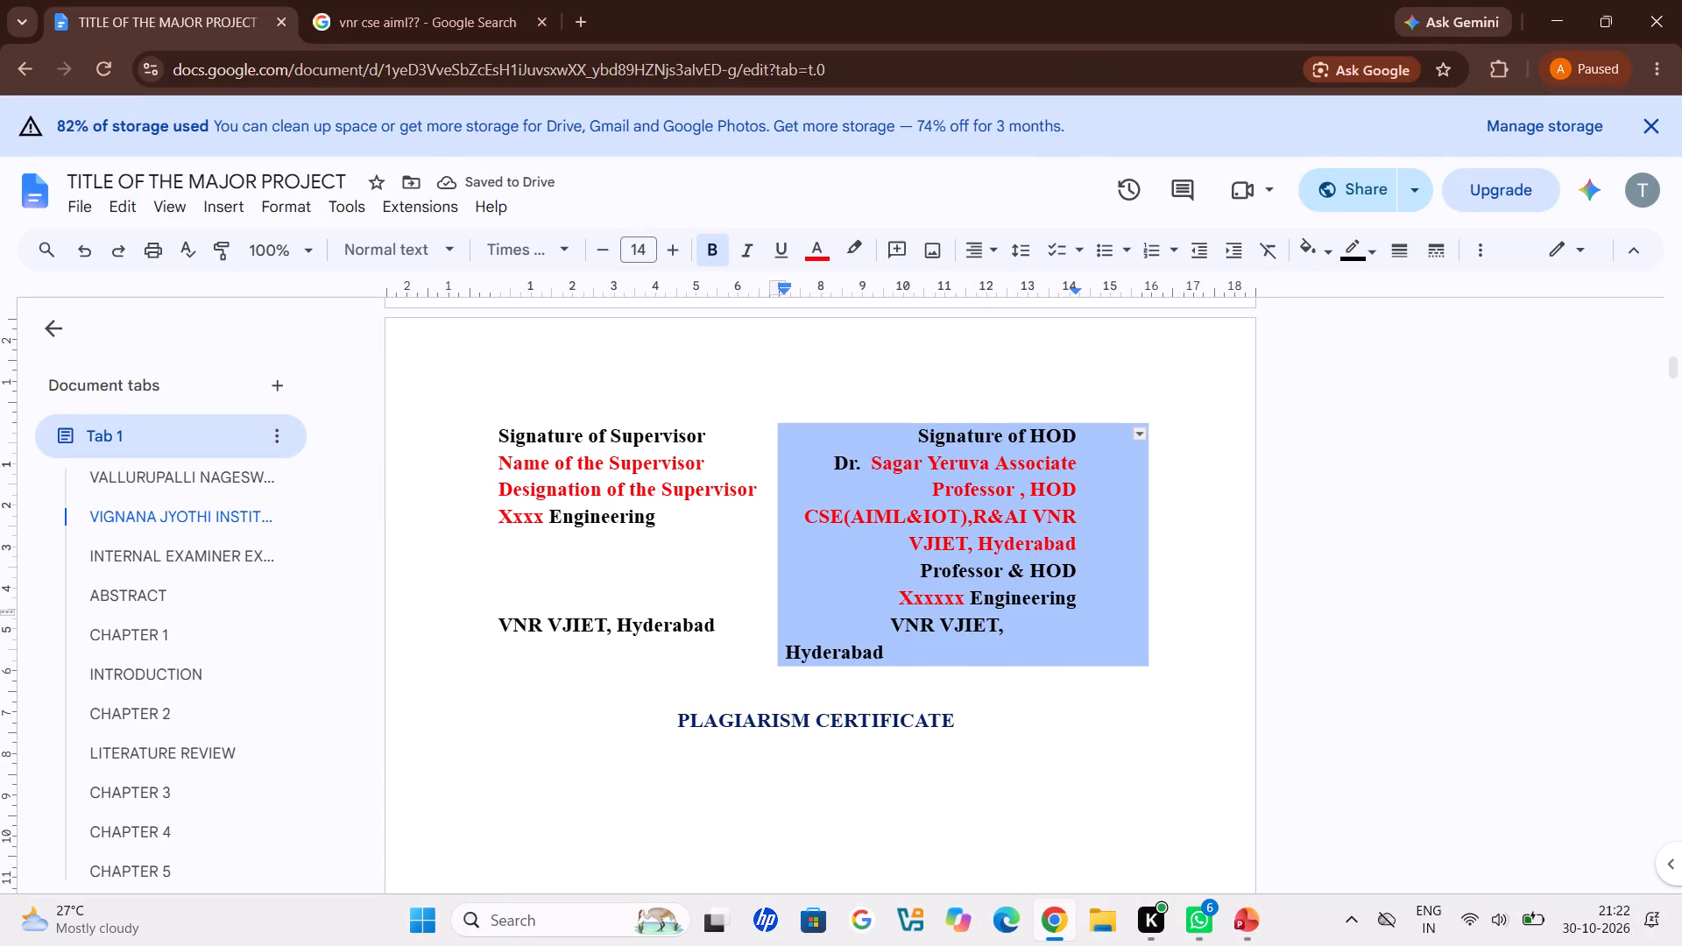
left_click_drag(978, 616, 979, 602)
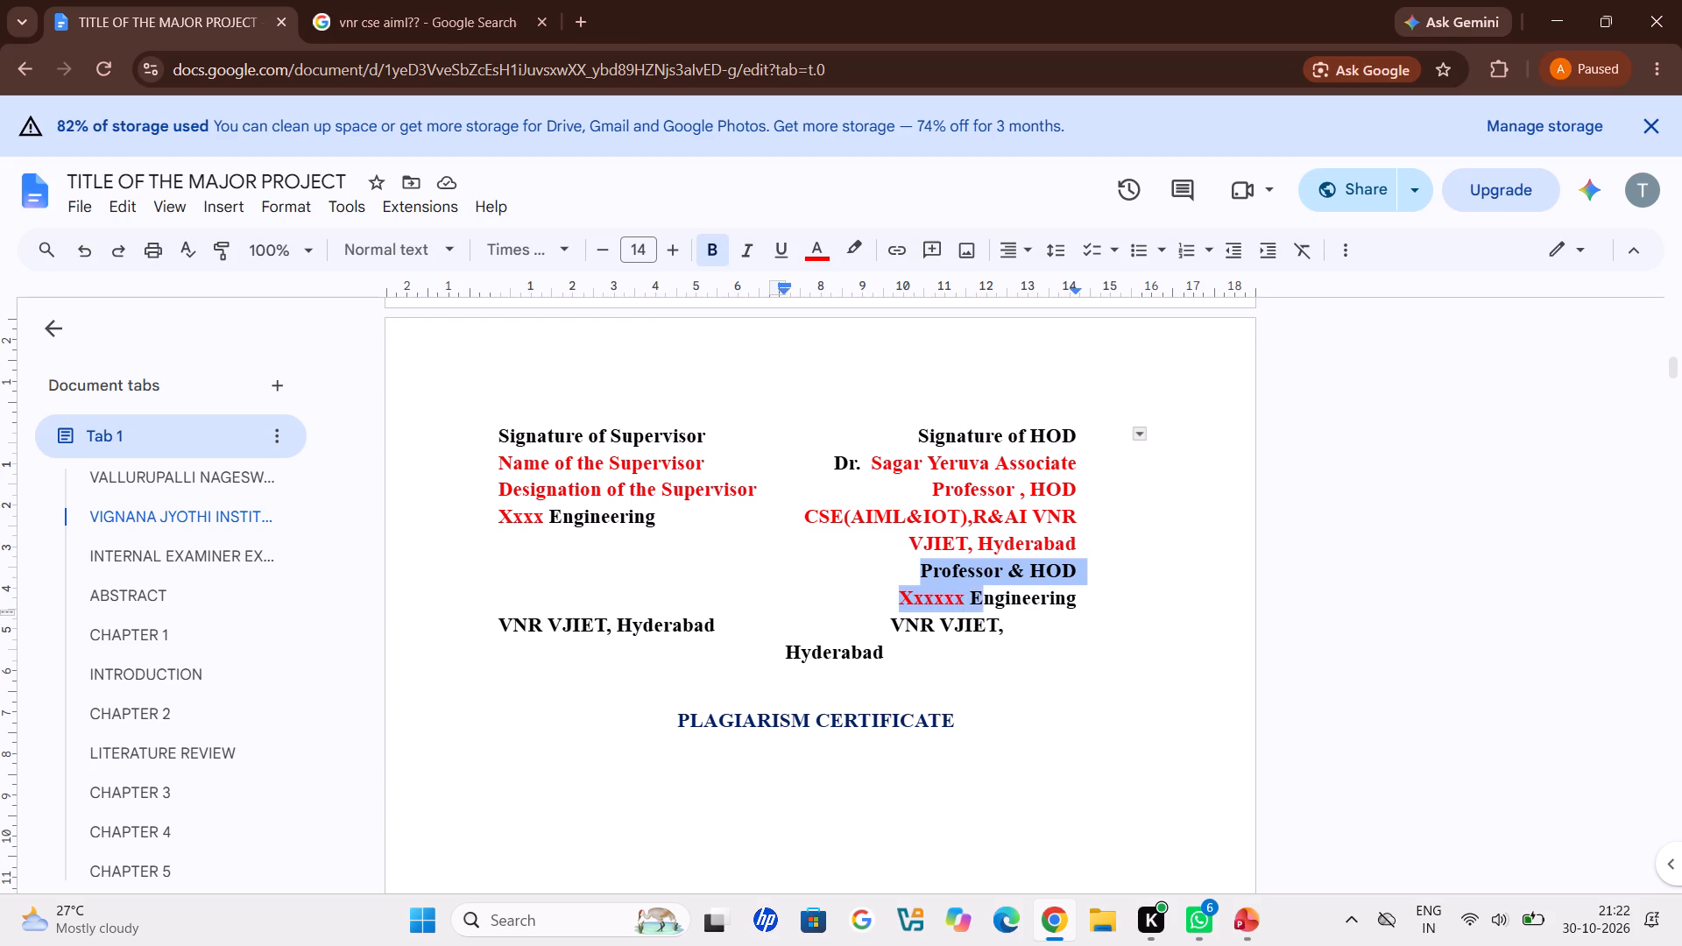
left_click_drag(979, 602, 968, 608)
key("BackSpace")
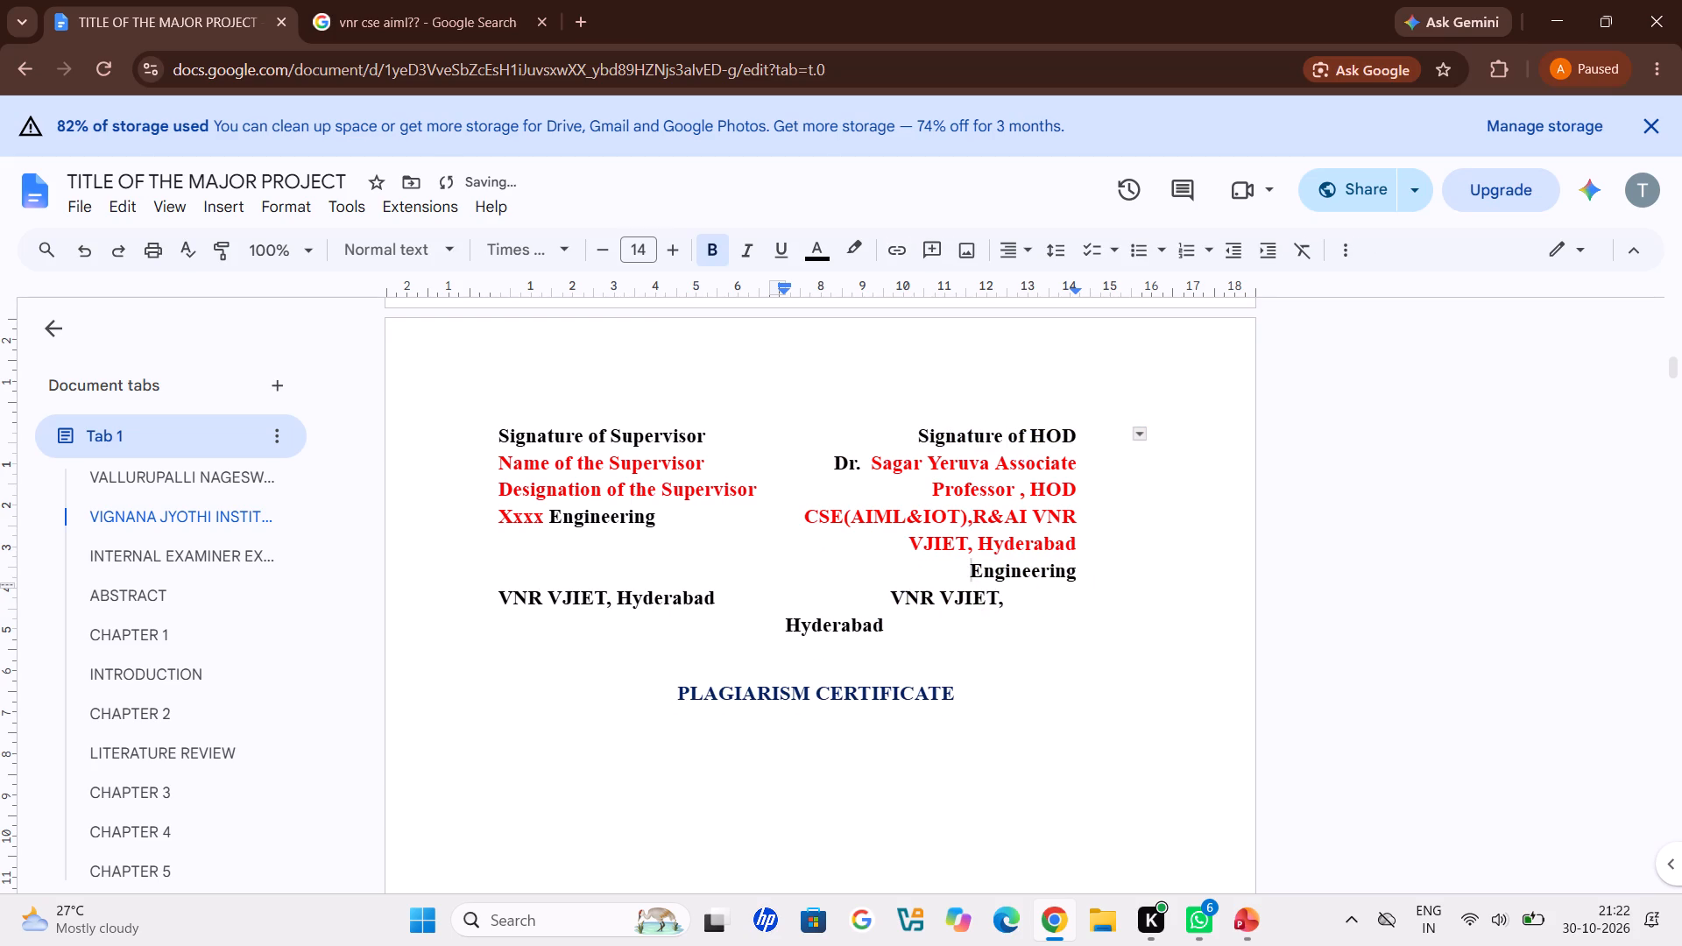
Delete the duplicate "VNR VJIET, Hyderabad" text and its leading spaces from the cell below the HOD details.
left_click(881, 625)
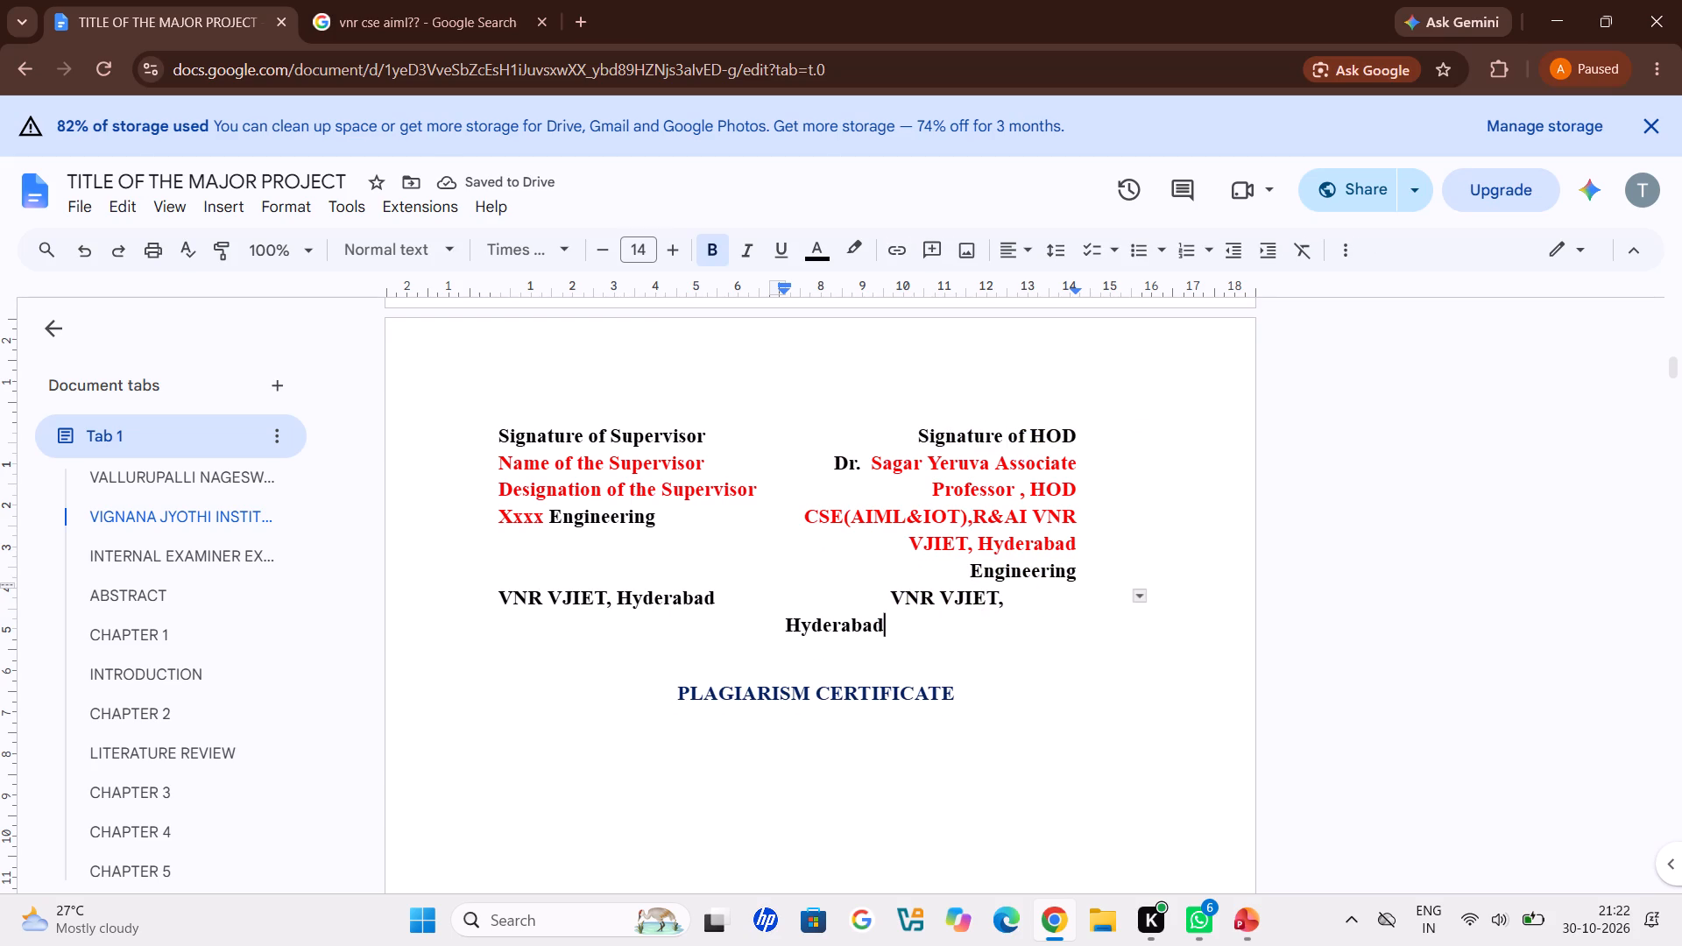
left_click_drag(881, 625, 949, 610)
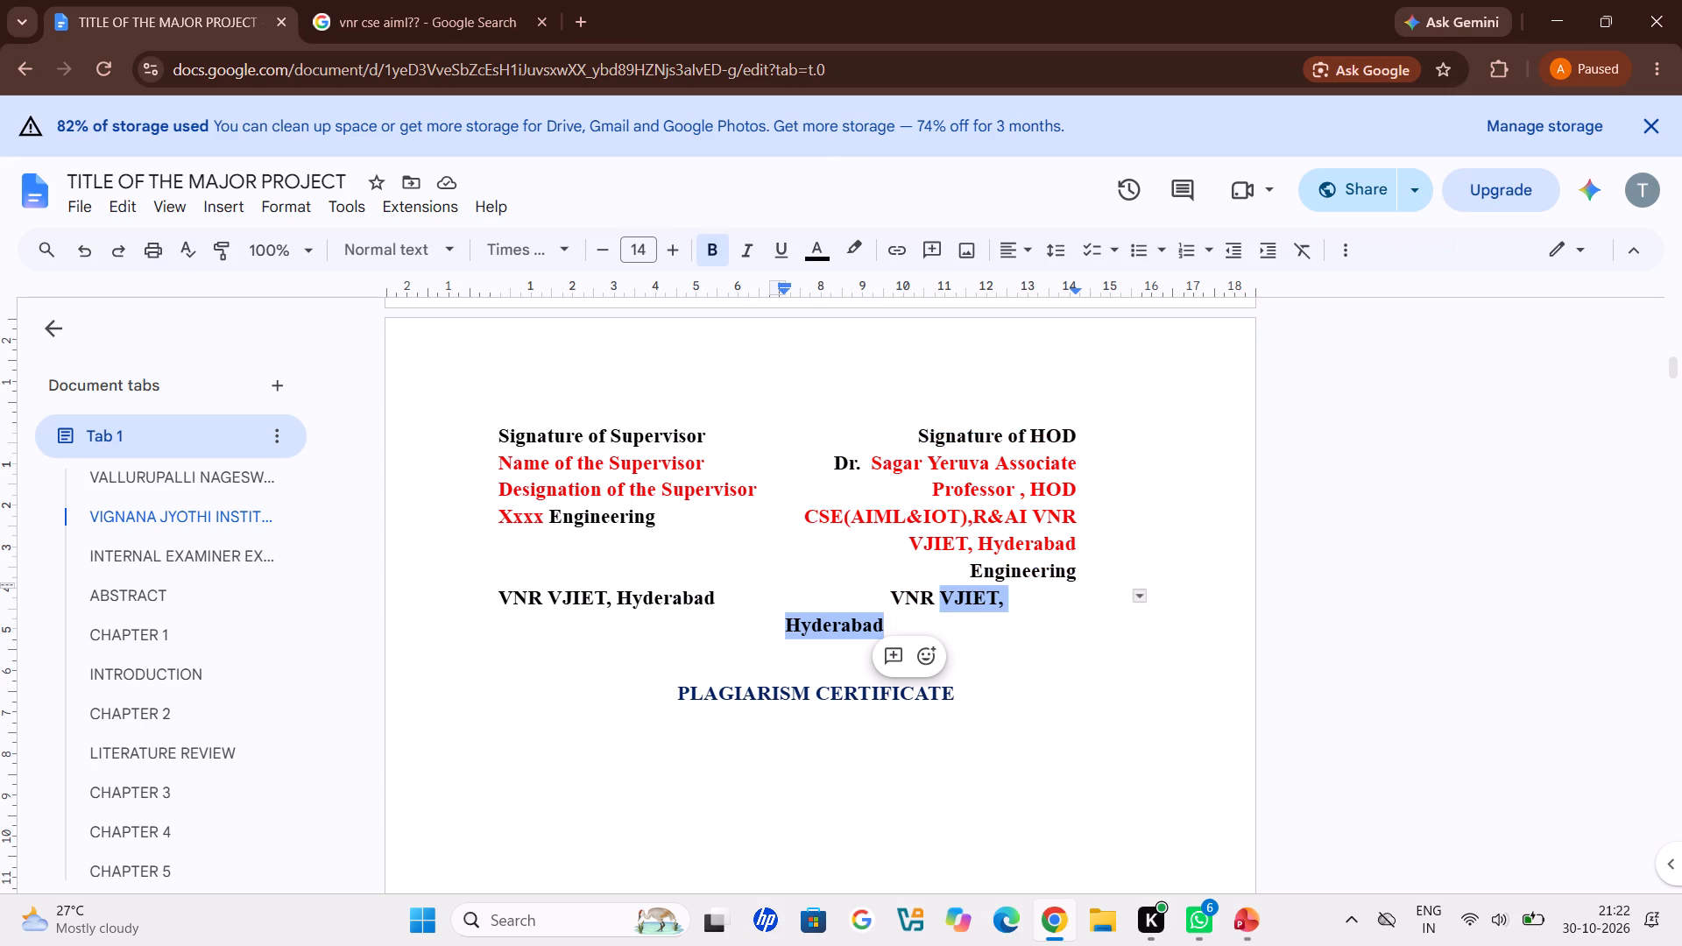
left_click_drag(949, 610, 889, 606)
key("BackSpace")
key("BackSpace")
key("BackSpace")
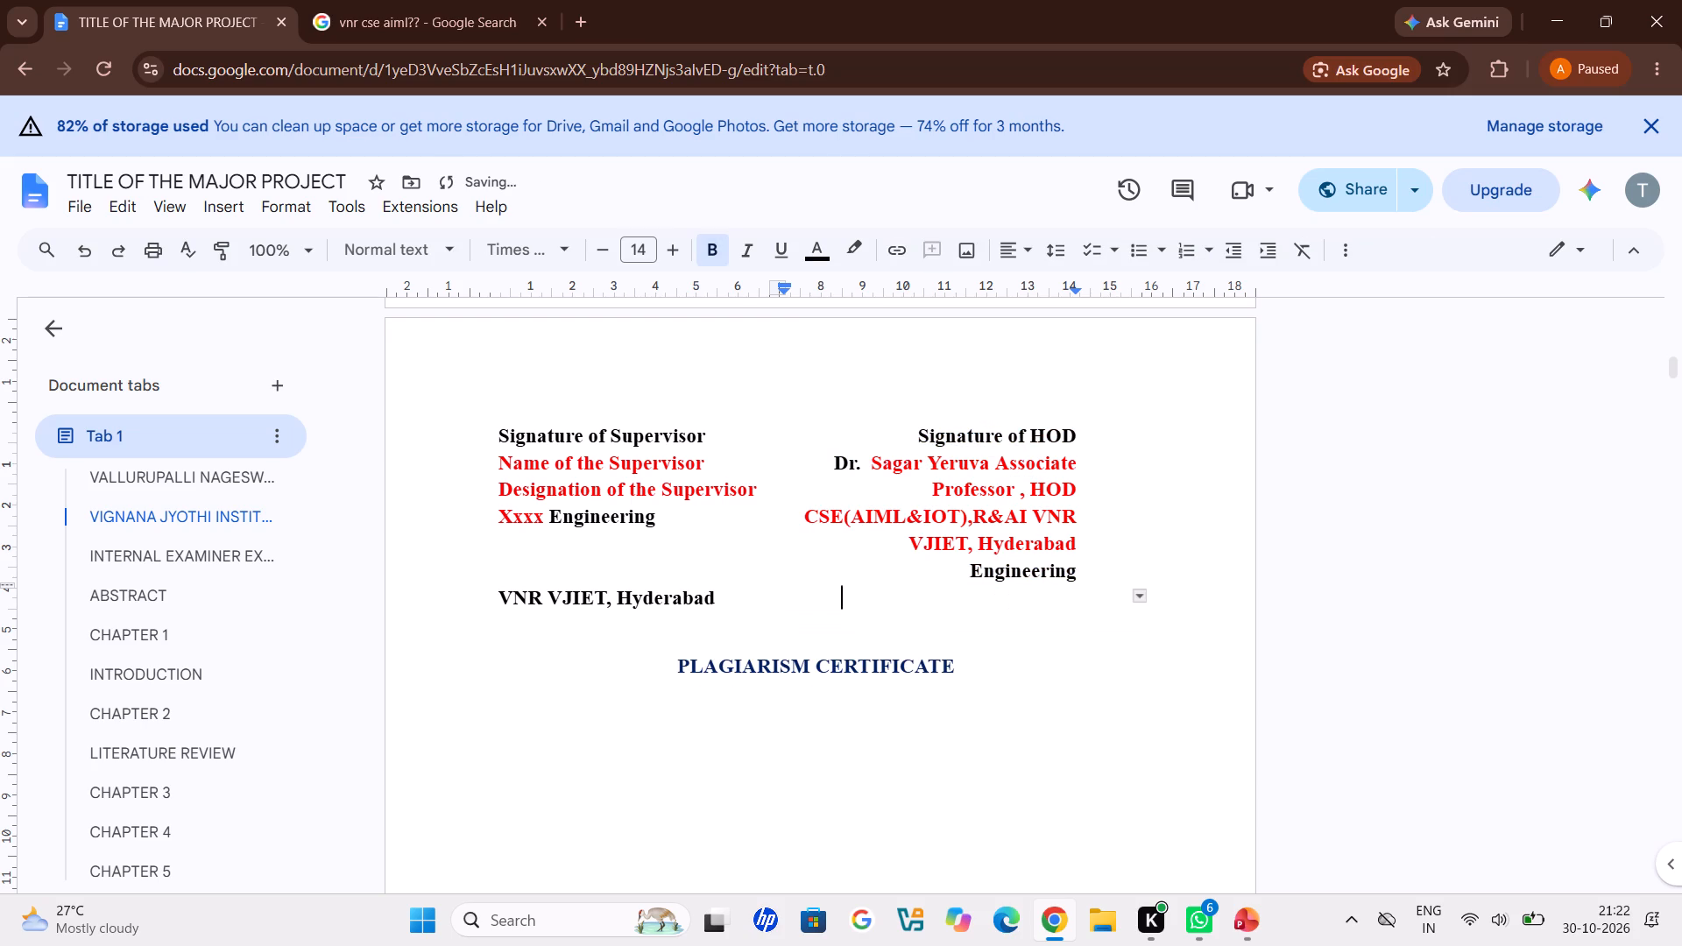
key("BackSpace")
key("BackSpace")
key("BackSpace")
key("BackSpace")
key("BackSpace")
key("BackSpace")
key("BackSpace")
key("BackSpace")
key("BackSpace")
key("BackSpace")
key("BackSpace")
key("BackSpace")
key("BackSpace")
key("BackSpace")
key("BackSpace")
key("BackSpace")
key("BackSpace")
key("BackSpace")
key("BackSpace")
key("BackSpace")
key("BackSpace")
key("BackSpace")
key("BackSpace")
key("BackSpace")
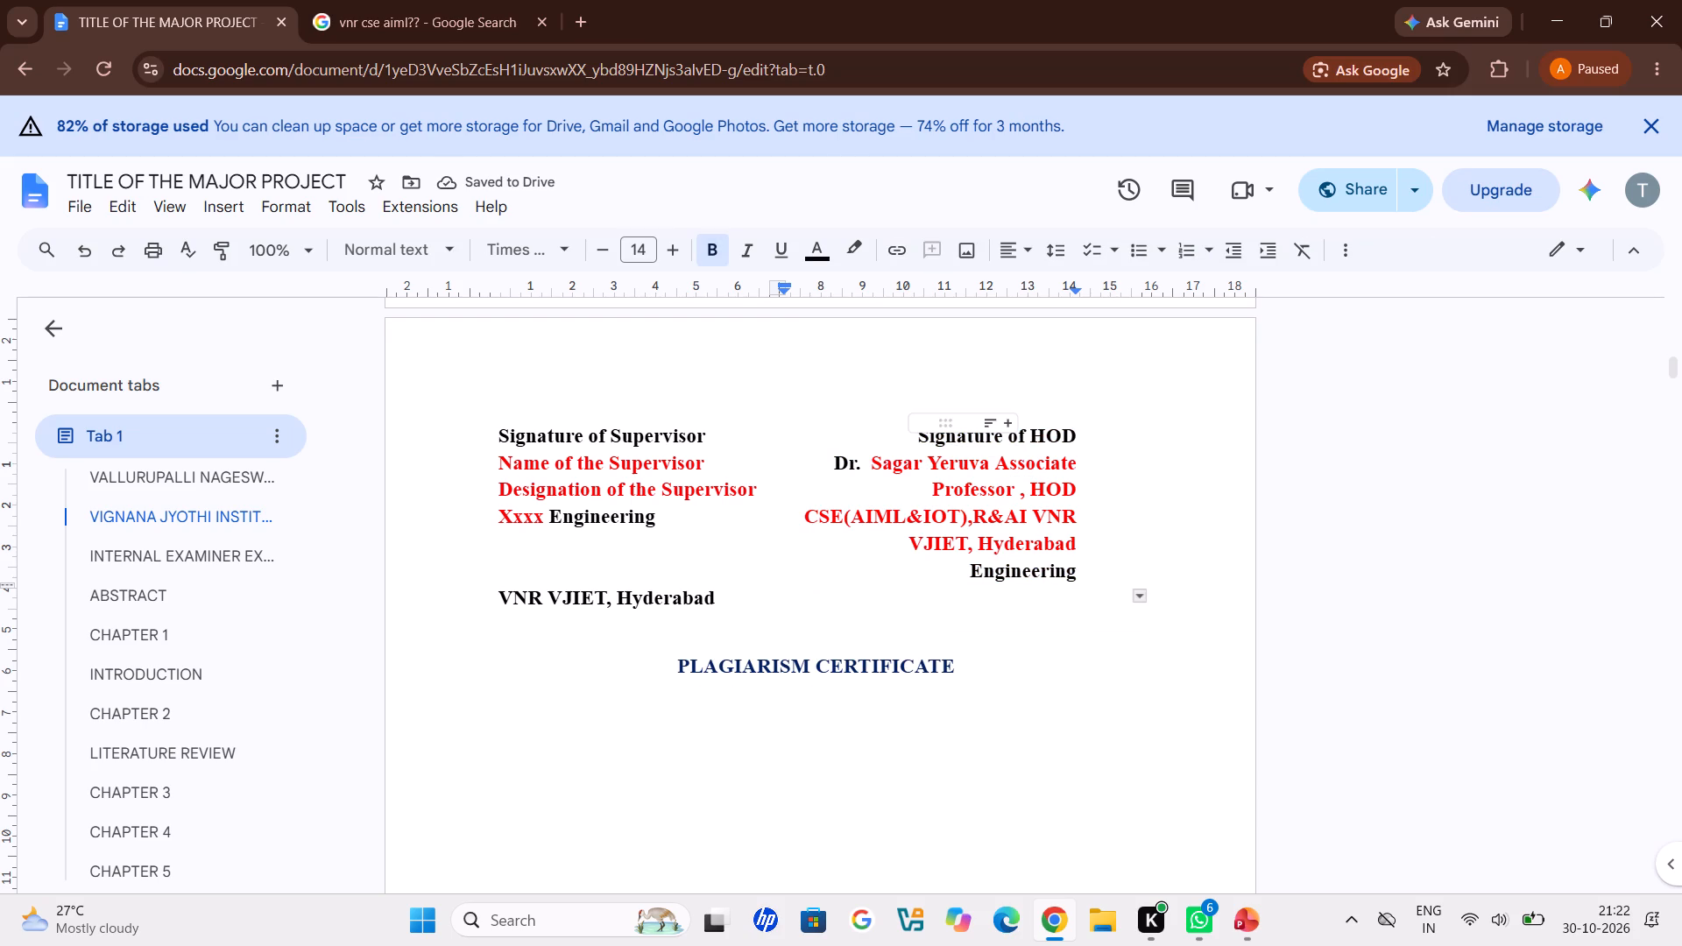
Remove the leftover word "Engineering" below the pasted HOD details.
left_click(1079, 573)
key("BackSpace")
key("BackSpace")
key("BackSpace")
key("BackSpace")
key("BackSpace")
key("BackSpace")
key("BackSpace")
key("BackSpace")
key("BackSpace")
key("BackSpace")
key("BackSpace")
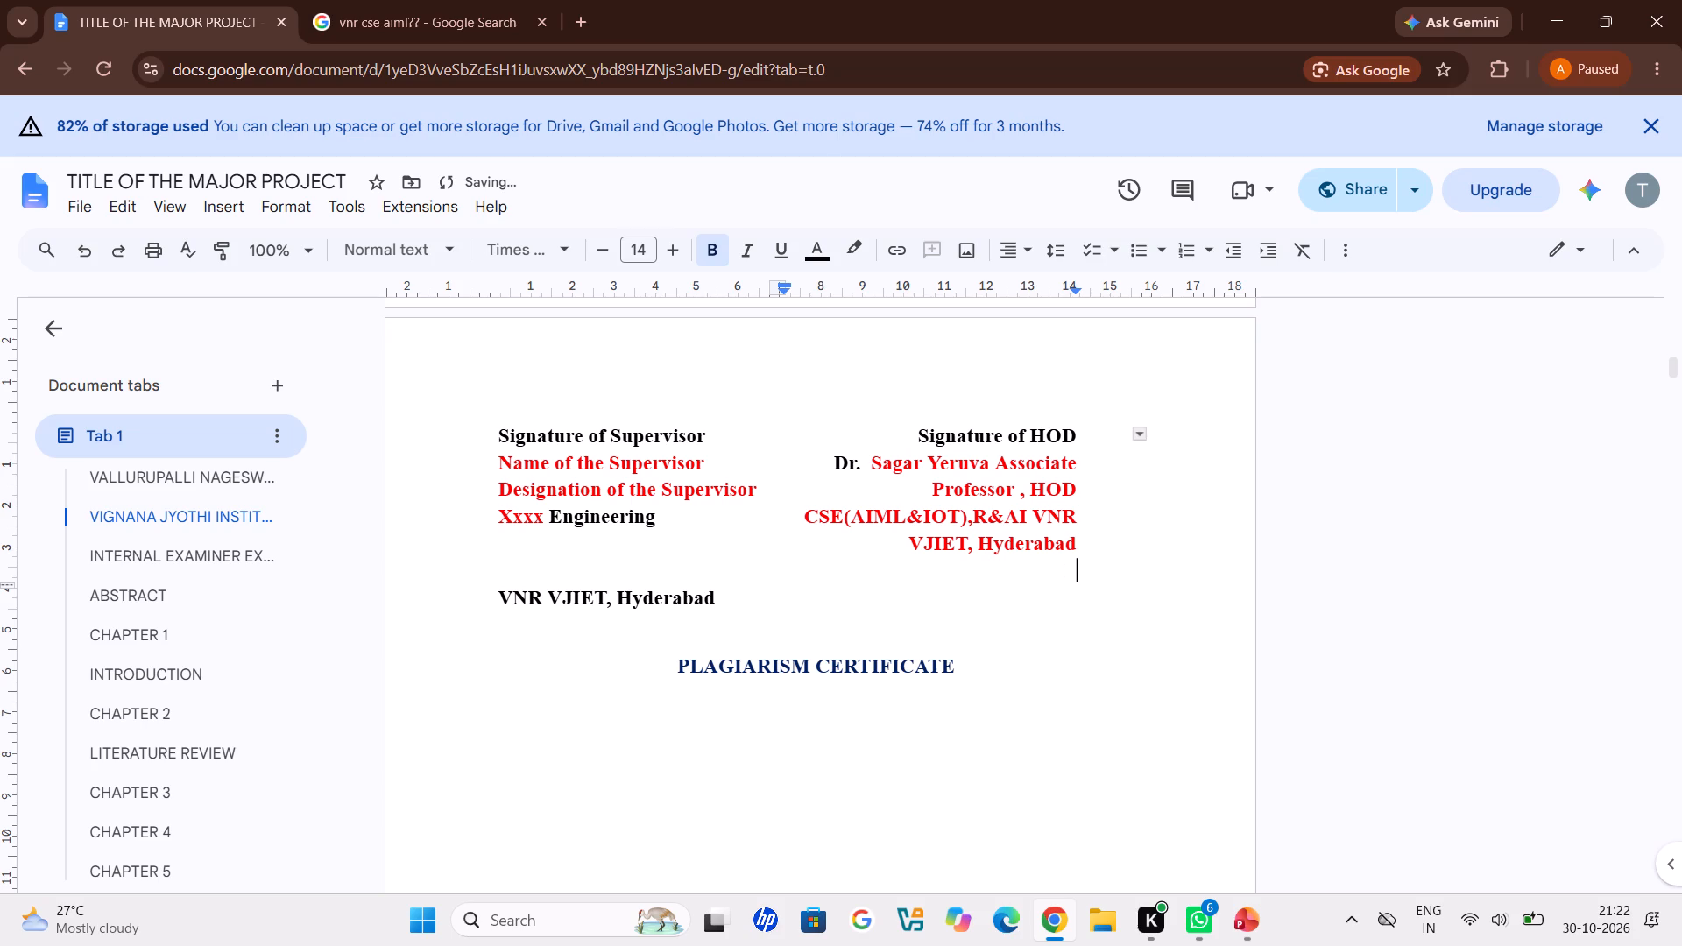
Delete the "VNR VJIET, Hyderabad" line from the supervisor's signature block.
left_click(721, 597)
key("BackSpace")
key("BackSpace")
key("BackSpace")
key("BackSpace")
key("BackSpace")
key("BackSpace")
key("BackSpace")
key("BackSpace")
key("BackSpace")
key("BackSpace")
key("BackSpace")
key("BackSpace")
key("BackSpace")
key("BackSpace")
key("BackSpace")
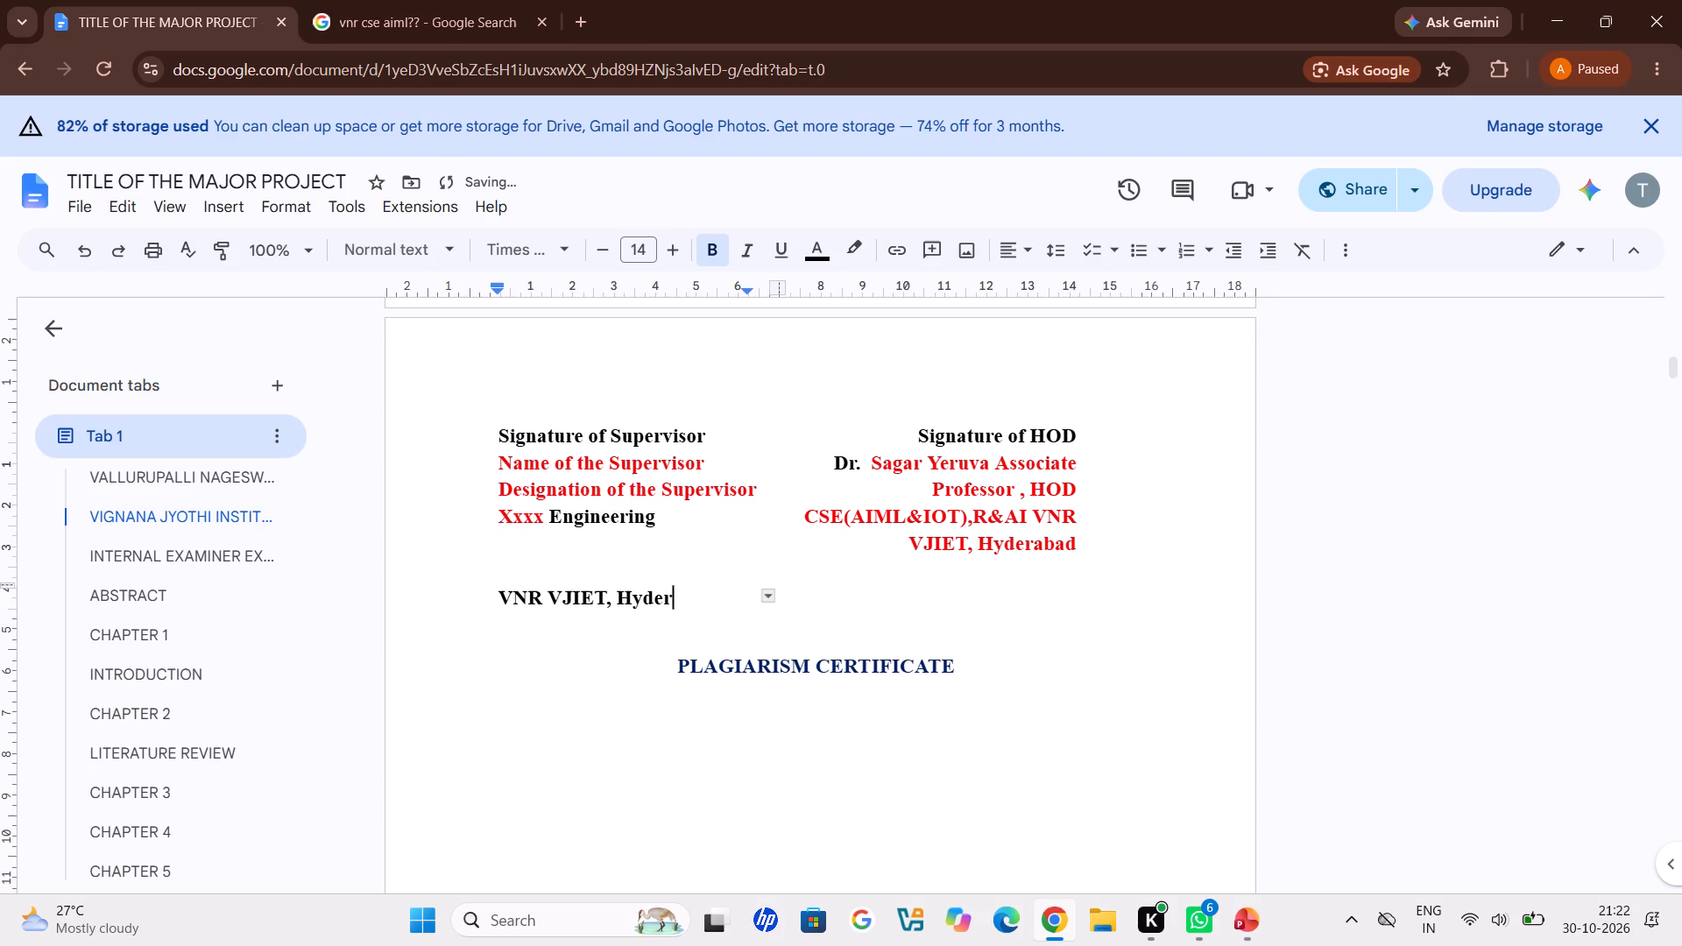
key("BackSpace")
key("BackSpace")
key("BackSpace")
key("BackSpace")
key("BackSpace")
key("BackSpace")
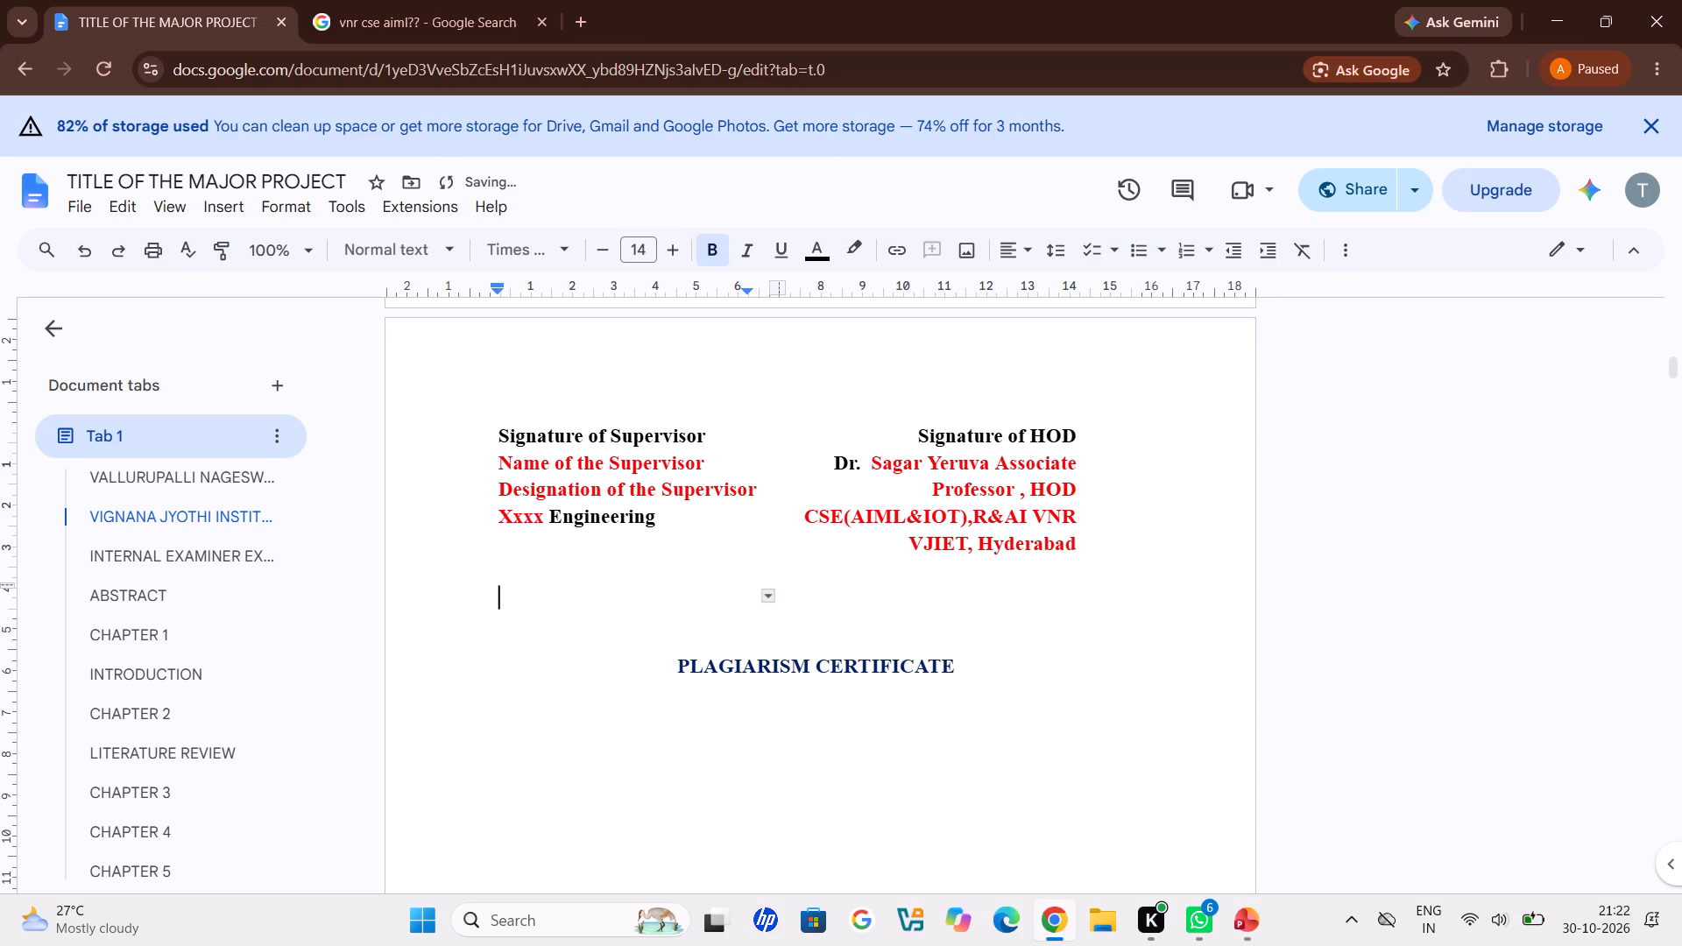
key("BackSpace")
key("BackSpace")
key("BackSpace")
key("BackSpace")
Change the pasted HOD name, designation, department and institute text to black.
left_click_drag(871, 462, 1085, 538)
left_click(820, 258)
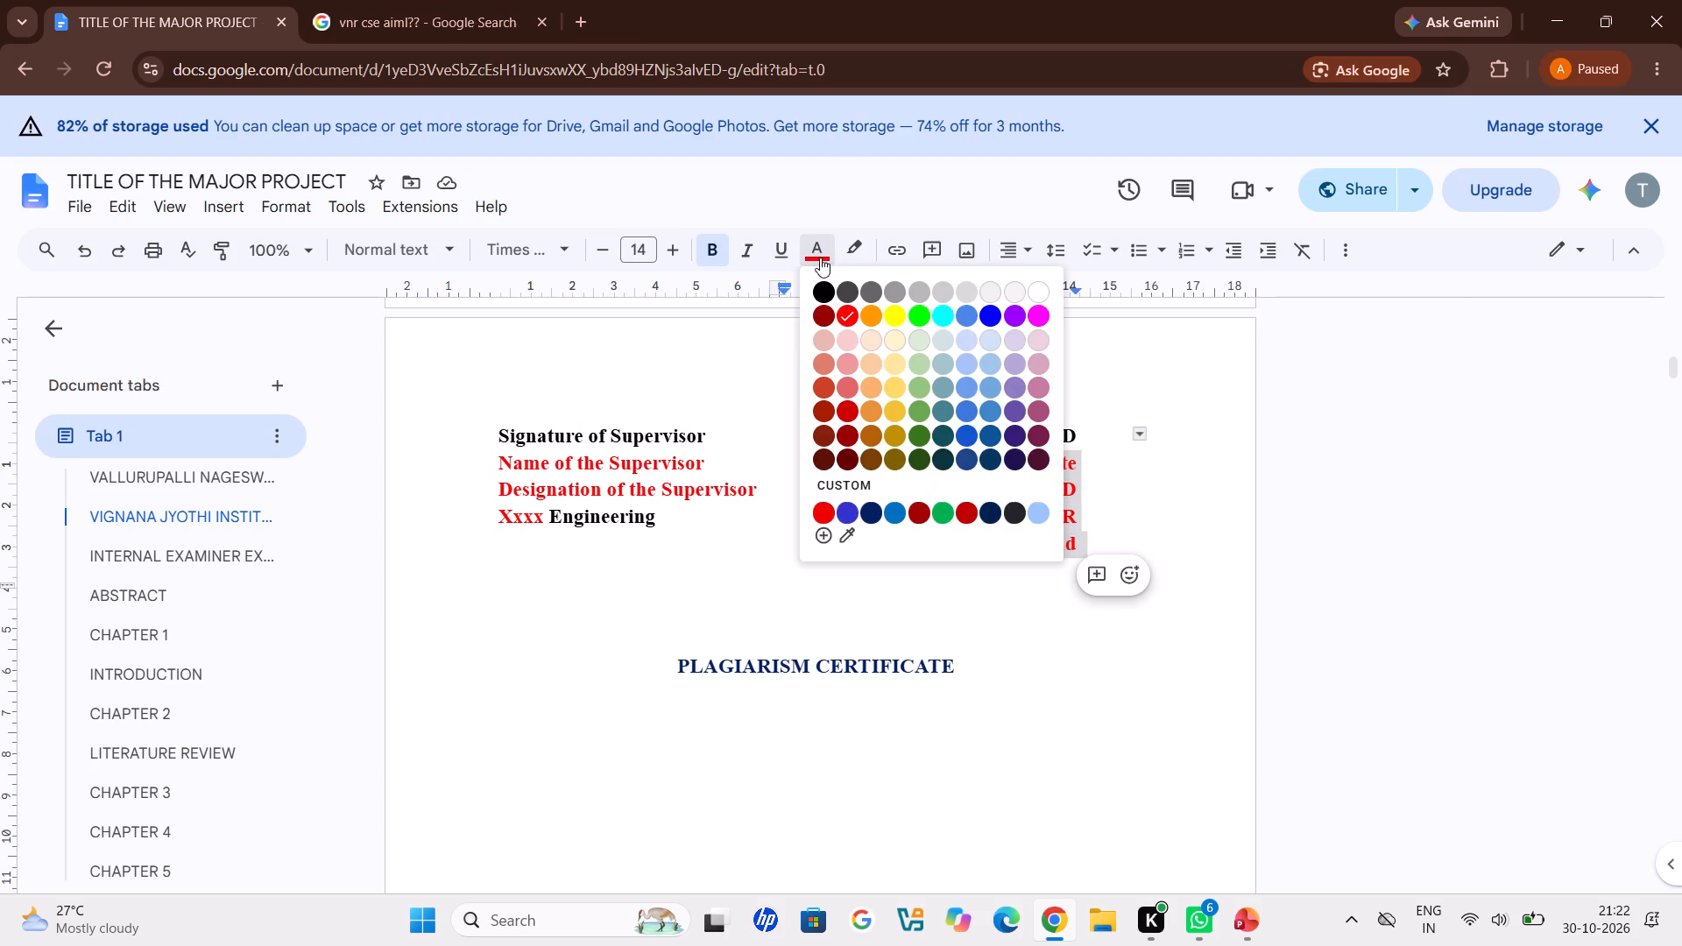
left_click(823, 287)
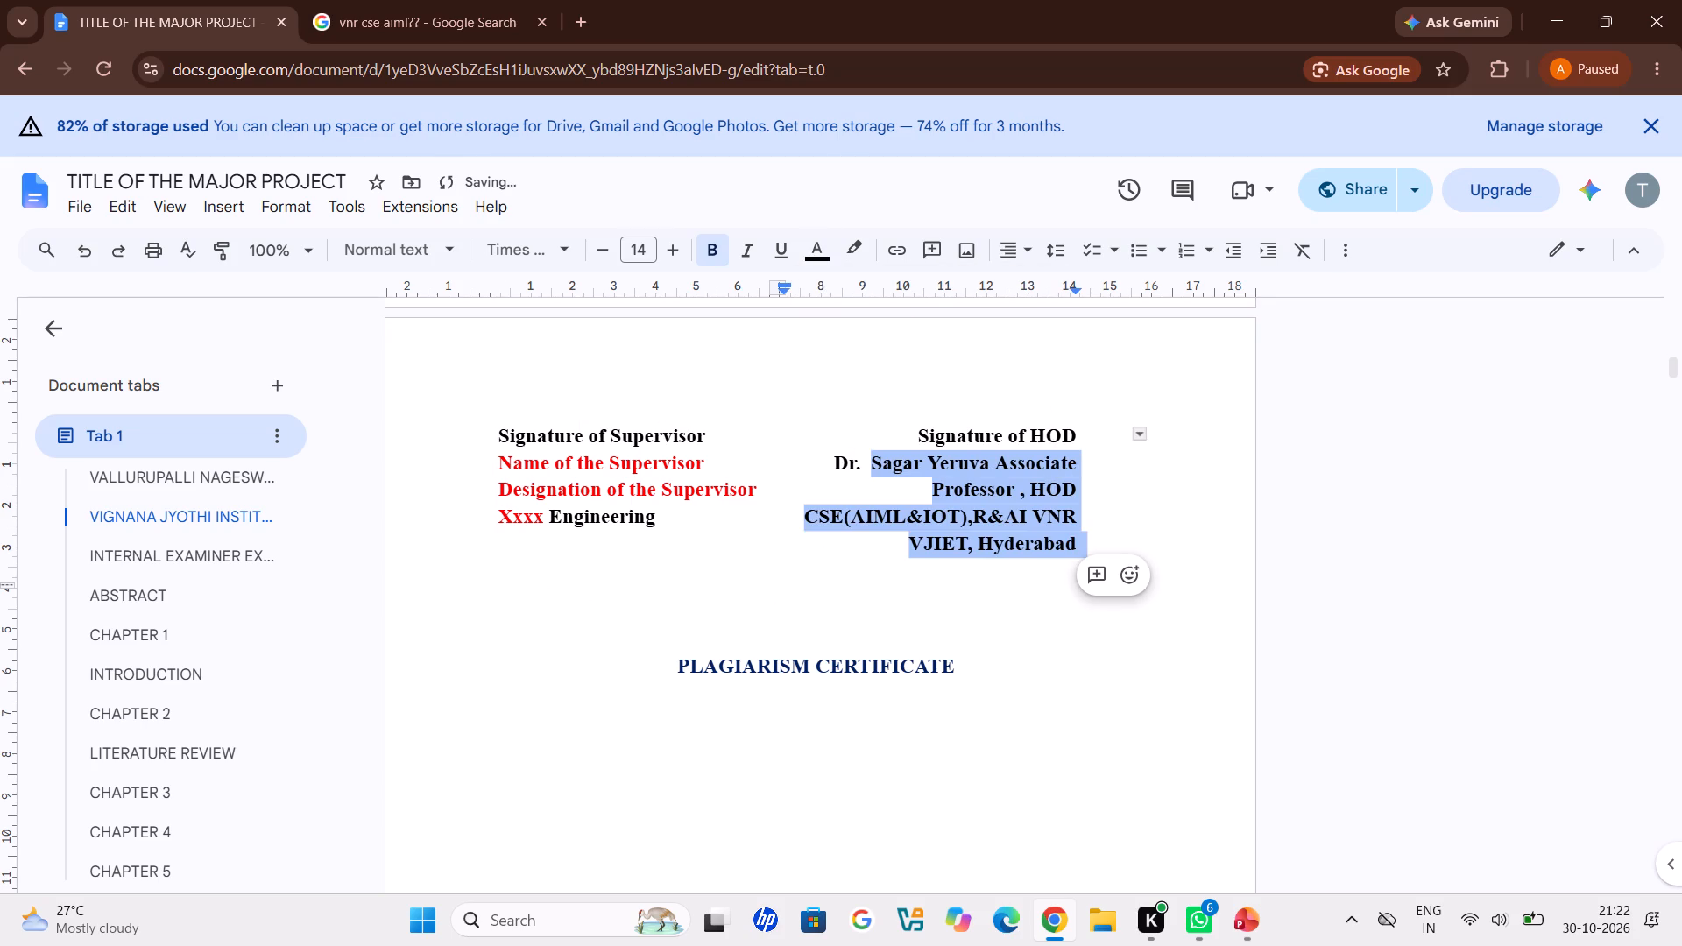
left_click(803, 486)
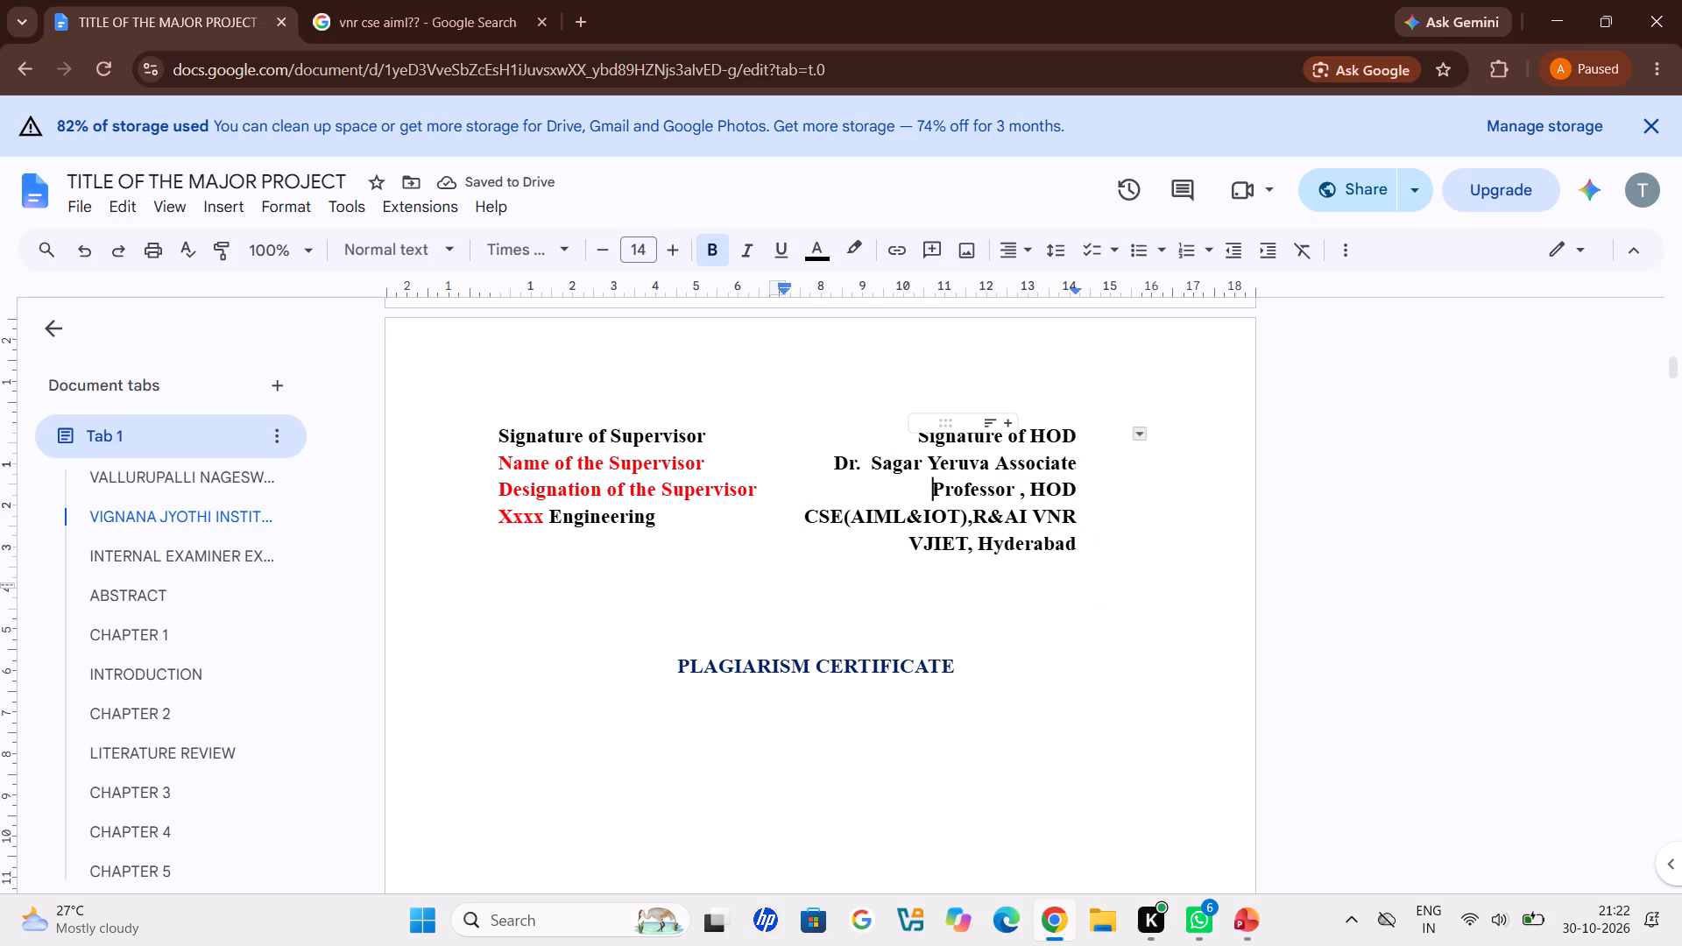
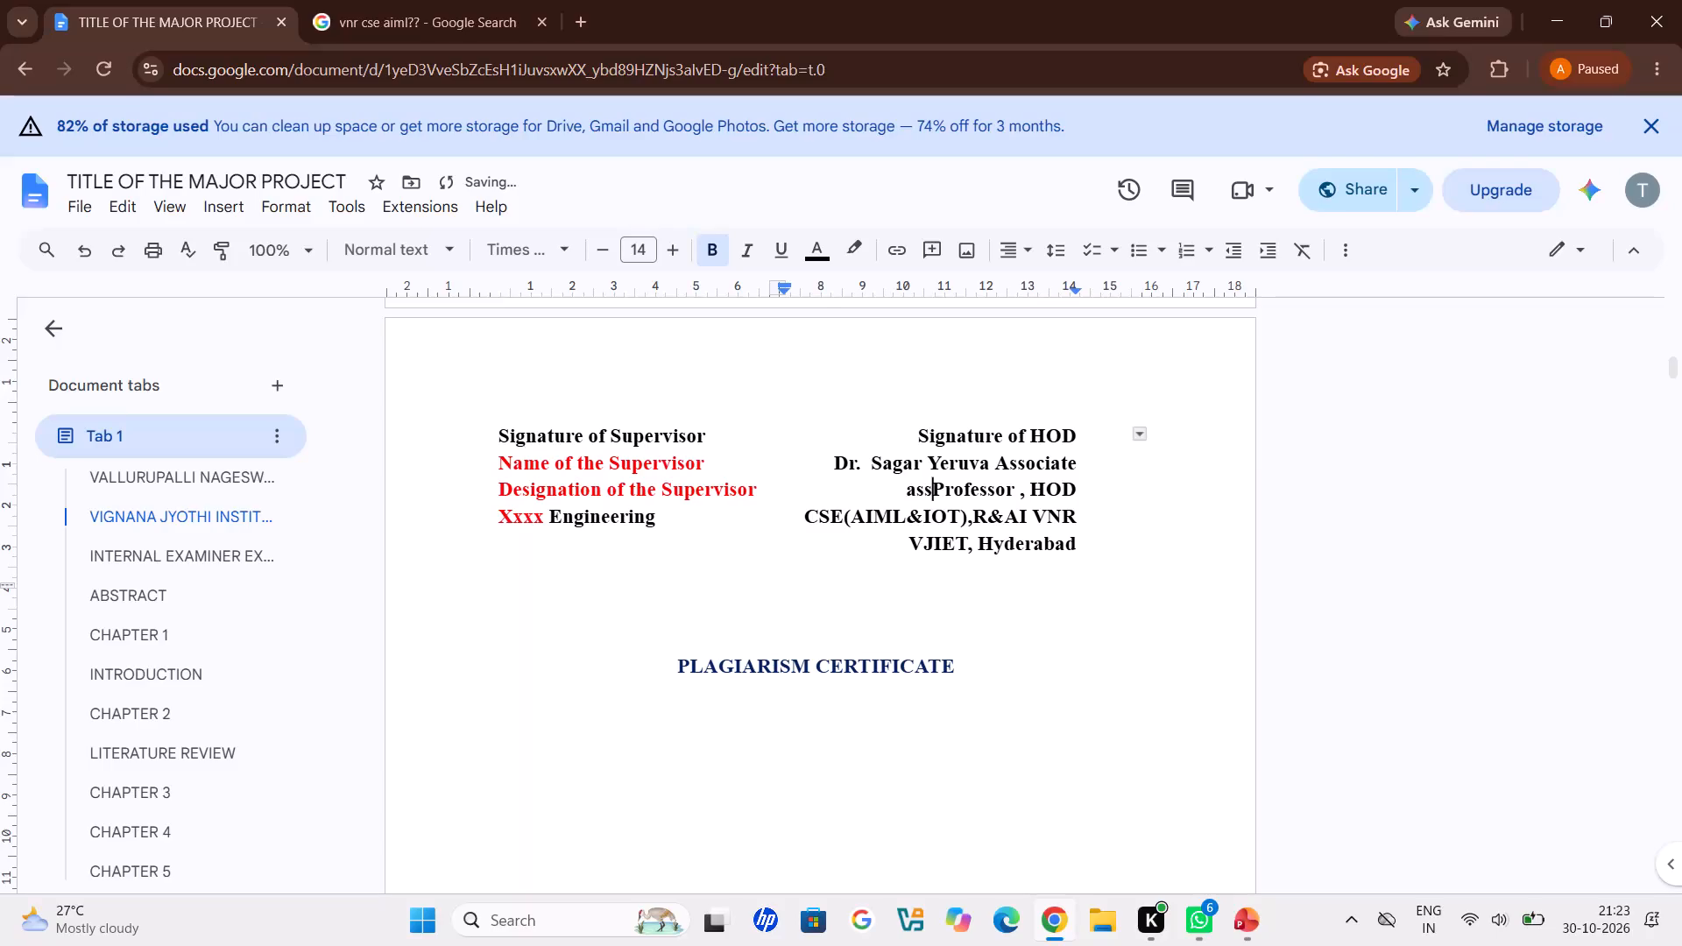
Replace the partial lowercase text before "Professor , HOD" in the HOD signature block with "Associate".
key("BackSpace")
key("BackSpace")
key("BackSpace")
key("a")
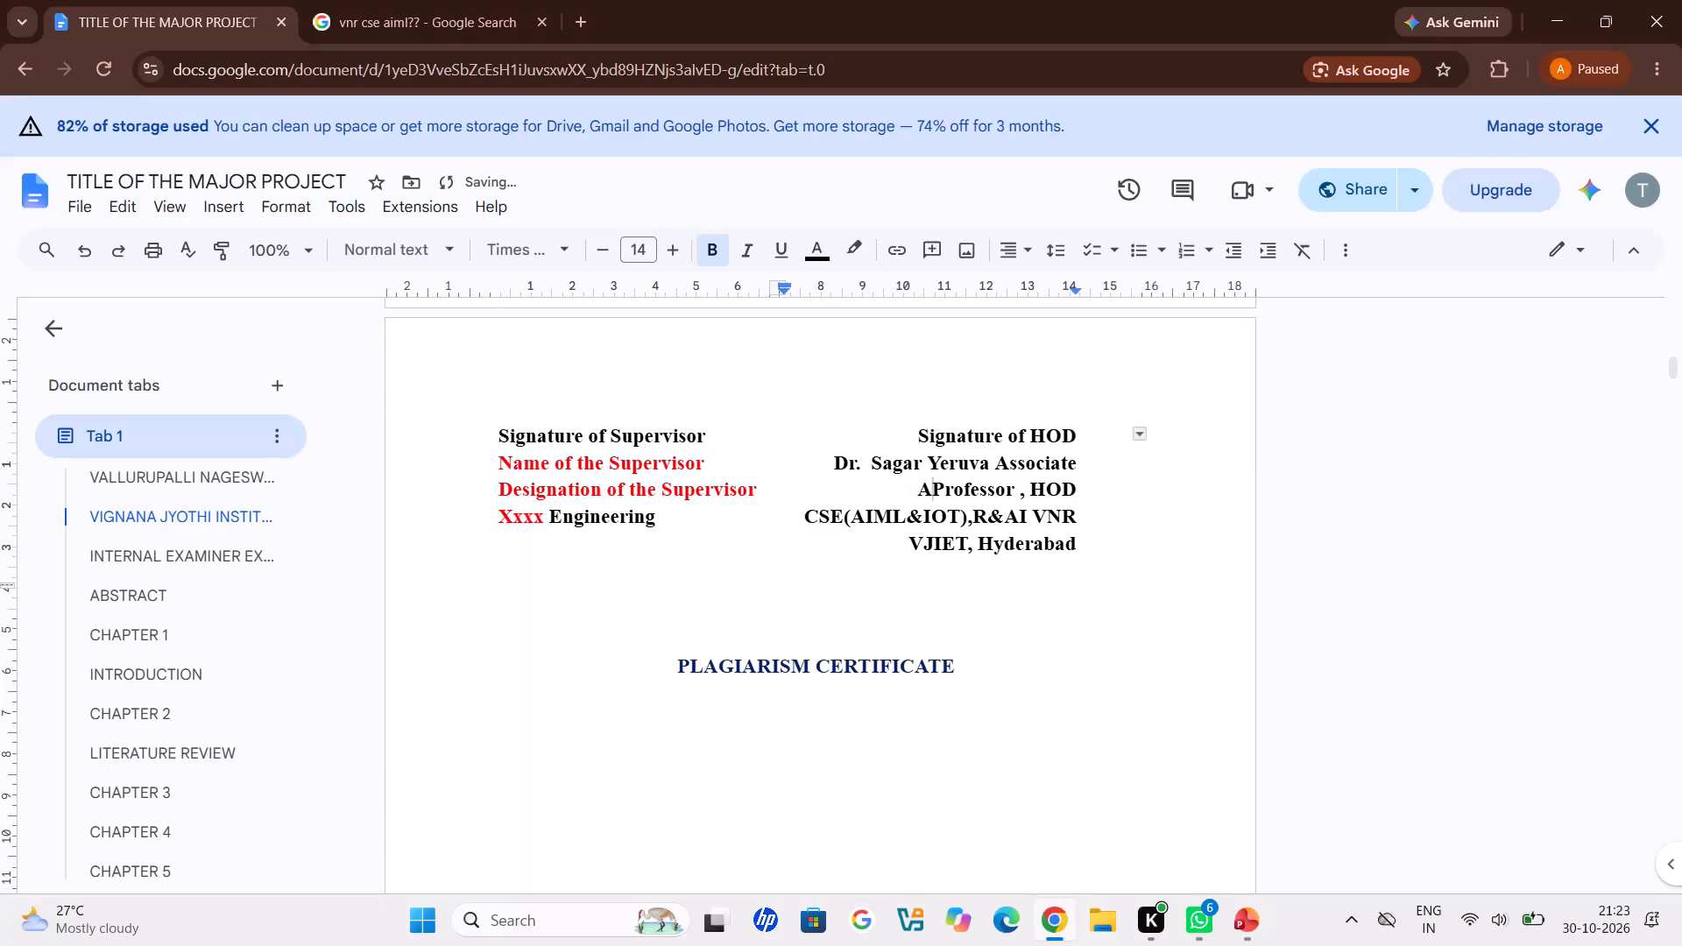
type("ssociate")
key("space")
Delete the duplicated word "Associate" after the HOD's name in the certificate's signature block.
left_click(849, 491)
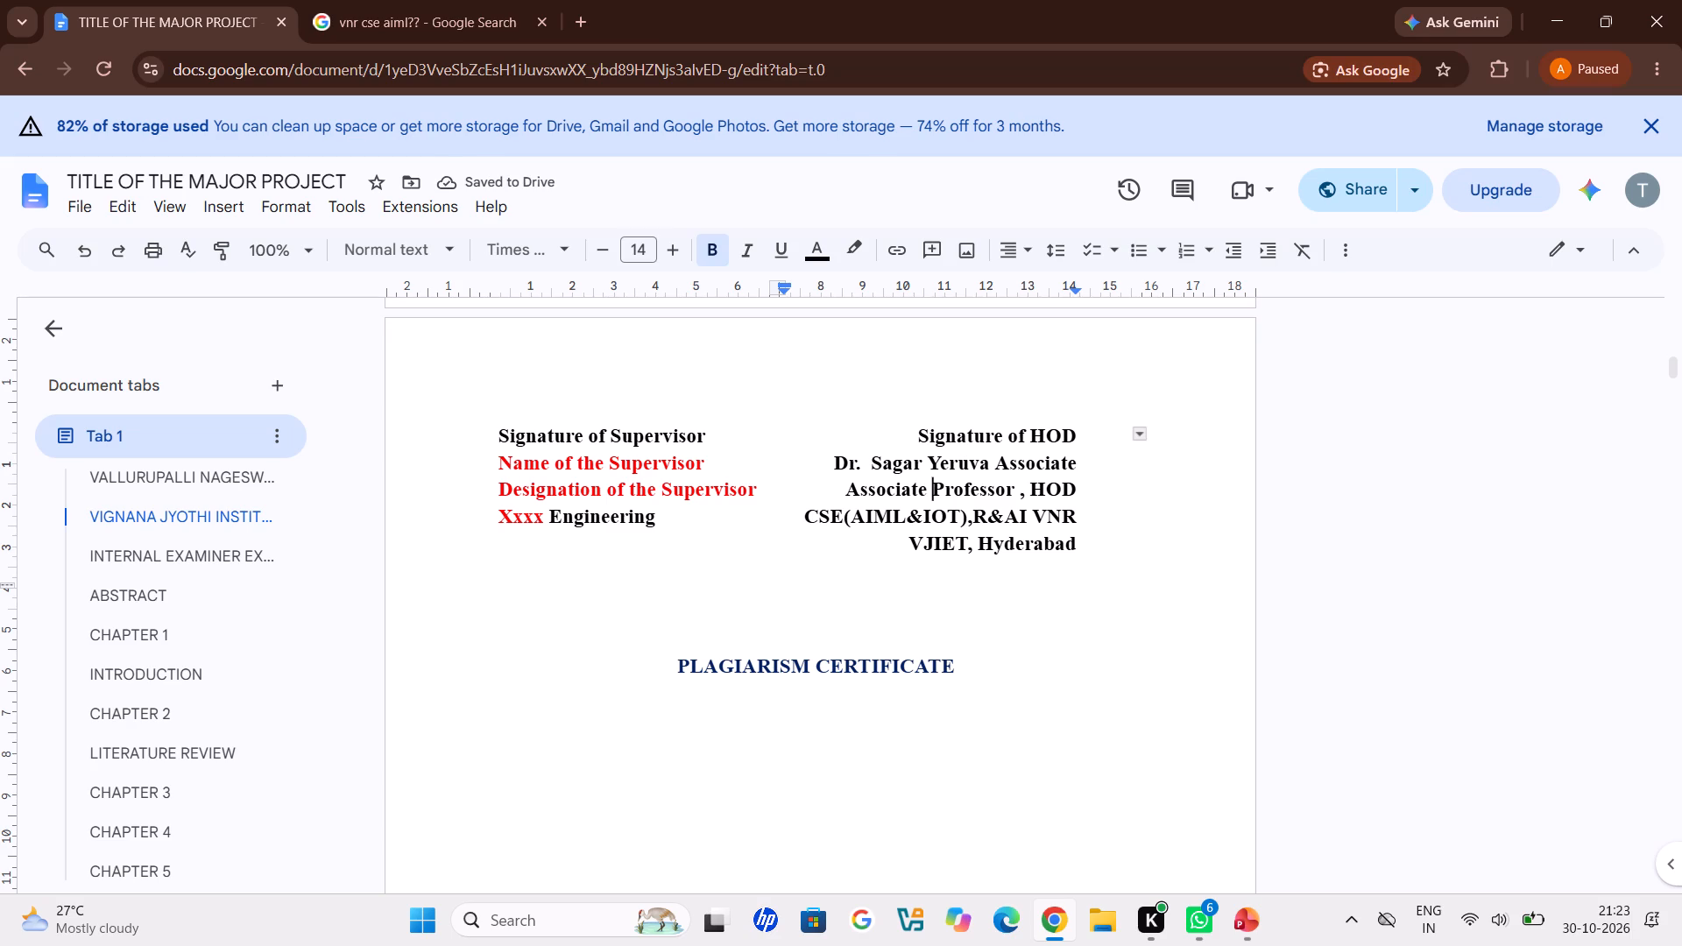
left_click_drag(1077, 462, 995, 465)
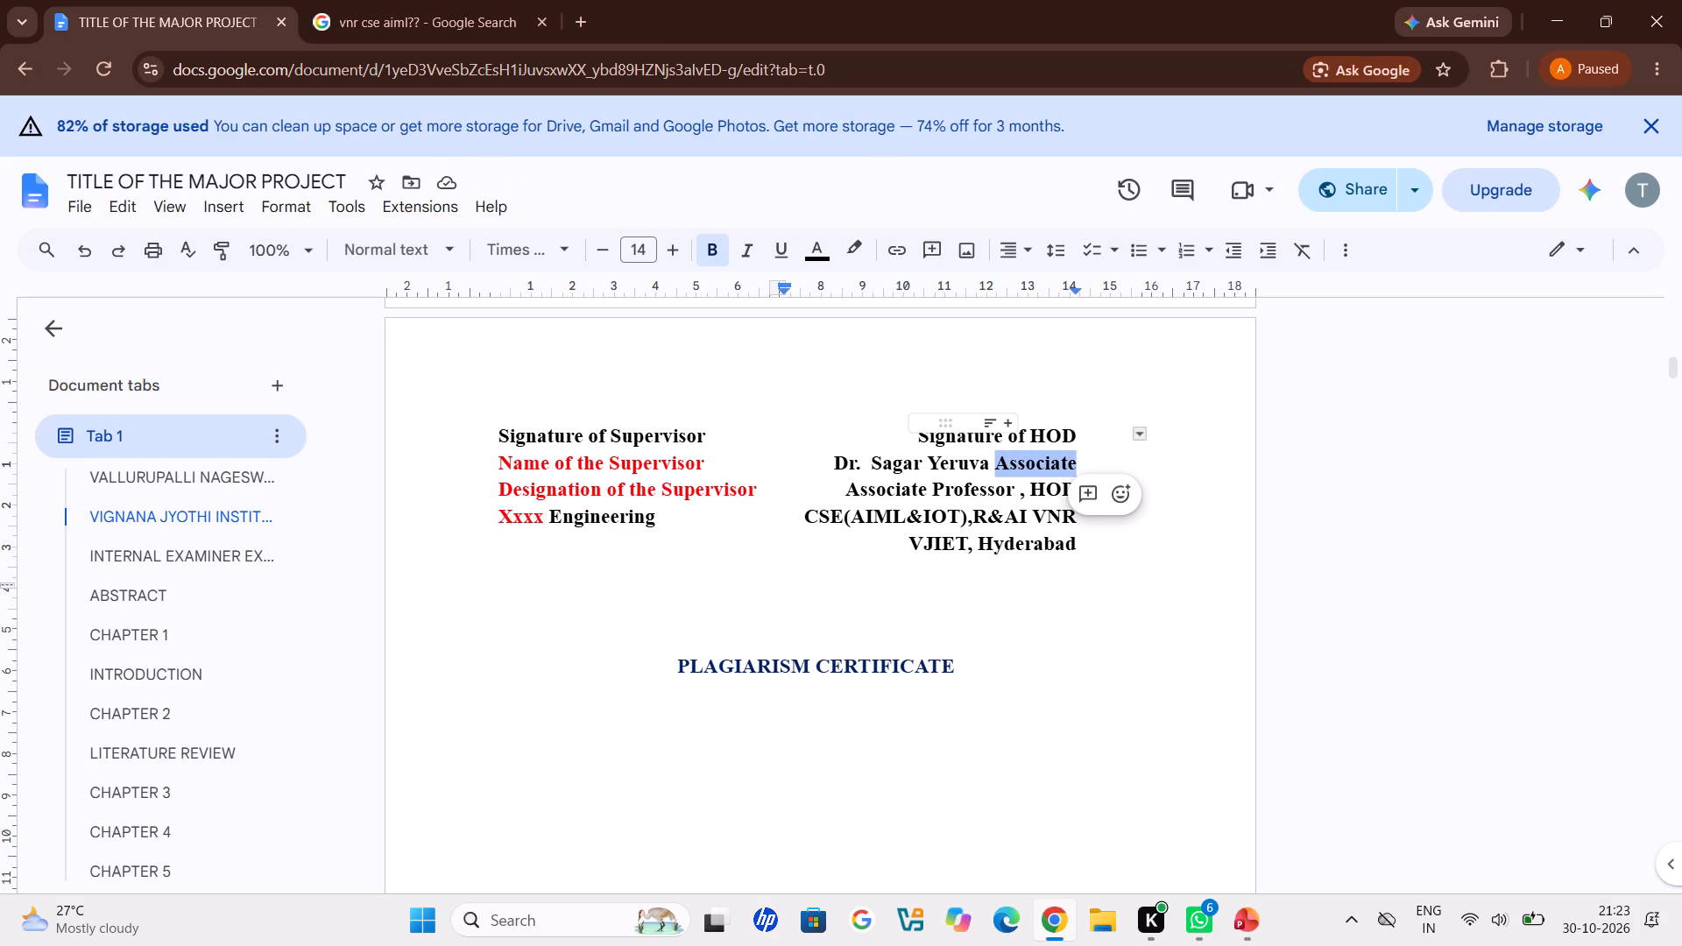
key("BackSpace")
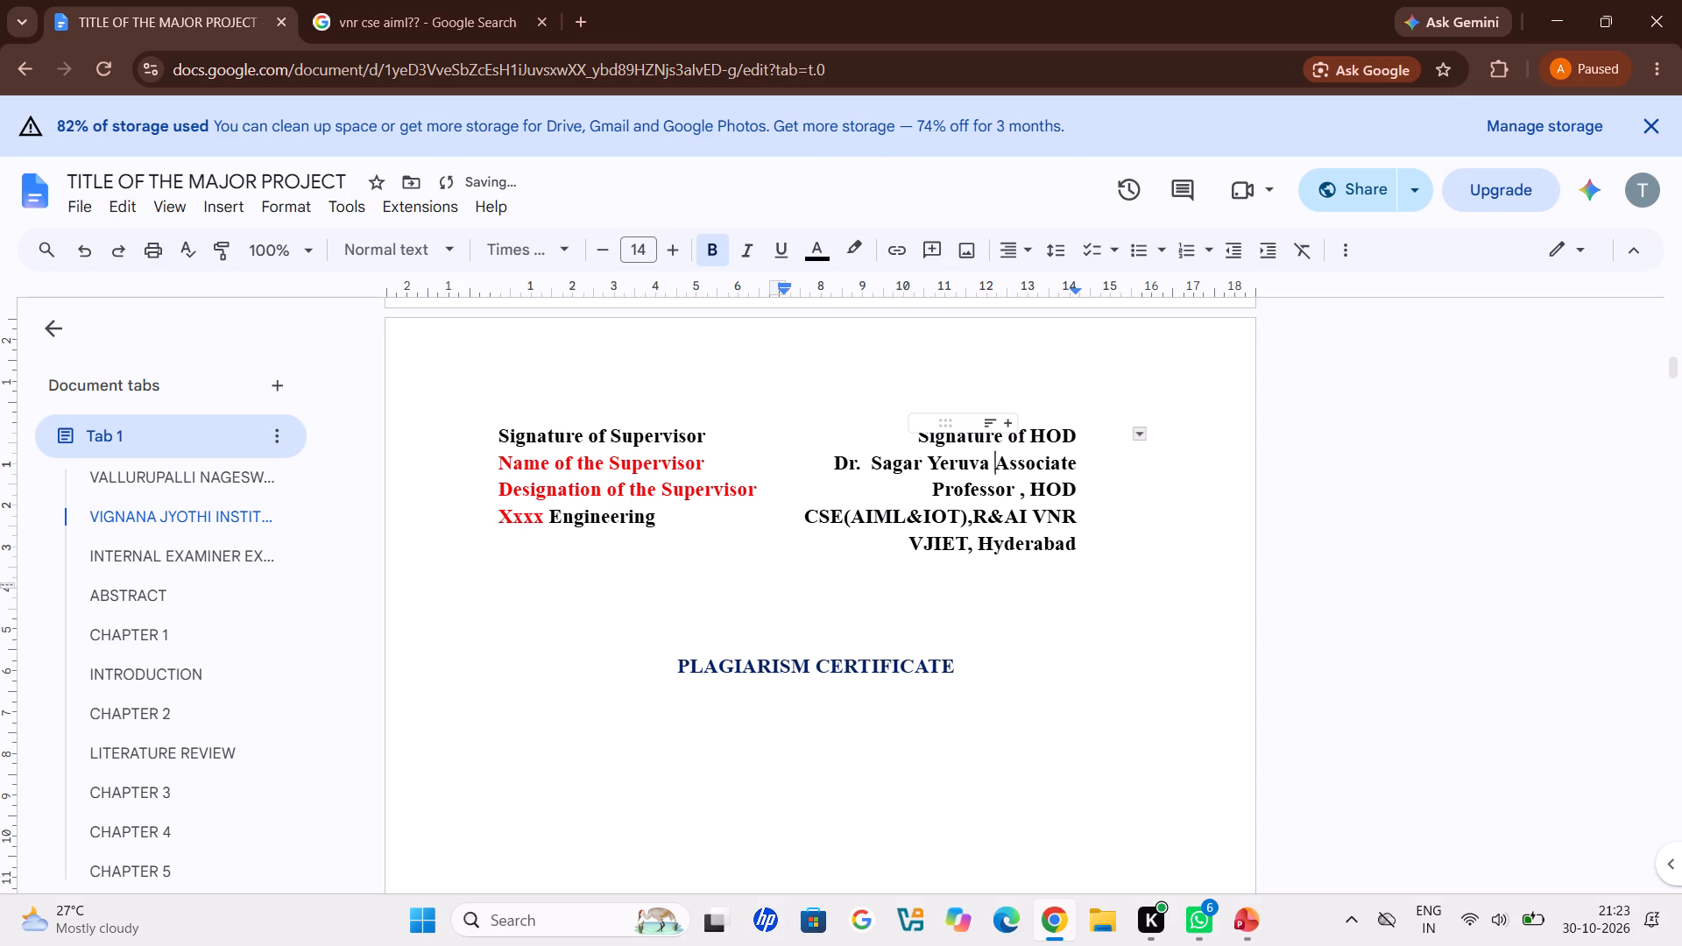
In the HOD signature block, start new lines at "Associate Professor" and "VNR VJIET, Hyderabad", and remove the space before the comma after "Professor".
key("Return")
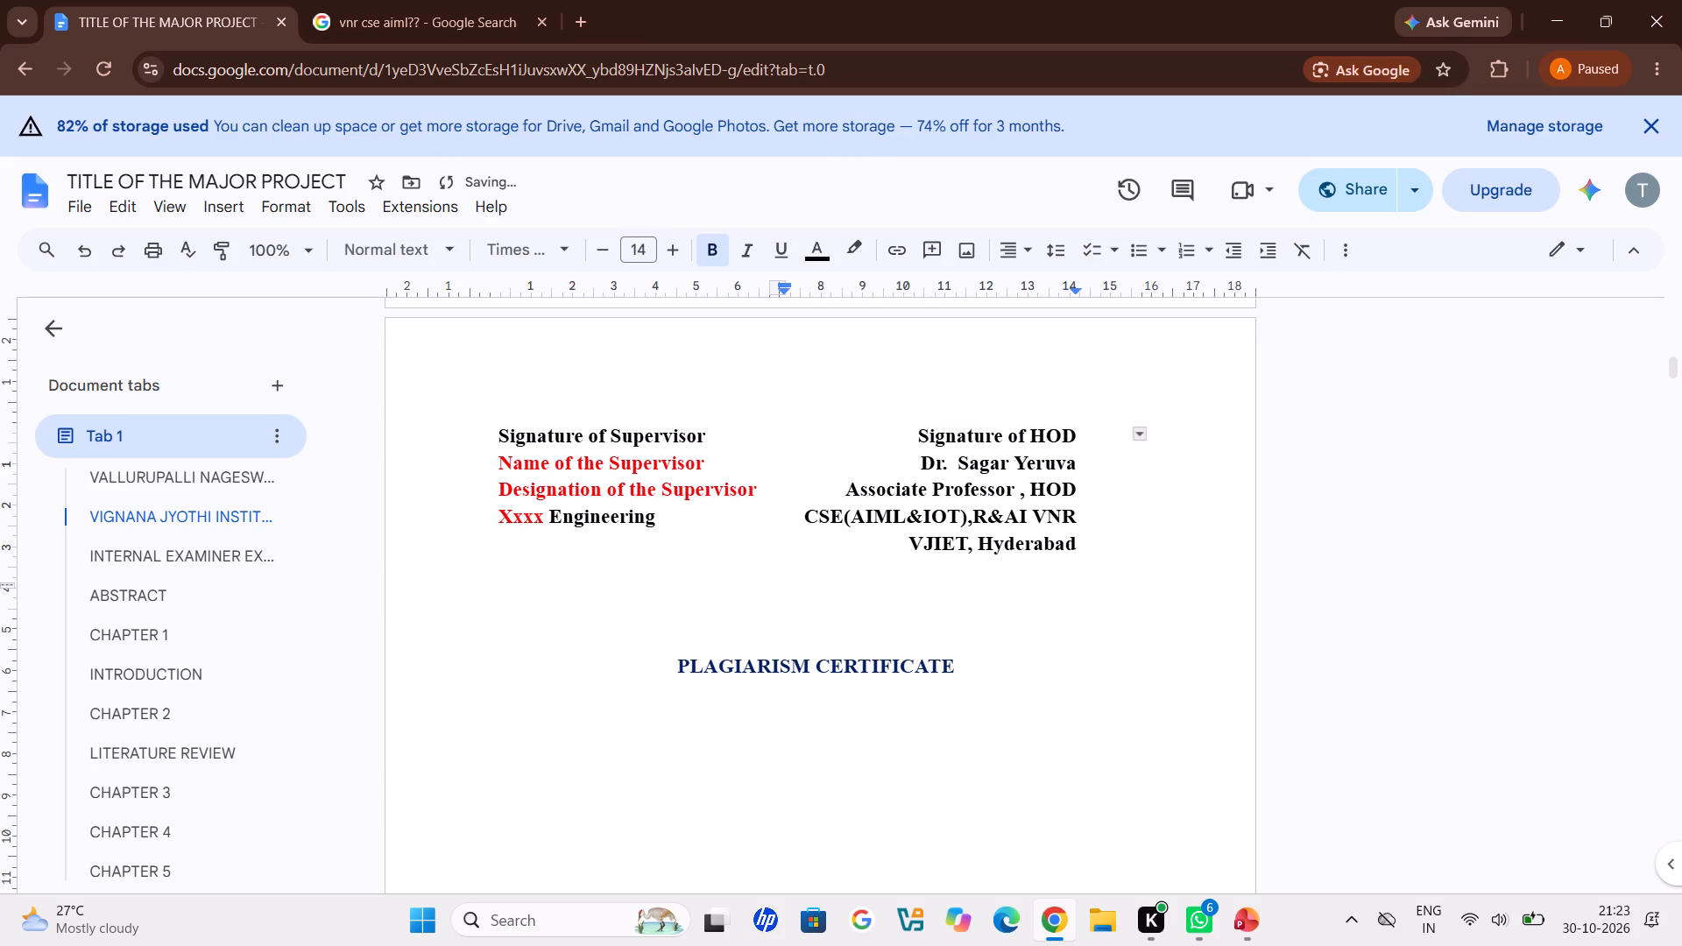
left_click(1033, 519)
key("Return")
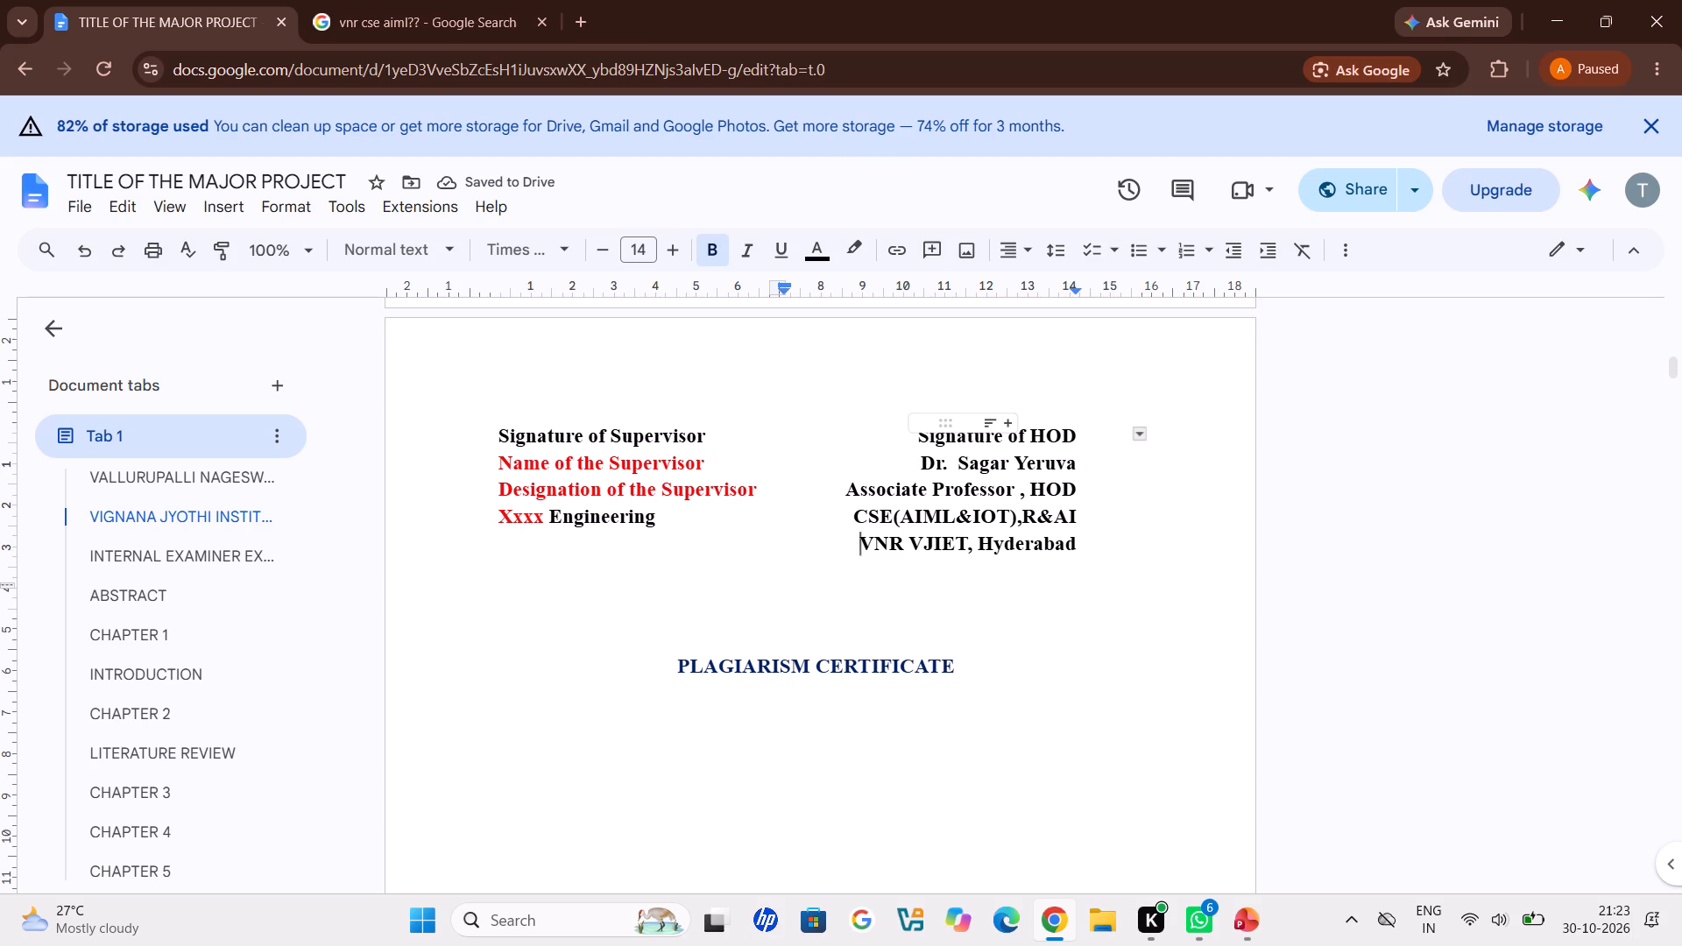
left_click(1019, 492)
key("BackSpace")
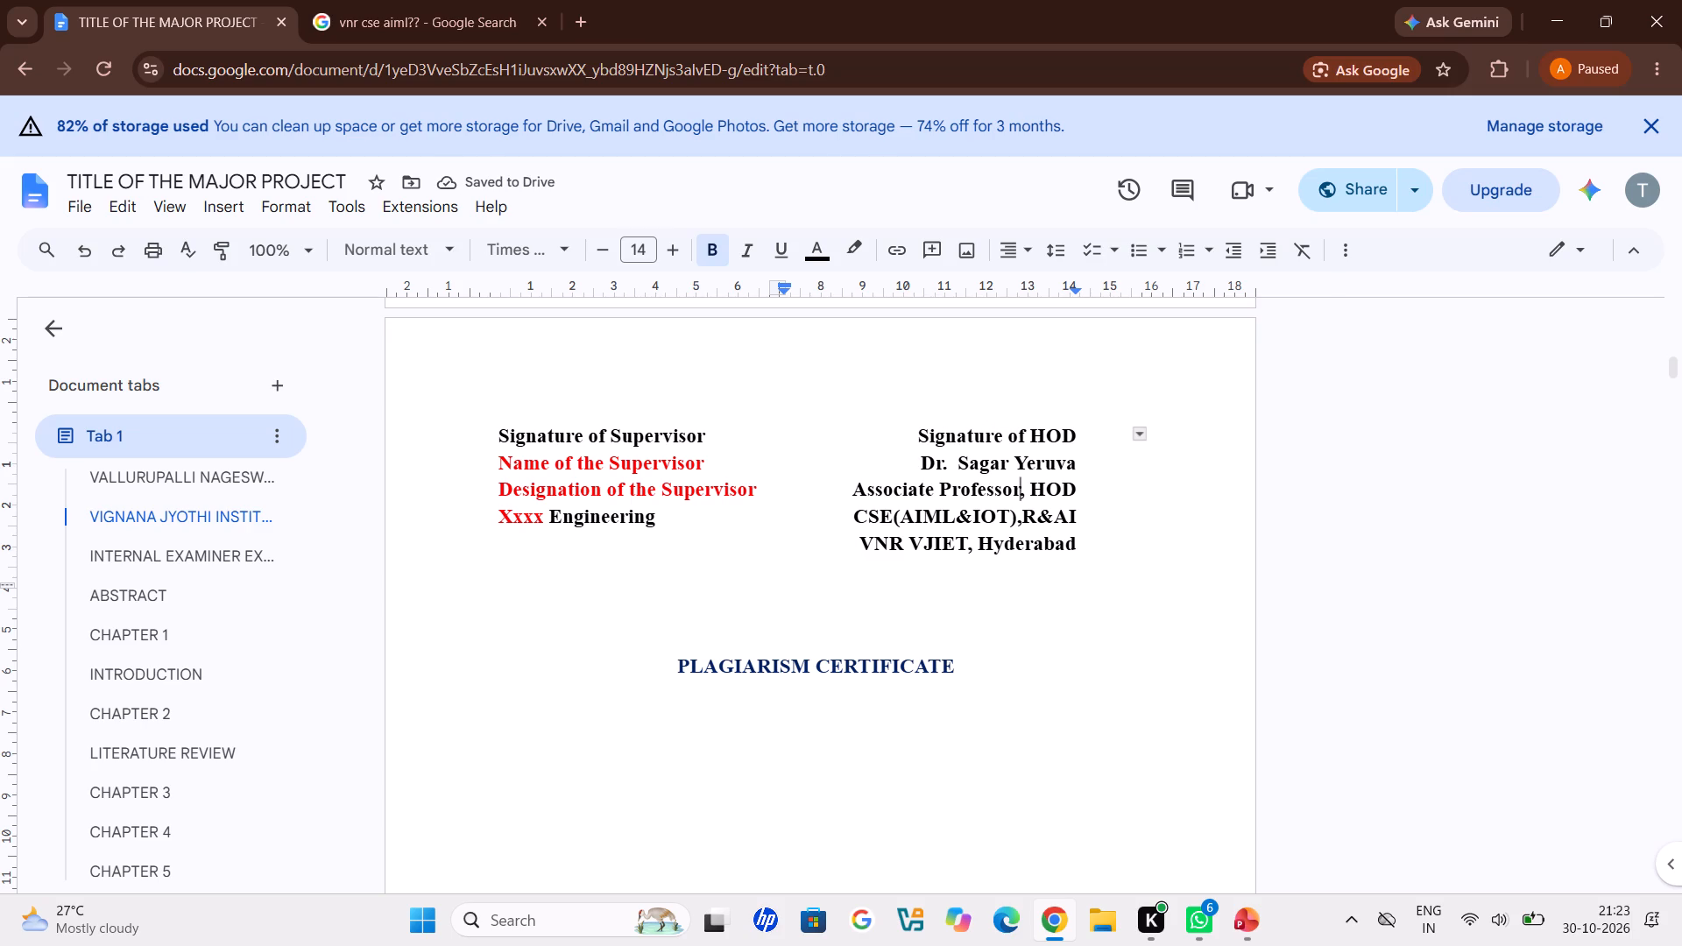
Review the completed certificate page, its signature block and the following approval certificate page for remaining placeholders and layout.
scroll(736, 435, "down", 12)
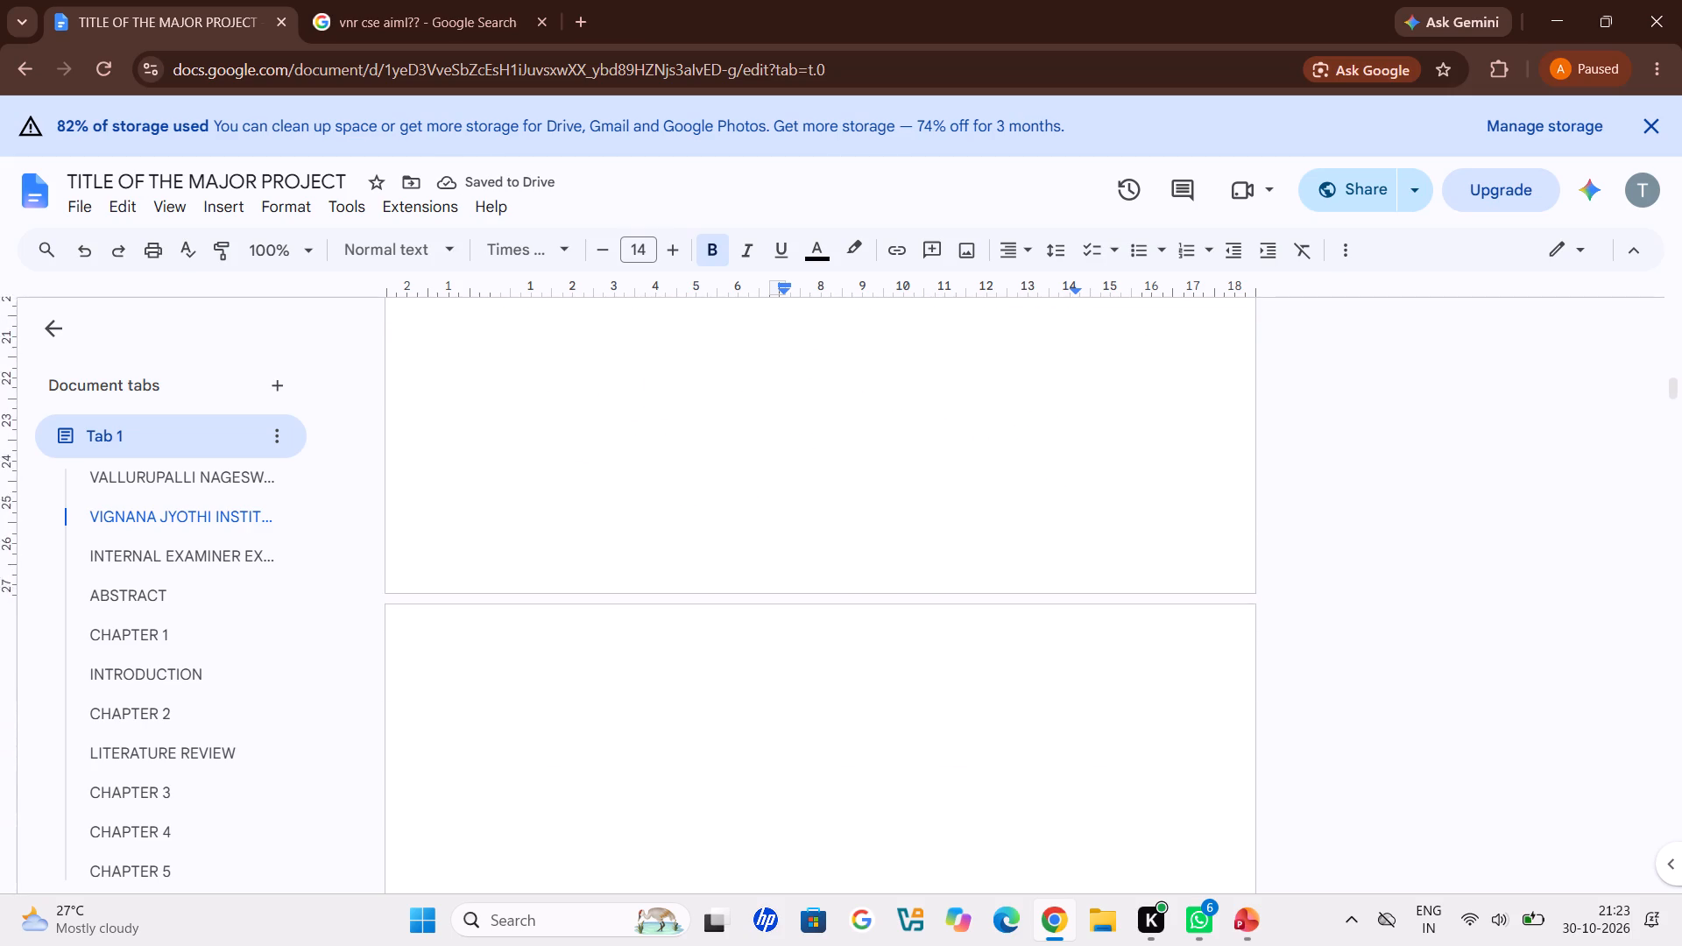
scroll(736, 435, "down", 1)
scroll(736, 435, "up", 2)
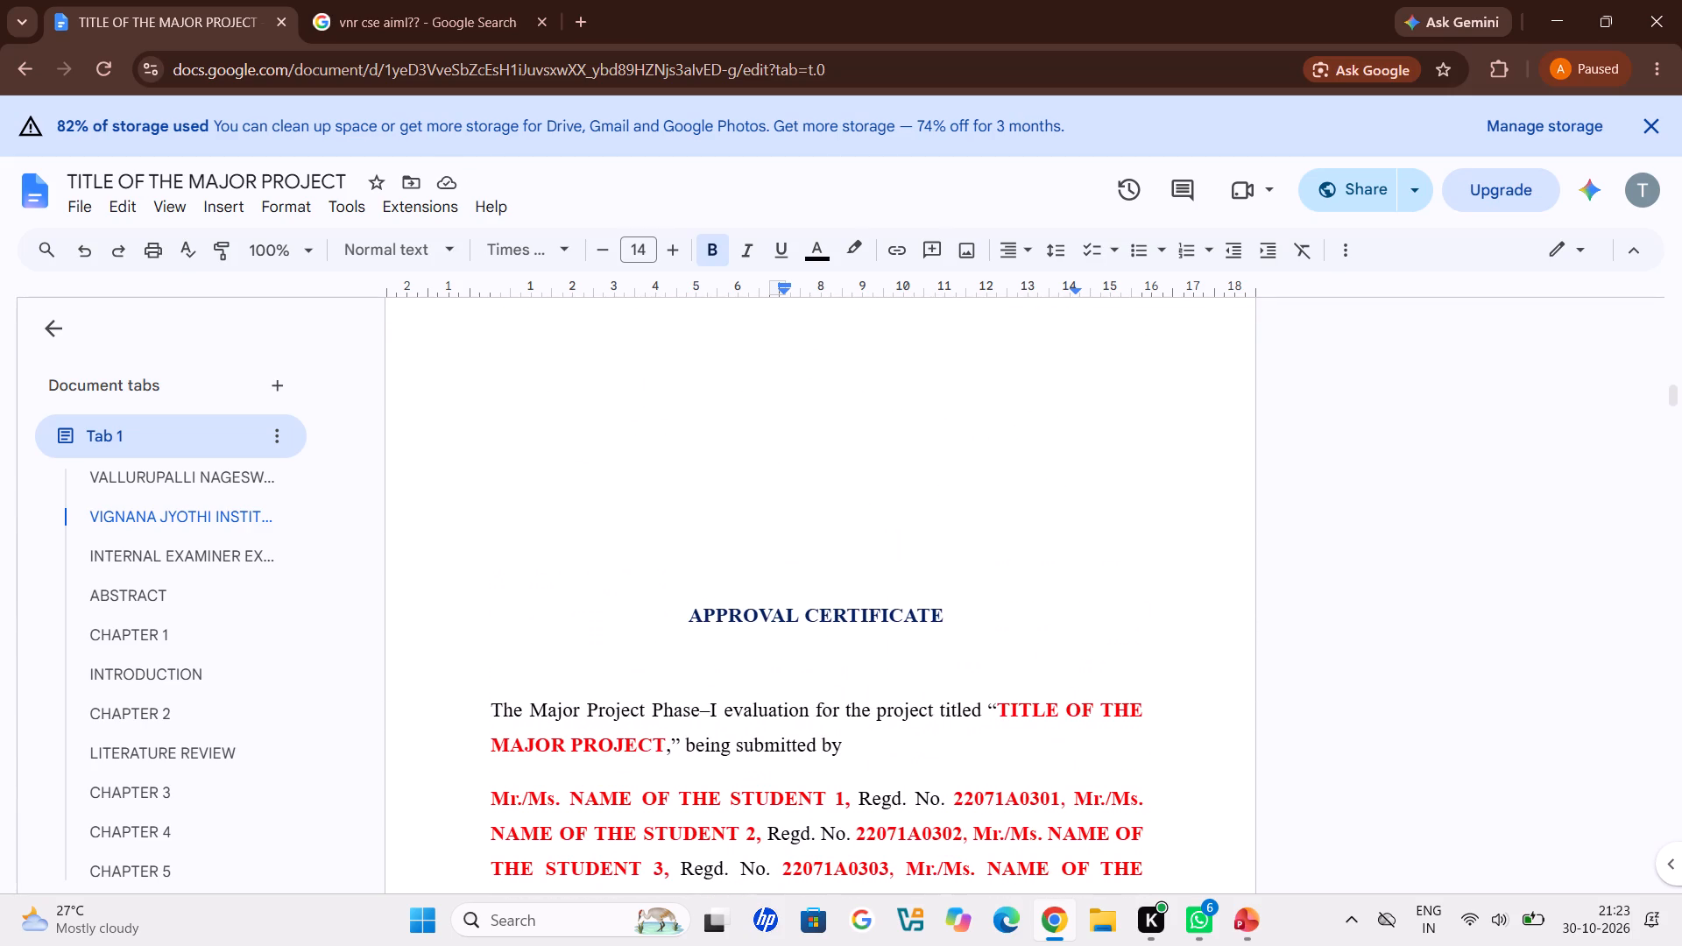
scroll(721, 561, "up", 8)
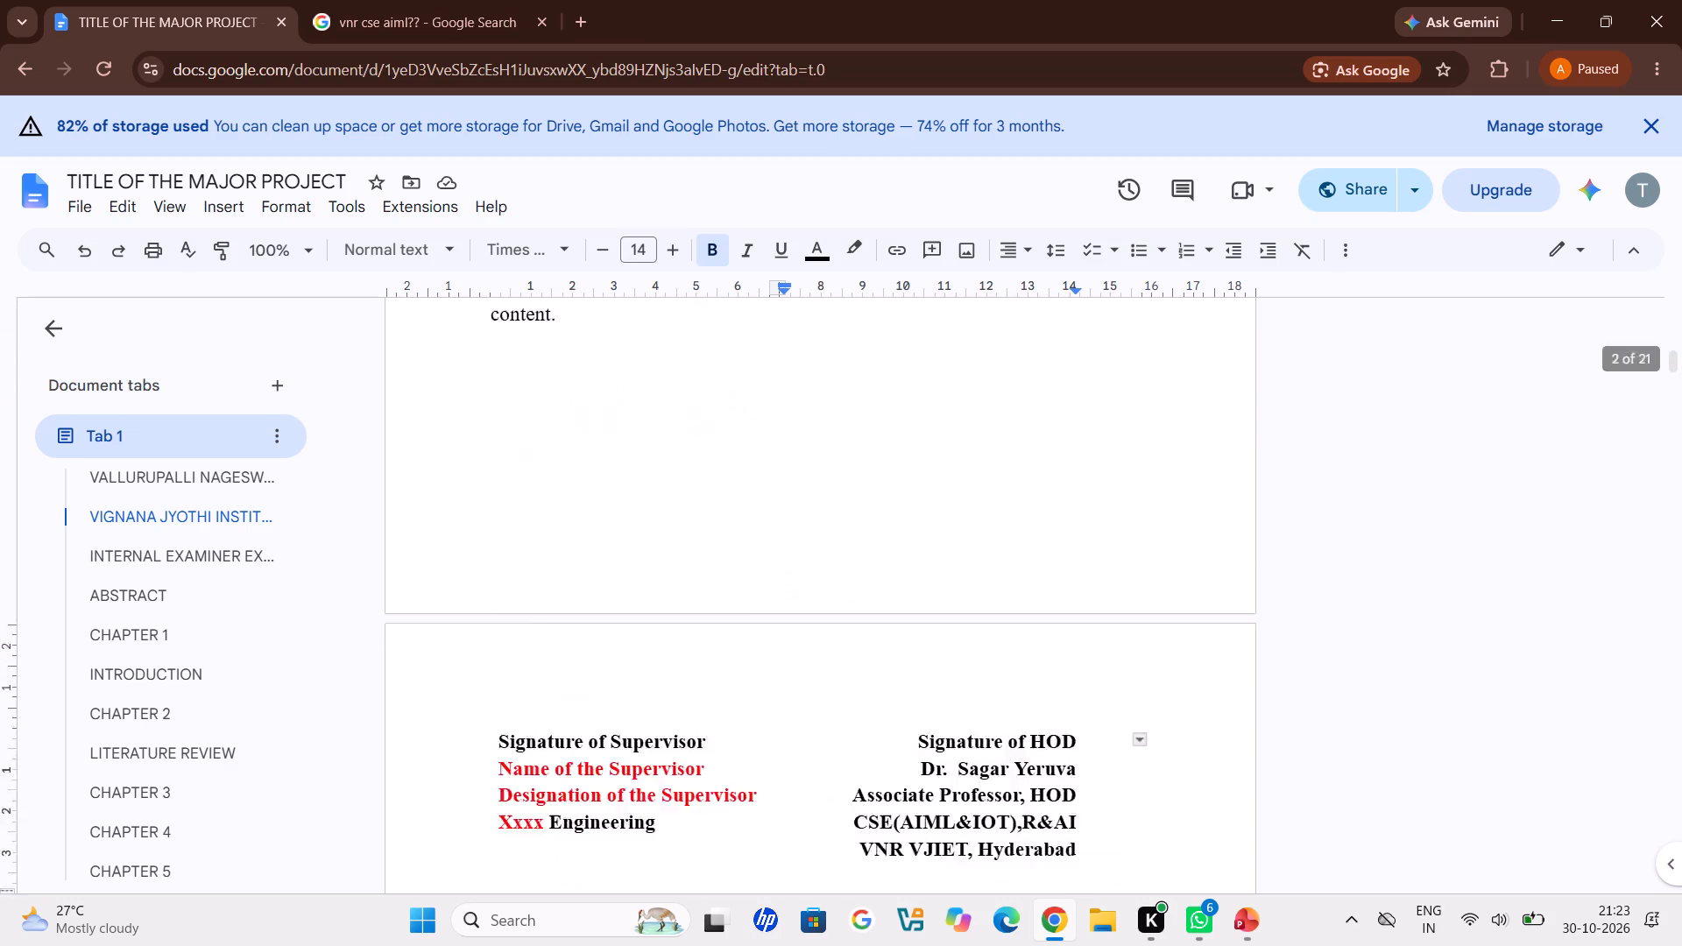
scroll(721, 561, "down", 3)
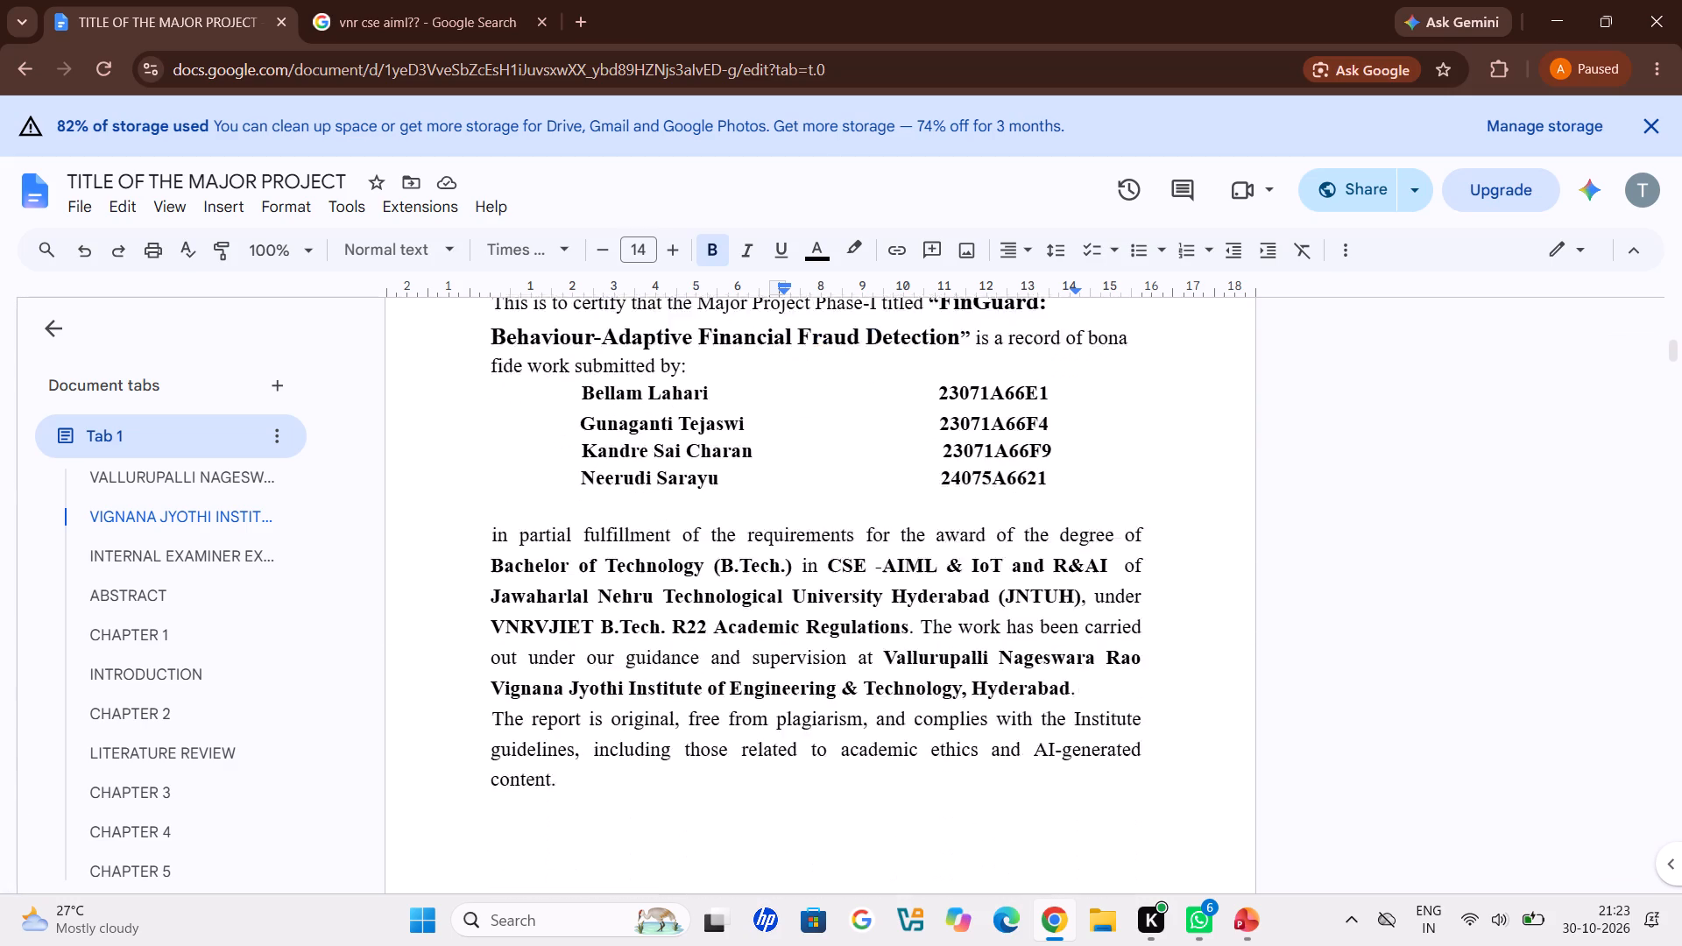
scroll(721, 561, "down", 2)
scroll(721, 561, "up", 2)
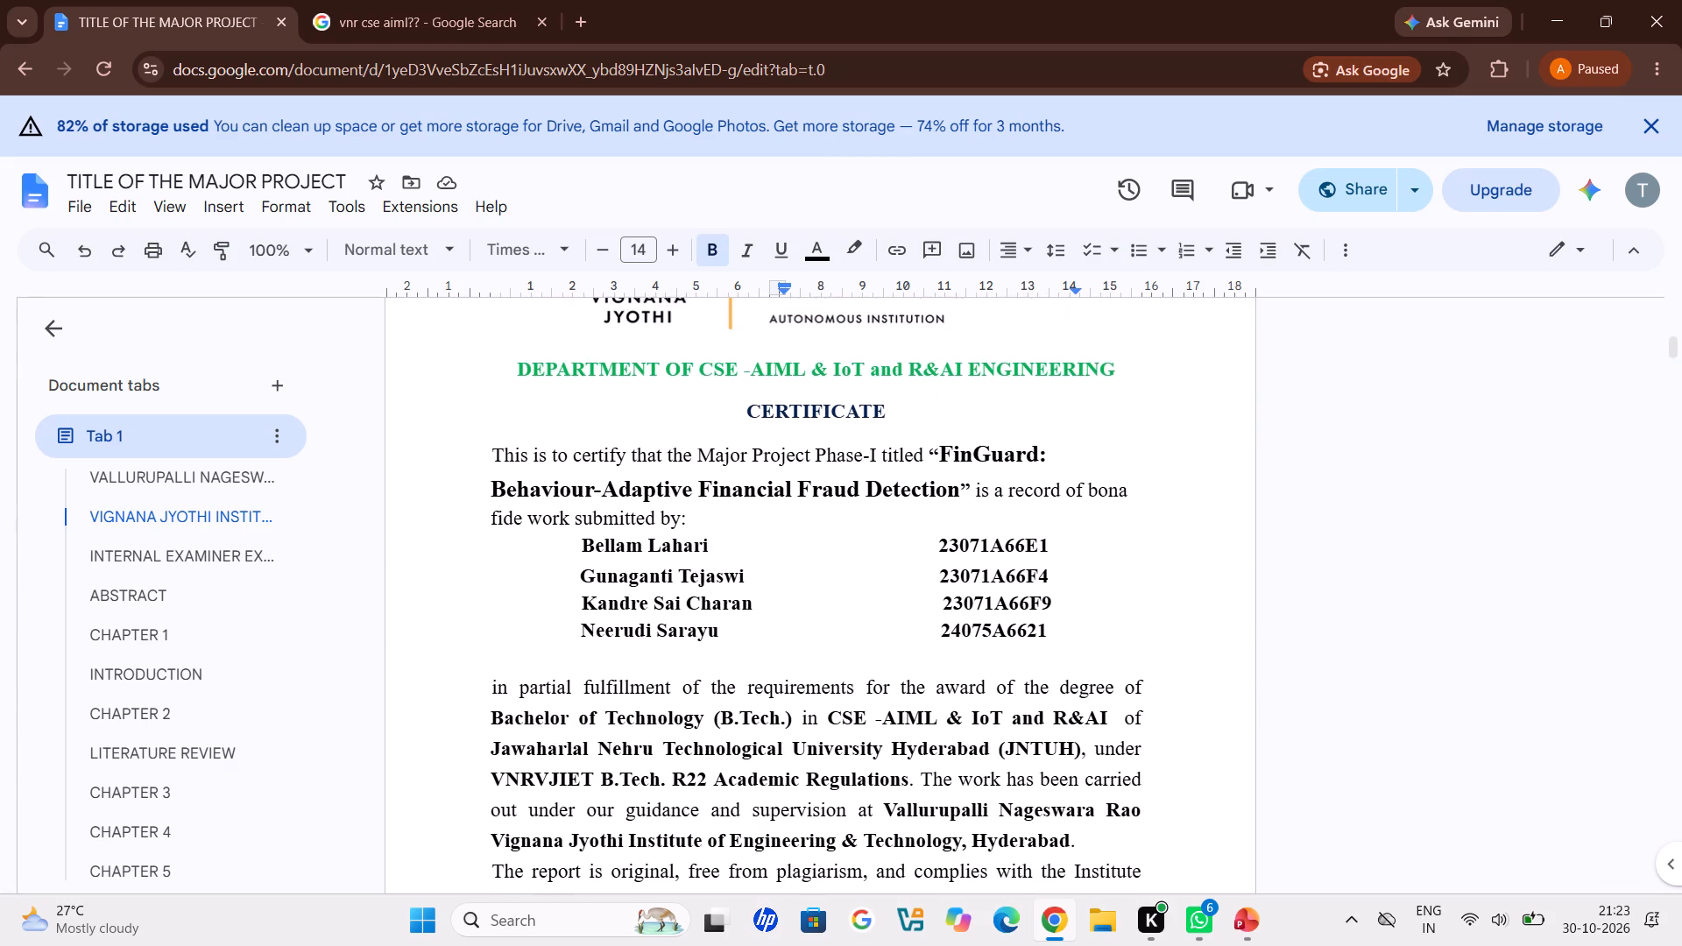
scroll(721, 561, "up", 1)
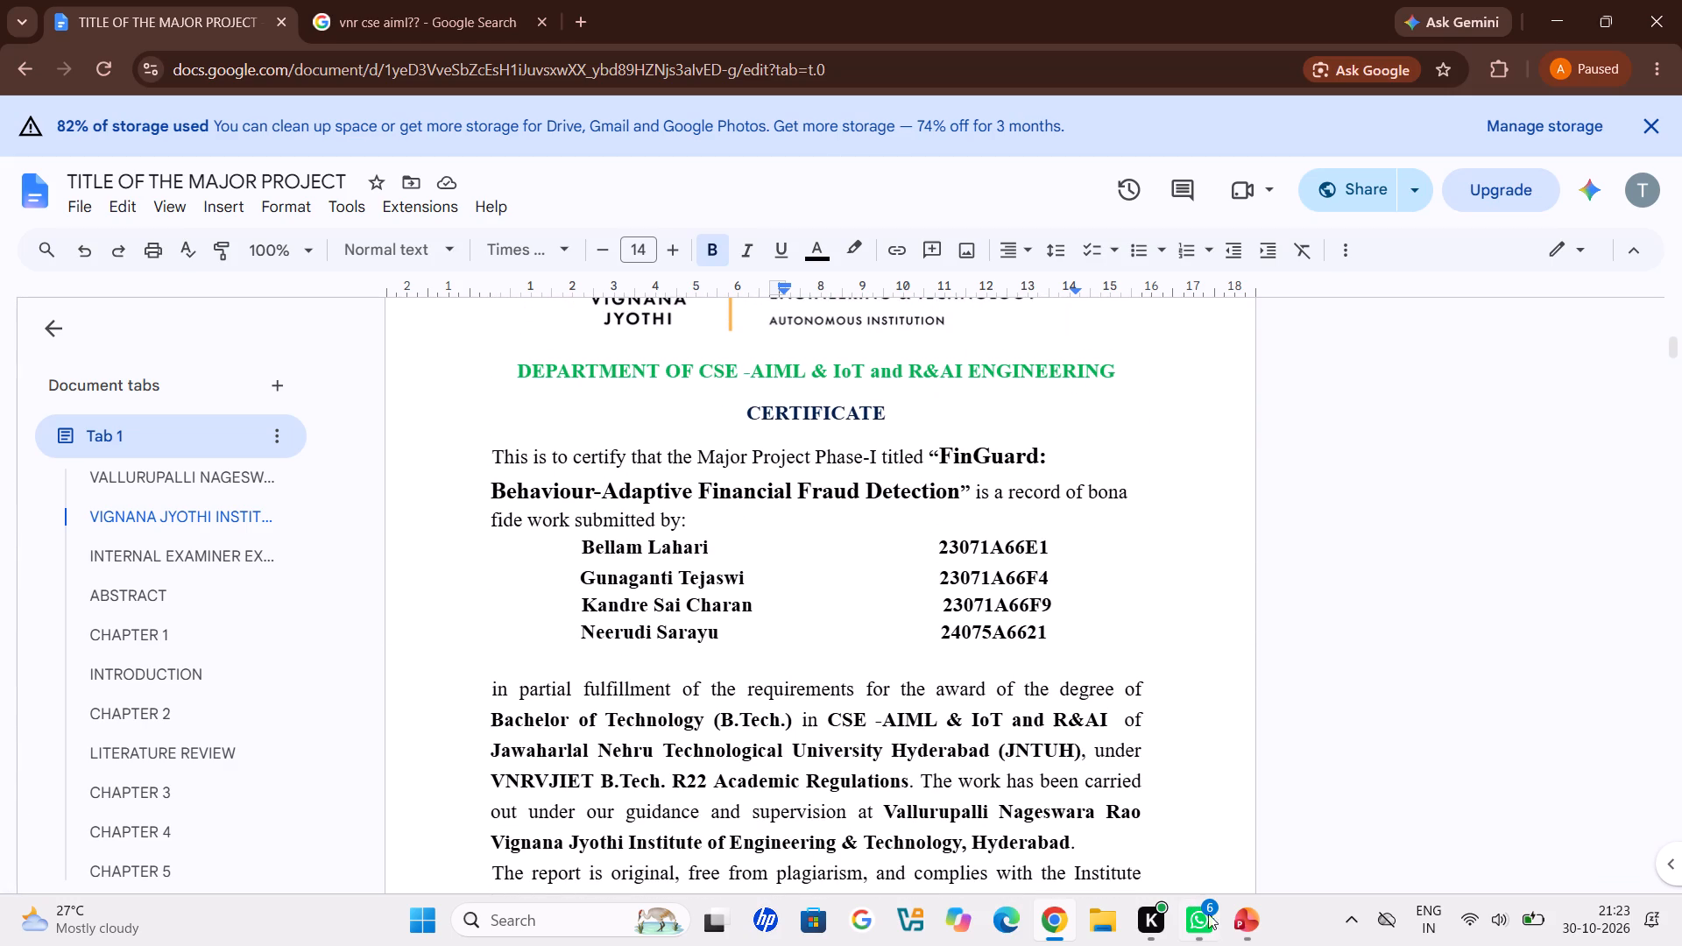
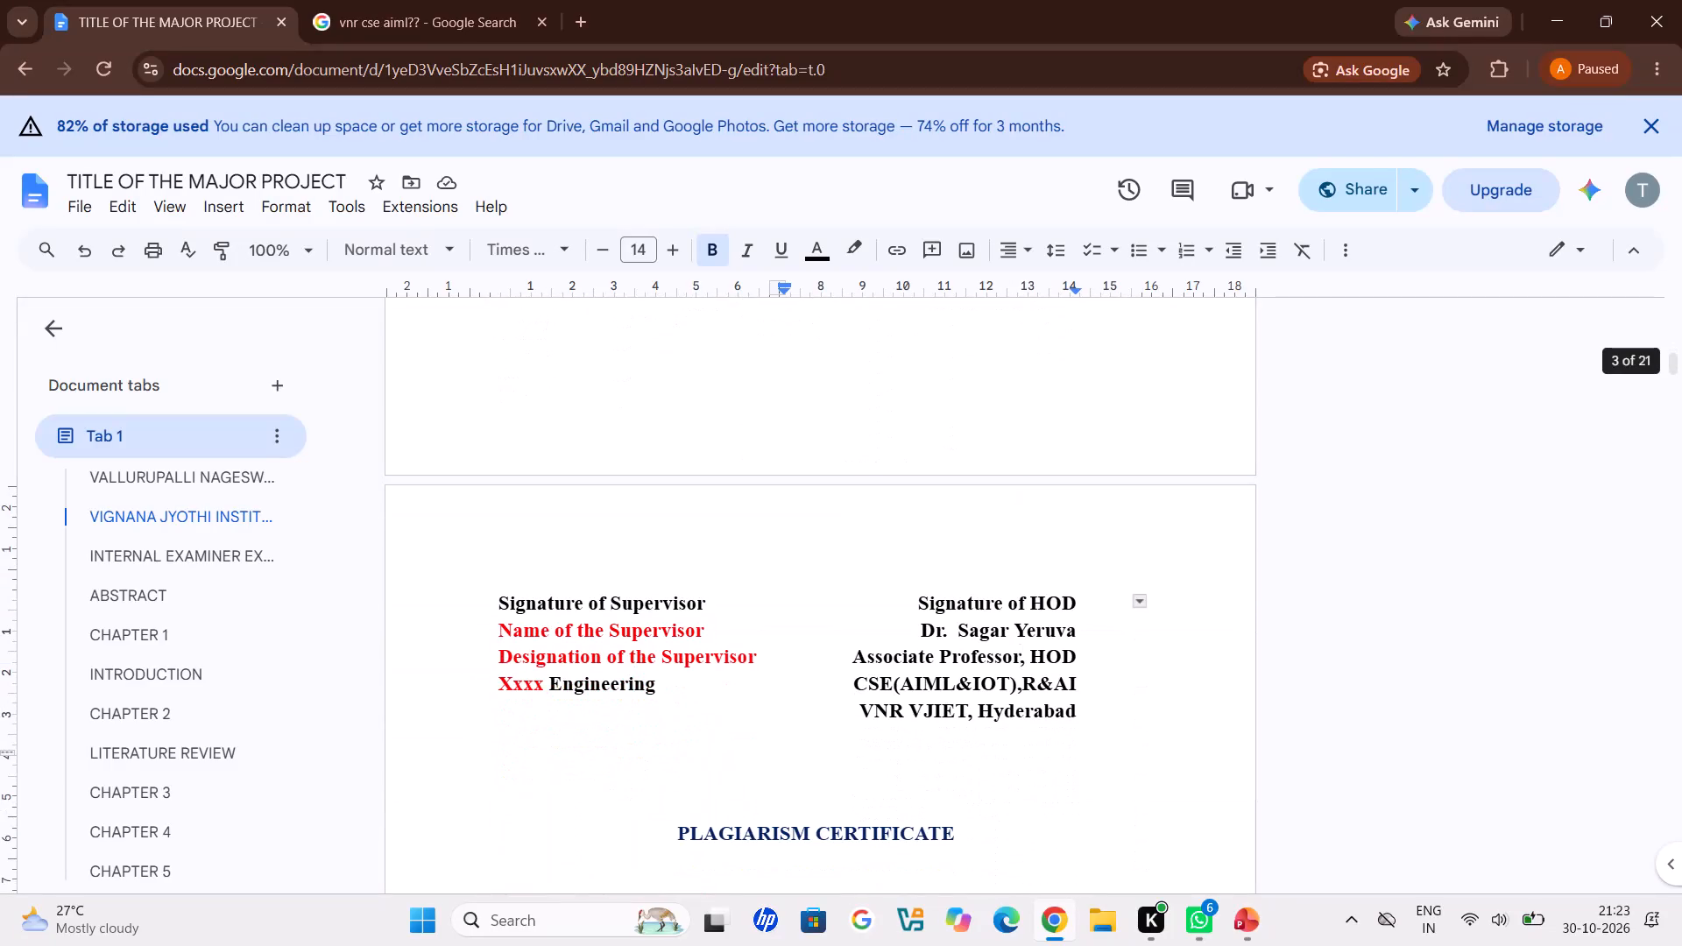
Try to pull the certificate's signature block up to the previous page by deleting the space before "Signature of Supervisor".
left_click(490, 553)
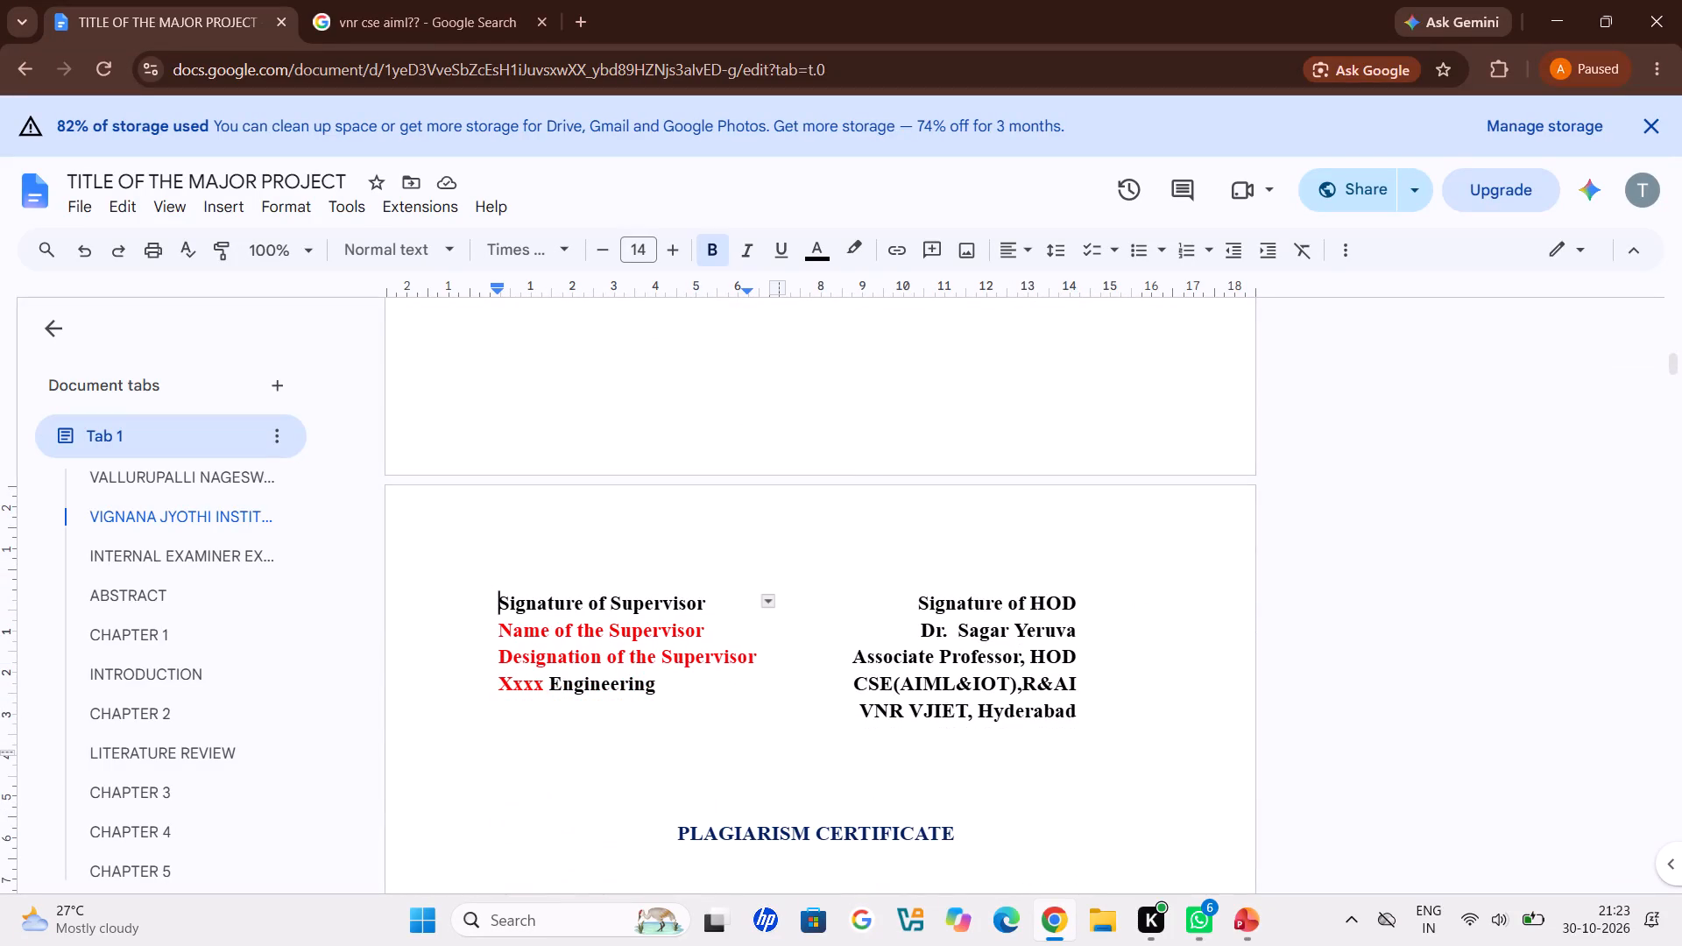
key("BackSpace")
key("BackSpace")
Delete the blank line between the certificate's last student entry and the "in partial fulfillment" paragraph to move the signature block up.
scroll(550, 528, "up", 1)
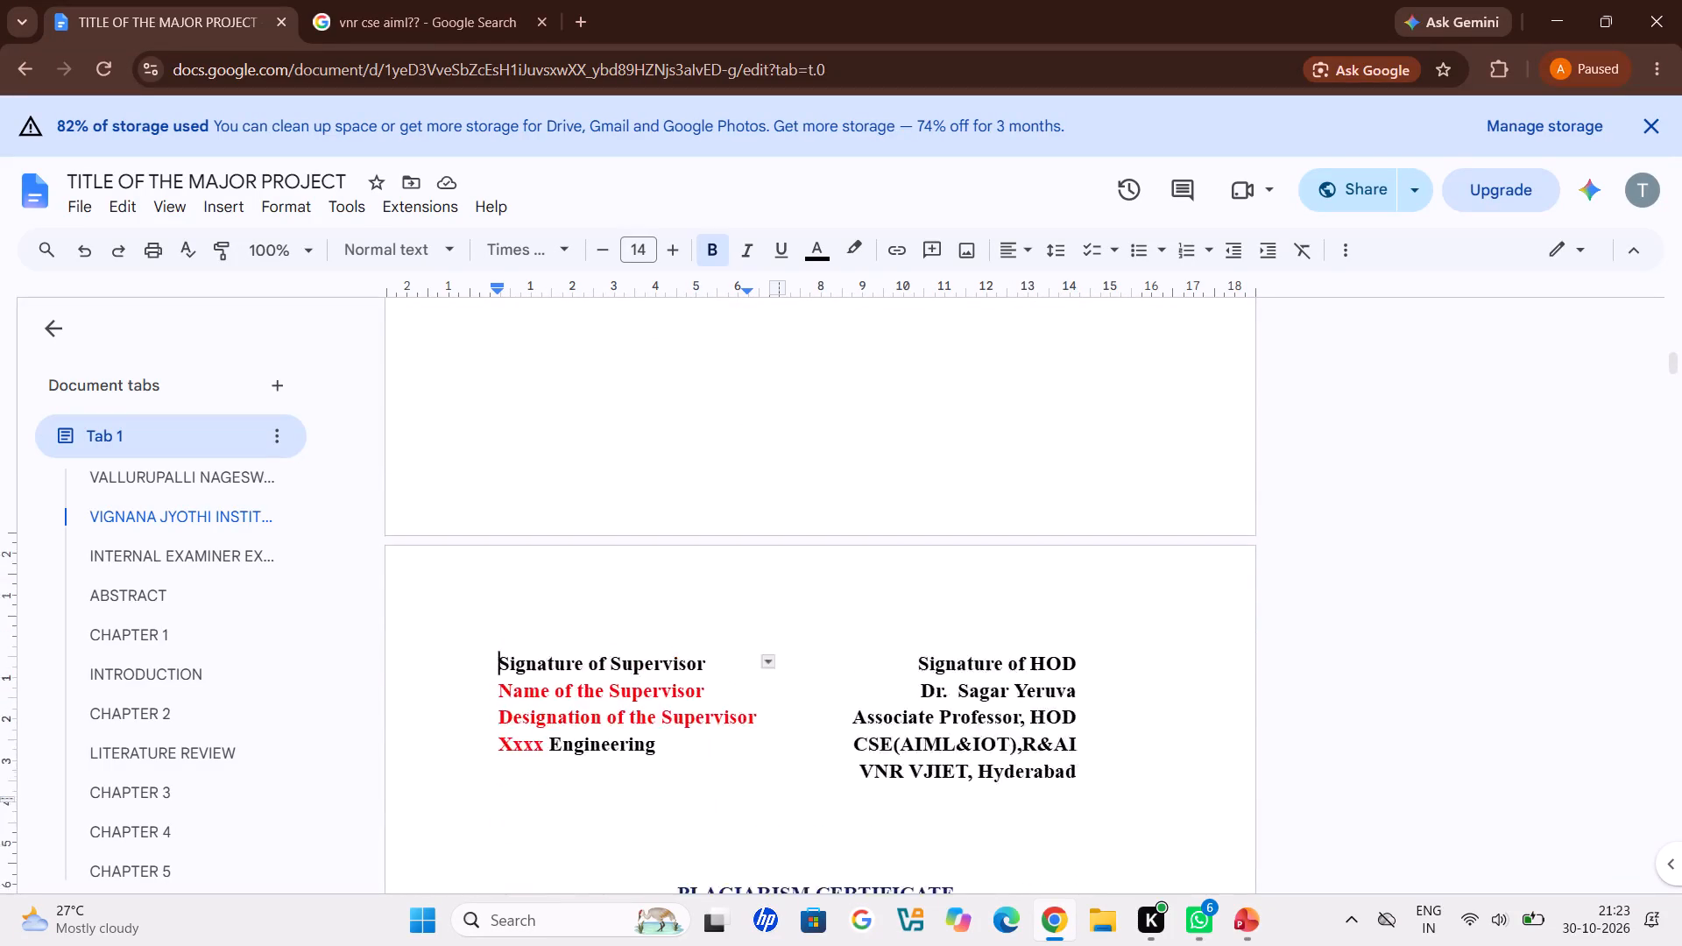
scroll(550, 528, "up", 6)
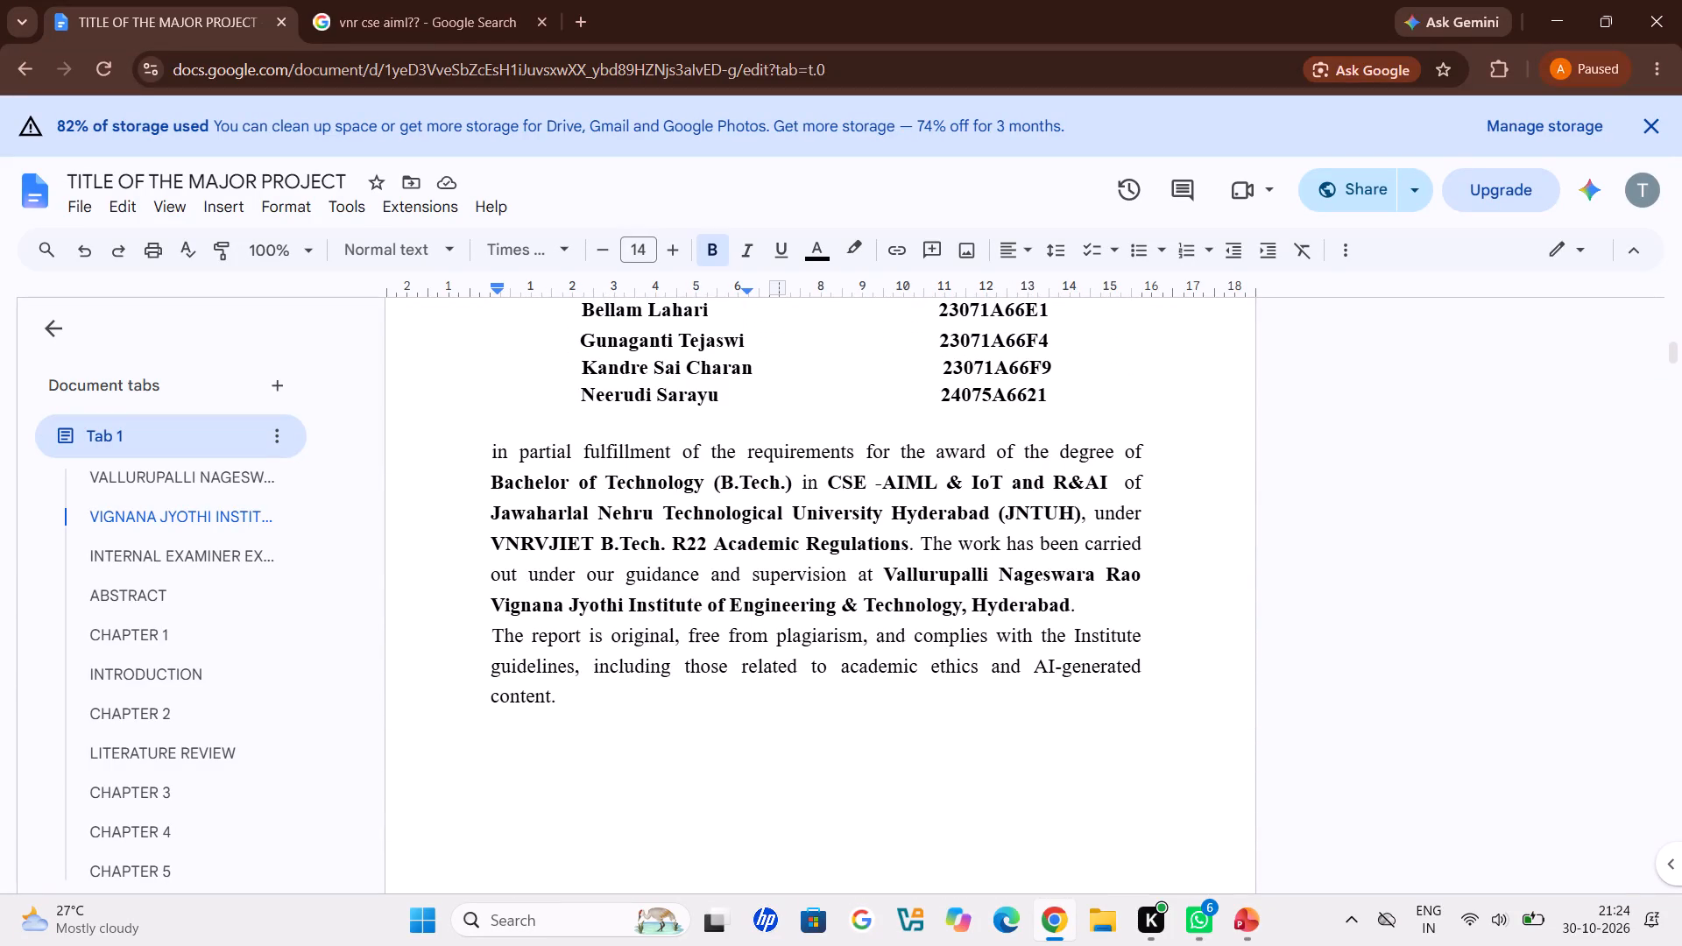
left_click(505, 431)
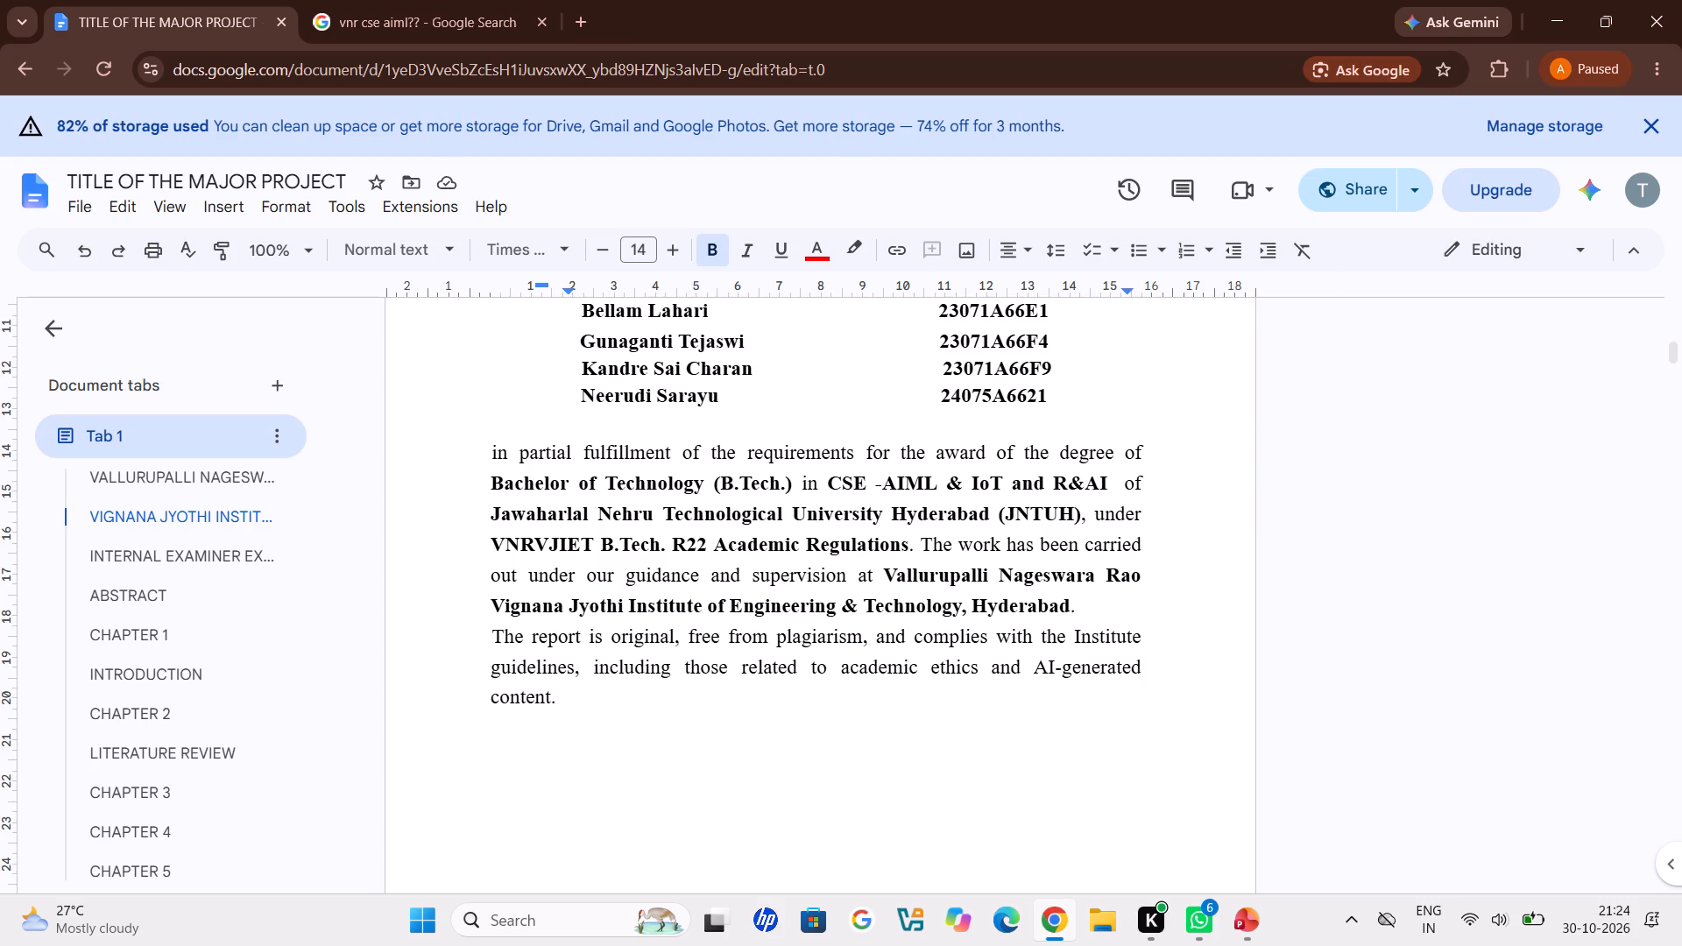
key("BackSpace")
key("BackSpace")
key("BackSpace")
key("BackSpace")
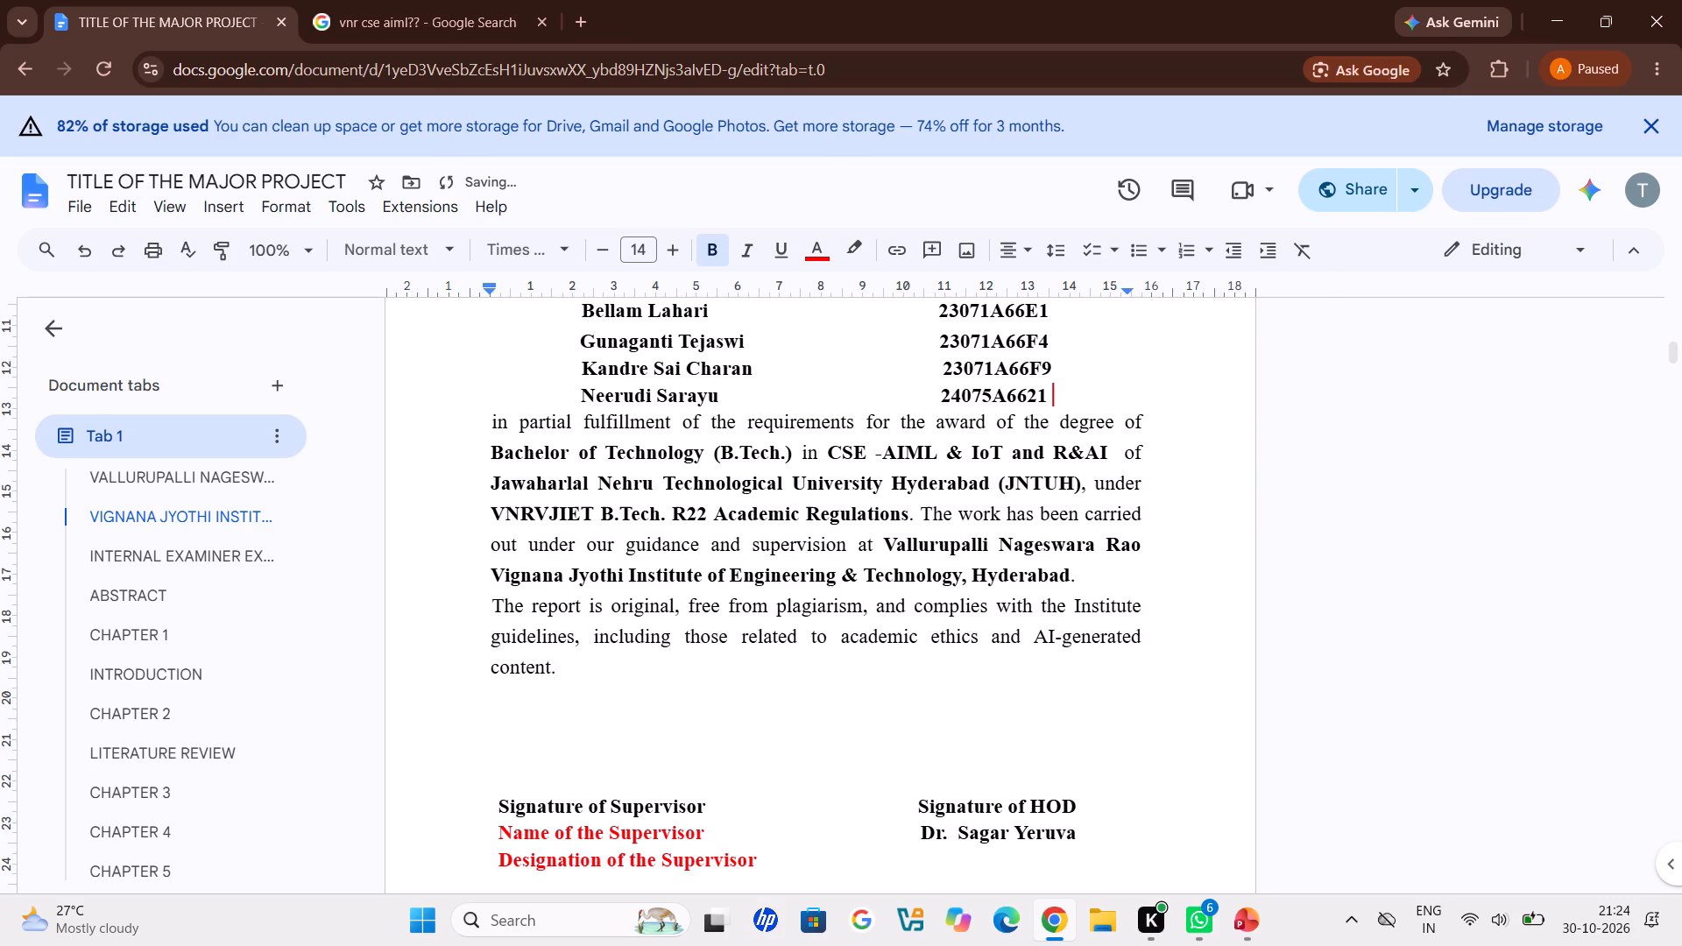
Delete the blank lines above the certificate's signature block so the whole block fits on the certificate page.
scroll(512, 521, "down", 5)
scroll(512, 521, "up", 1)
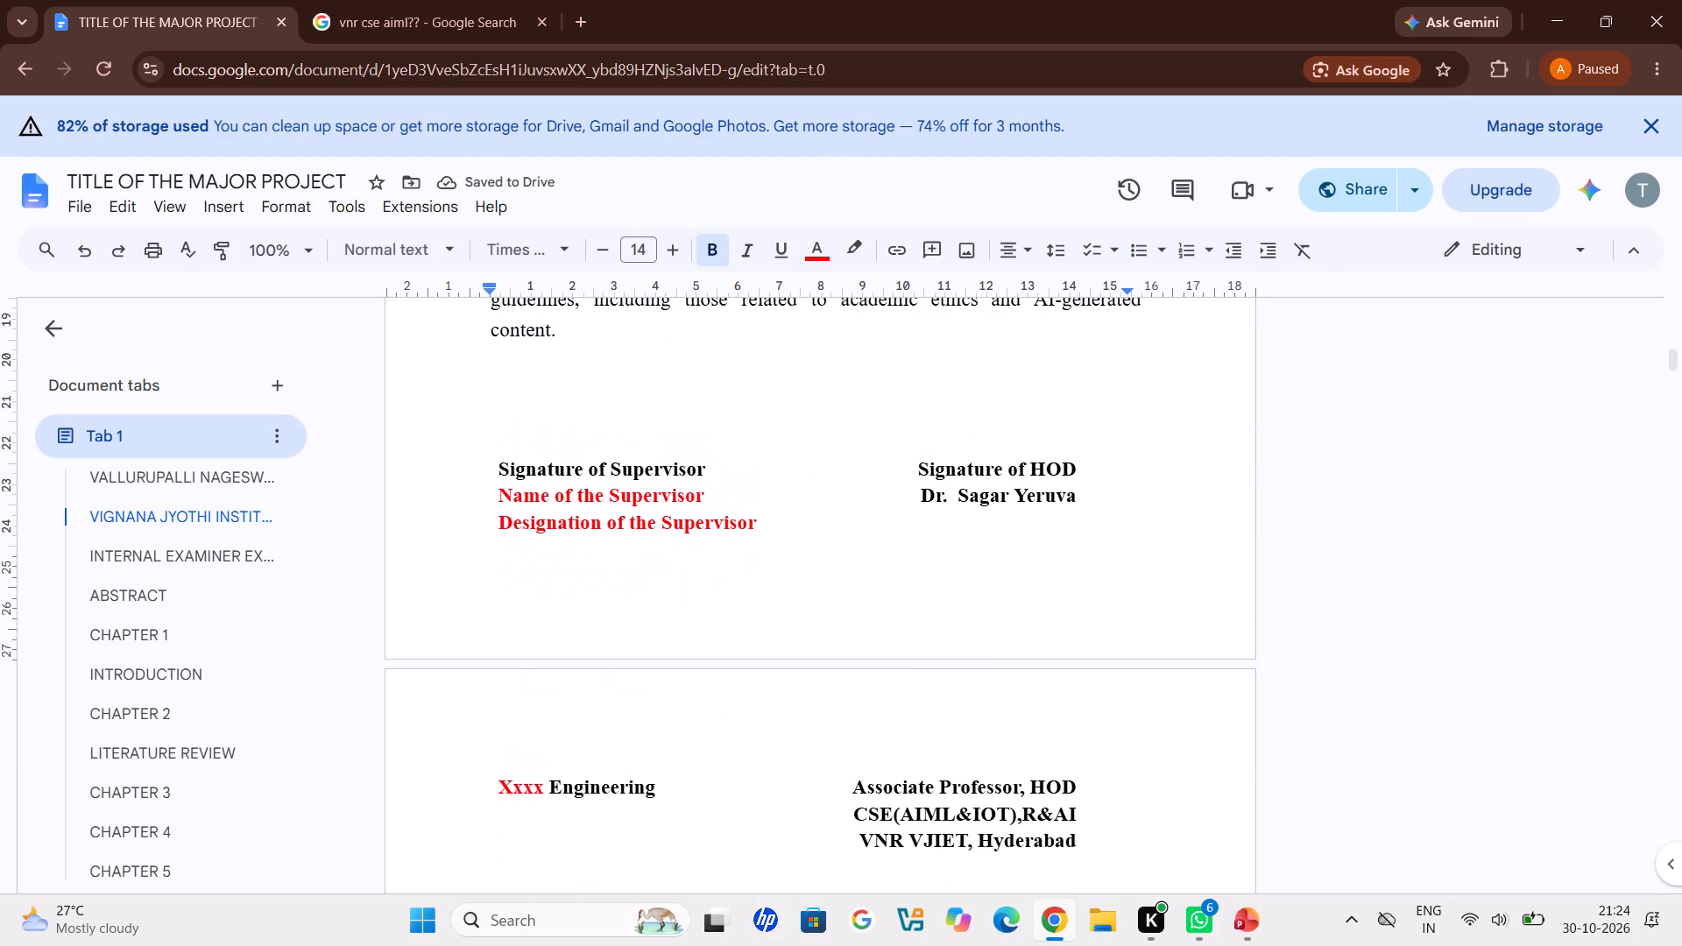
left_click(510, 385)
key("BackSpace")
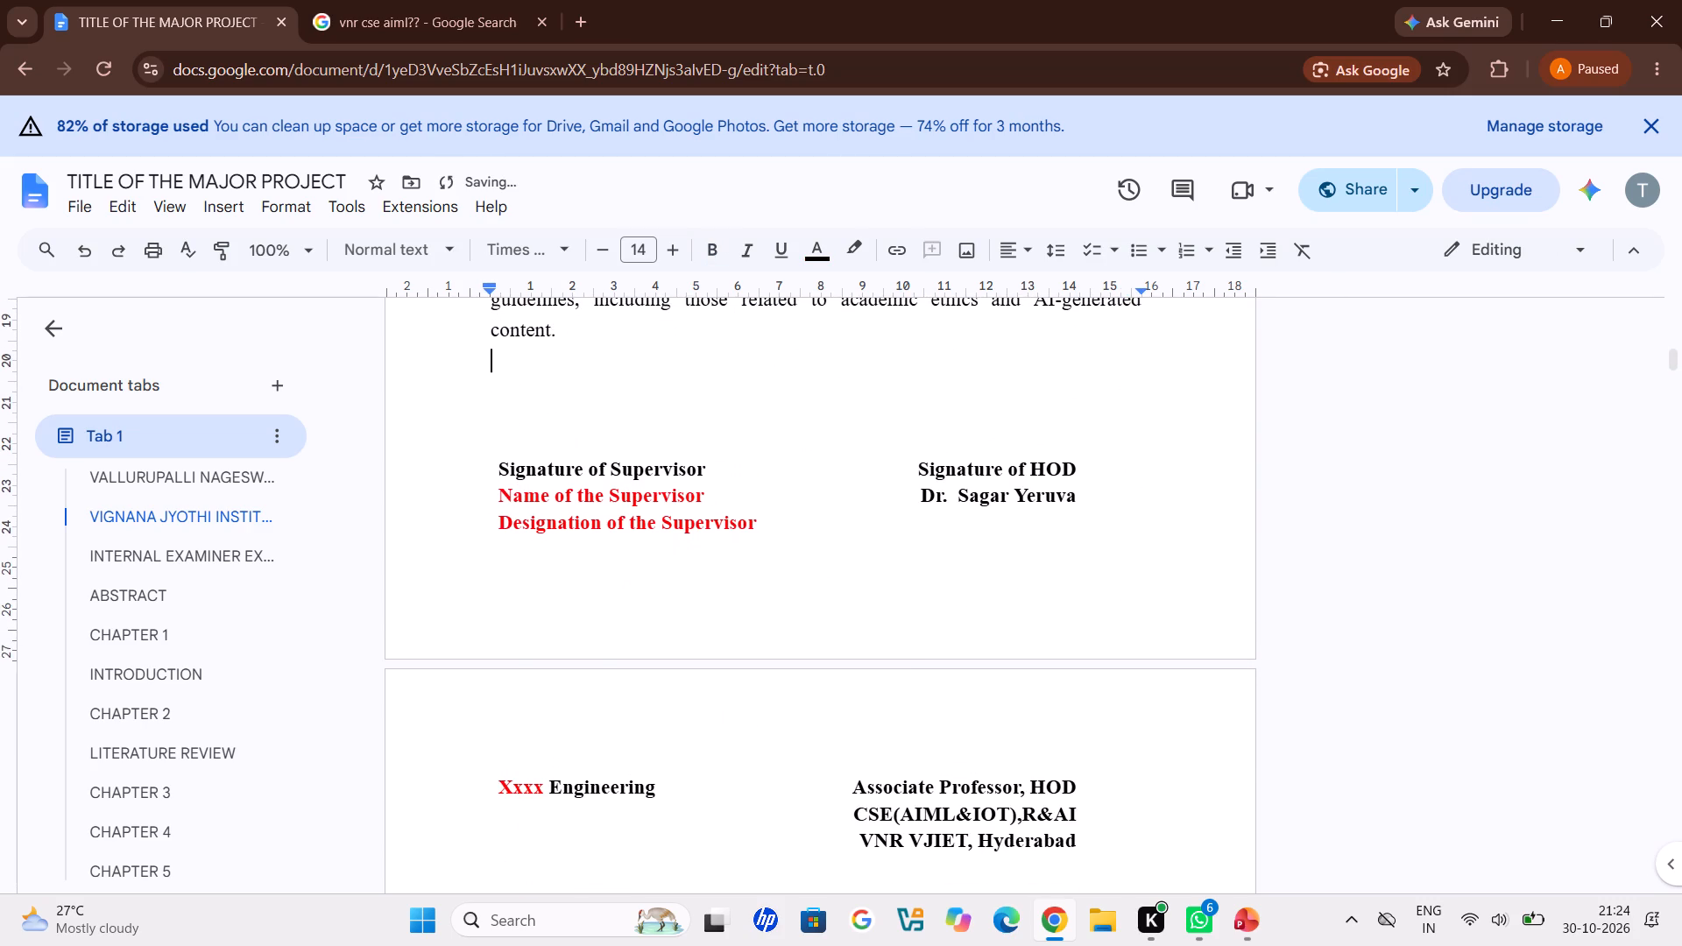
key("BackSpace")
left_click(504, 392)
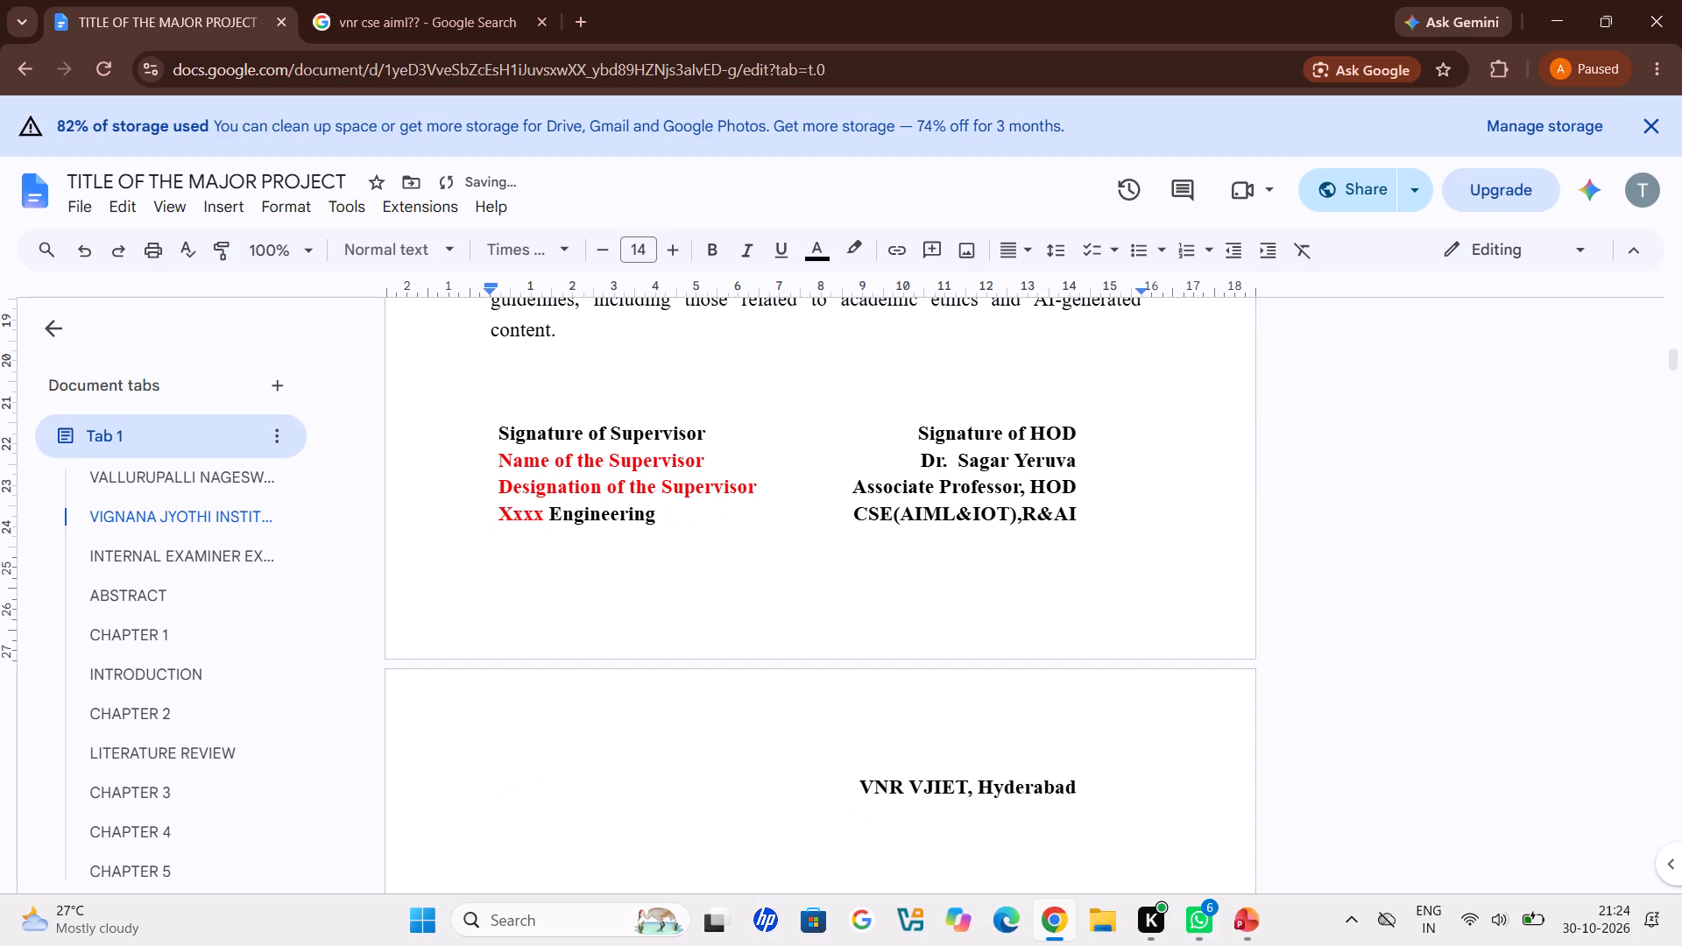
key("BackSpace")
key("BackSpace")
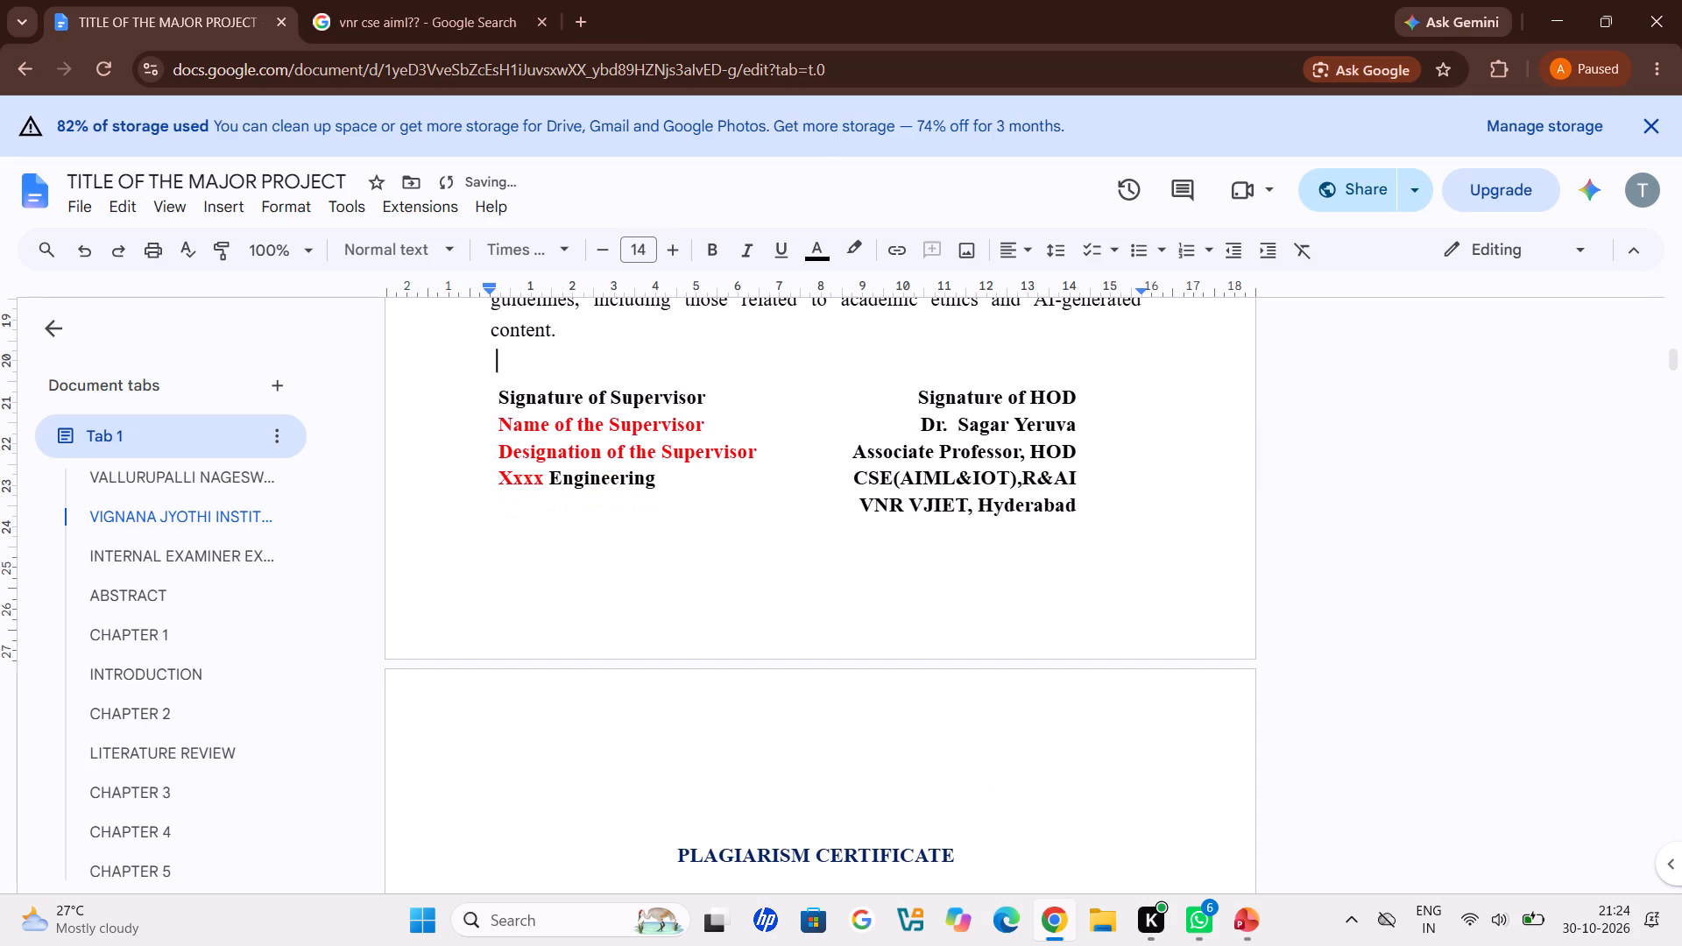
Remove the empty line above the PLAGIARISM CERTIFICATE heading.
left_click(581, 806)
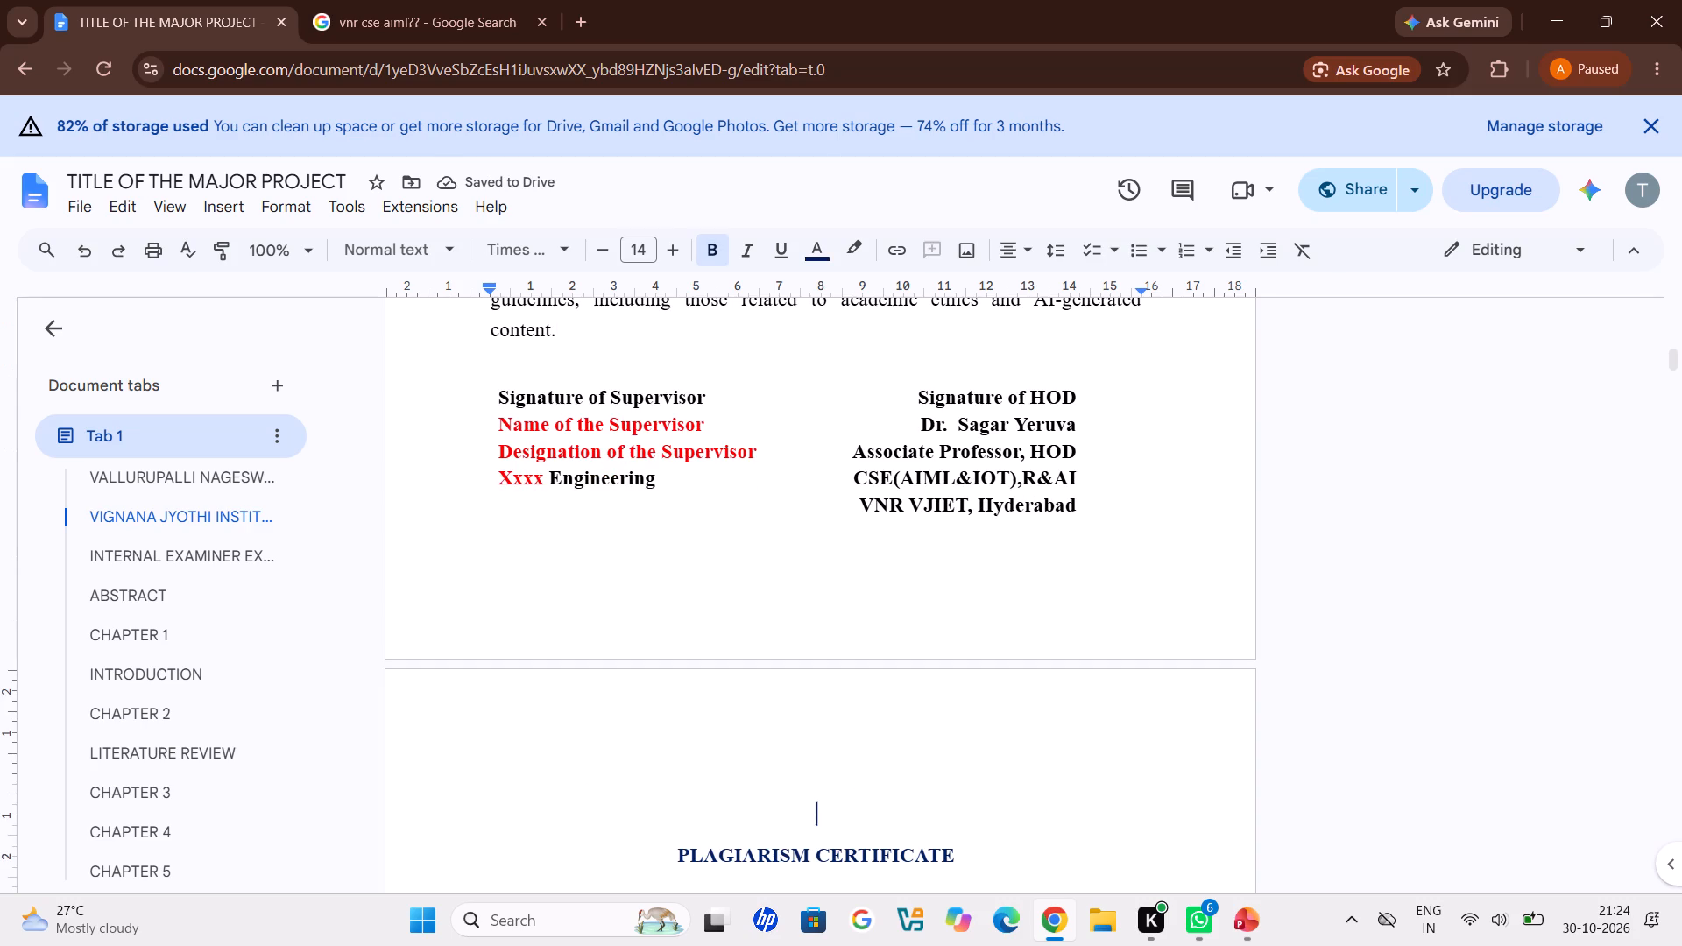
key("BackSpace")
key("BackSpace")
key("BackSpace")
scroll(813, 773, "down", 1)
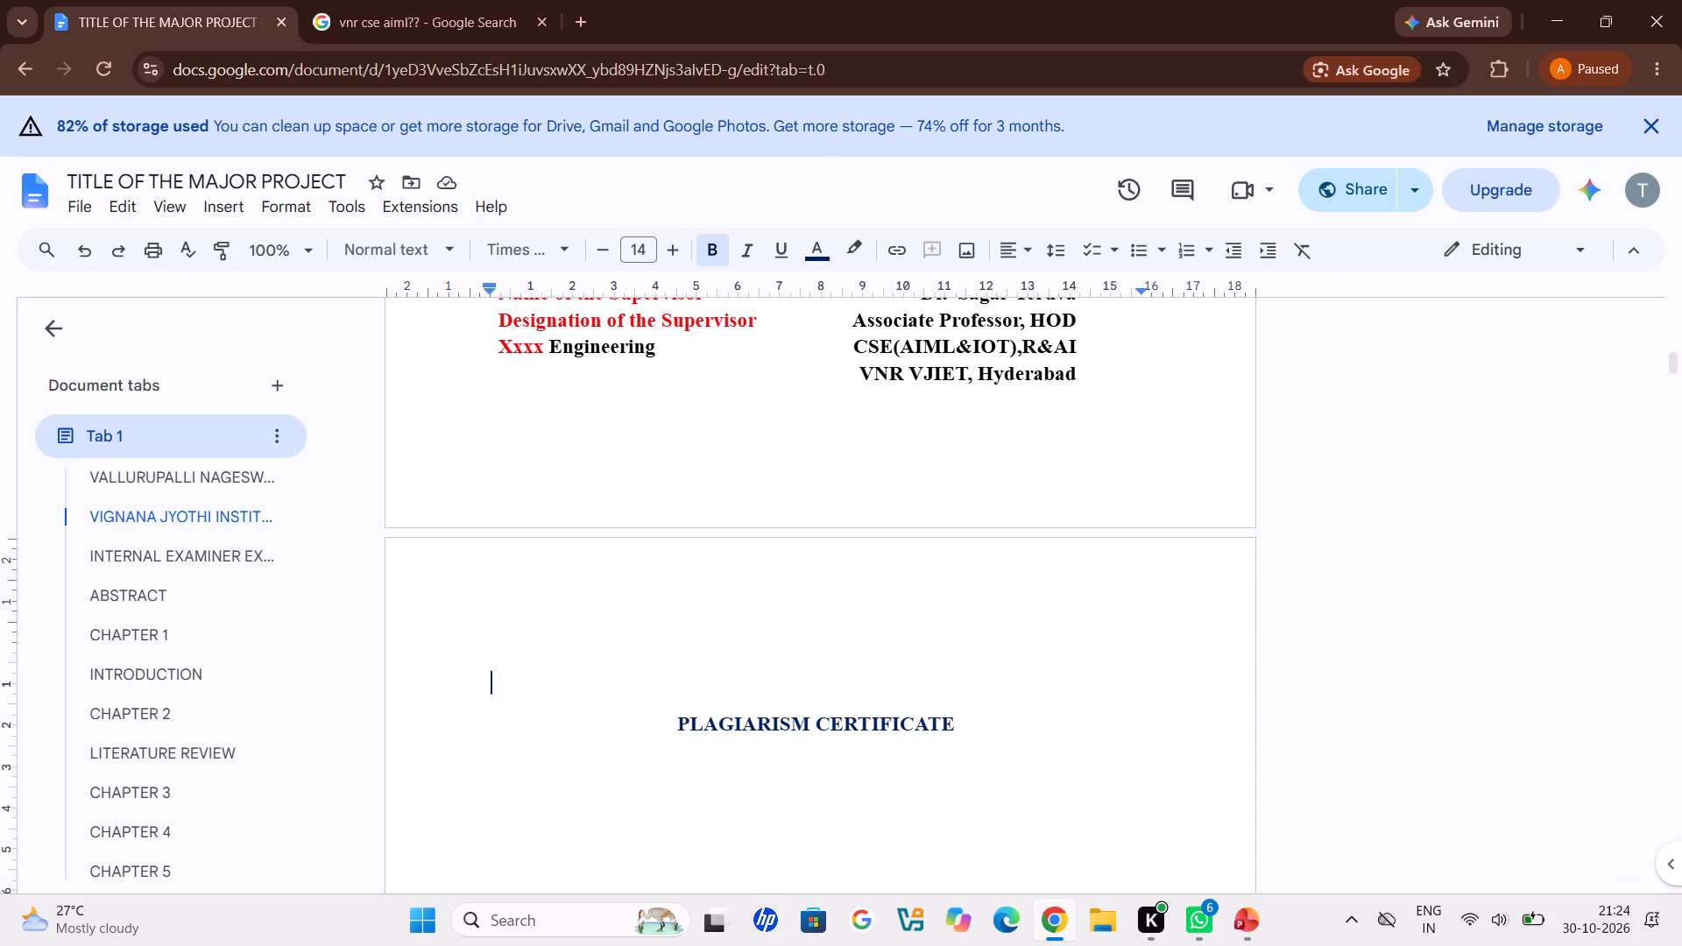
scroll(954, 742, "down", 6)
scroll(954, 742, "right", 2)
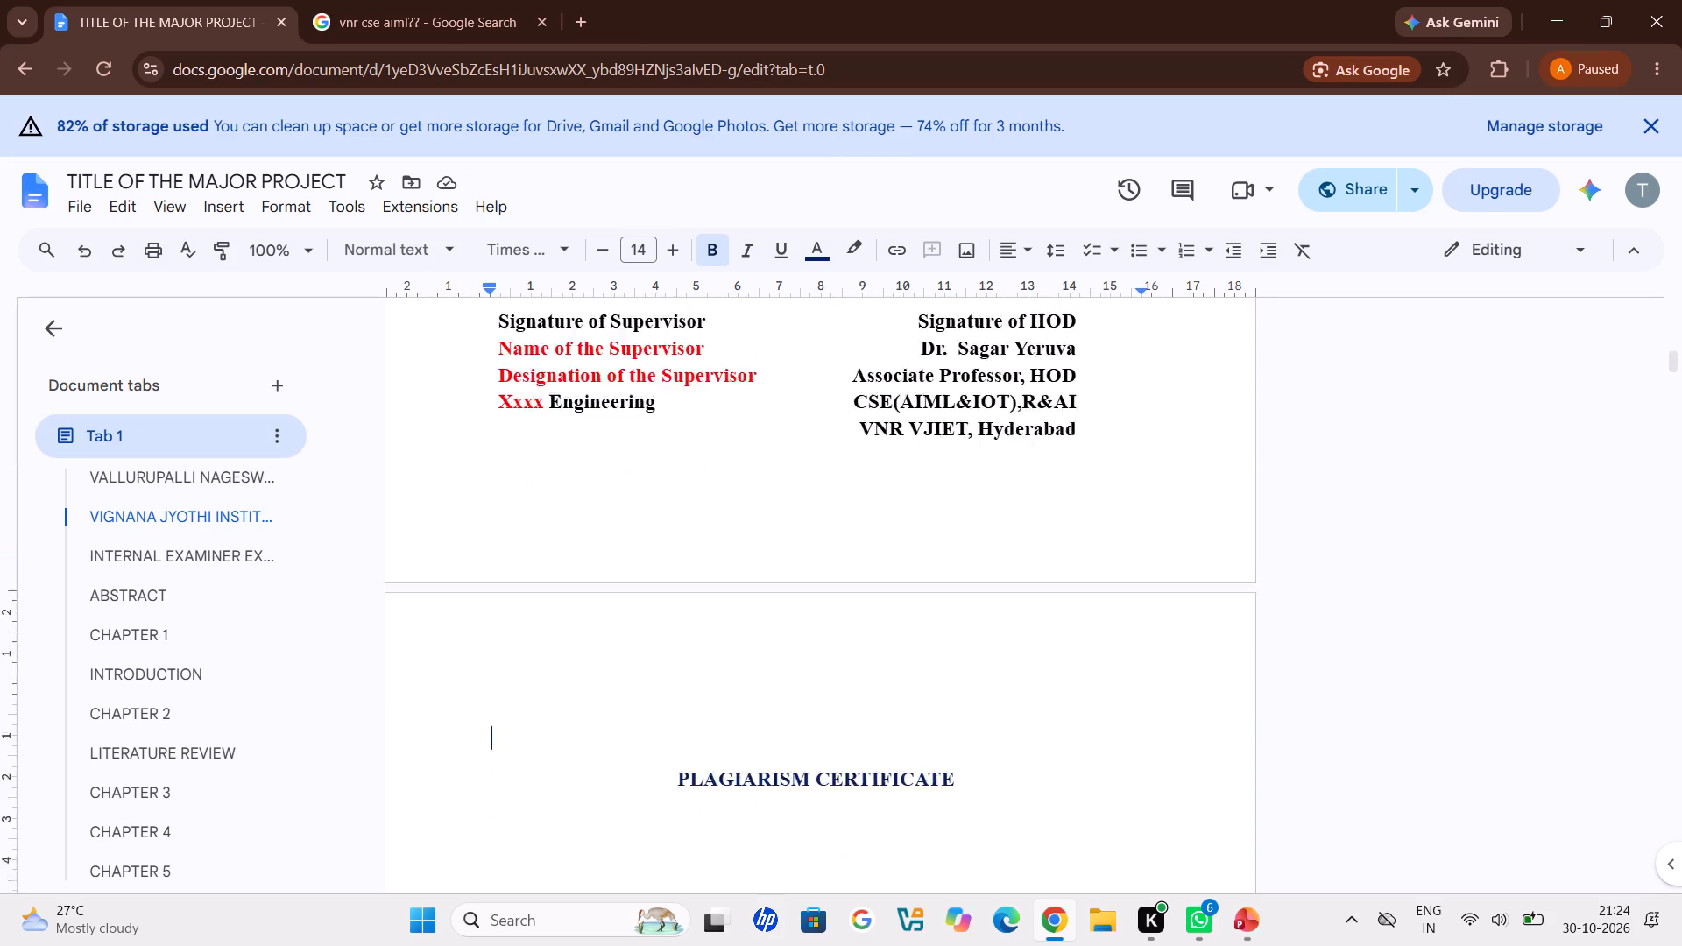
scroll(954, 742, "right", 1)
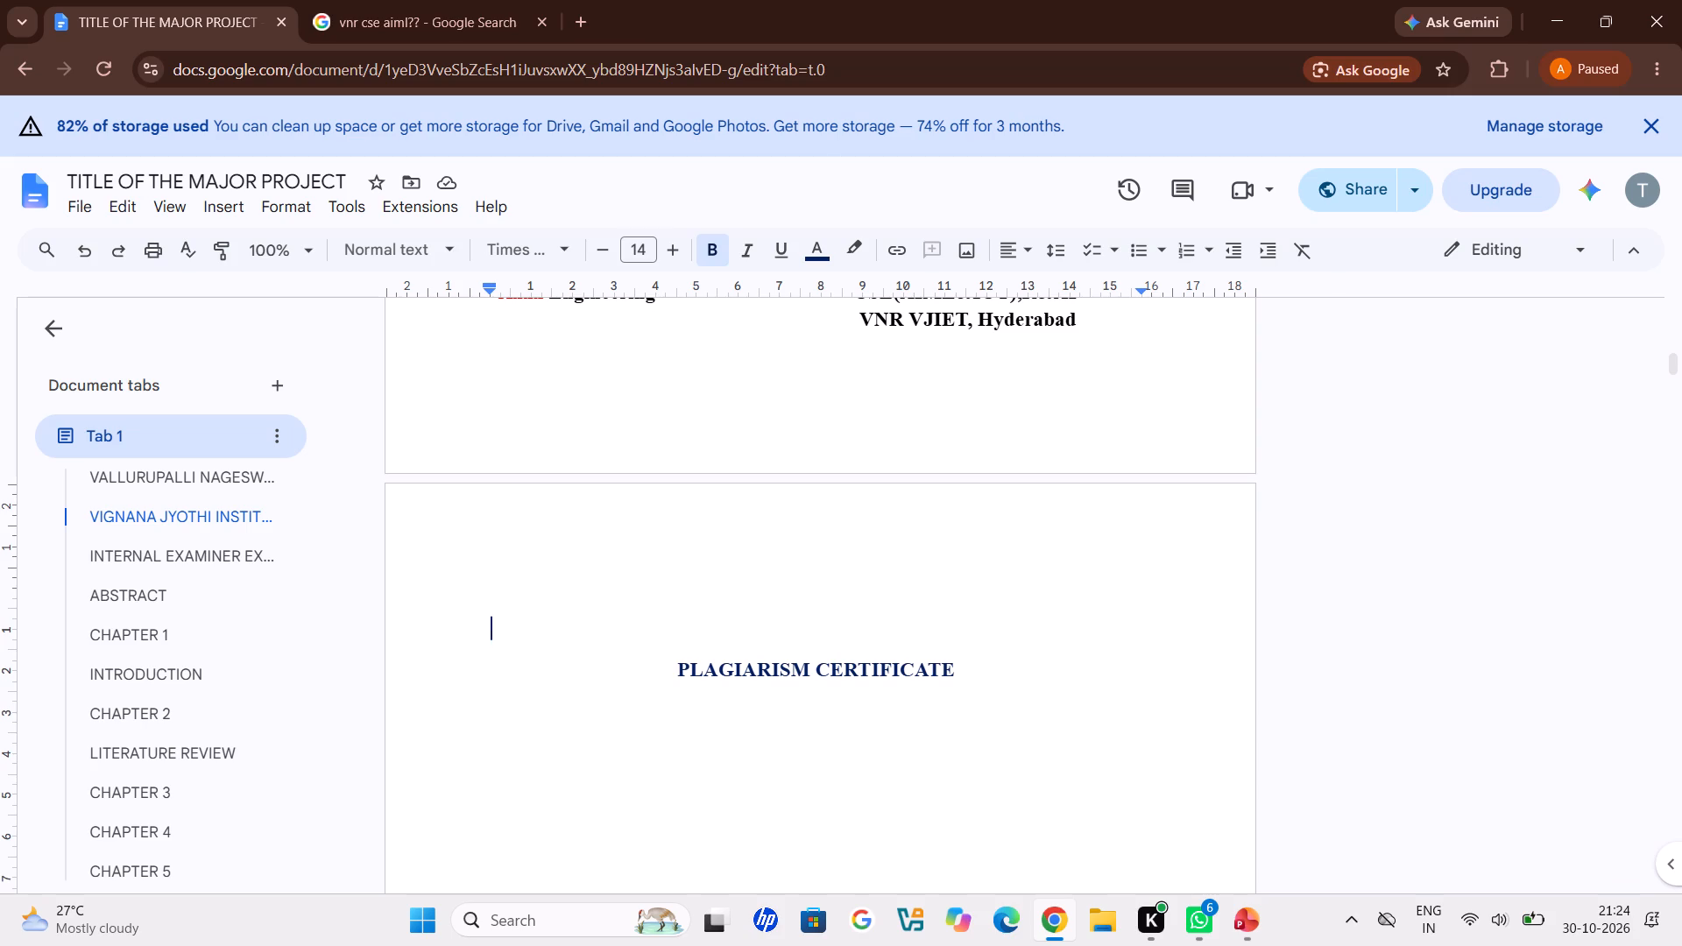
left_click(555, 630)
key("BackSpace")
key("BackSpace")
left_click(677, 673)
key("BackSpace")
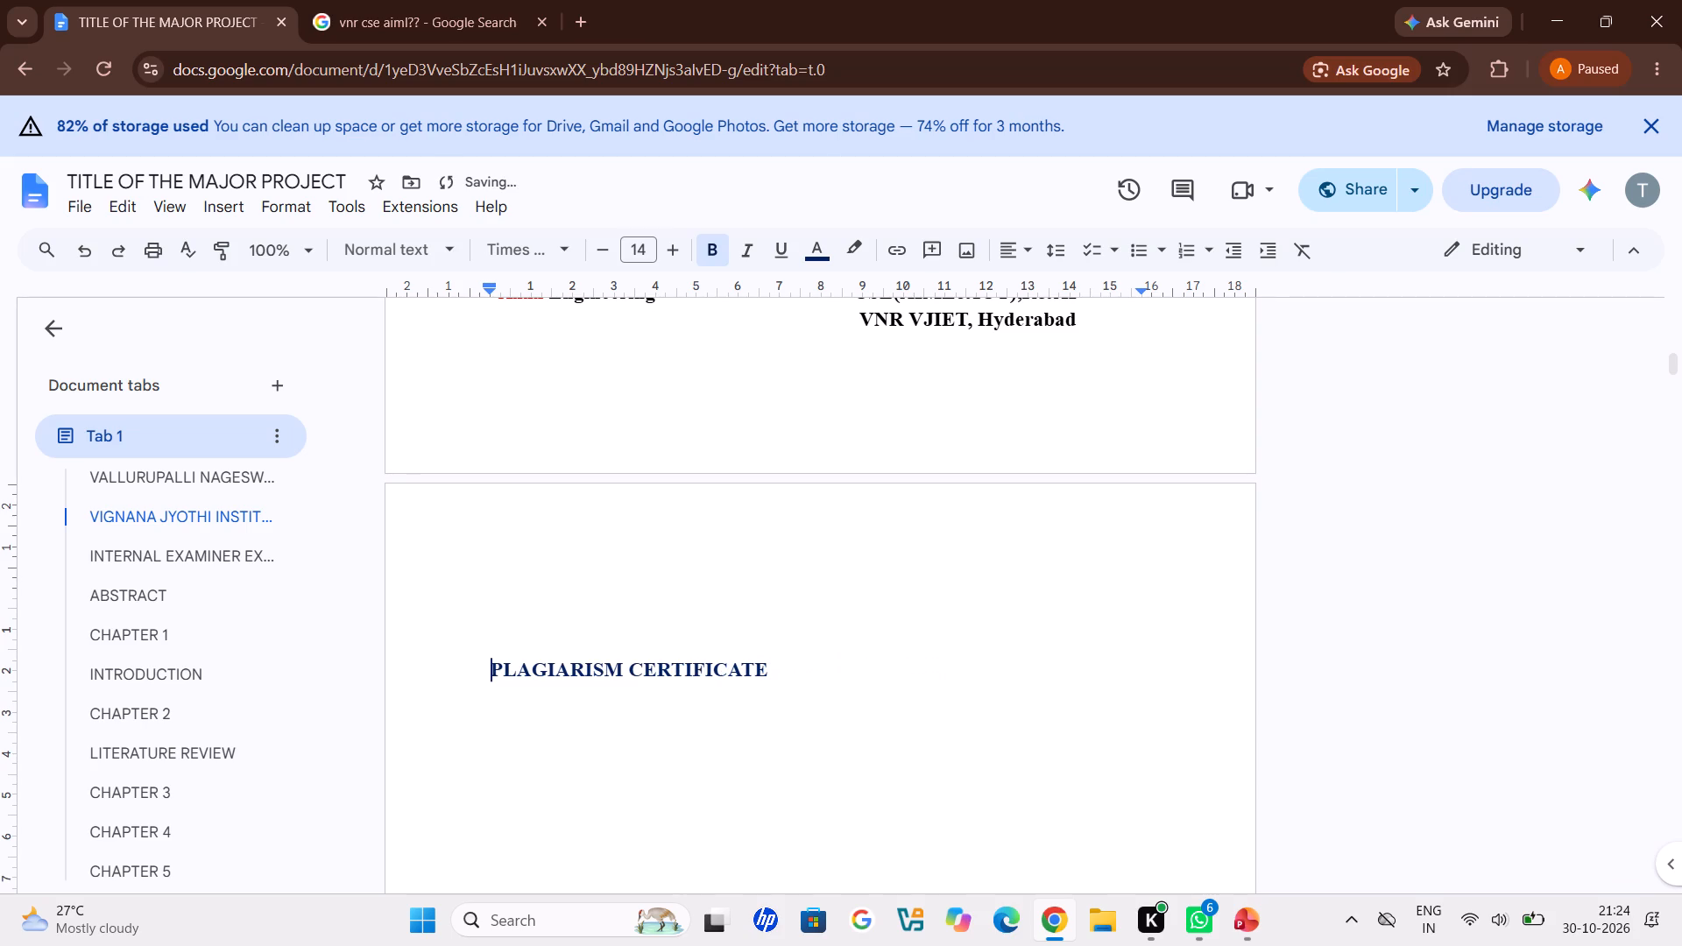
key("BackSpace")
Indent the PLAGIARISM CERTIFICATE heading with tab indents and spaces until it sits centred on the page.
key("Tab")
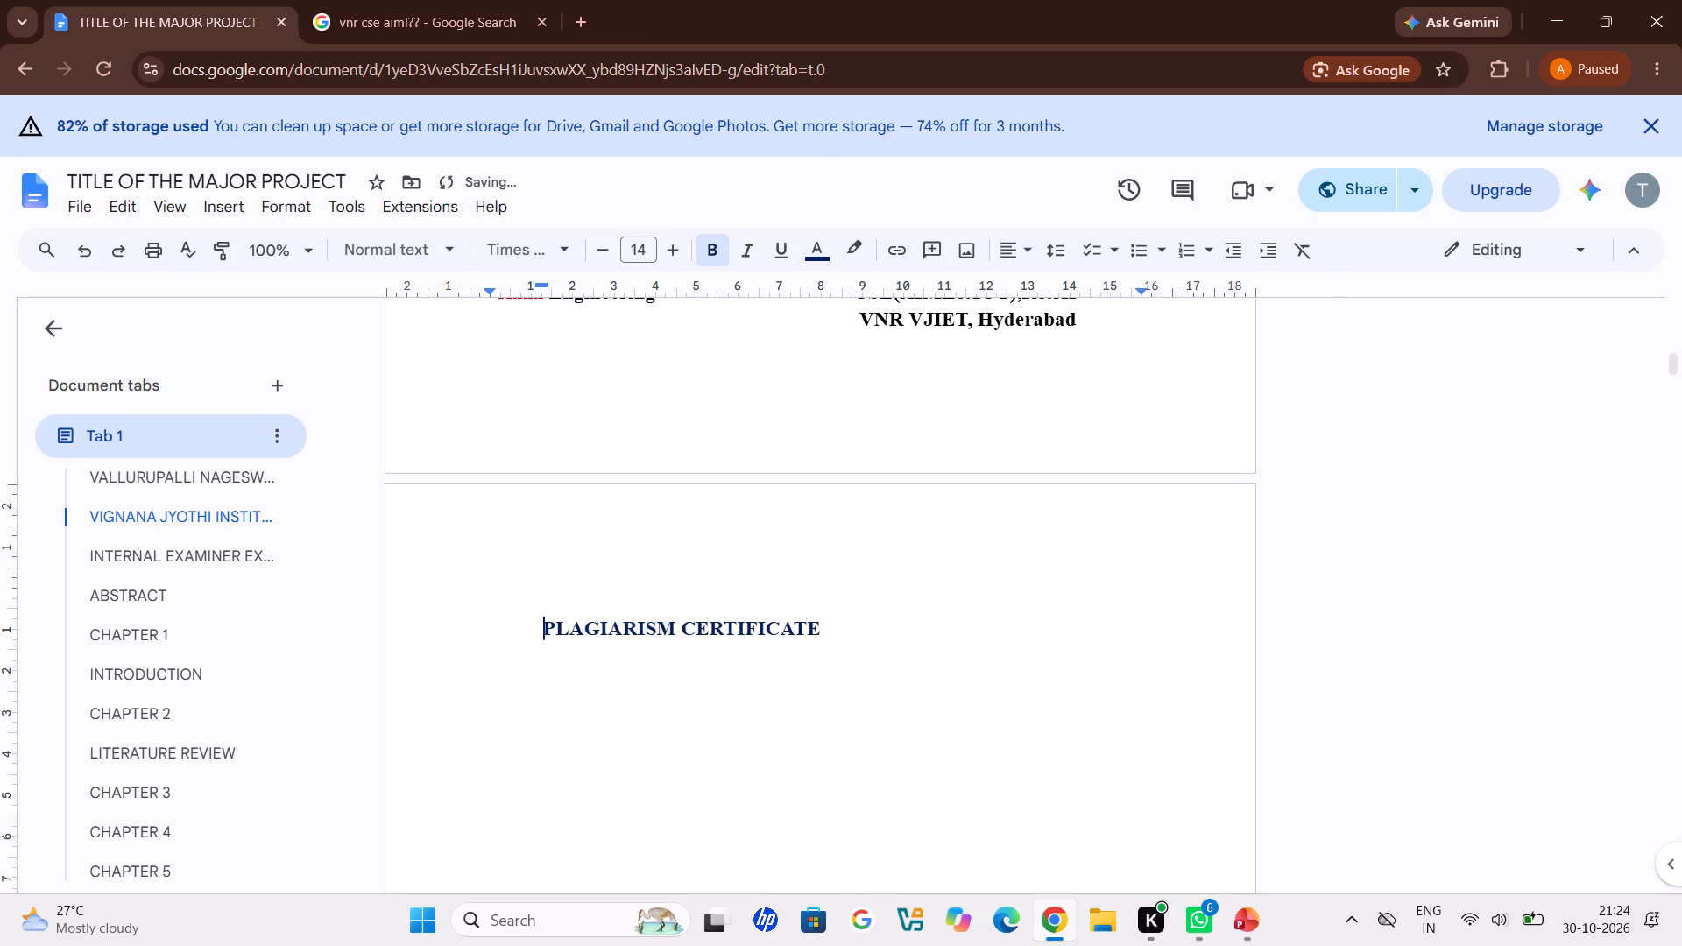
key("Tab")
key("Tab")
key("Tab")
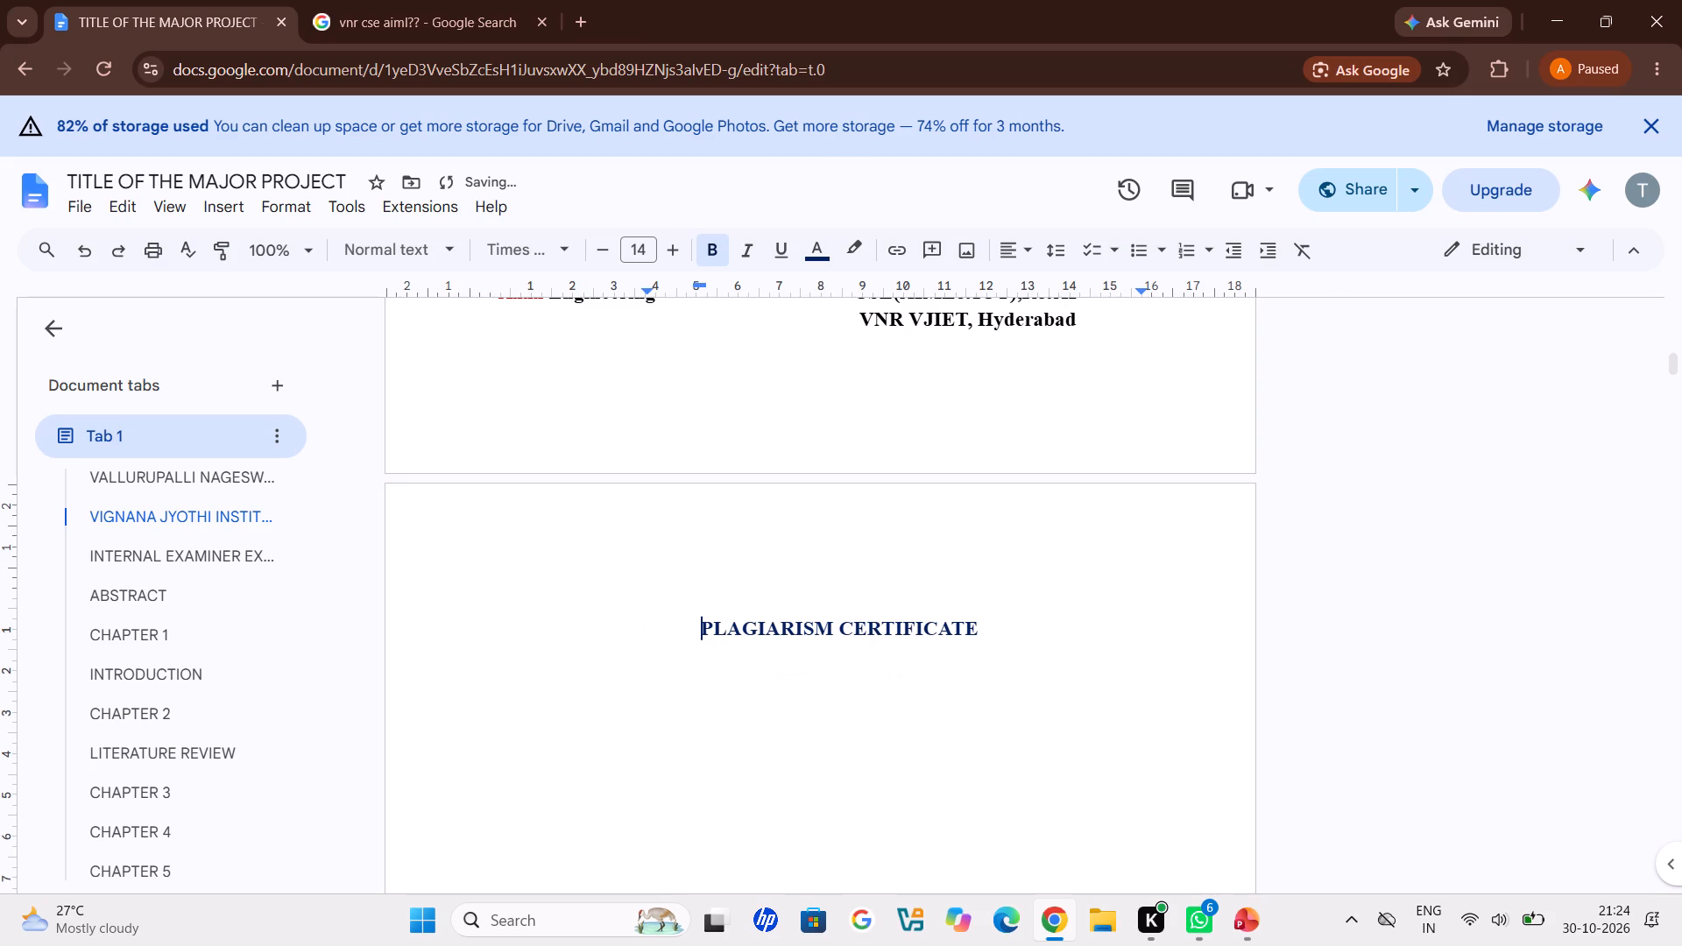
key("Tab")
key("BackSpace")
key("BackSpace")
key("Tab")
key("Tab")
key("Tab")
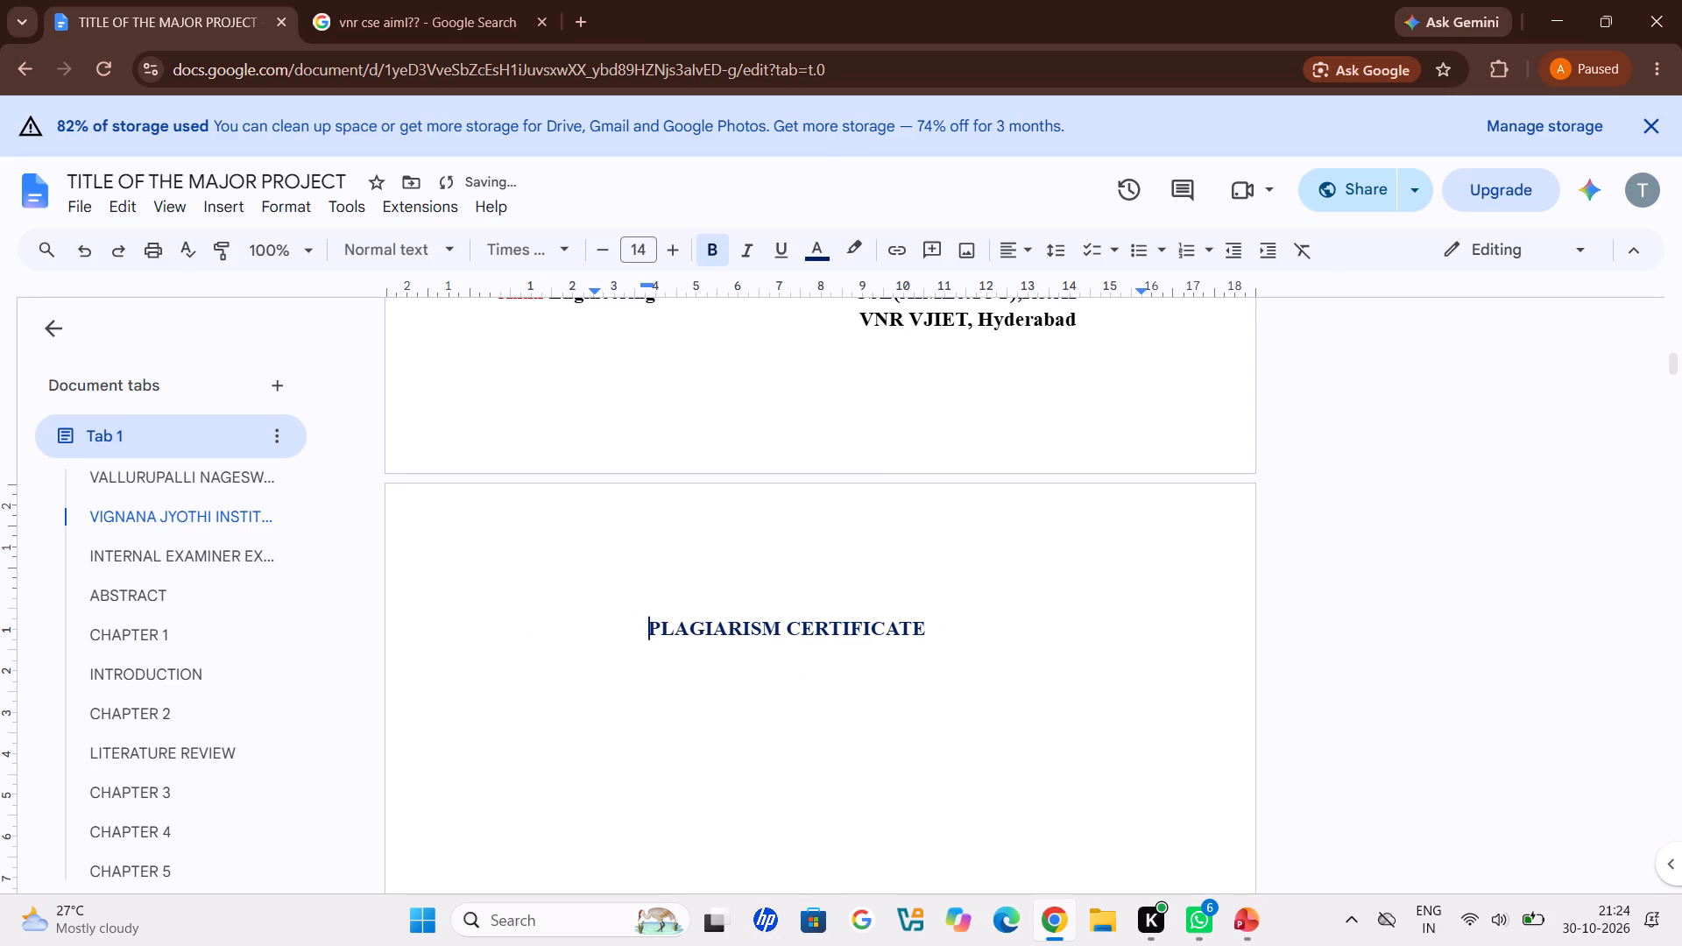
key("Tab")
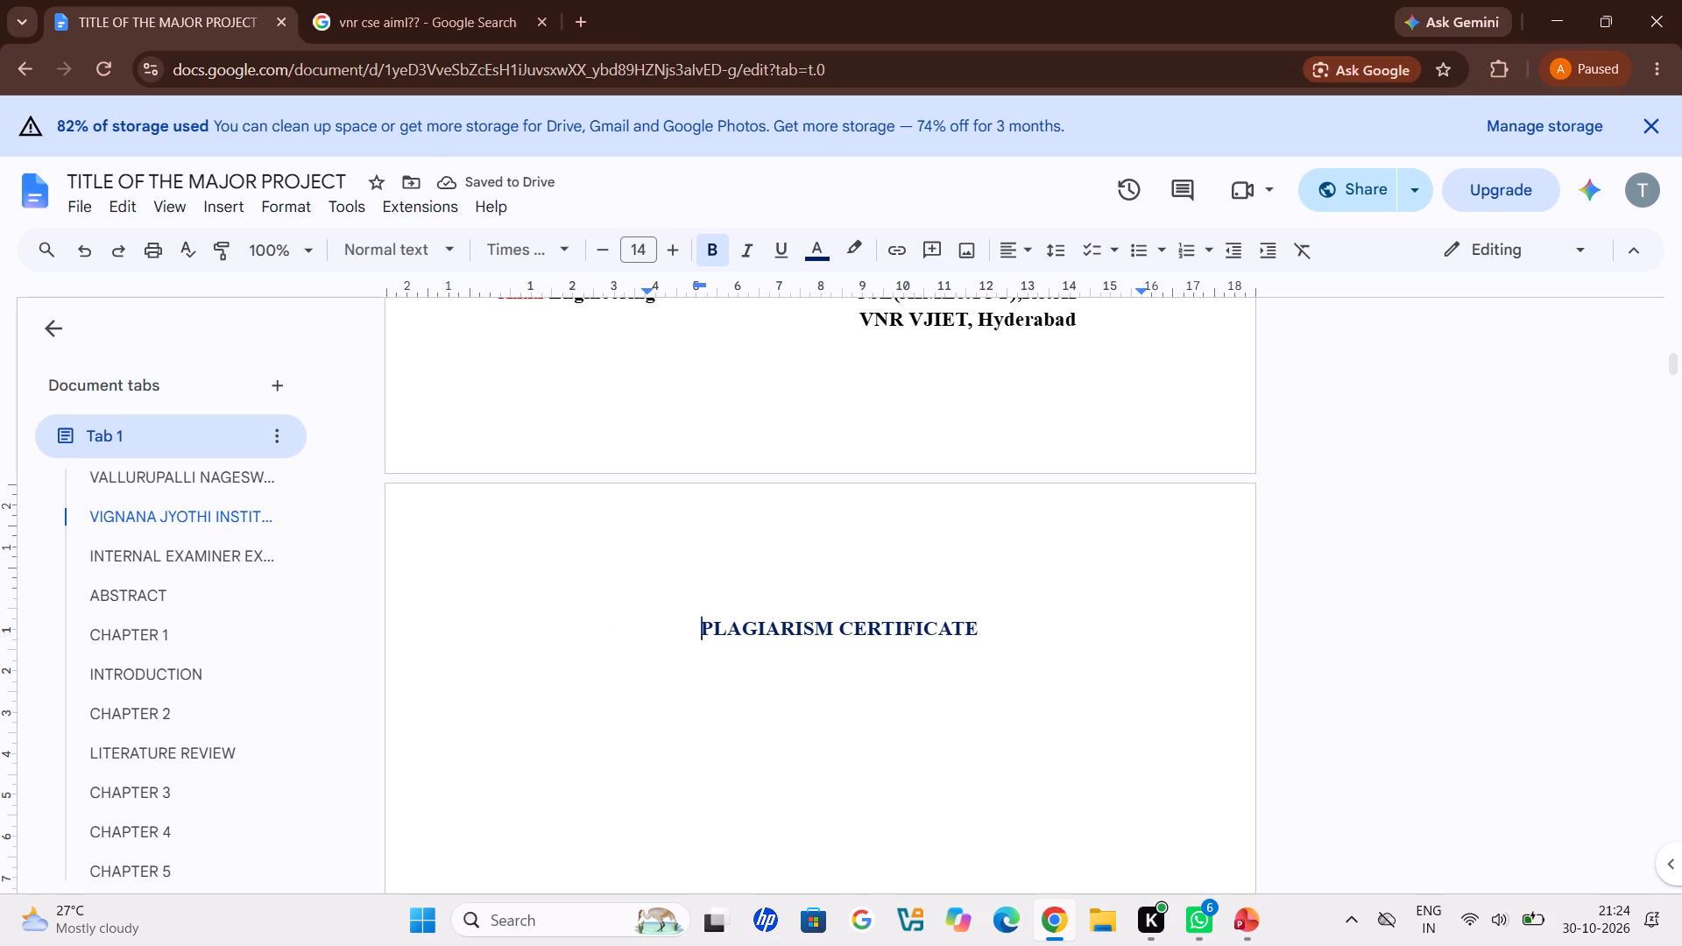
scroll(894, 519, "down", 1)
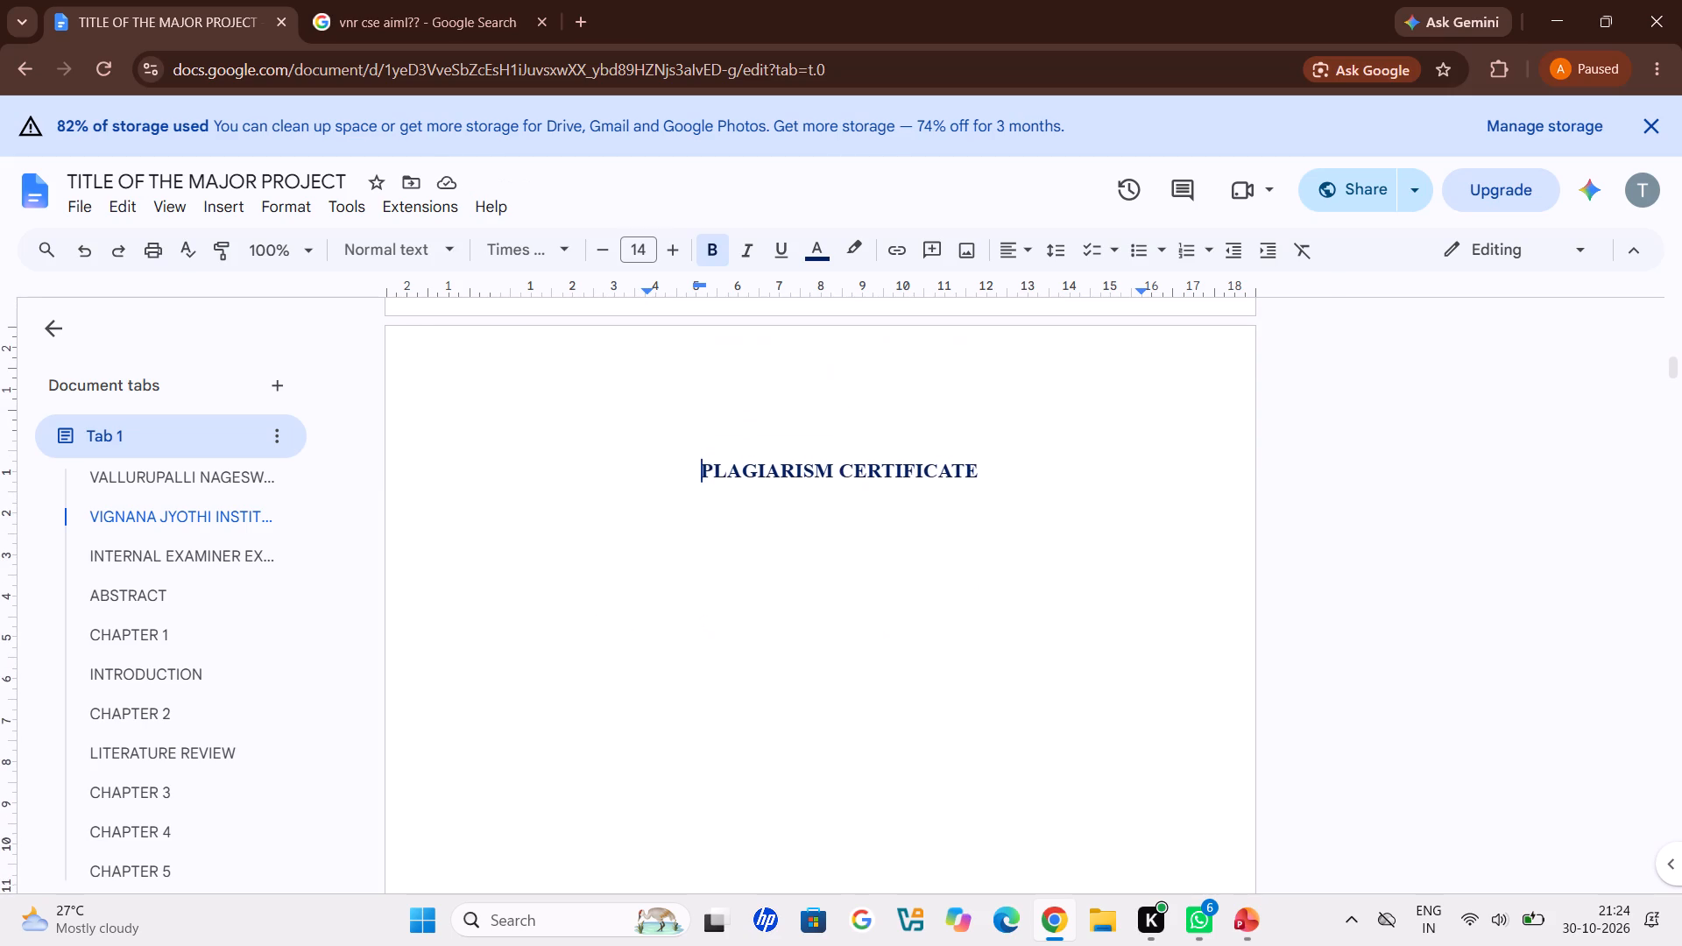
scroll(894, 519, "down", 1)
key("BackSpace")
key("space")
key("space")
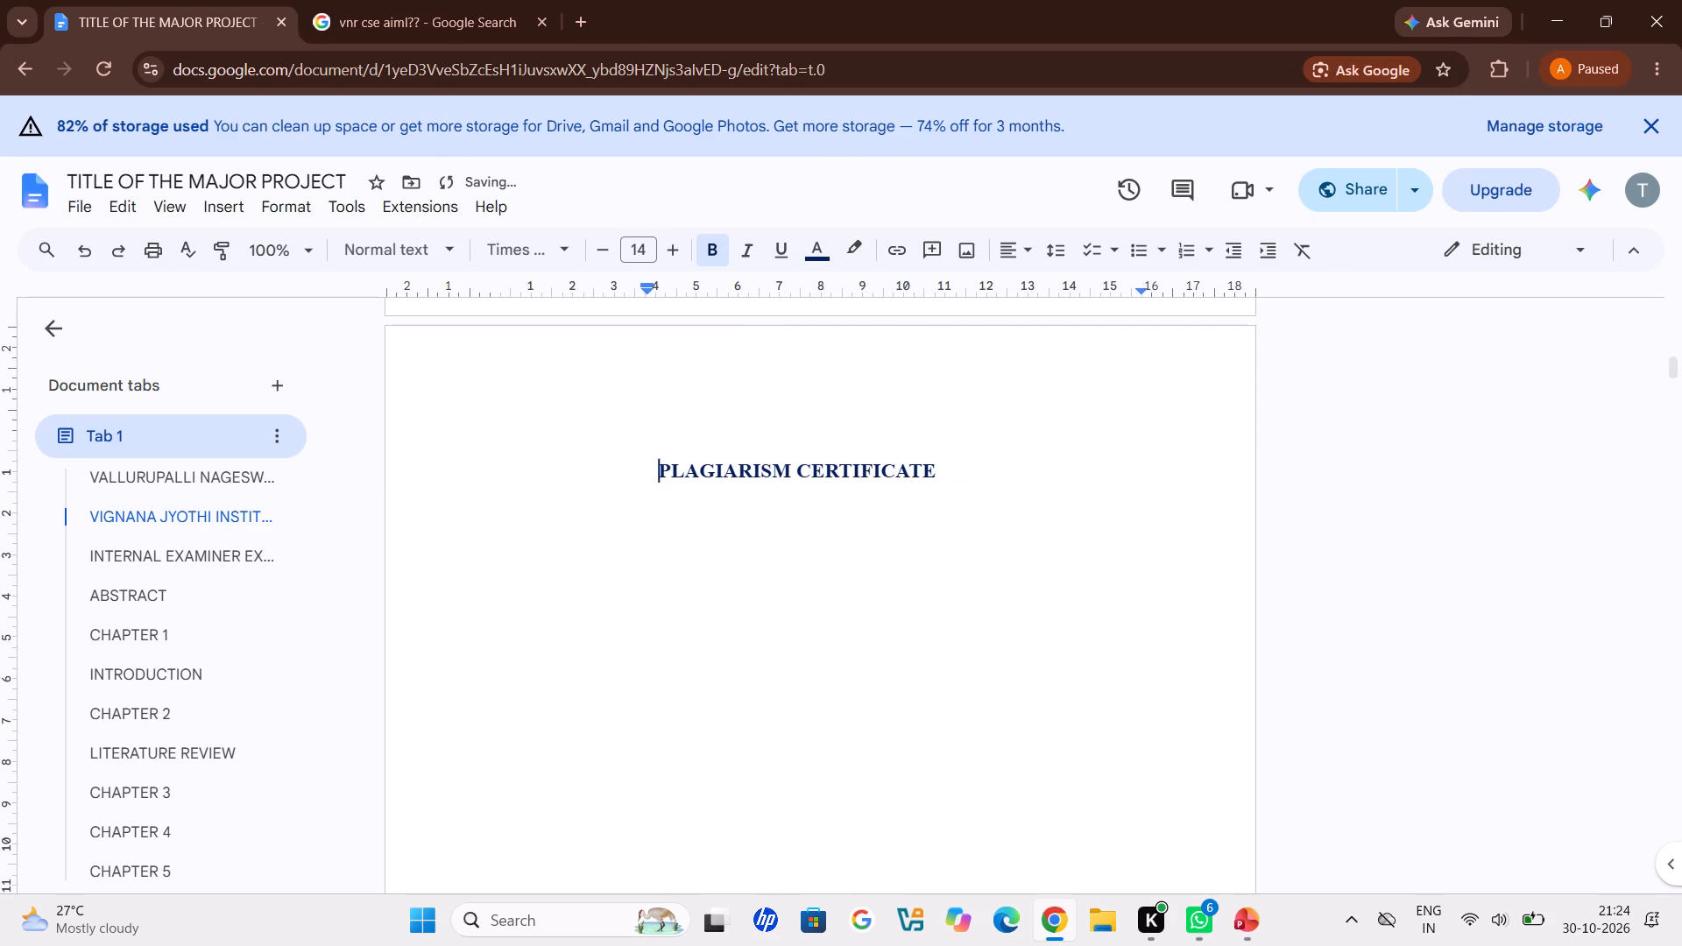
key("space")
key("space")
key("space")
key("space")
Replace the TITLE OF THE MAJOR PROJECT placeholder in the Approval Certificate with "FinGuard: Behaviour-Adaptive Financial Fraud Detection" copied from the certificate page.
scroll(894, 519, "down", 1)
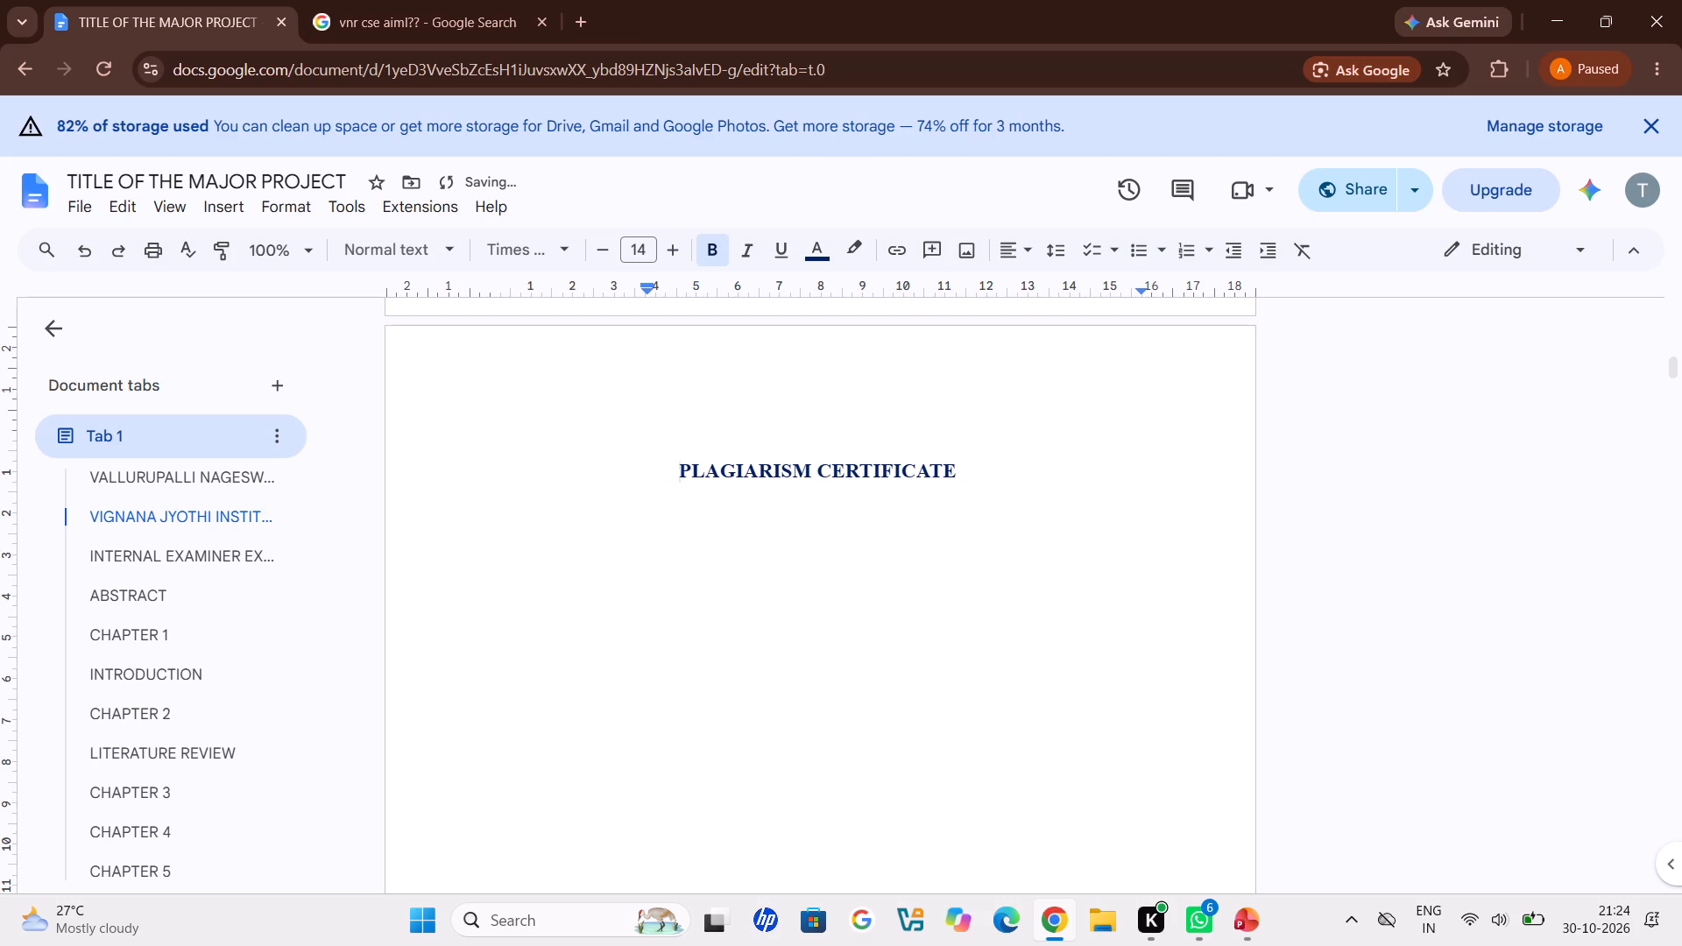
scroll(894, 519, "down", 10)
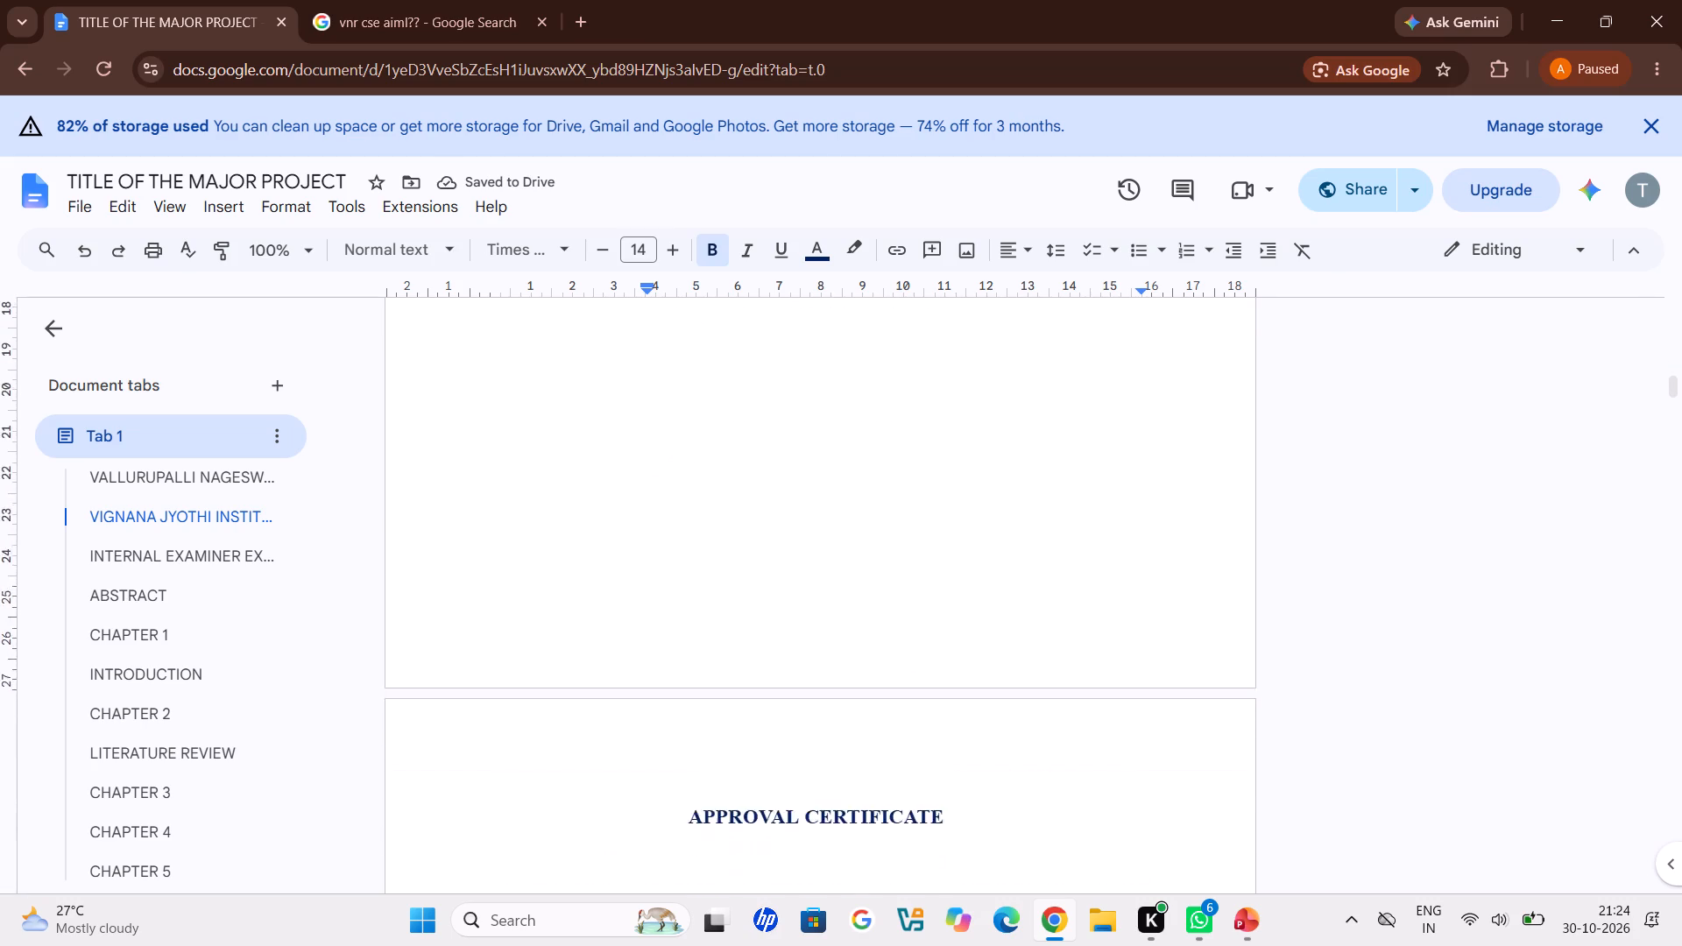
scroll(894, 519, "down", 4)
scroll(894, 519, "up", 2)
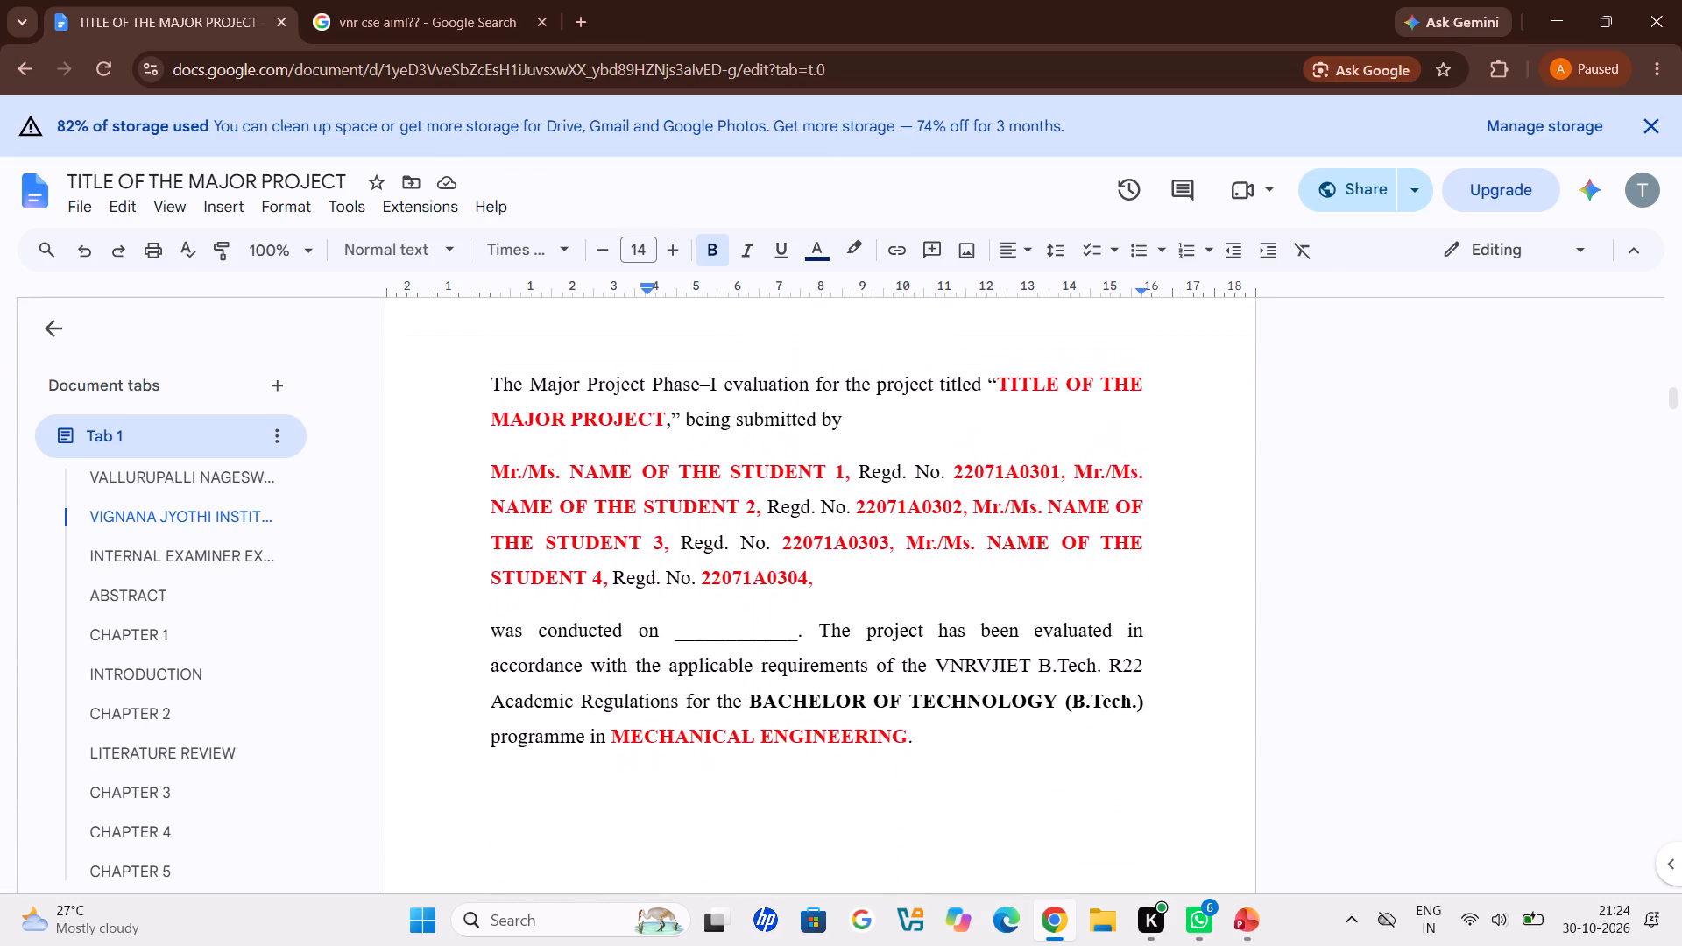
scroll(894, 519, "up", 9)
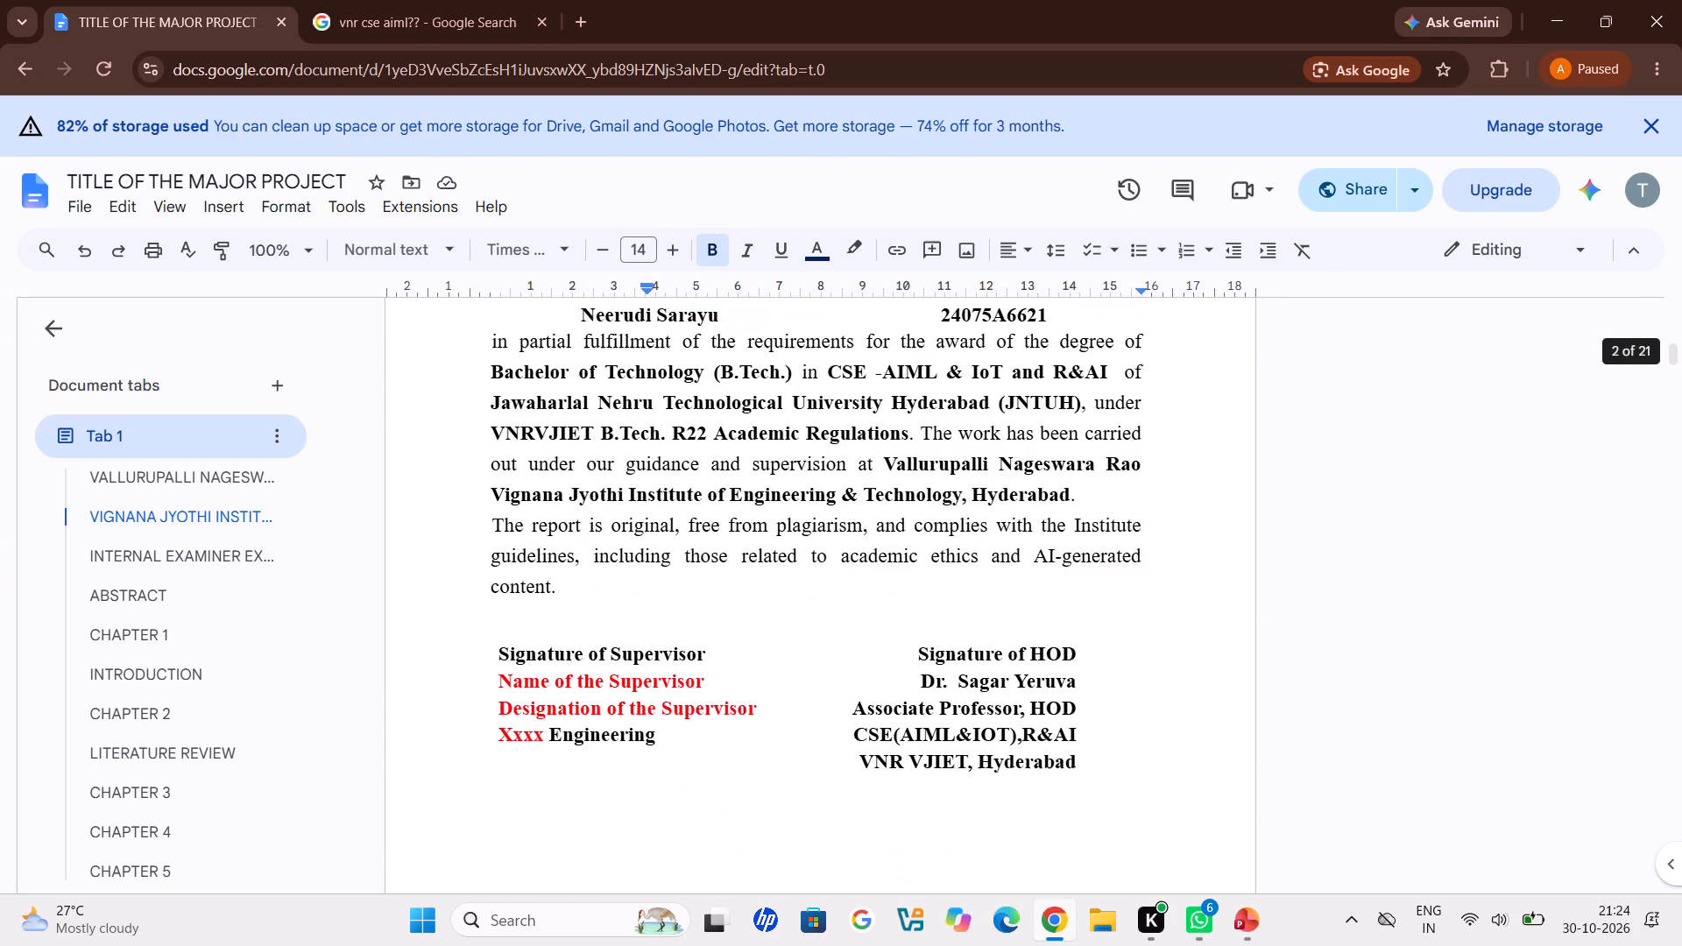
scroll(894, 519, "up", 6)
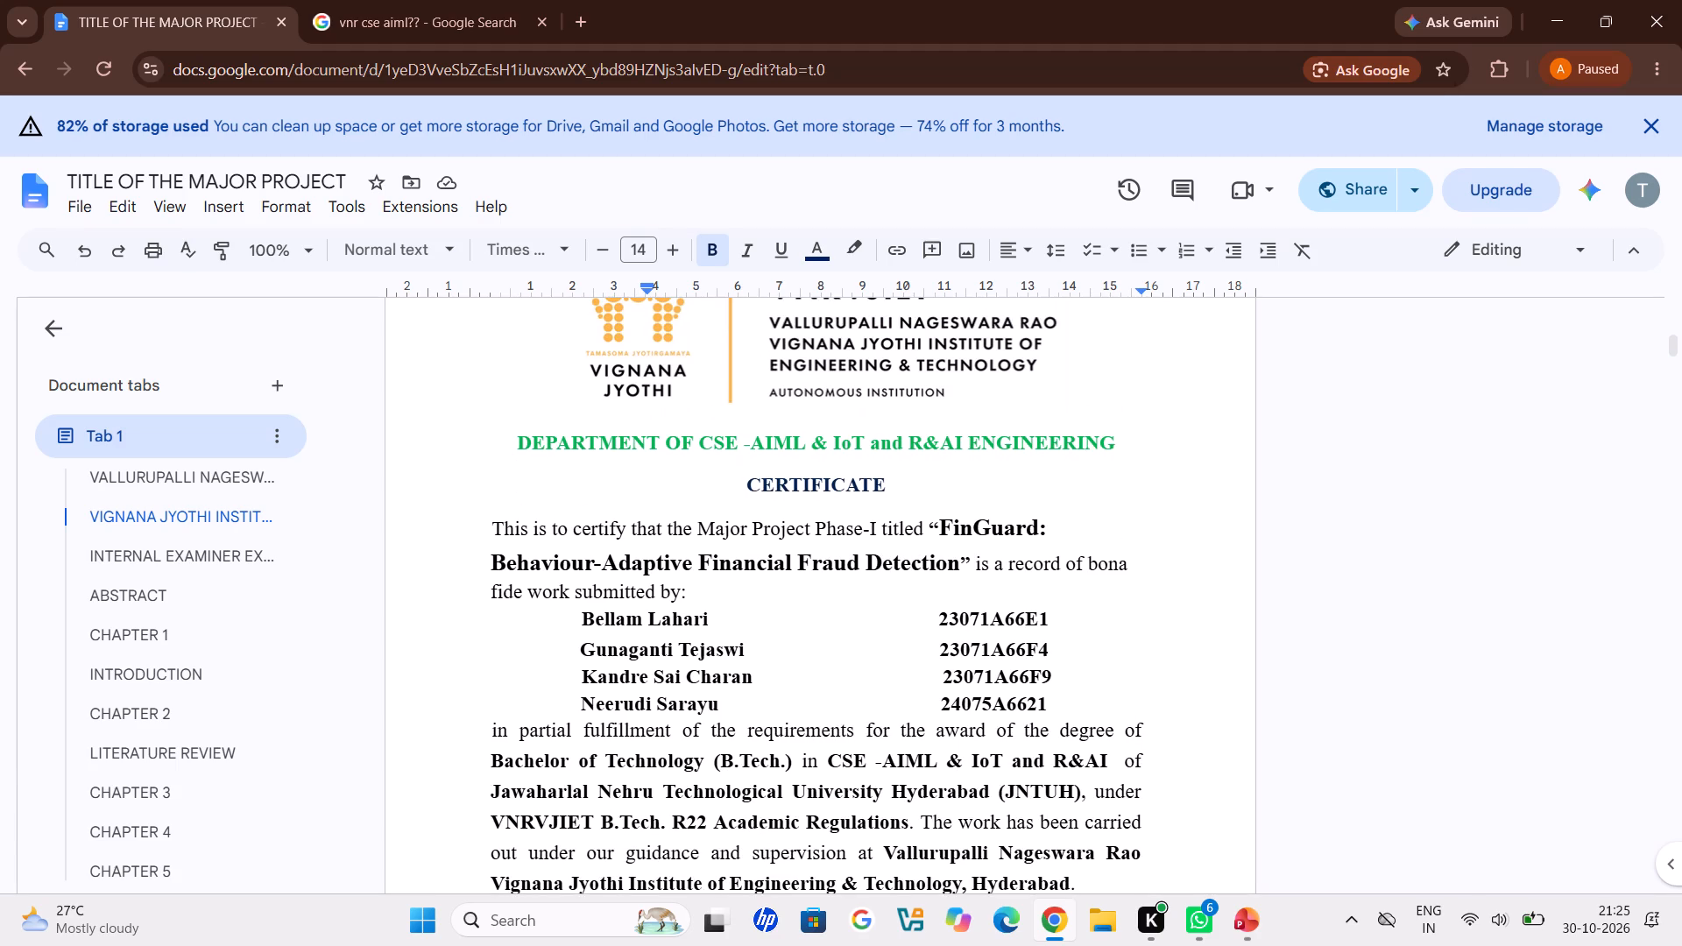
left_click_drag(942, 524, 957, 568)
key("ctrl+c")
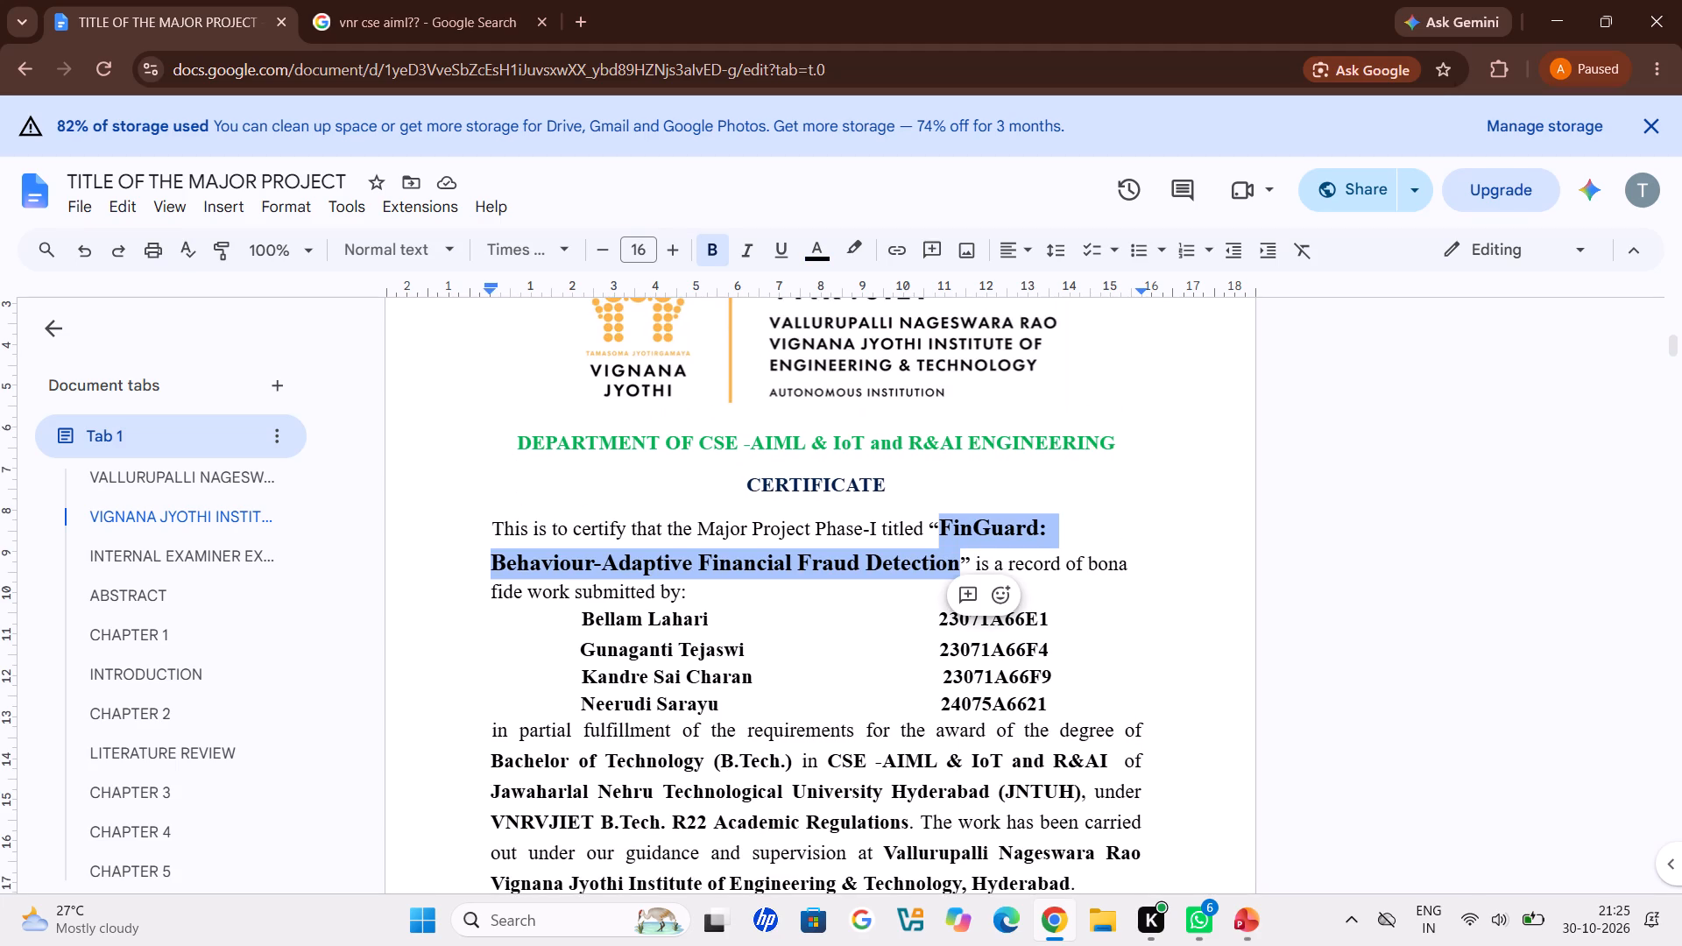
left_click(1130, 509)
scroll(1130, 509, "down", 7)
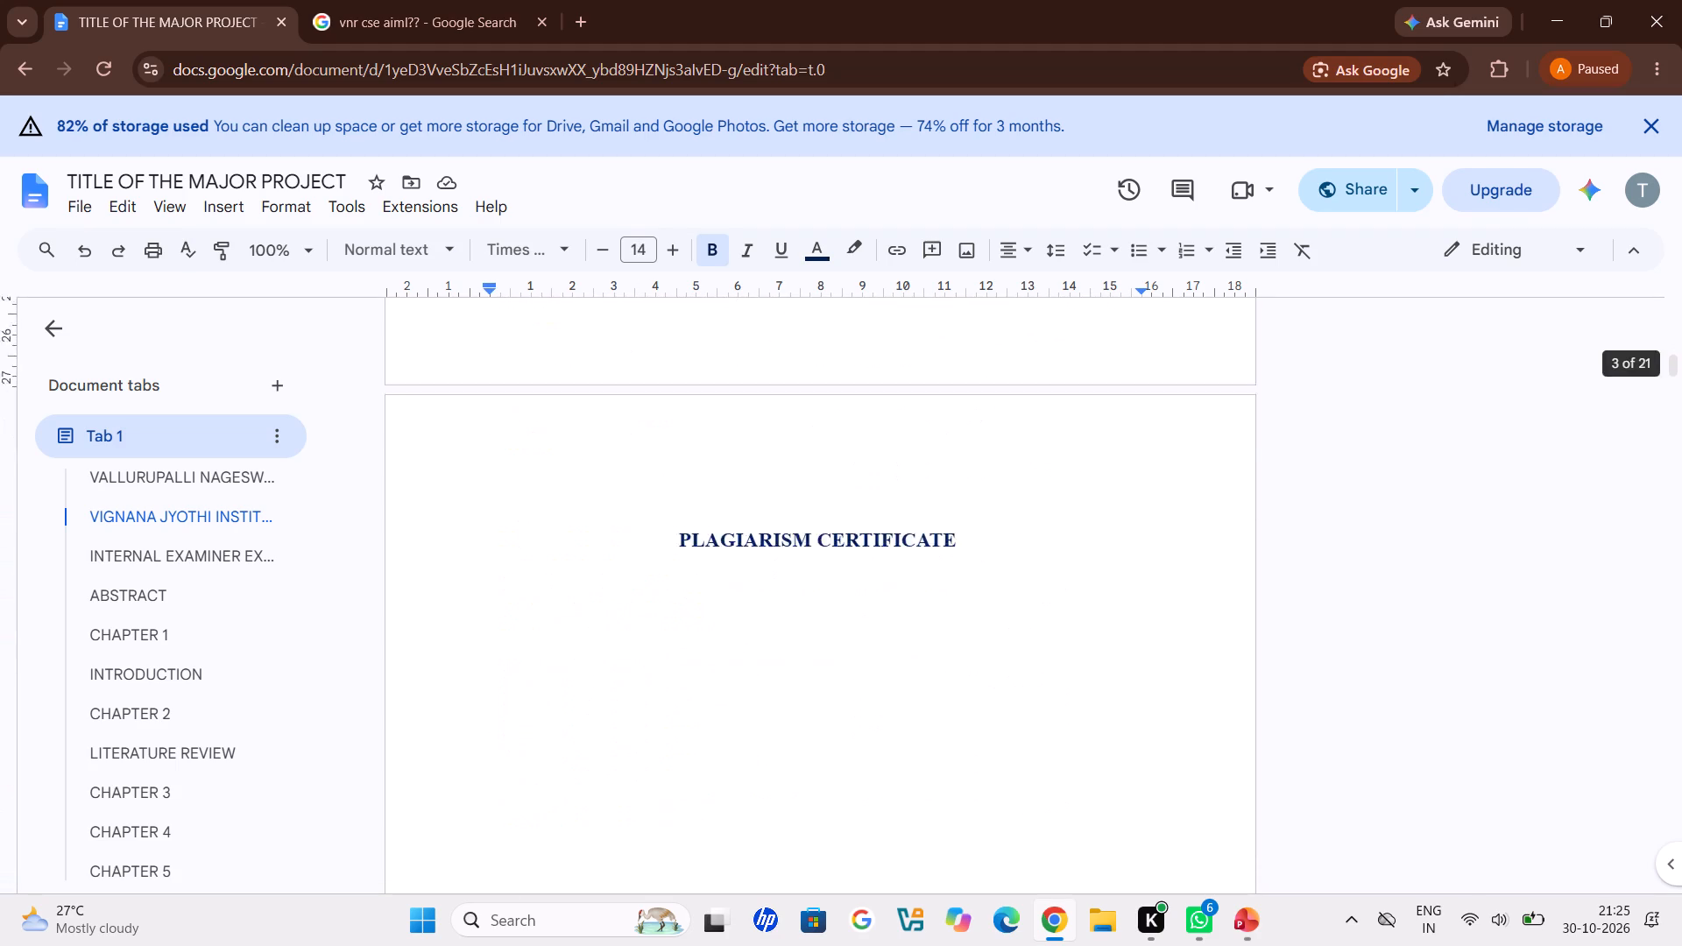
scroll(1130, 509, "down", 8)
scroll(1130, 509, "up", 2)
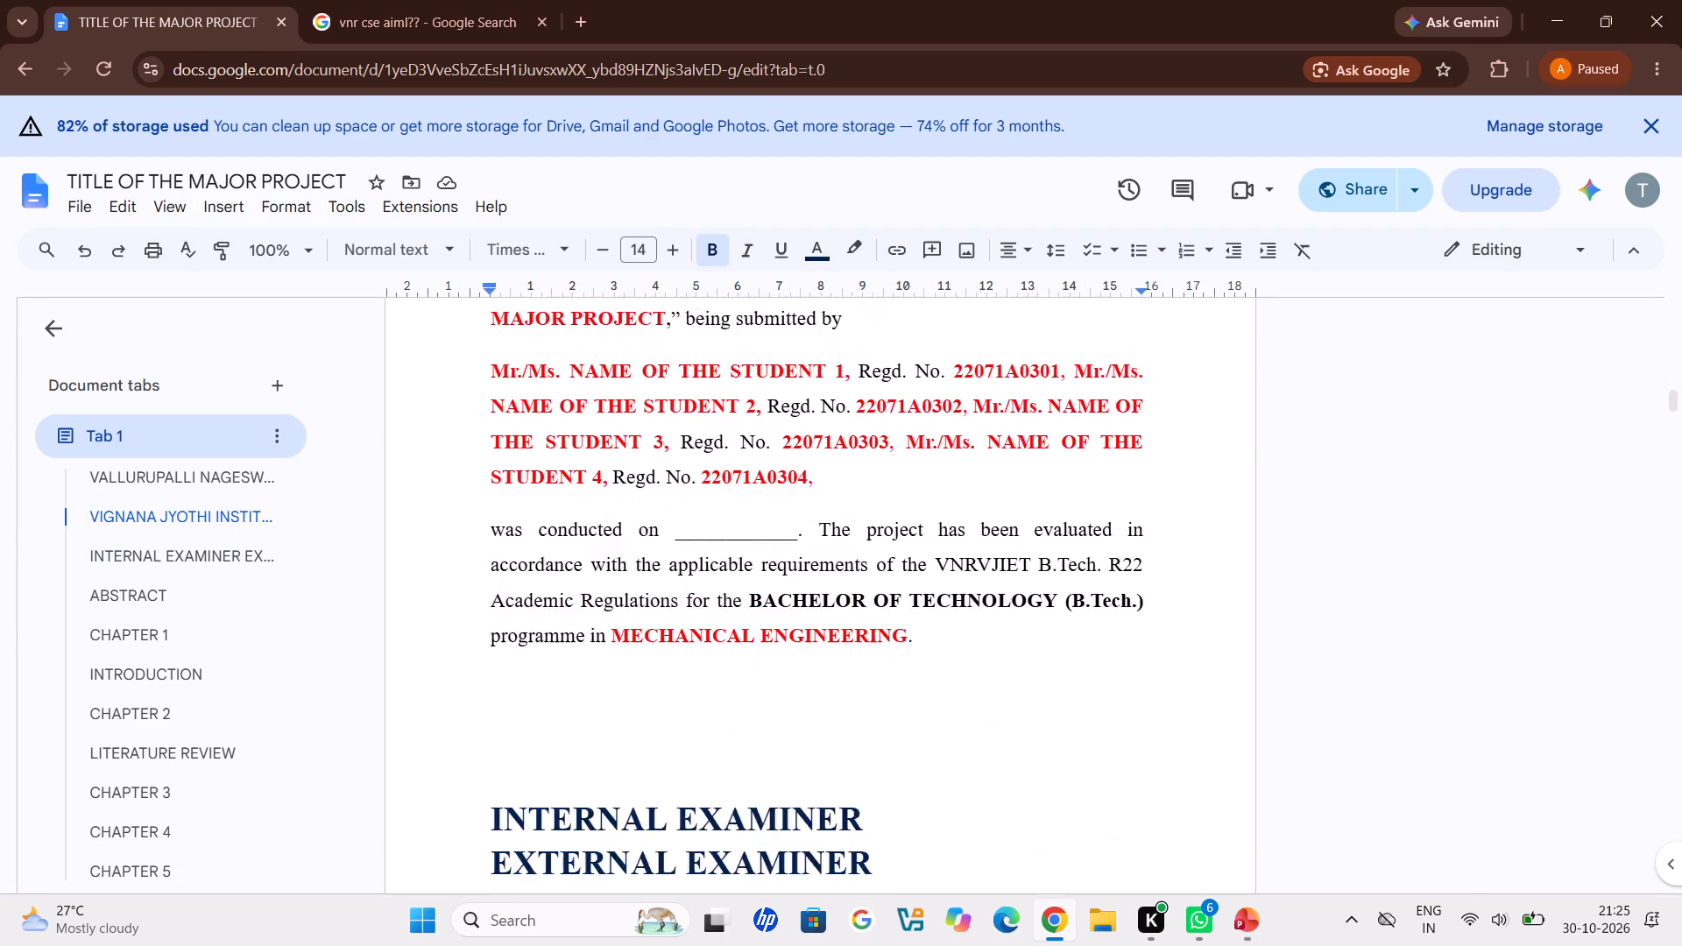
scroll(1130, 509, "up", 3)
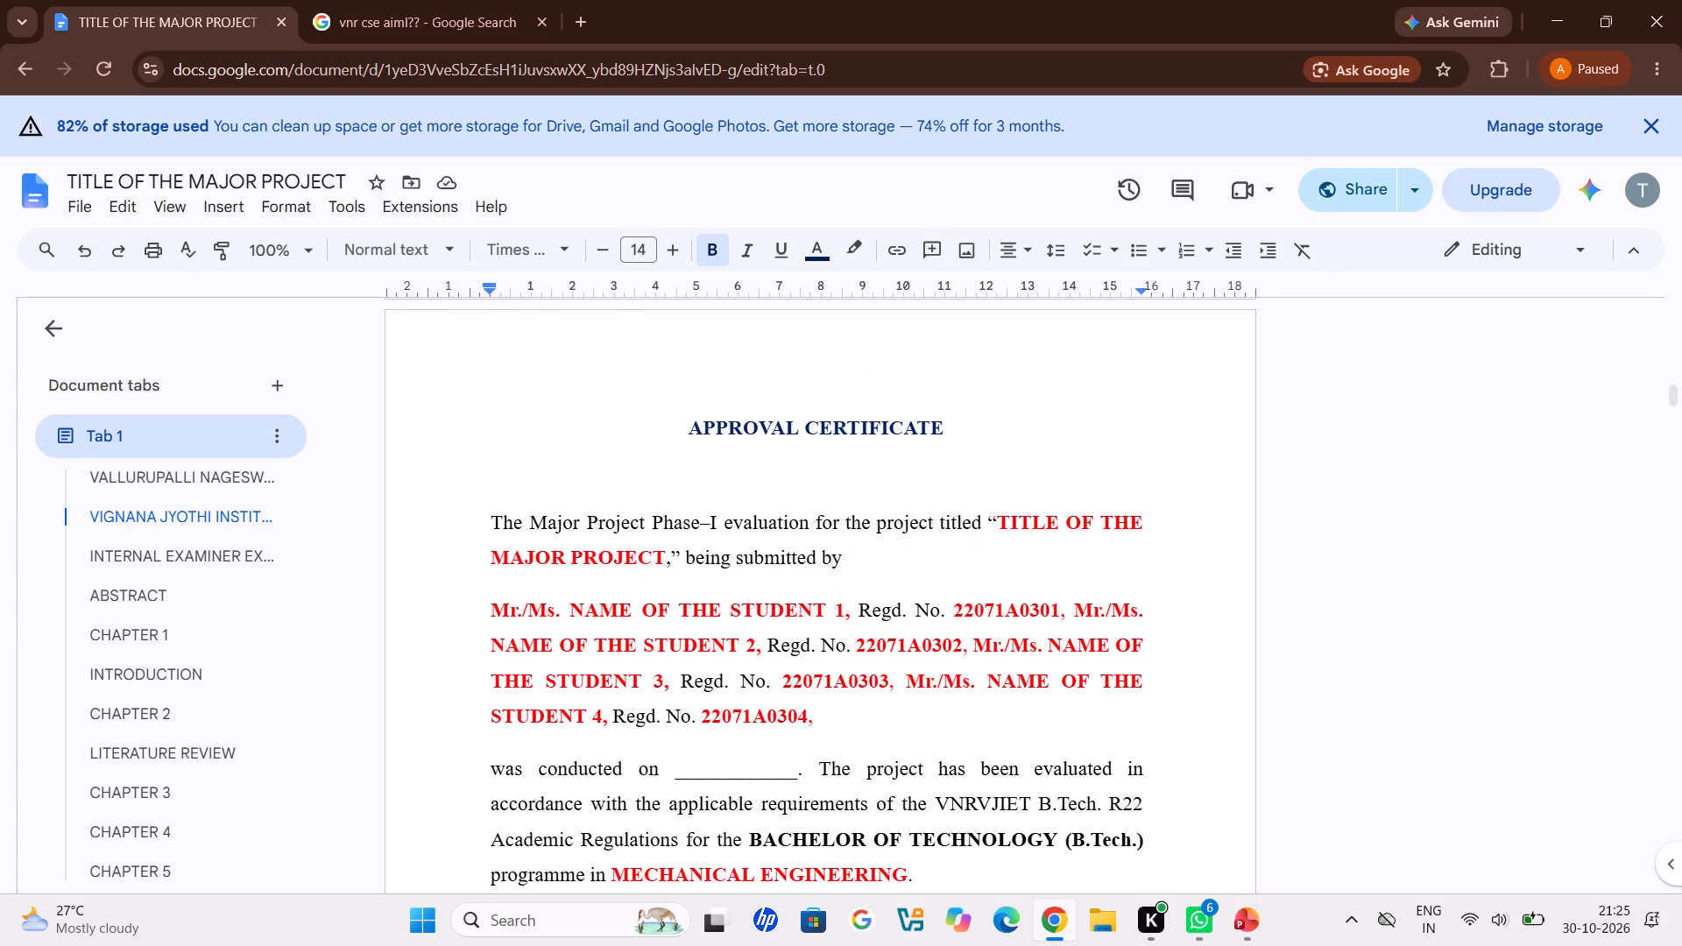
left_click_drag(1000, 522, 670, 554)
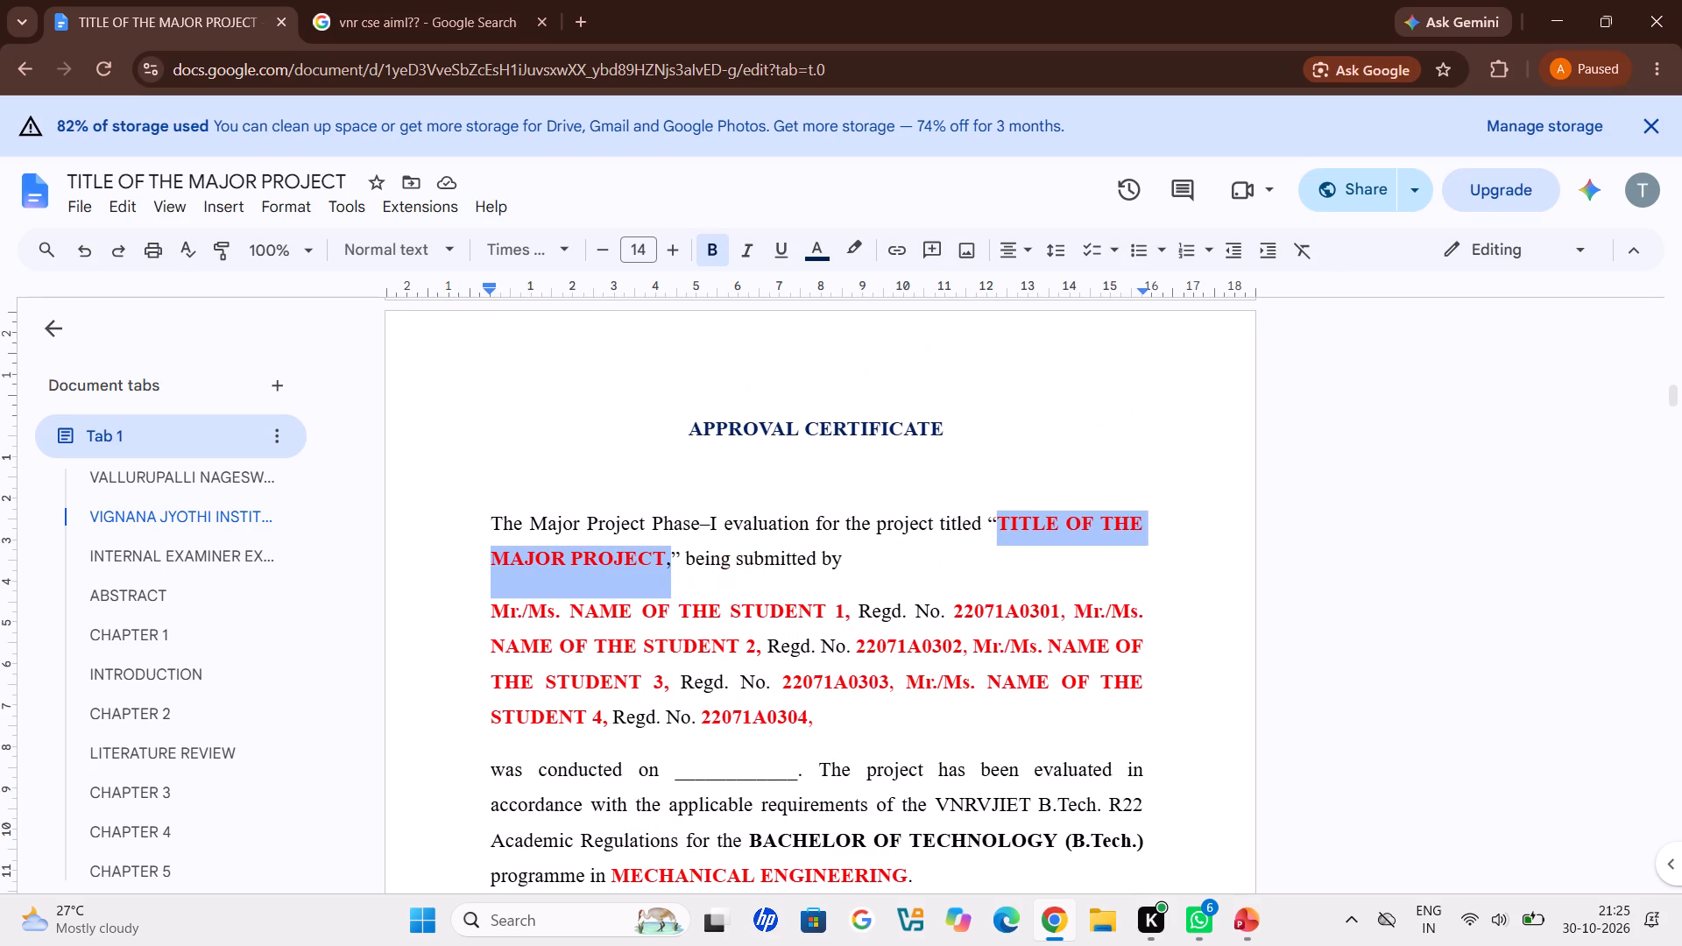
left_click_drag(670, 554, 664, 558)
key("ctrl+v")
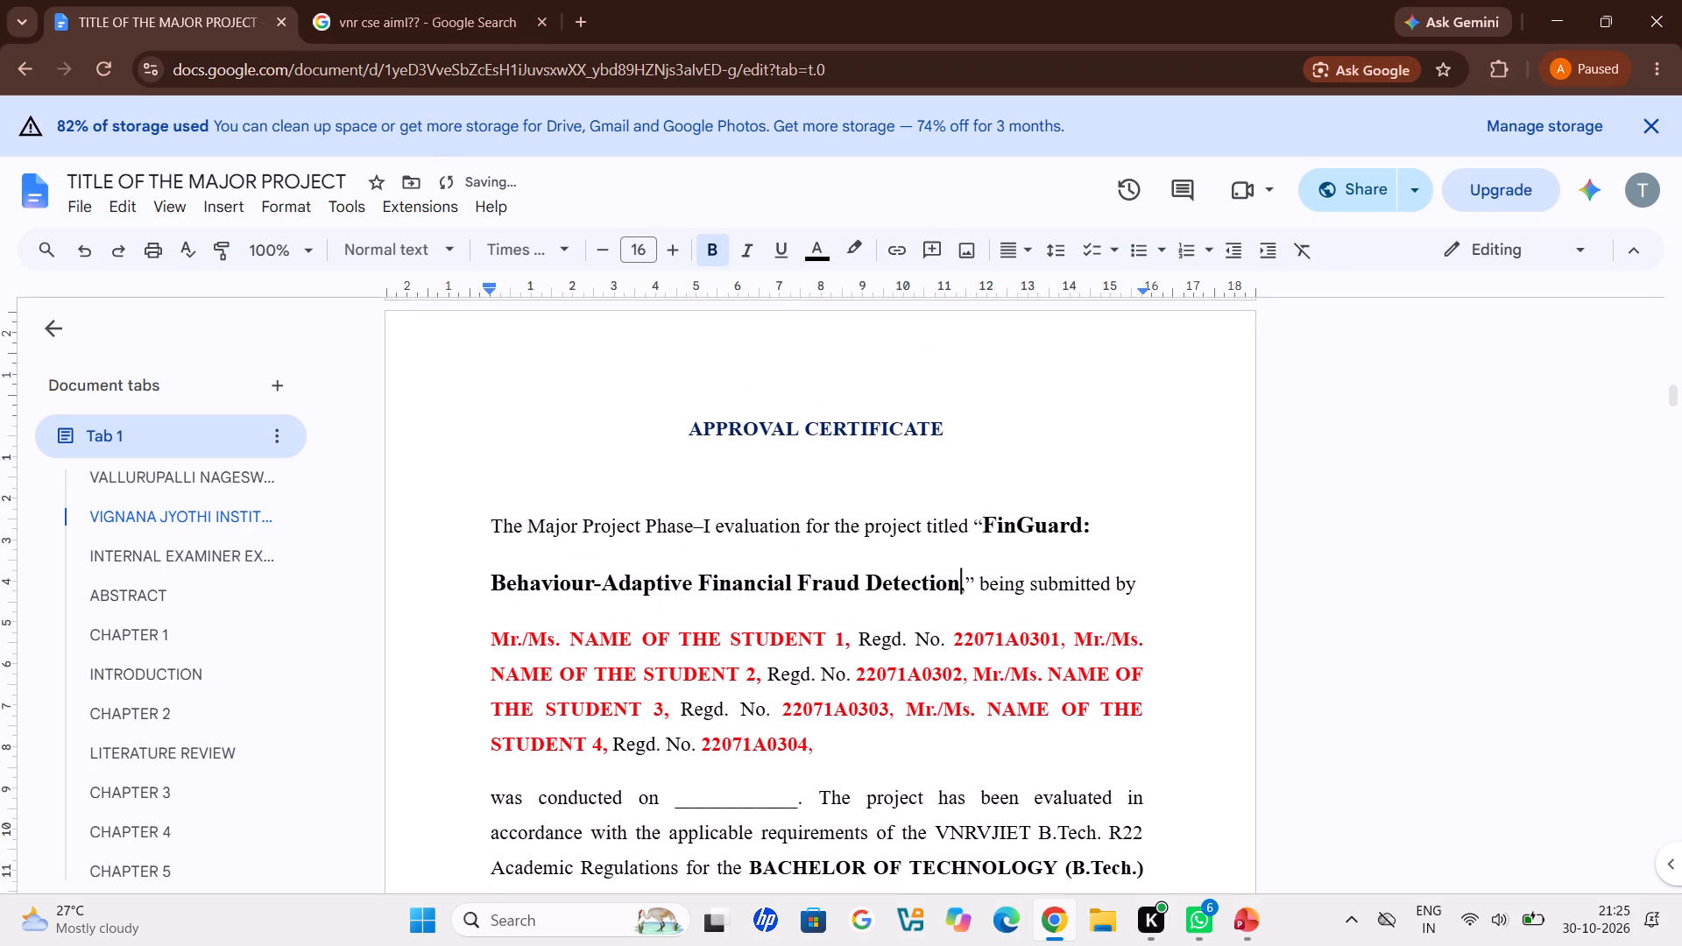
Set the line spacing of the Approval Certificate's opening paragraph containing the project title to 1.15.
left_click(508, 550)
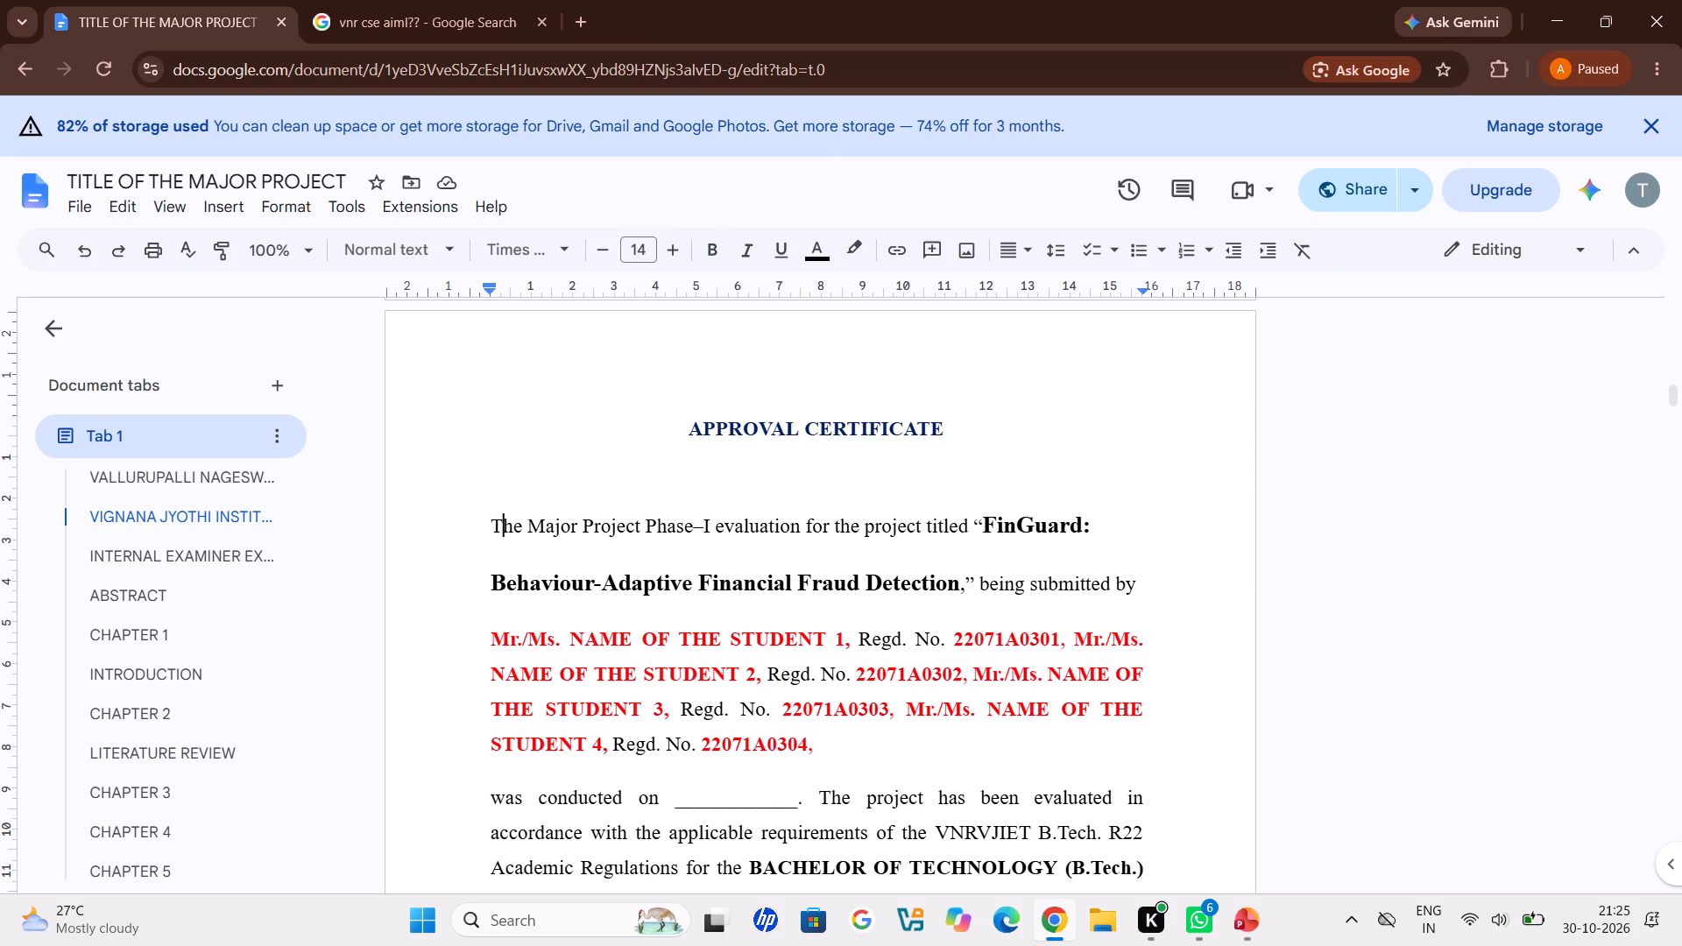
left_click_drag(489, 524, 1057, 590)
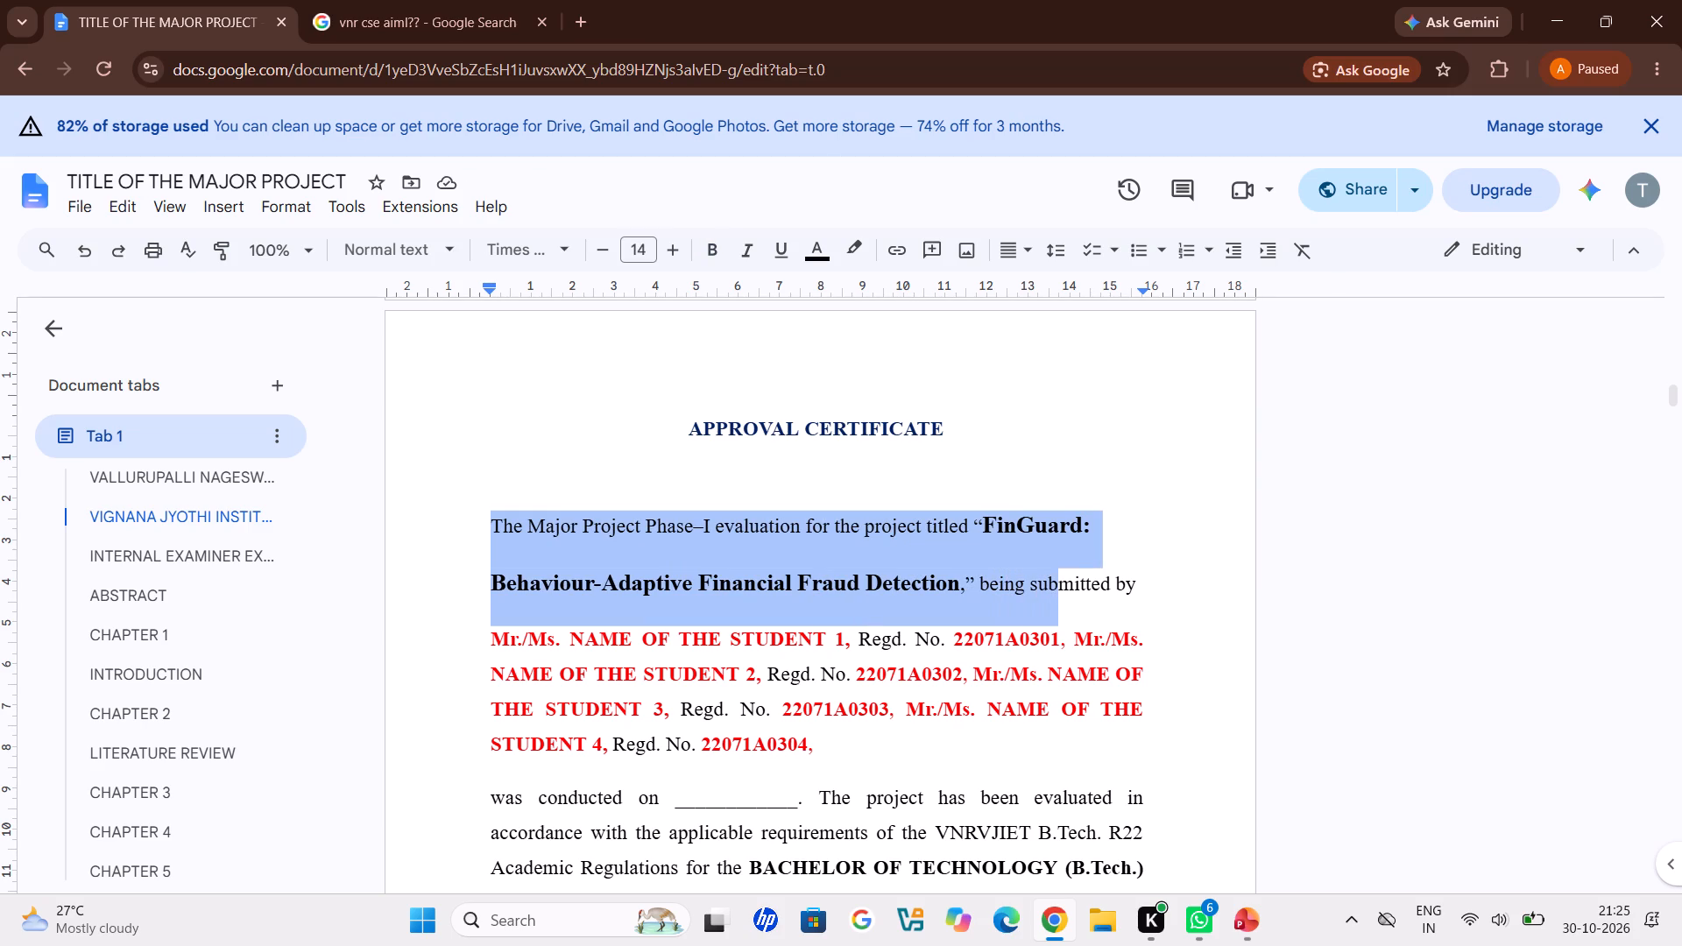
left_click_drag(1057, 590, 1140, 585)
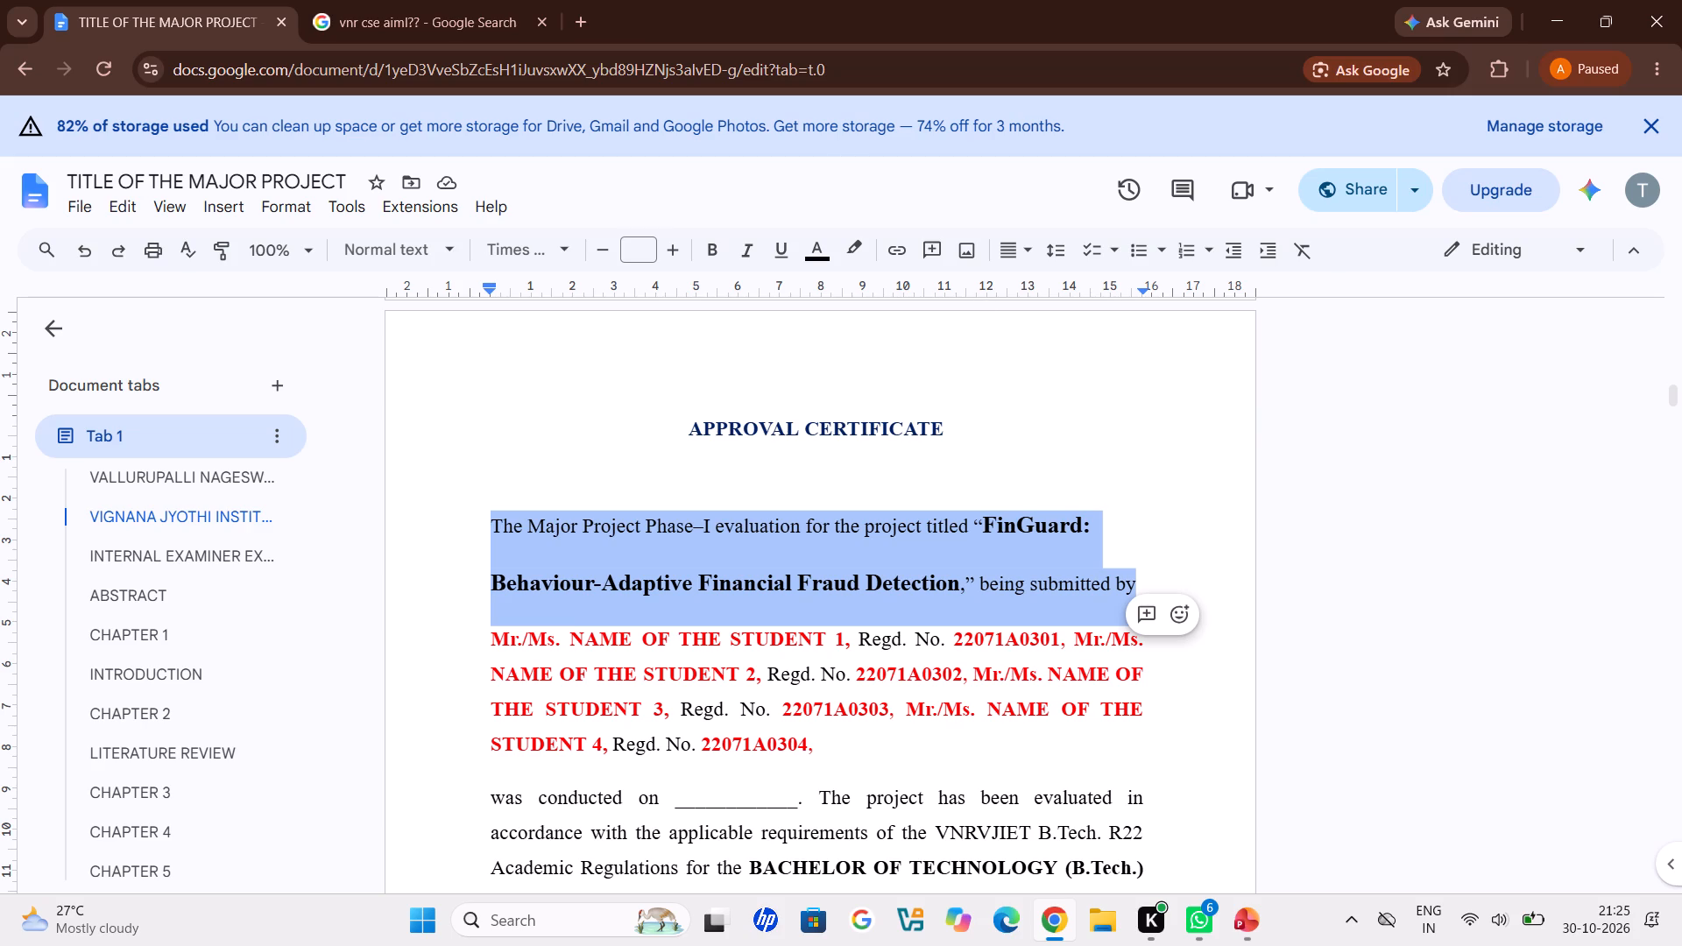
left_click(1062, 251)
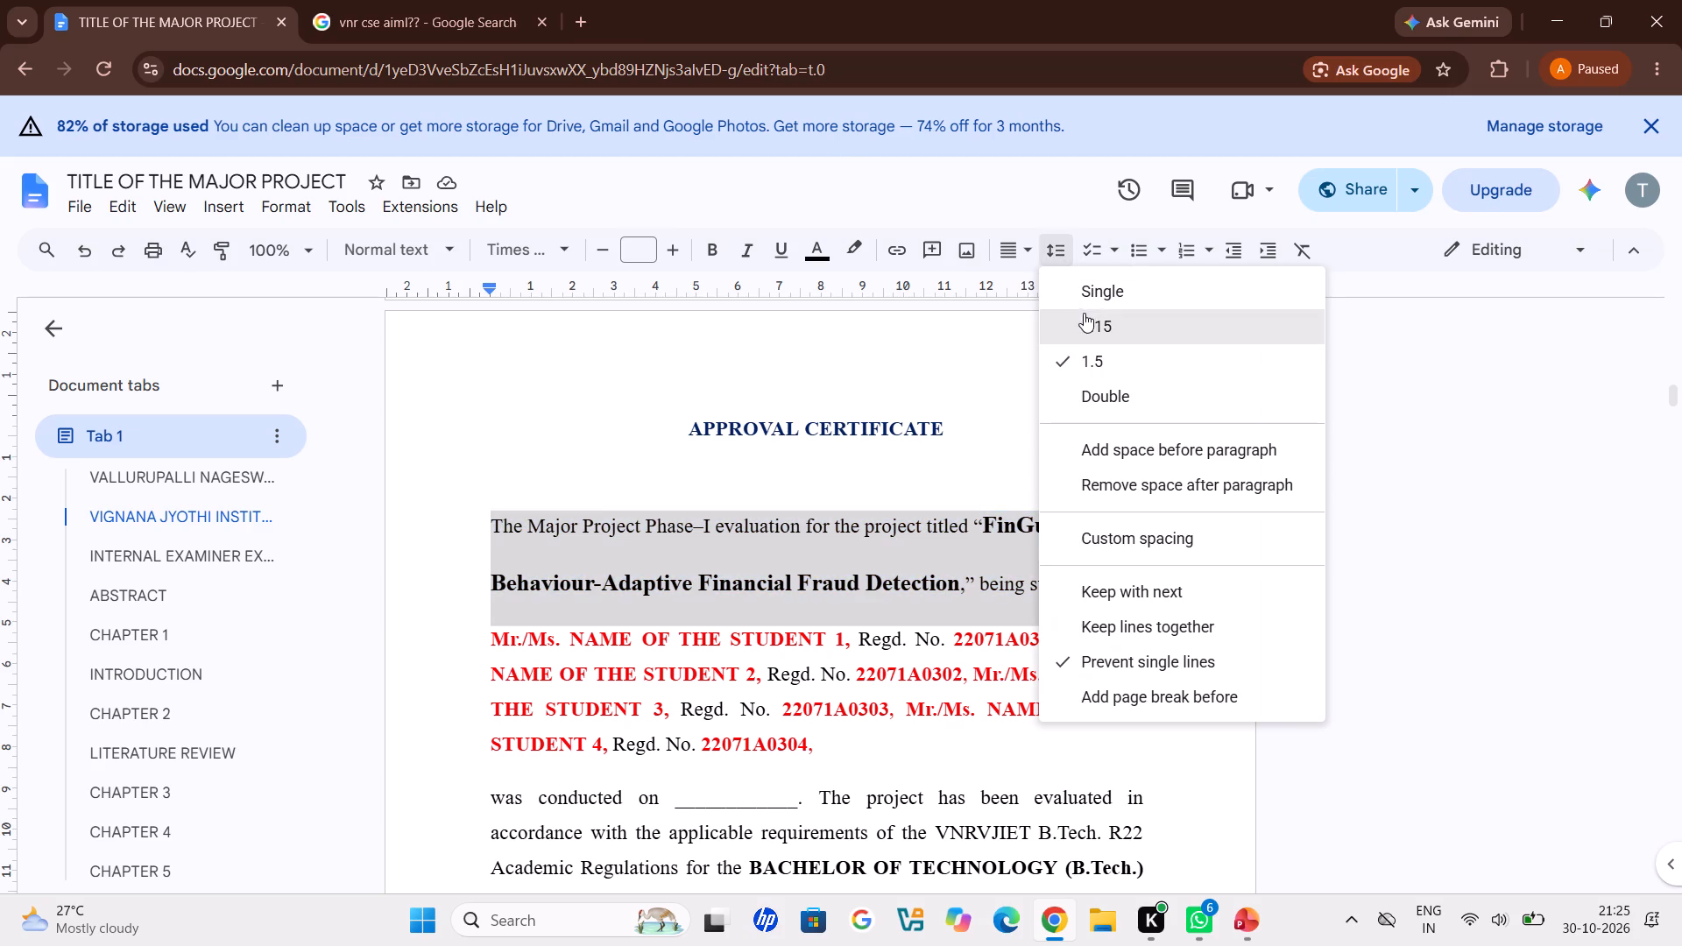
left_click(1087, 321)
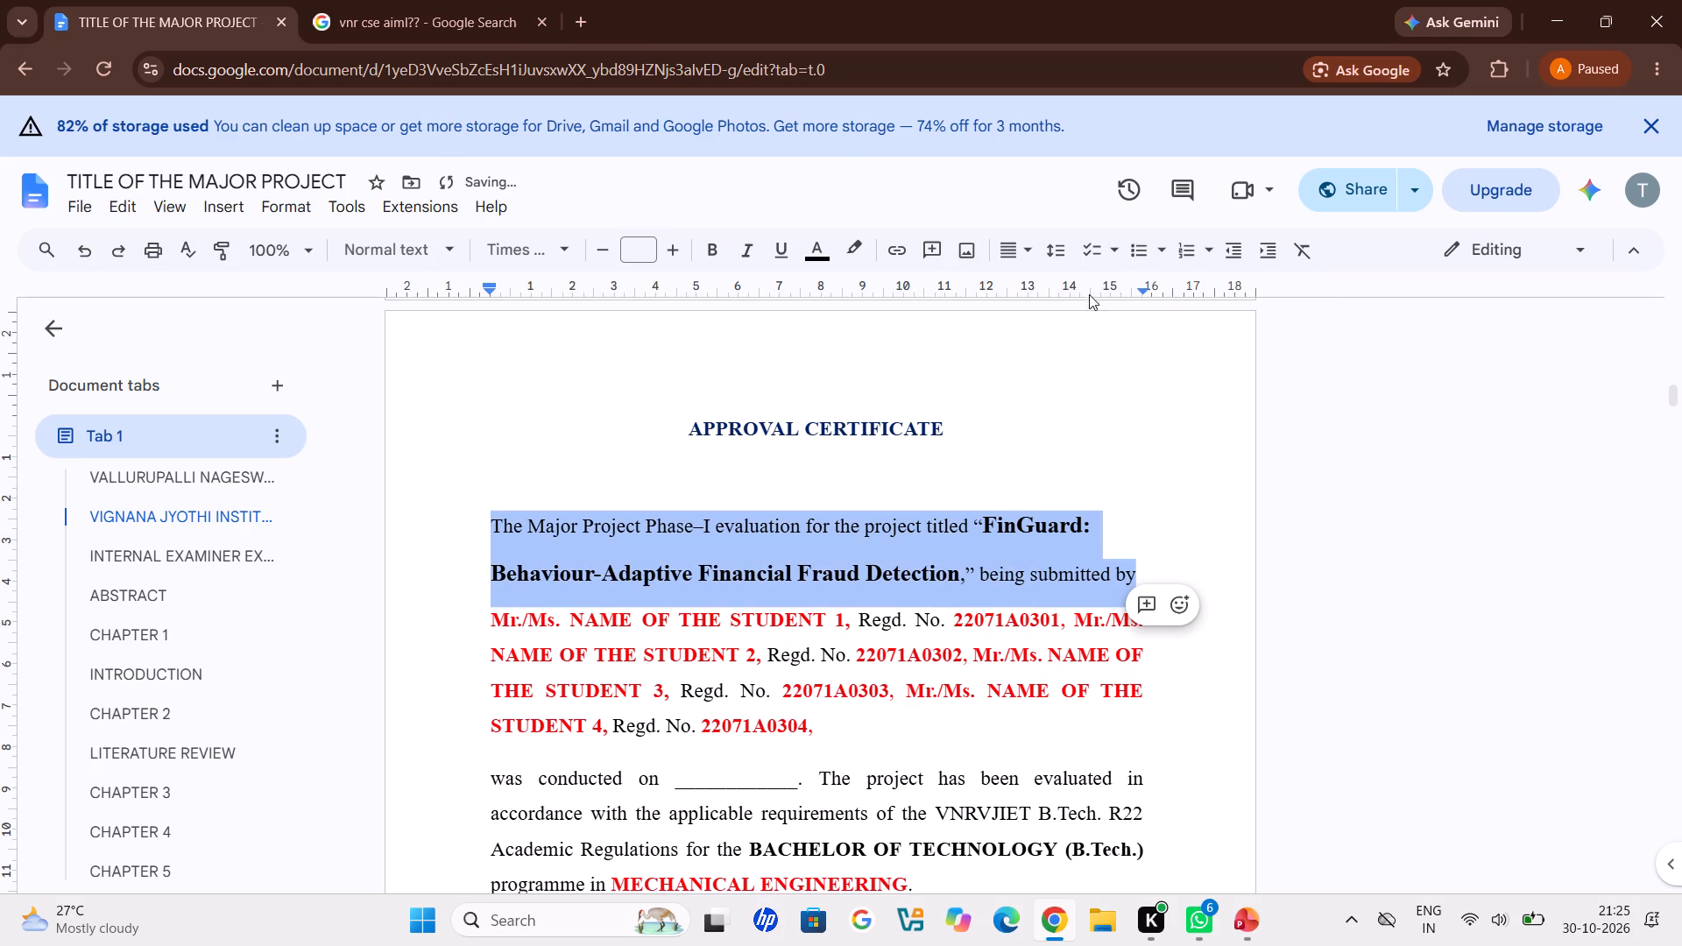
Set the line spacing of the Approval Certificate's opening paragraph containing the project title to Single.
left_click(1061, 254)
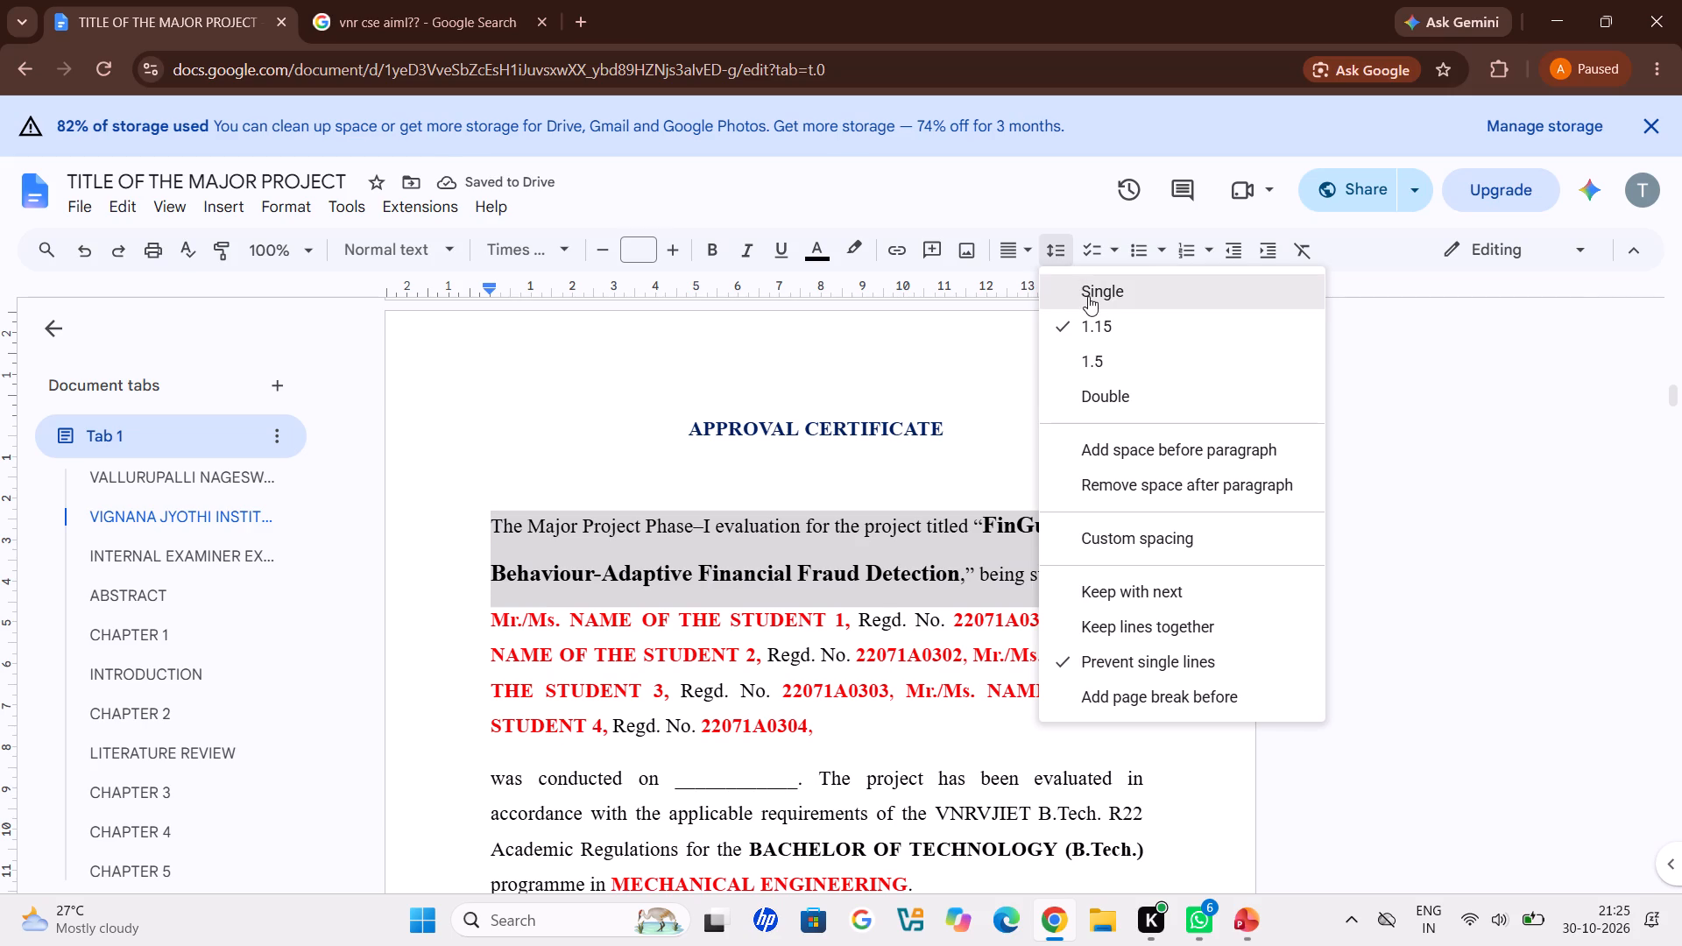
left_click(1088, 296)
left_click(985, 447)
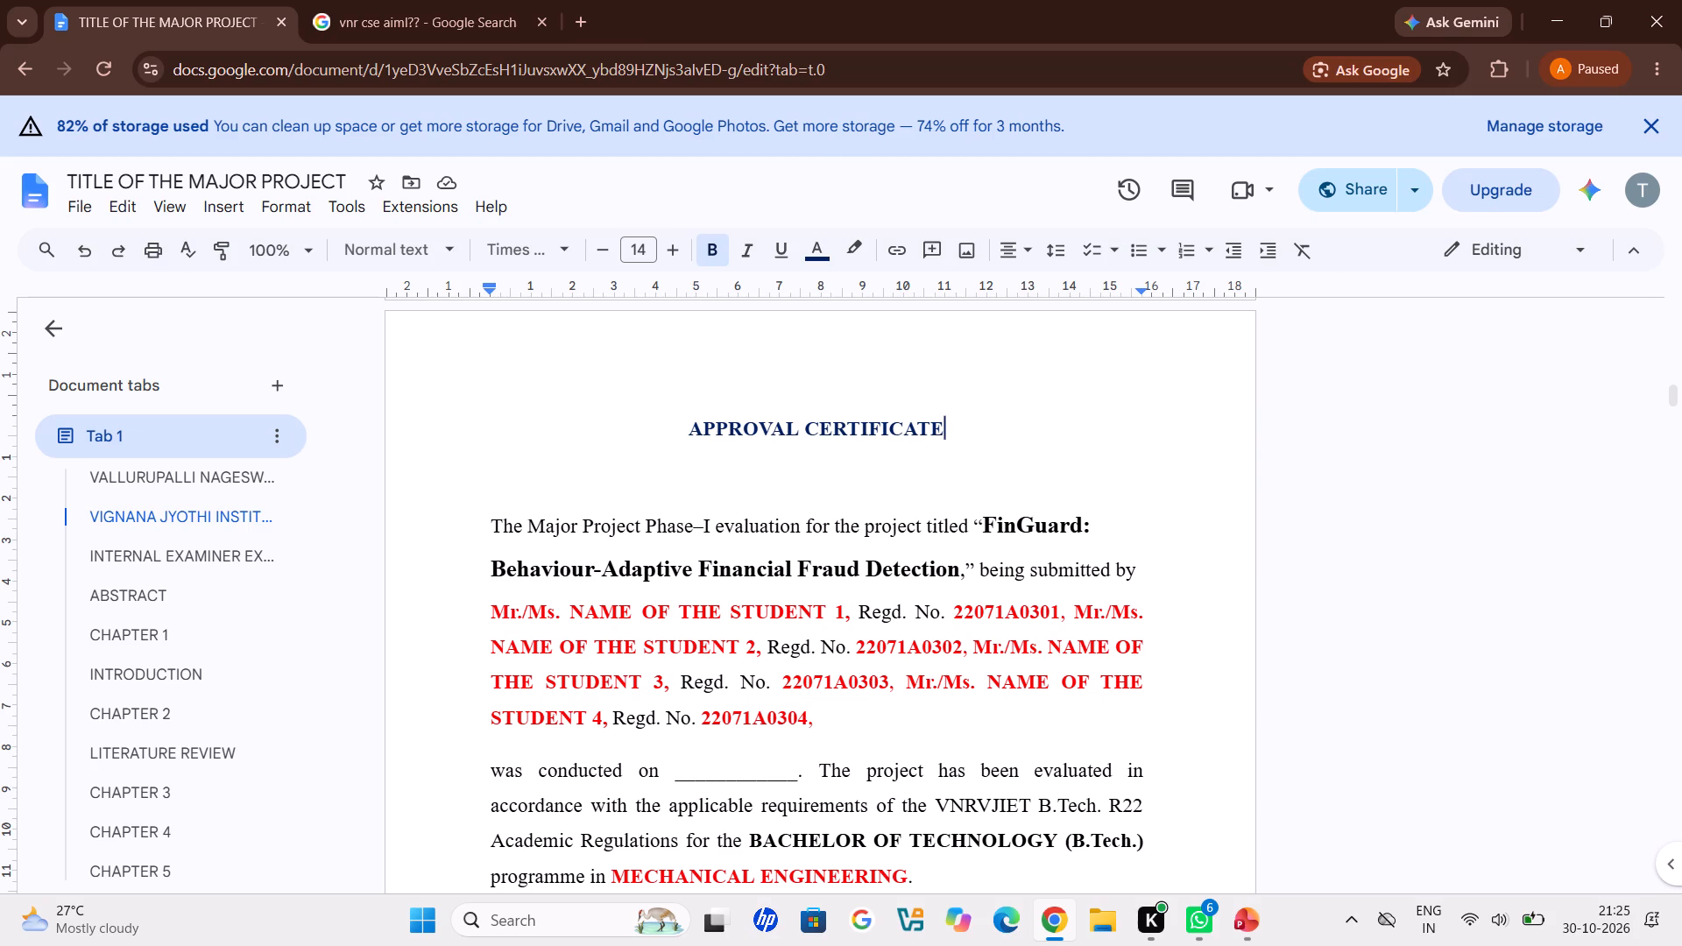
Replace the "Mr./Ms. NAME OF THE STUDENT 1" placeholder in the Approval Certificate with "Ms." and the first student's full name in capitals.
left_click(849, 612)
key("Left")
key("Right")
key("BackSpace")
key("BackSpace")
key("BackSpace")
key("BackSpace")
key("BackSpace")
key("BackSpace")
key("BackSpace")
key("BackSpace")
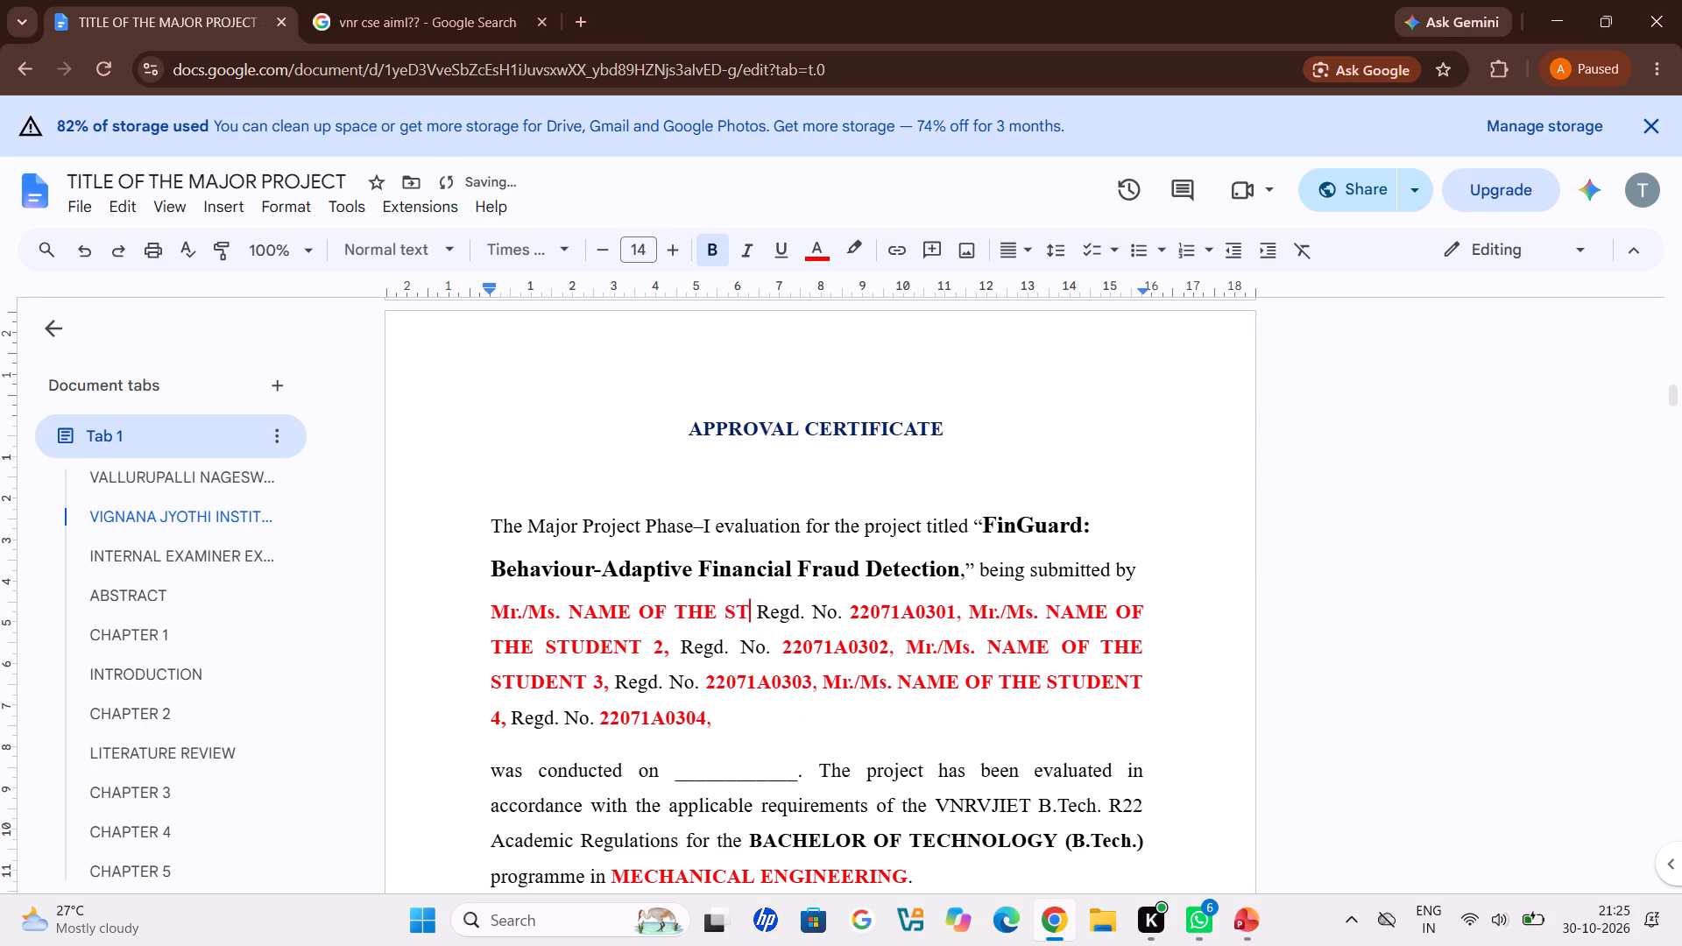
key("BackSpace")
key("BackSpace")
key("BackSpace")
key("BackSpace")
key("BackSpace")
key("BackSpace")
key("BackSpace")
key("BackSpace")
key("BackSpace")
key("BackSpace")
key("BackSpace")
key("BackSpace")
key("BackSpace")
key("BackSpace")
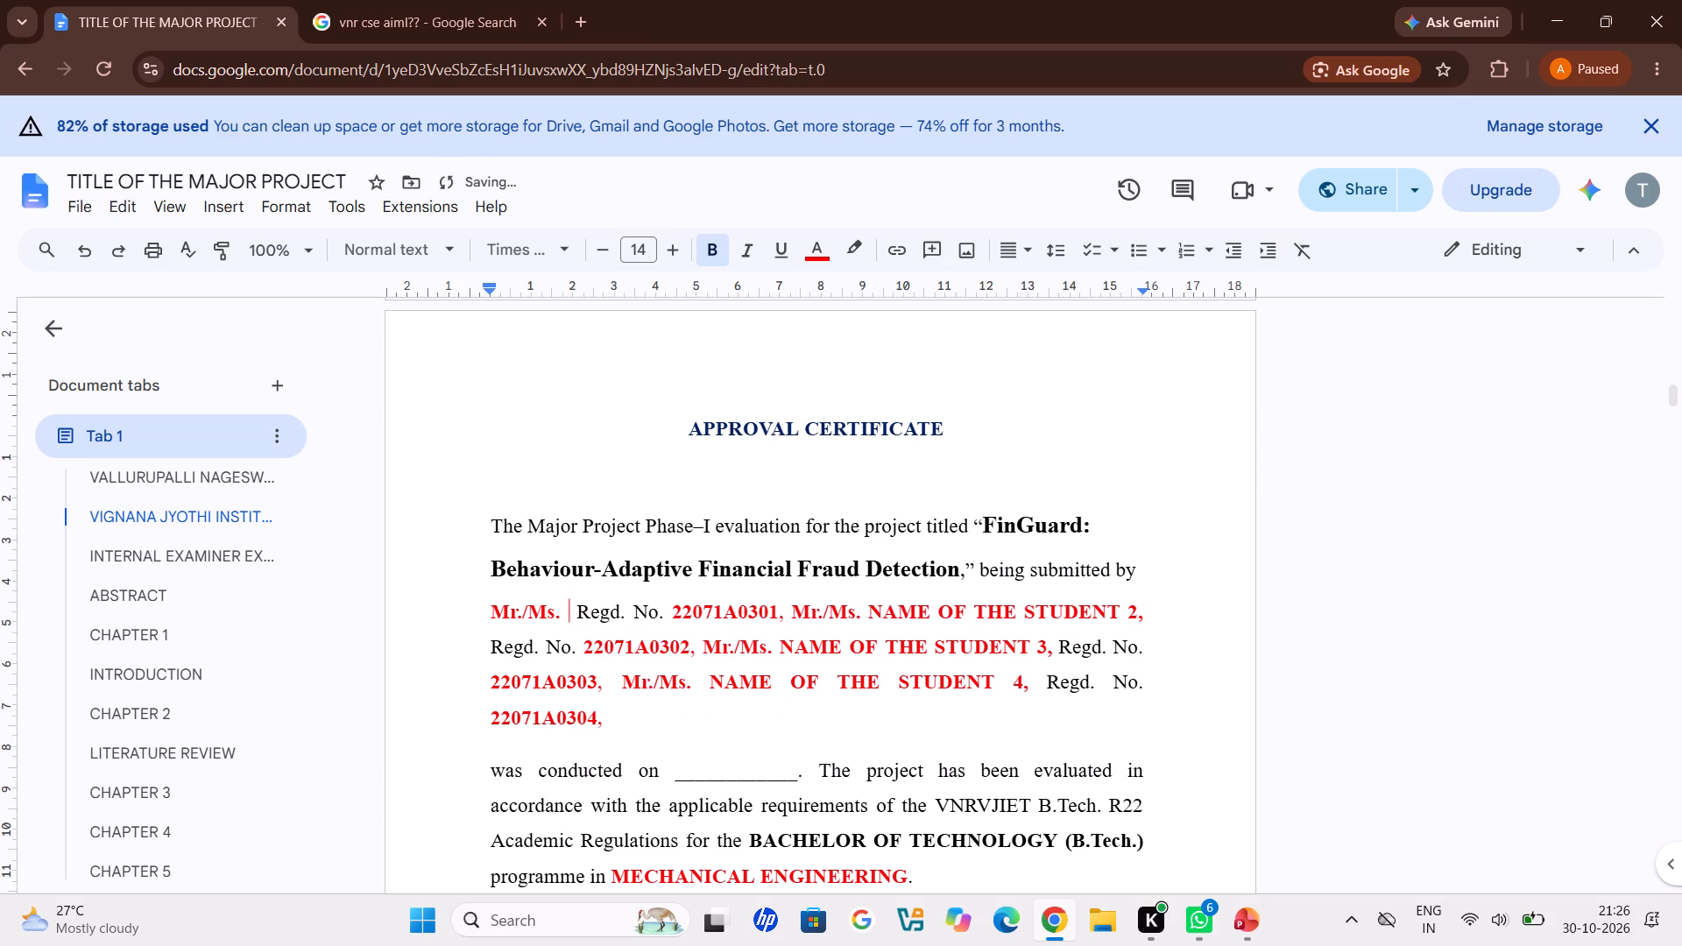
key("Left")
key("Left")
key("Left")
key("Left")
key("Left")
key("Right")
key("BackSpace")
key("BackSpace")
key("BackSpace")
key("BackSpace")
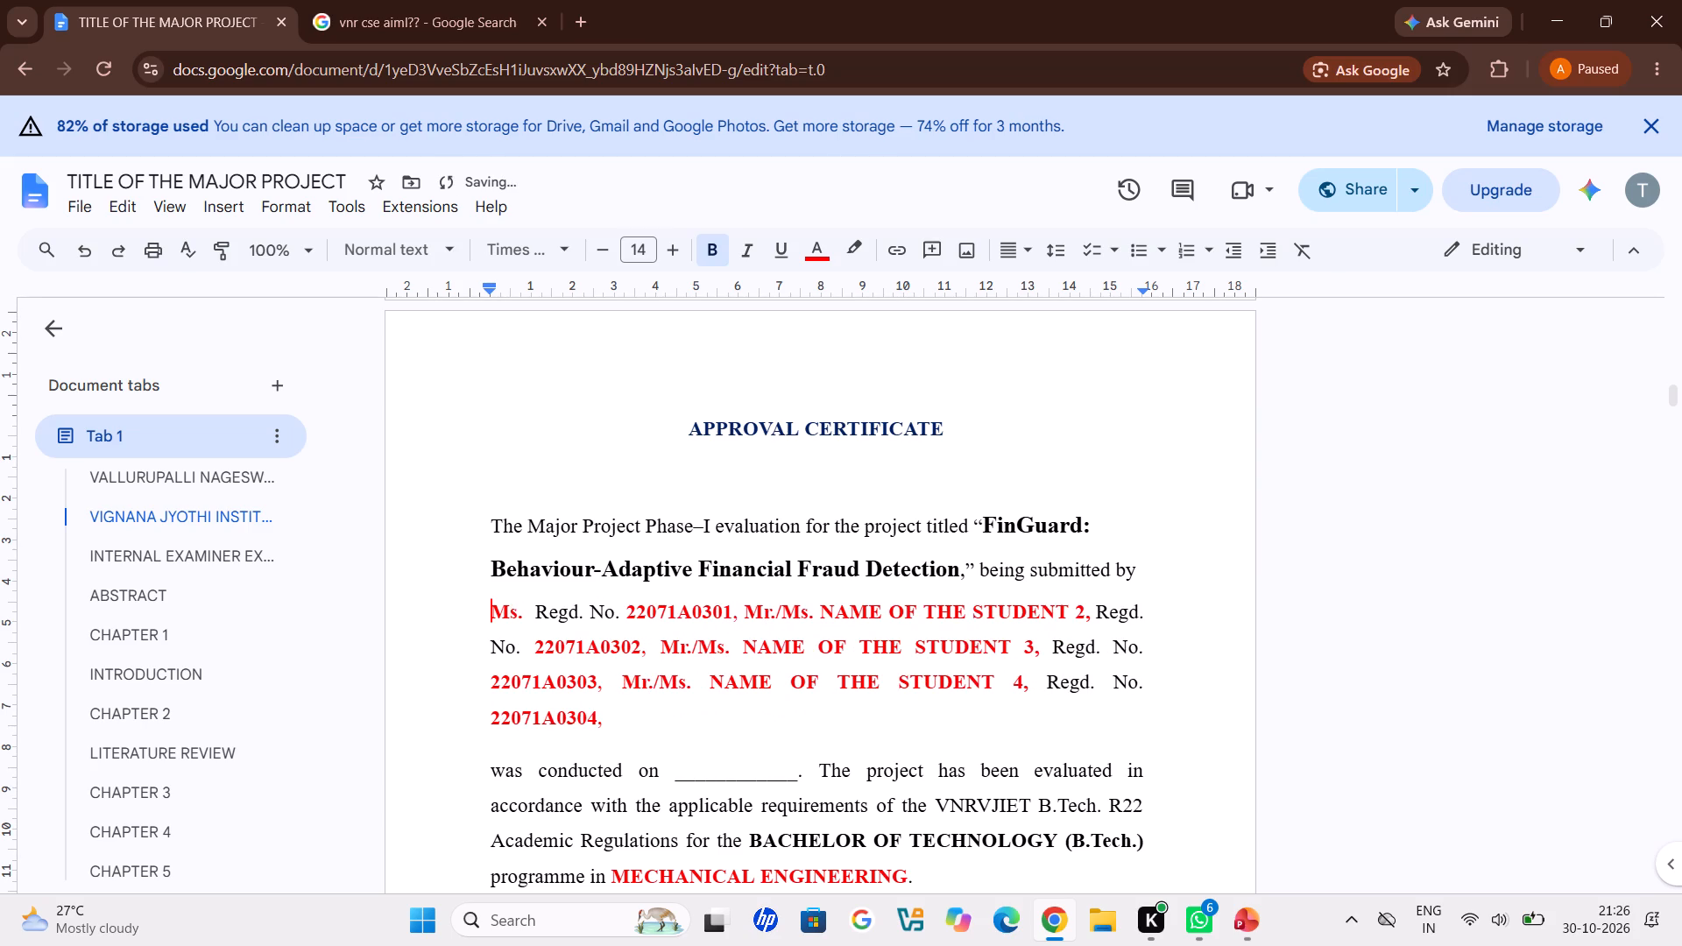
key("Right")
key("Right")
key("Right")
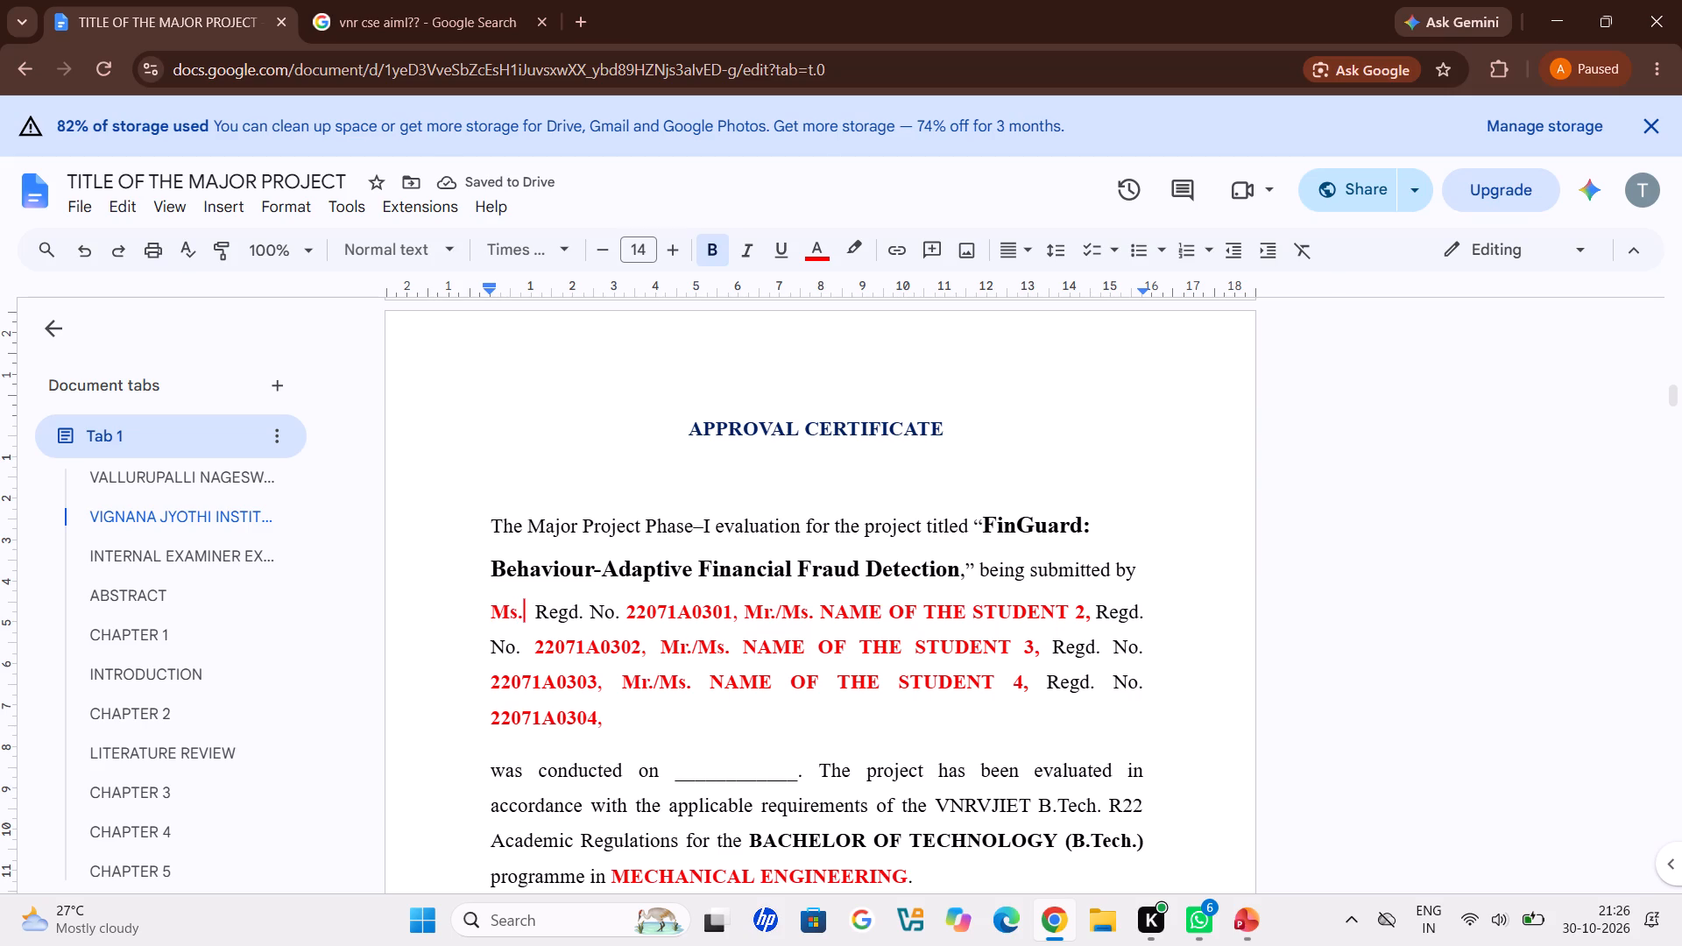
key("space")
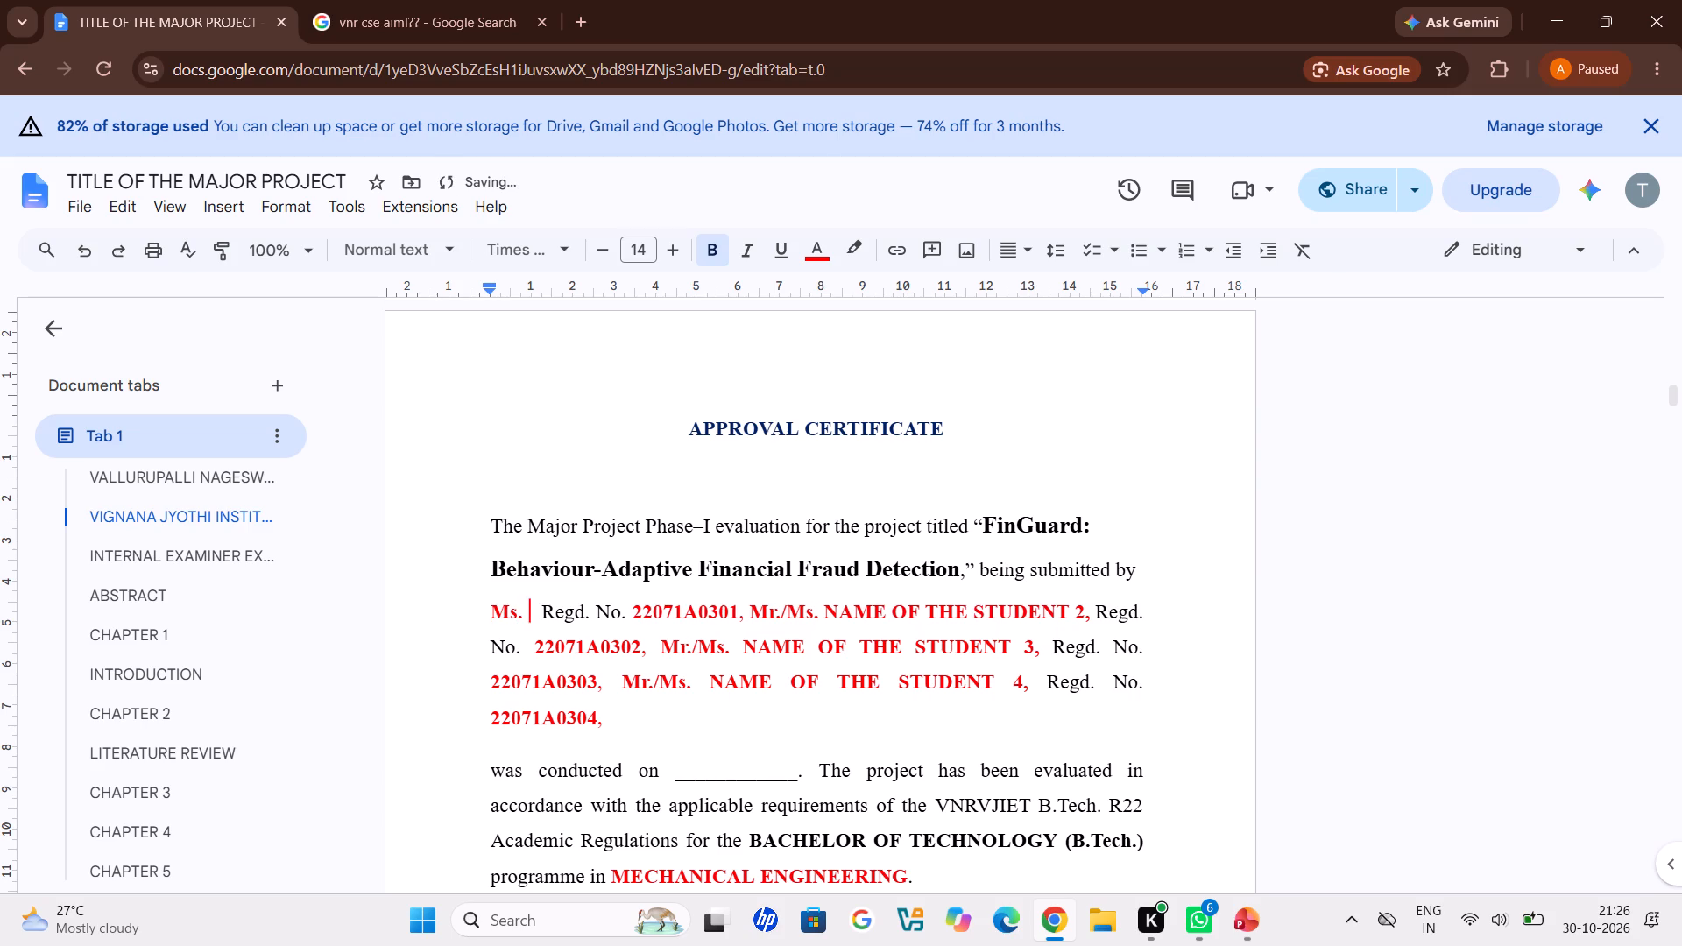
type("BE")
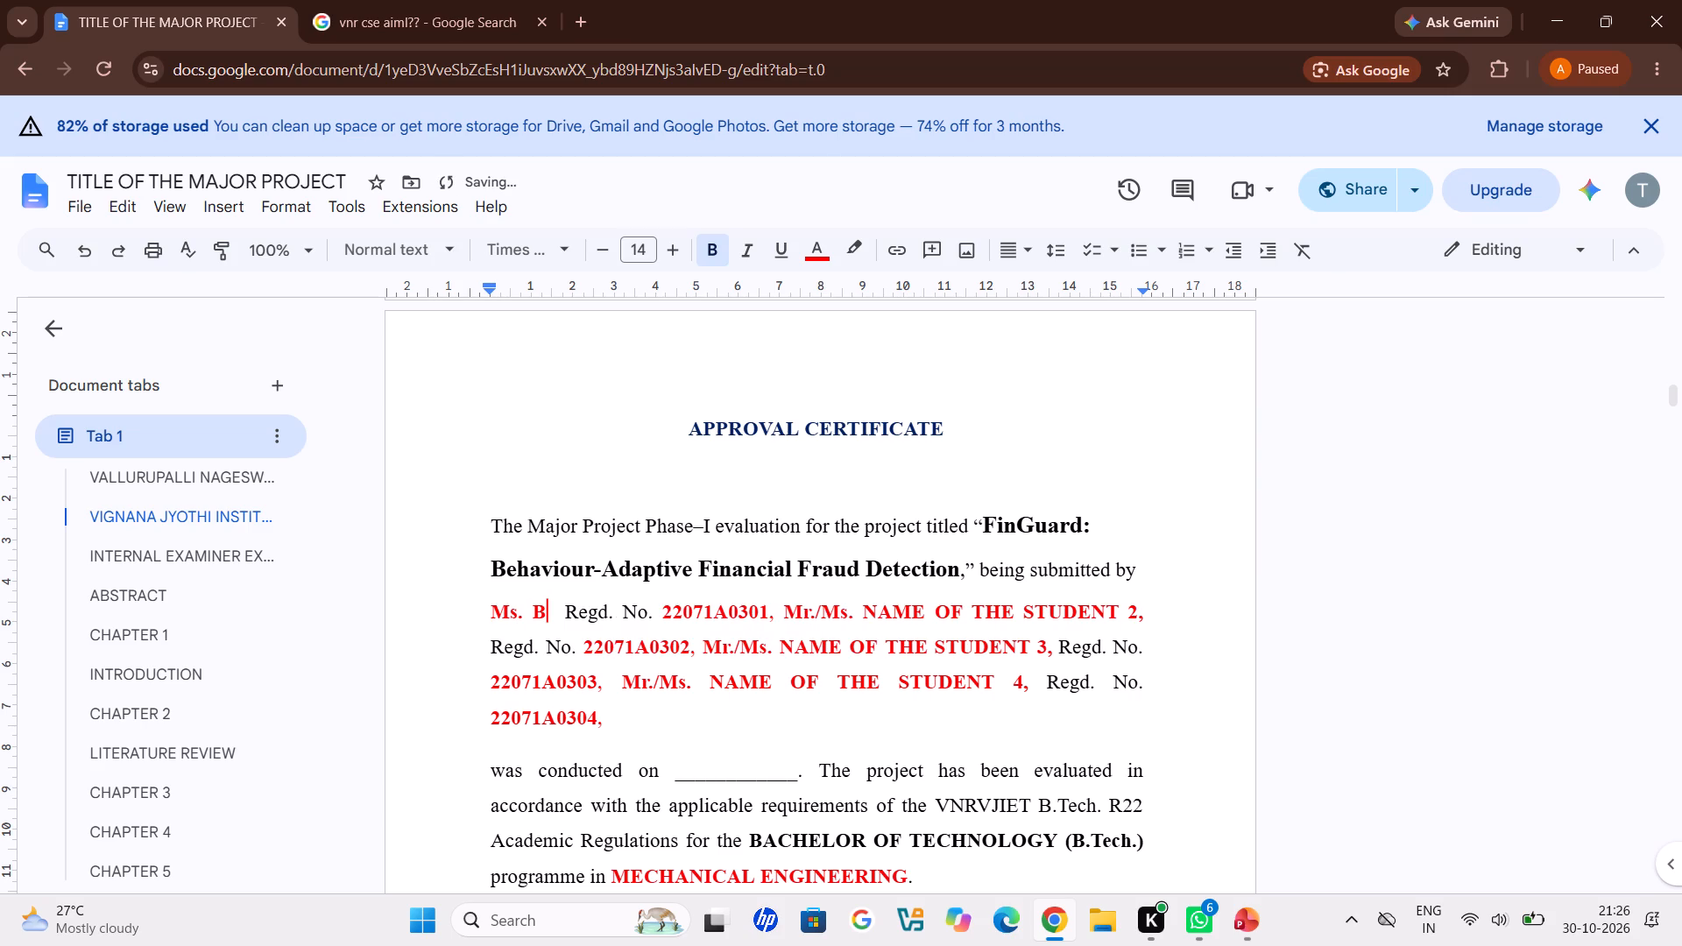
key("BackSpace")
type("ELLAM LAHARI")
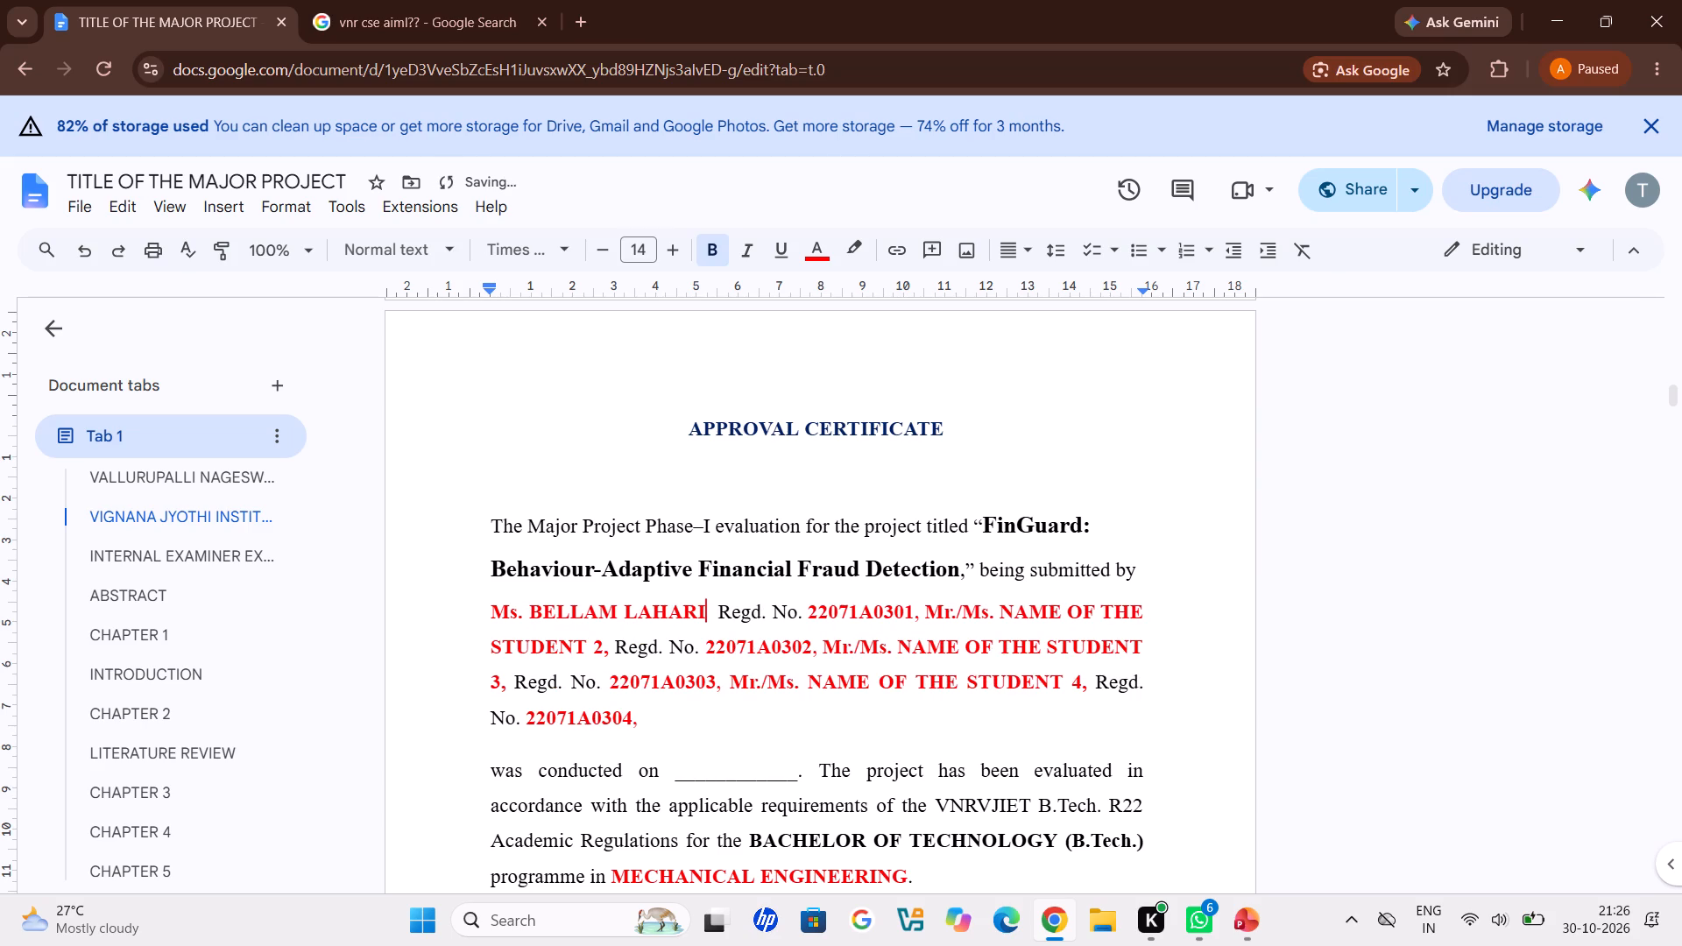
Replace the placeholder Regd. No. after the first student's name in the Approval Certificate with that student's registration number.
left_click(911, 611)
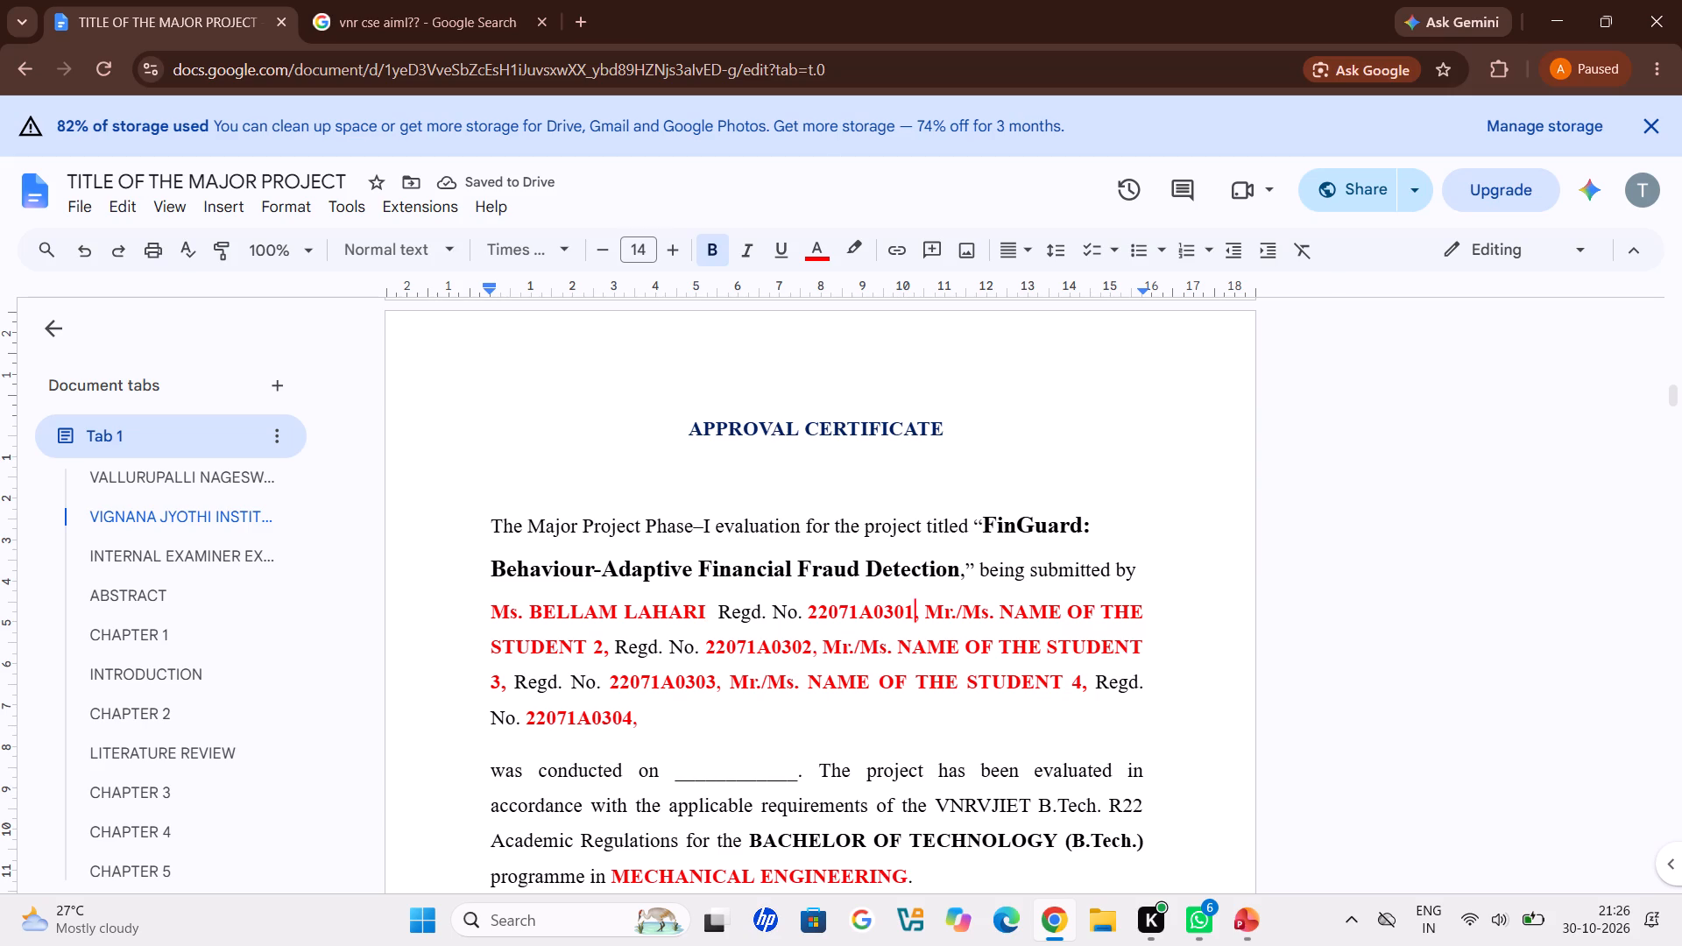
key("BackSpace")
key("BackSpace")
key("BackSpace")
key("BackSpace")
key("BackSpace")
key("BackSpace")
key("BackSpace")
key("BackSpace")
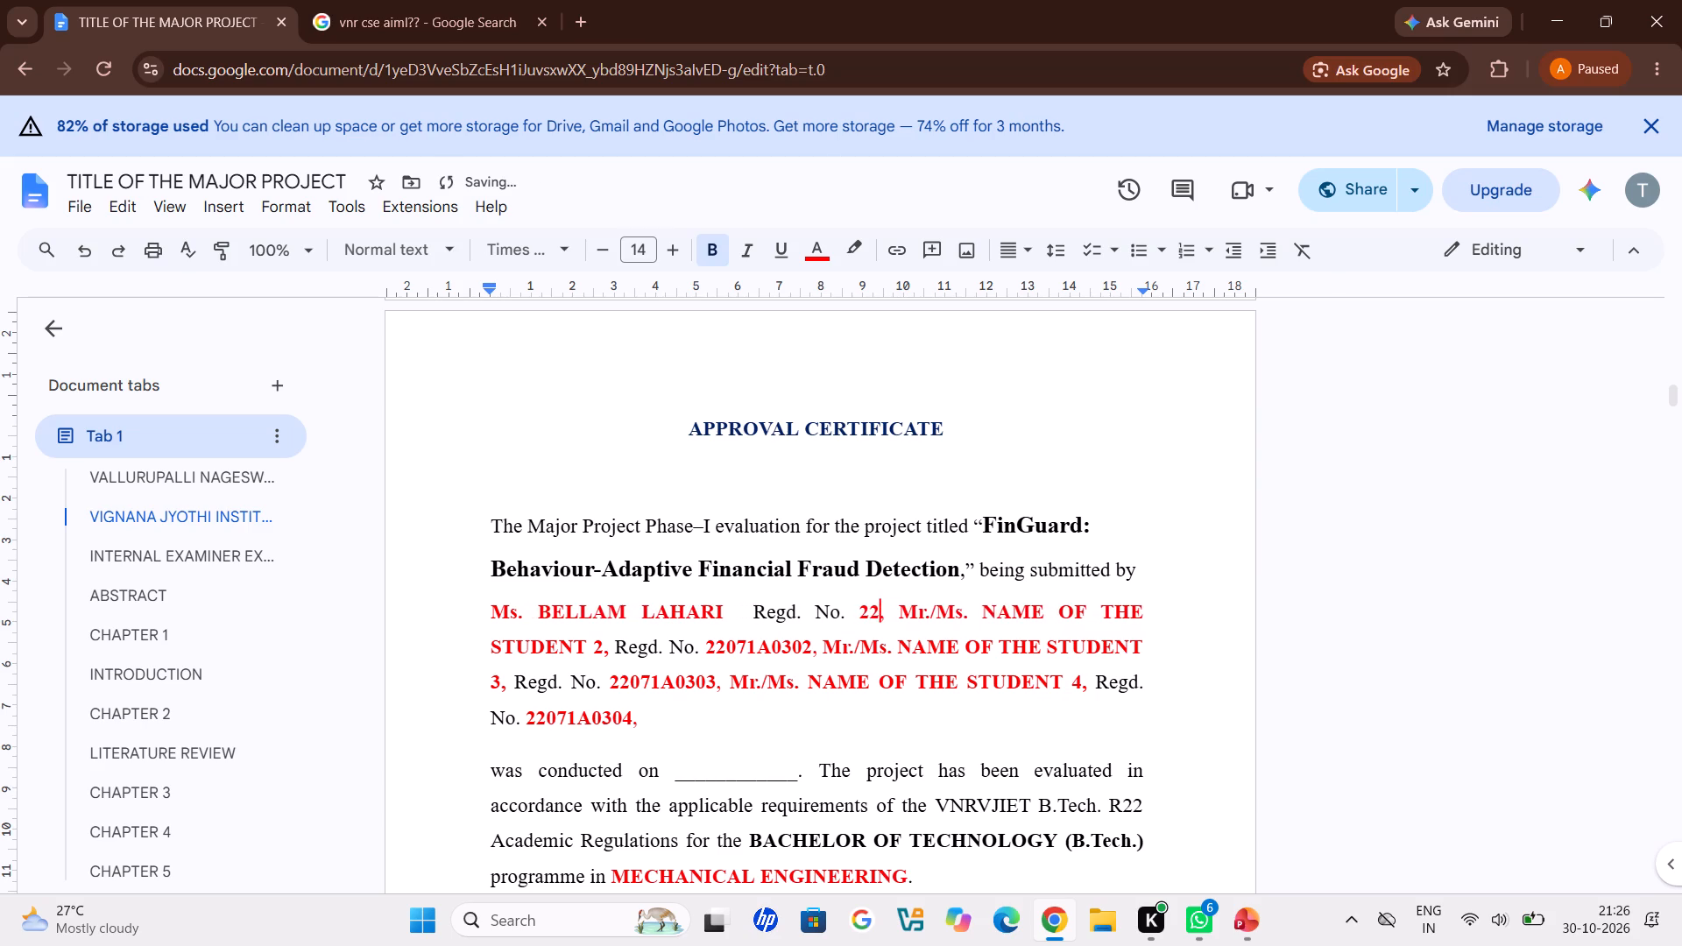
key("BackSpace")
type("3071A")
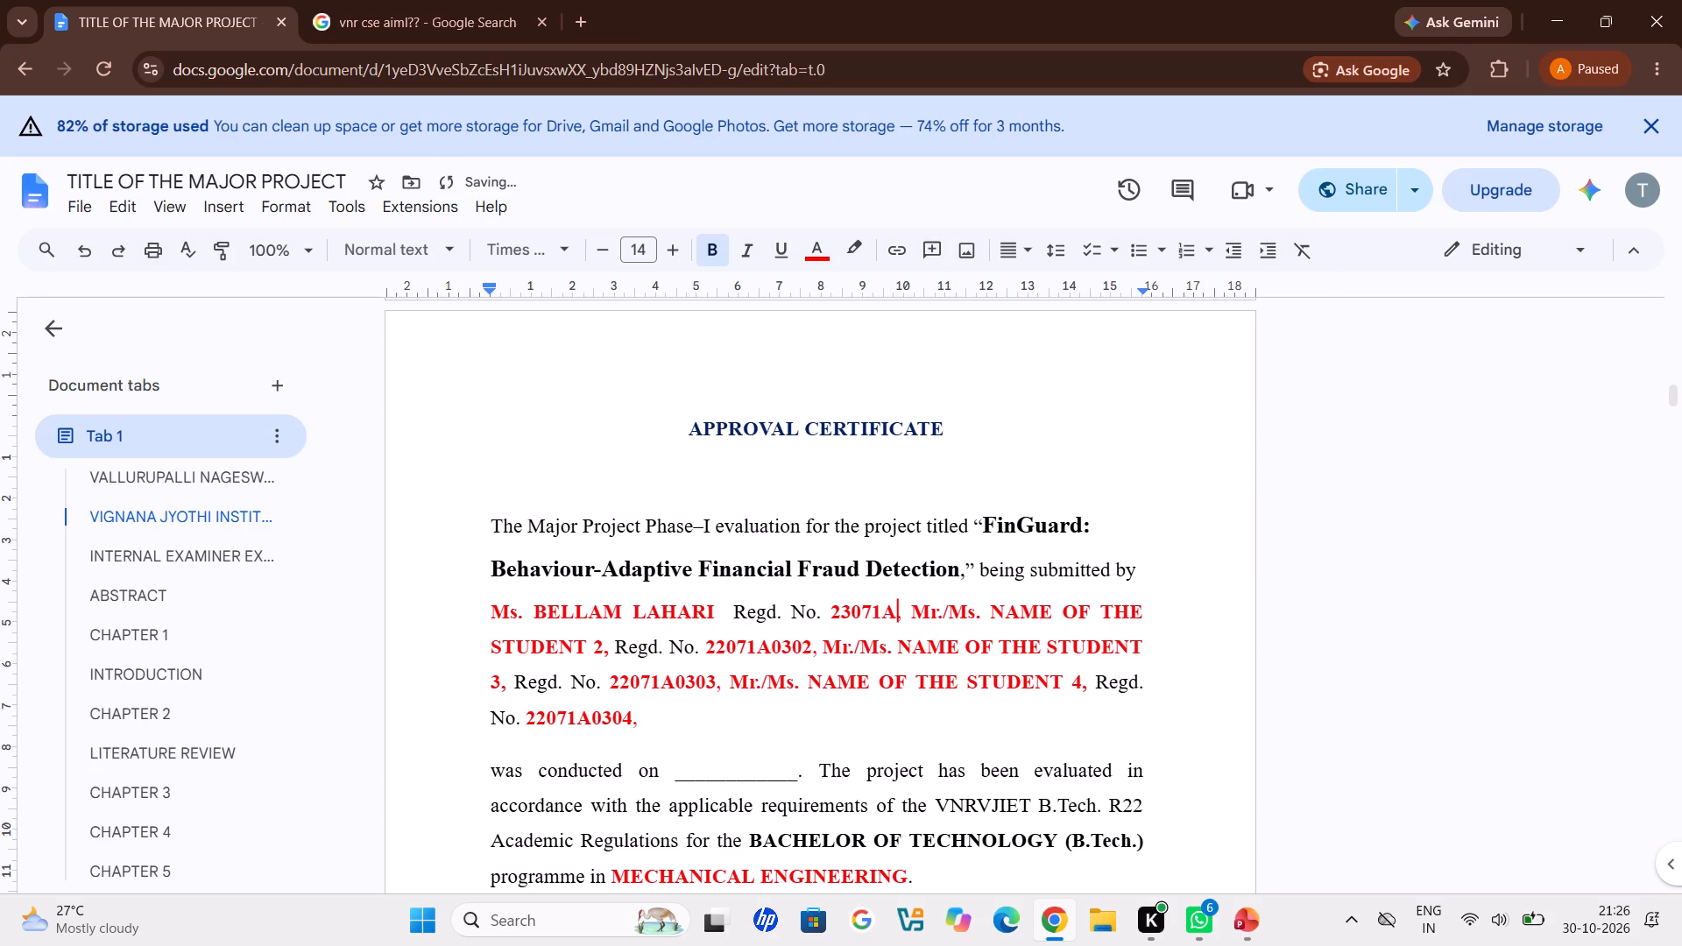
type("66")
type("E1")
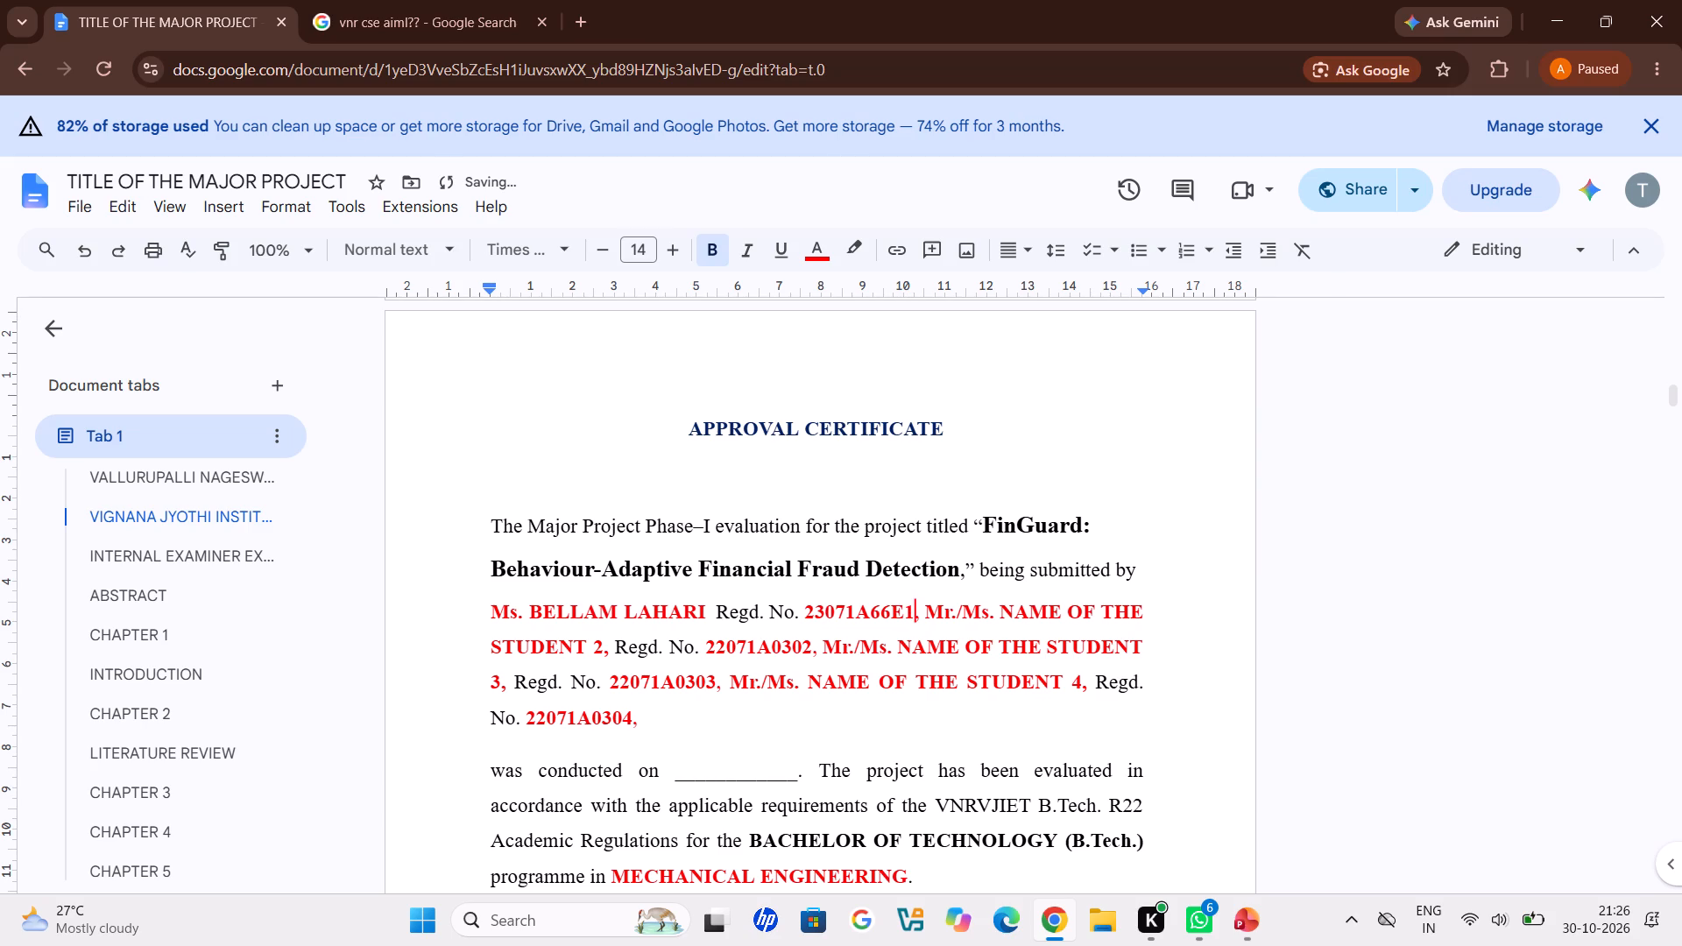
Replace the "Mr./Ms. NAME OF THE STUDENT 2" placeholder in the Approval Certificate with "Ms." and the second student's full name in capitals.
left_click(963, 613)
key("BackSpace")
key("BackSpace")
key("BackSpace")
key("BackSpace")
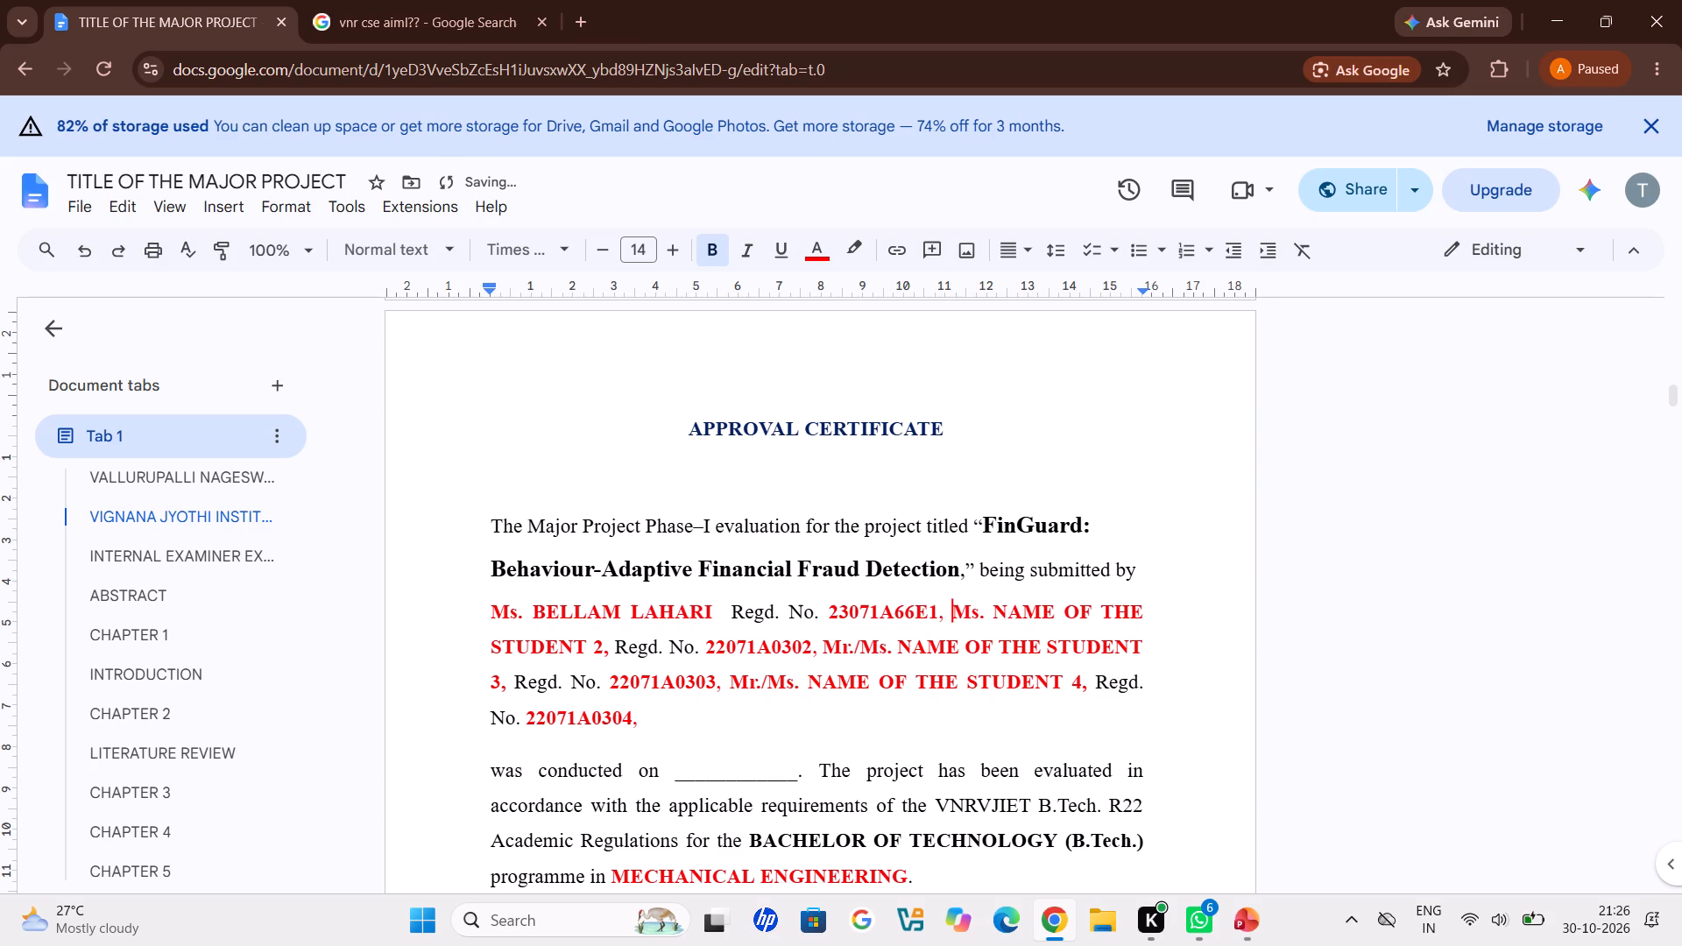
left_click(604, 650)
key("BackSpace")
key("BackSpace")
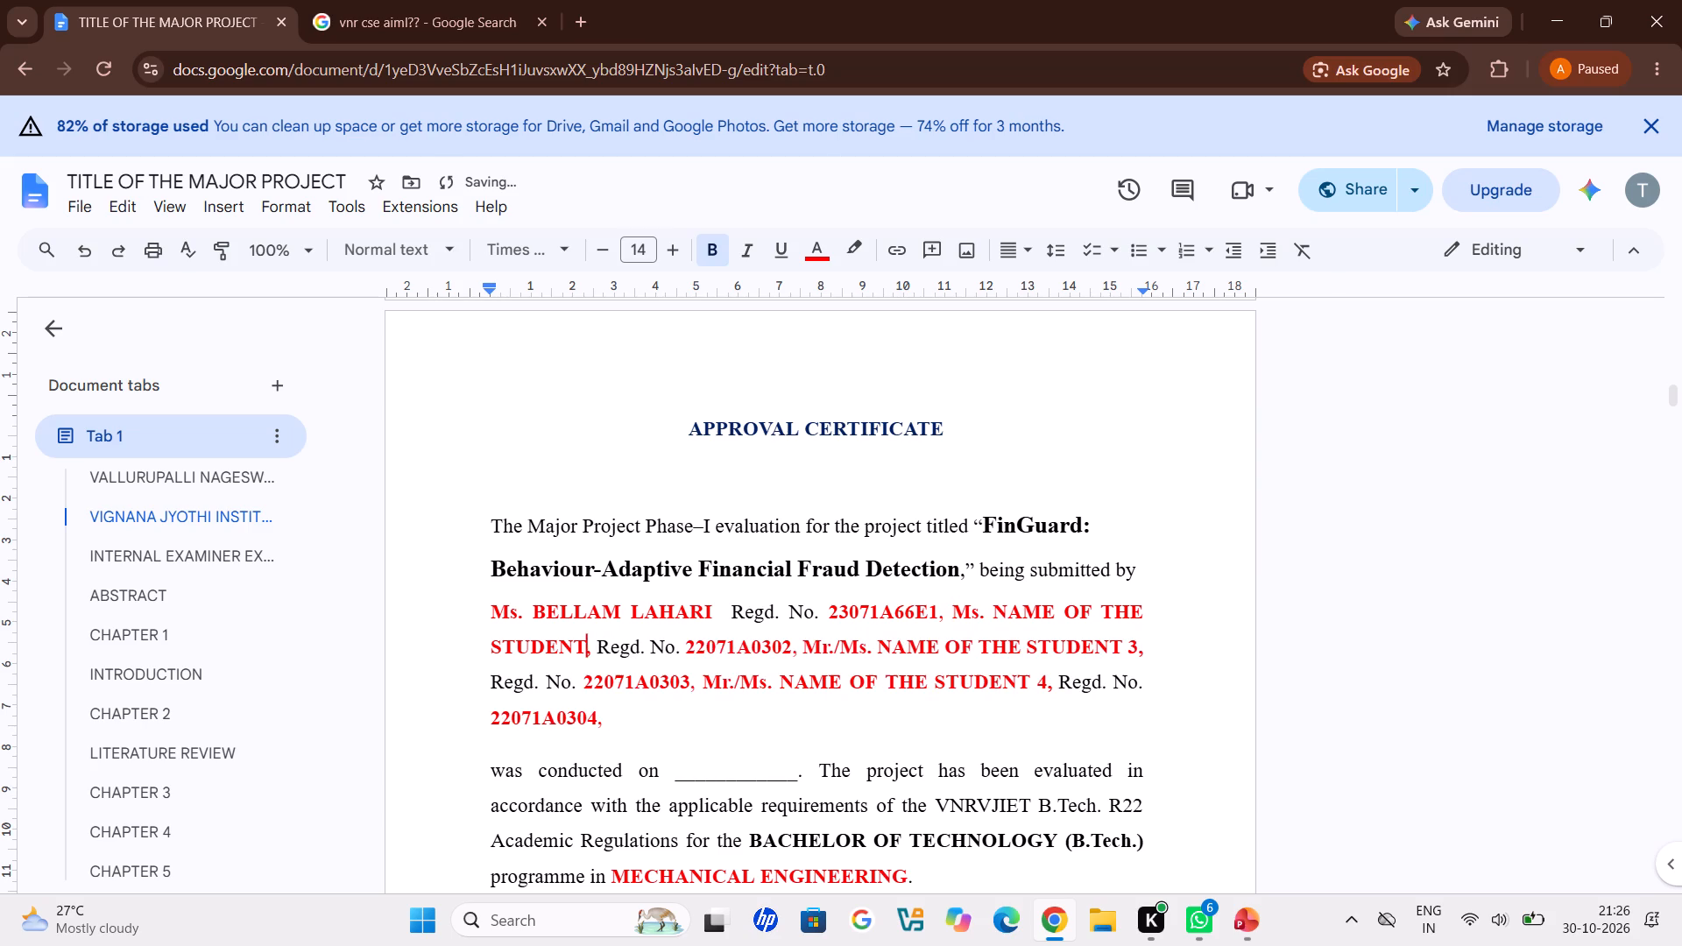
key("BackSpace")
key("BackSpace")
key("BackSpace")
key("BackSpace")
key("BackSpace")
key("BackSpace")
key("BackSpace")
key("BackSpace")
key("BackSpace")
key("BackSpace")
key("BackSpace")
key("BackSpace")
key("BackSpace")
key("BackSpace")
key("BackSpace")
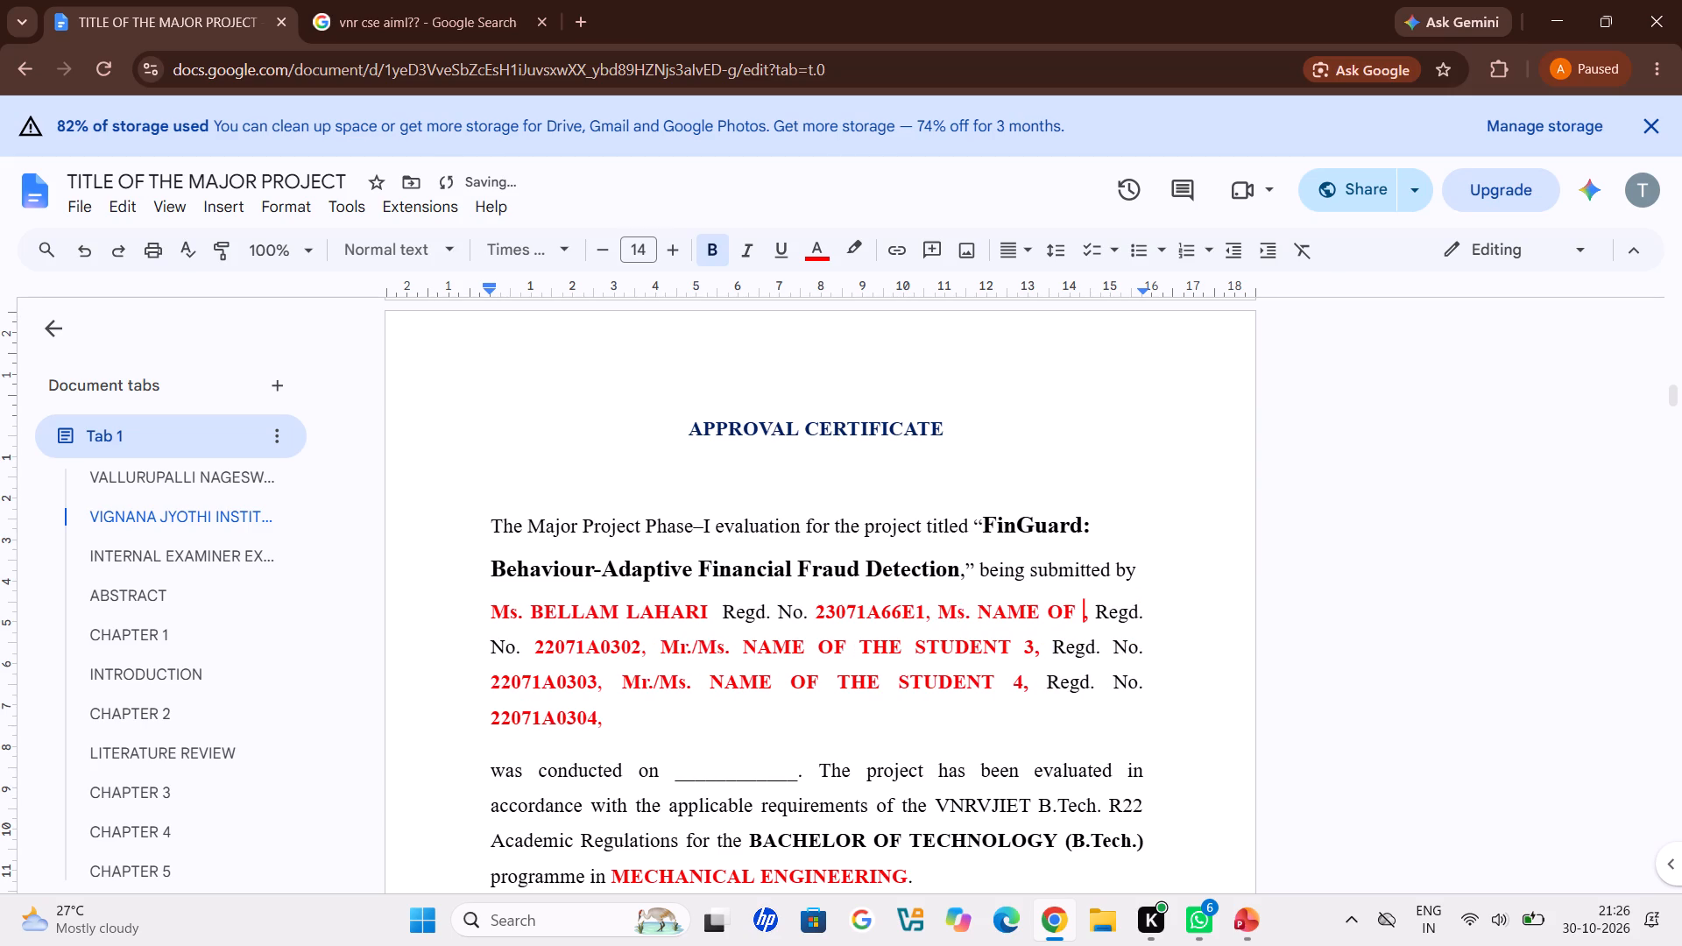
key("BackSpace")
key("BackSpace")
key("BackSpace")
key("BackSpace")
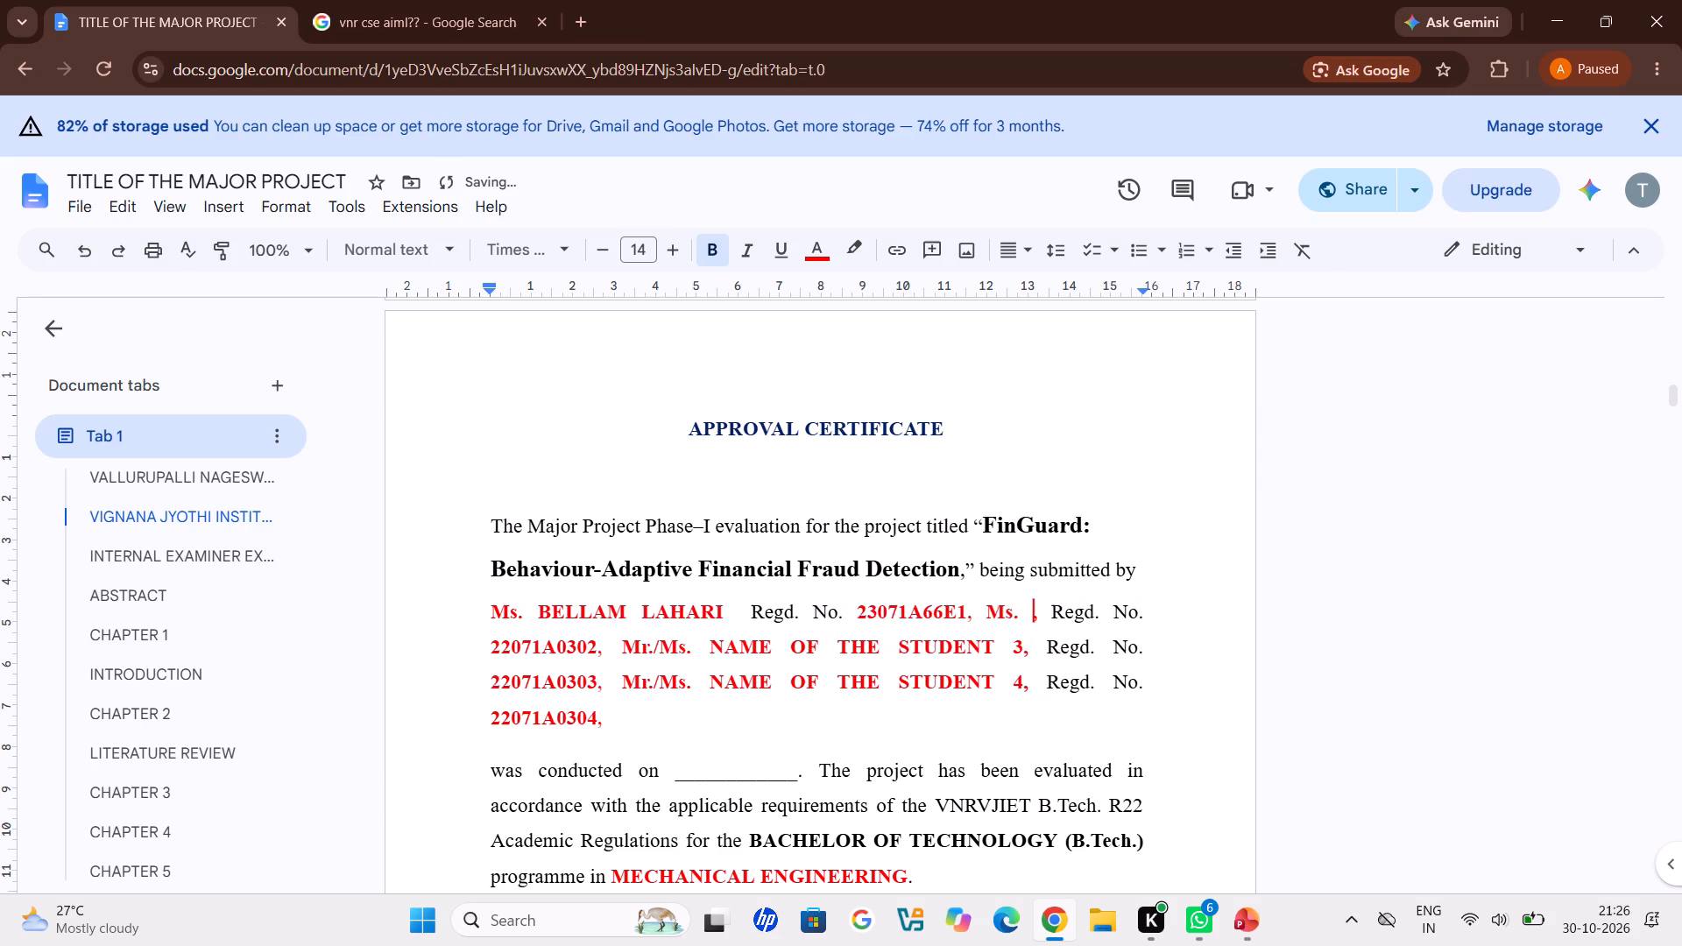
key("BackSpace")
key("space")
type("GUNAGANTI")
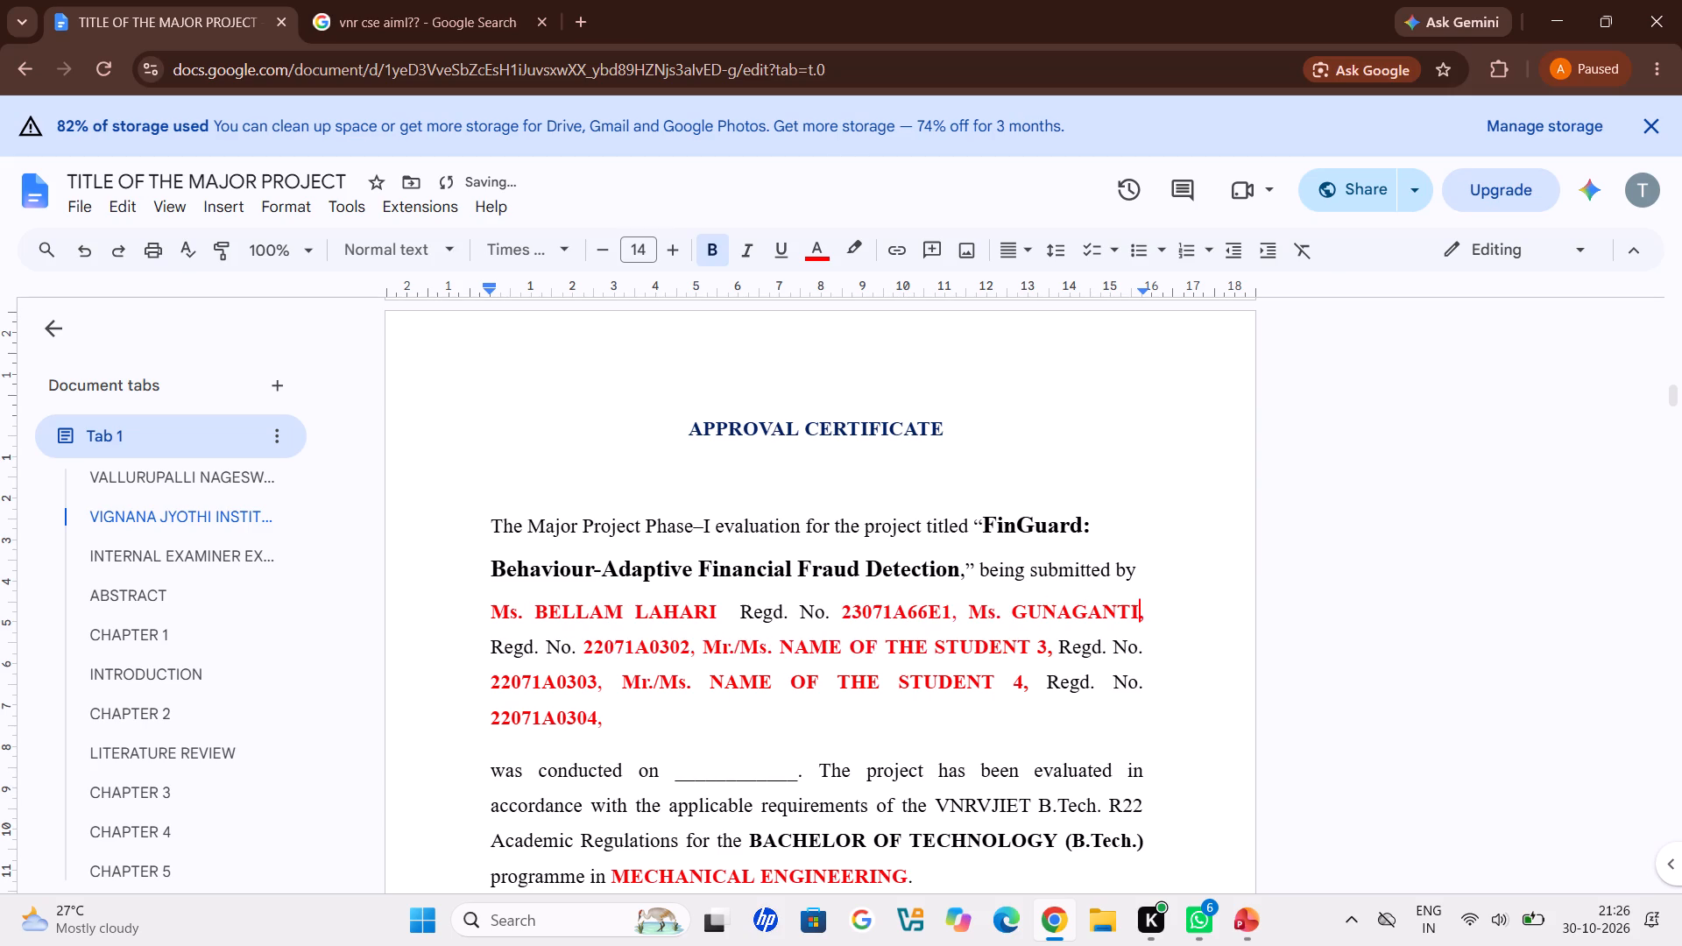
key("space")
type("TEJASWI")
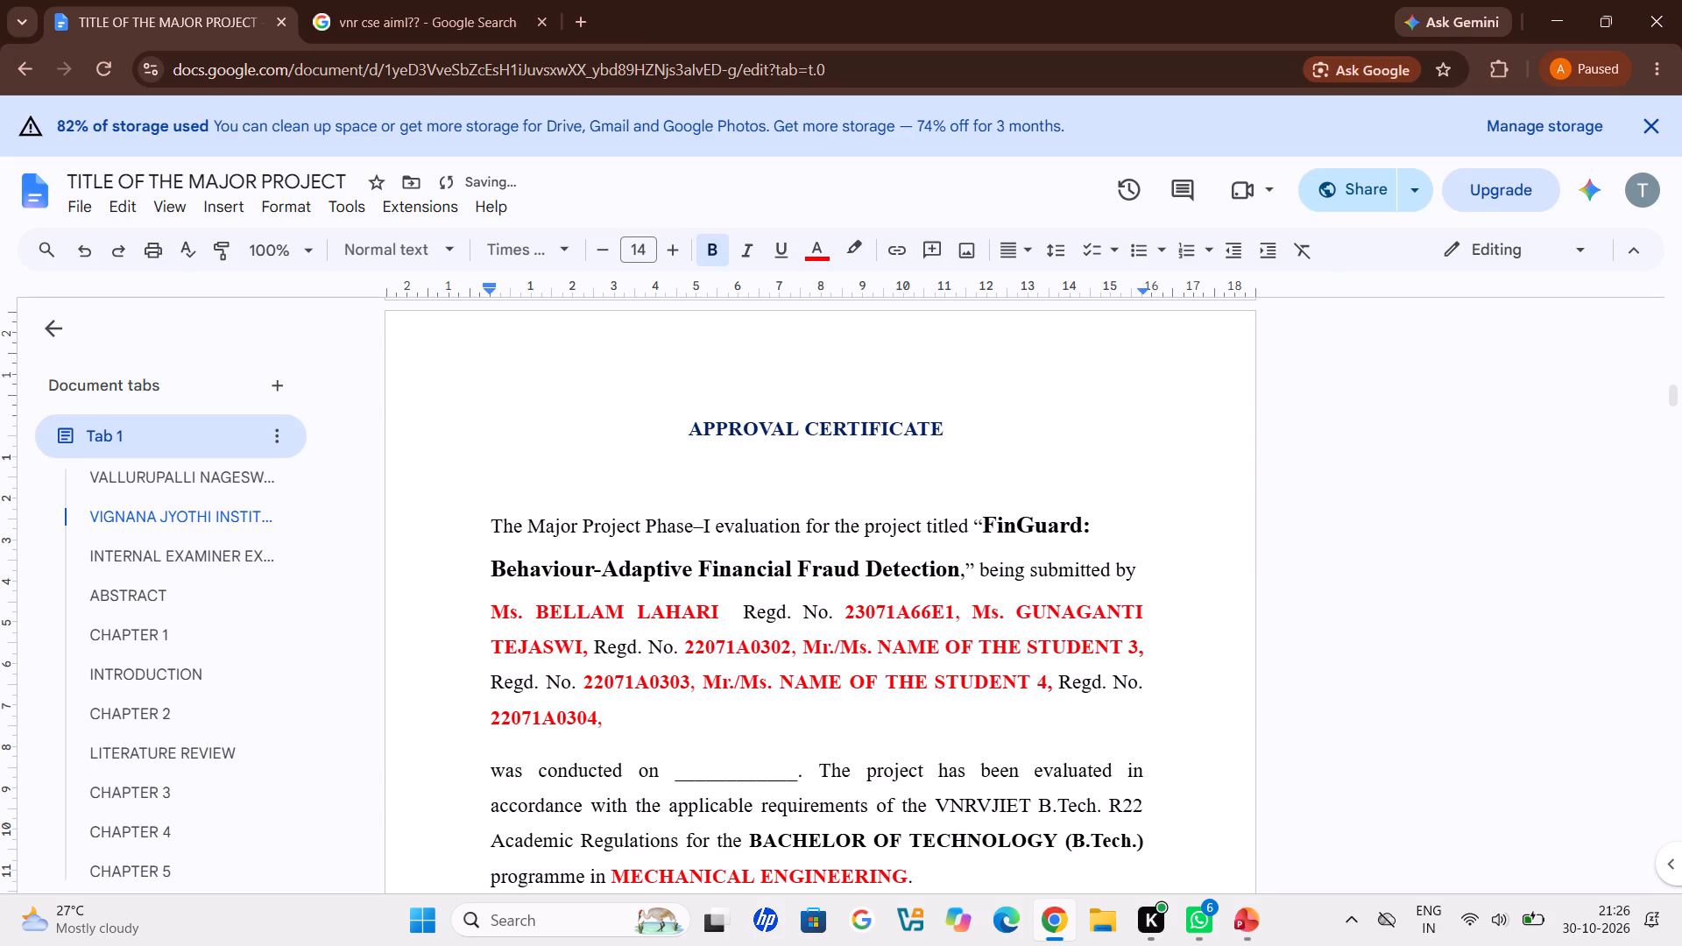
Replace the placeholder Regd. No. after the second student's name in the Approval Certificate with that student's registration number.
left_click(792, 647)
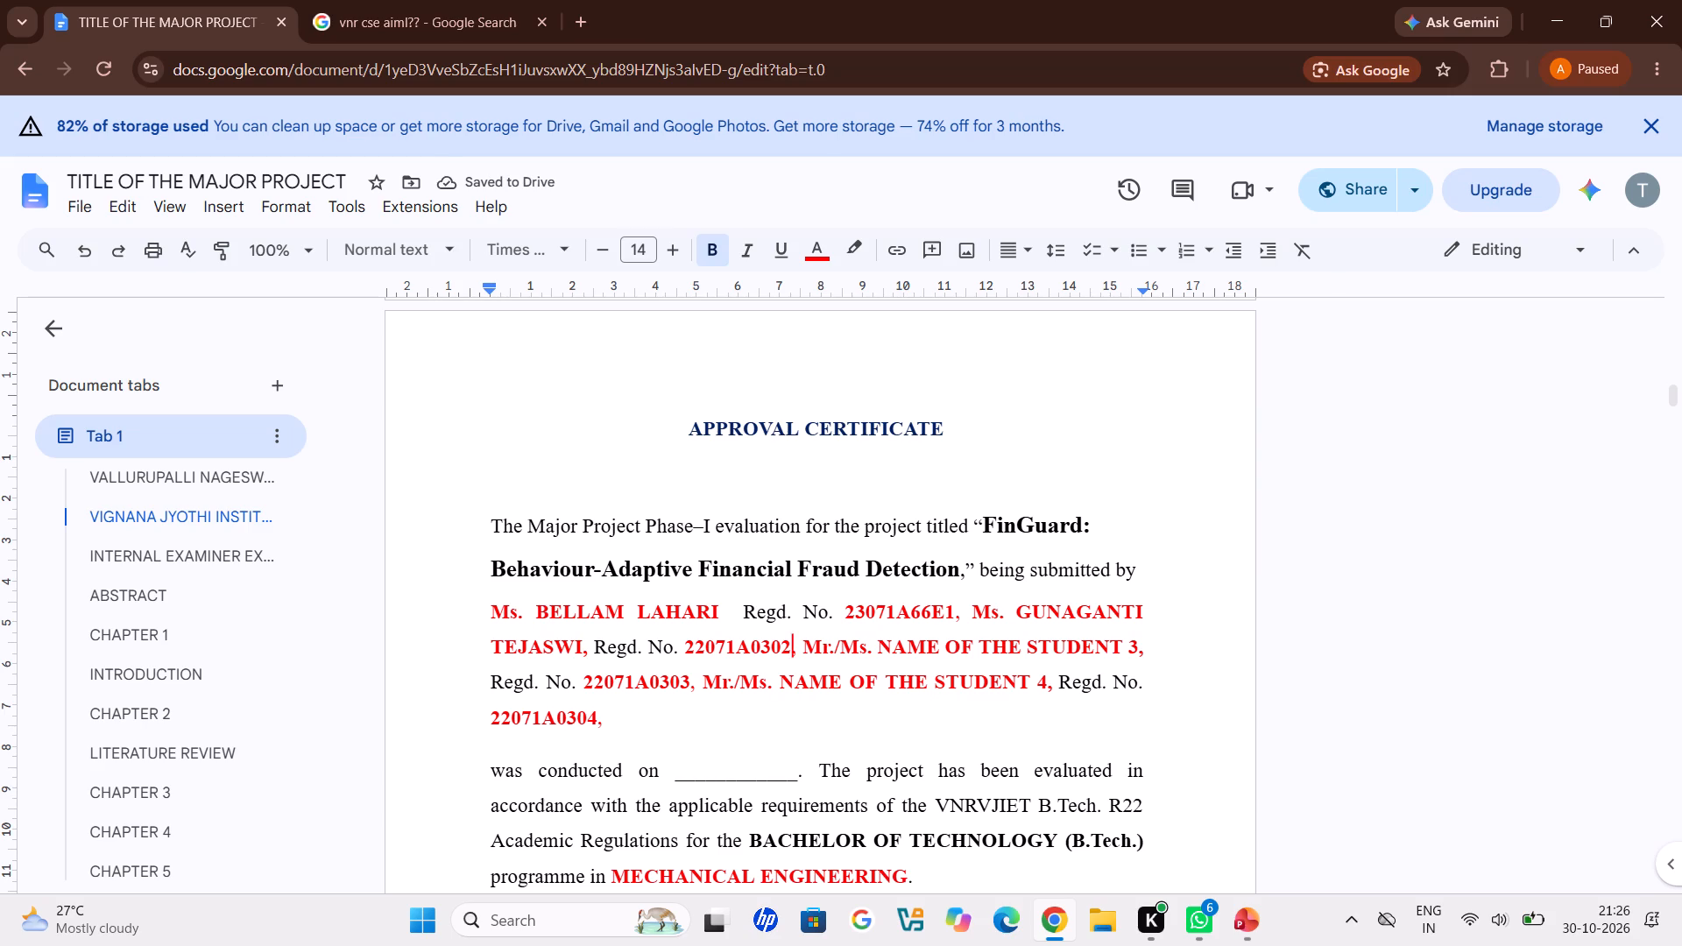
key("BackSpace")
key("BackSpace")
key("BackSpace")
key("BackSpace")
key("BackSpace")
key("BackSpace")
key("BackSpace")
key("BackSpace")
key("BackSpace")
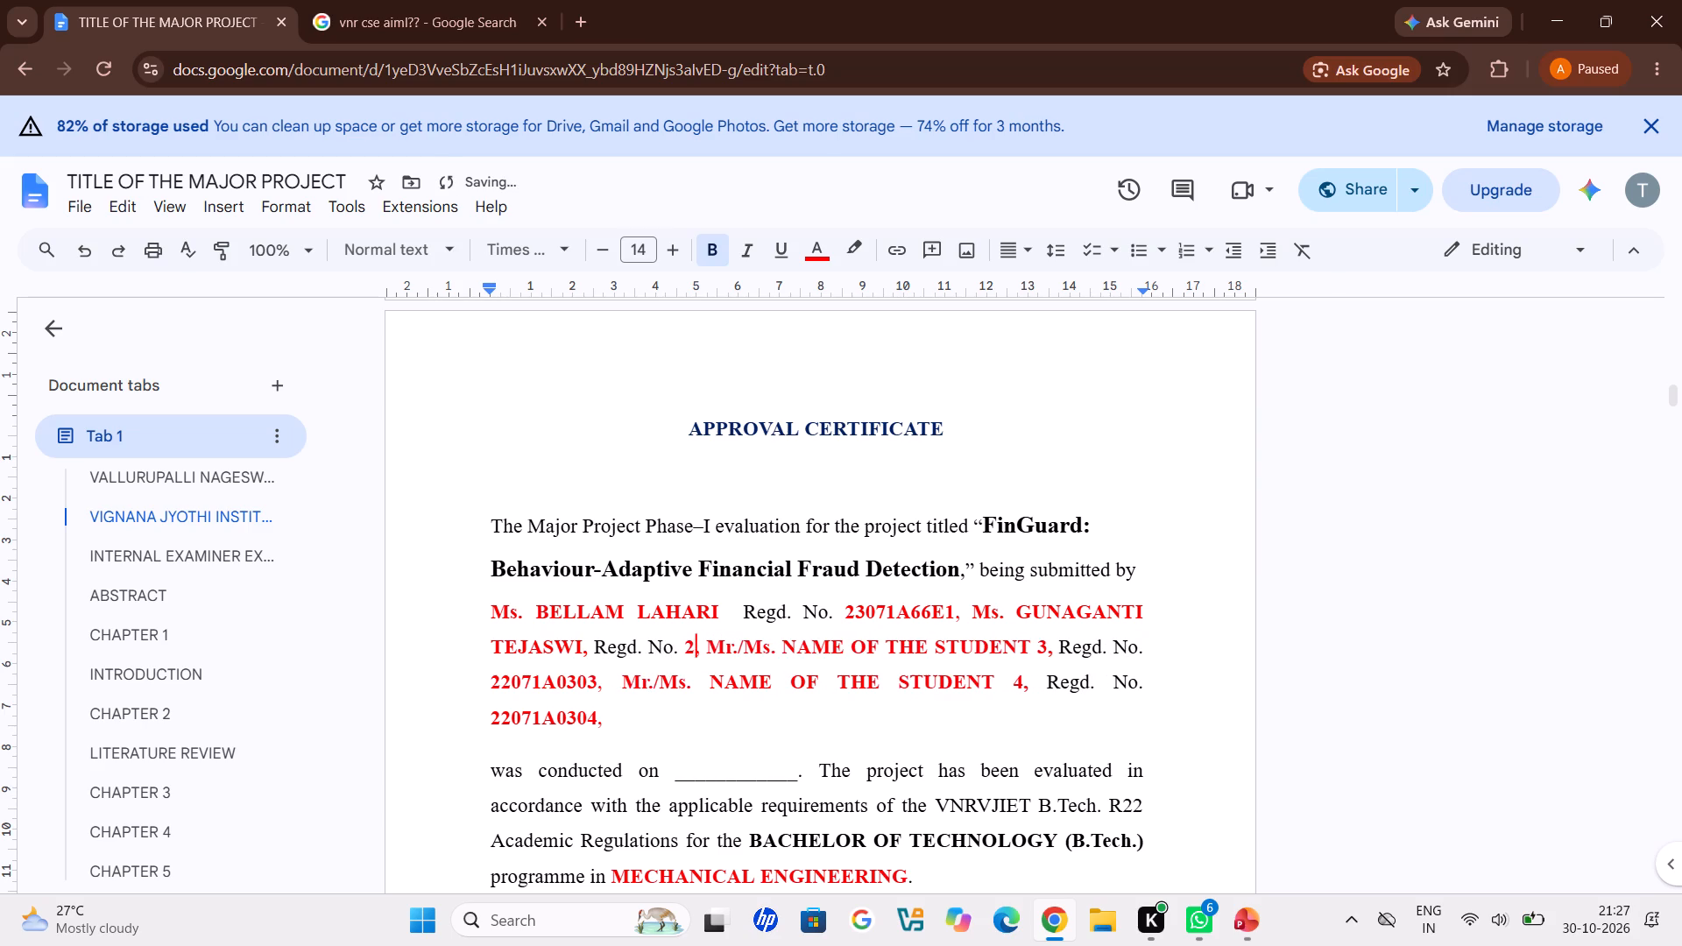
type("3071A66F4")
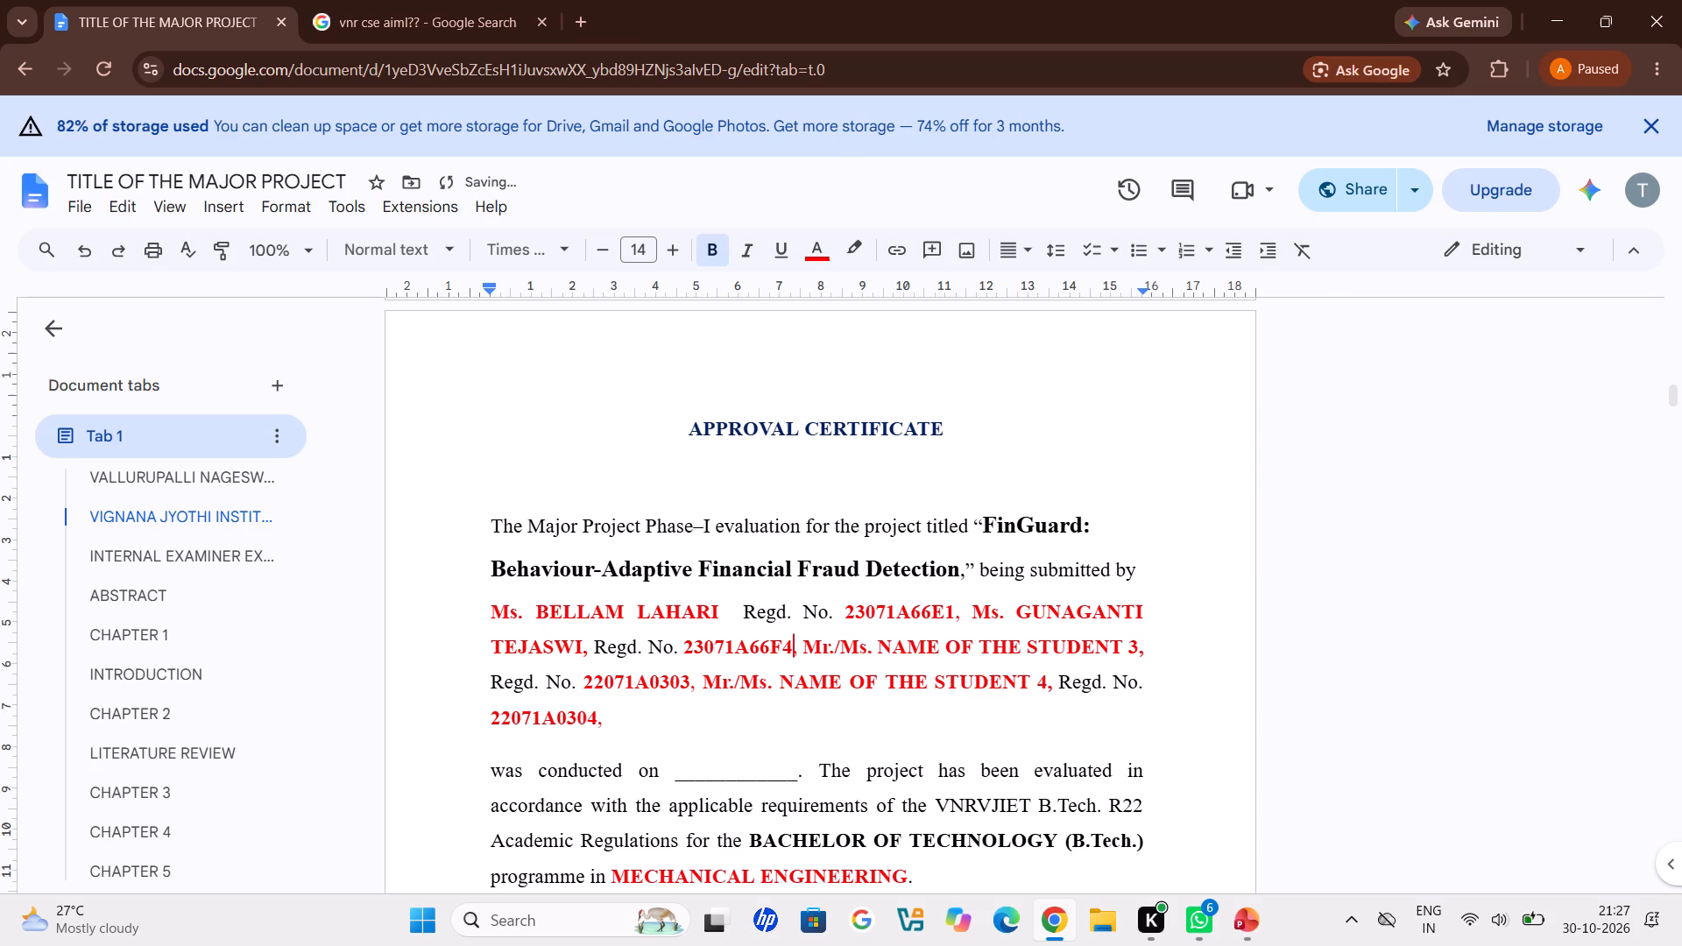
Replace the "Mr./Ms. NAME OF THE STUDENT 3" placeholder in the Approval Certificate with "Mr." and the third student's full name in capitals.
left_click(873, 647)
key("BackSpace")
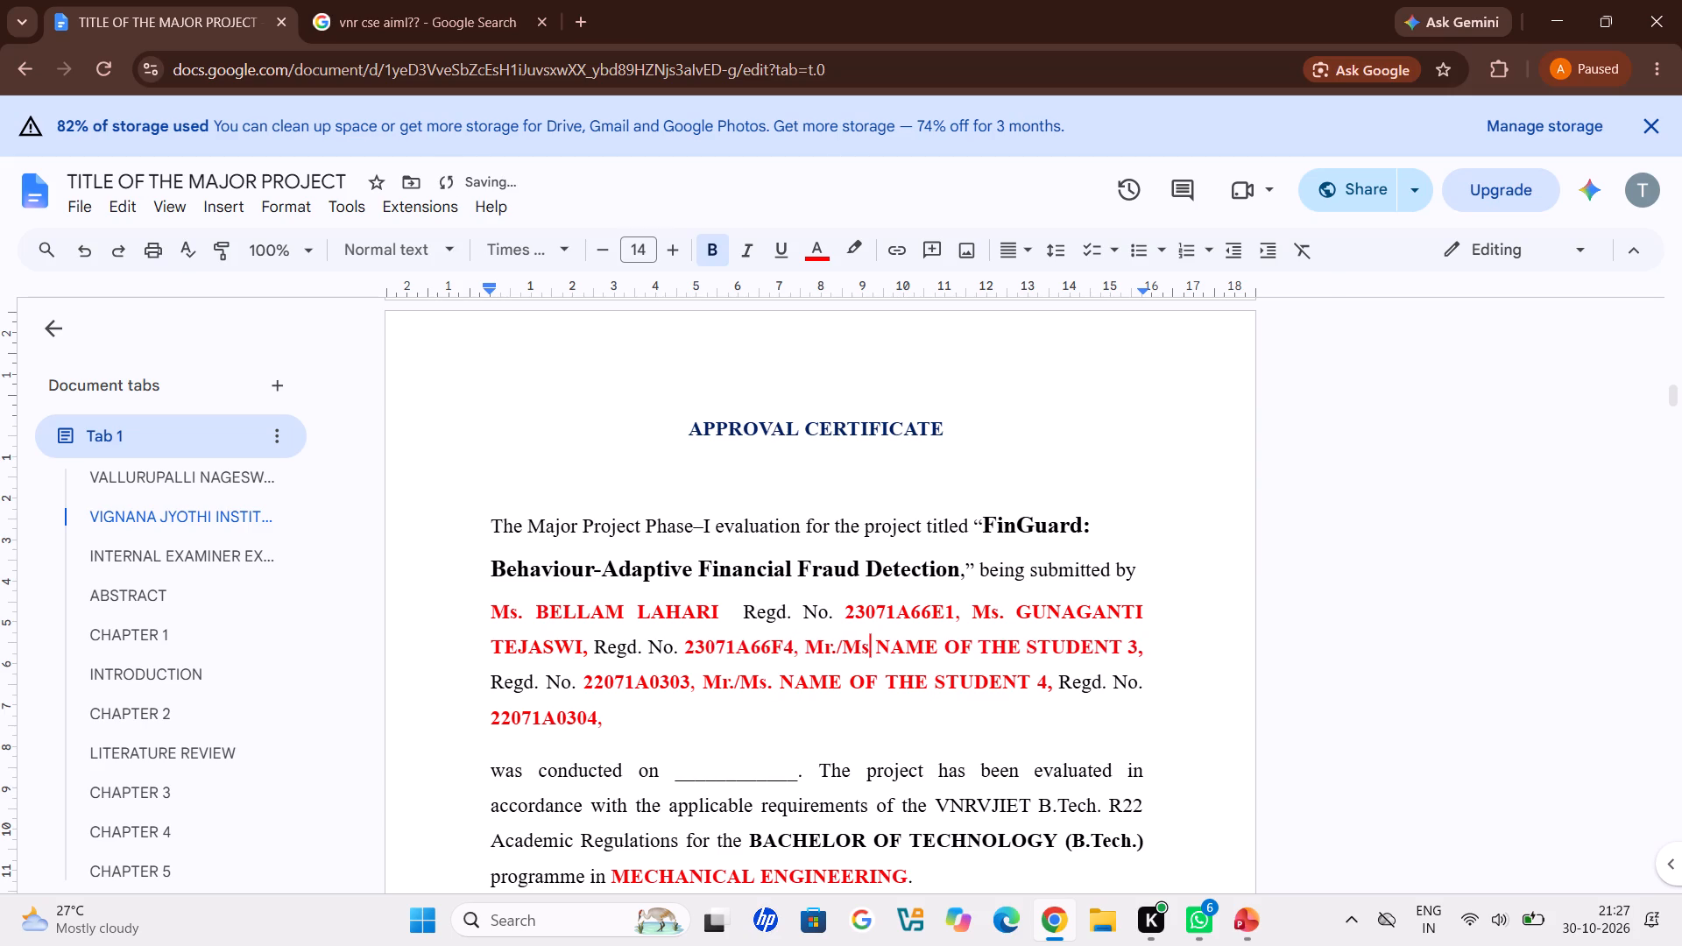
key("BackSpace")
key("BackSpace")
key("BackSpace")
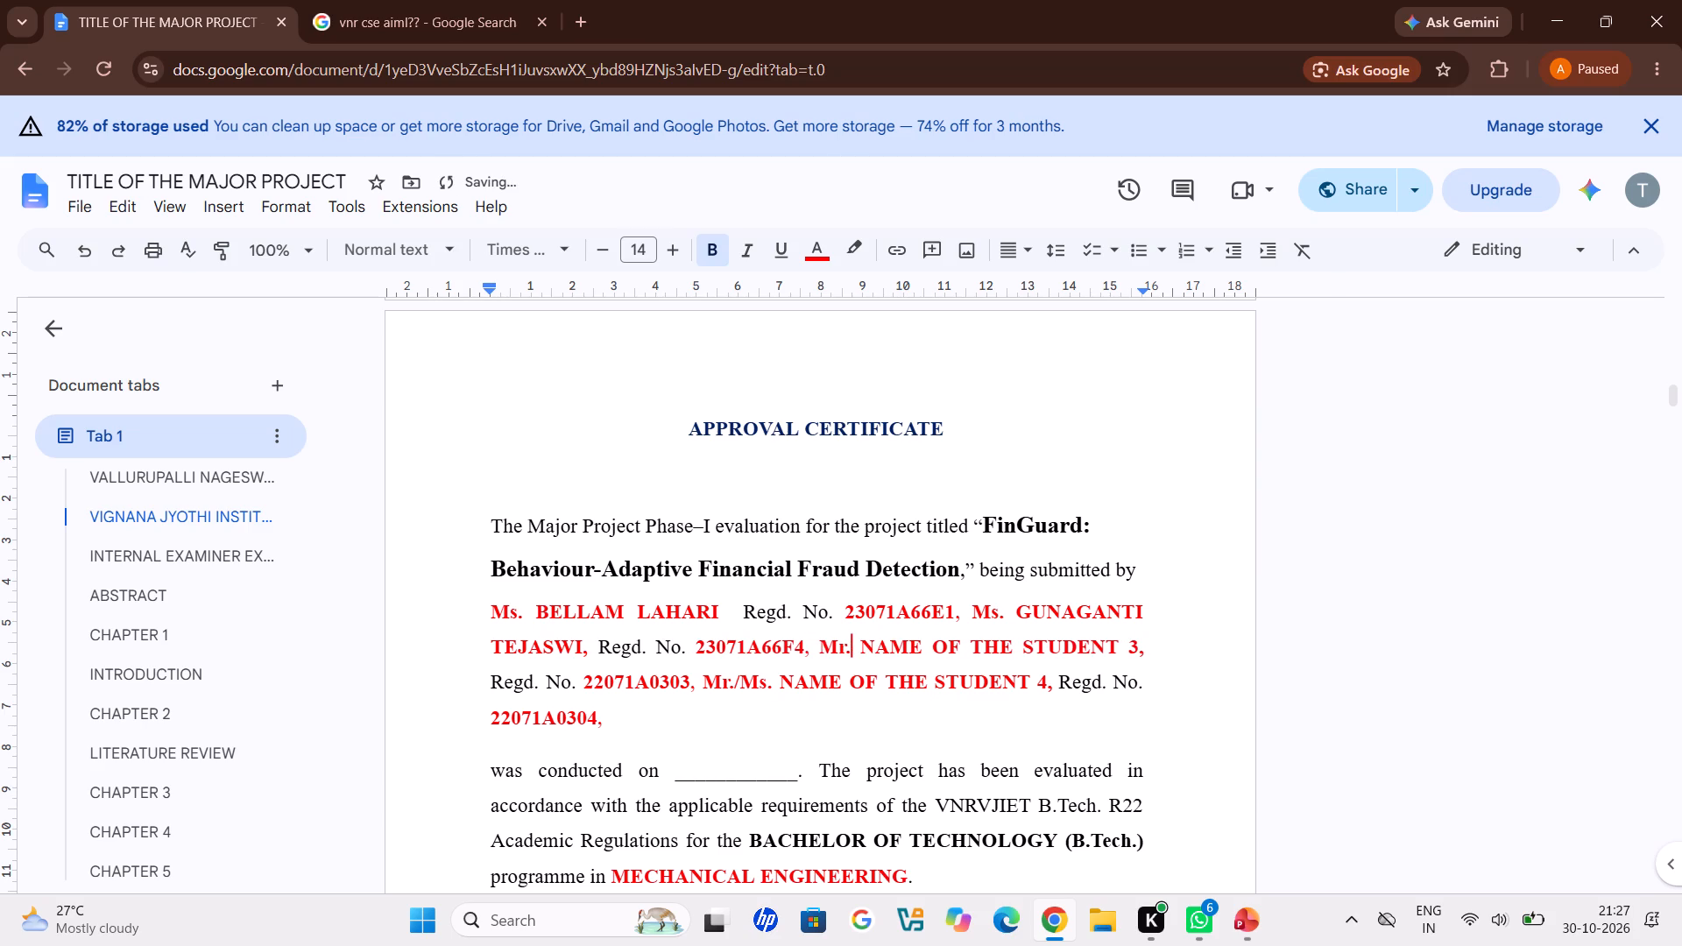
left_click(1140, 648)
key("BackSpace")
key("BackSpace")
key("BackSpace")
key("BackSpace")
key("BackSpace")
key("BackSpace")
key("BackSpace")
key("BackSpace")
key("BackSpace")
key("BackSpace")
key("BackSpace")
key("BackSpace")
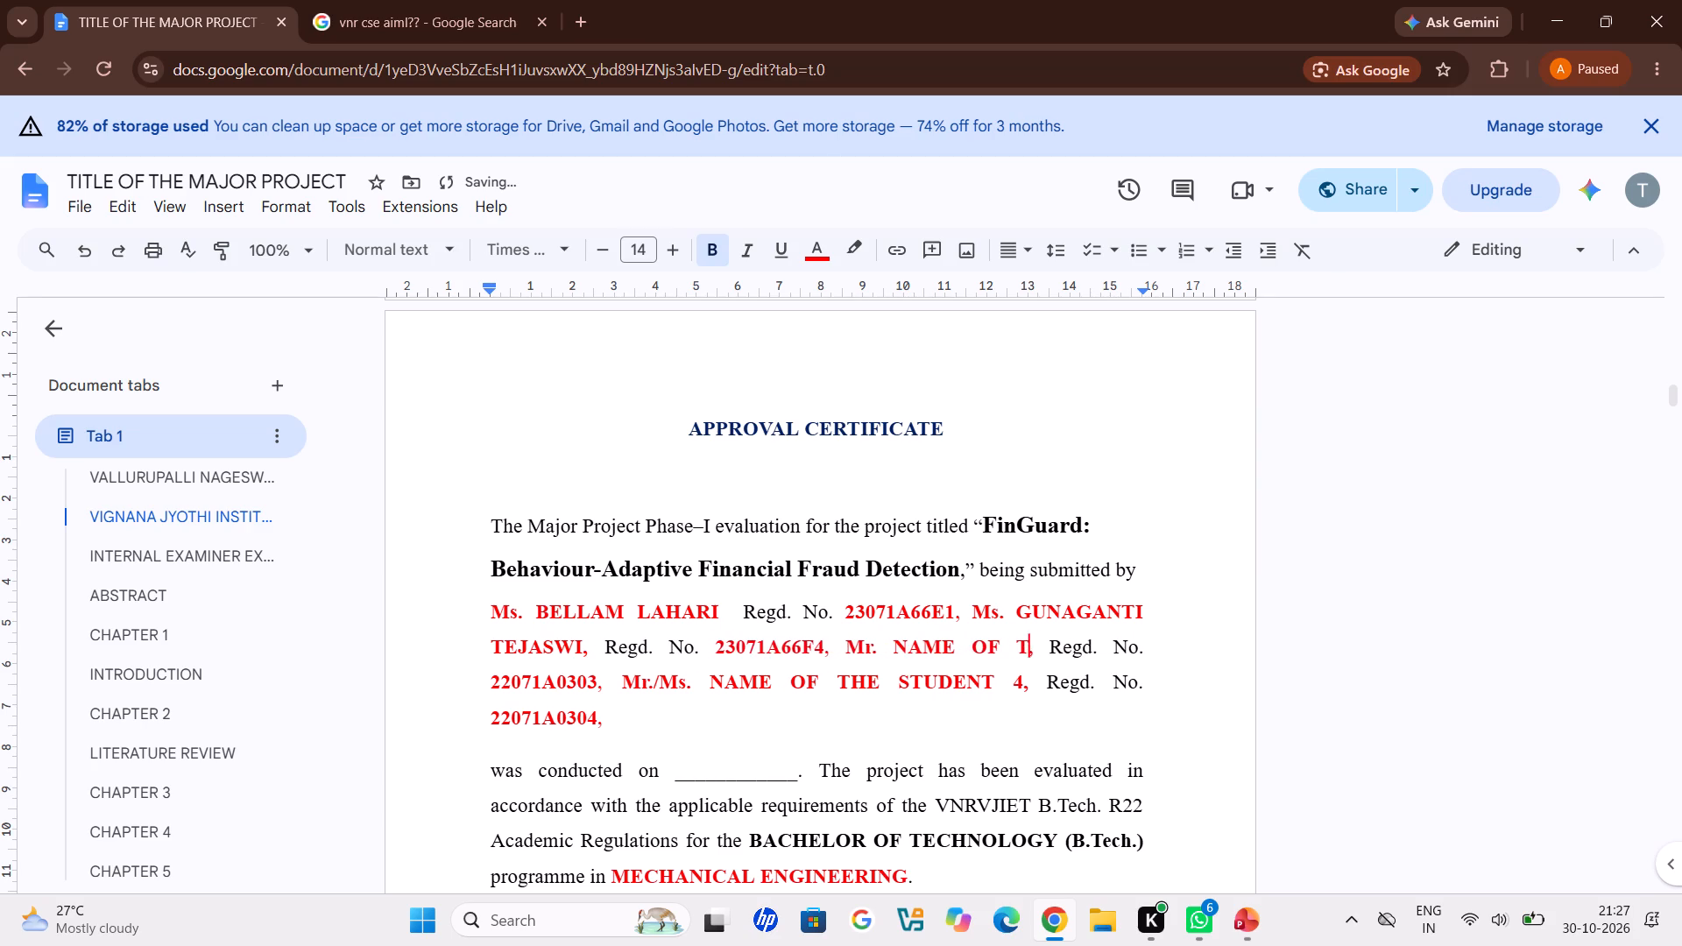
key("BackSpace")
key("BackSpace")
key("BackSpace")
key("BackSpace")
key("BackSpace")
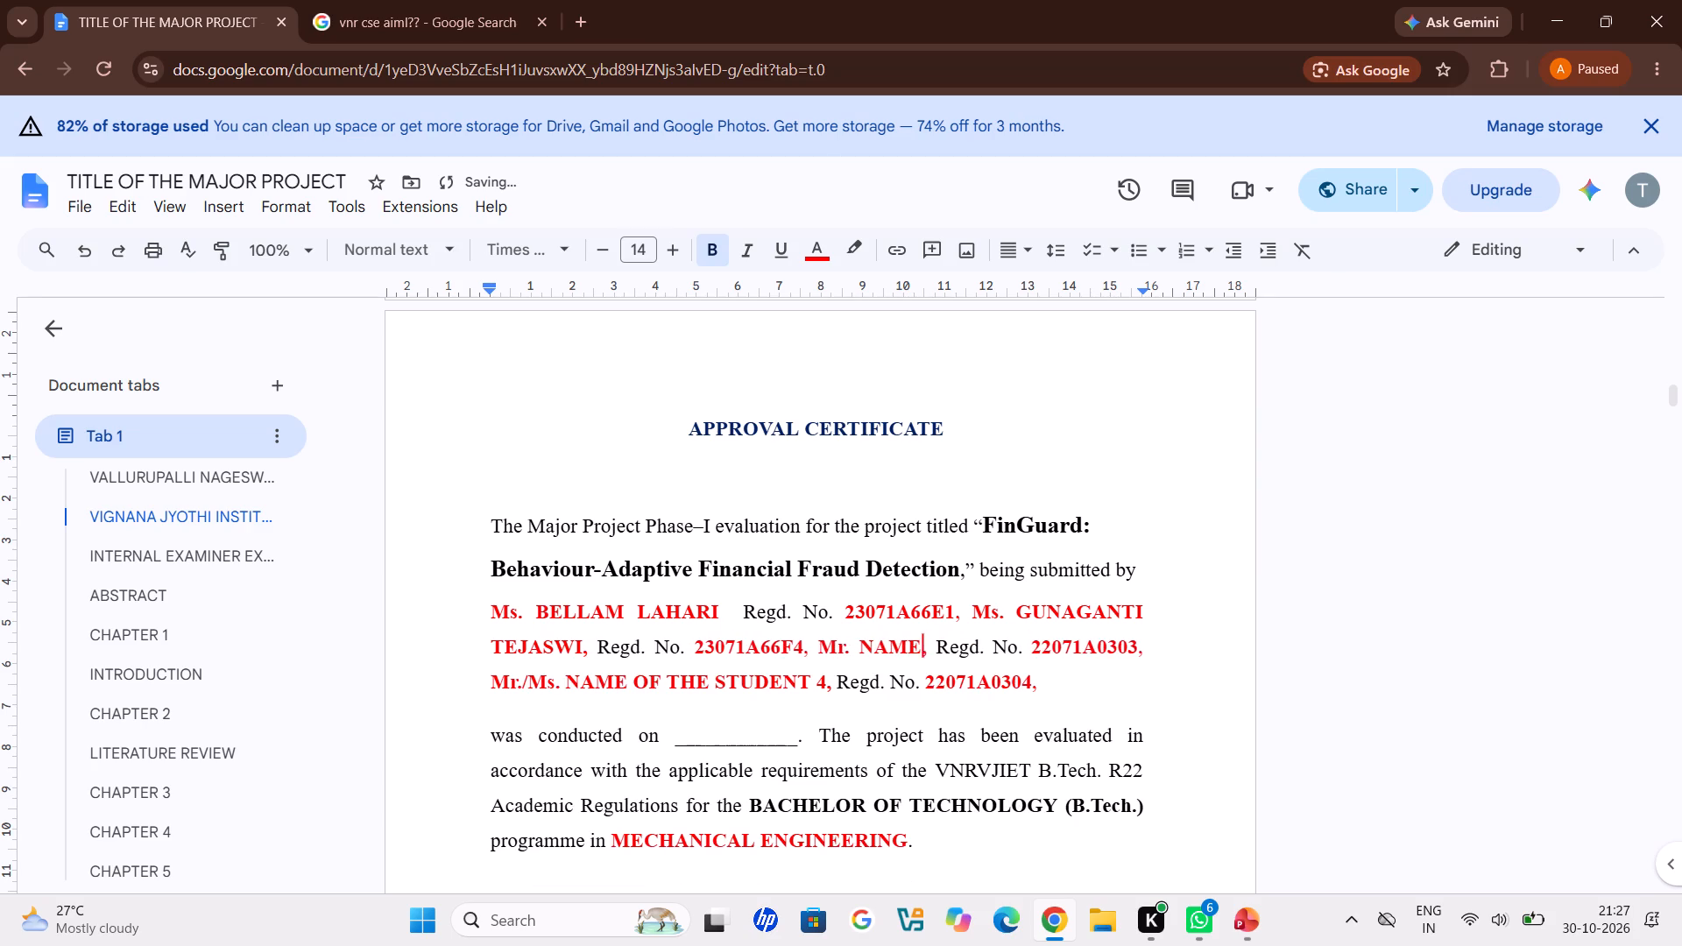
key("BackSpace")
key("BackSpace")
key("BackSpace")
key("BackSpace")
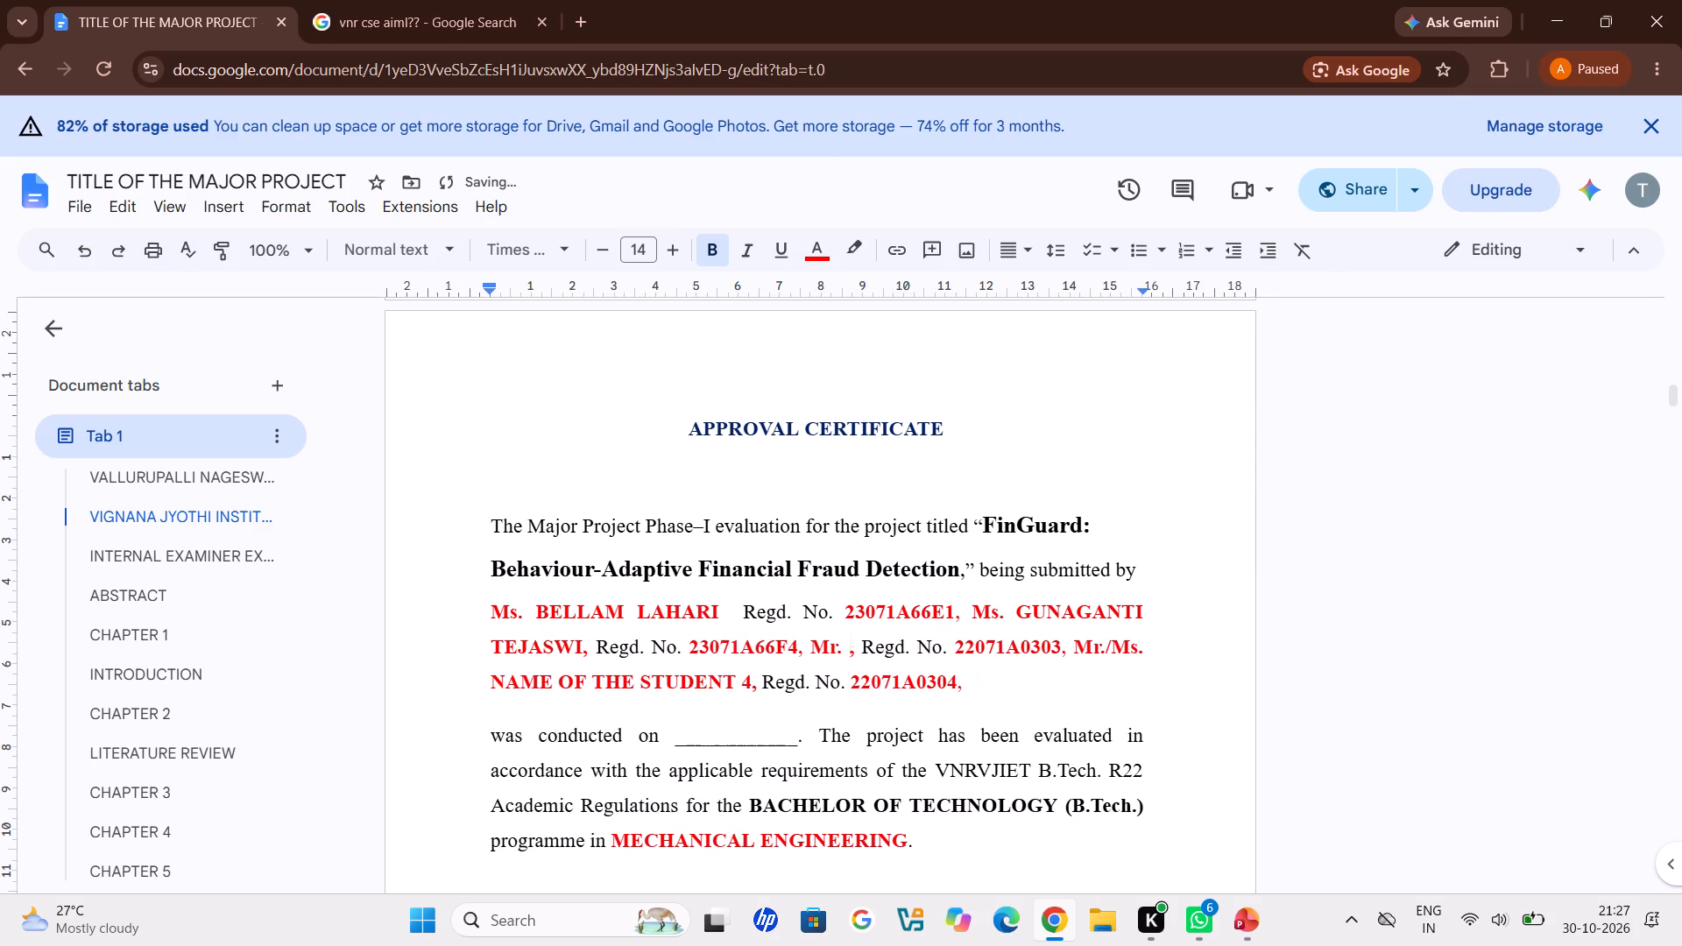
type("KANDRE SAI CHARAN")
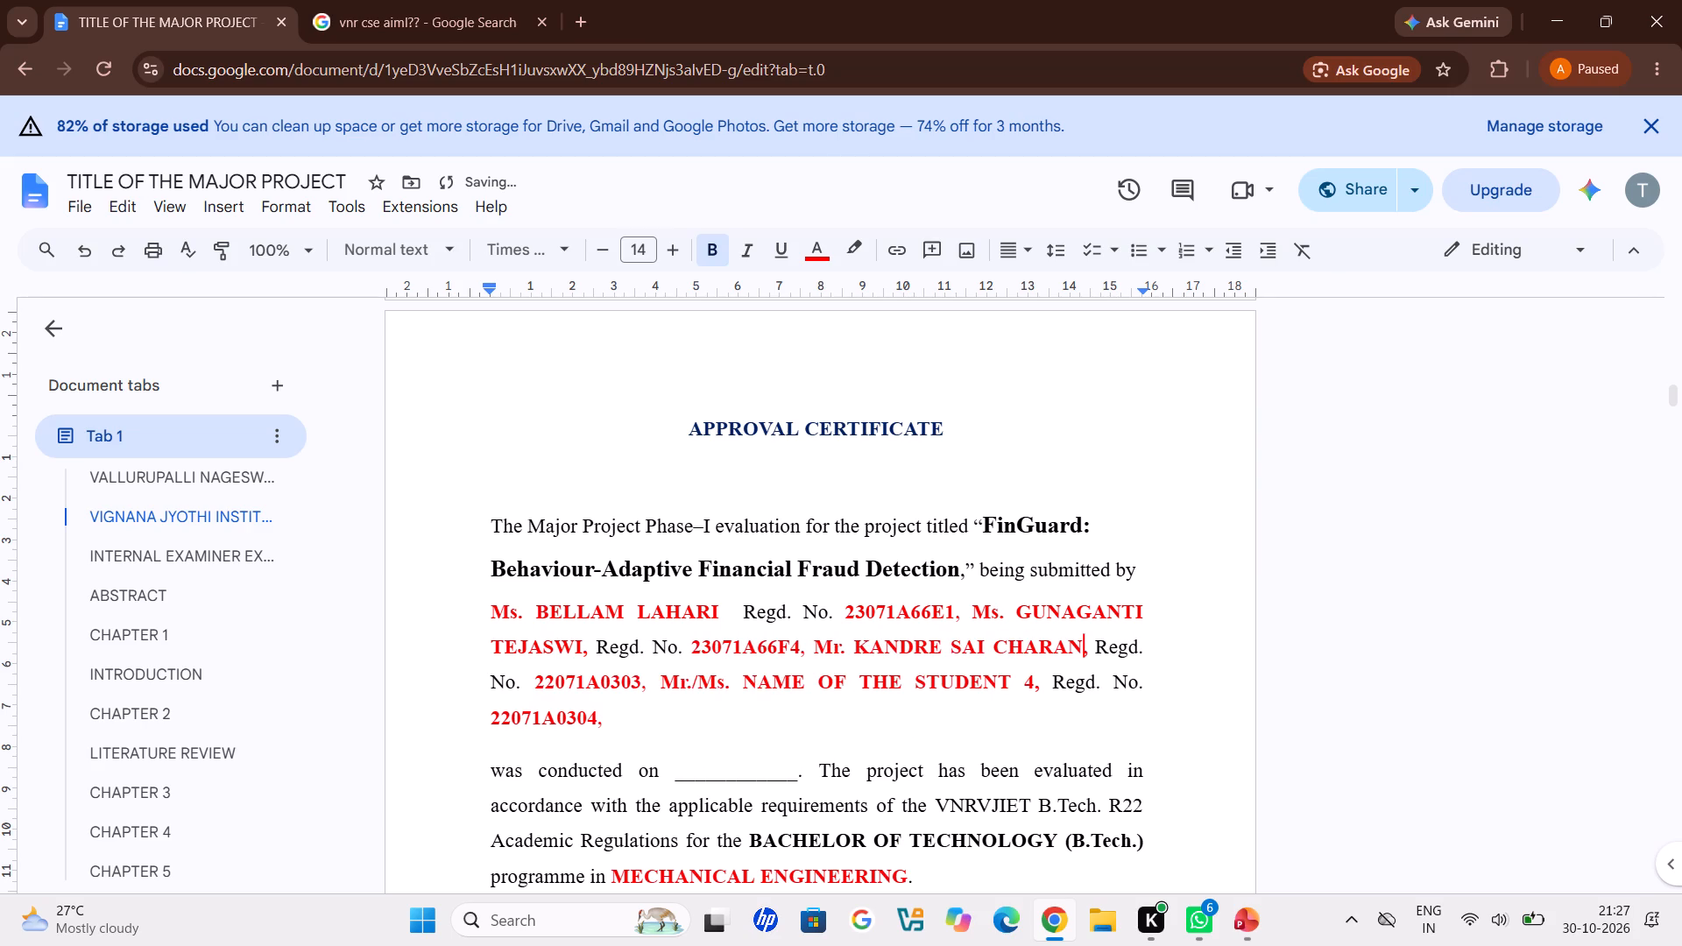
Replace the placeholder Regd. No. after the third student's name in the Approval Certificate with that student's registration number.
left_click(640, 682)
key("BackSpace")
key("BackSpace")
key("BackSpace")
key("BackSpace")
key("BackSpace")
key("BackSpace")
key("BackSpace")
key("BackSpace")
key("BackSpace")
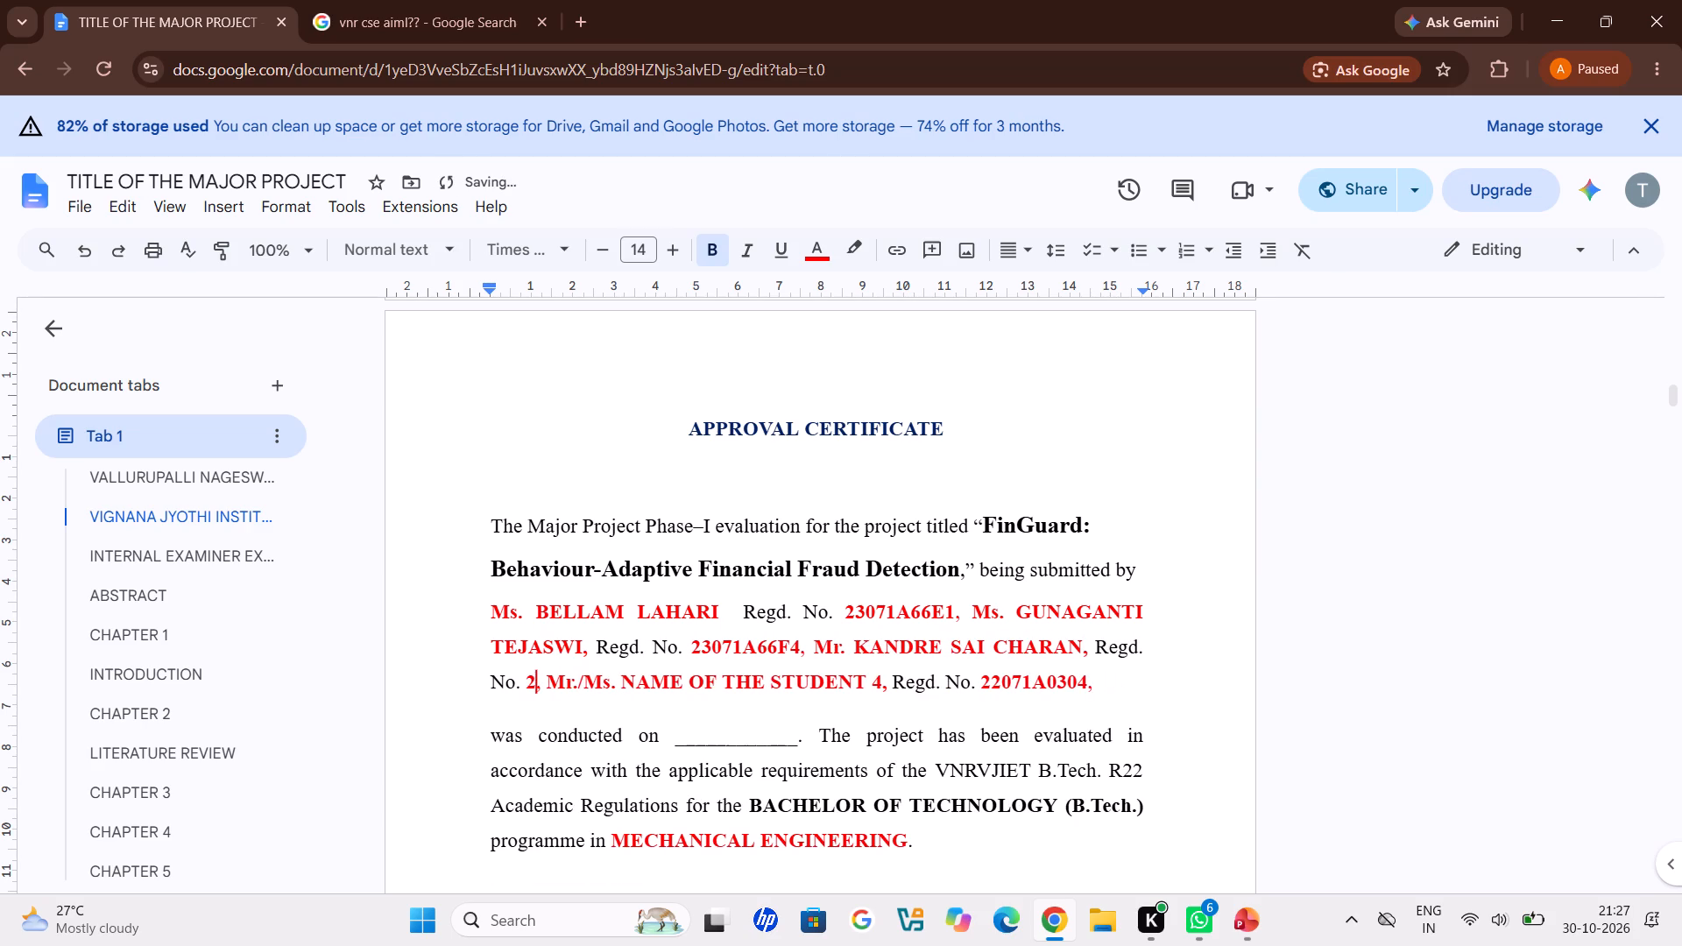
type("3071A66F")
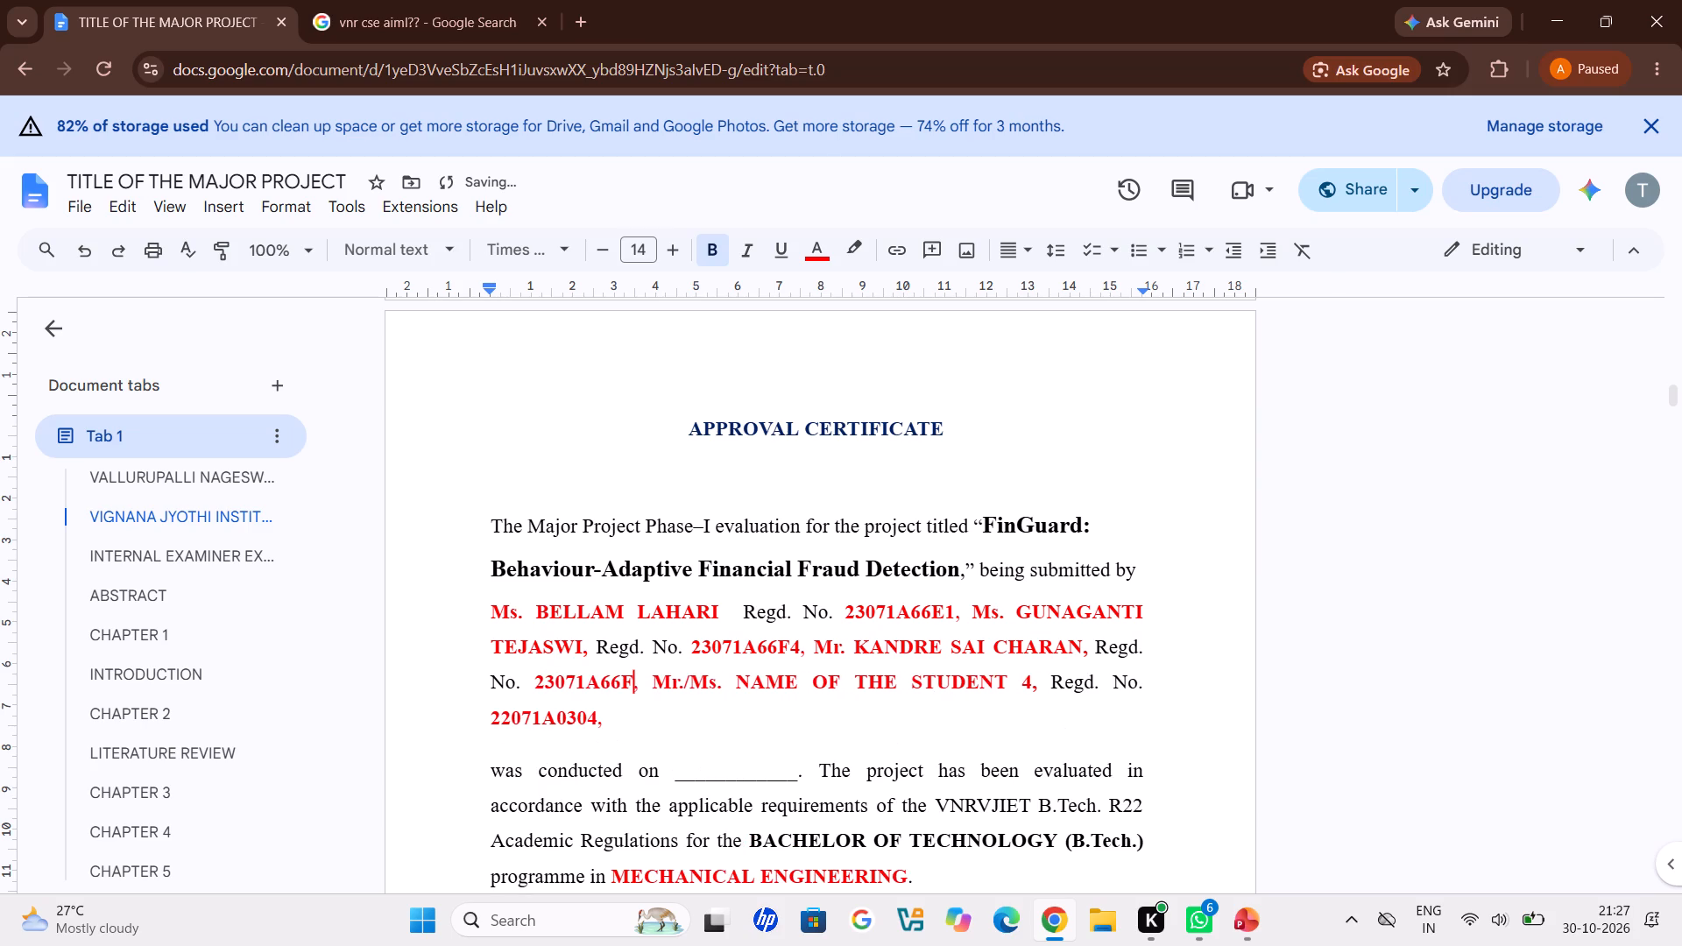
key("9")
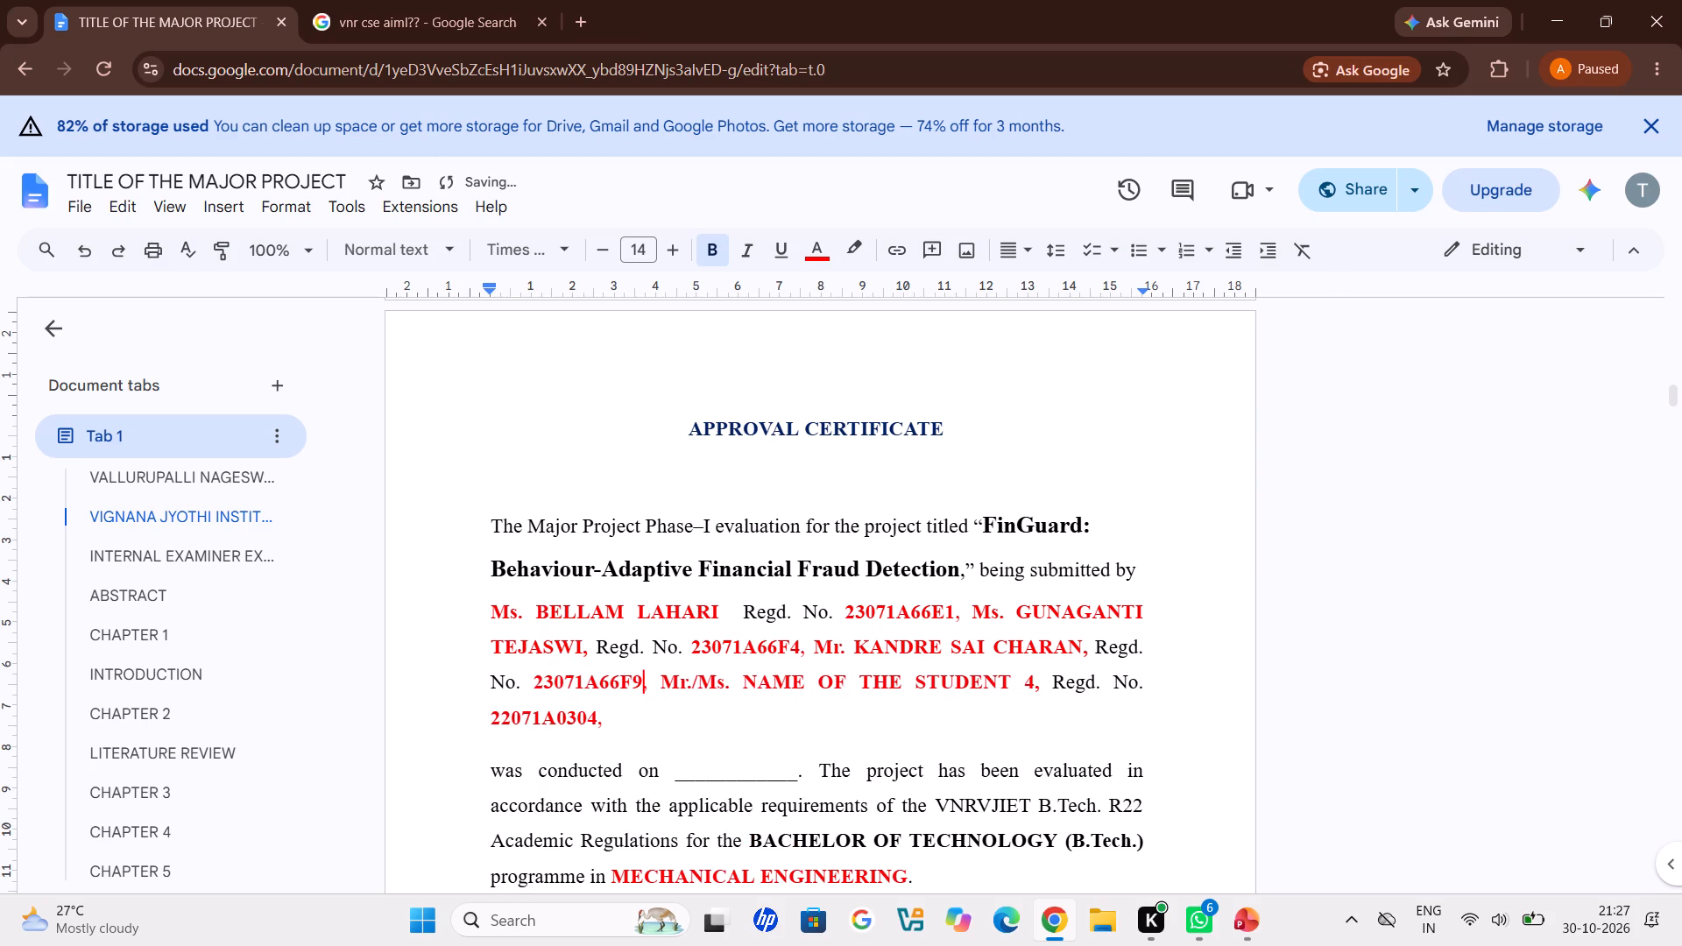
Replace the "Mr./Ms. NAME OF THE STUDENT 4" placeholder in the Approval Certificate with "Ms." and the fourth student's full name in capitals.
left_click(700, 684)
key("BackSpace")
key("BackSpace")
key("BackSpace")
key("BackSpace")
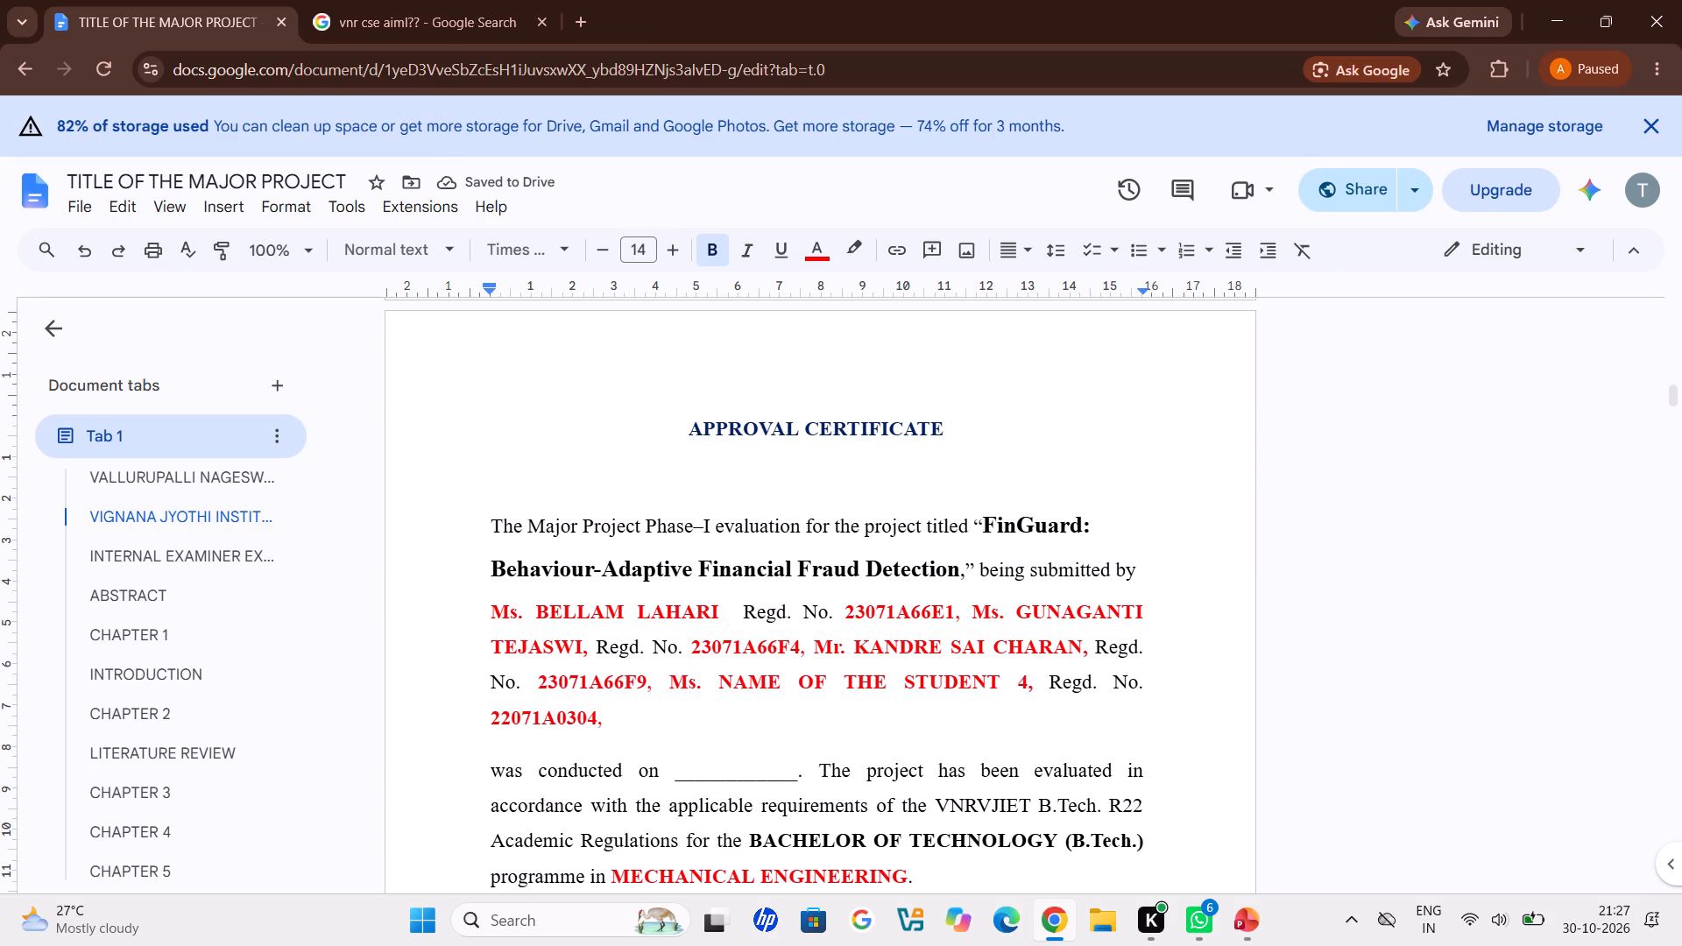
left_click(1029, 682)
key("BackSpace")
key("BackSpace")
key("BackSpace")
key("BackSpace")
key("BackSpace")
key("BackSpace")
key("BackSpace")
key("BackSpace")
key("BackSpace")
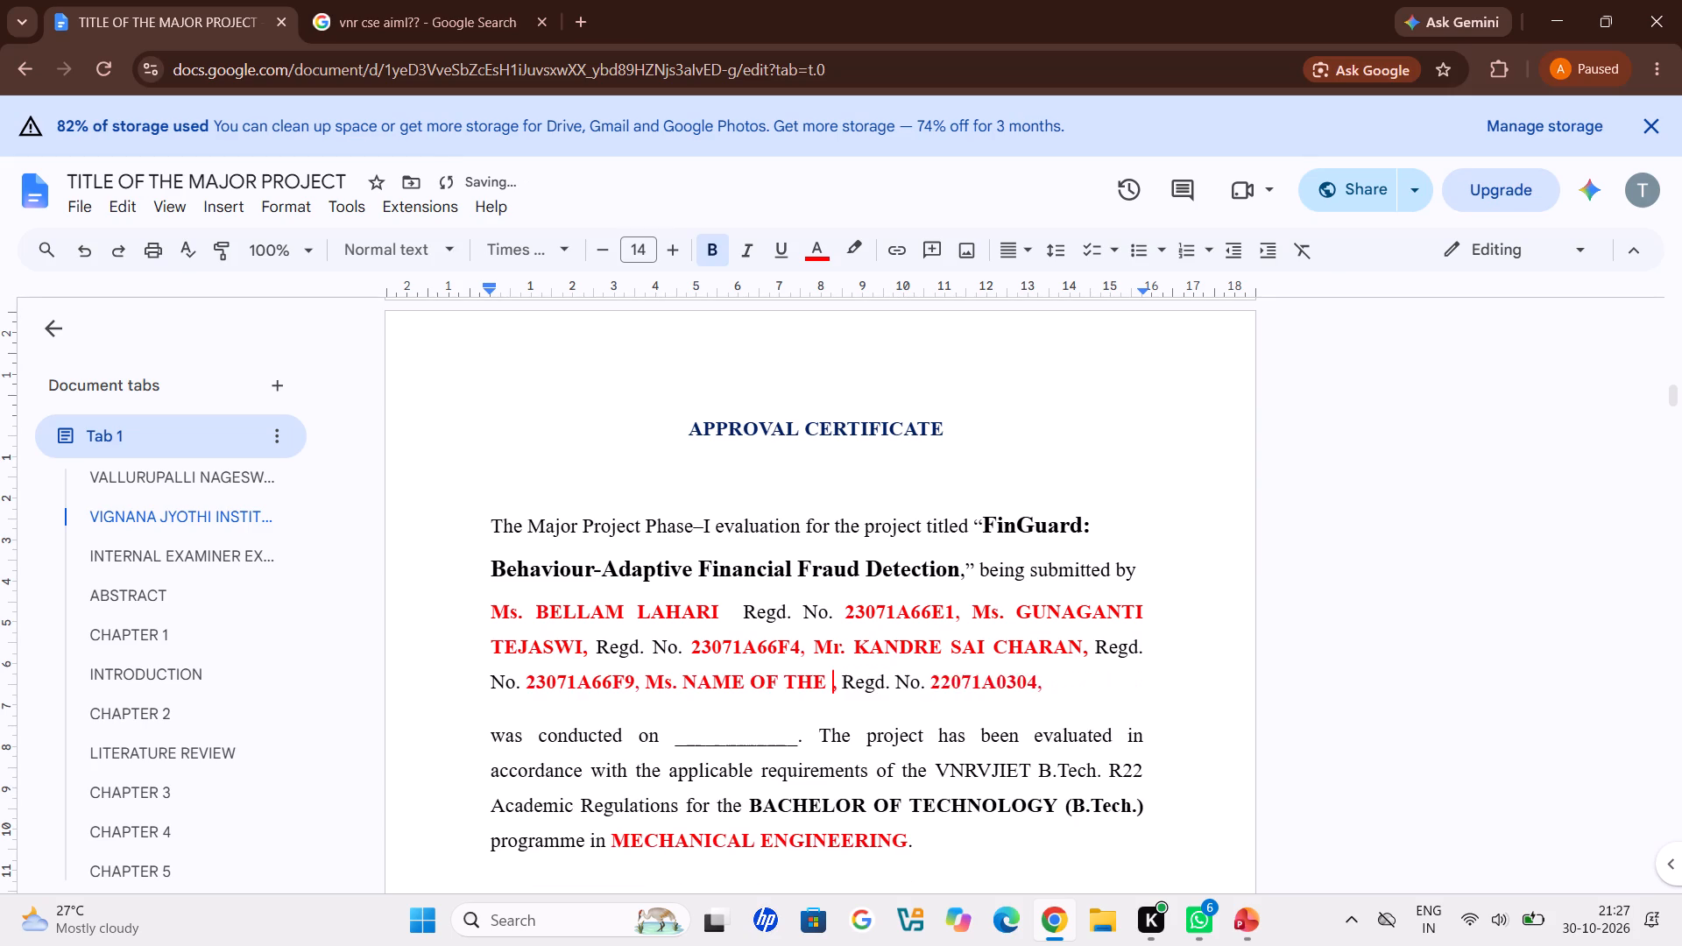
key("BackSpace")
key("BackSpace")
key("BackSpace")
key("BackSpace")
key("BackSpace")
key("BackSpace")
key("BackSpace")
key("BackSpace")
key("BackSpace")
key("BackSpace")
key("BackSpace")
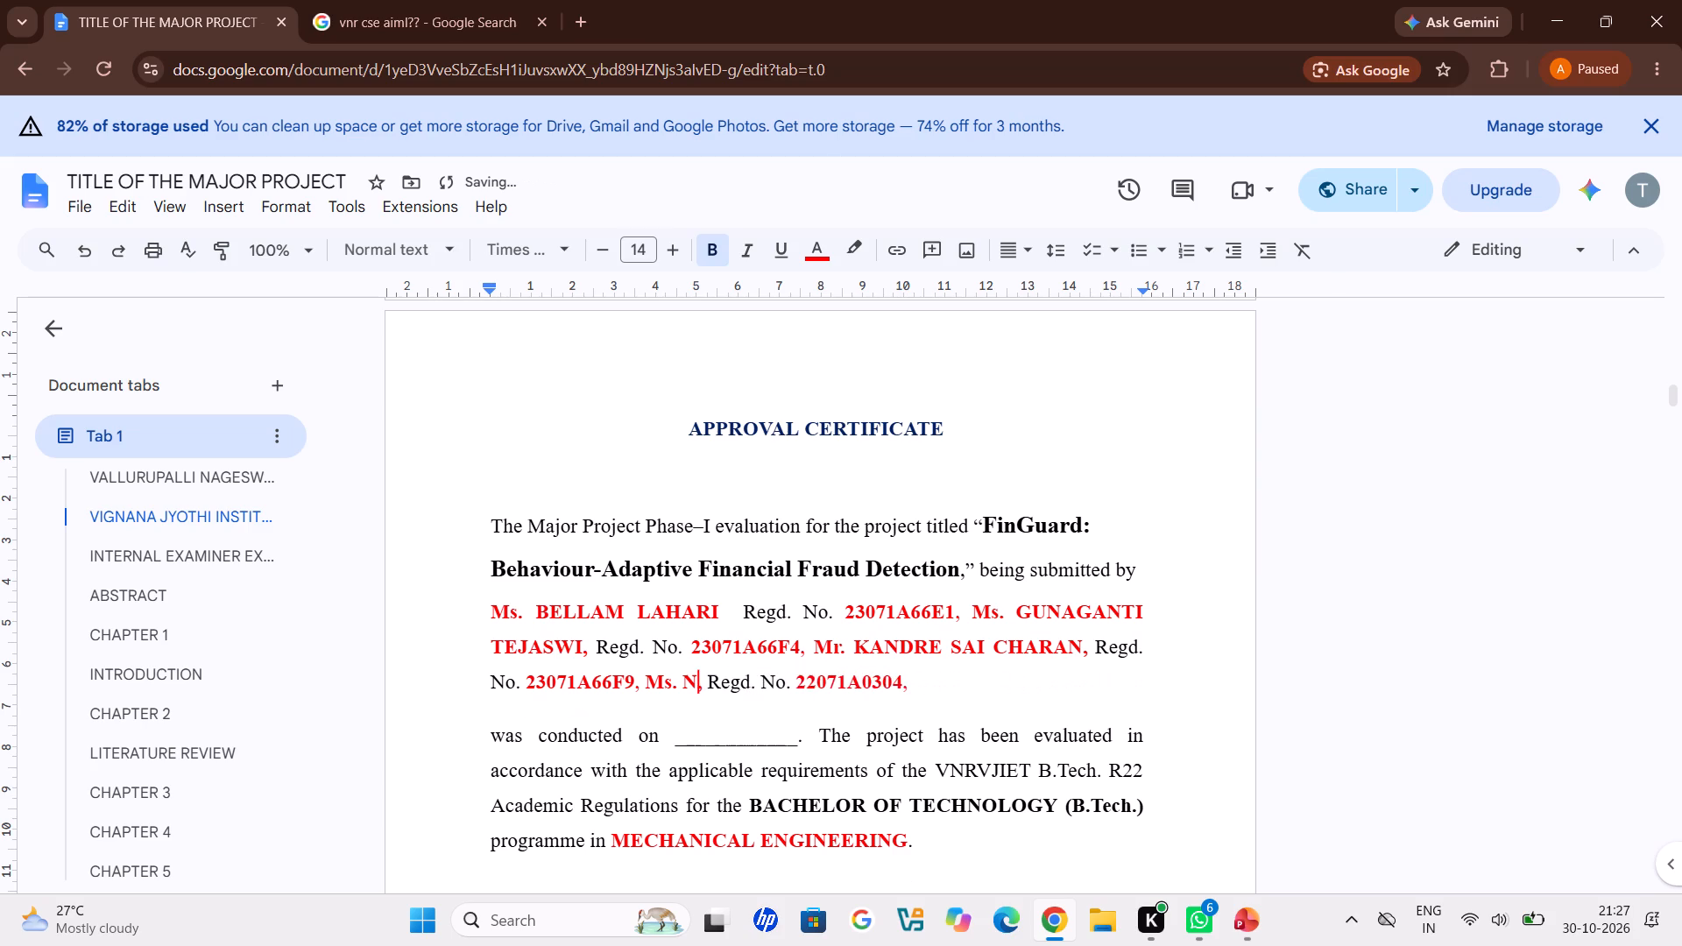
key("BackSpace")
scroll(1151, 550, "up", 4)
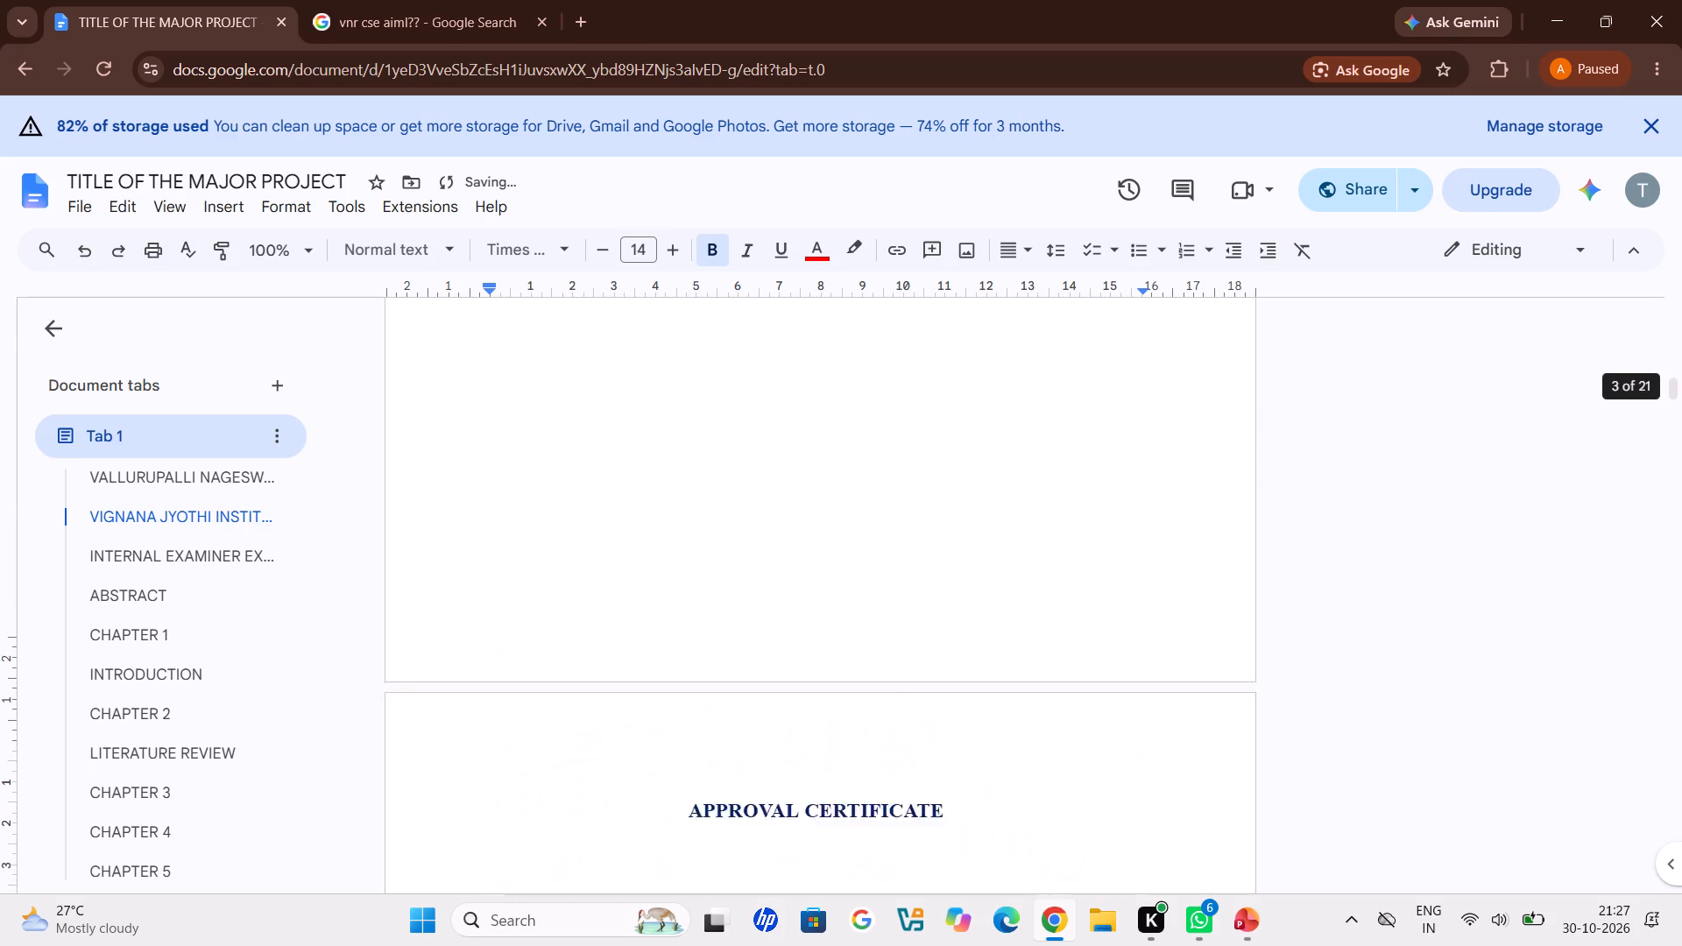
scroll(1151, 550, "up", 11)
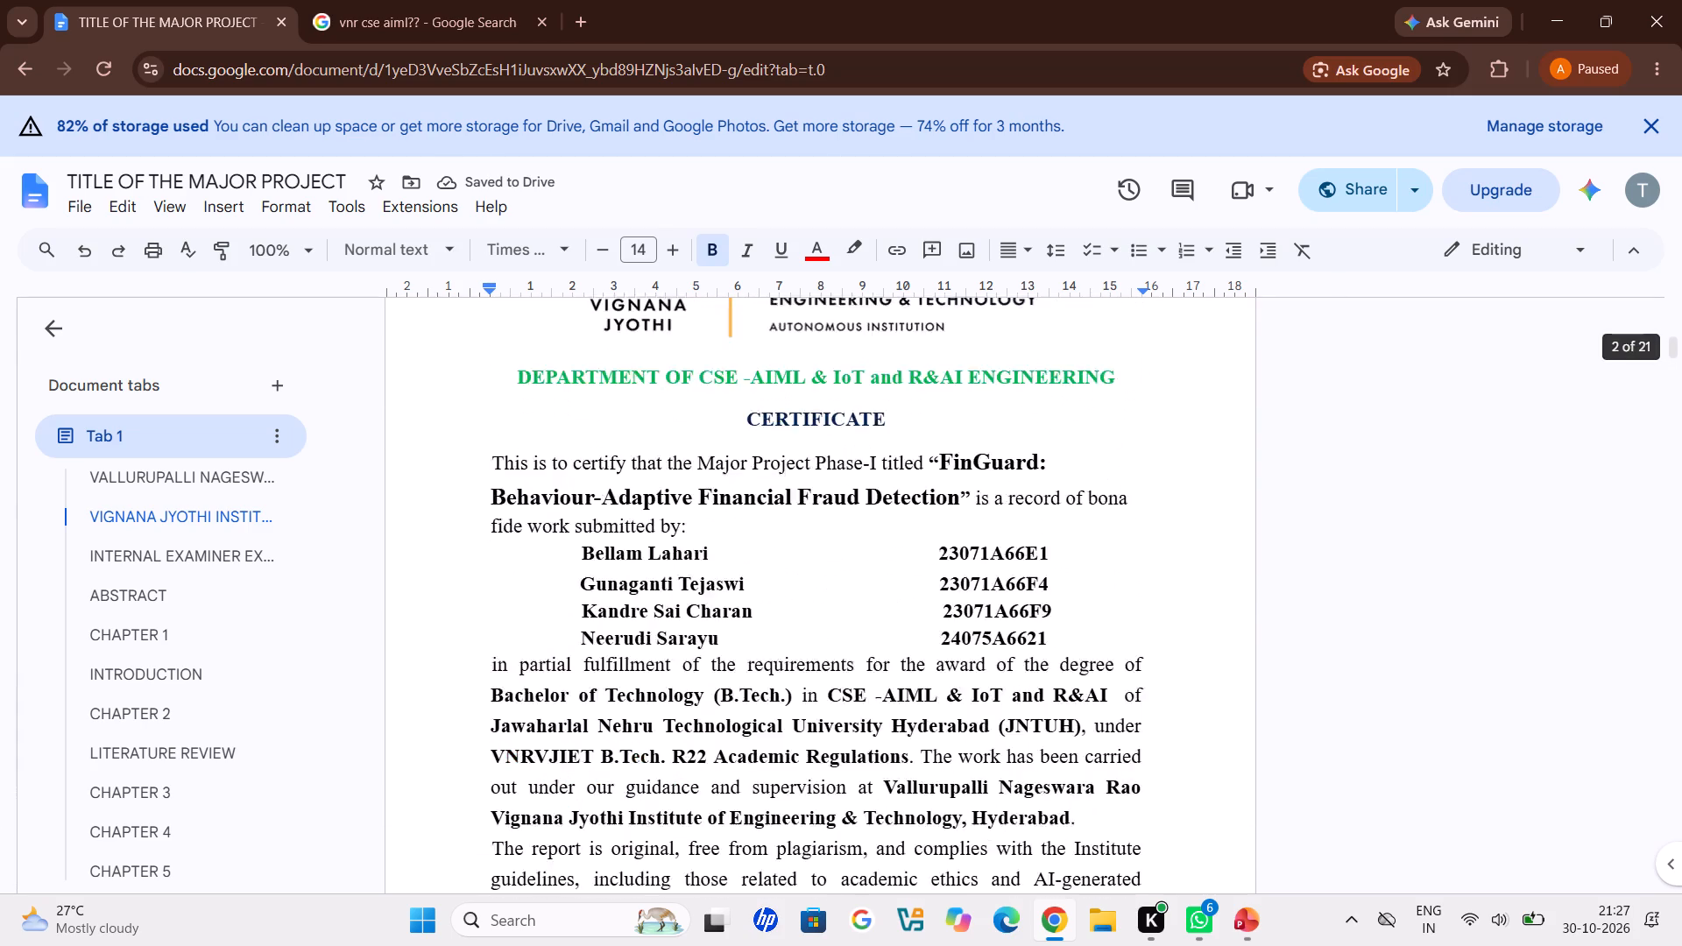
scroll(1151, 550, "down", 8)
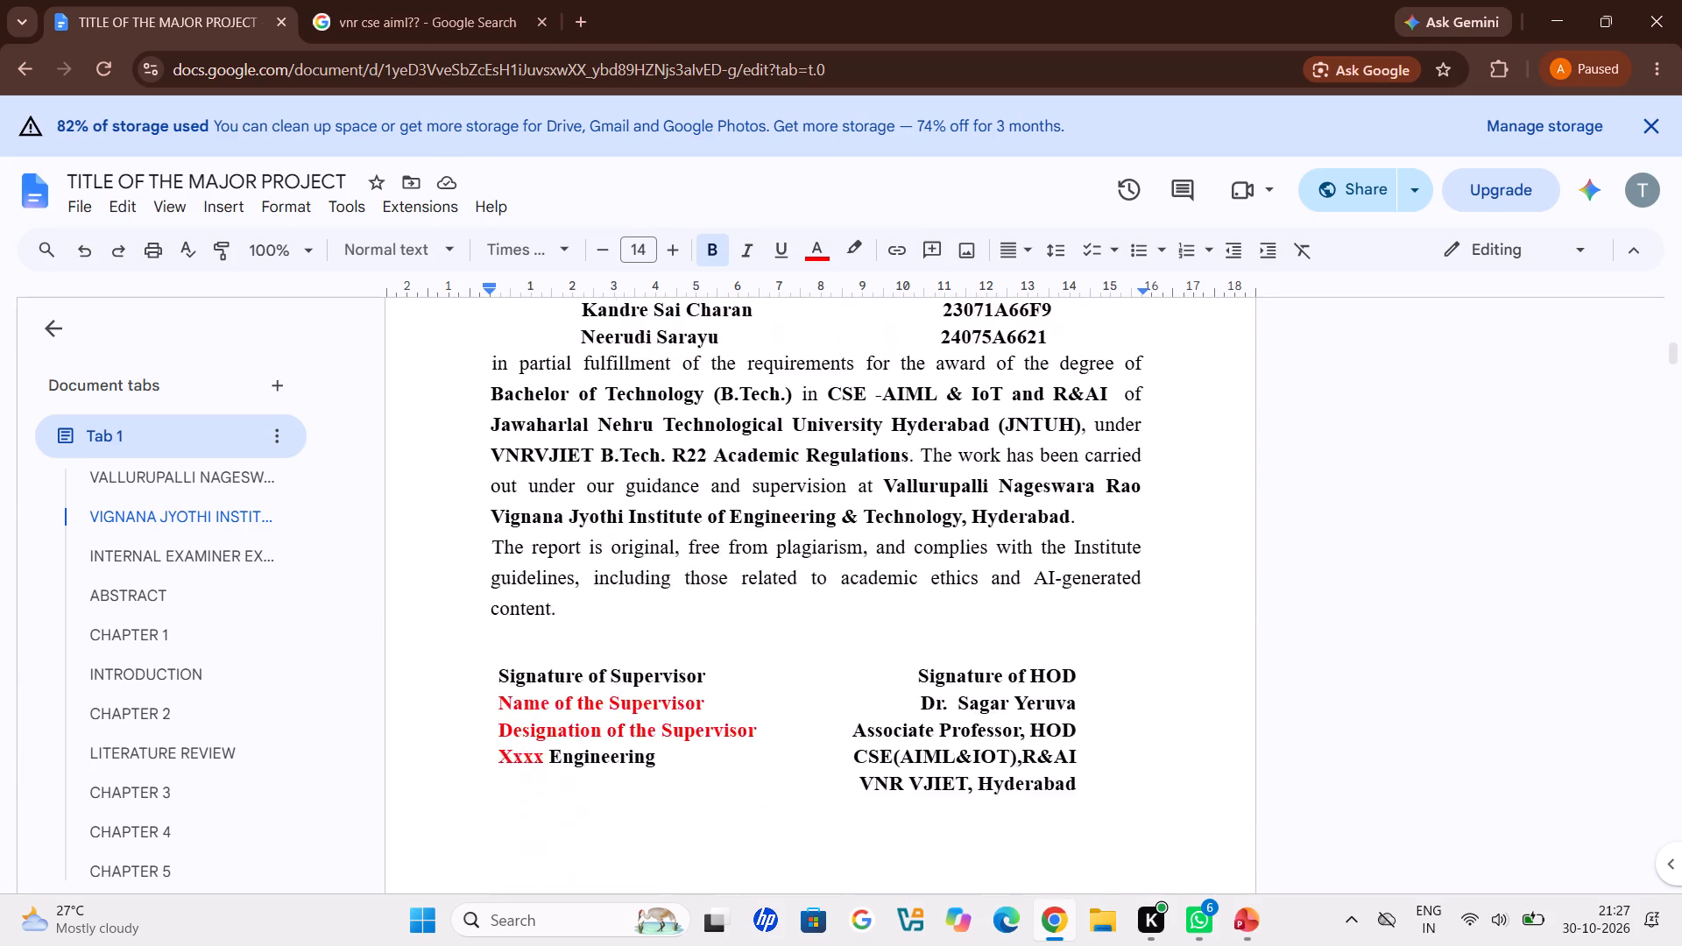
scroll(1151, 550, "down", 10)
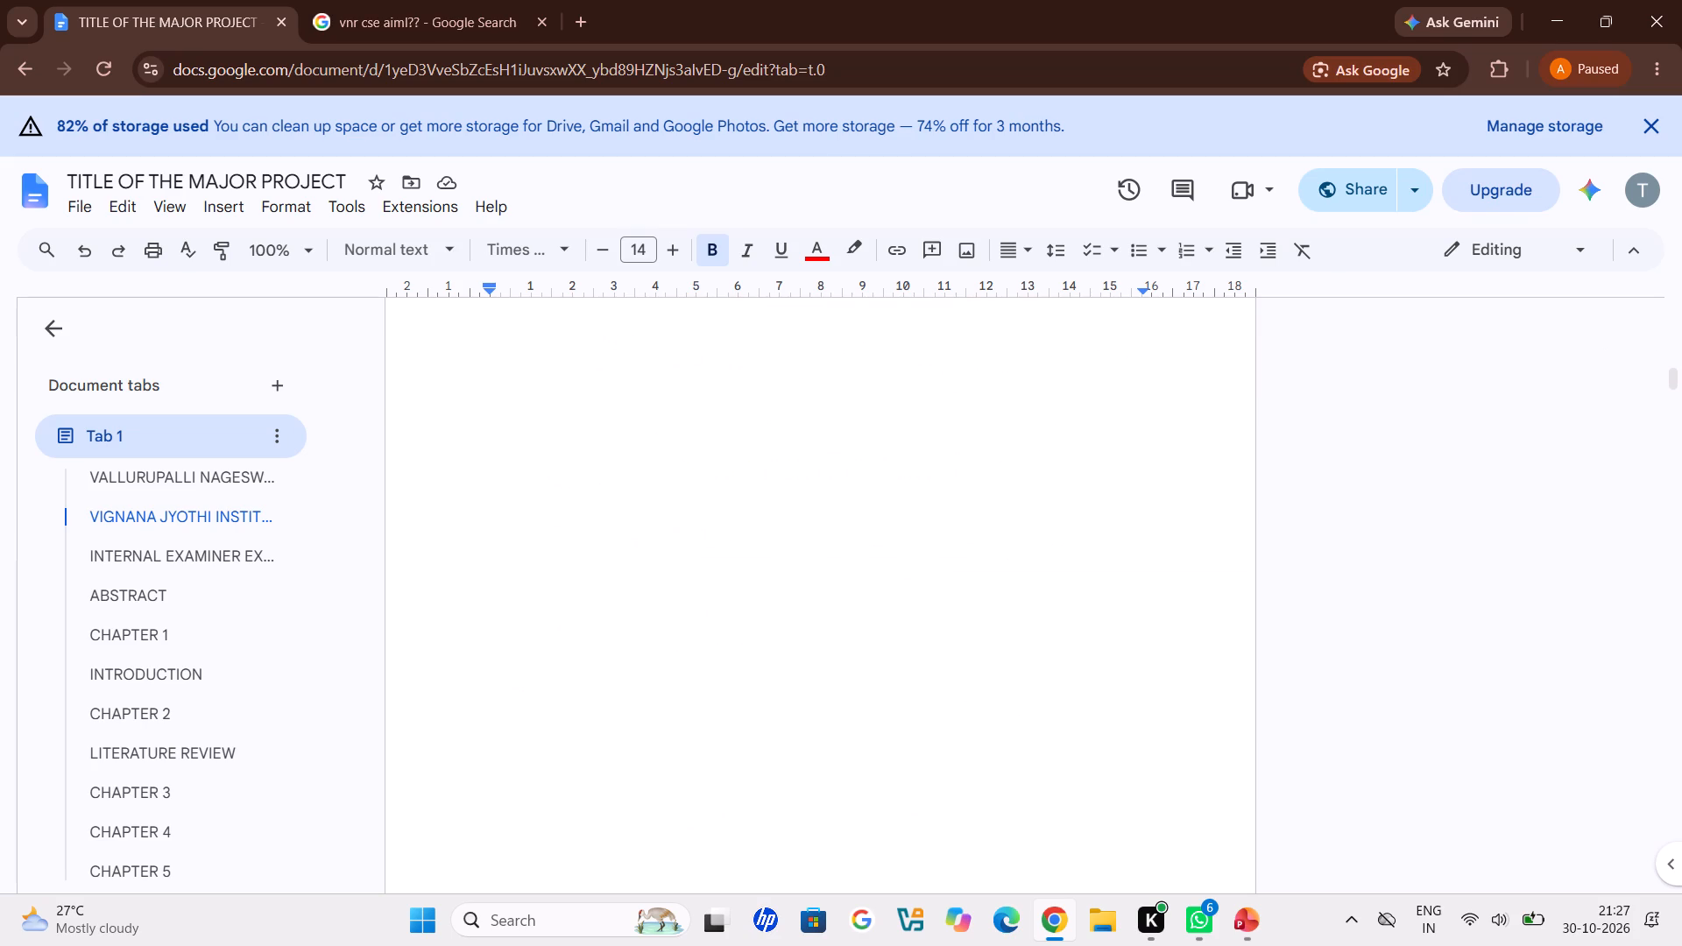
scroll(1151, 550, "down", 6)
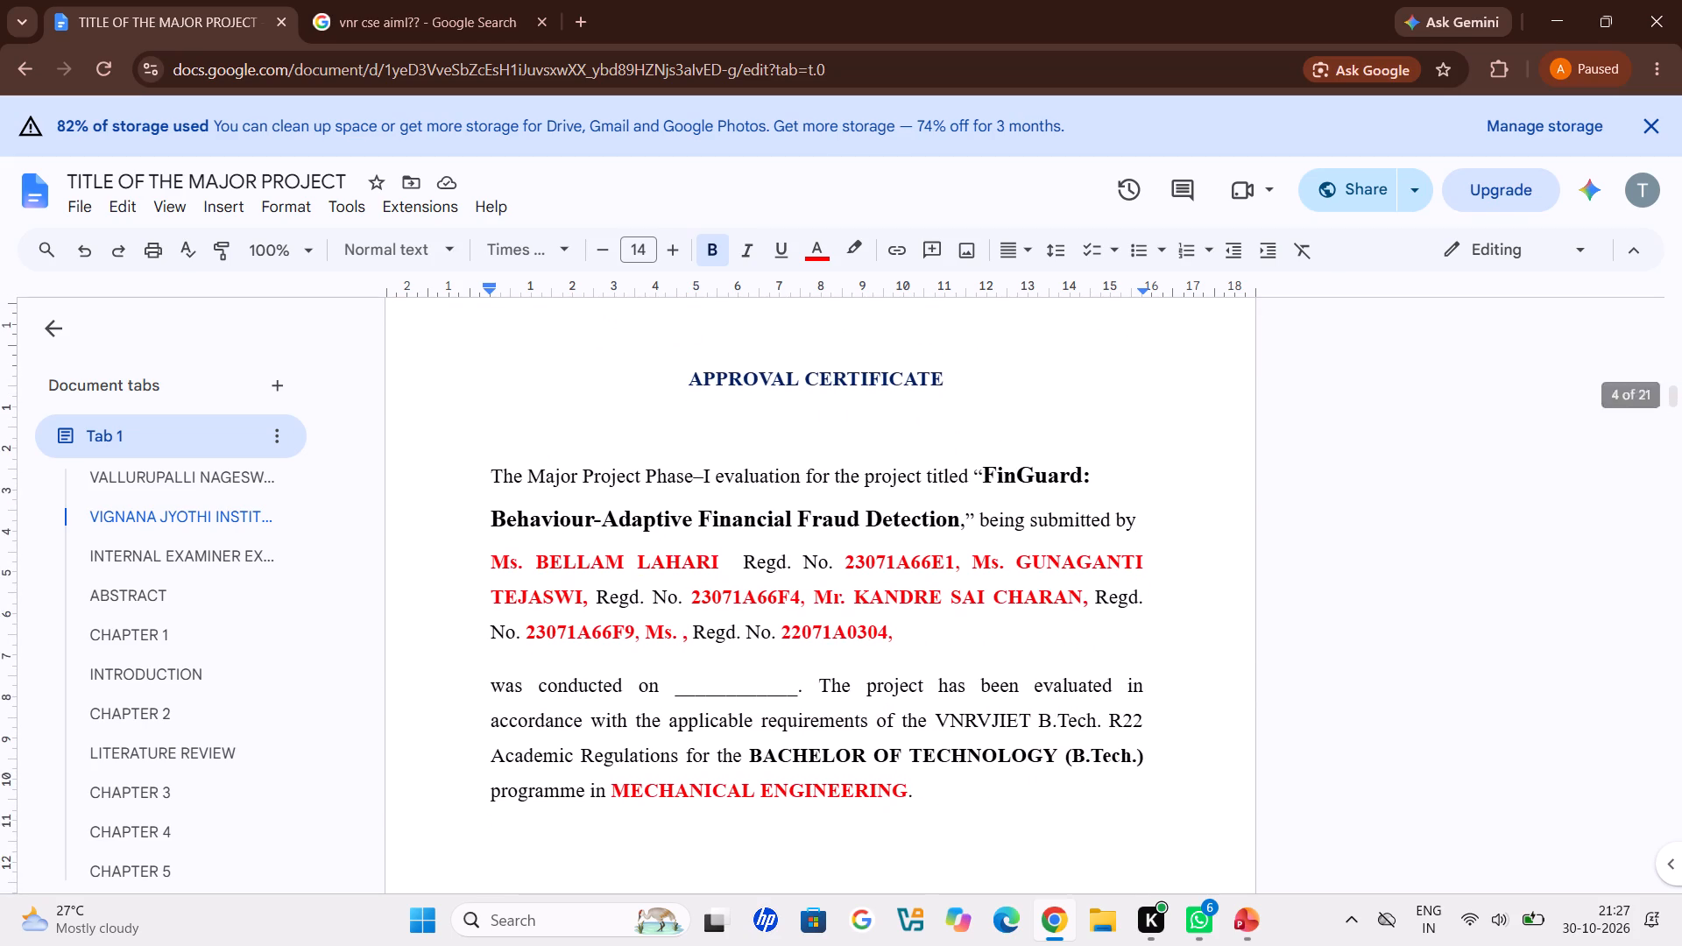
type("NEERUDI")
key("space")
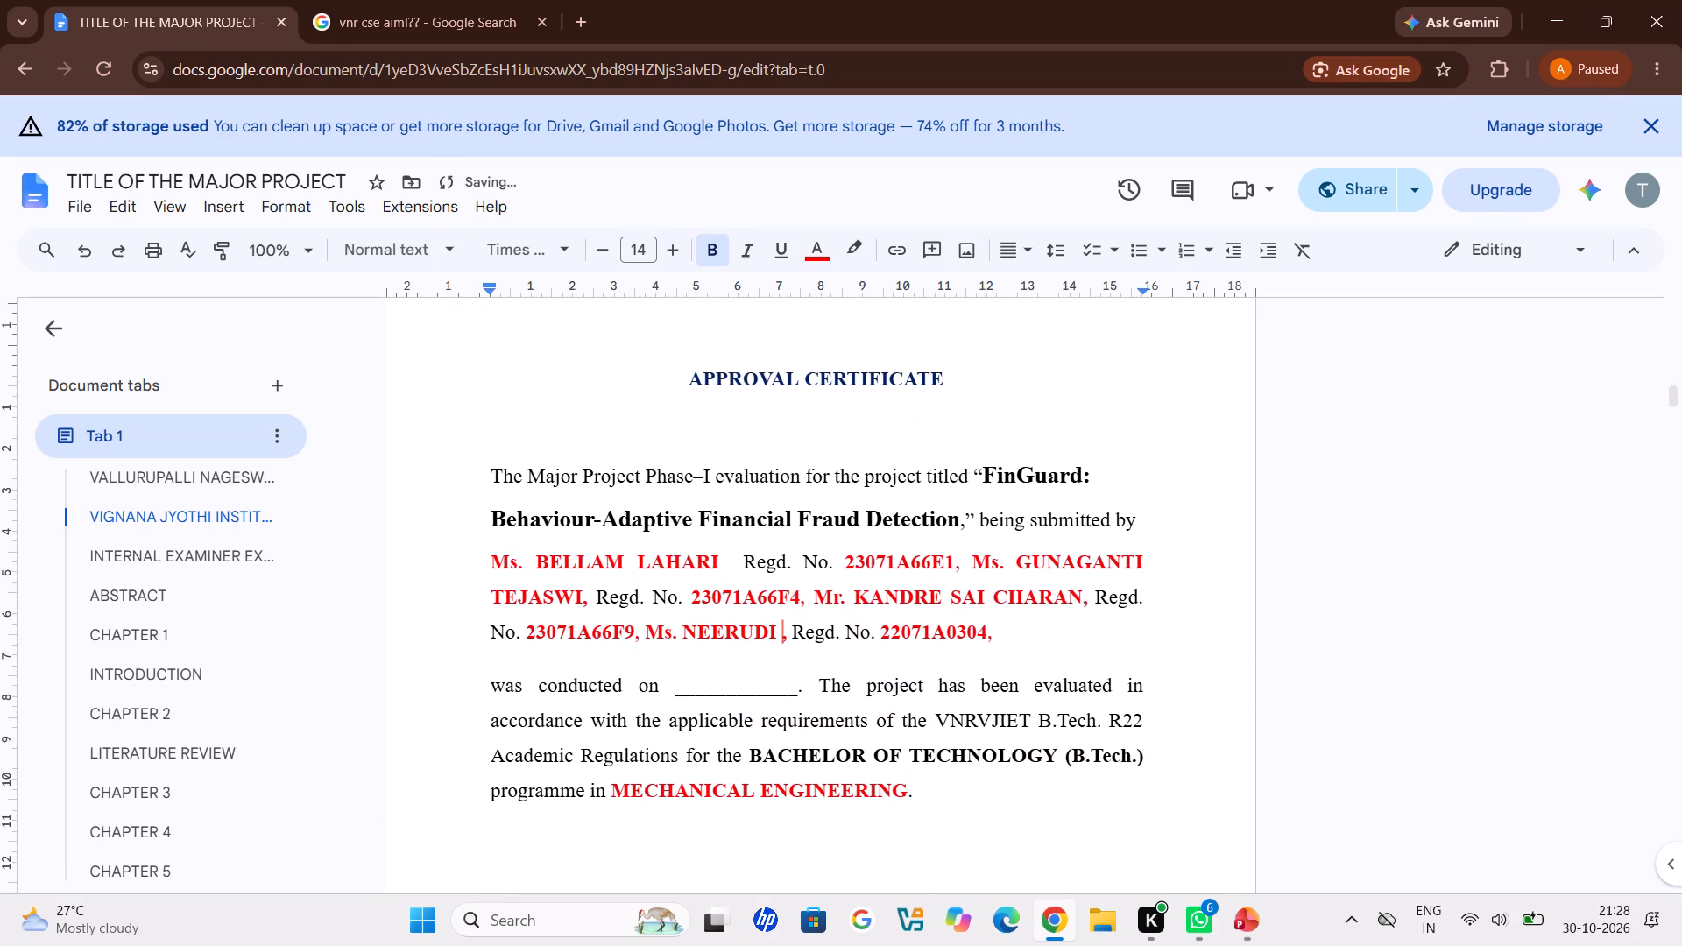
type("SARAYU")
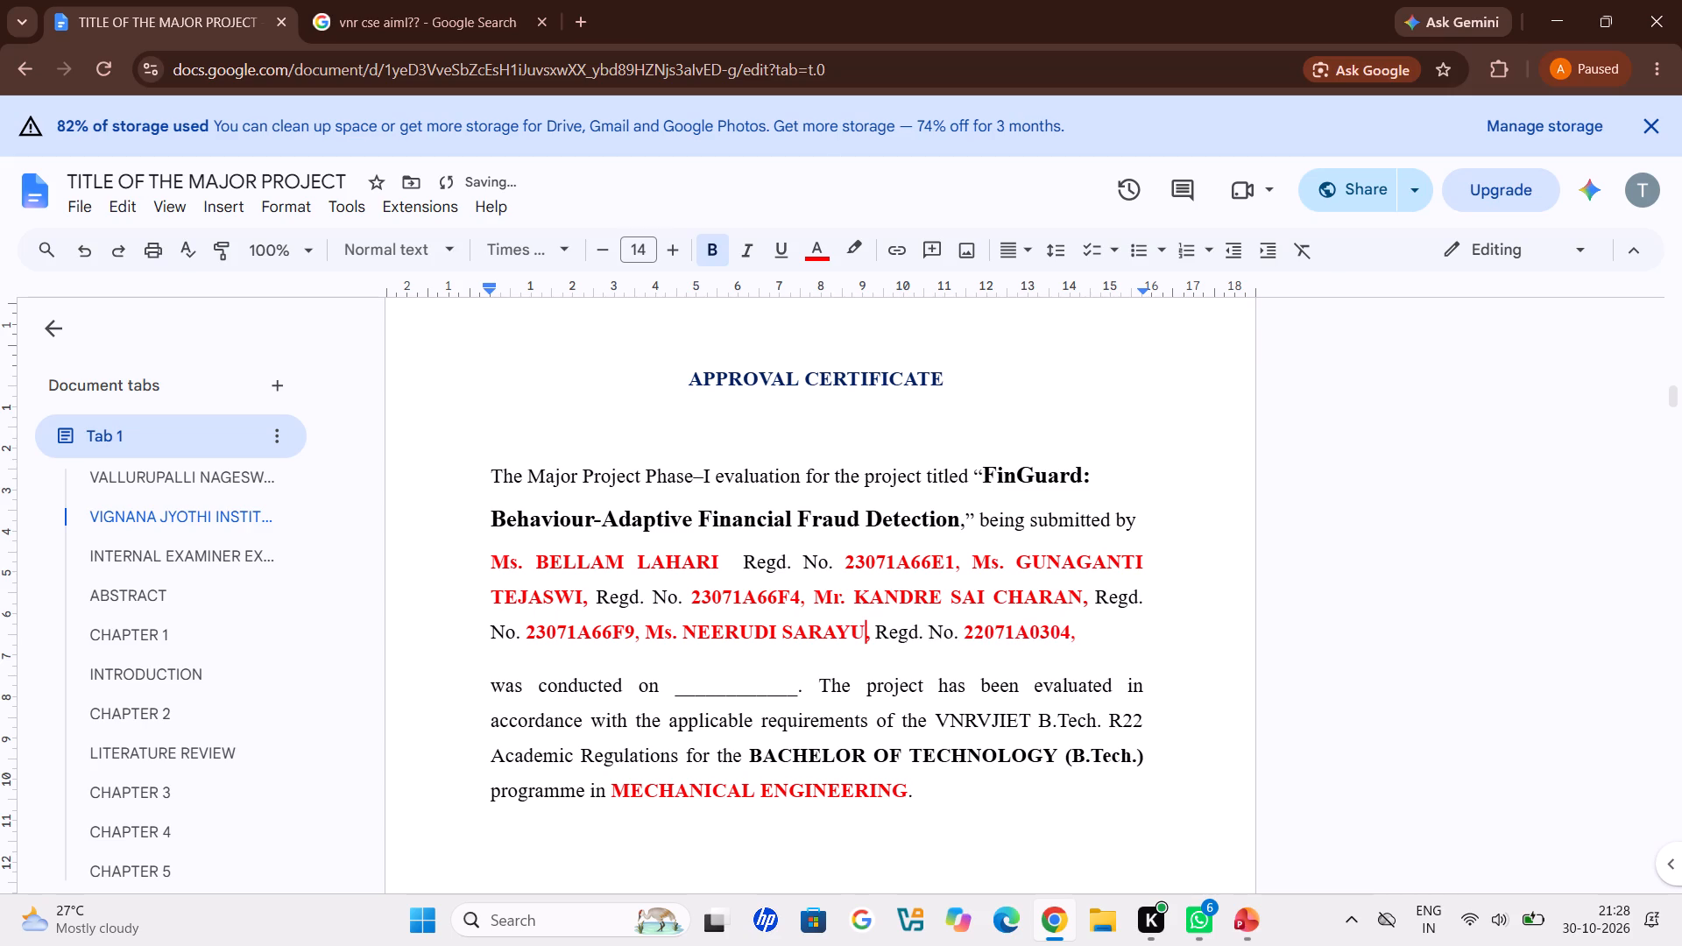
Replace the placeholder Regd. No. after the fourth student's name with that student's registration number, checking it against the team list in the FinGuard PowerPoint presentation.
left_click(1072, 636)
key("BackSpace")
key("BackSpace")
key("BackSpace")
key("BackSpace")
key("BackSpace")
key("BackSpace")
key("BackSpace")
key("BackSpace")
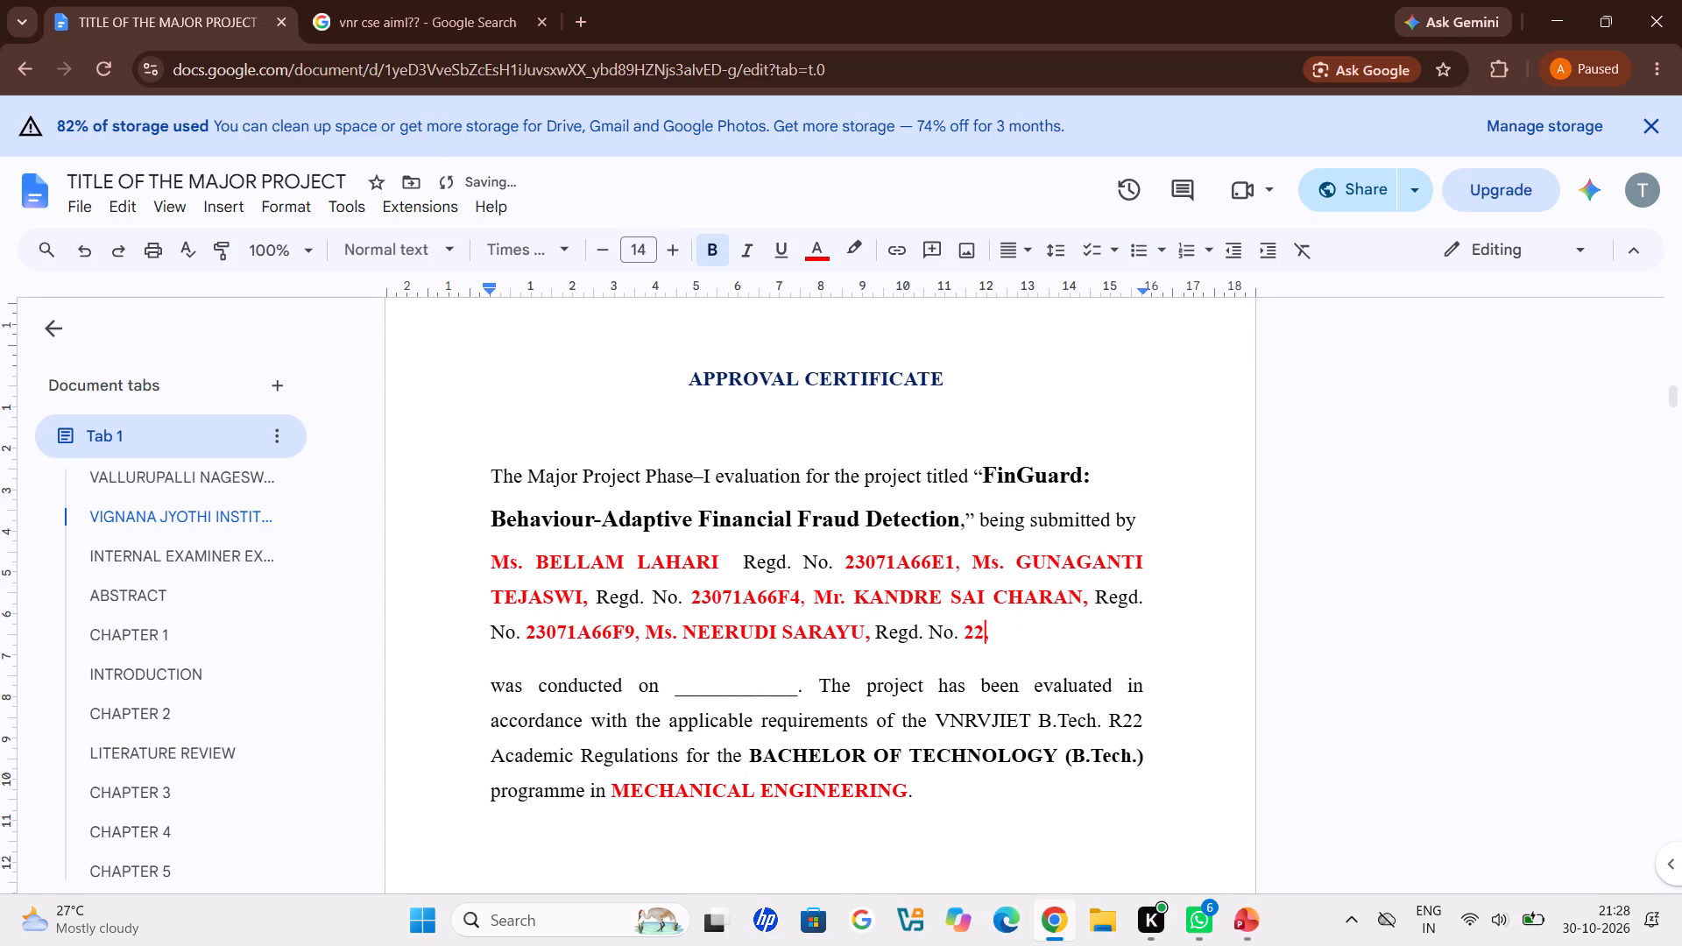
key("BackSpace")
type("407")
scroll(1081, 512, "up", 5)
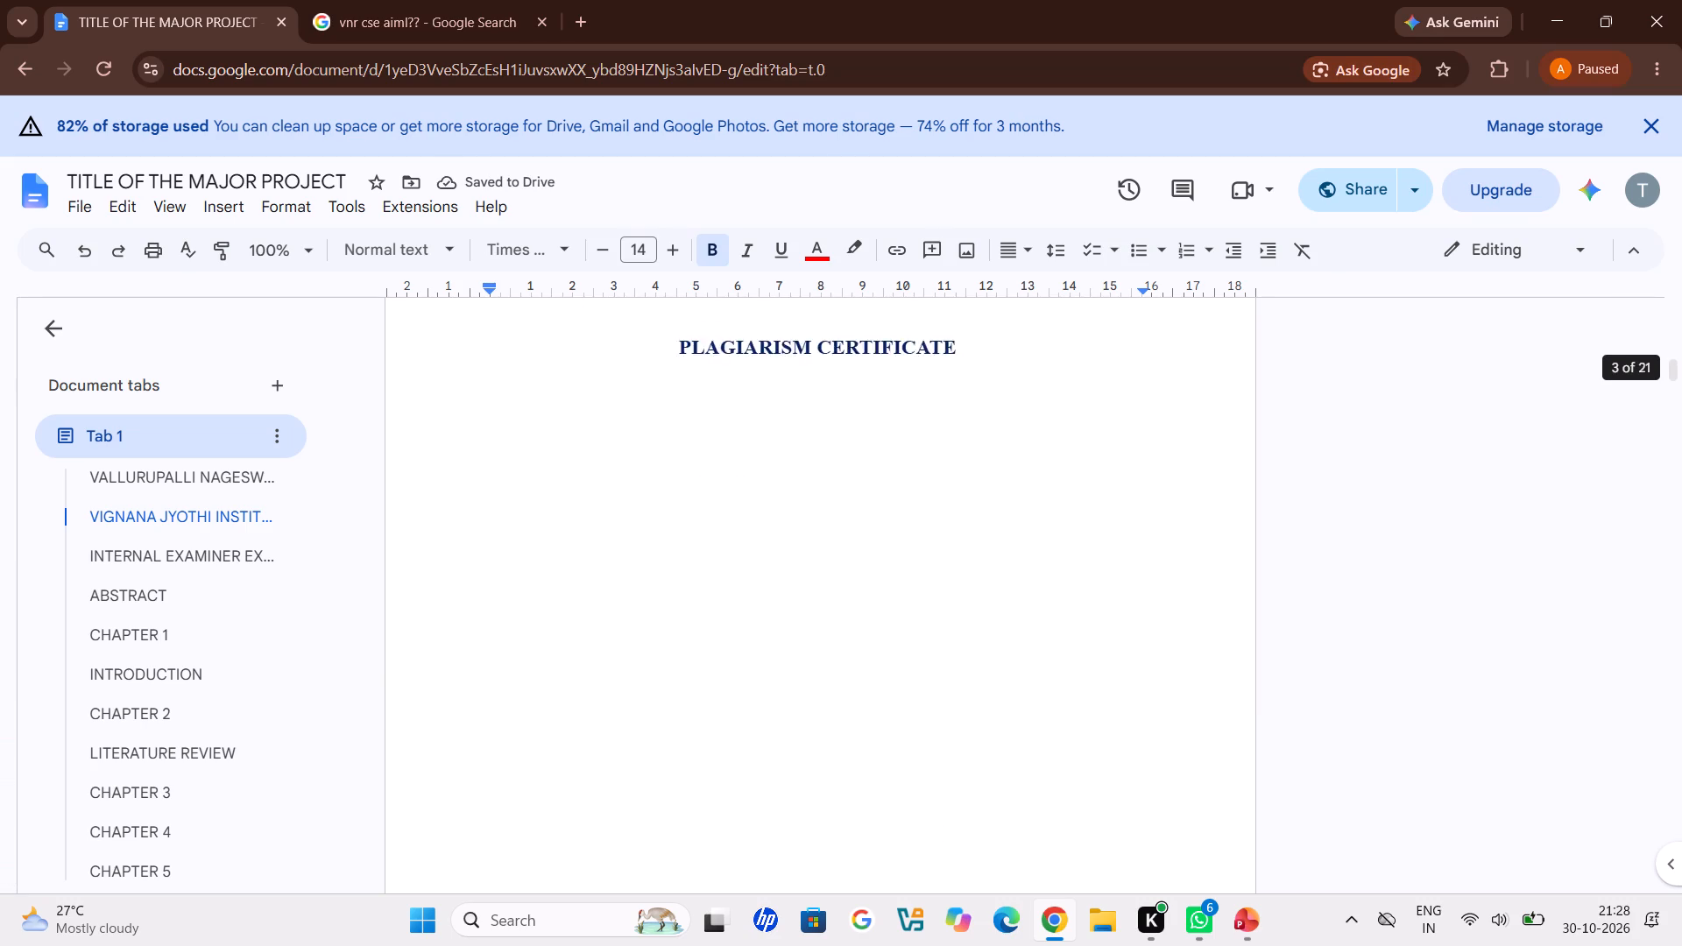
scroll(1081, 512, "up", 6)
scroll(1081, 512, "down", 13)
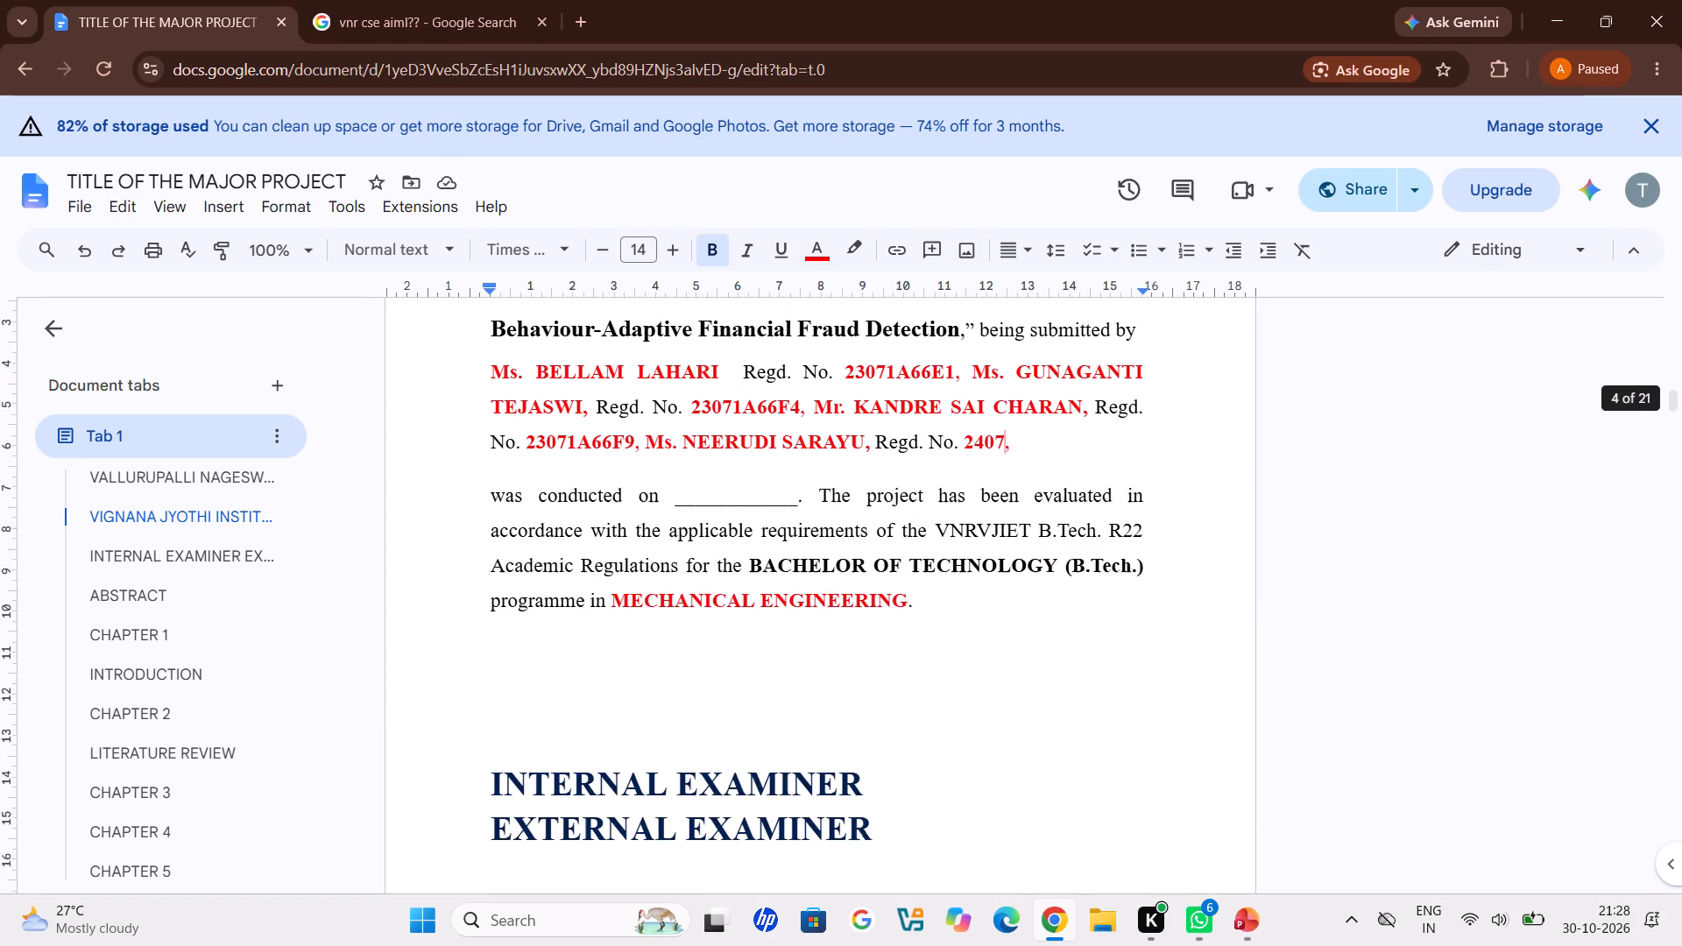
scroll(1081, 512, "down", 1)
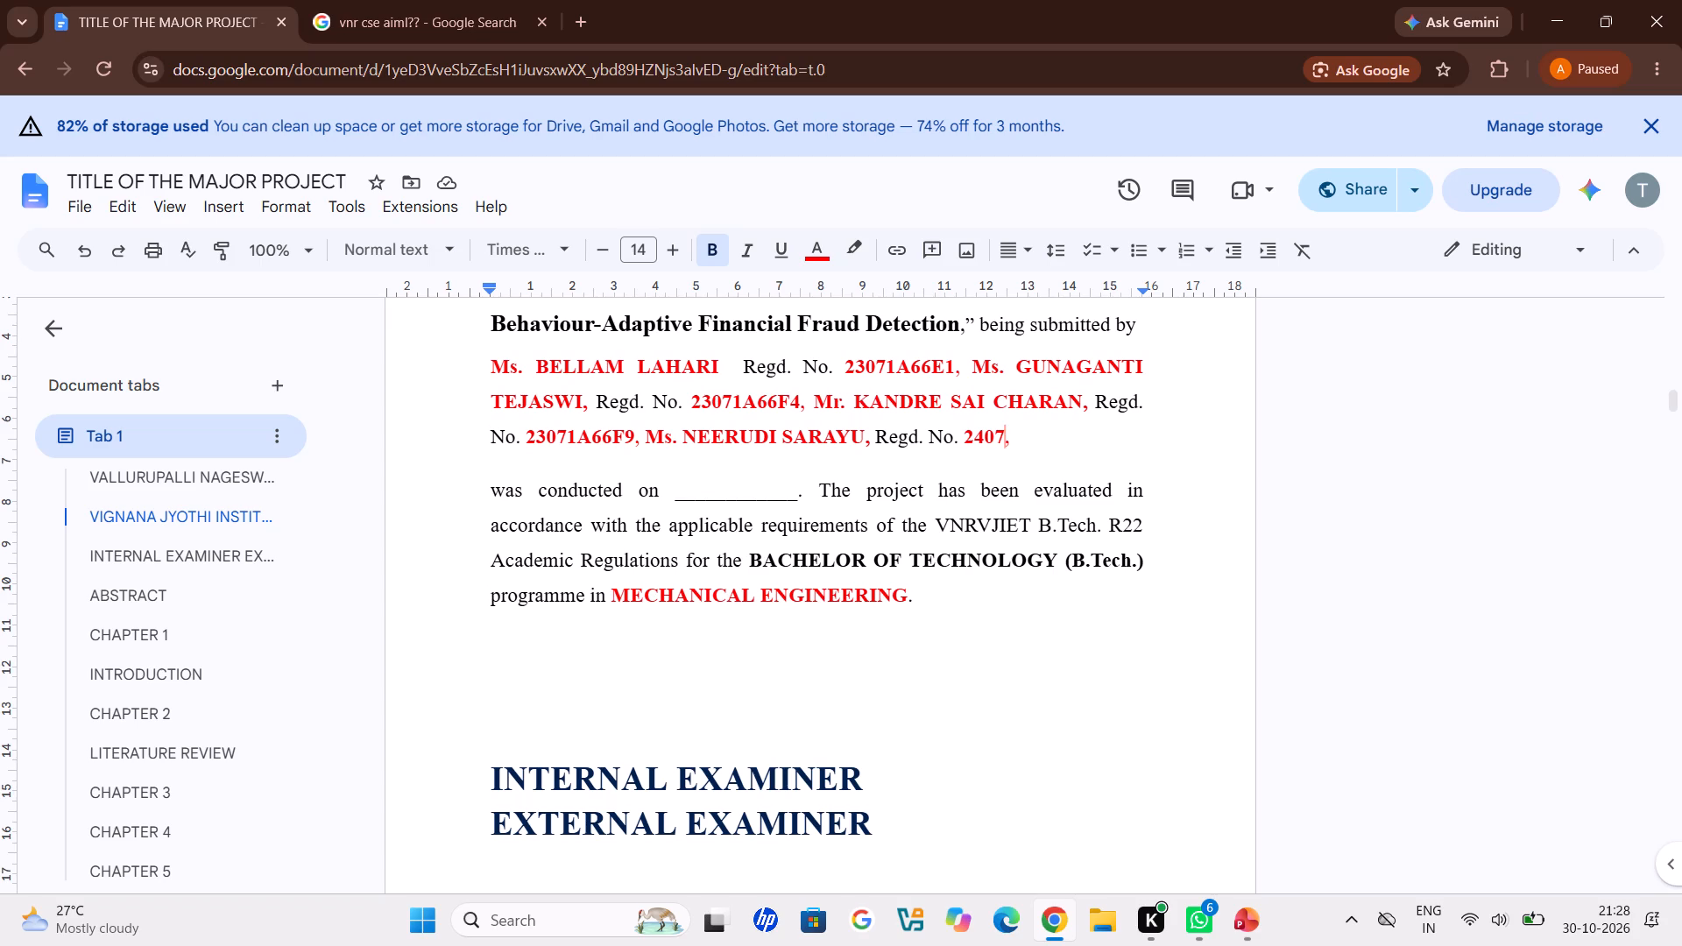
left_click(1241, 925)
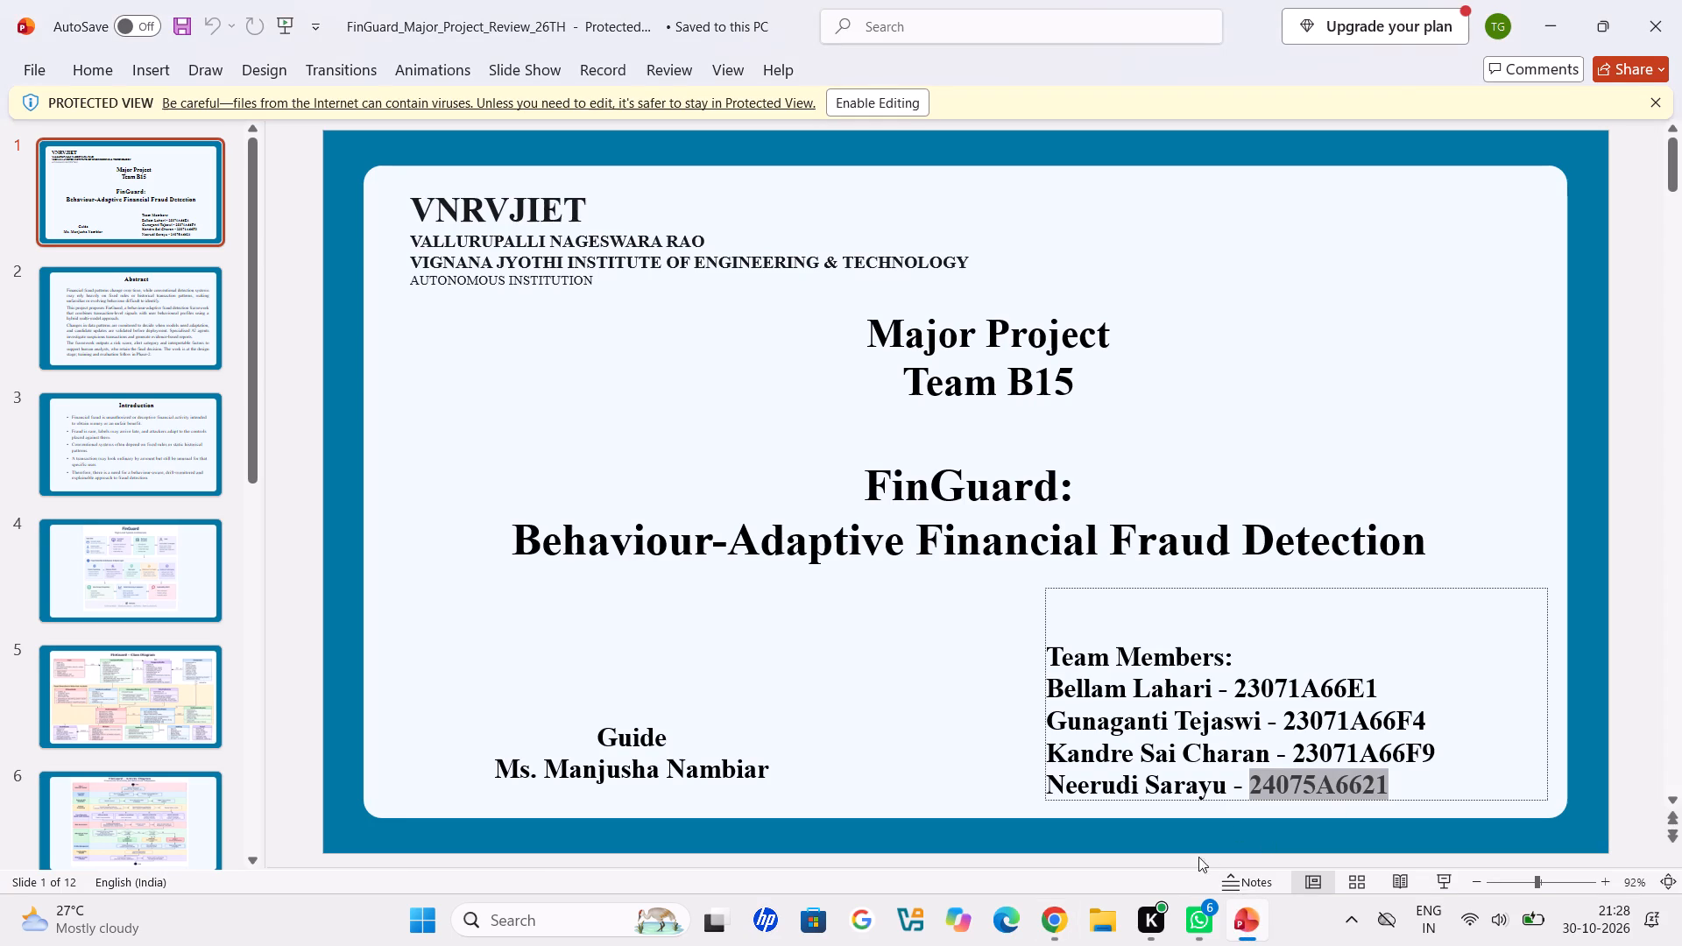
left_click(1057, 924)
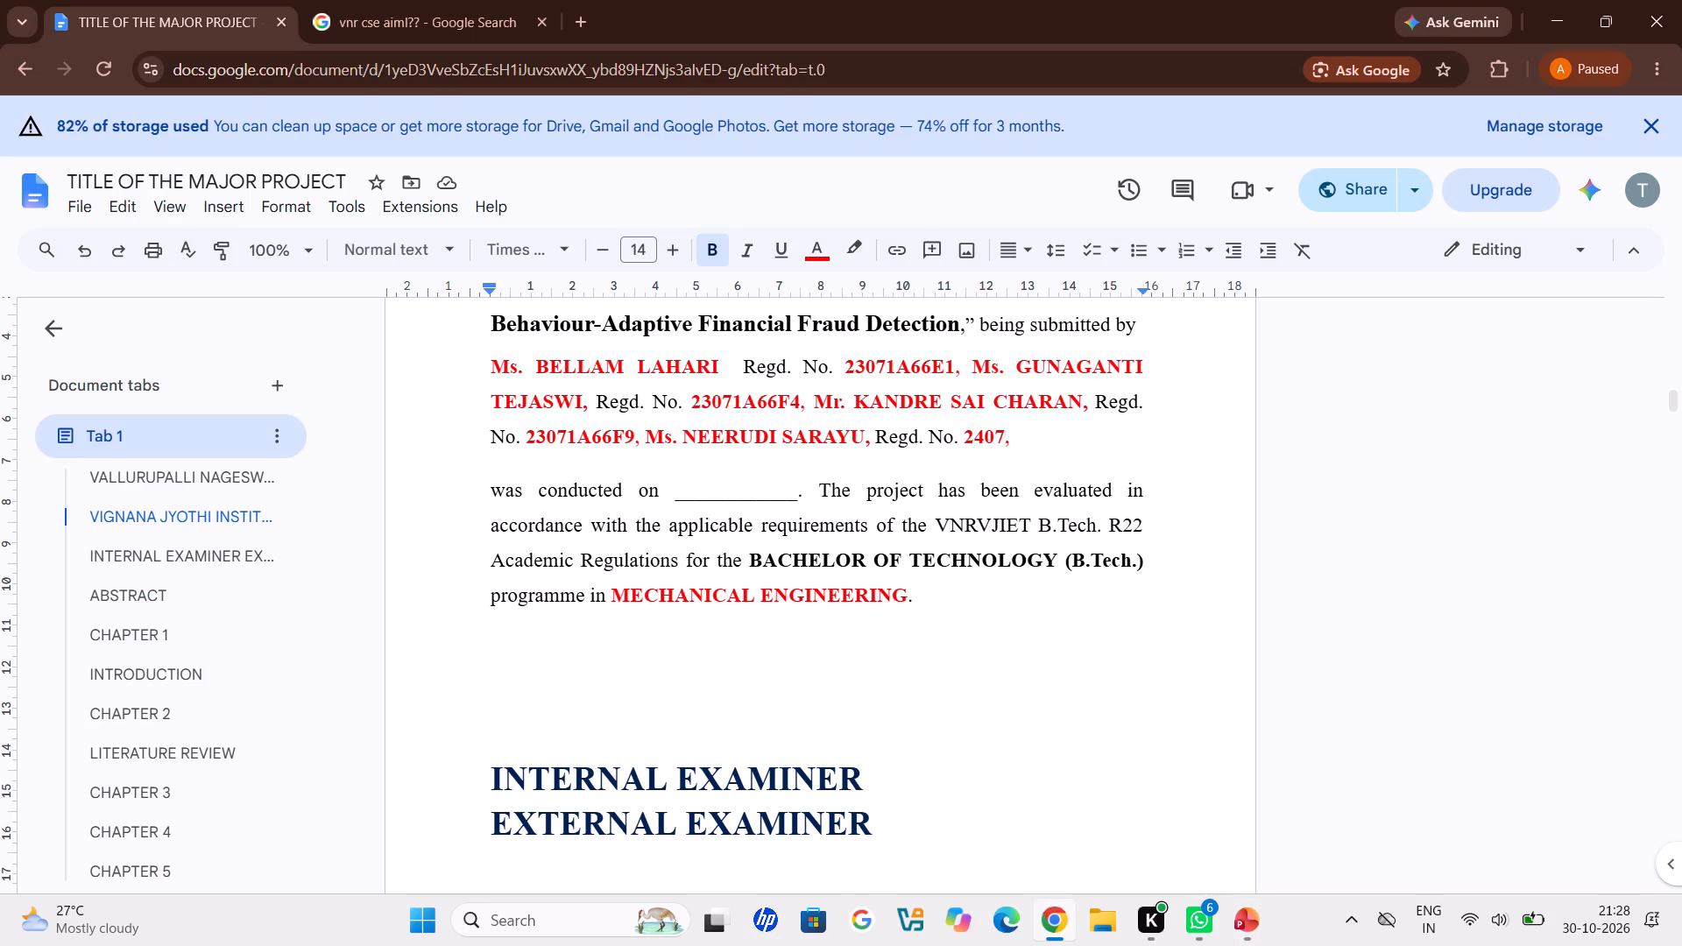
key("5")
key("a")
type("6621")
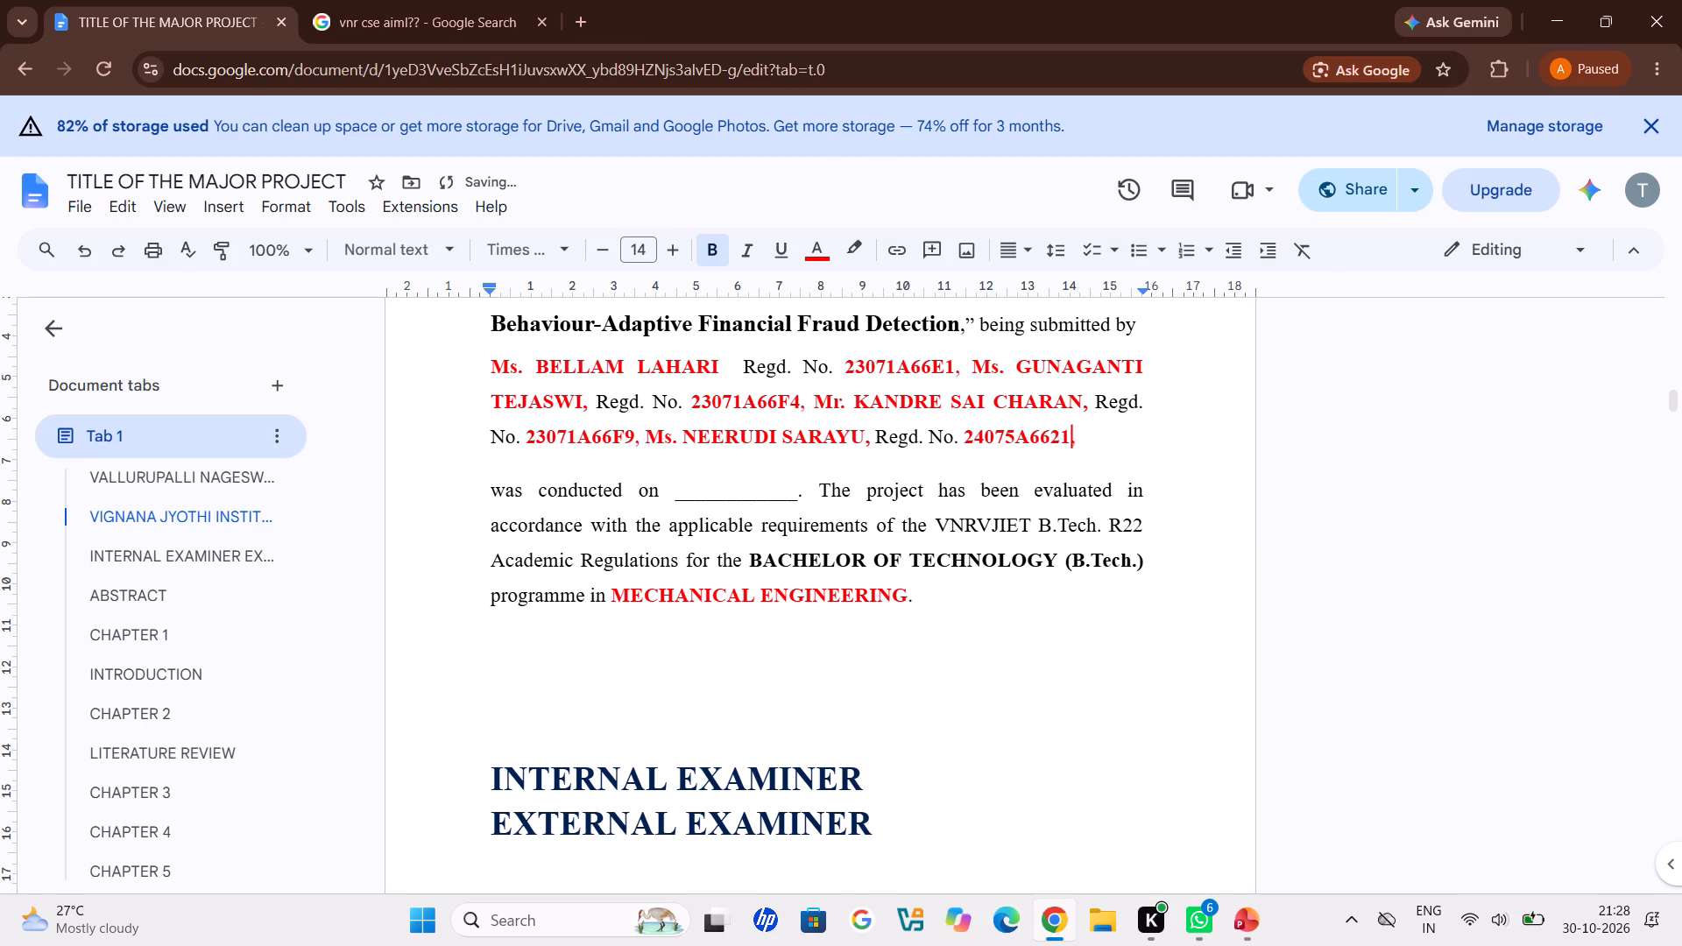
left_click(1247, 921)
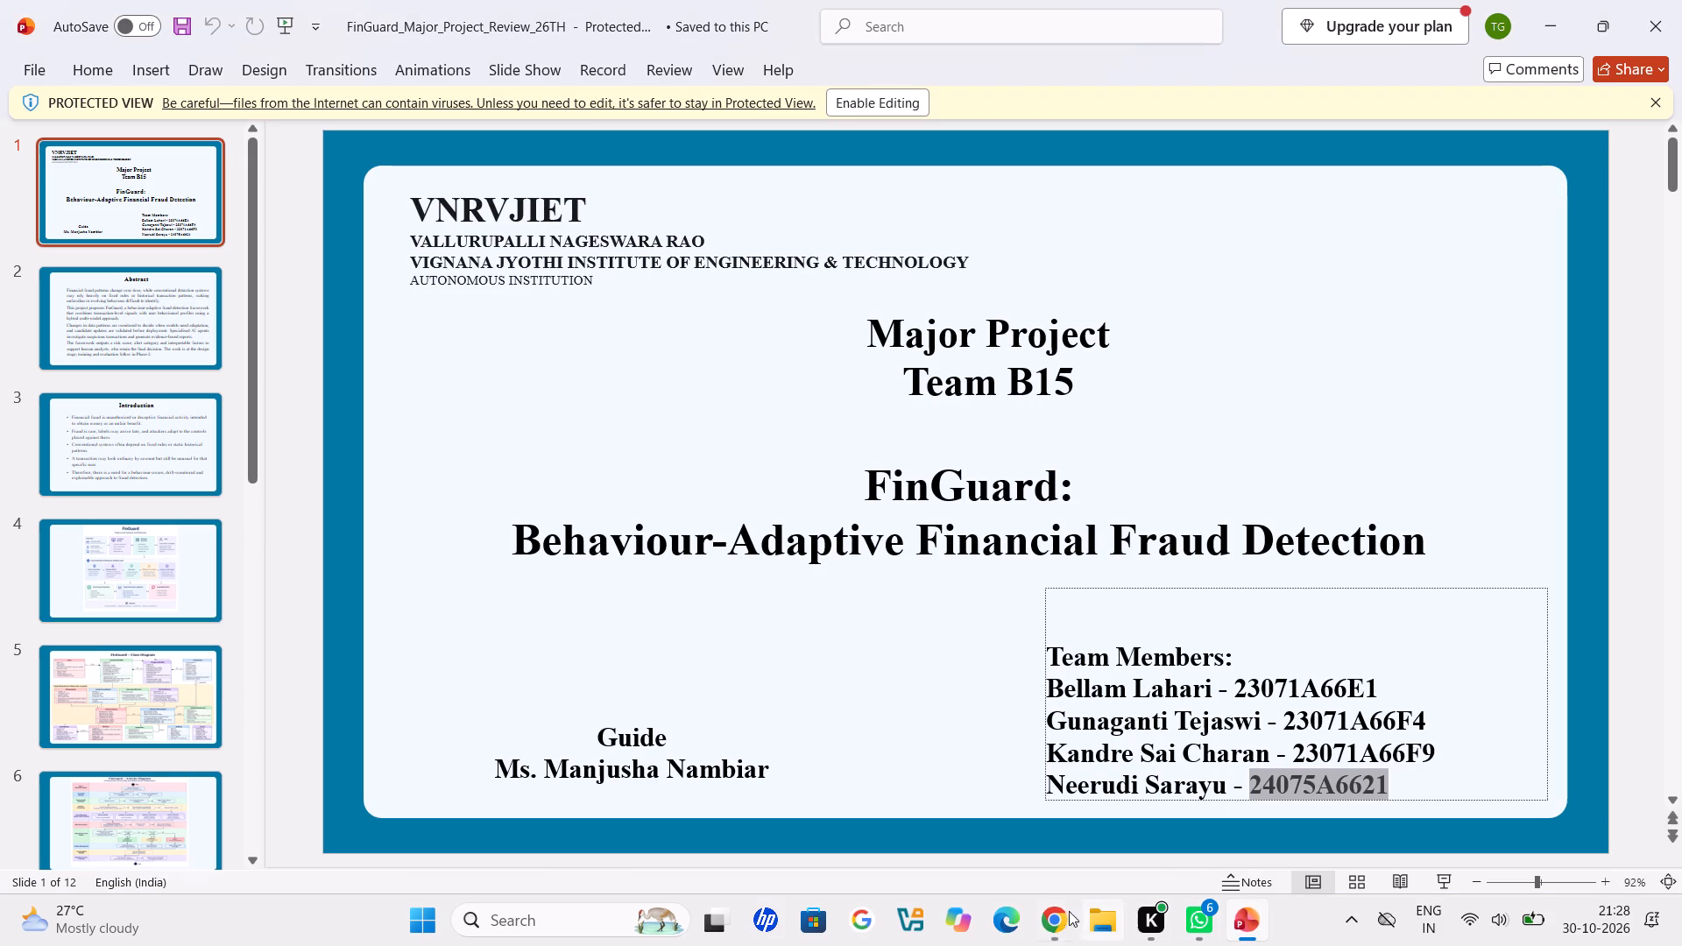
left_click(1042, 917)
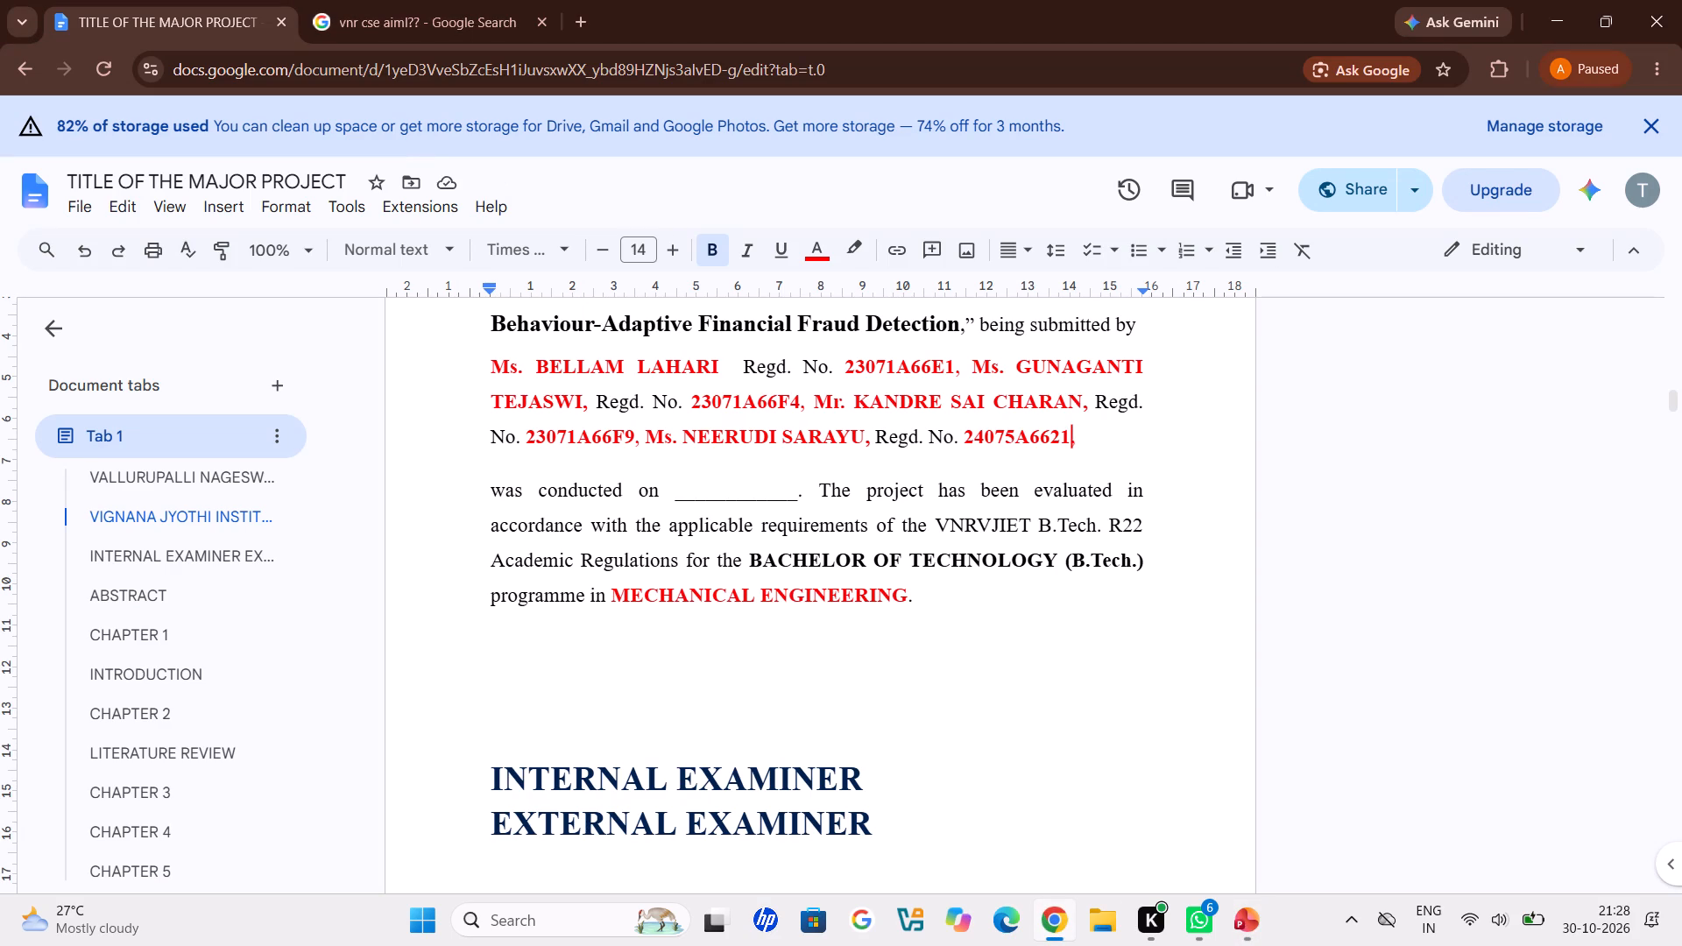
Change the text colour of all four students' names and registration numbers in the Approval Certificate to black.
left_click(1080, 441)
left_click_drag(1079, 440, 501, 363)
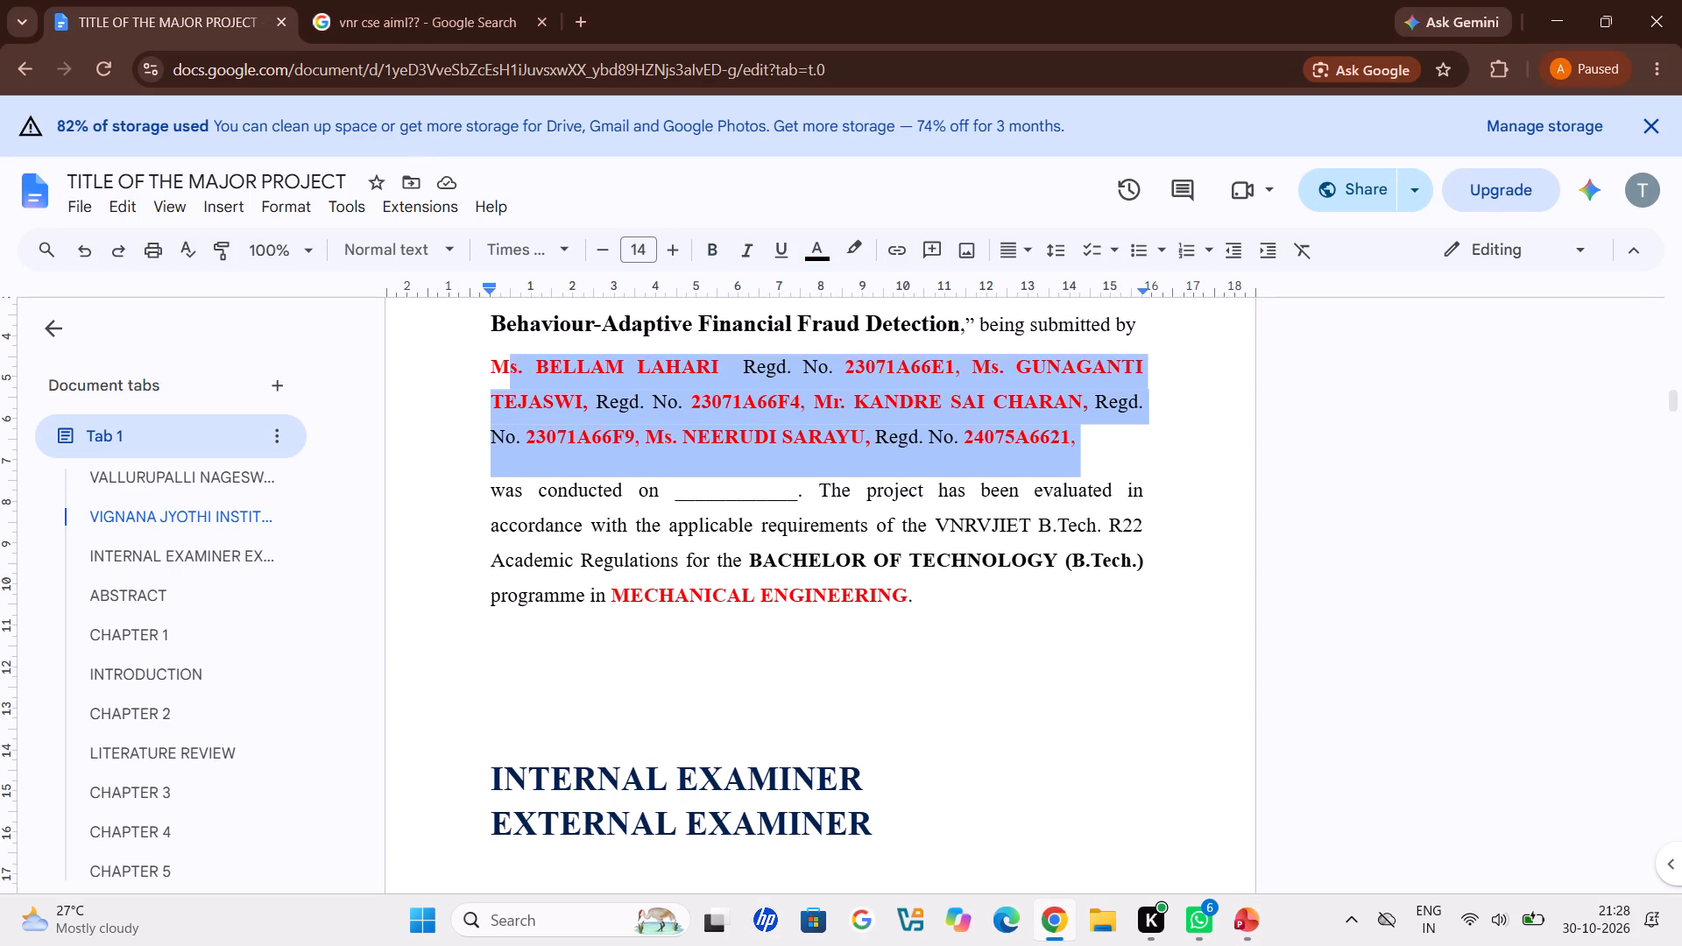
left_click_drag(501, 363, 436, 363)
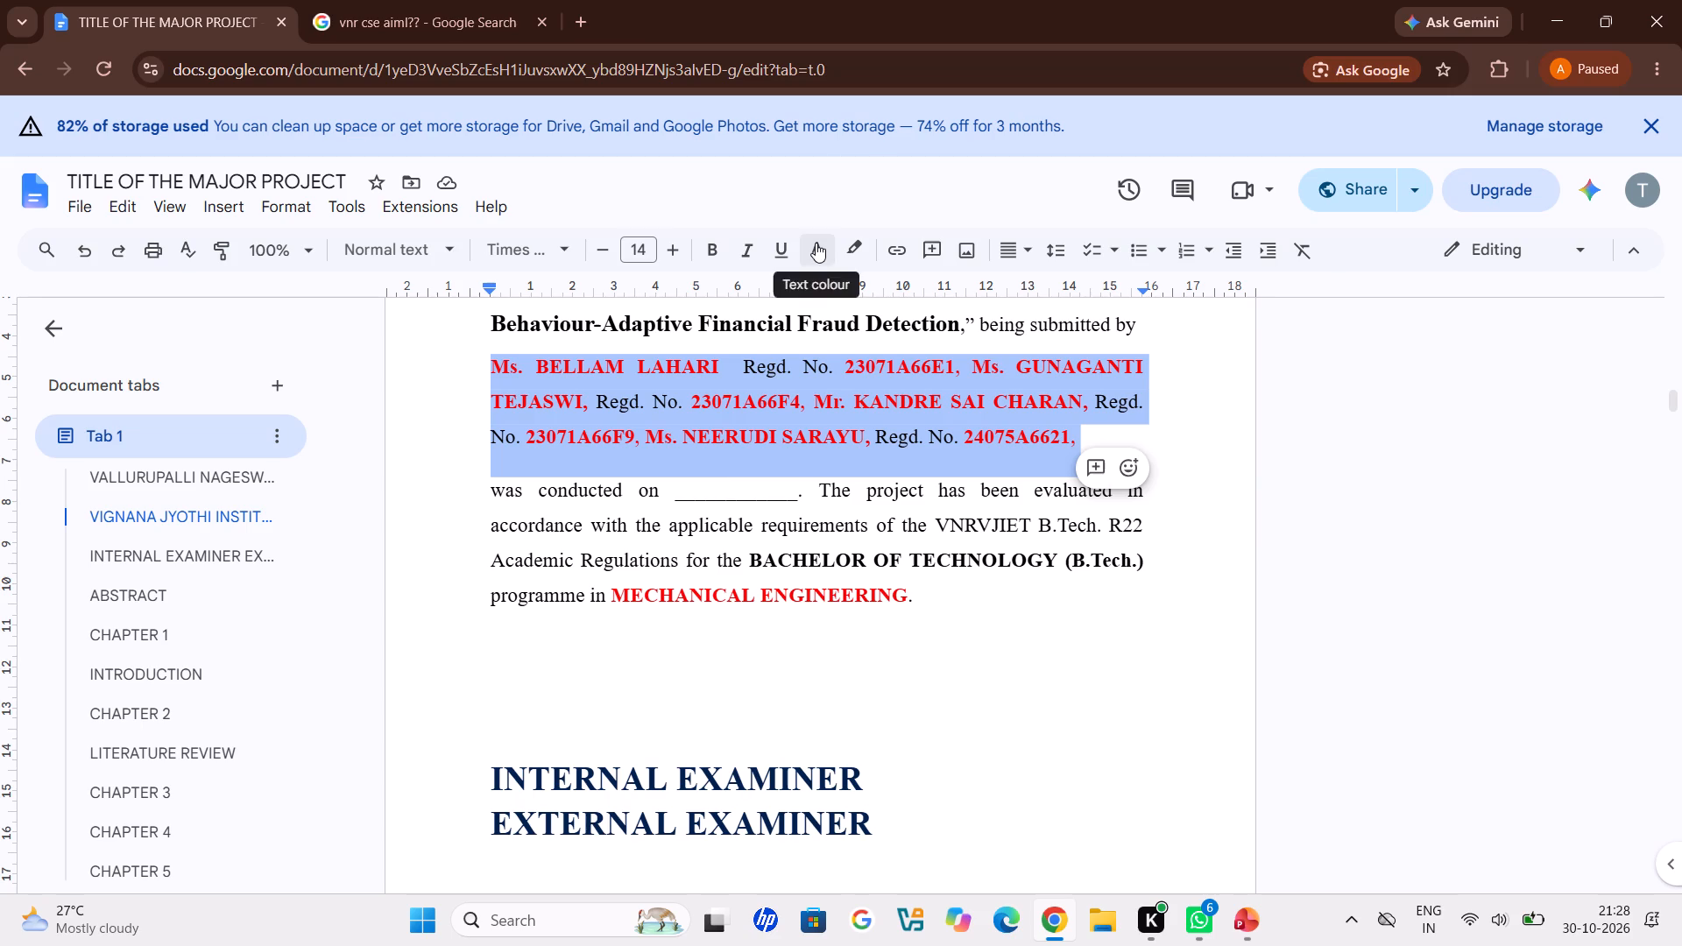
left_click(816, 243)
left_click(823, 288)
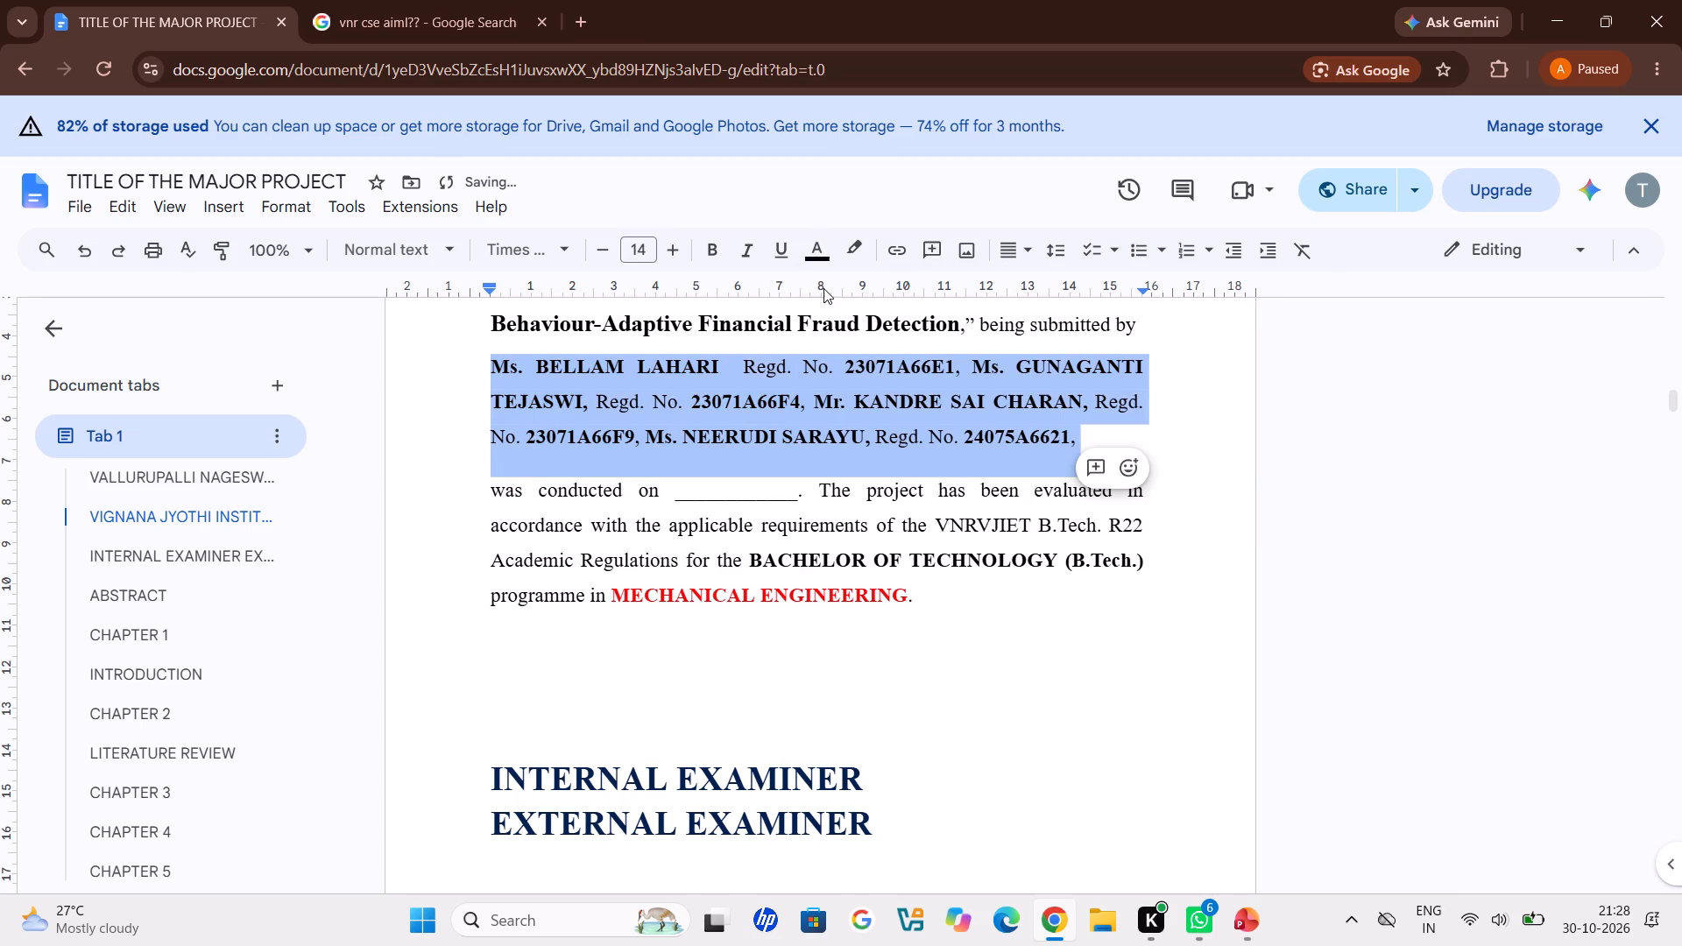
left_click(454, 418)
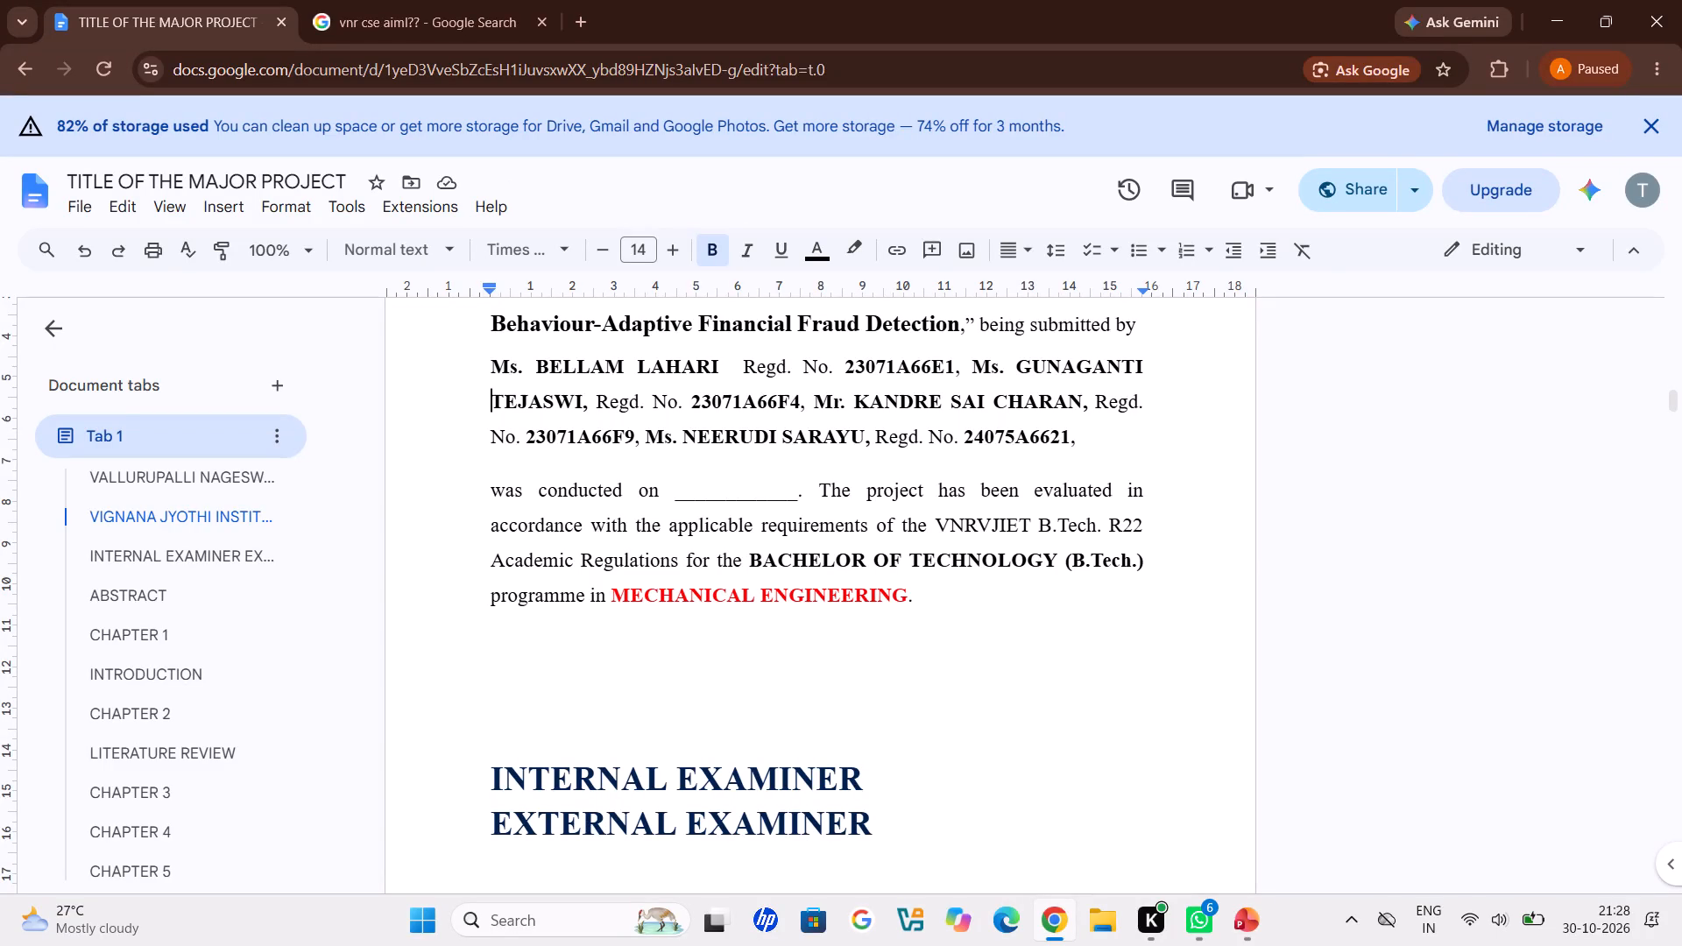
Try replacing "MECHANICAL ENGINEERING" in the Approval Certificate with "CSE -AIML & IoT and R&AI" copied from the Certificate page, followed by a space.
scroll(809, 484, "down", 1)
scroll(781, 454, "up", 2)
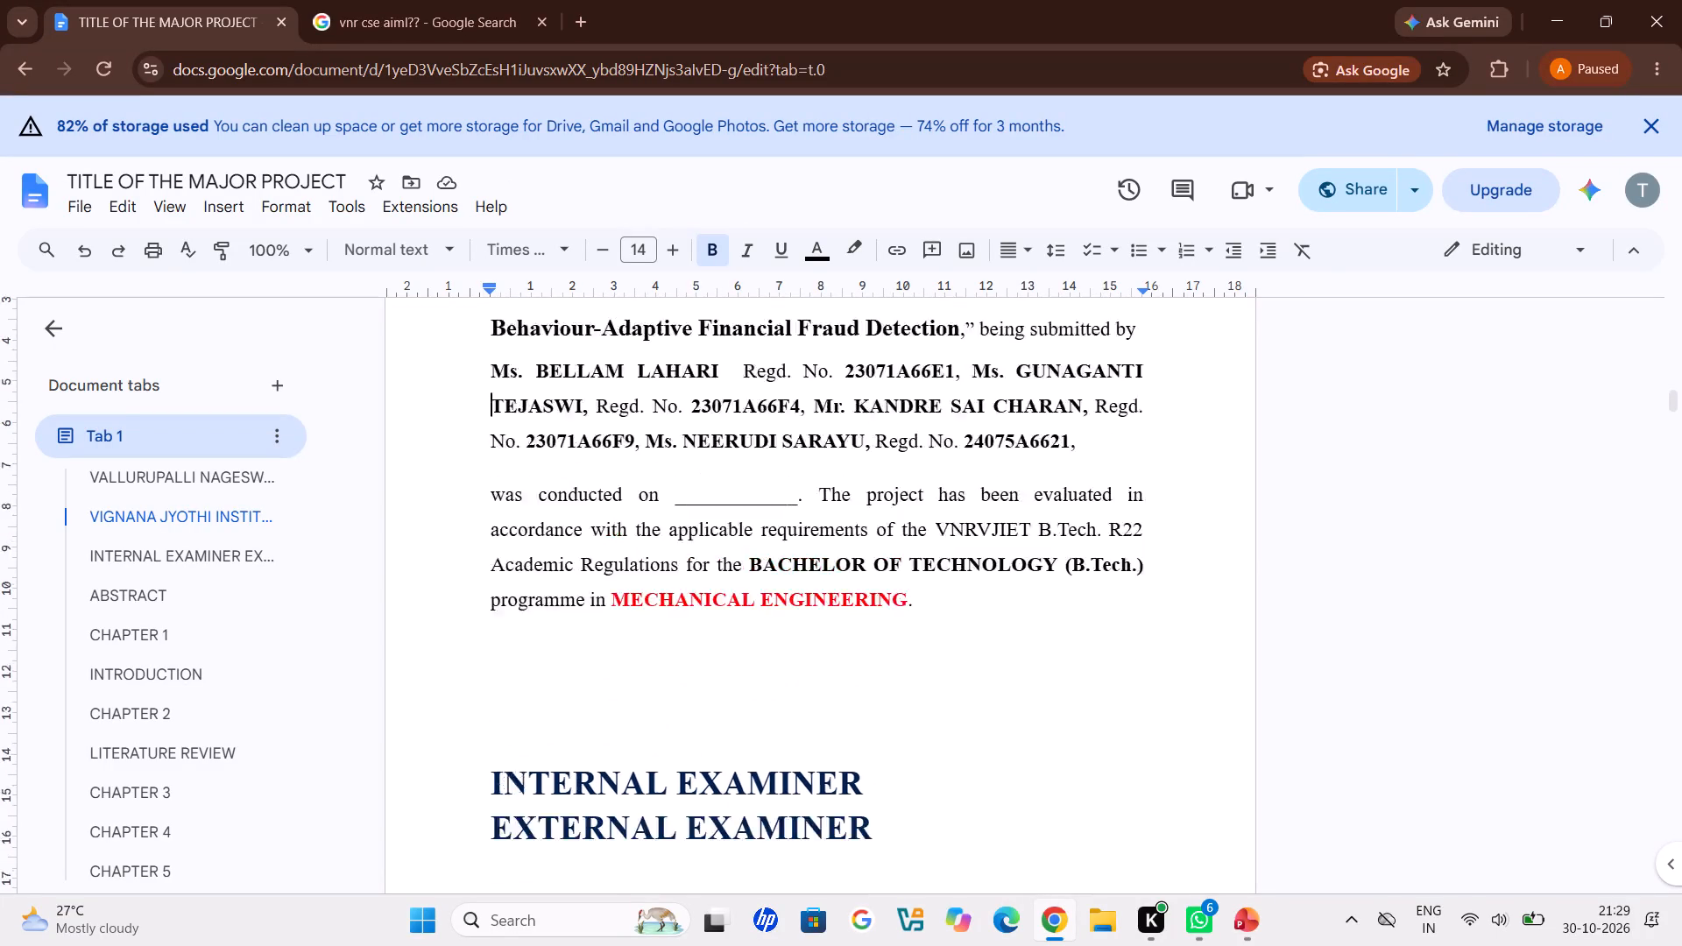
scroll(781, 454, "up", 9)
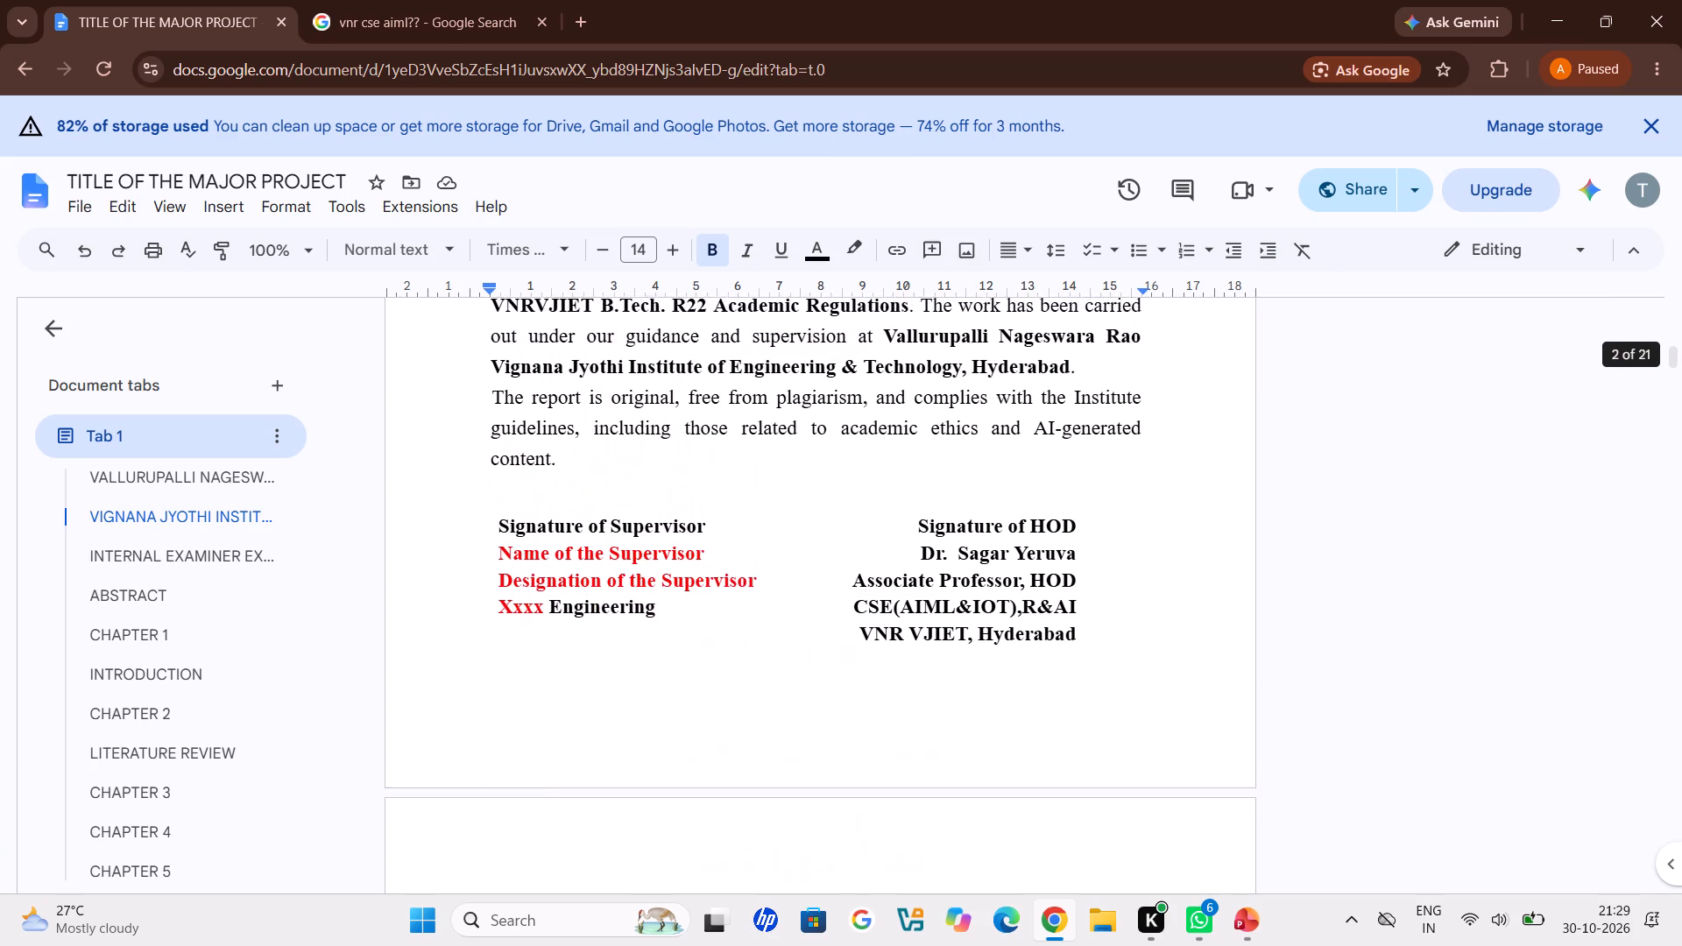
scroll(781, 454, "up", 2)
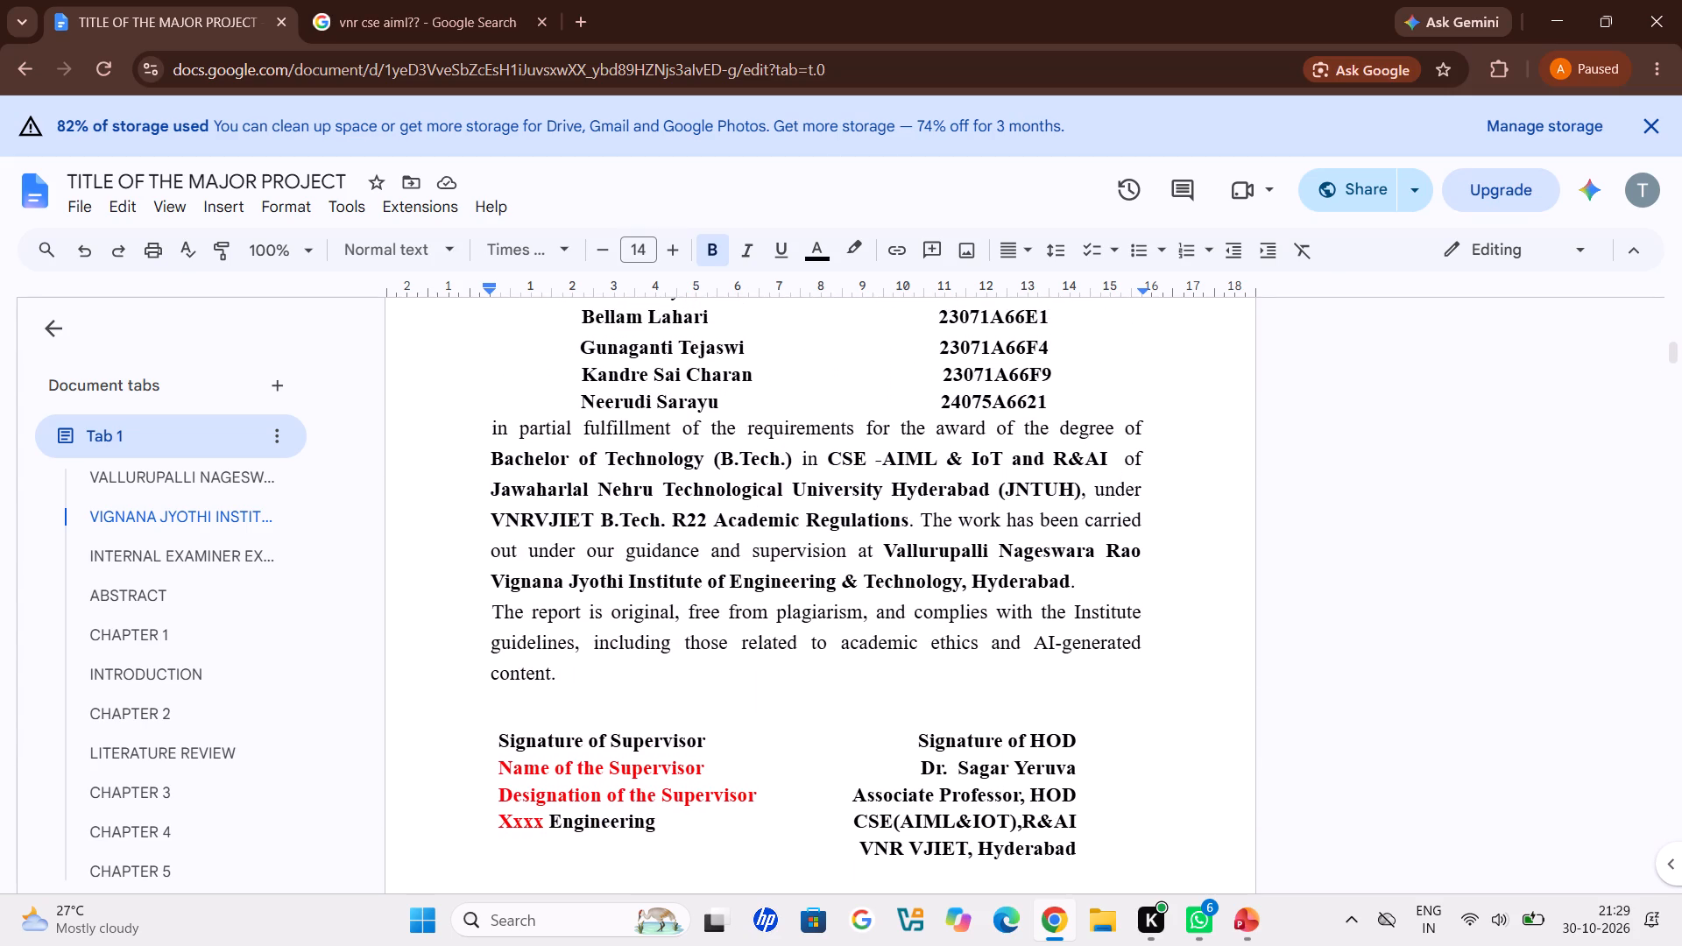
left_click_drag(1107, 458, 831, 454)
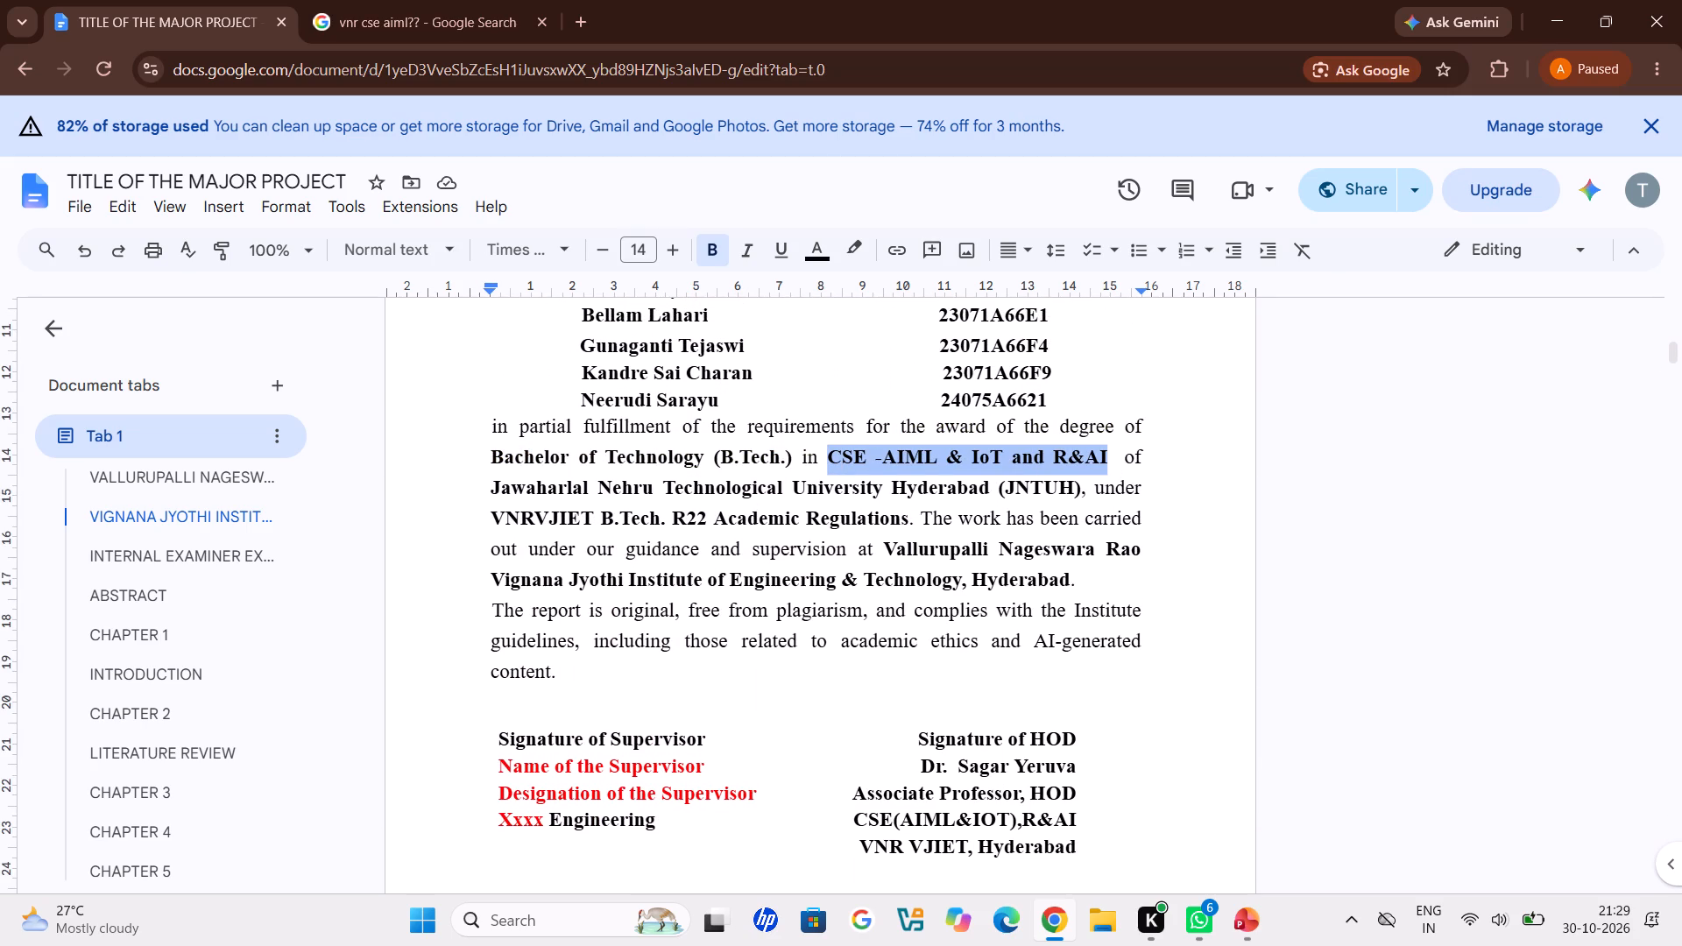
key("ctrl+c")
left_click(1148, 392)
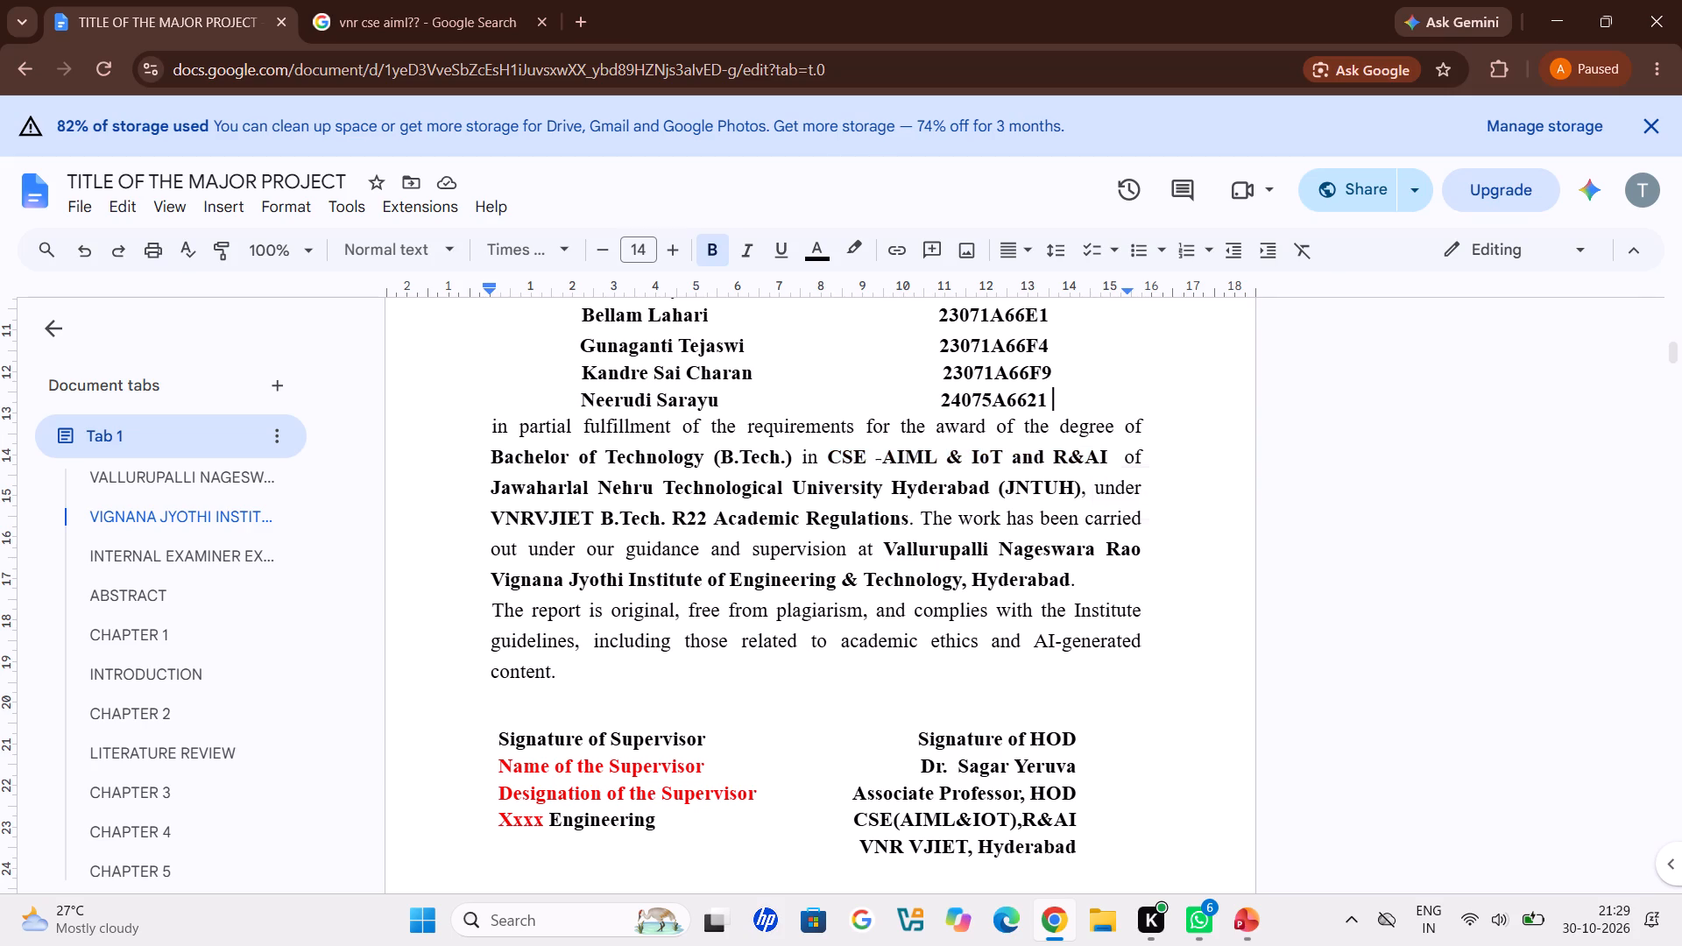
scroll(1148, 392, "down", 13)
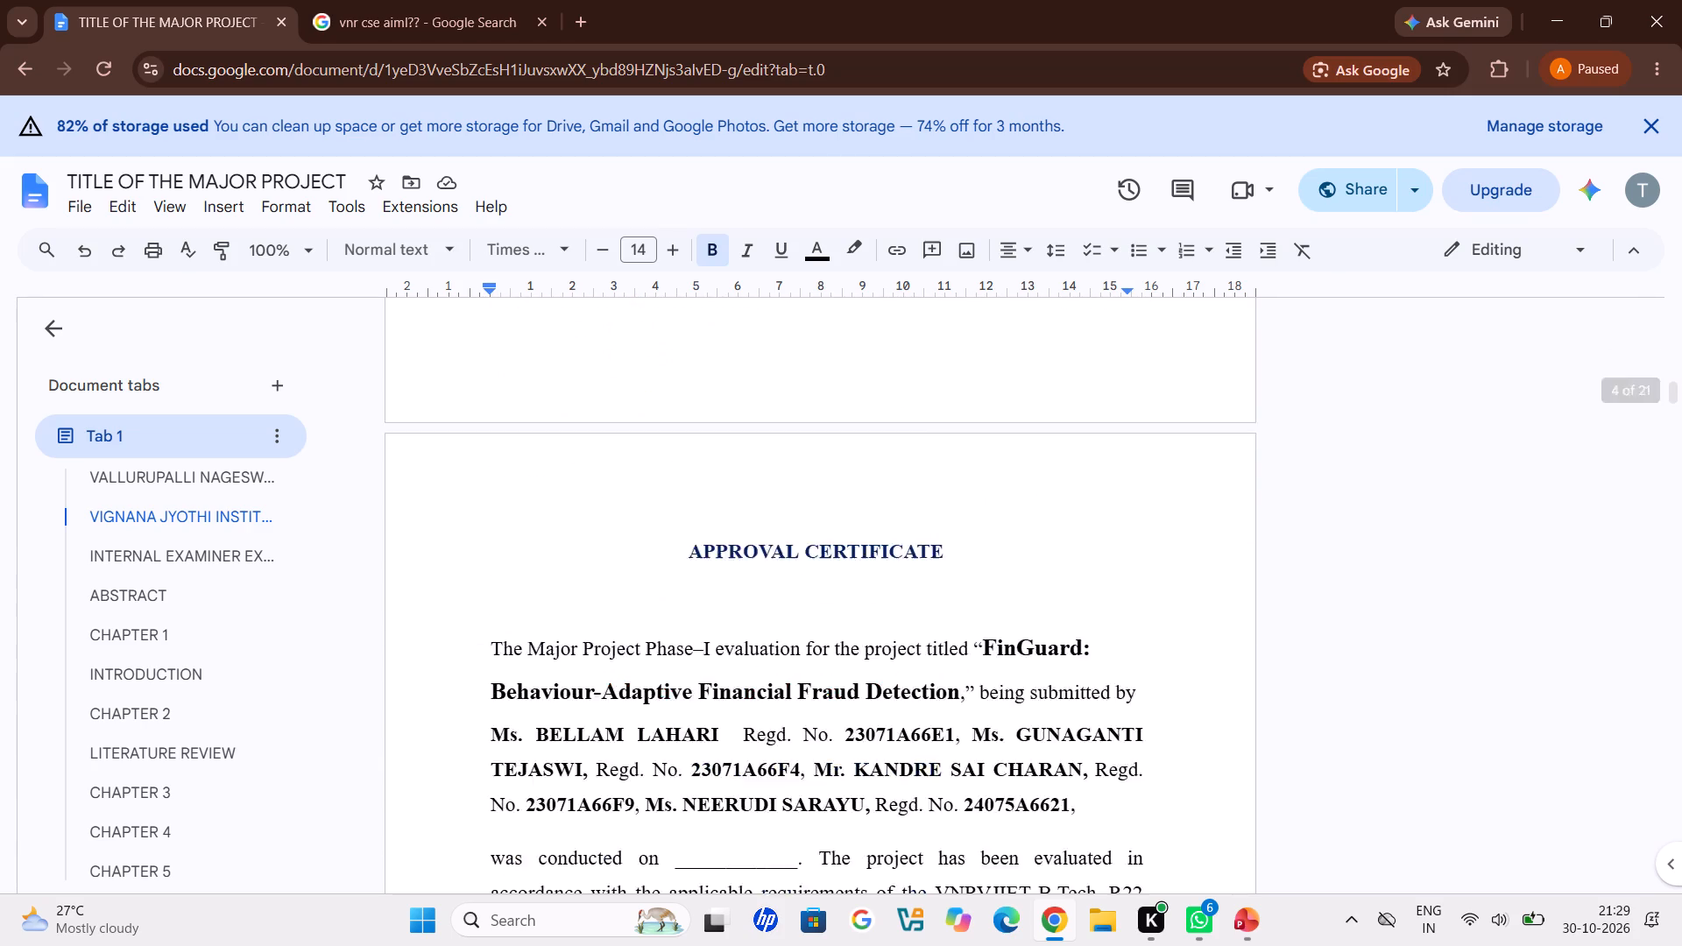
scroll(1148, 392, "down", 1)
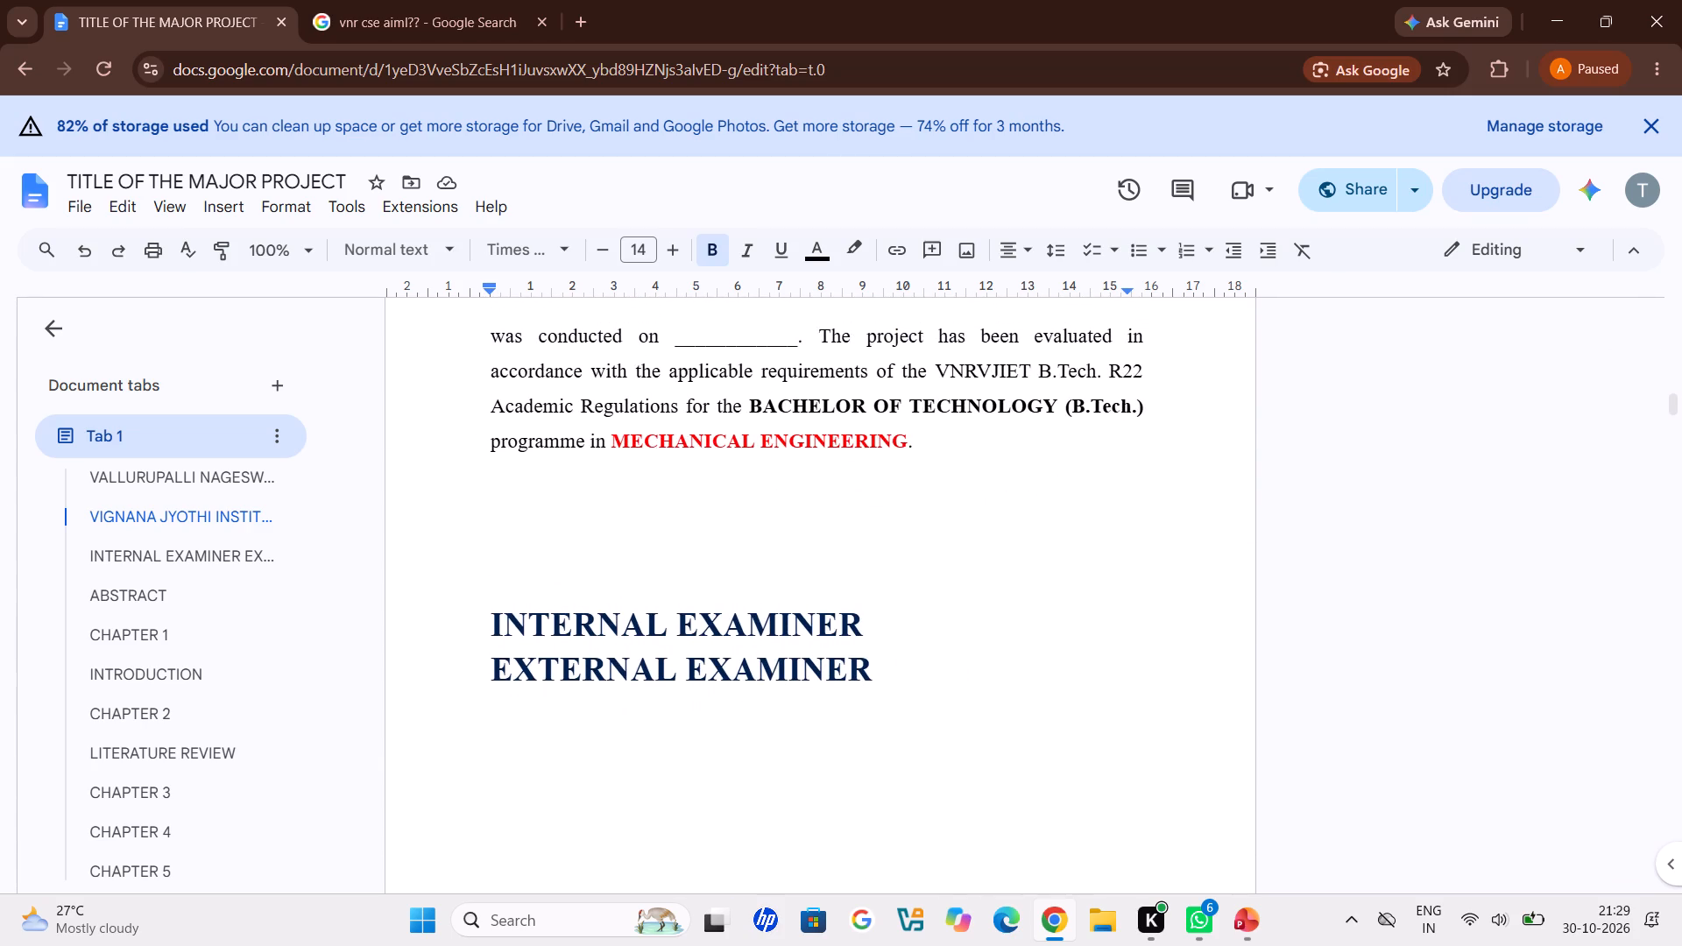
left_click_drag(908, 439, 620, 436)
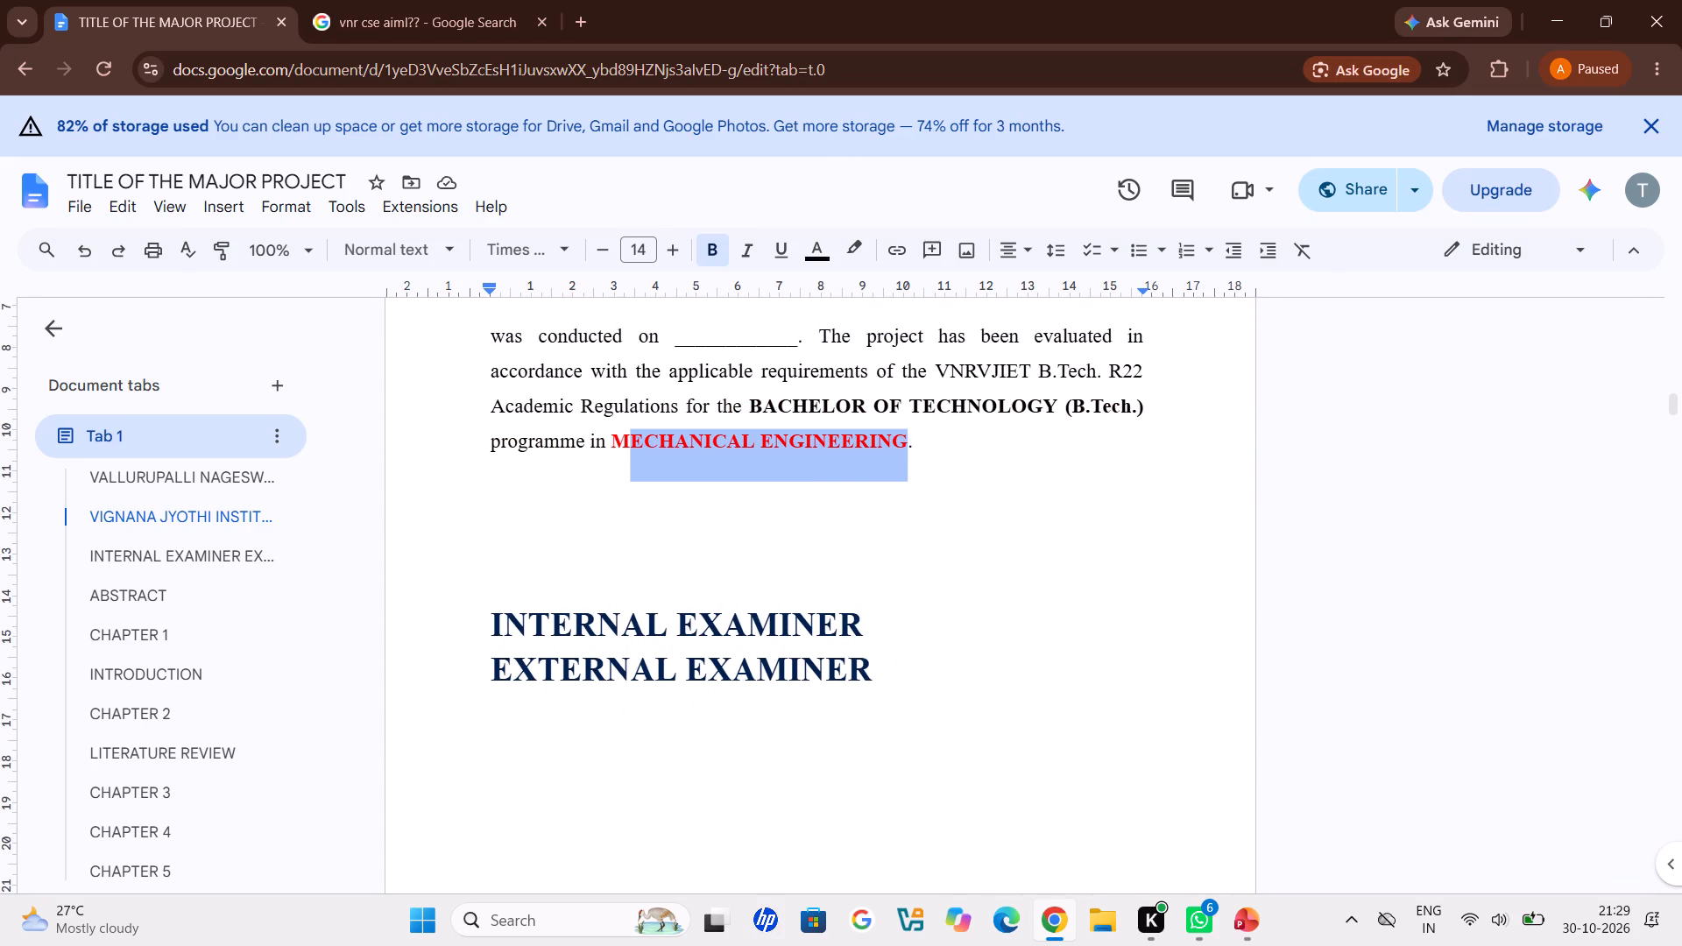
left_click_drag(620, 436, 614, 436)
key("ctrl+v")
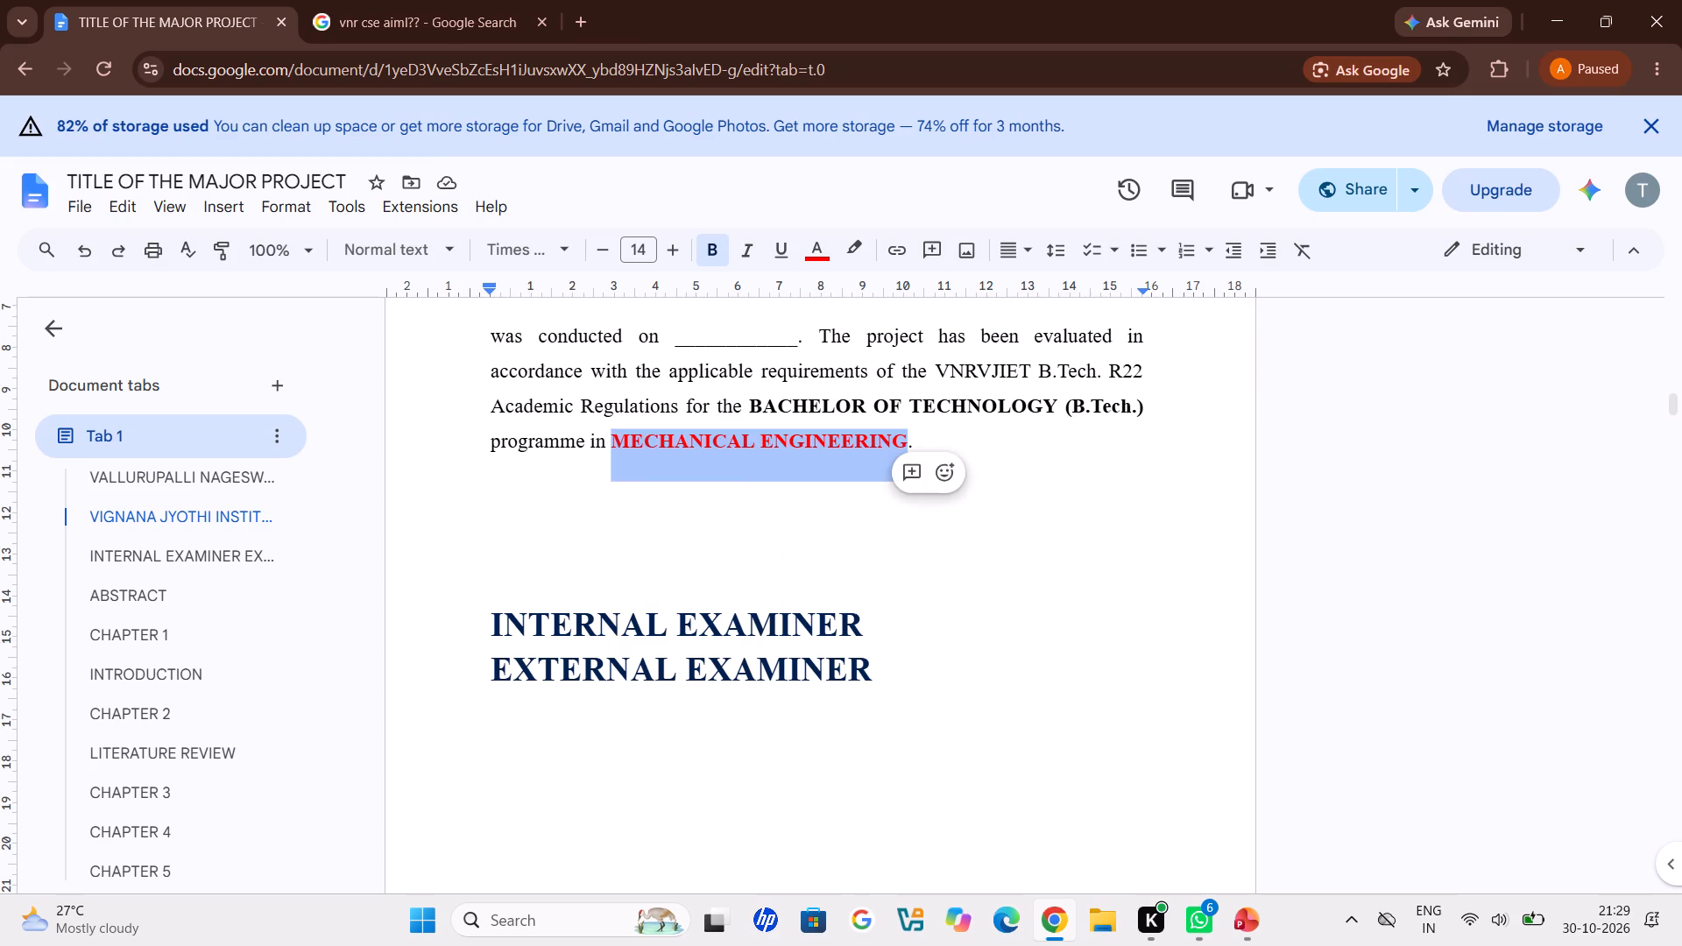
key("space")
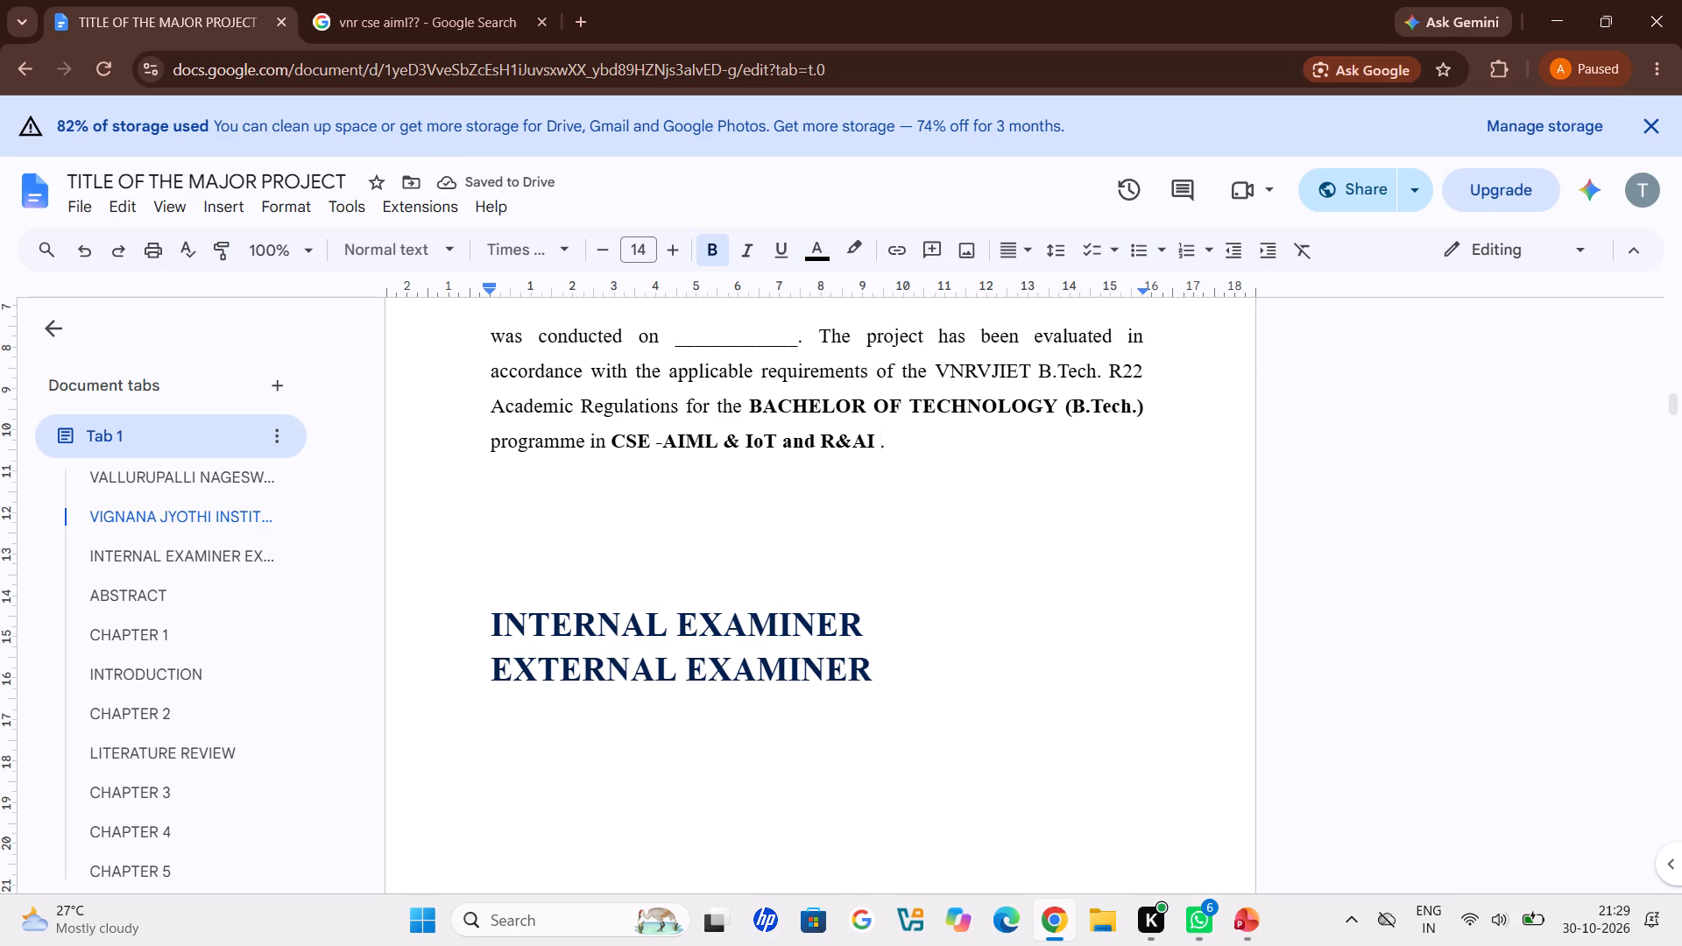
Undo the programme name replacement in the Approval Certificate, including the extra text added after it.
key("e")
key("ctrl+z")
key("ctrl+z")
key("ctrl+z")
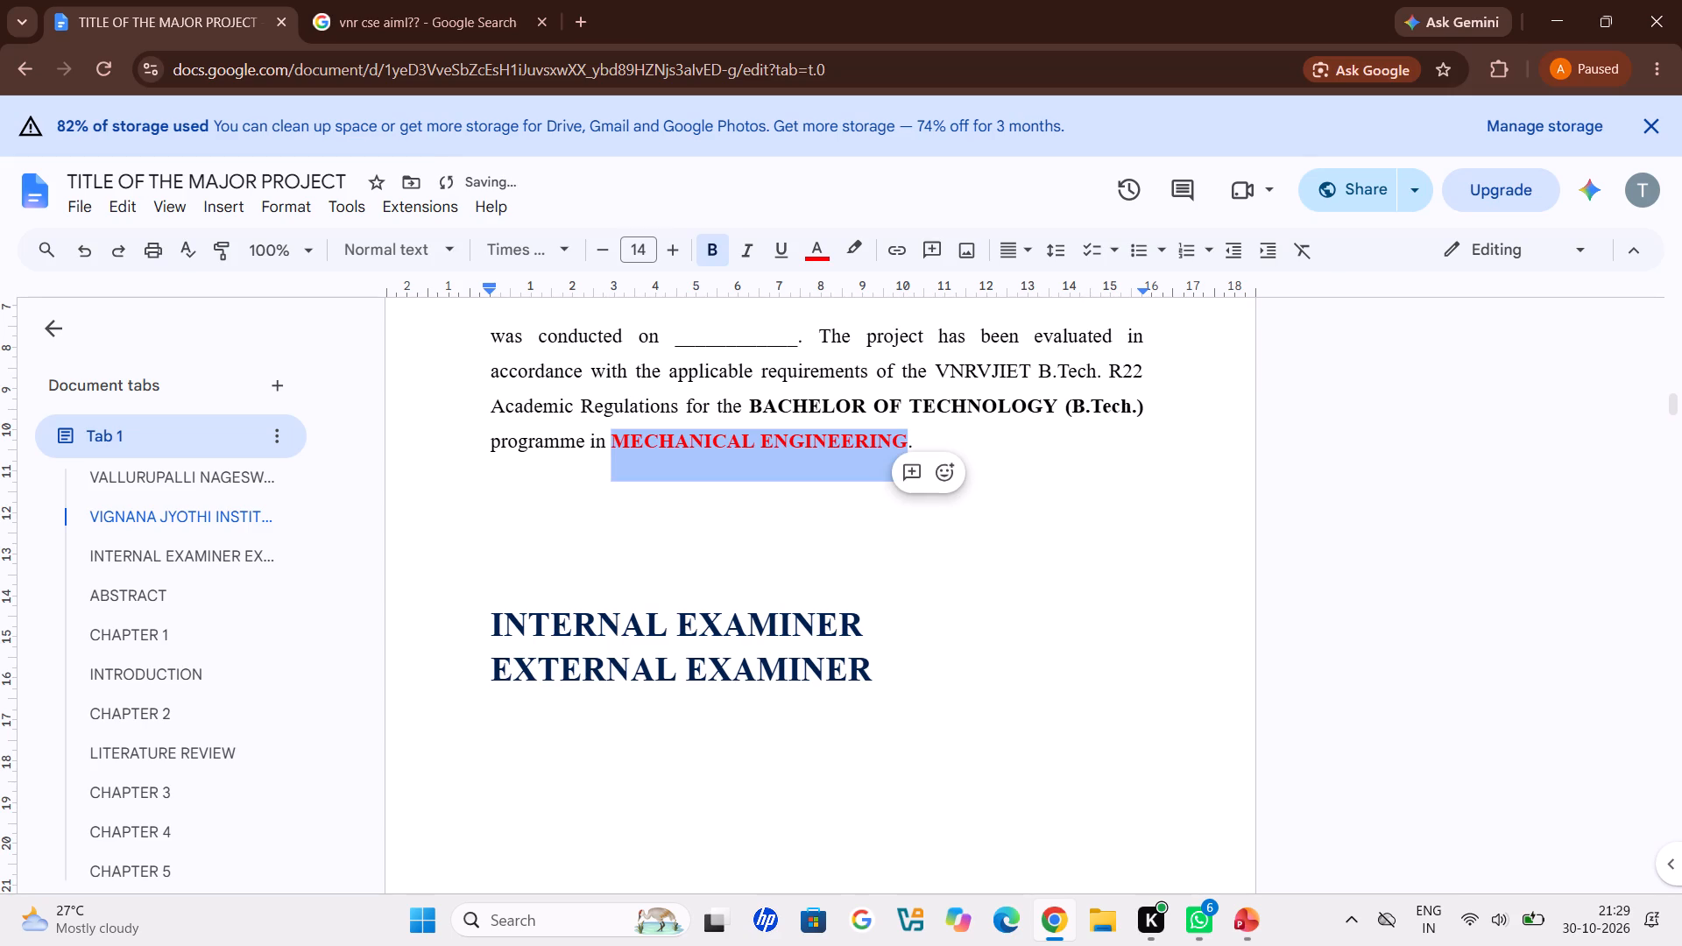
Examine how the department and programme names are worded on the Certificate page.
left_click(900, 582)
scroll(900, 582, "up", 8)
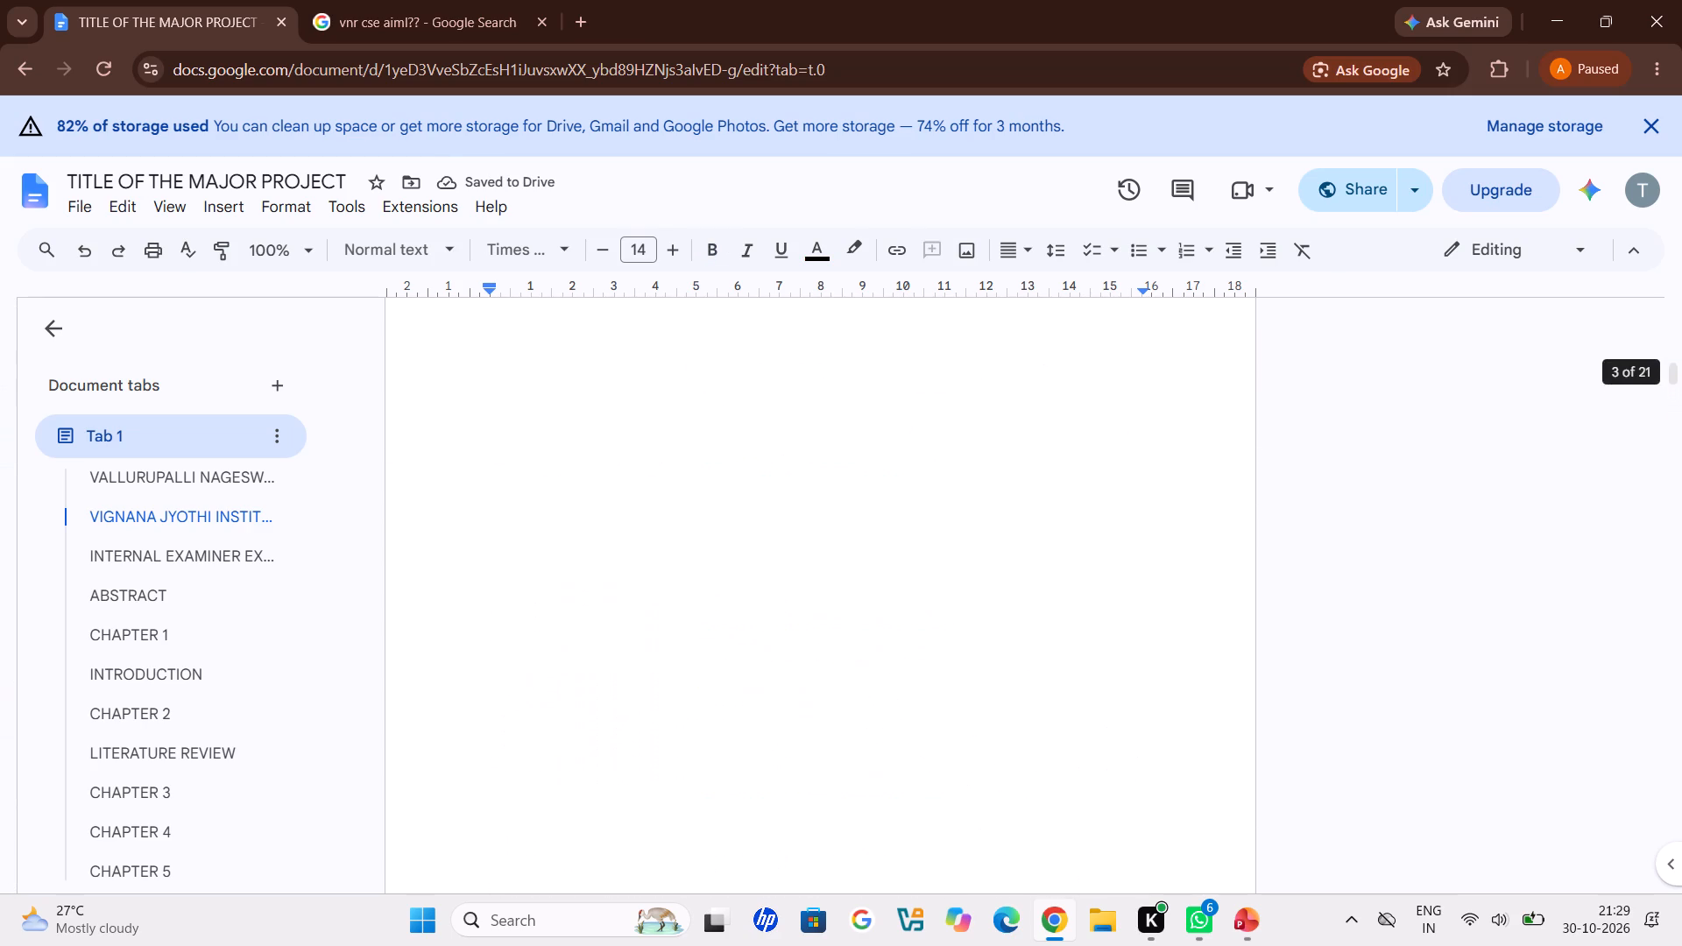
scroll(900, 582, "up", 7)
scroll(900, 582, "down", 1)
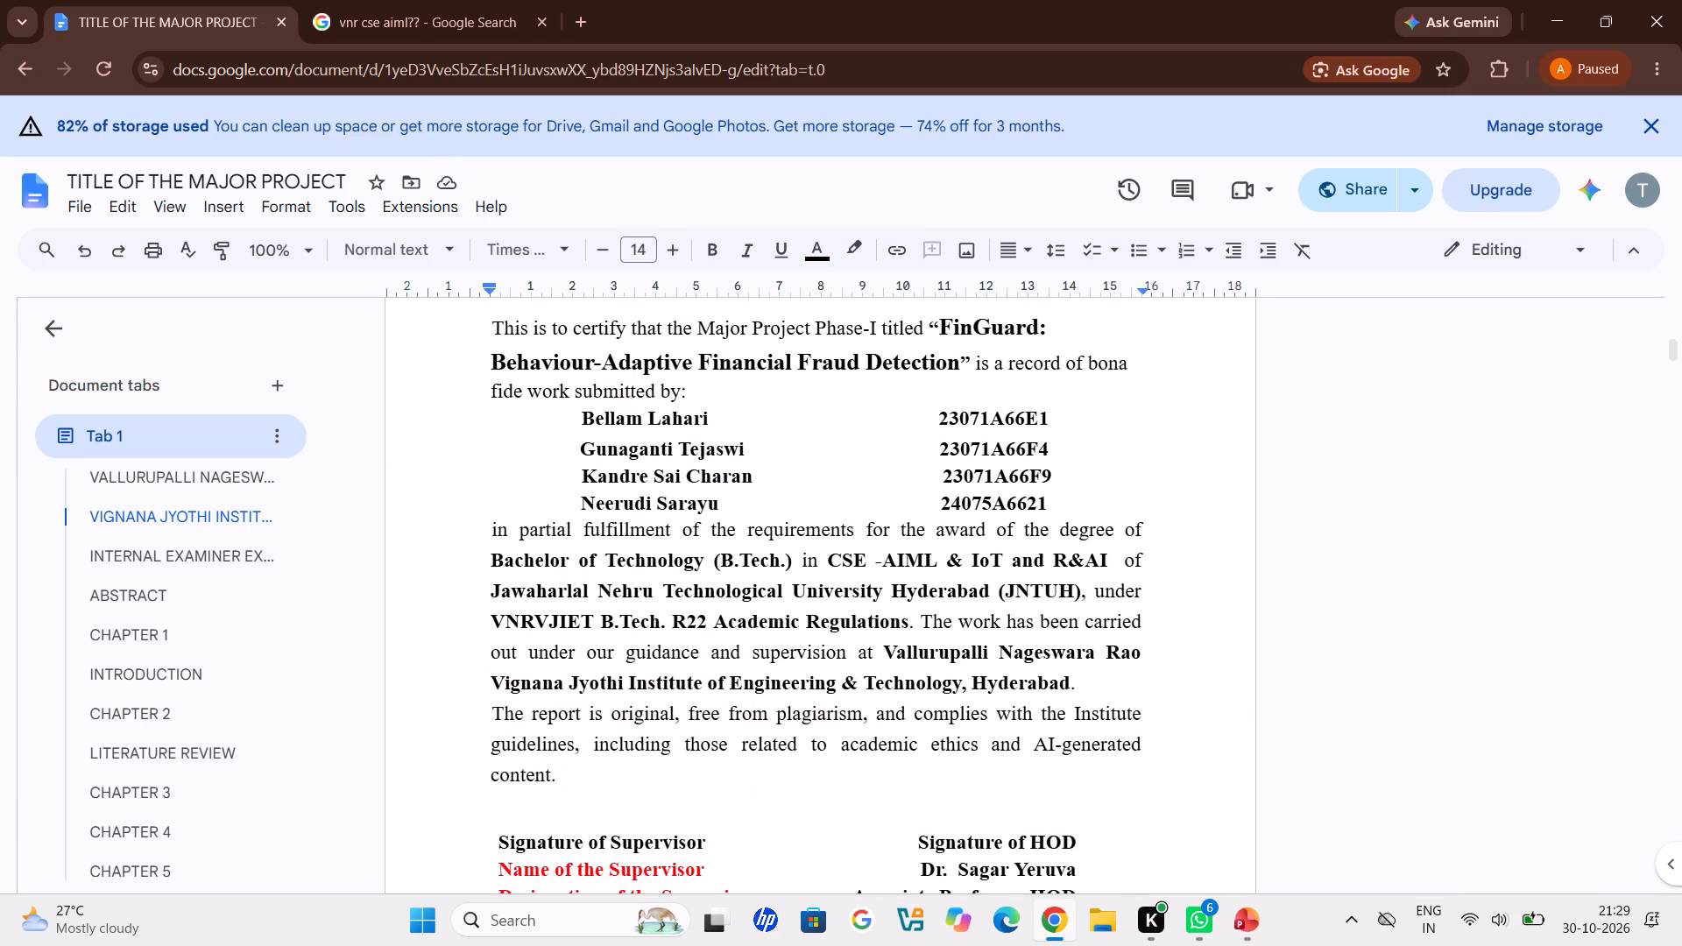
scroll(728, 486, "up", 4)
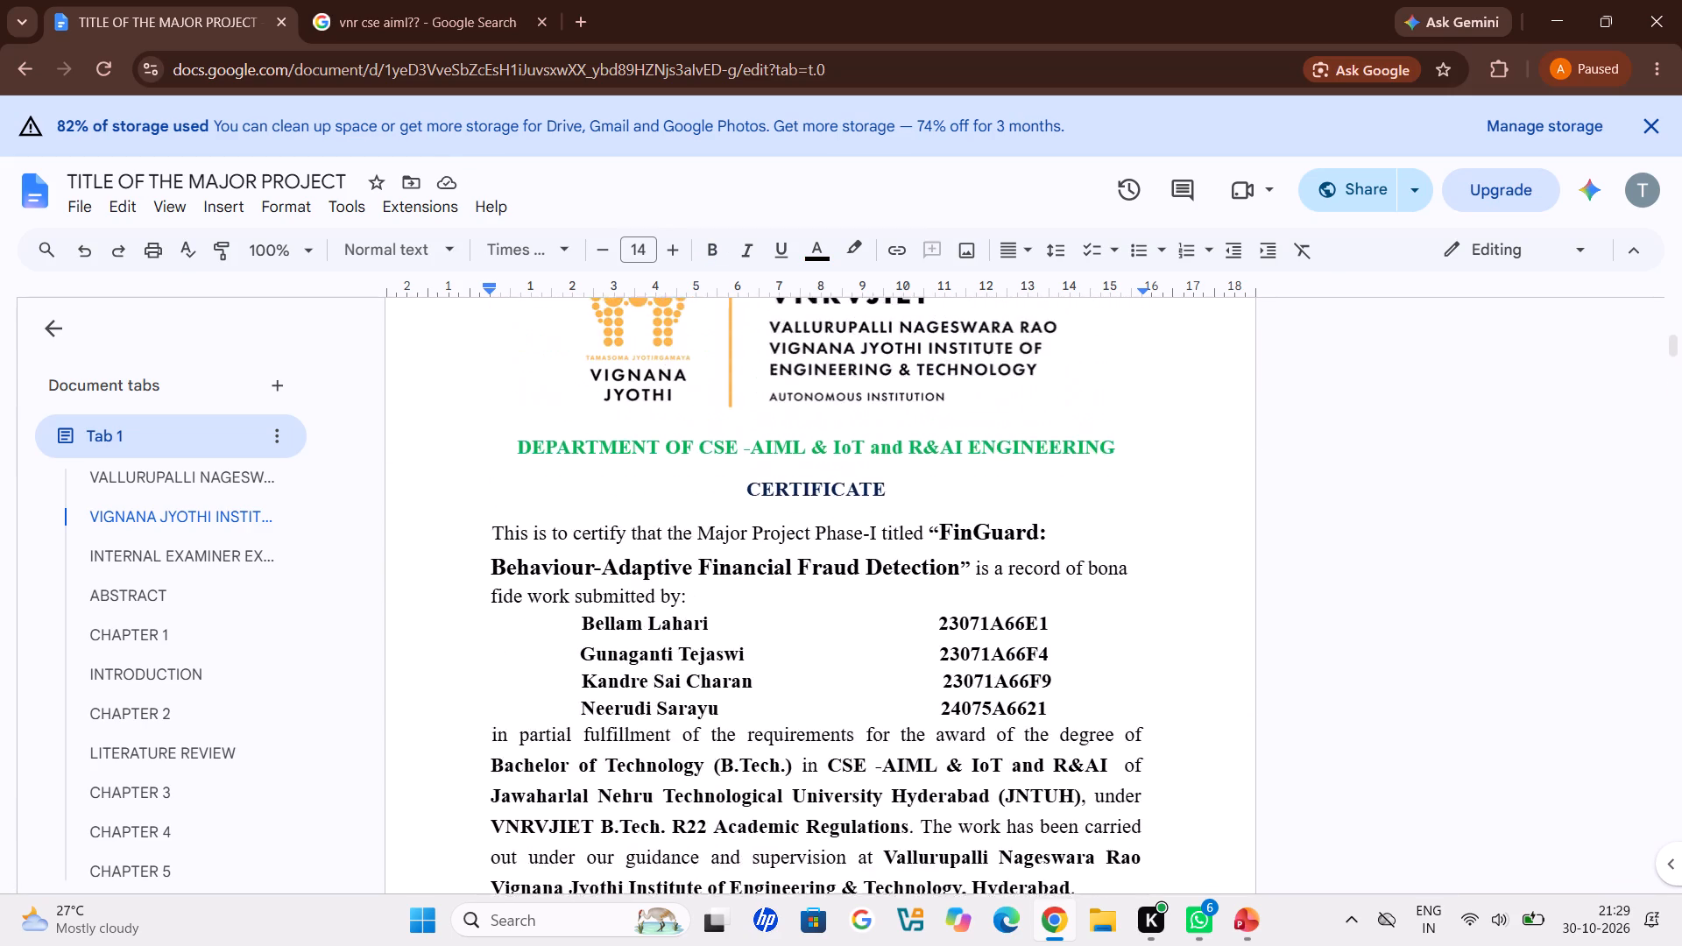
scroll(728, 486, "up", 5)
scroll(728, 486, "down", 2)
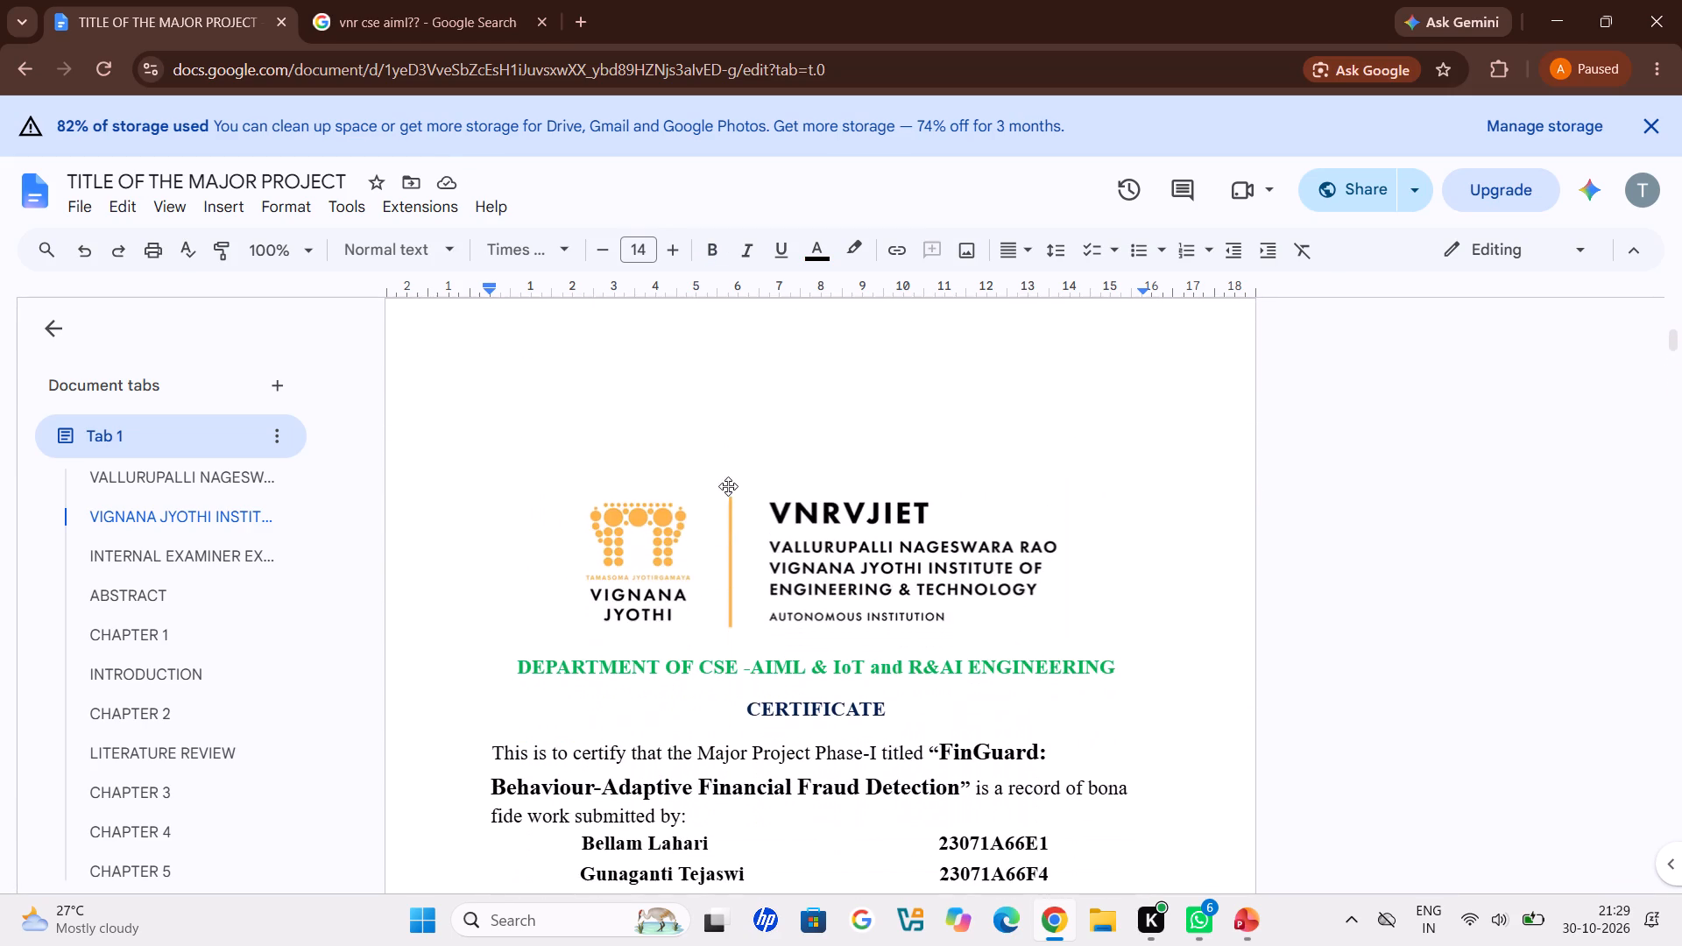
Replace "MECHANICAL ENGINEERING" in the Approval Certificate with "CSE -AIML & IoT and R&AI ENGINEERING" copied from the Certificate page's department heading.
left_click_drag(702, 669, 1085, 667)
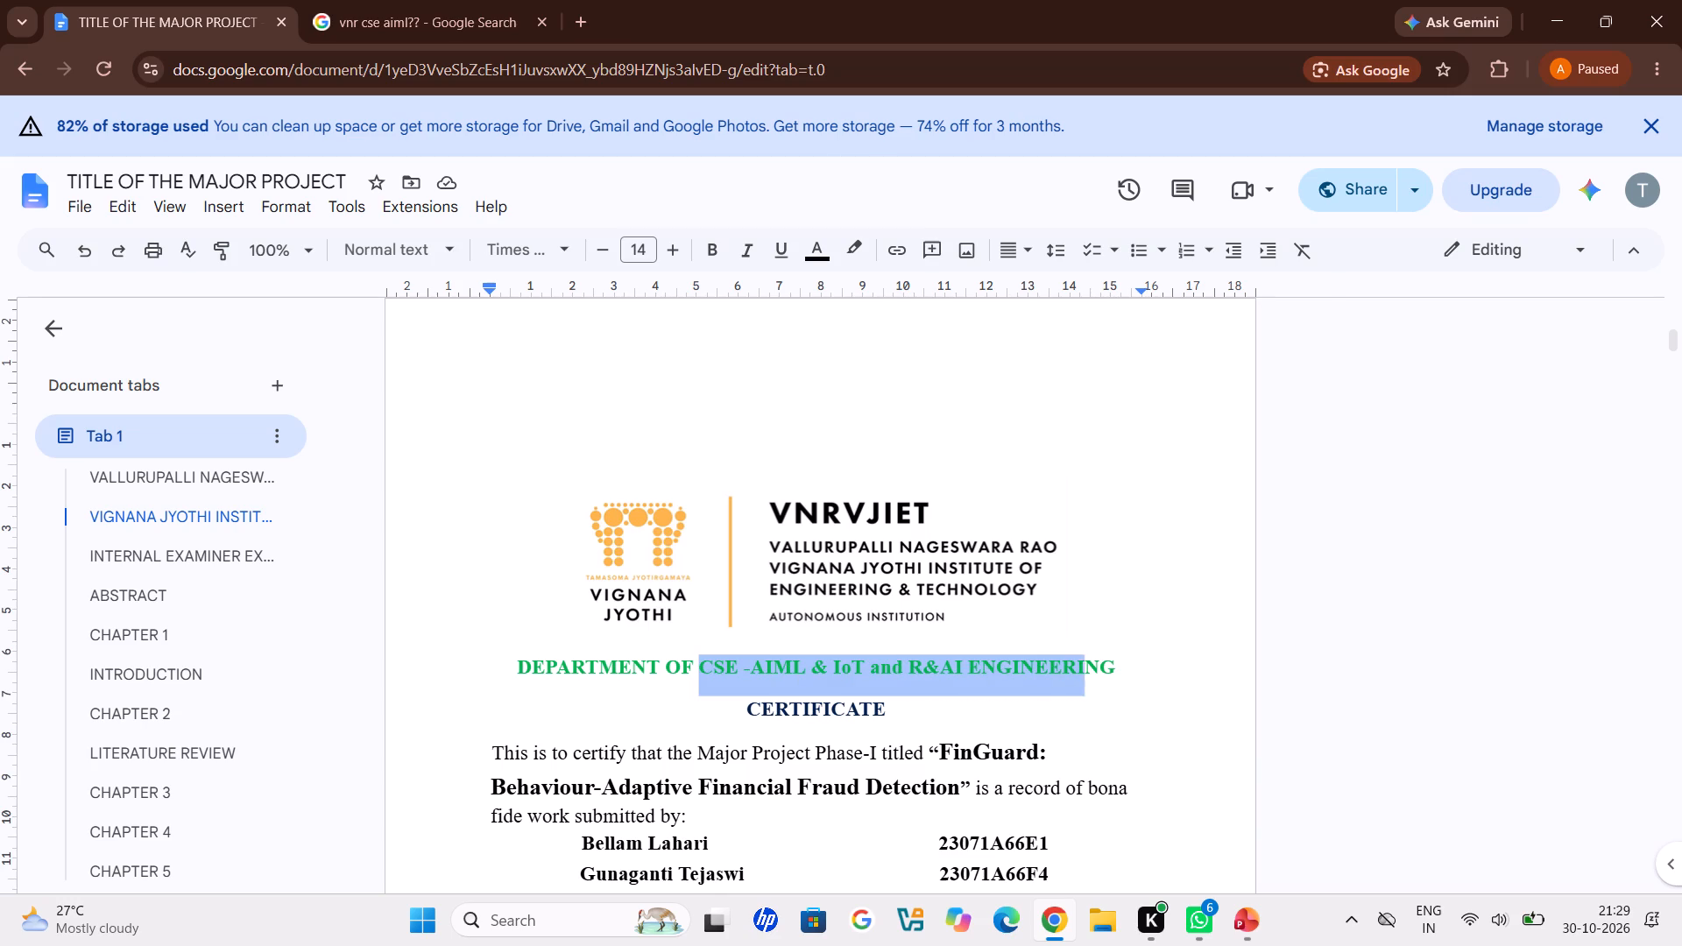
left_click_drag(1085, 667, 1114, 666)
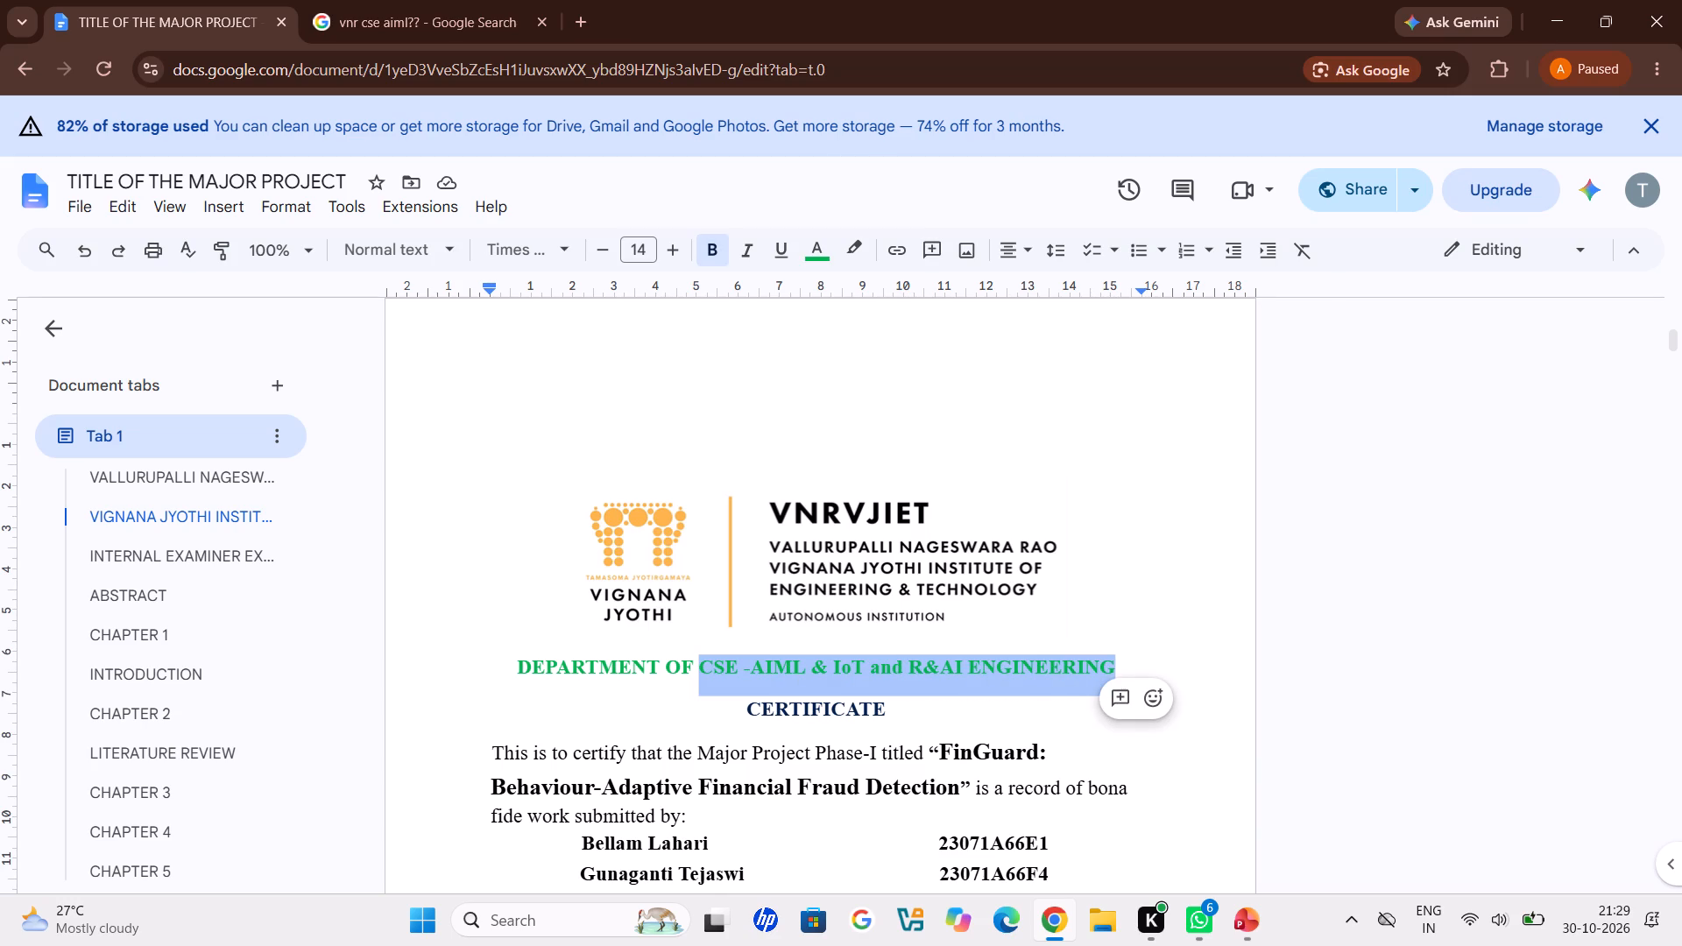
key("ctrl+c")
left_click(1147, 564)
scroll(1147, 564, "down", 8)
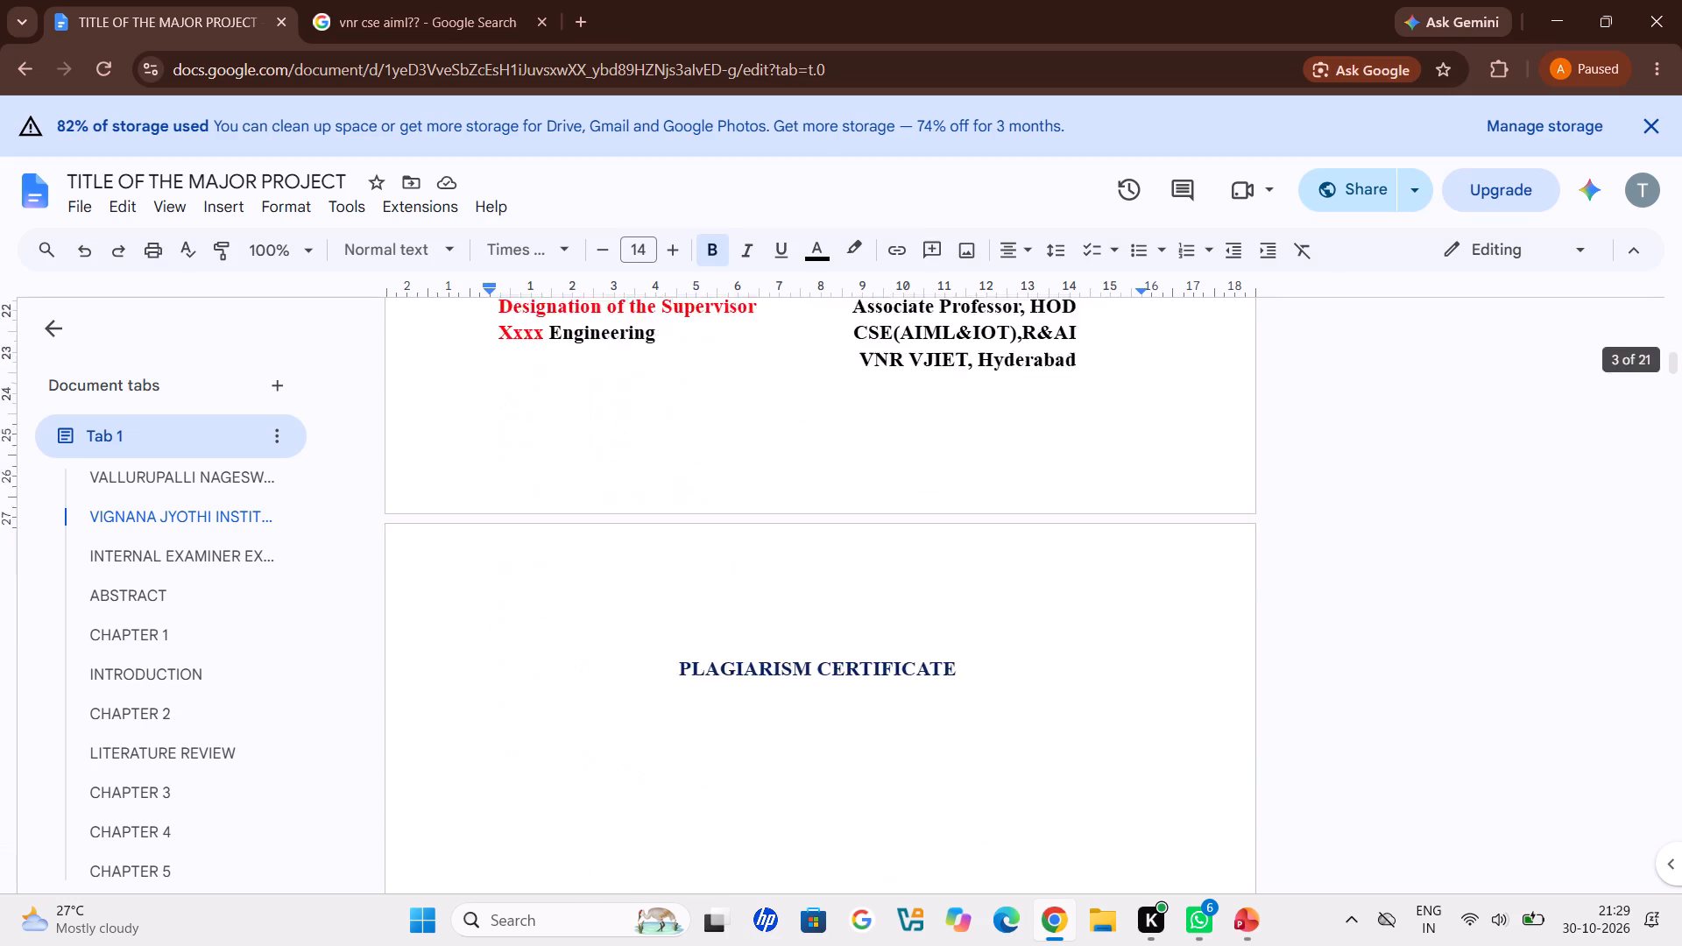
scroll(1147, 564, "down", 6)
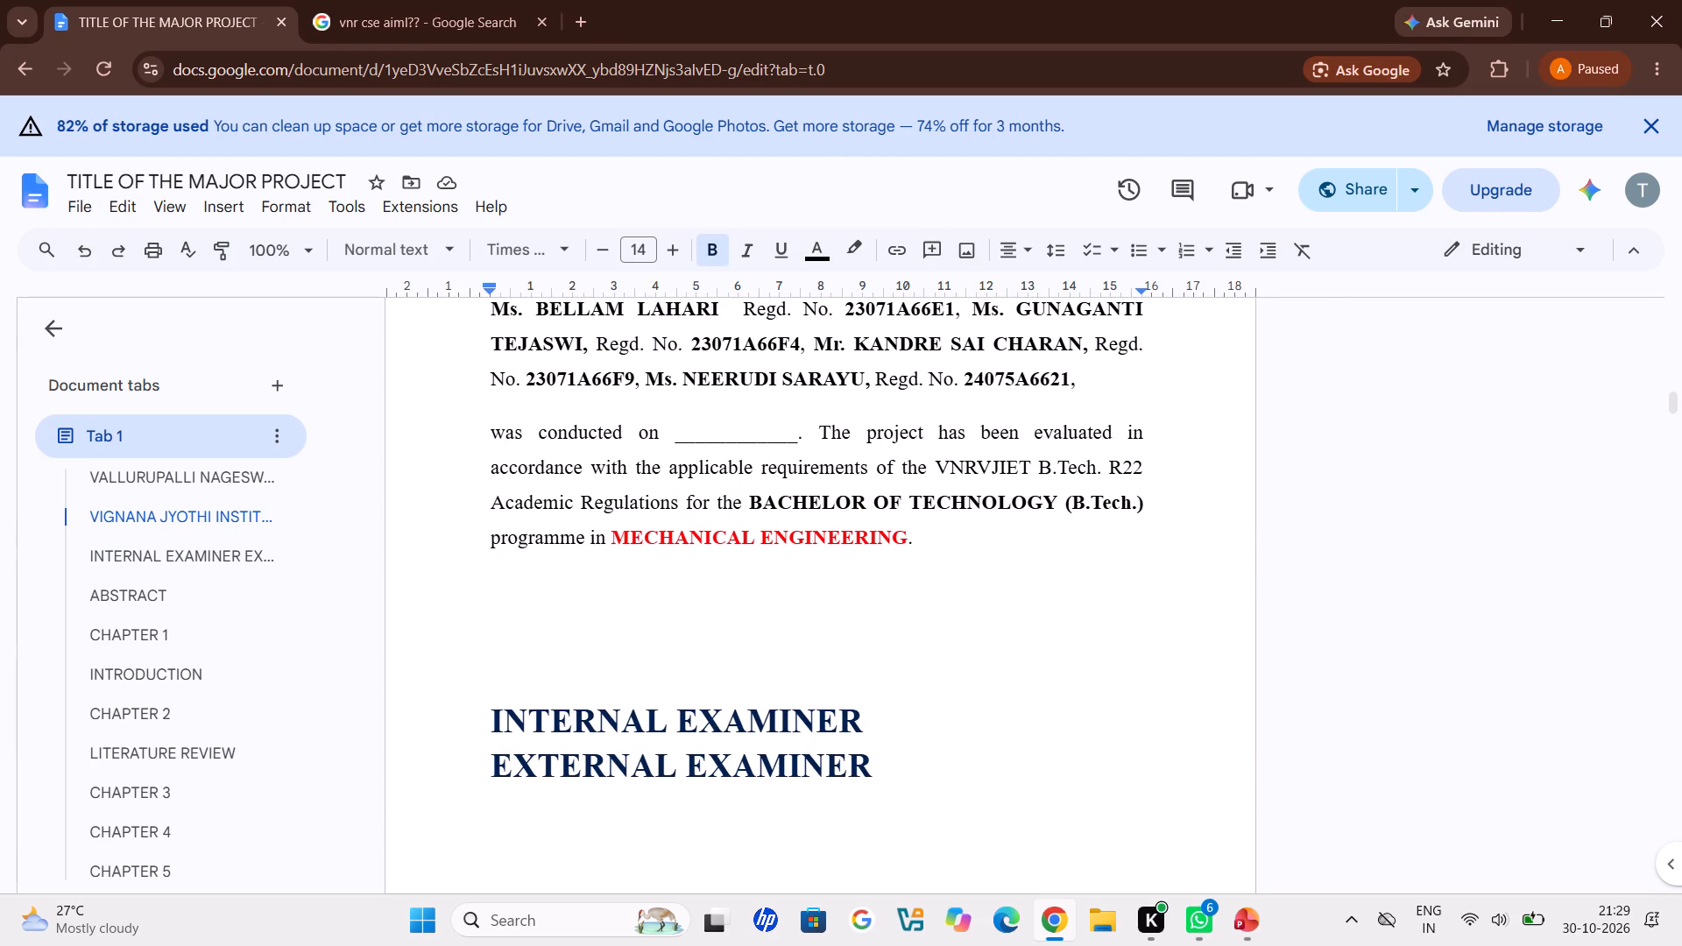
left_click_drag(612, 537, 864, 539)
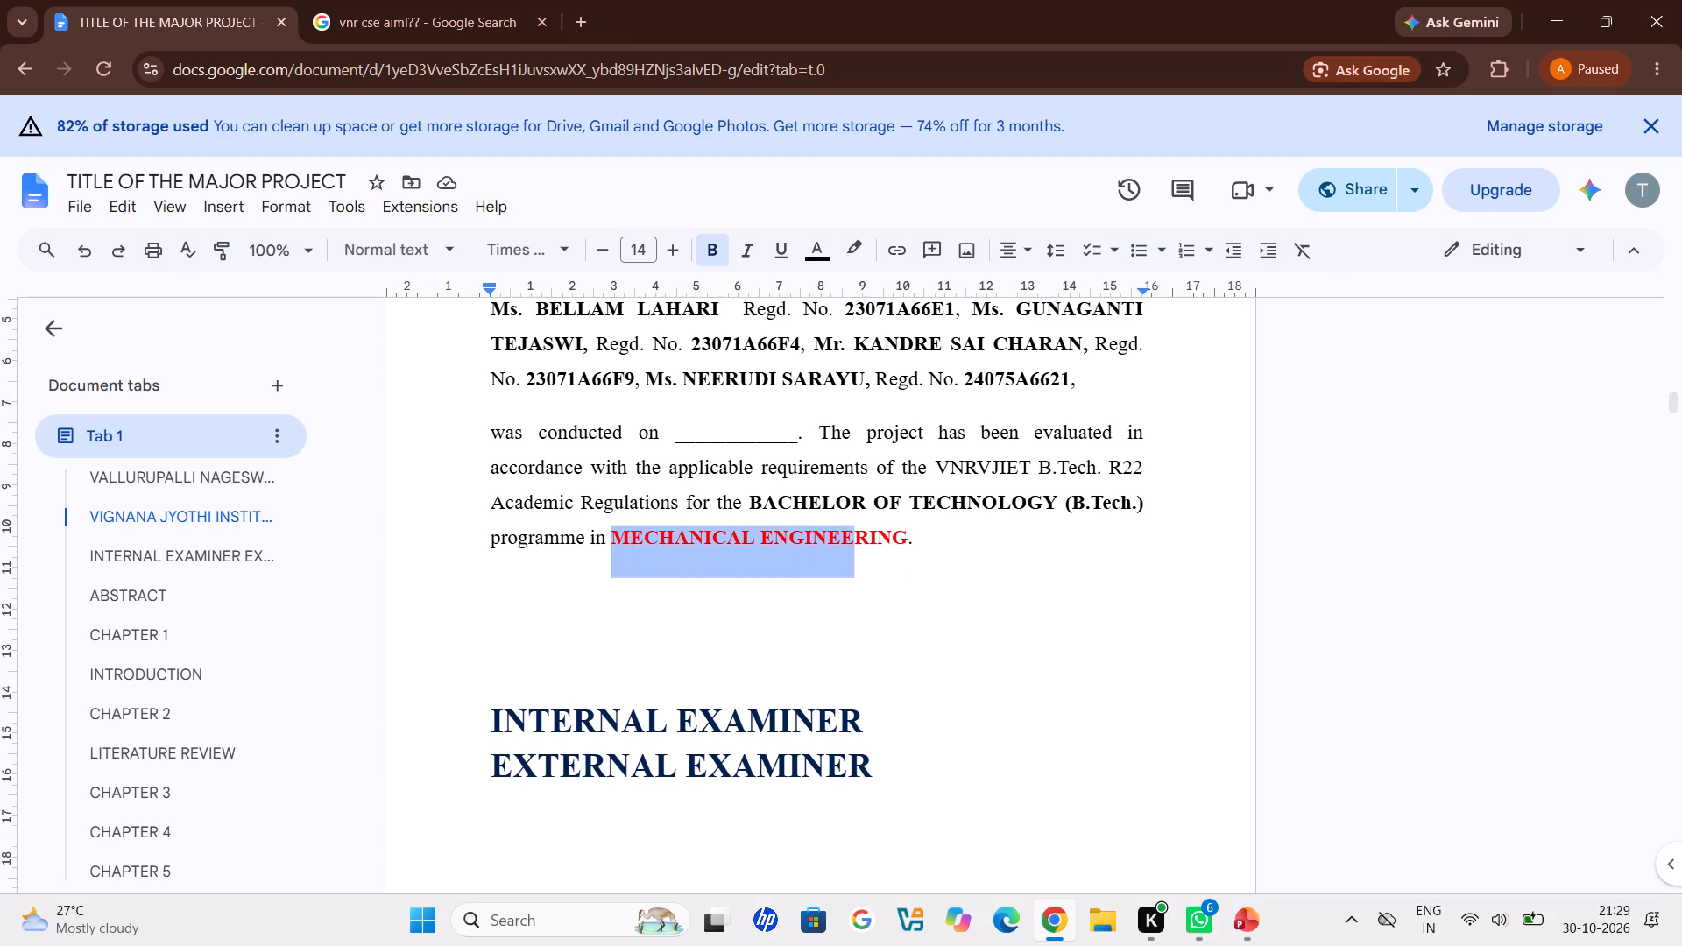
left_click_drag(864, 539, 909, 539)
key("ctrl+v")
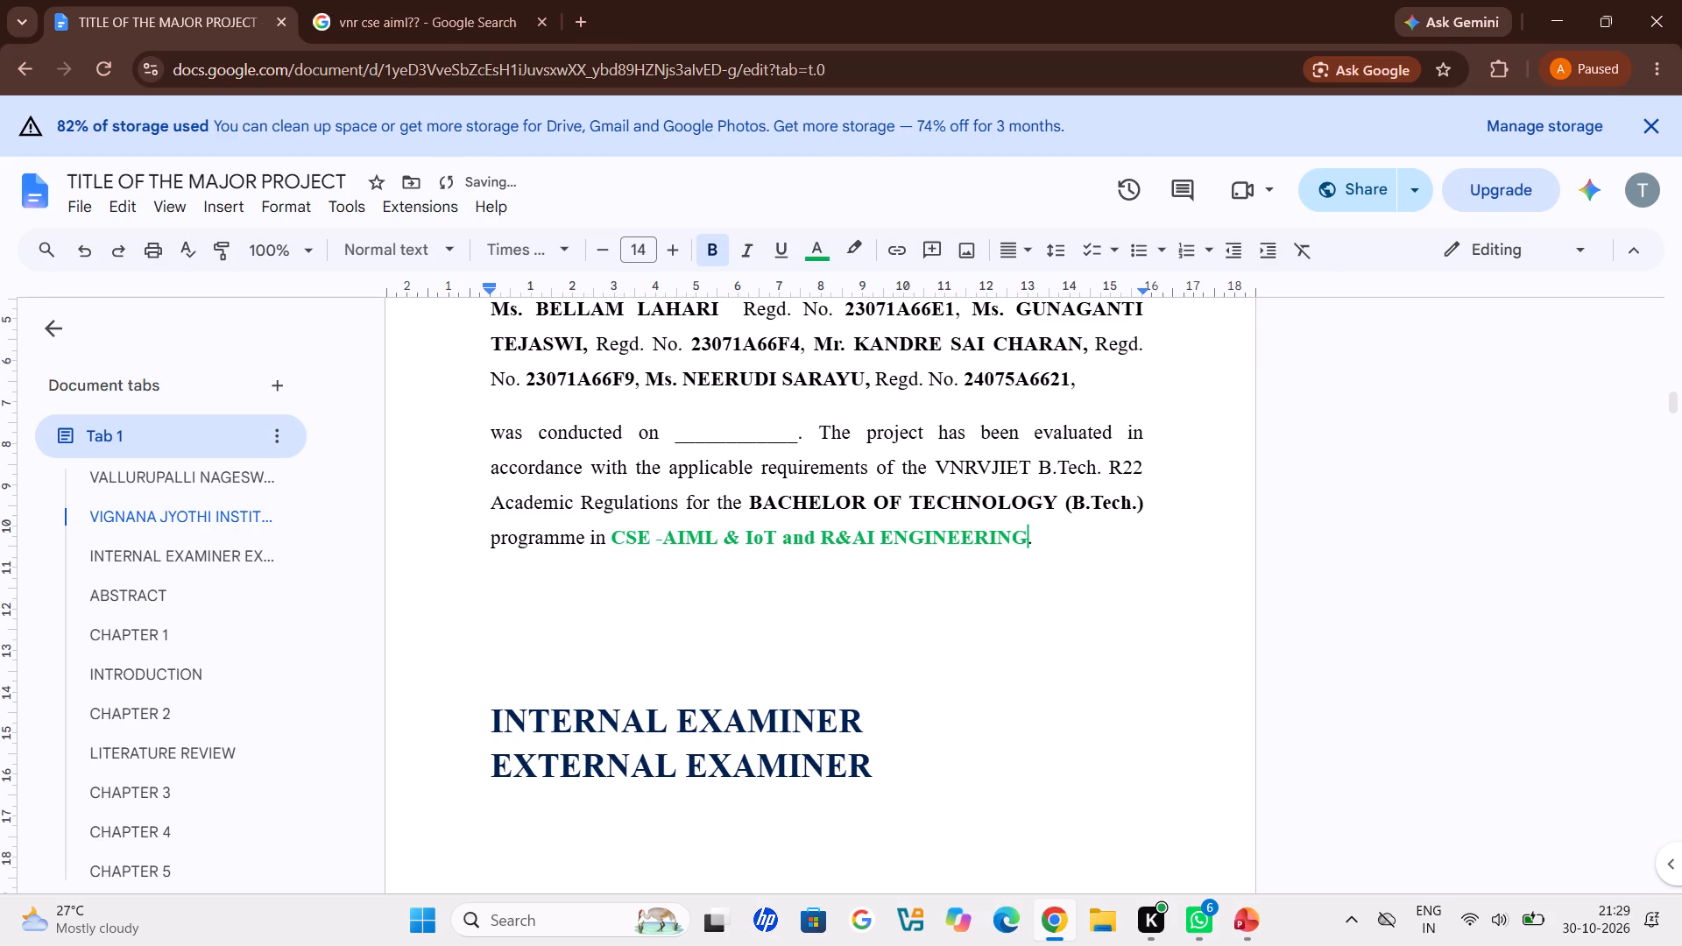
Change the text colour of the programme name "CSE -AIML & IoT and R&AI ENGINEERING" in the Approval Certificate to black.
left_click_drag(1026, 538, 625, 536)
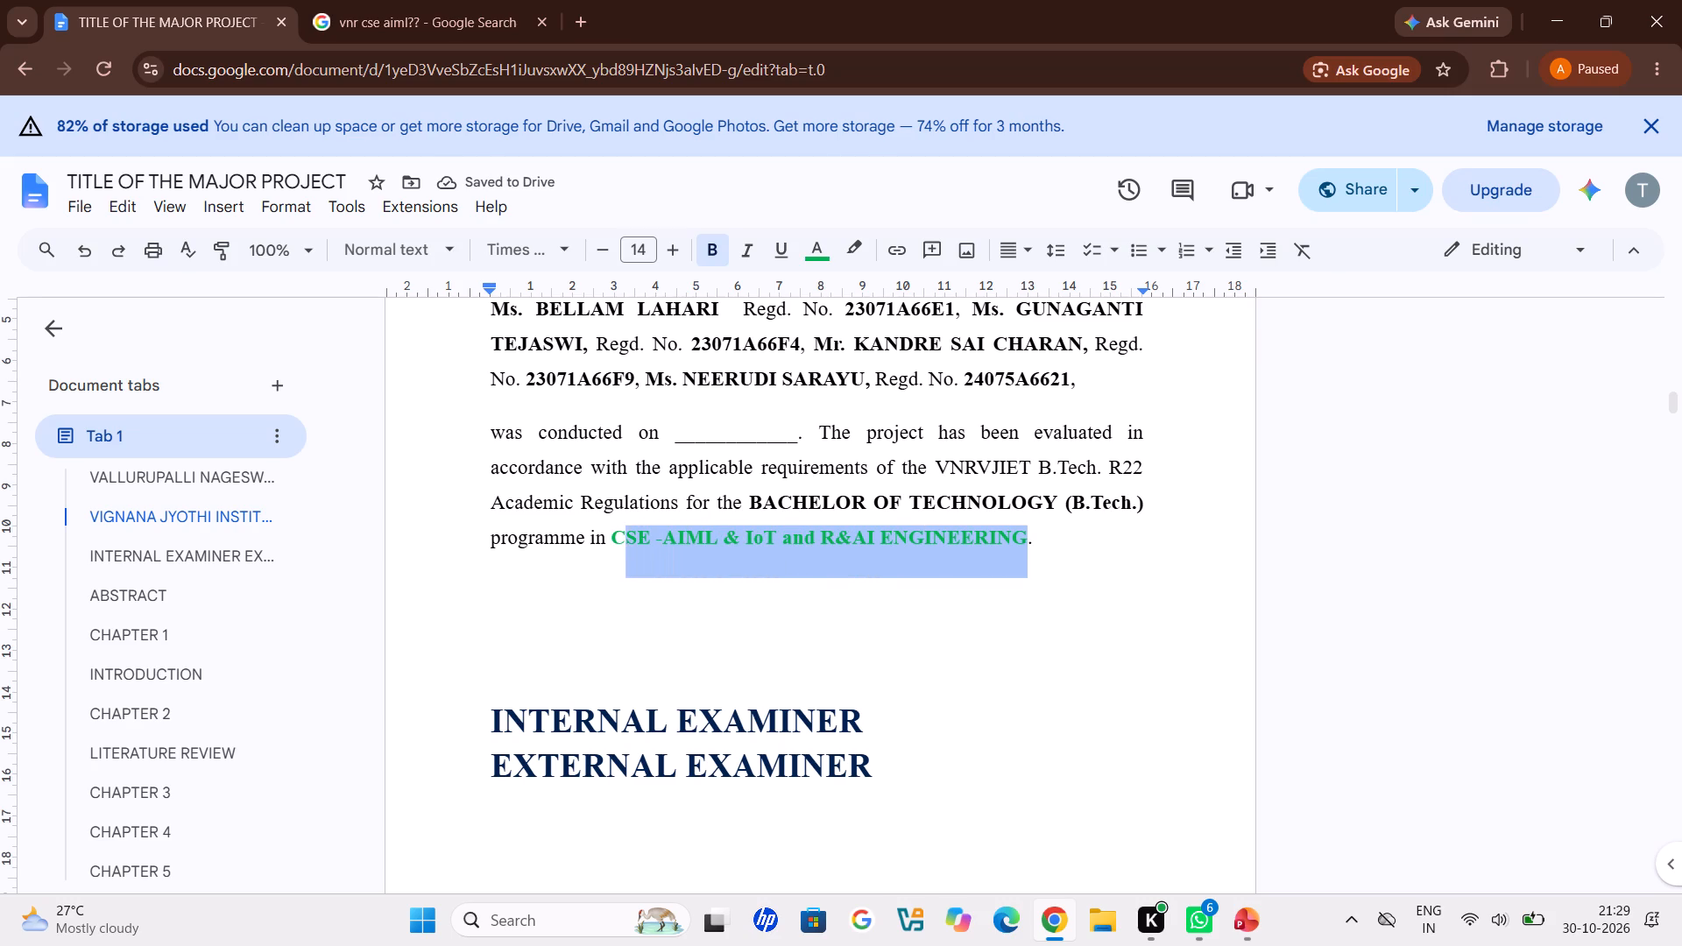
left_click_drag(625, 536, 613, 535)
left_click(816, 252)
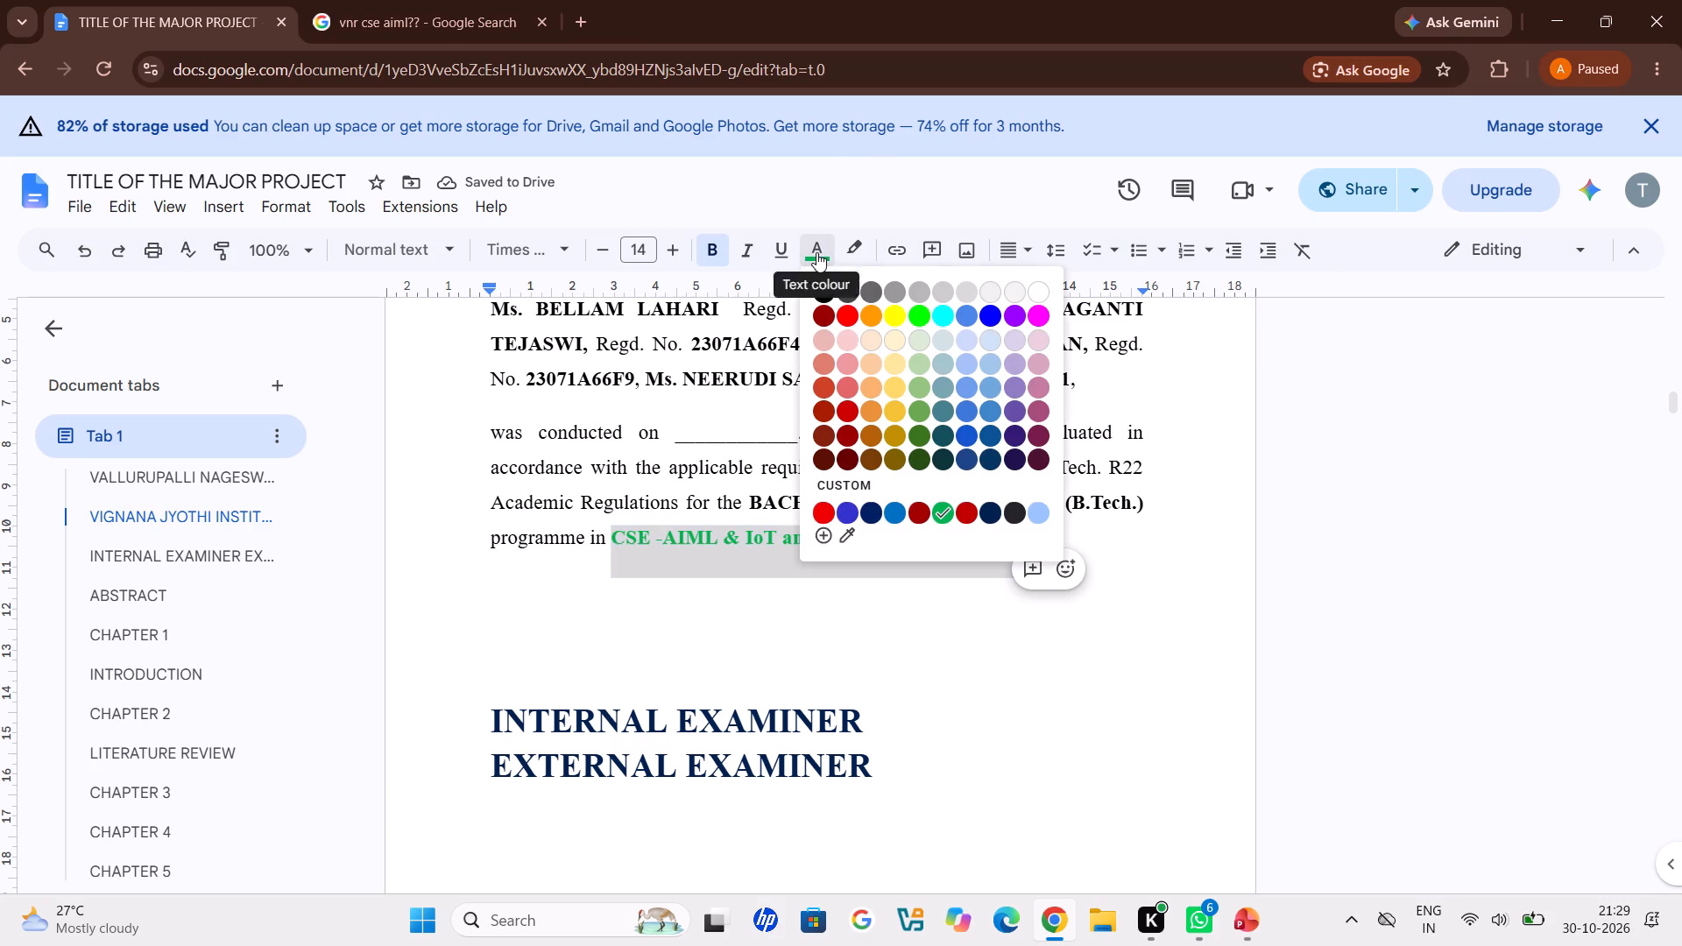
left_click(820, 286)
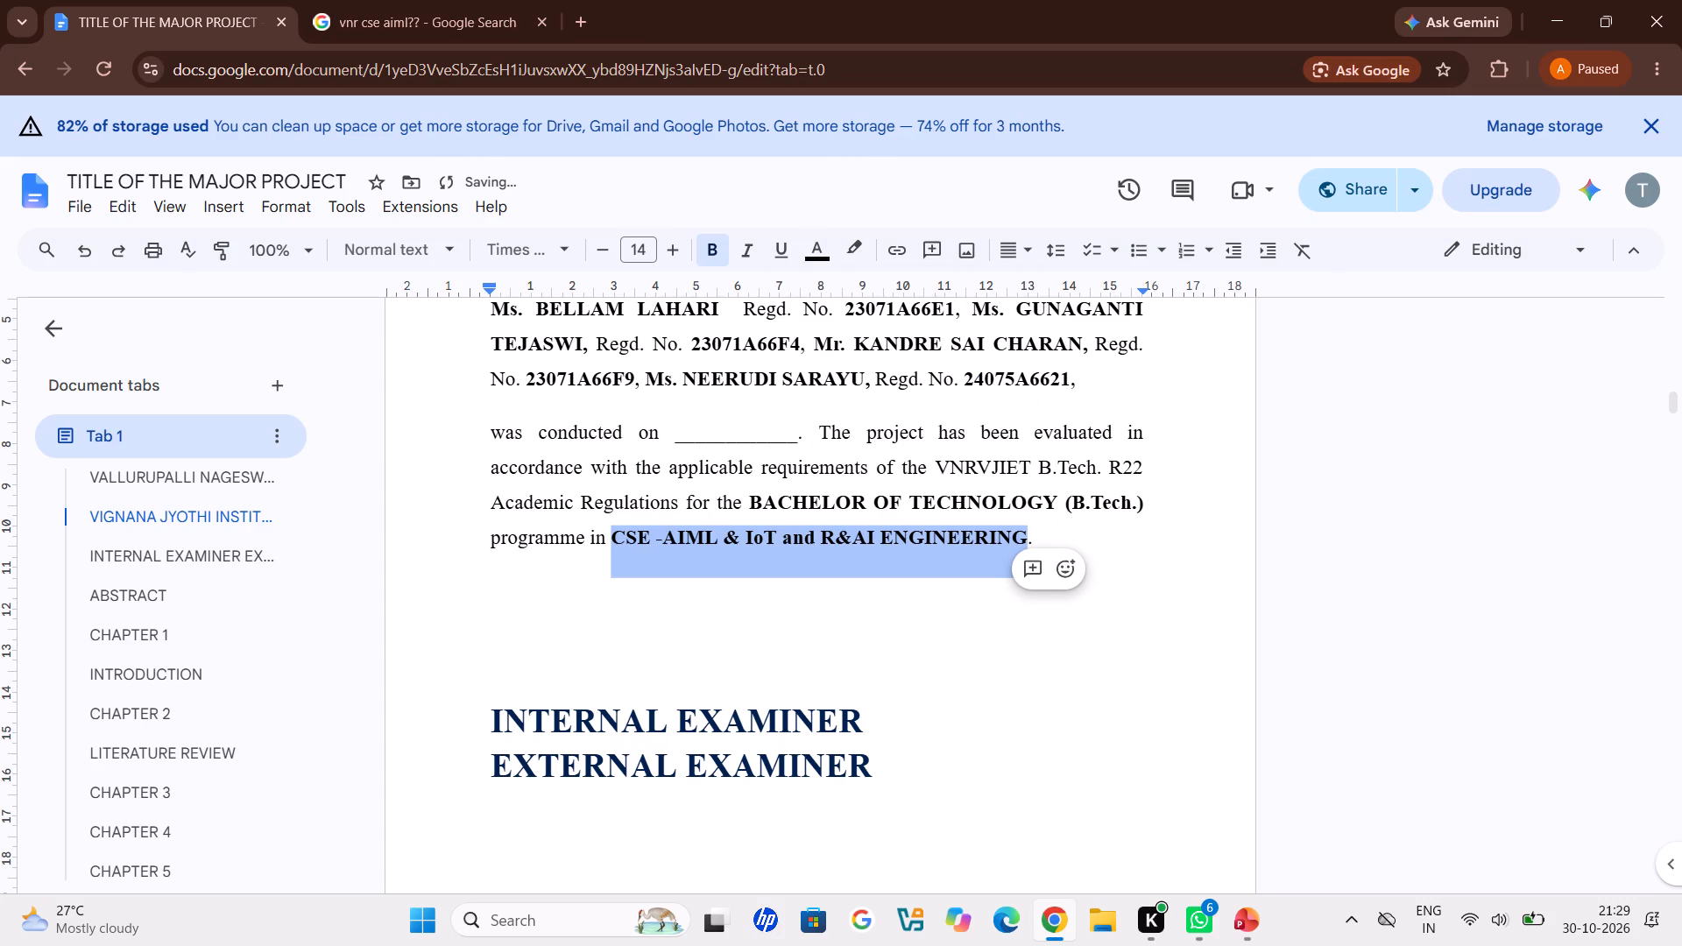
left_click(828, 599)
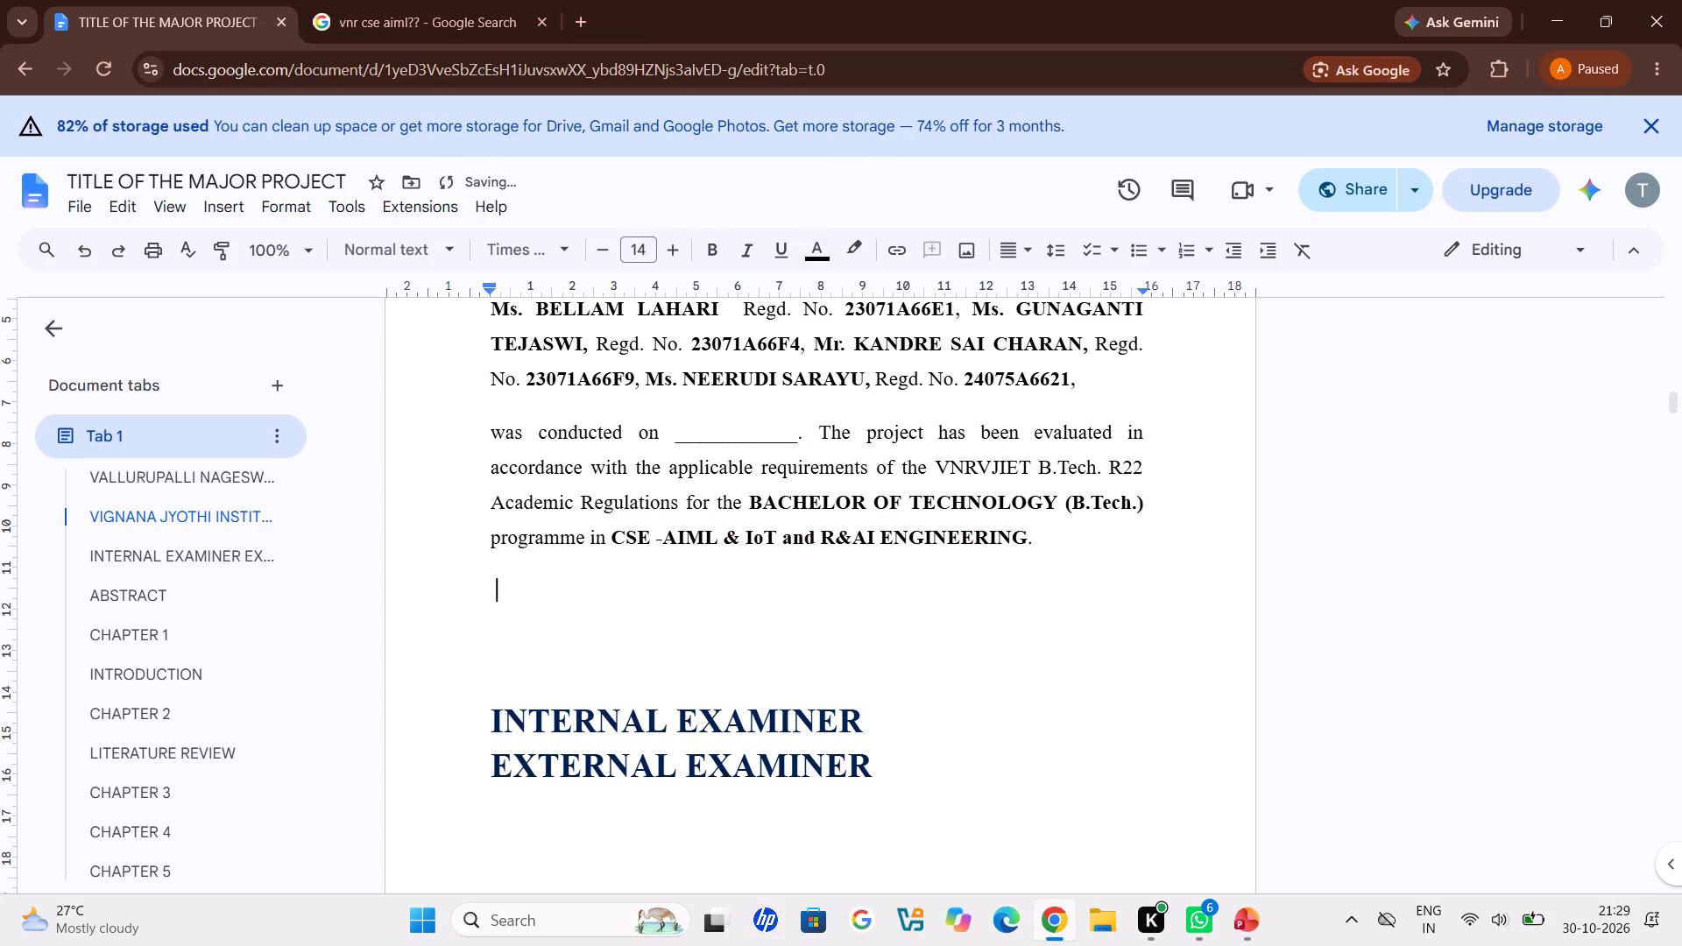
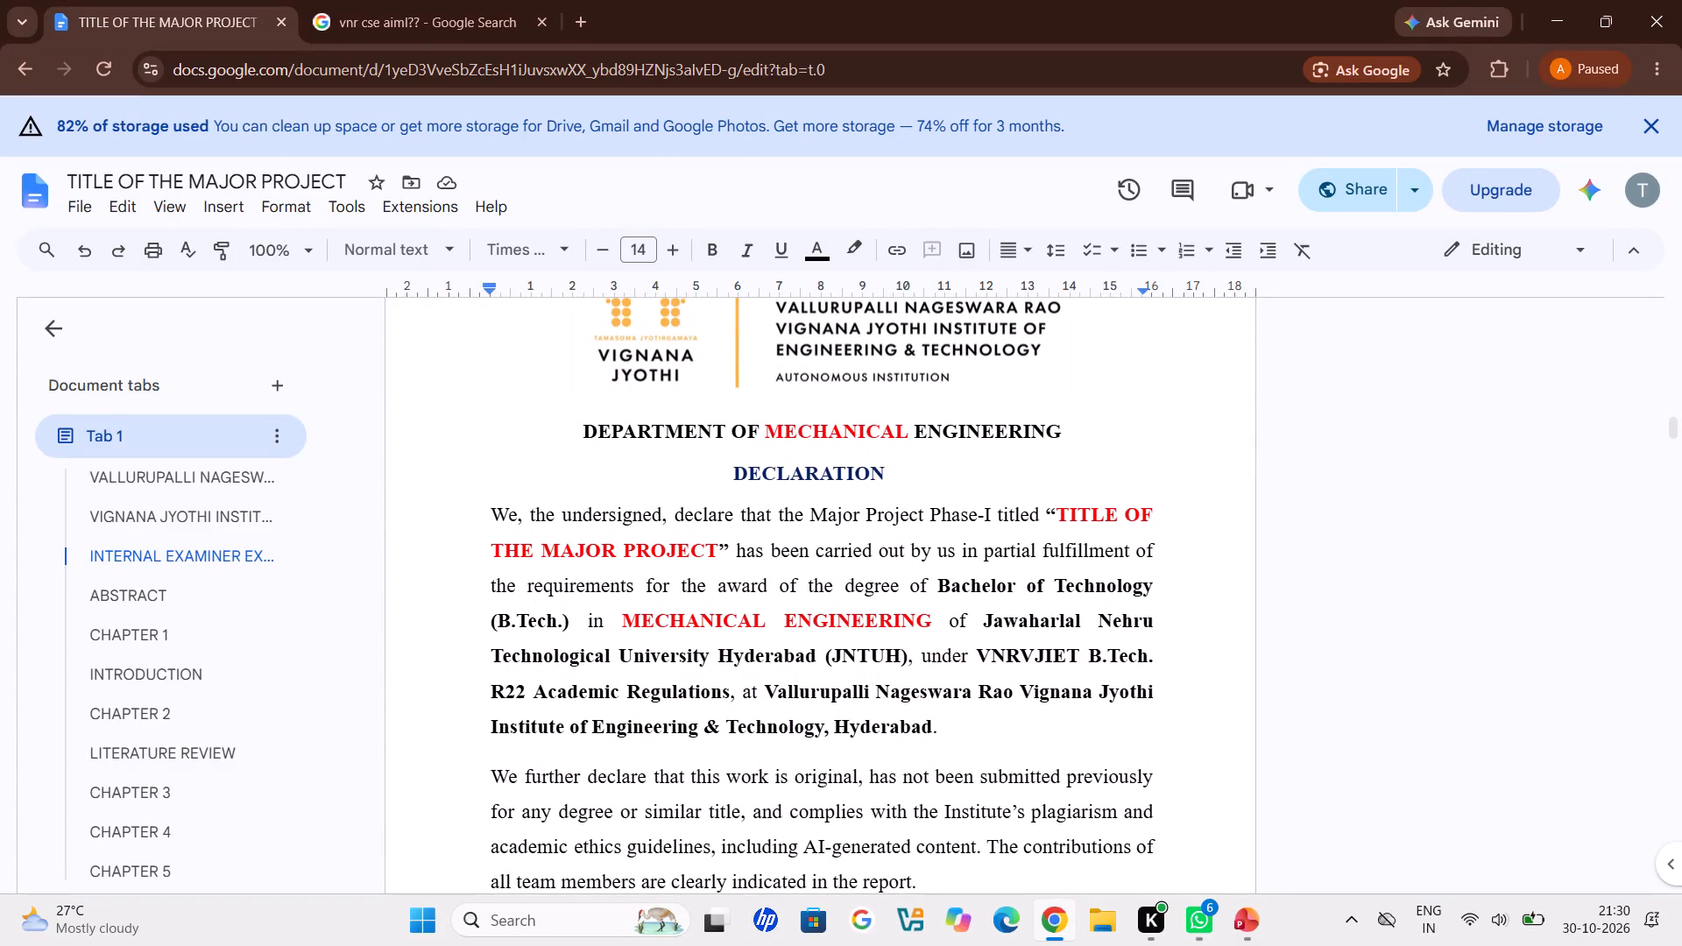
Replace "MECHANICAL" in the Declaration page's department heading with the copied "CSE -AIML & IoT and R&AI", removing the duplicate "ENGINEERING" pasted along with it.
left_click_drag(767, 432, 905, 433)
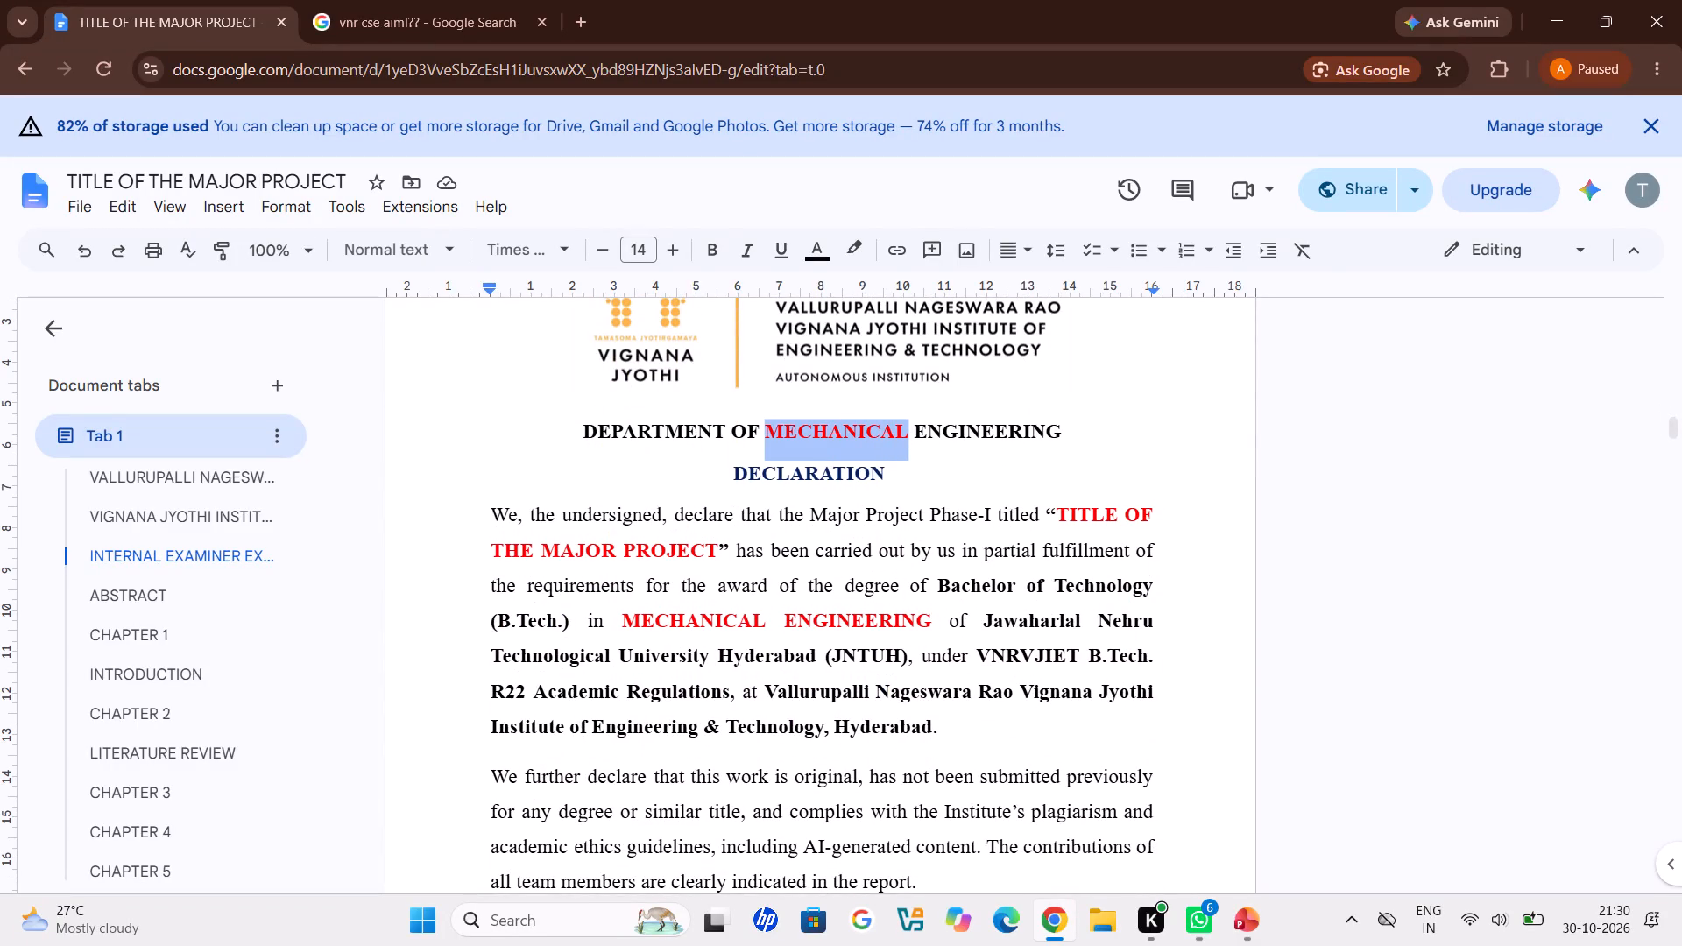
left_click_drag(905, 433, 908, 433)
key("ctrl+v")
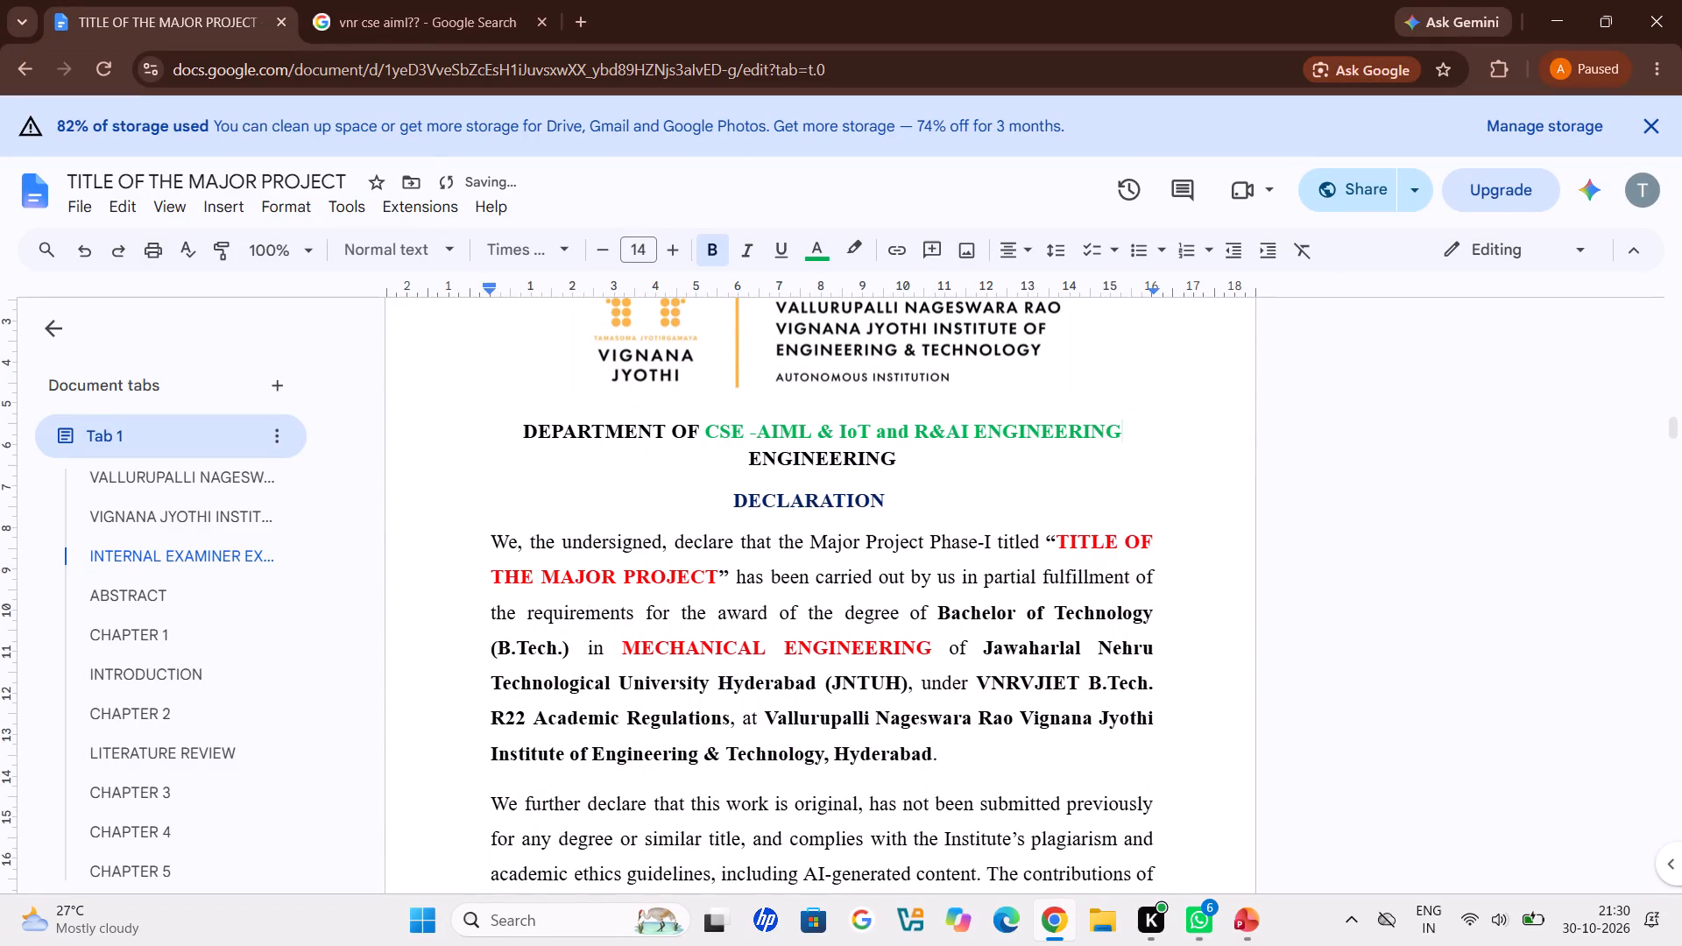
key("BackSpace")
key("BackSpace")
key("BackSpace")
key("BackSpace")
key("BackSpace")
key("BackSpace")
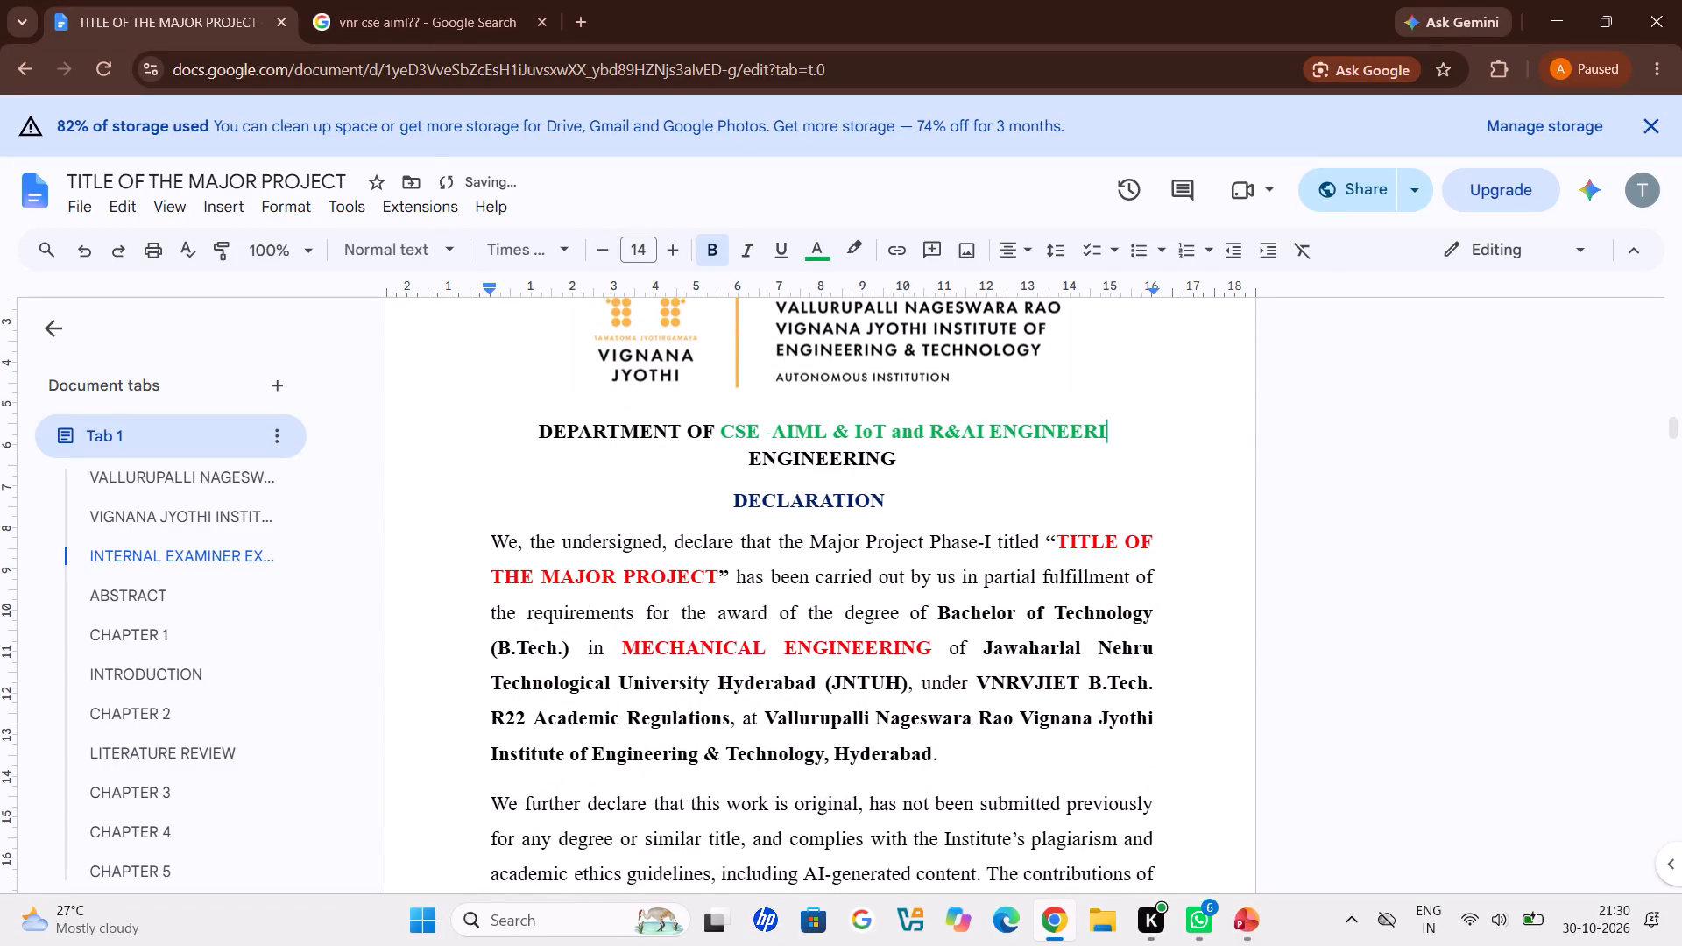
key("BackSpace")
key("BackSpace")
key("BackSpace")
key("BackSpace")
key("BackSpace")
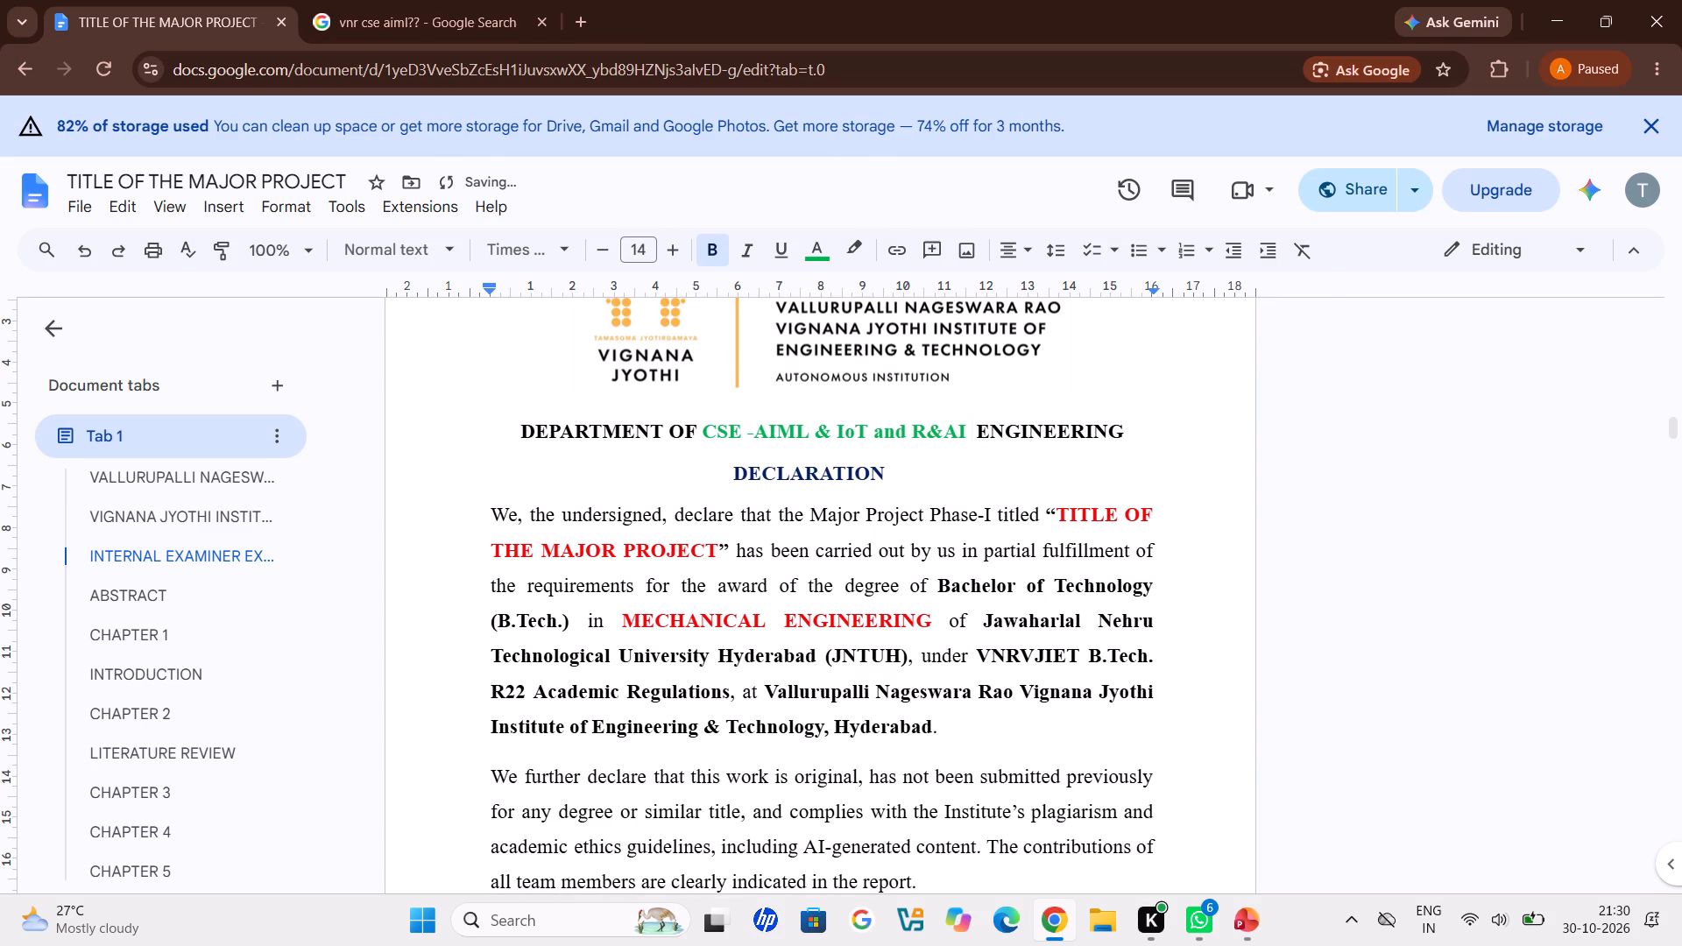
Change the text colour of "CSE -AIML & IoT and R&AI" in the Declaration page's department heading to black.
left_click_drag(700, 430, 959, 430)
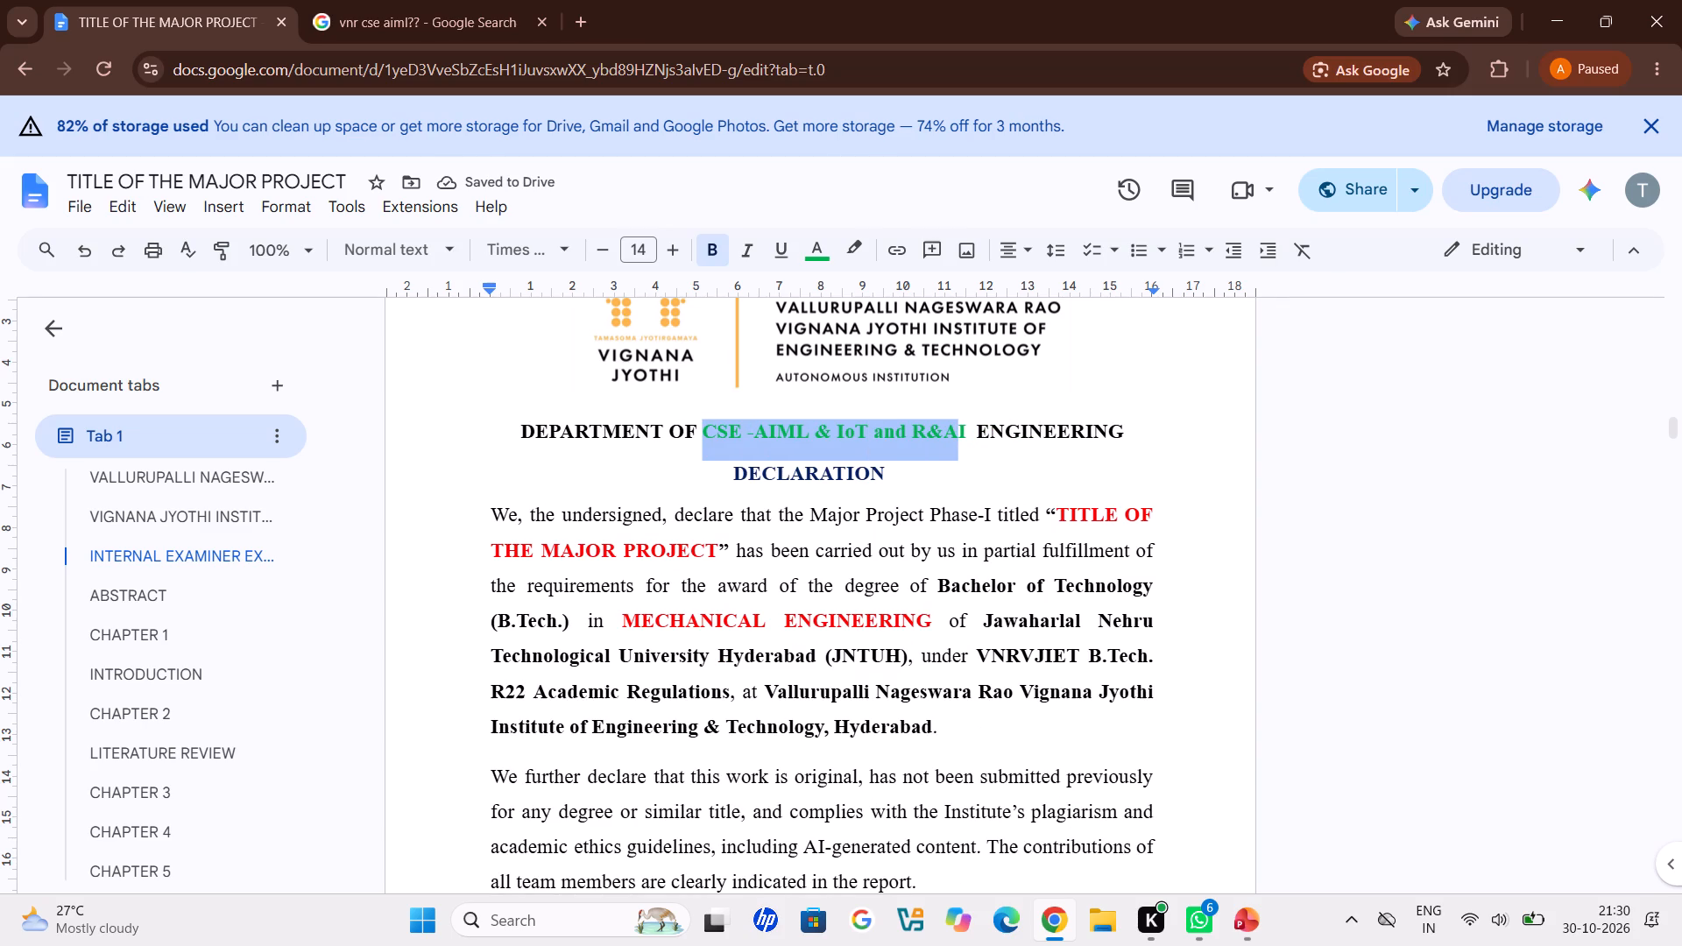
left_click_drag(959, 430, 965, 430)
left_click(815, 244)
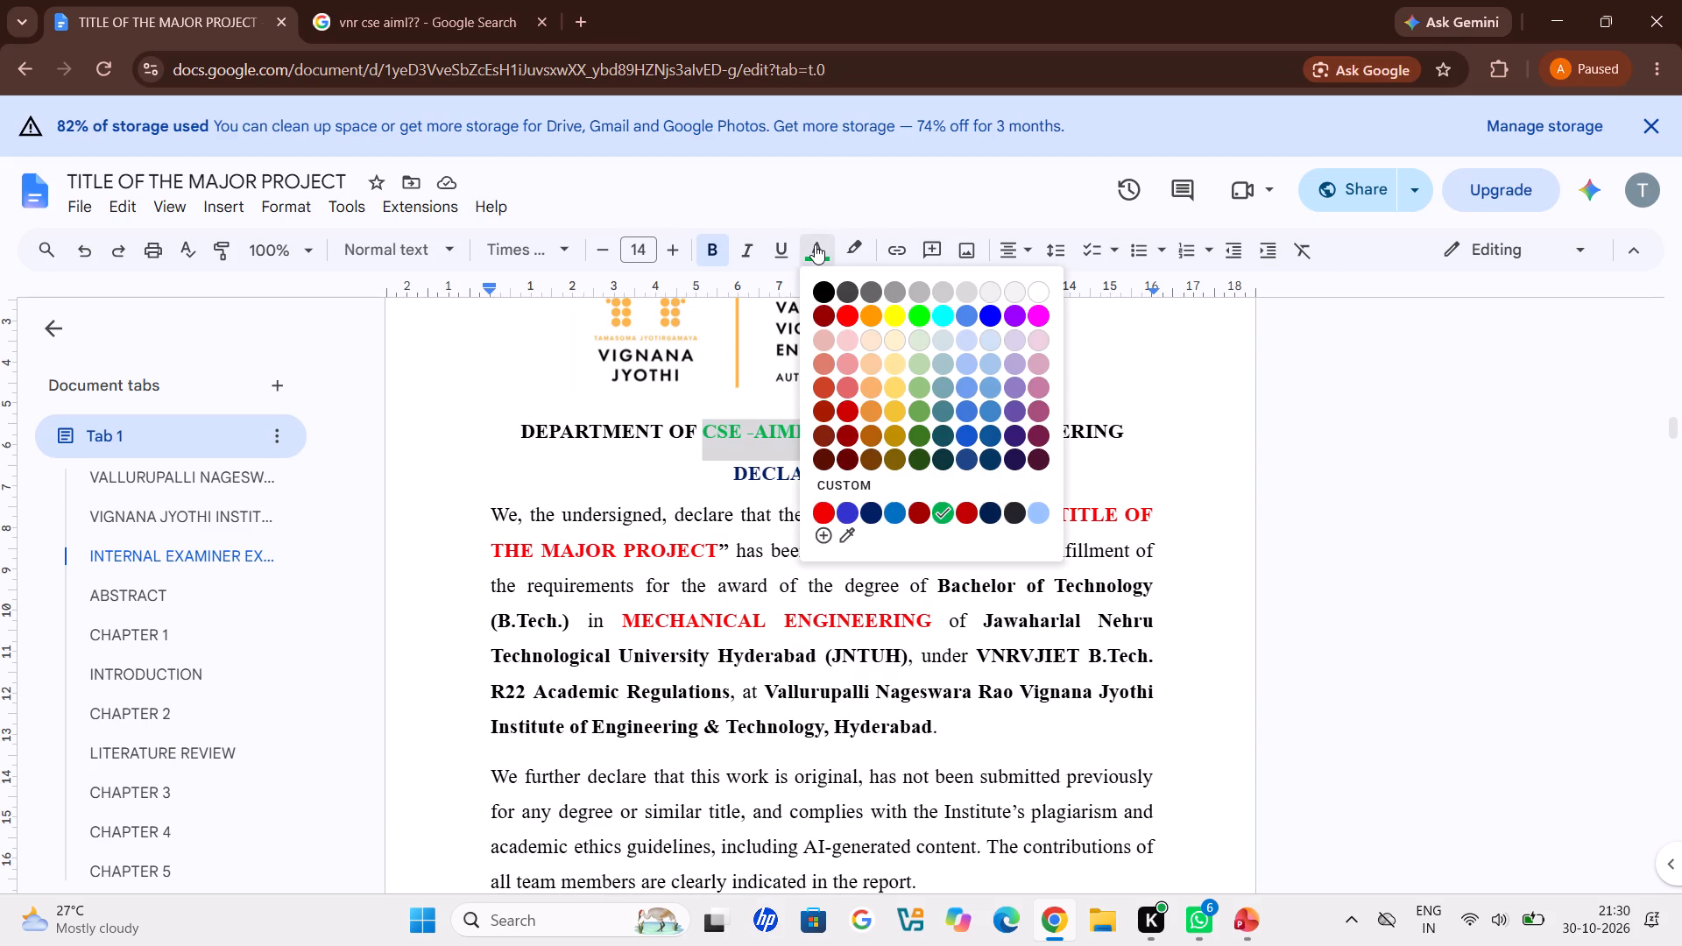
left_click(821, 293)
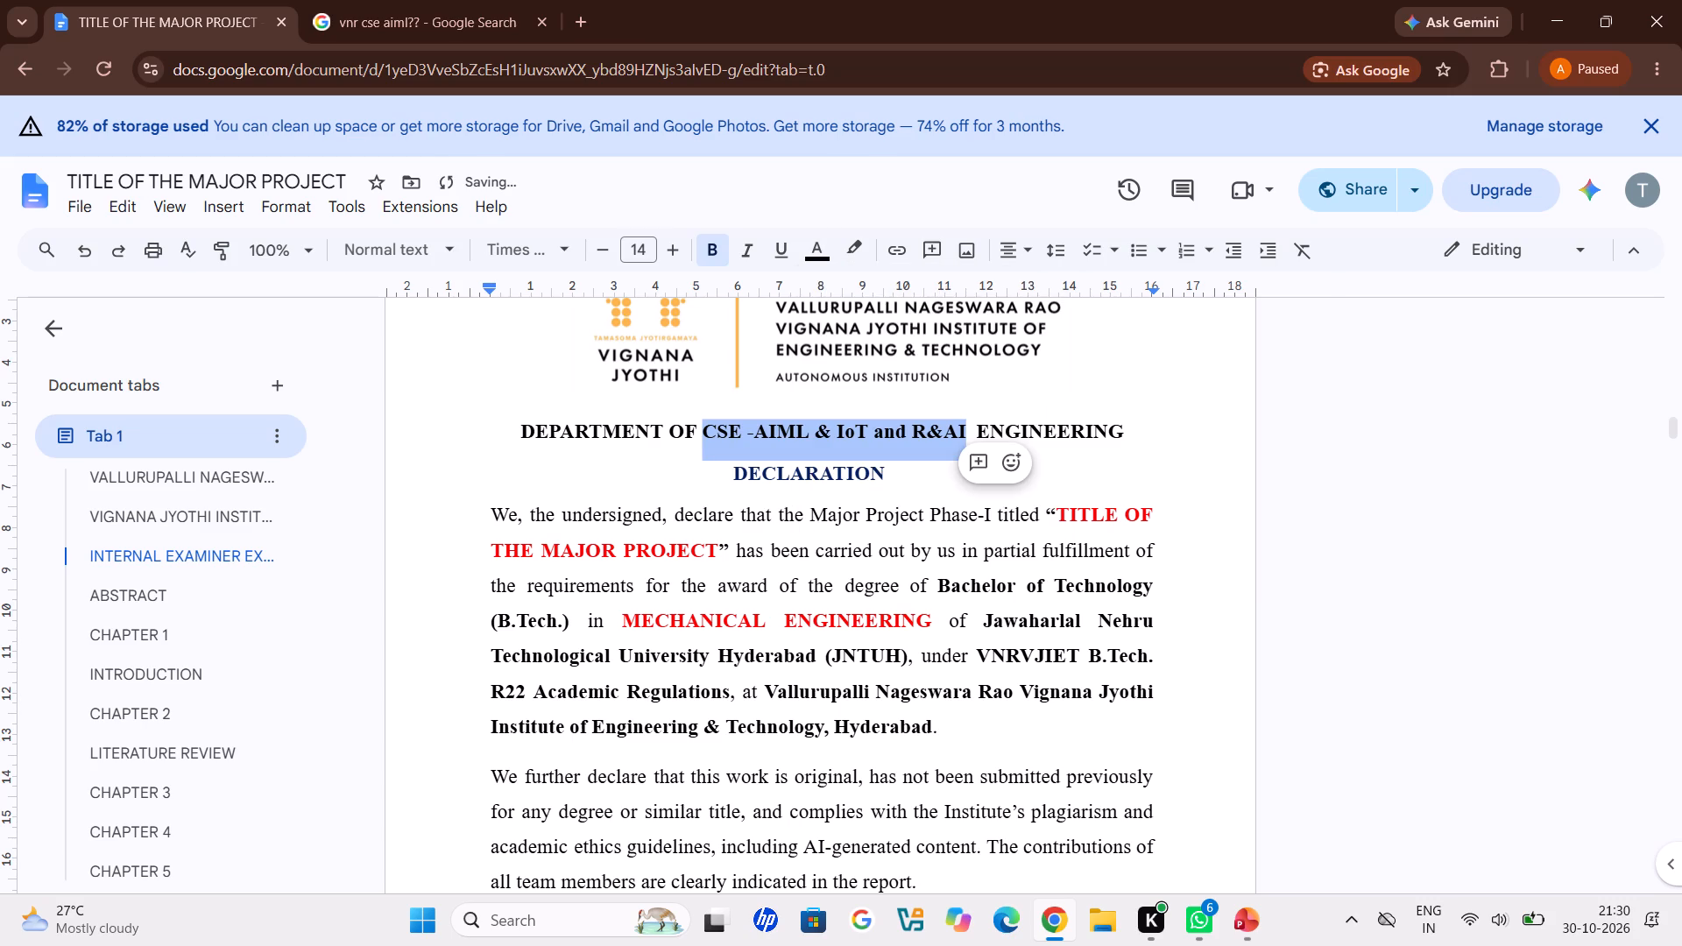
left_click(481, 422)
Replace "MECHANICAL ENGINEERING" in the Declaration's first paragraph with the copied "CSE -AIML & IoT and R&AI ENGINEERING".
scroll(802, 611, "up", 4)
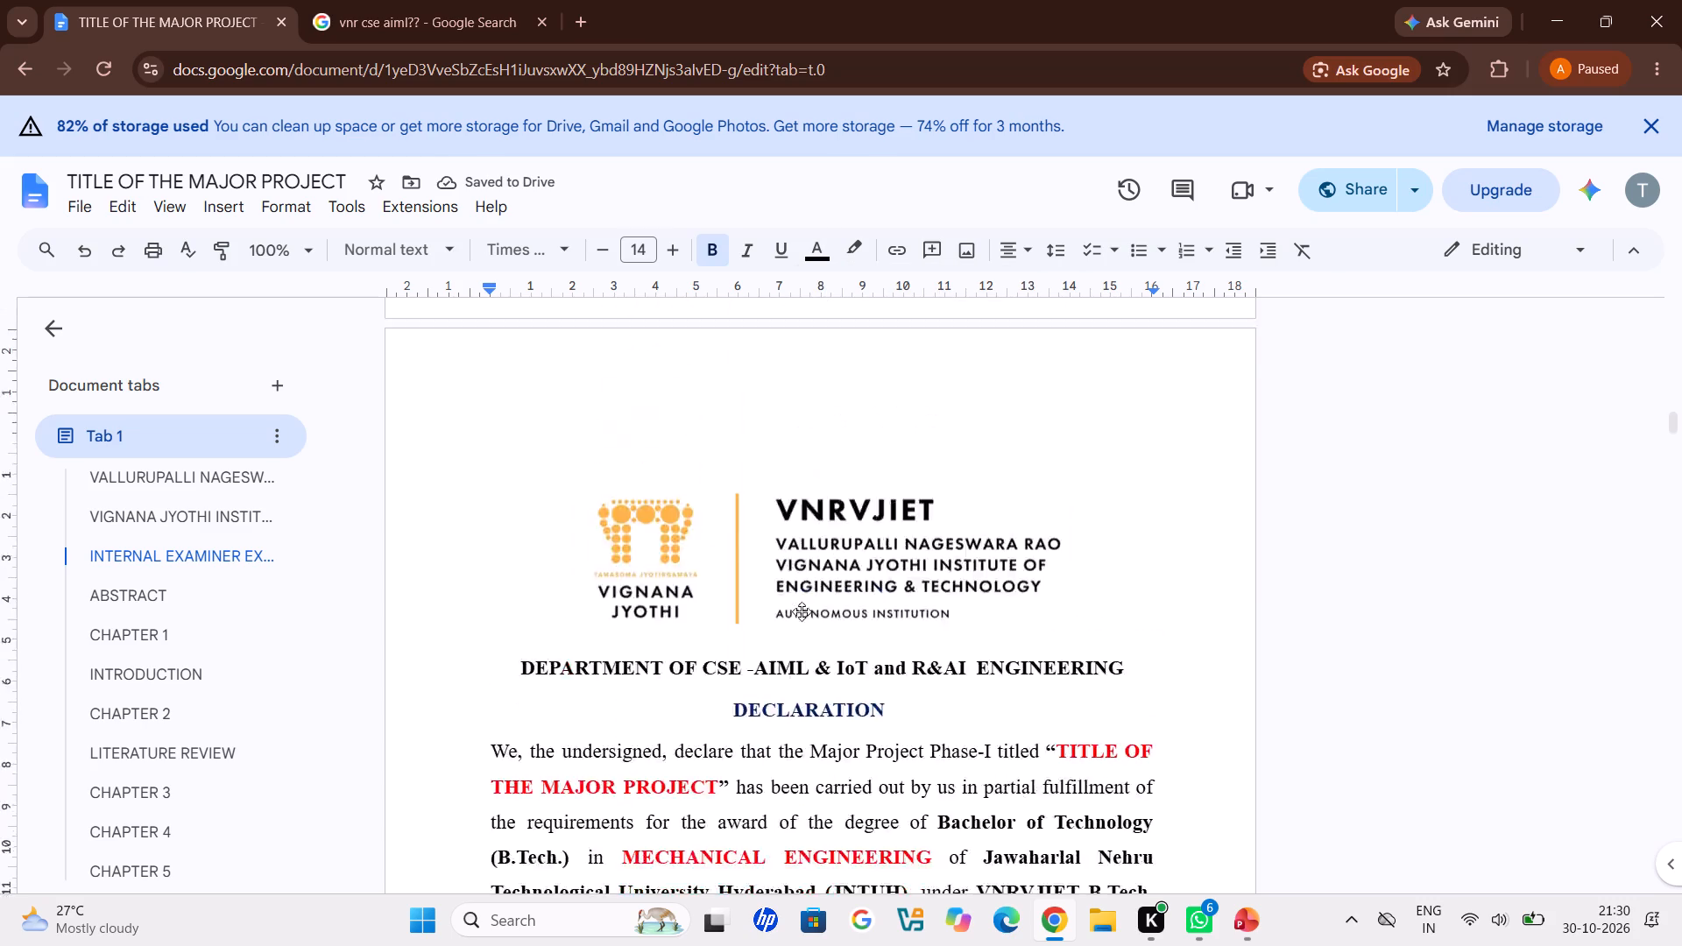
scroll(802, 611, "up", 2)
scroll(802, 611, "right", 2)
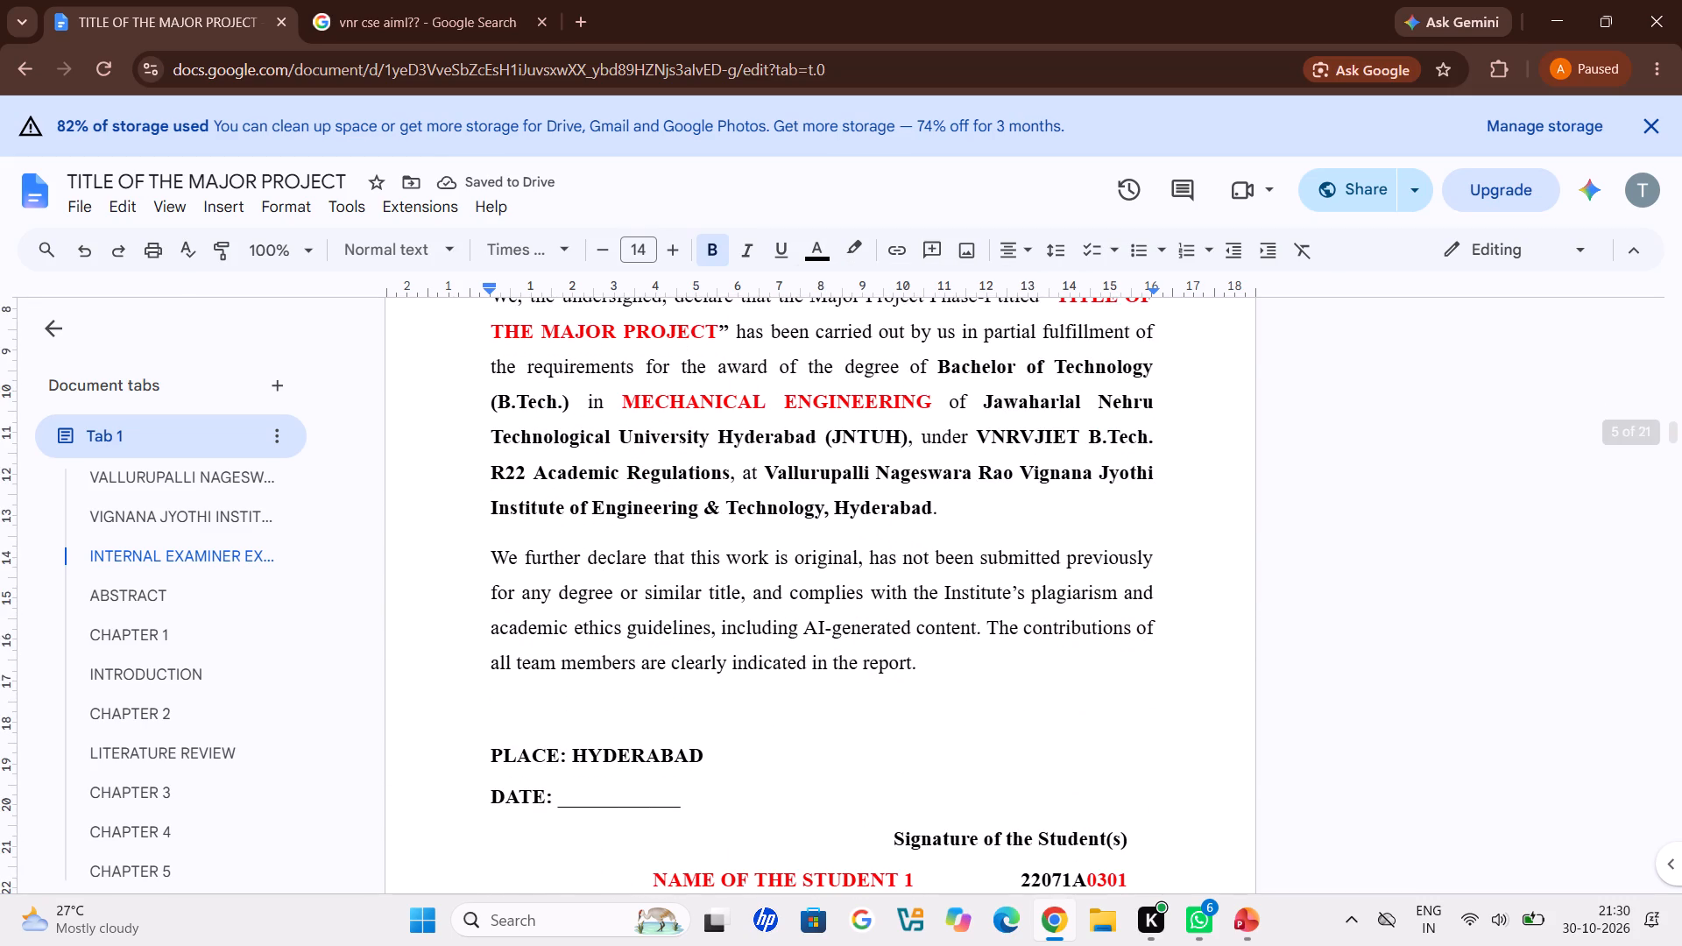
left_click_drag(622, 402, 938, 401)
key("ctrl+v")
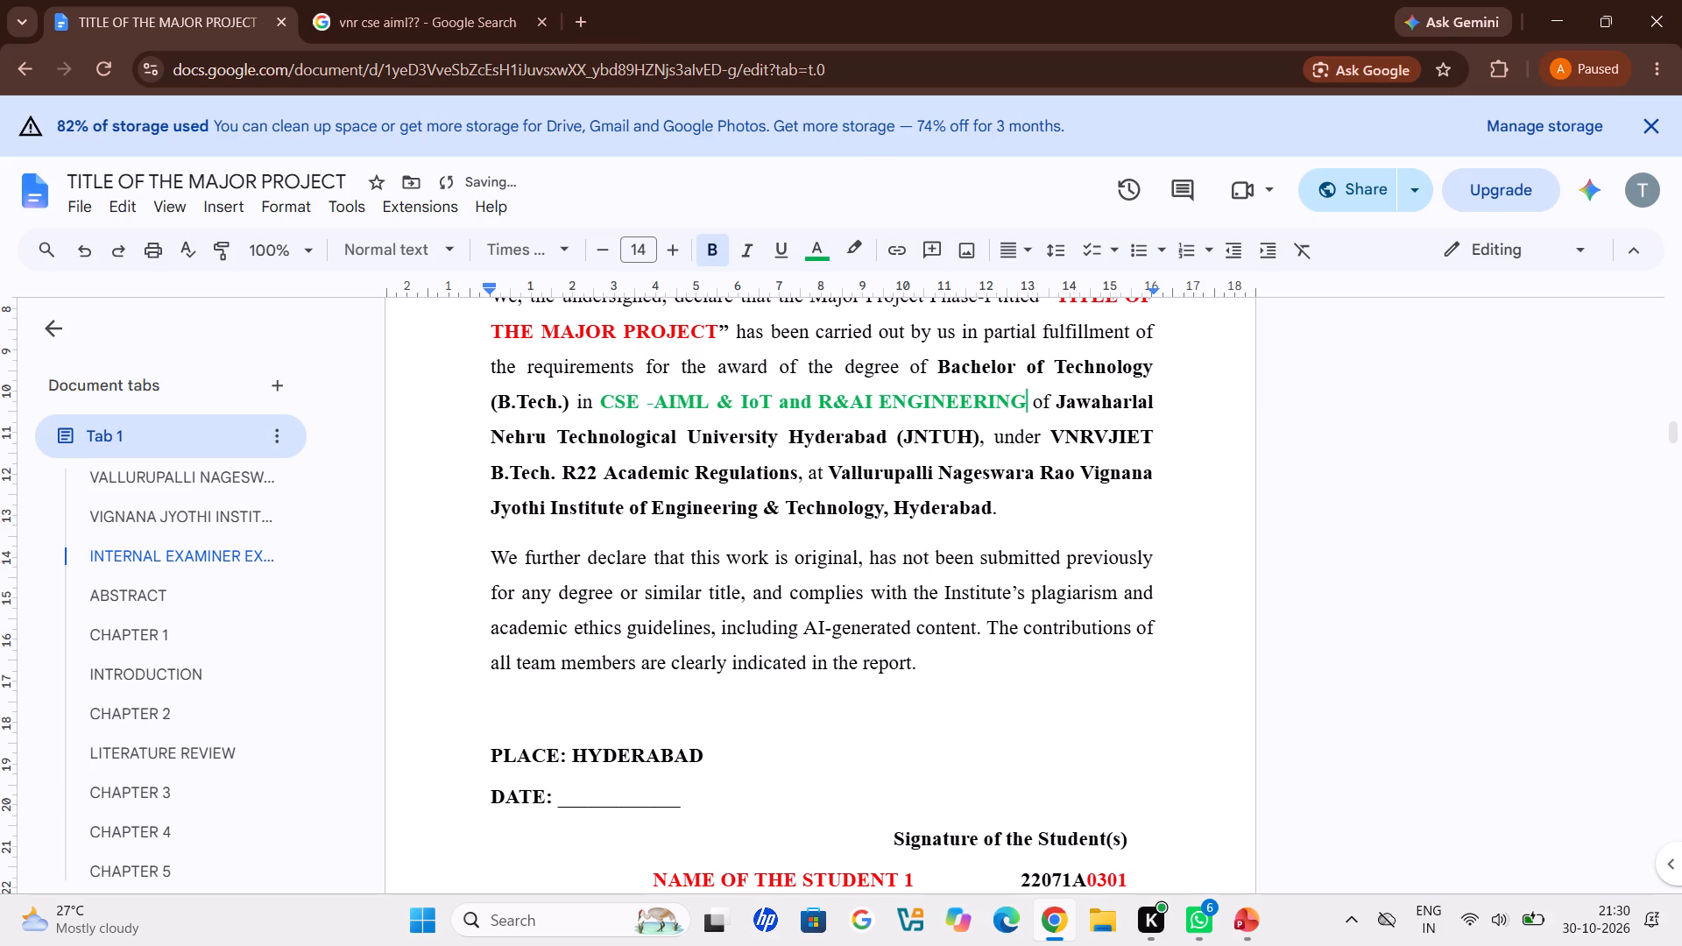
Change the text colour of the programme name in the Declaration's first paragraph to black.
left_click_drag(1032, 401, 603, 404)
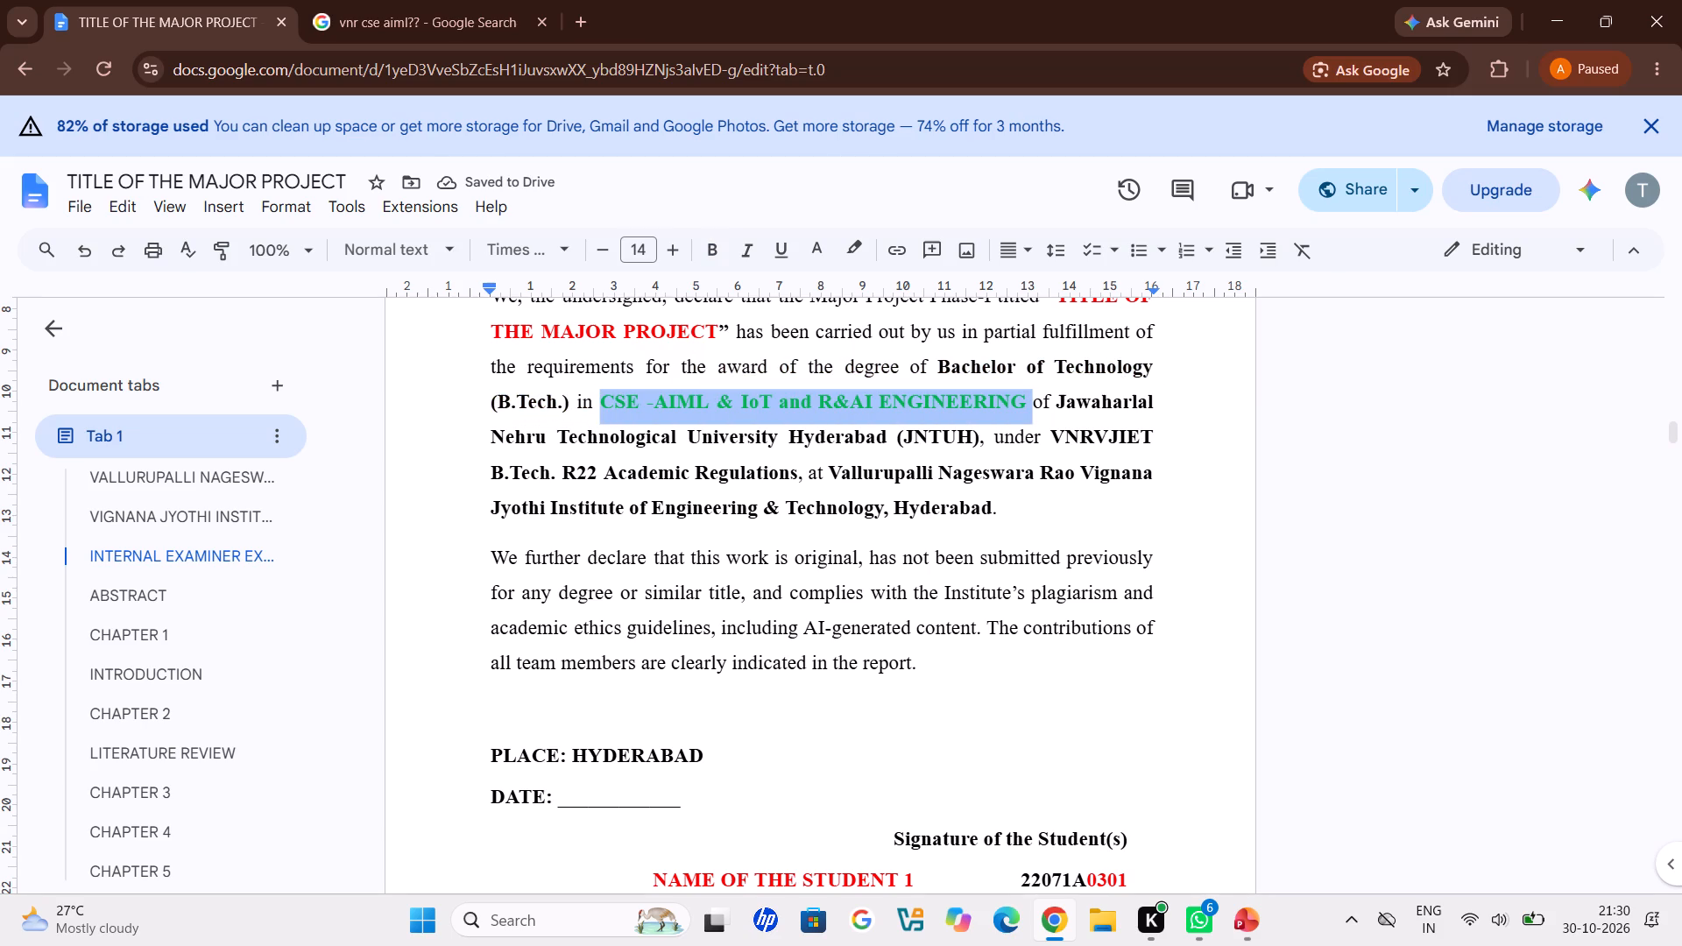
left_click(811, 252)
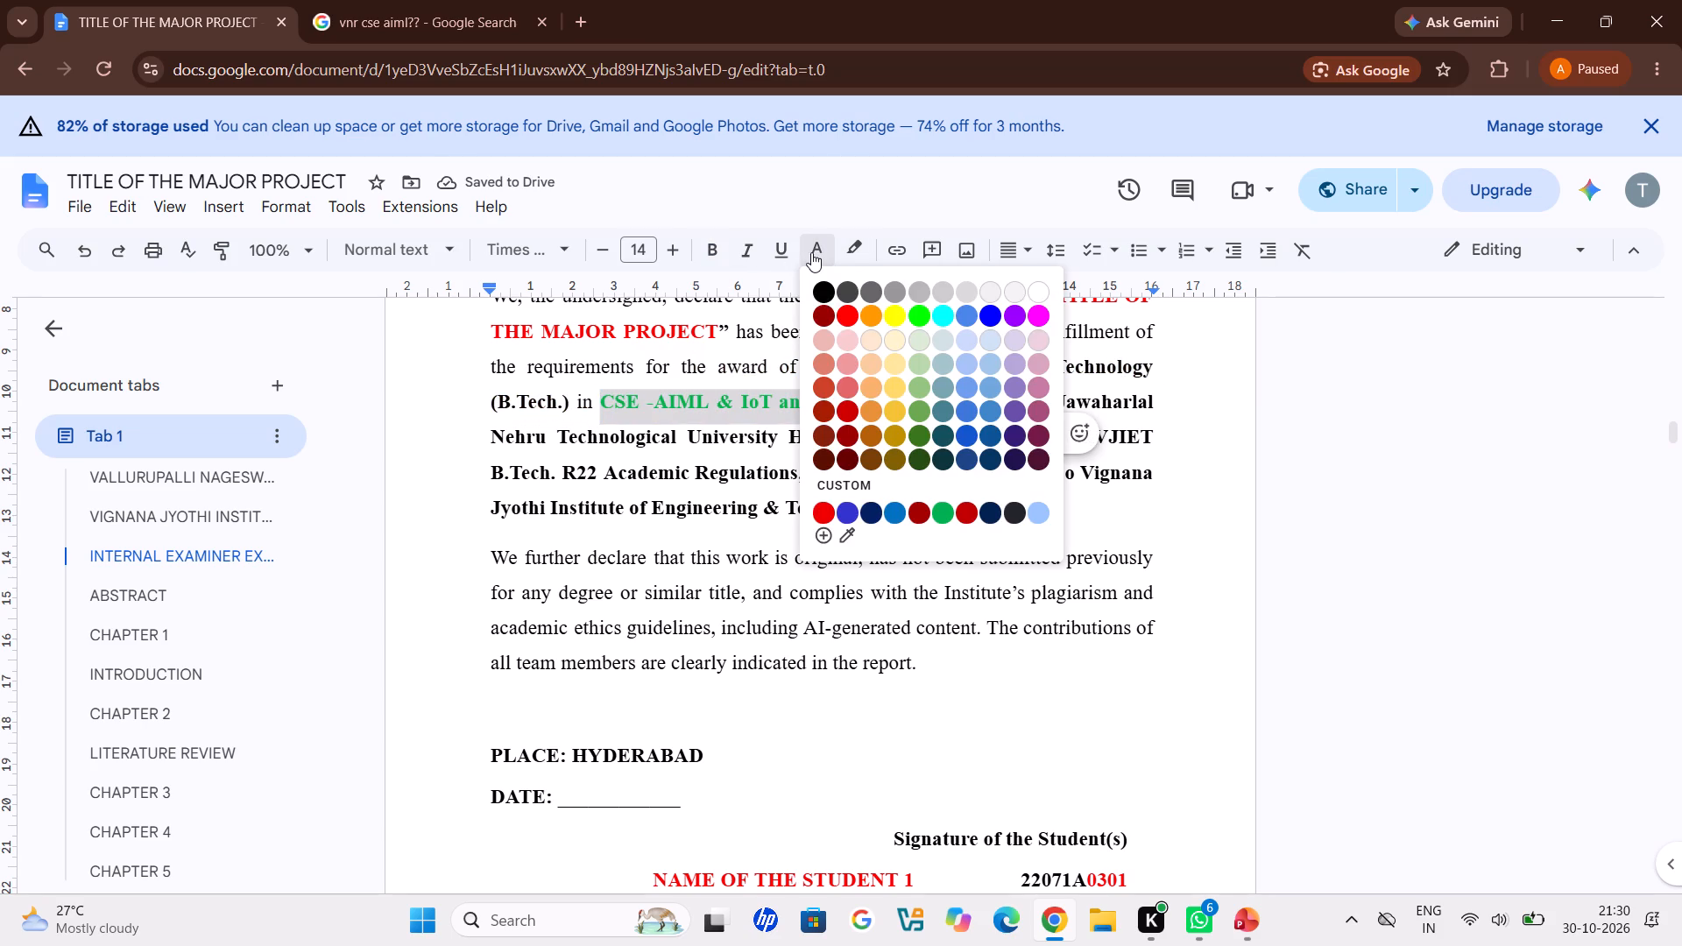
left_click(820, 288)
left_click(456, 386)
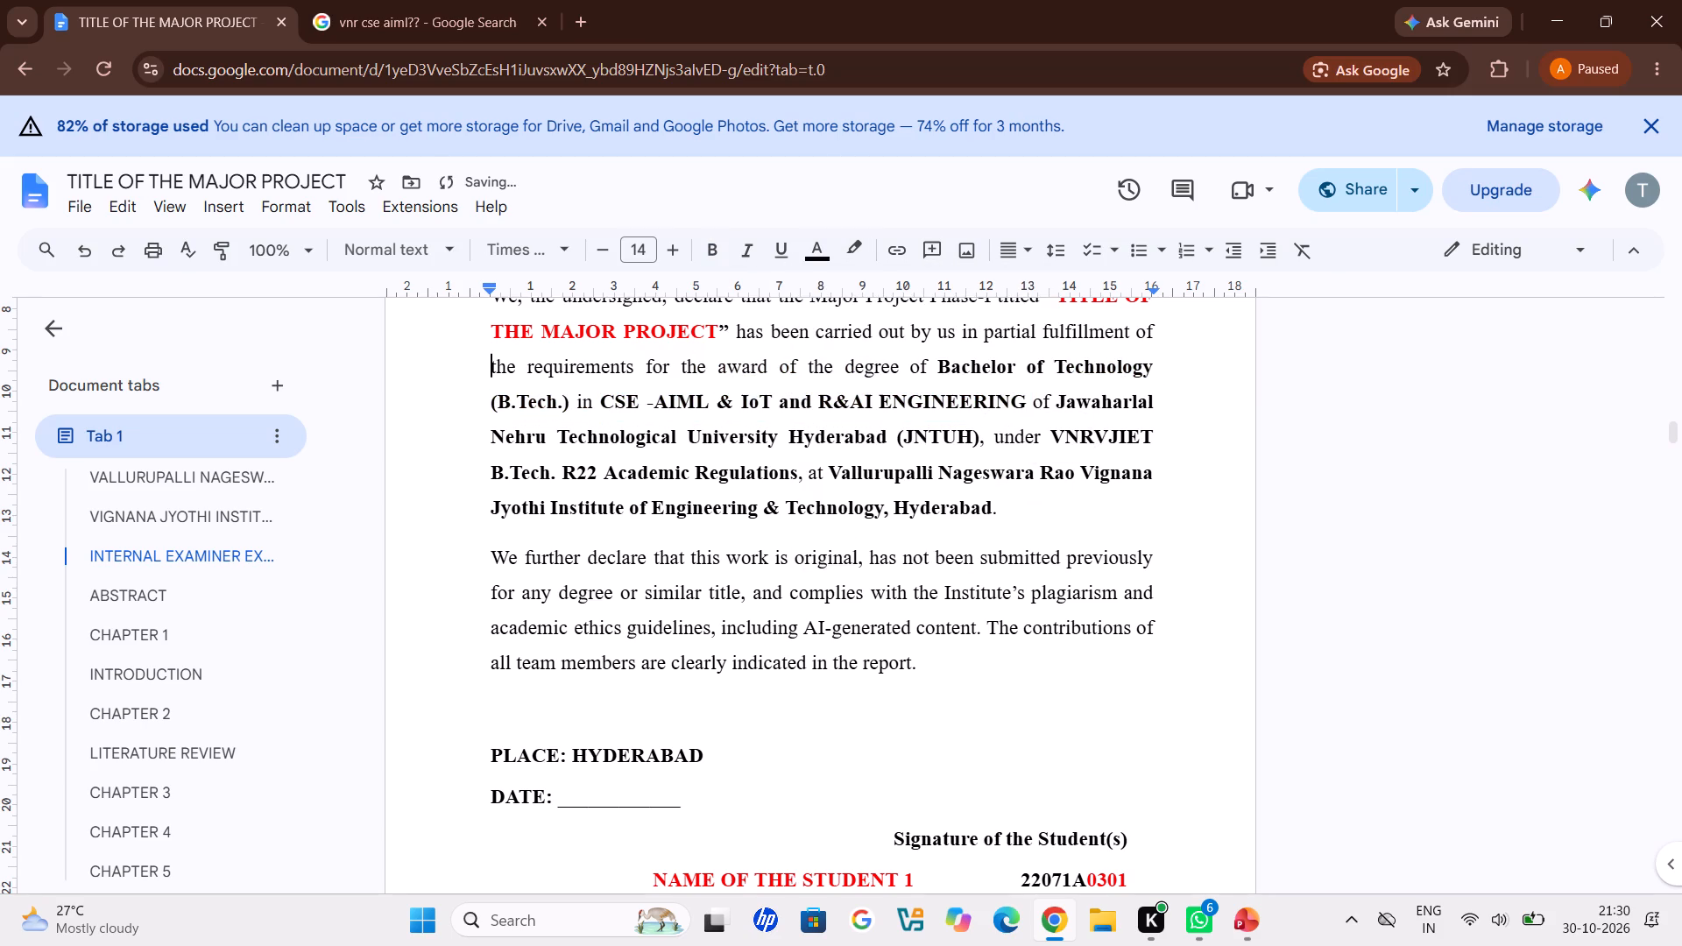
Replace the placeholder title in the Declaration with "FinGuard: Behaviour-Adaptive Financial Fraud Detection" copied from the Approval Certificate.
scroll(810, 581, "right", 1)
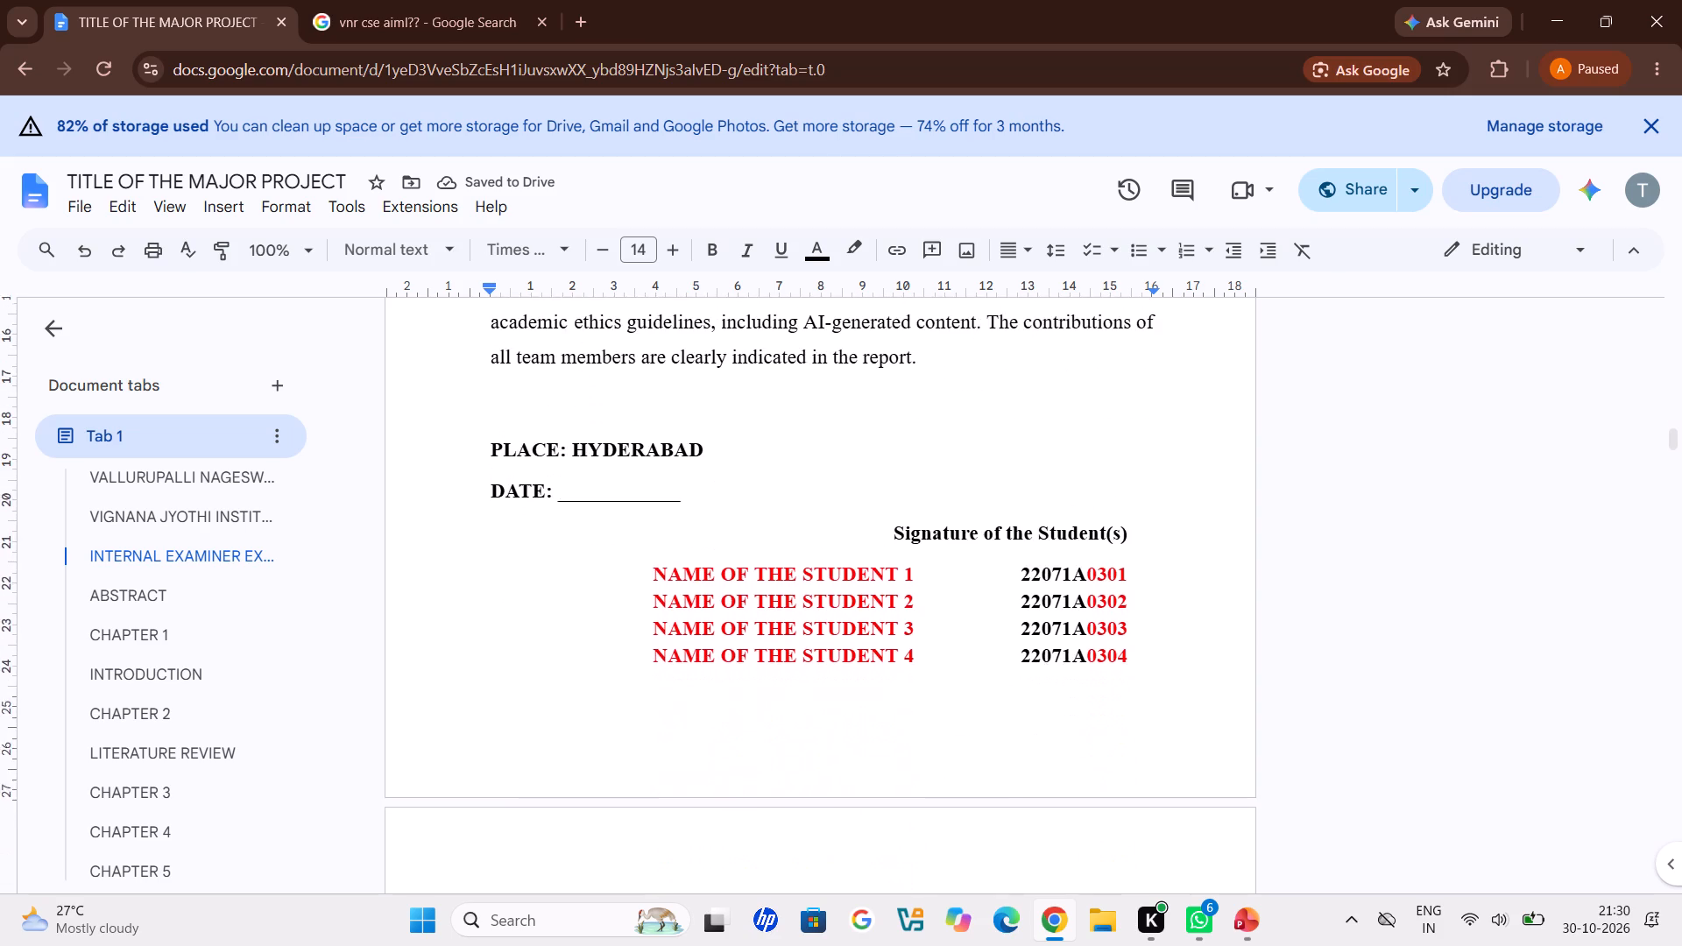
scroll(810, 581, "right", 1)
scroll(810, 581, "up", 6)
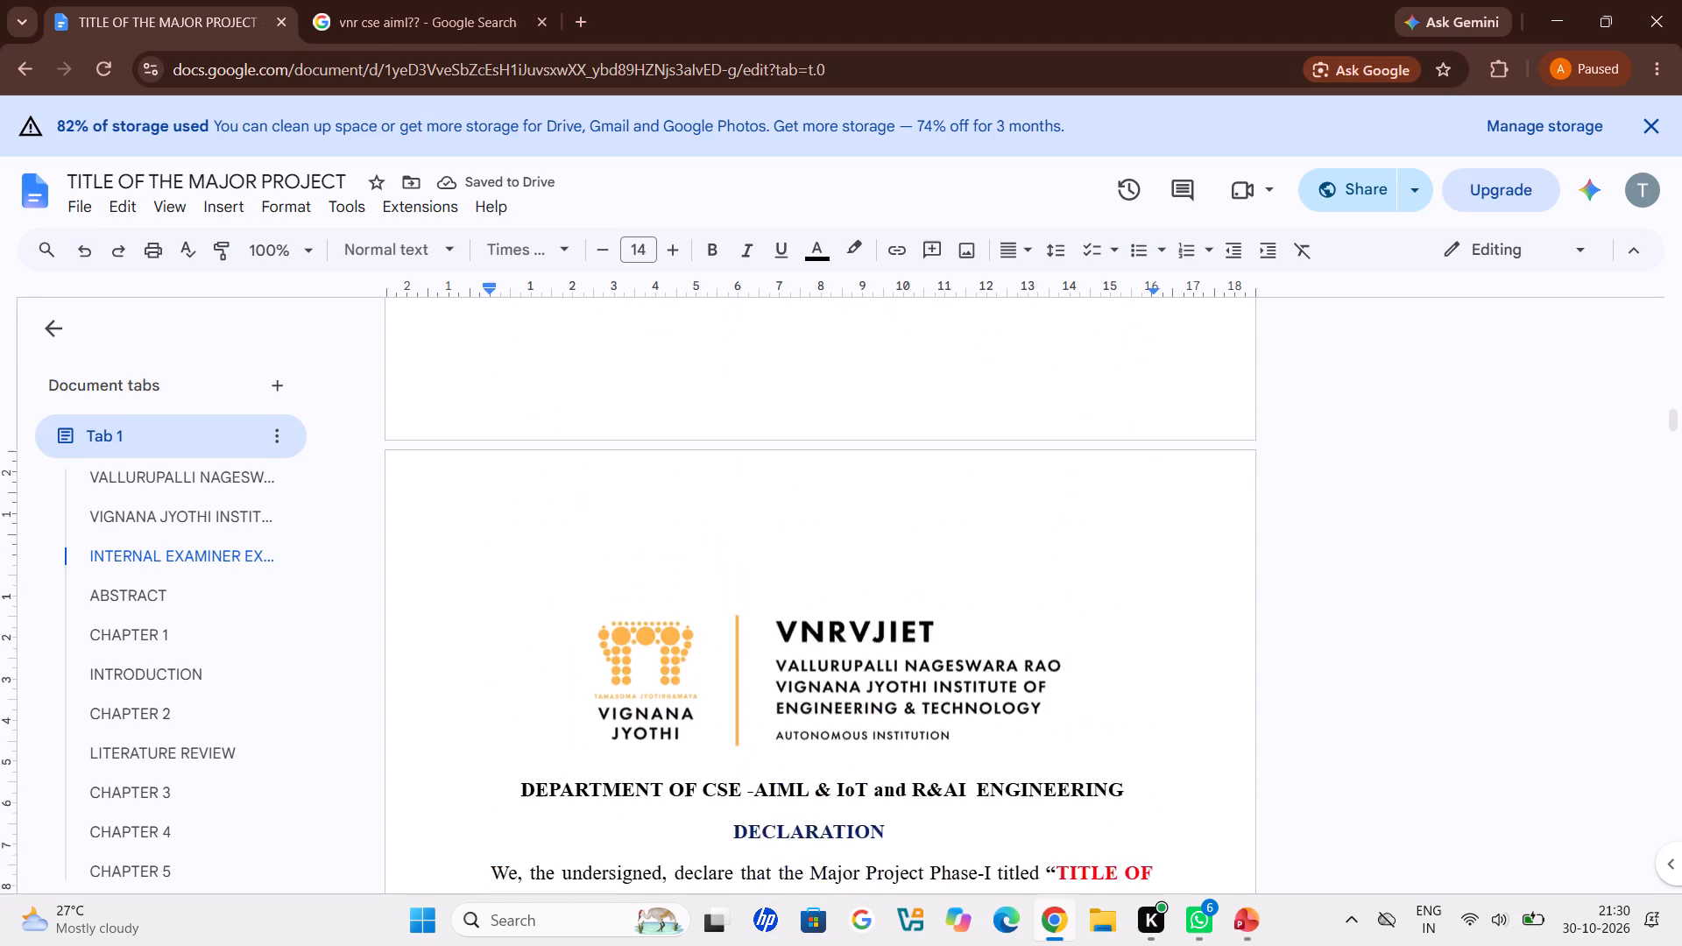
scroll(810, 581, "up", 6)
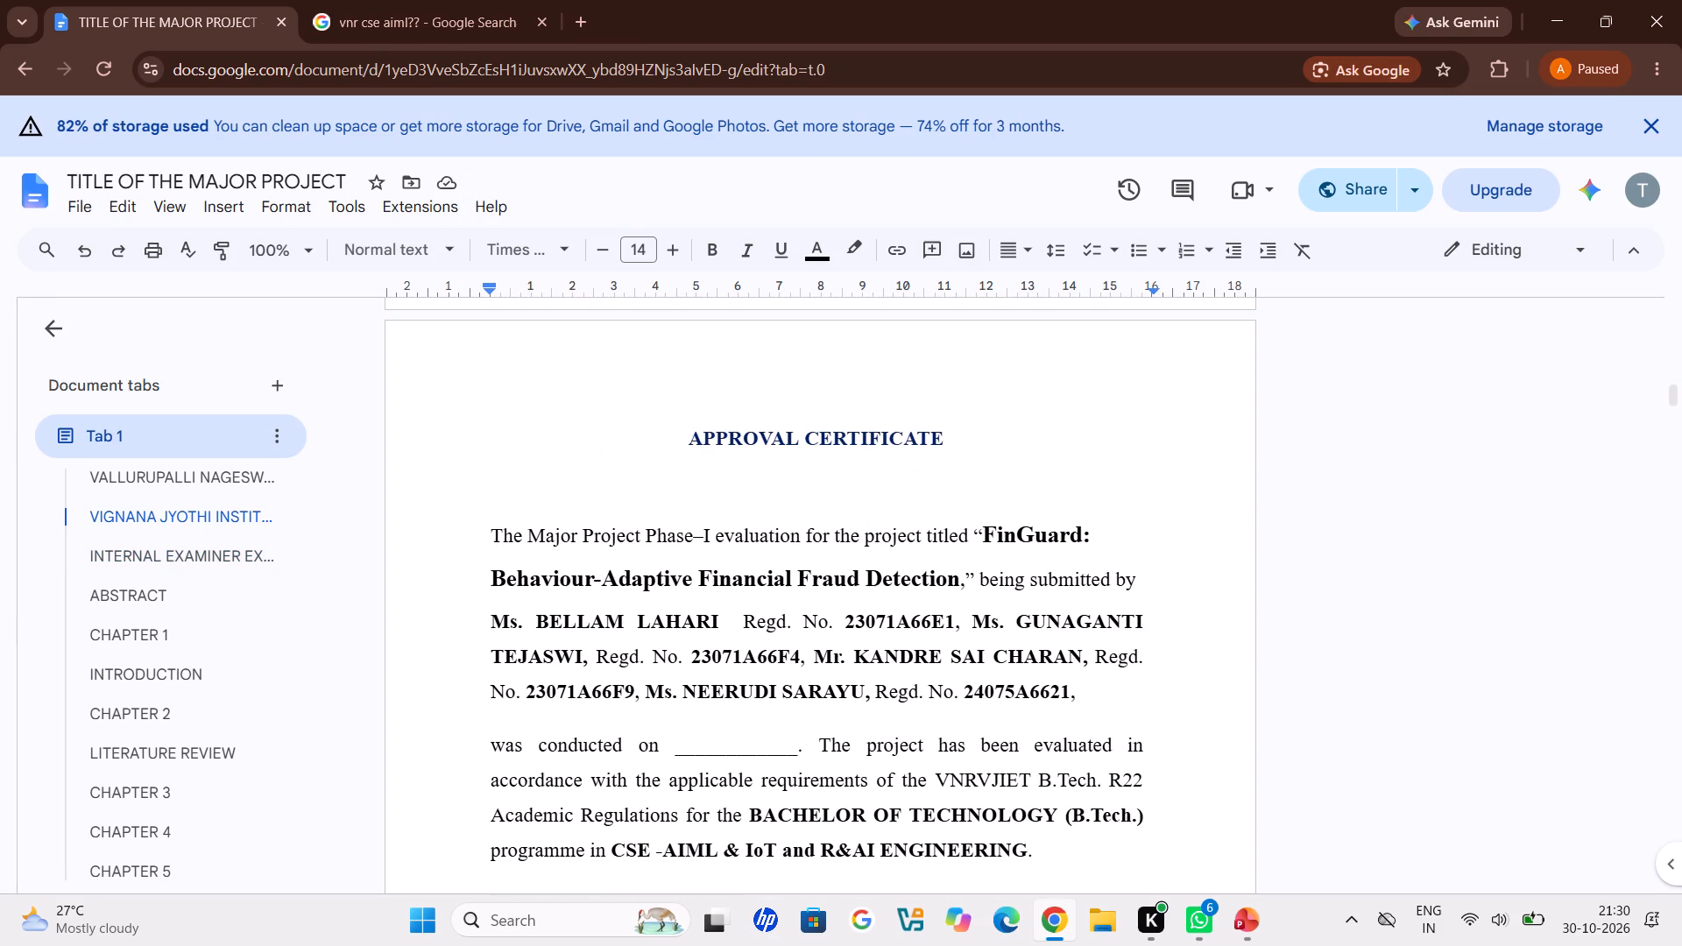
left_click_drag(962, 582, 874, 577)
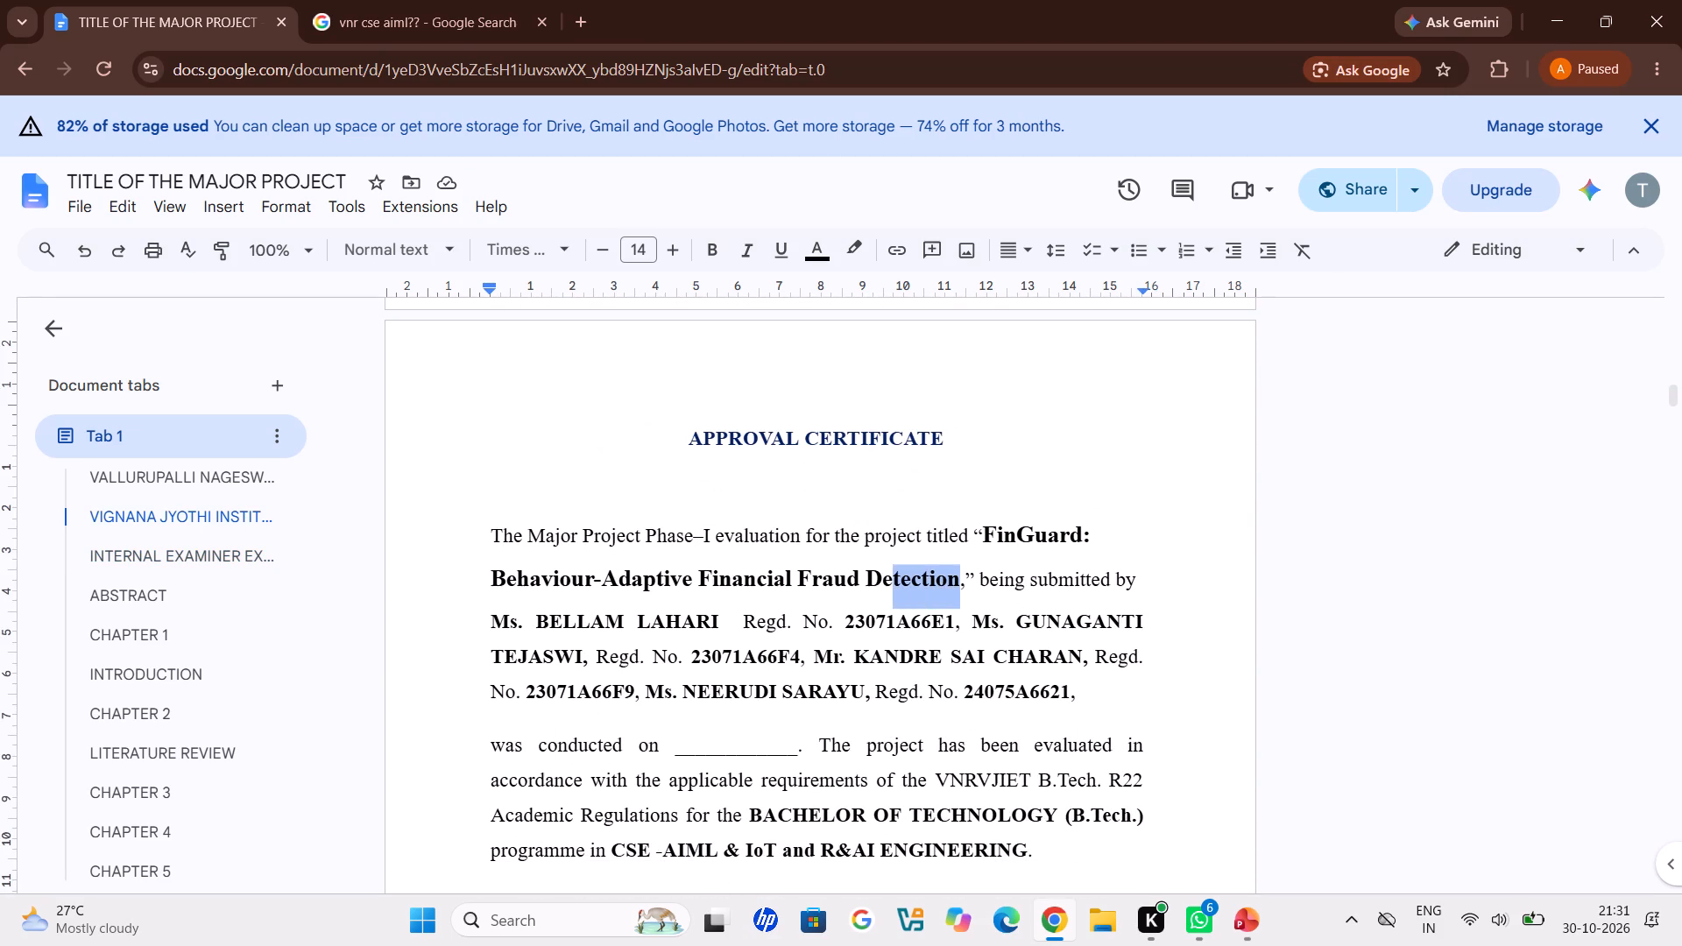
left_click_drag(874, 577, 984, 526)
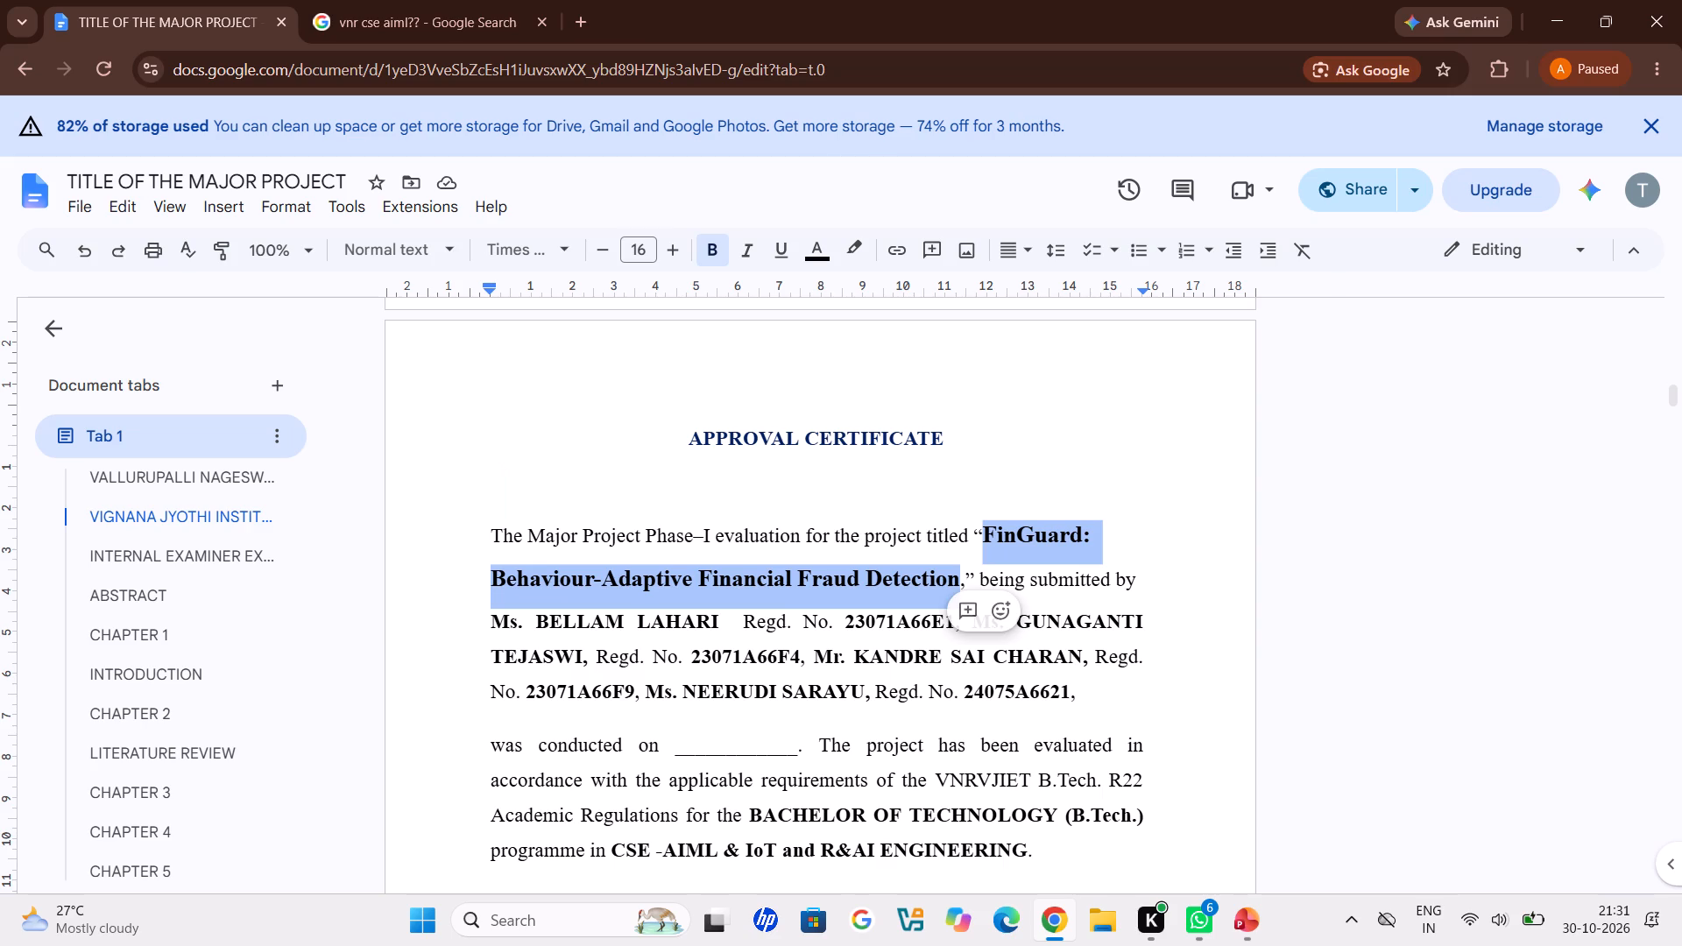
key("ctrl+c")
left_click(926, 490)
scroll(926, 490, "down", 7)
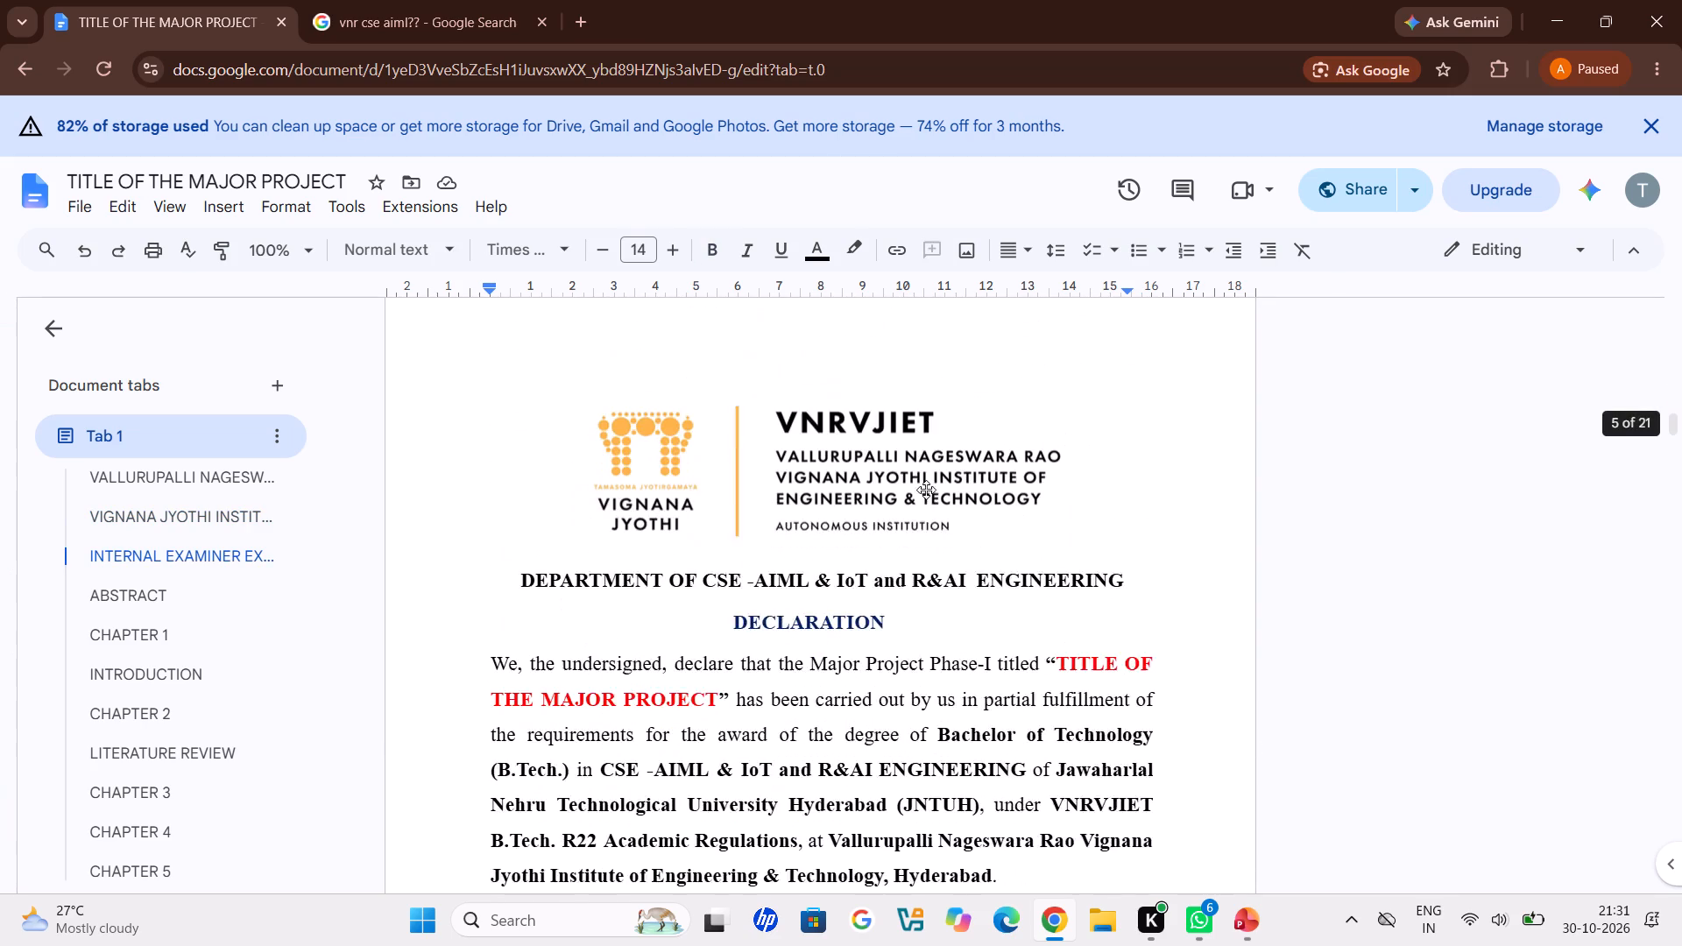
scroll(926, 490, "down", 2)
left_click_drag(1055, 513, 721, 560)
key("ctrl+v")
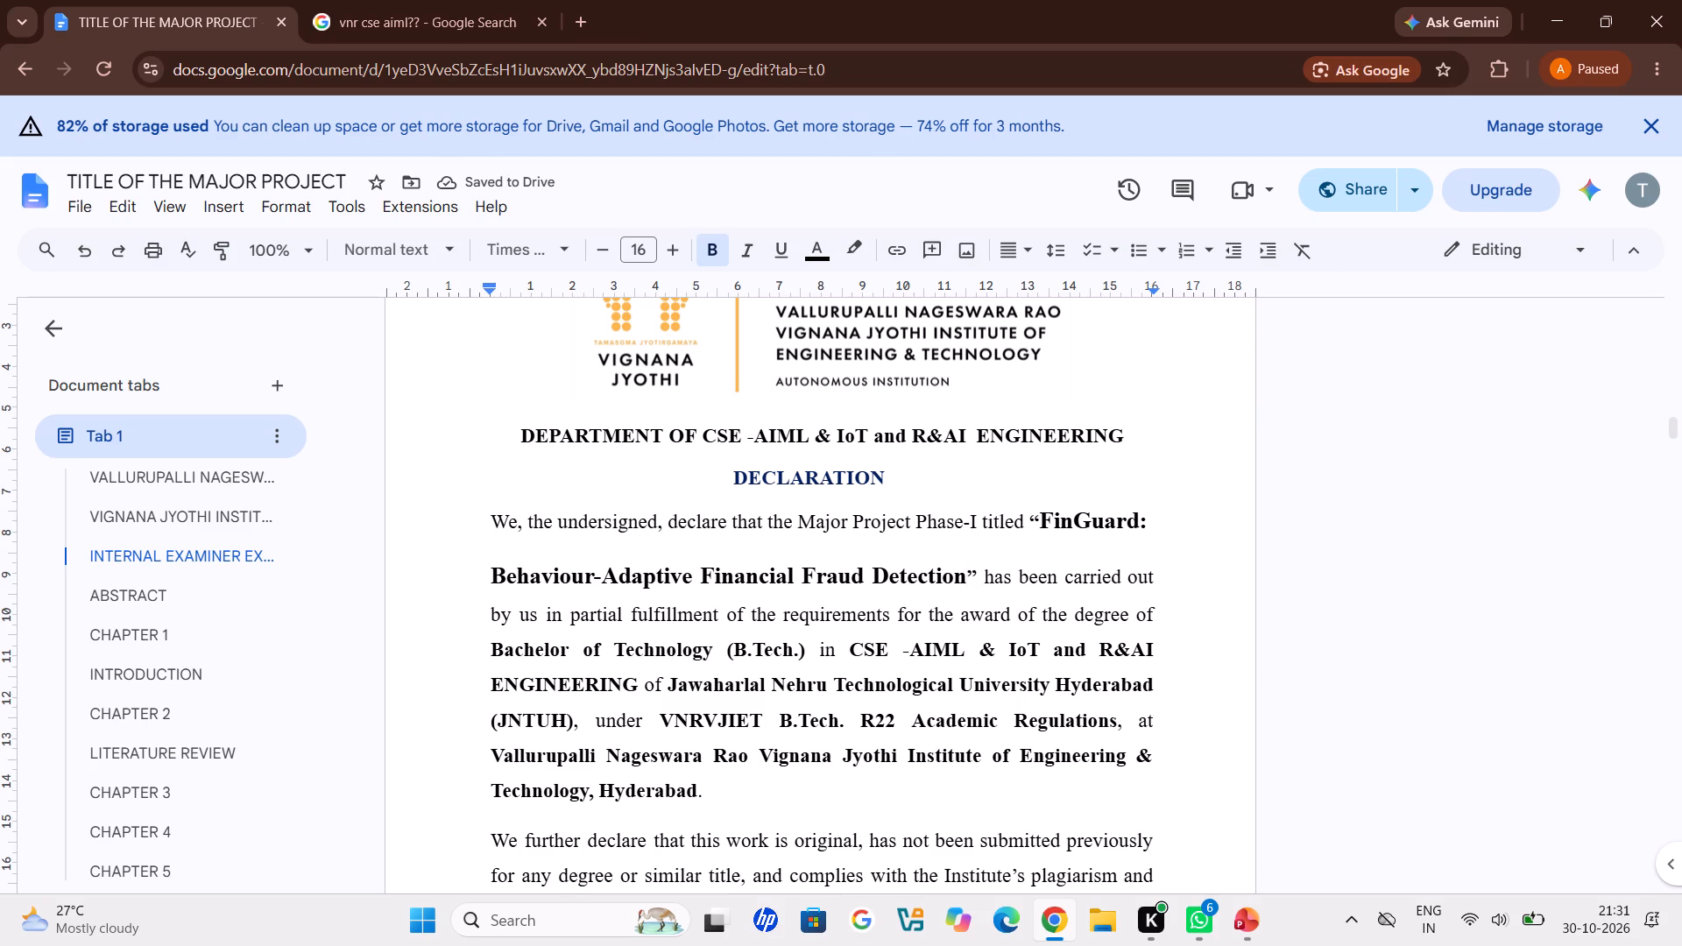
Set the line spacing of the Declaration's first paragraph to 1.15, and then reduce it to single.
left_click_drag(490, 516, 936, 564)
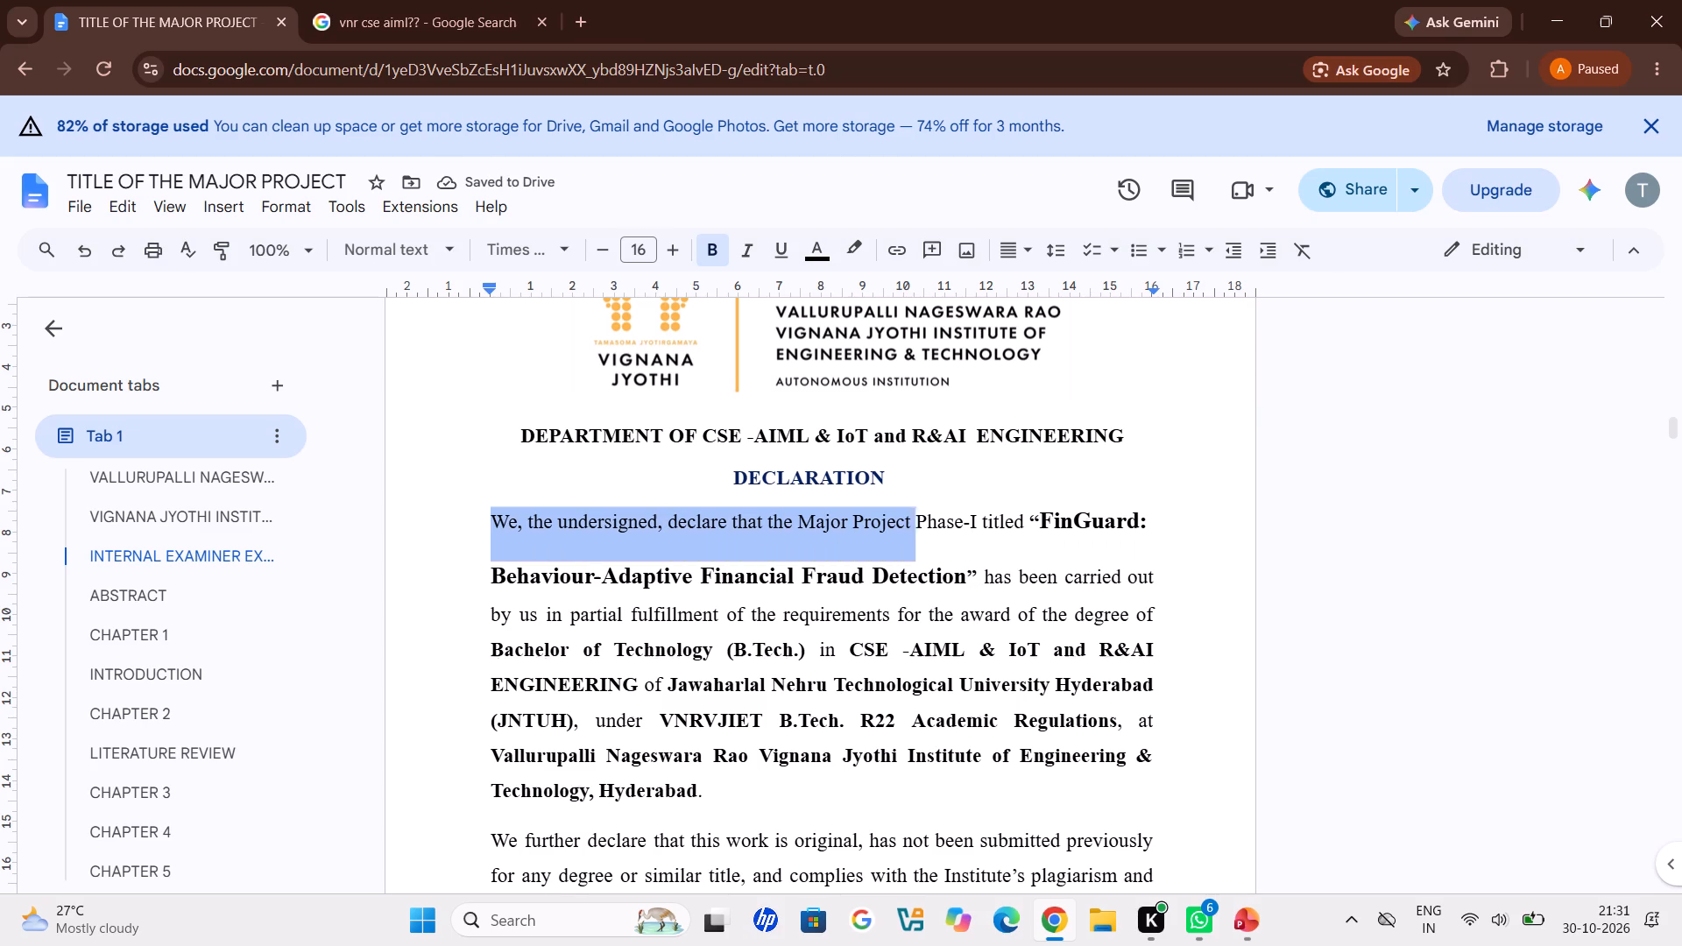
left_click_drag(936, 564, 1155, 586)
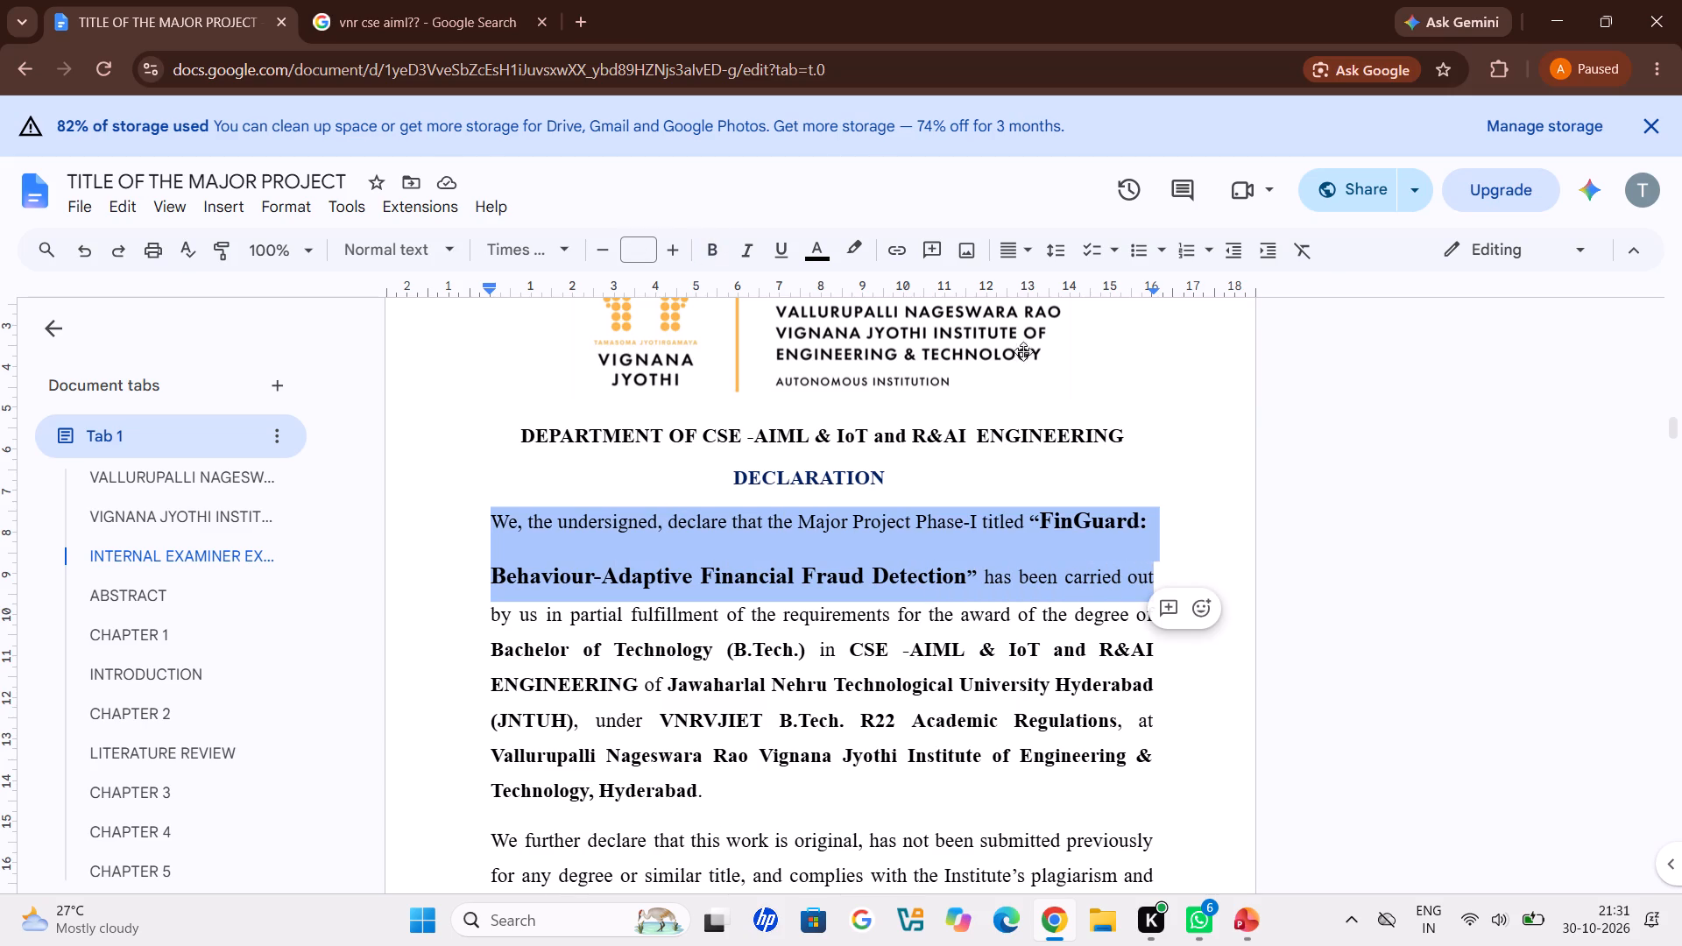
left_click(1060, 255)
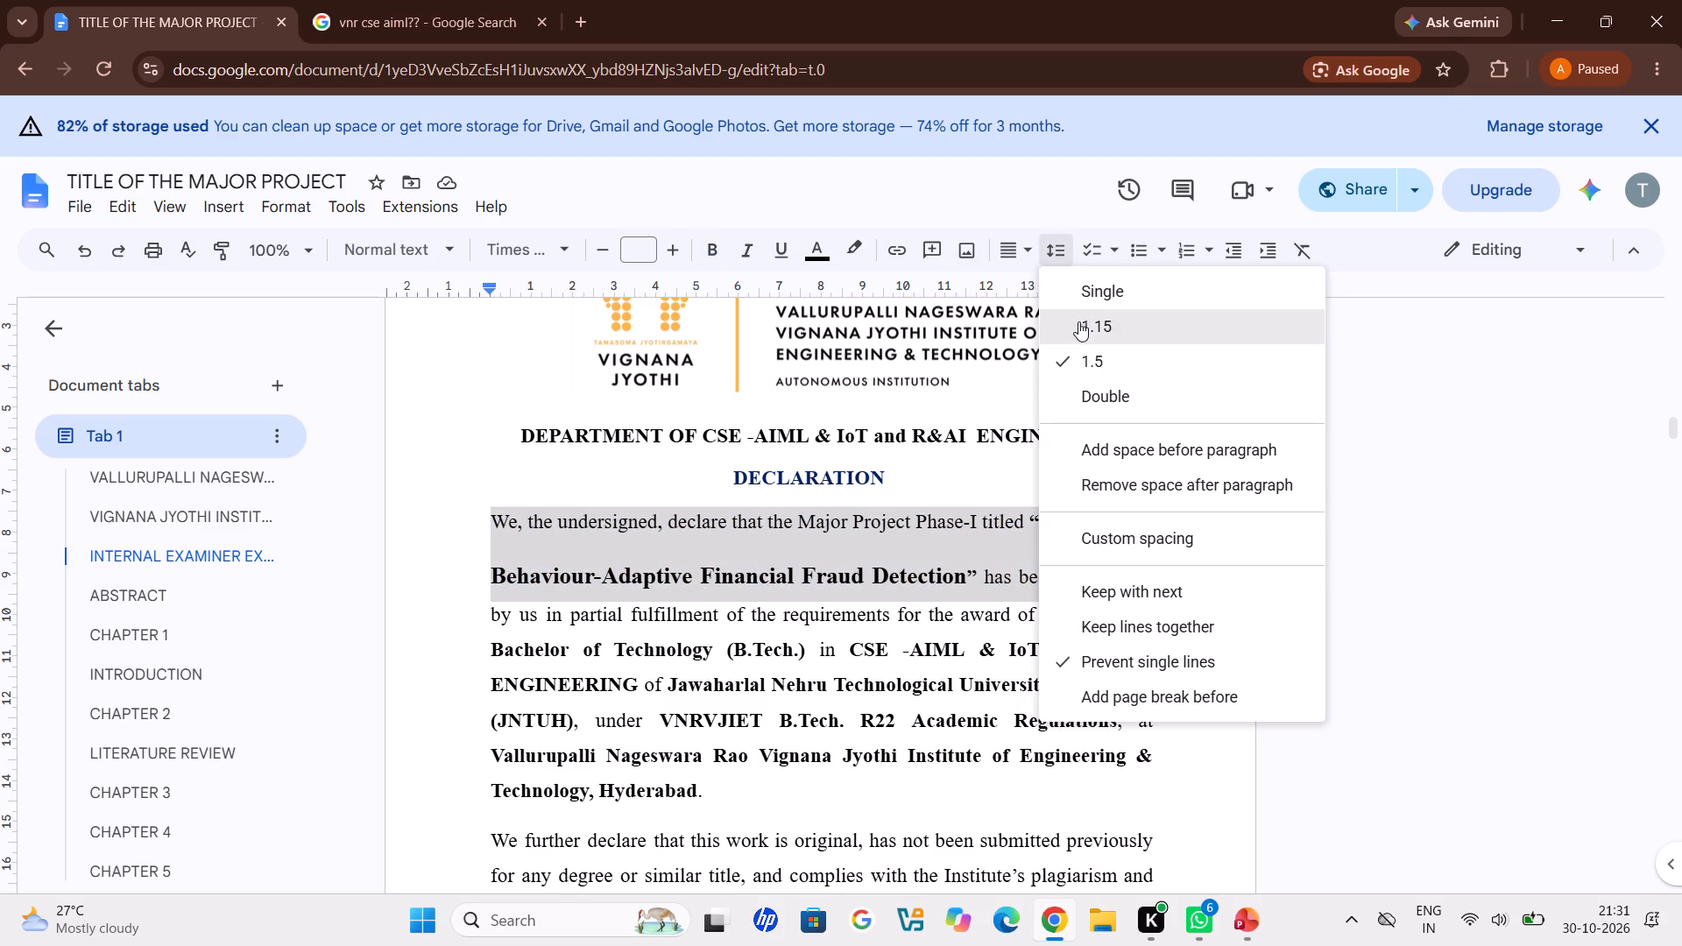
left_click(1079, 322)
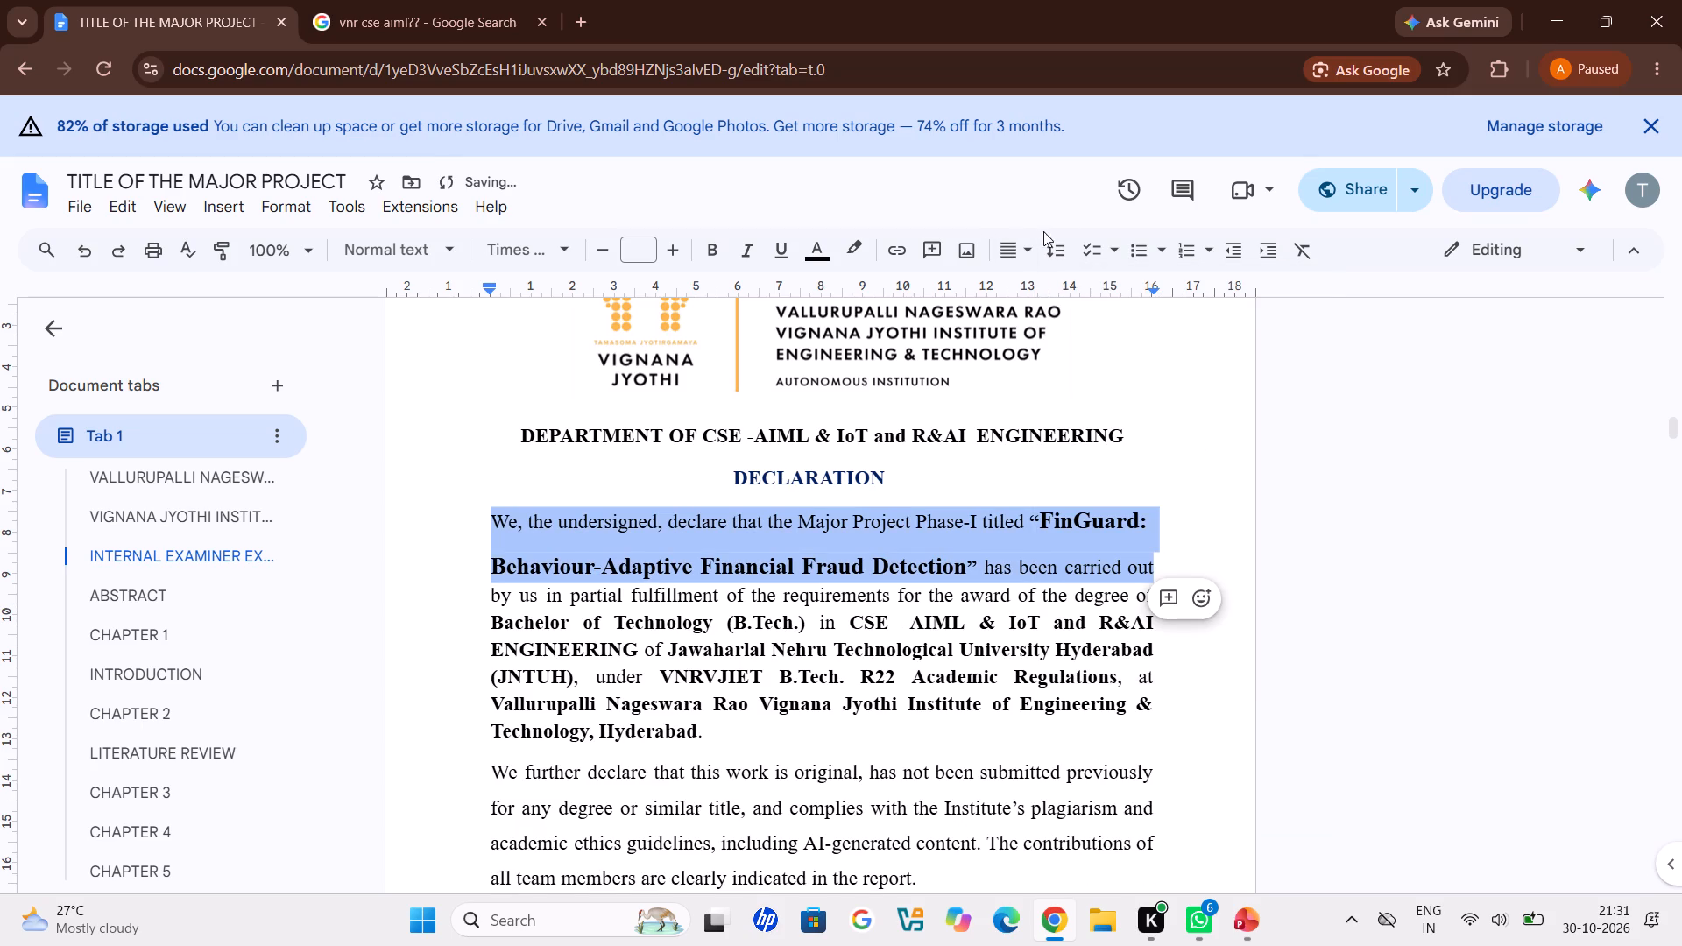
left_click(1056, 237)
left_click(1083, 293)
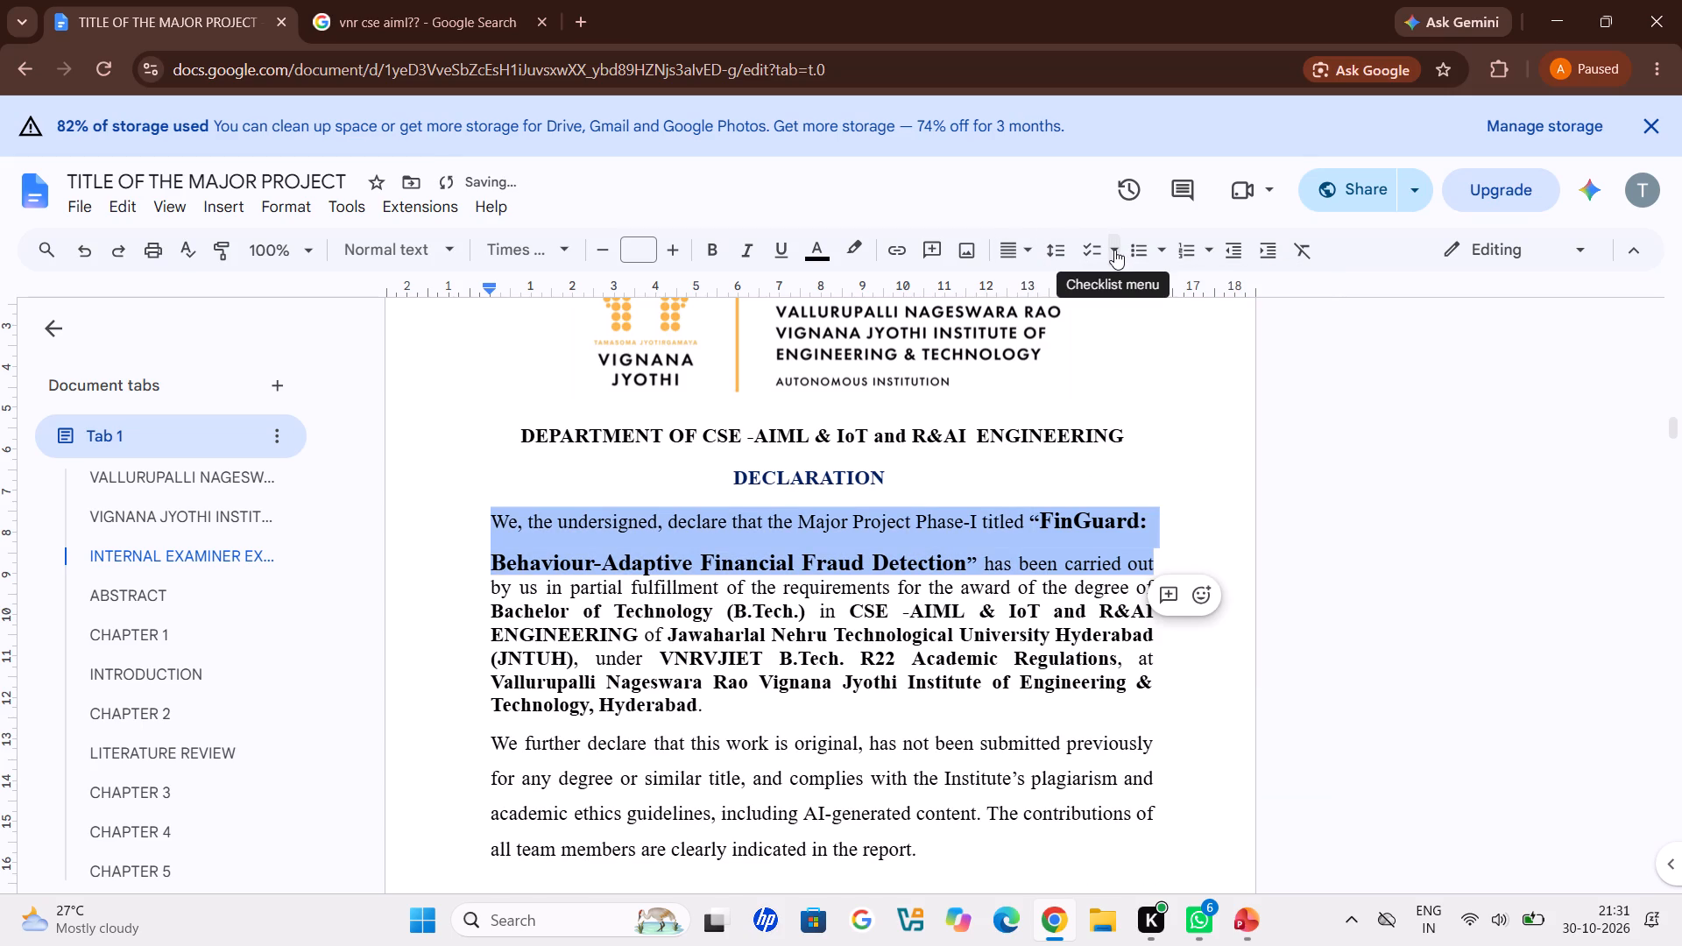
left_click(1148, 435)
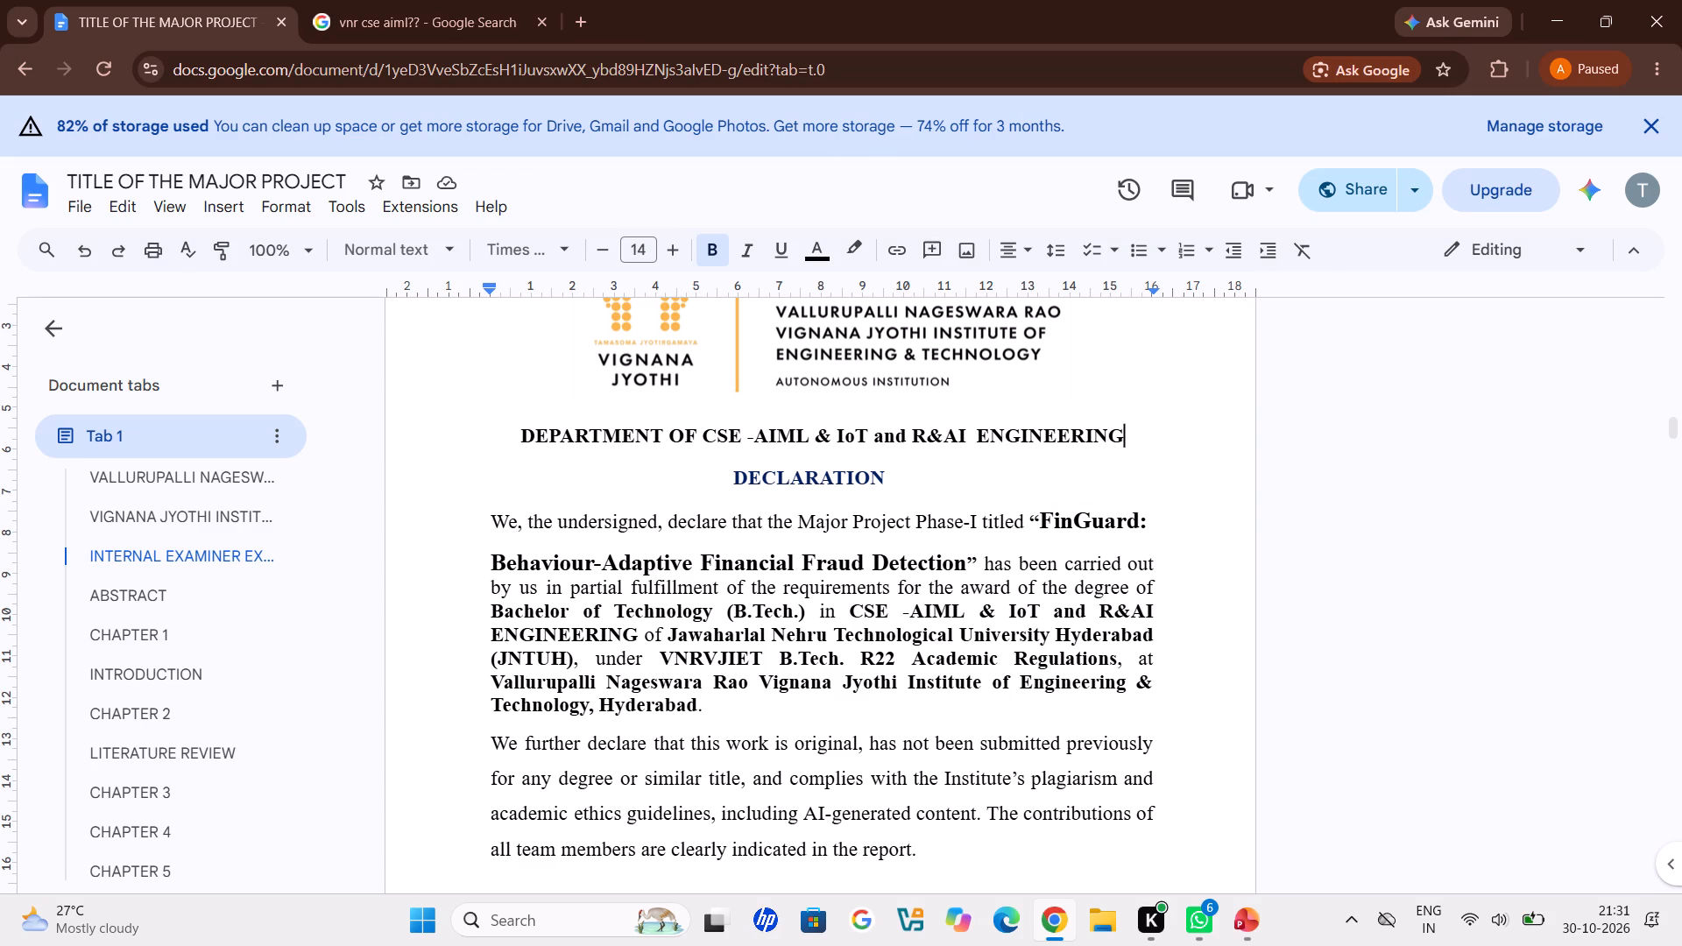
Reduce the font size of the FinGuard project title in the Declaration to 14.
left_click_drag(1040, 520, 1039, 532)
left_click_drag(1039, 532, 968, 570)
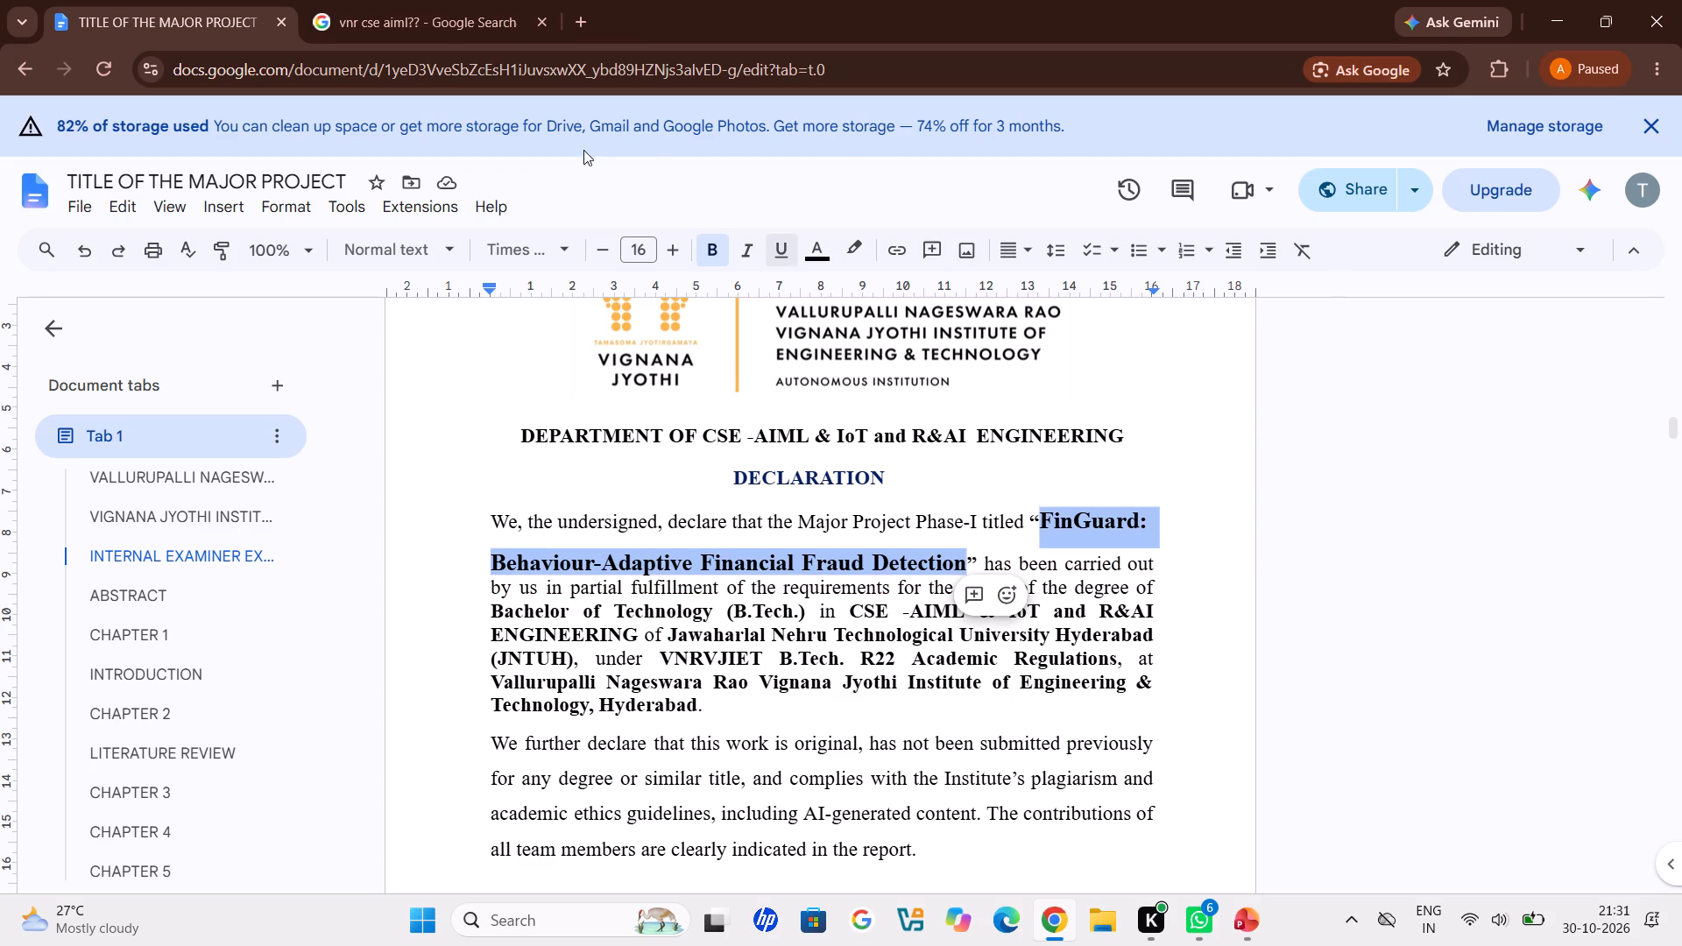
left_click(601, 252)
left_click(601, 252)
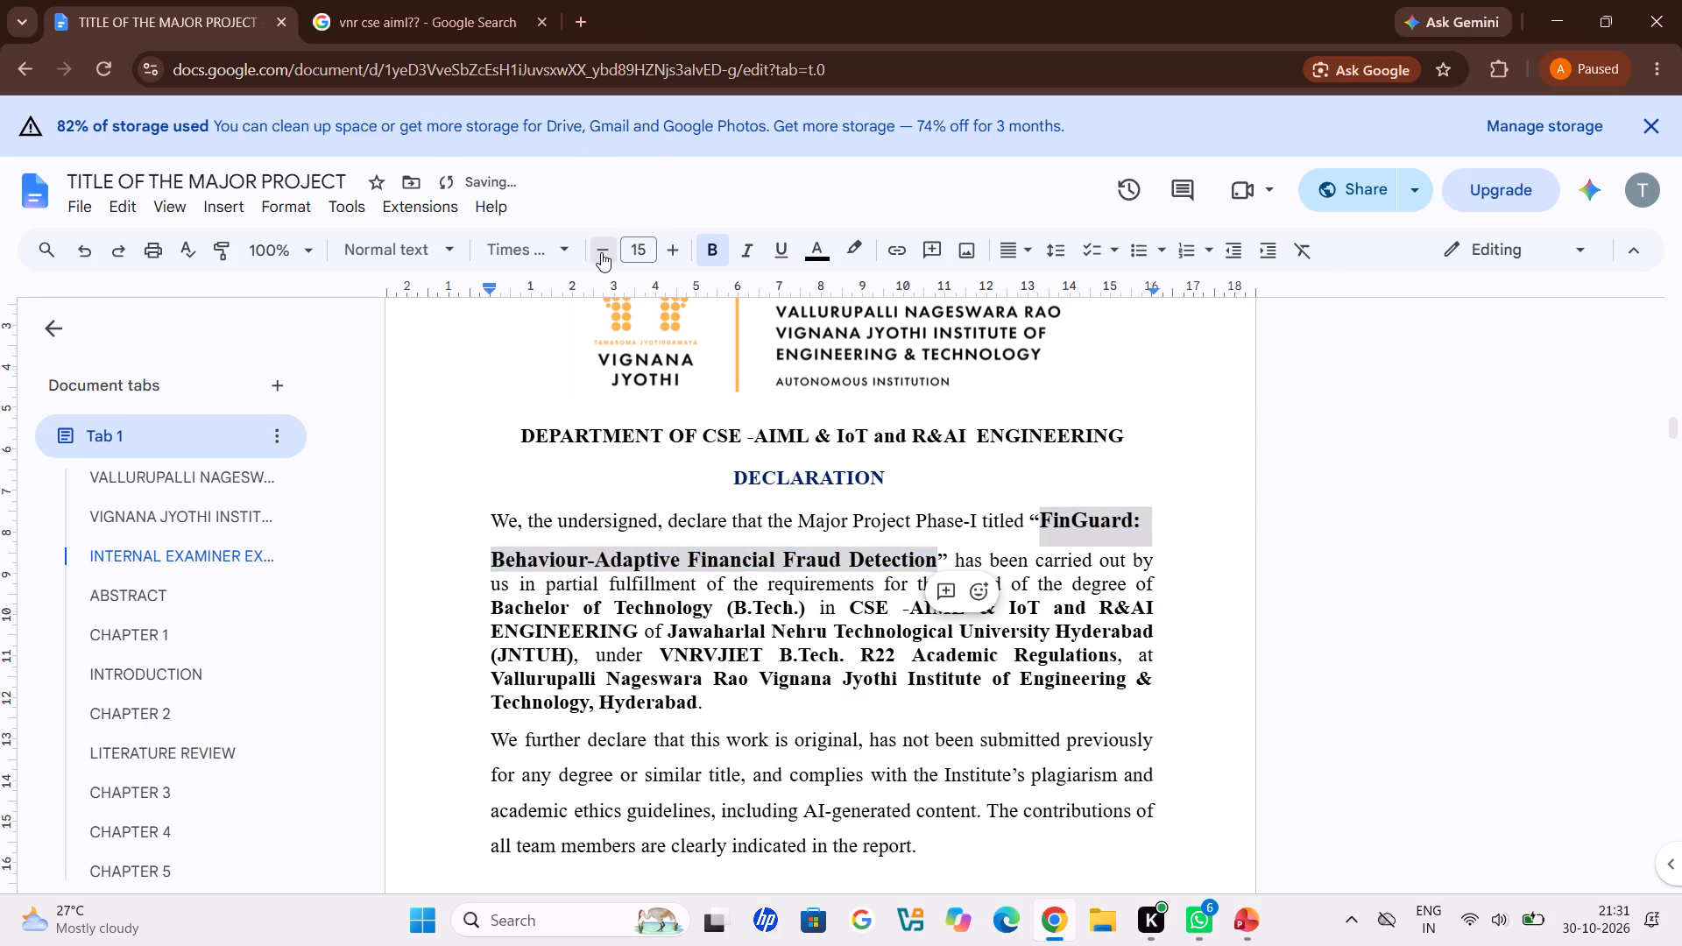
left_click(473, 483)
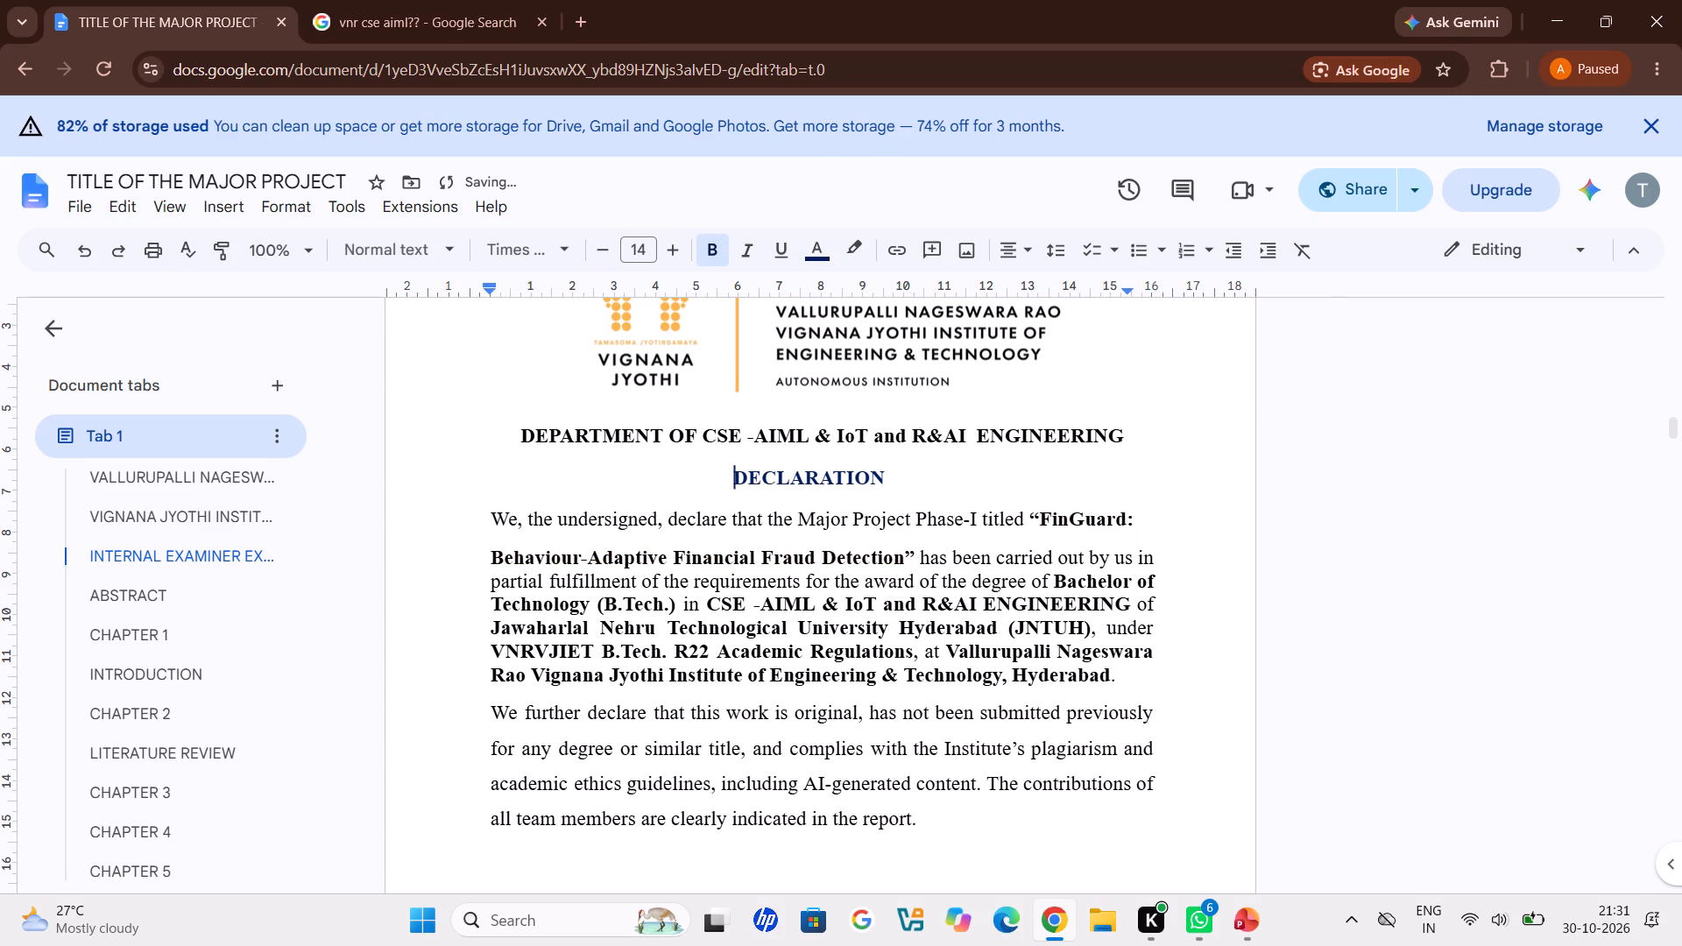
Insert an empty line below the last student entry in the Declaration to push the ABSTRACT heading onto the next page.
scroll(877, 462, "right", 1)
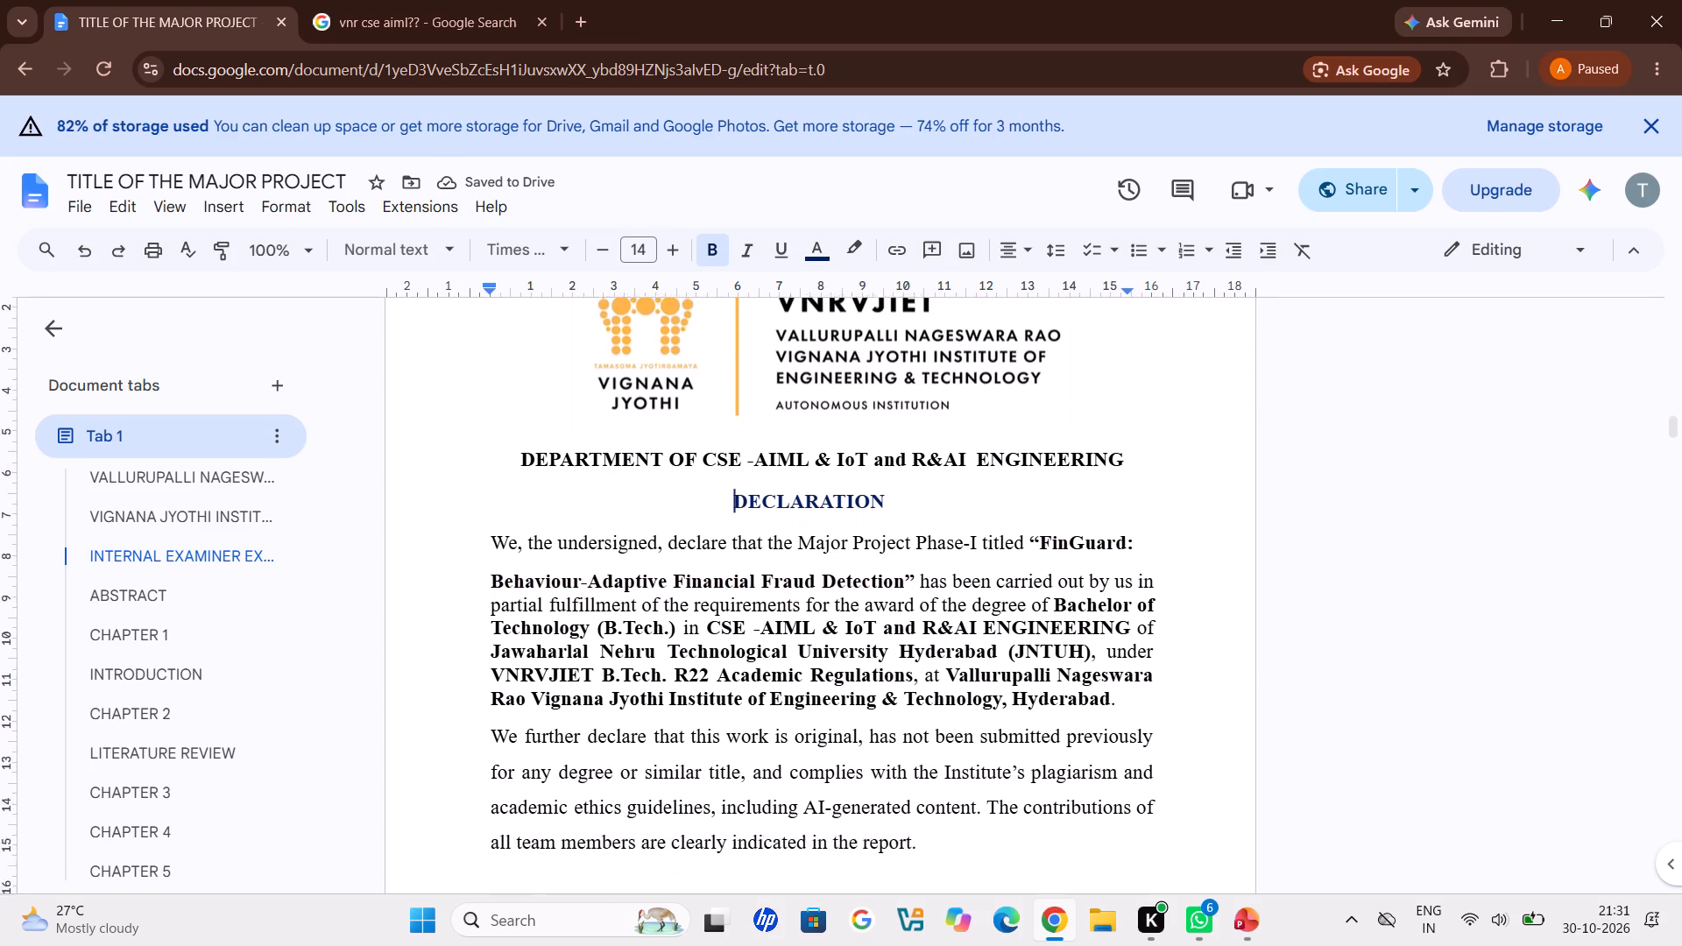
scroll(877, 462, "right", 1)
scroll(877, 462, "down", 1)
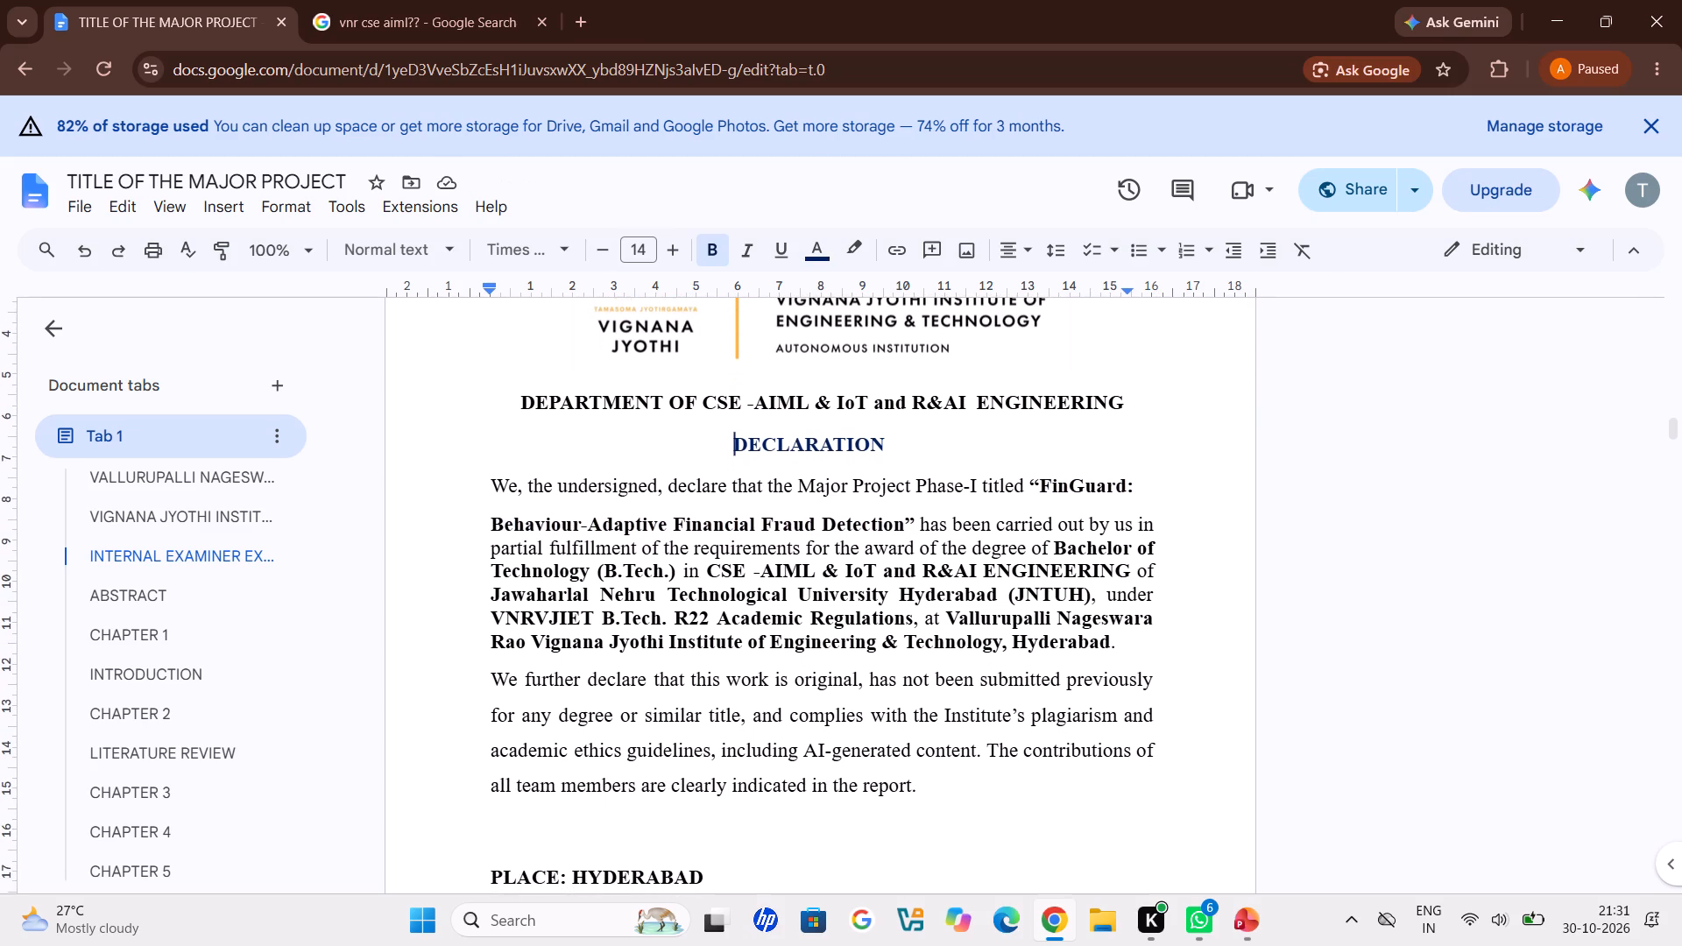
left_click(889, 621)
scroll(889, 621, "down", 5)
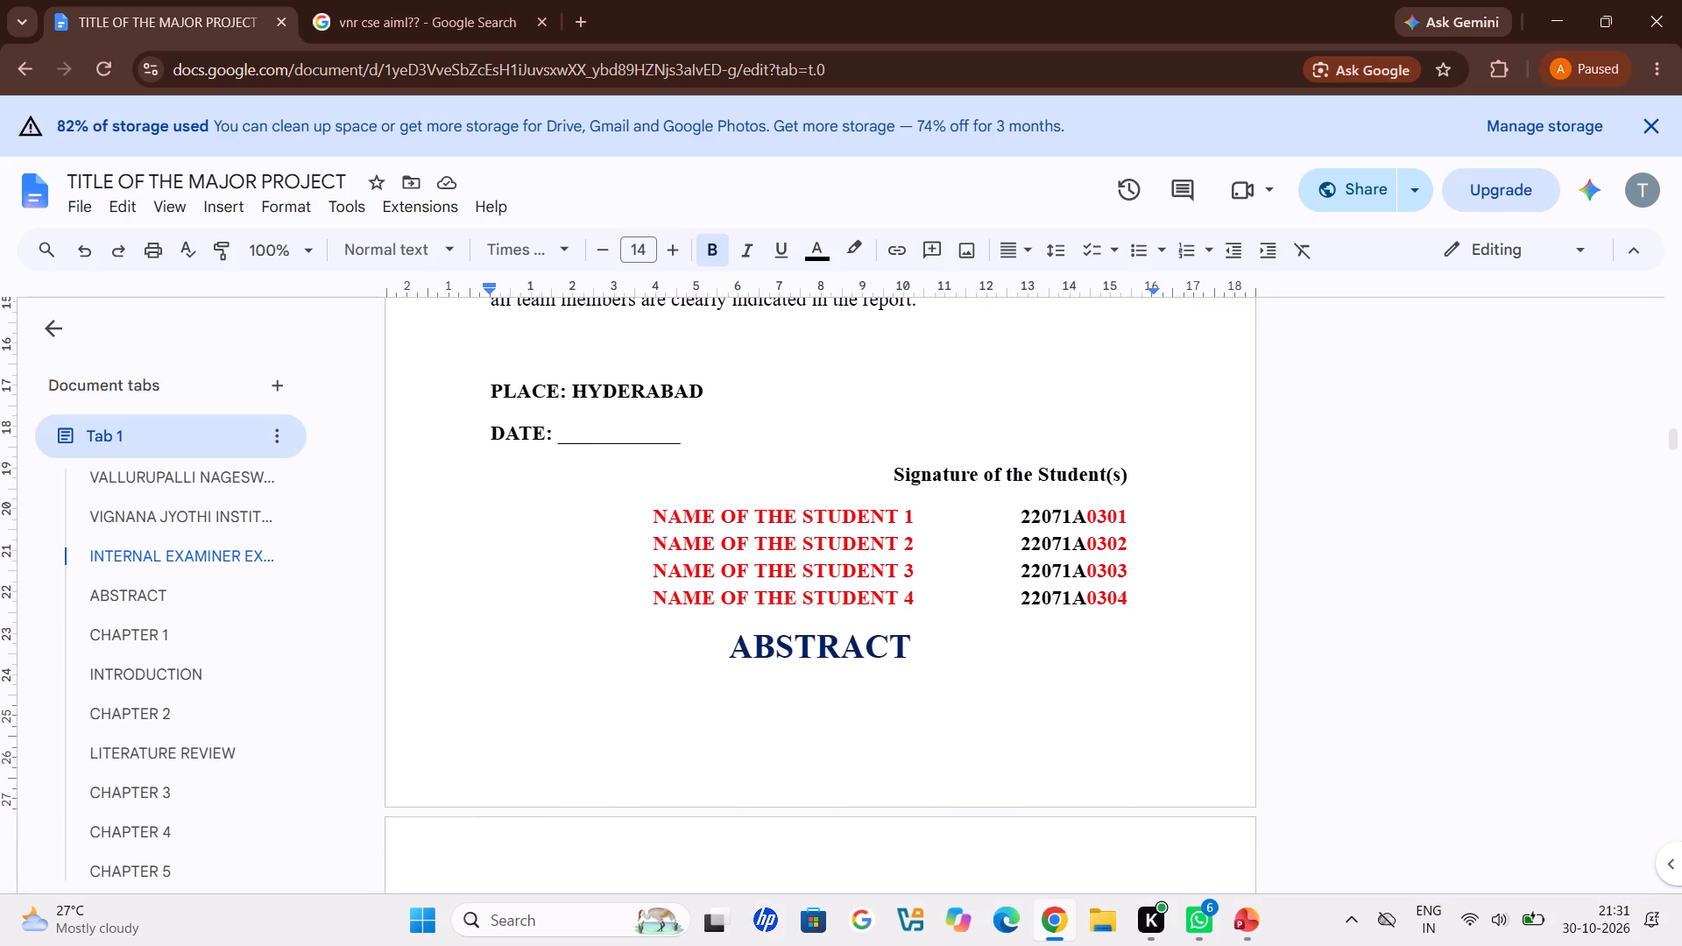
scroll(889, 621, "up", 7)
scroll(889, 621, "down", 5)
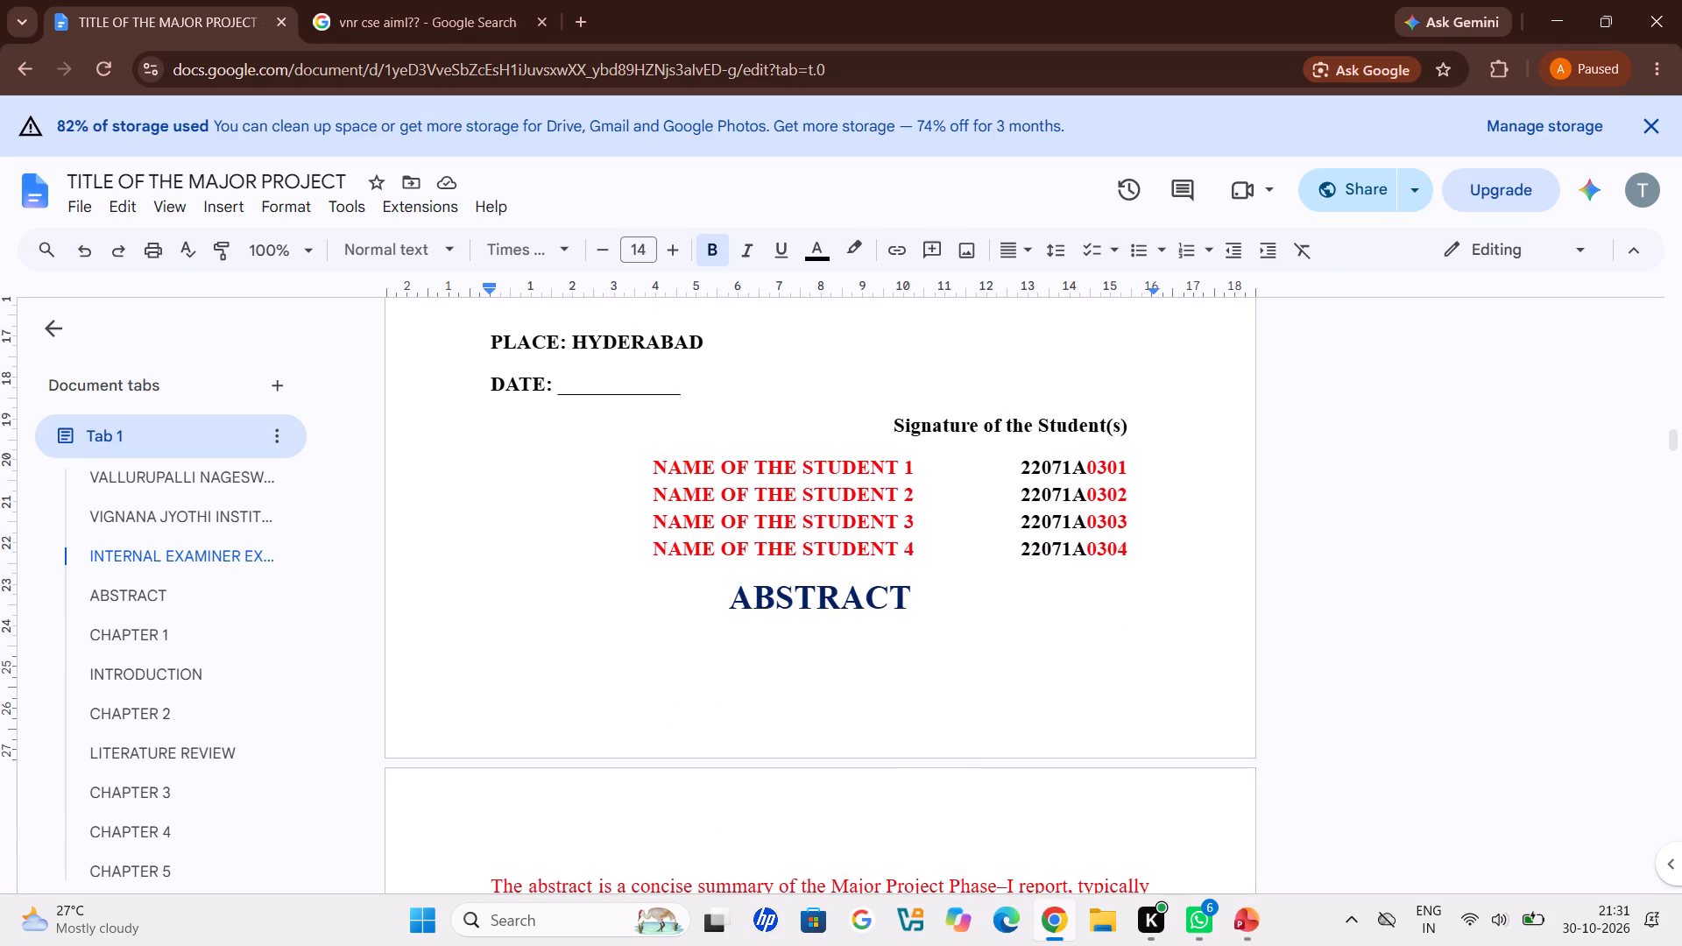
left_click(1141, 551)
key("Return")
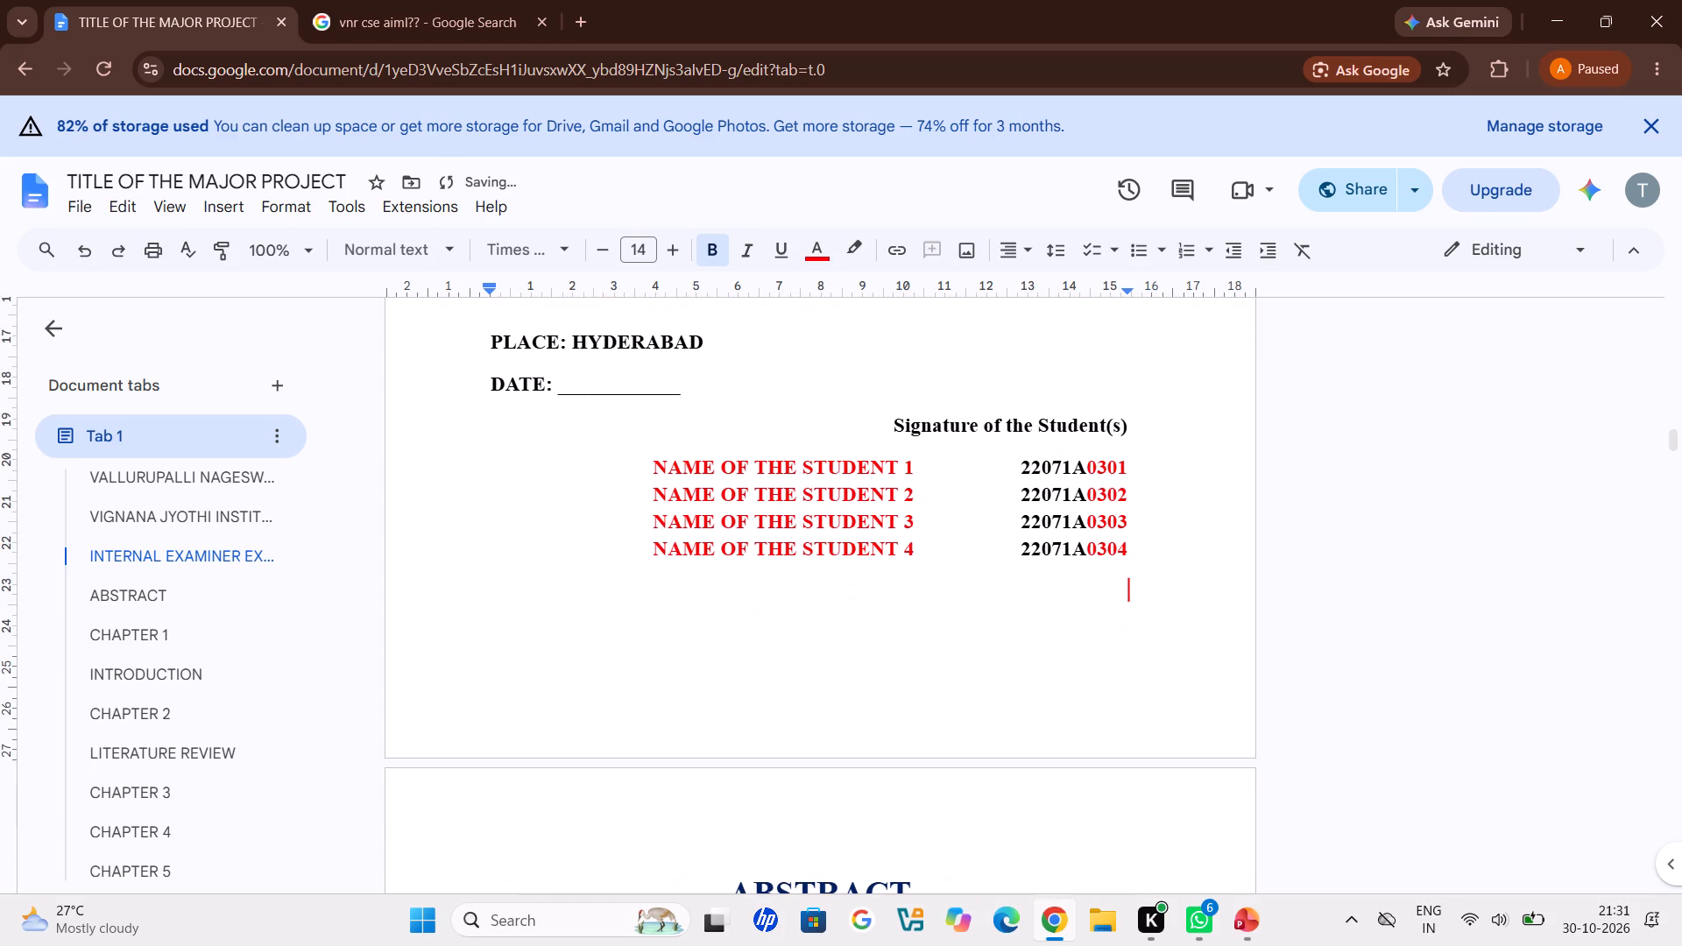
scroll(894, 540, "down", 4)
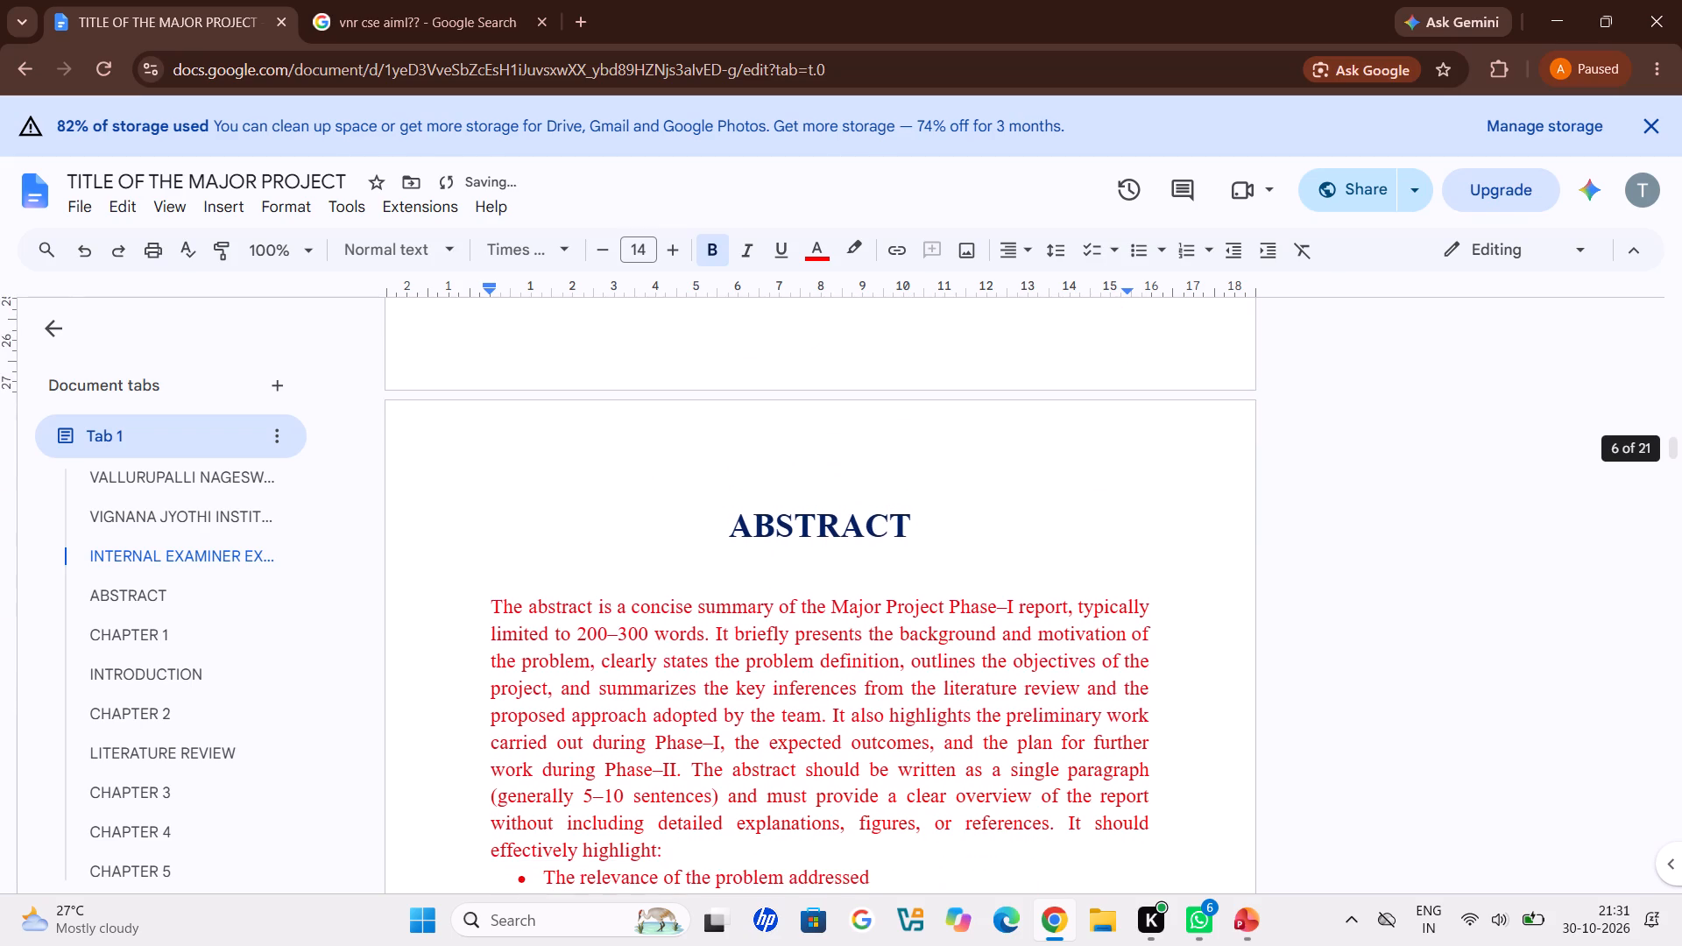
scroll(894, 540, "down", 5)
scroll(894, 540, "right", 1)
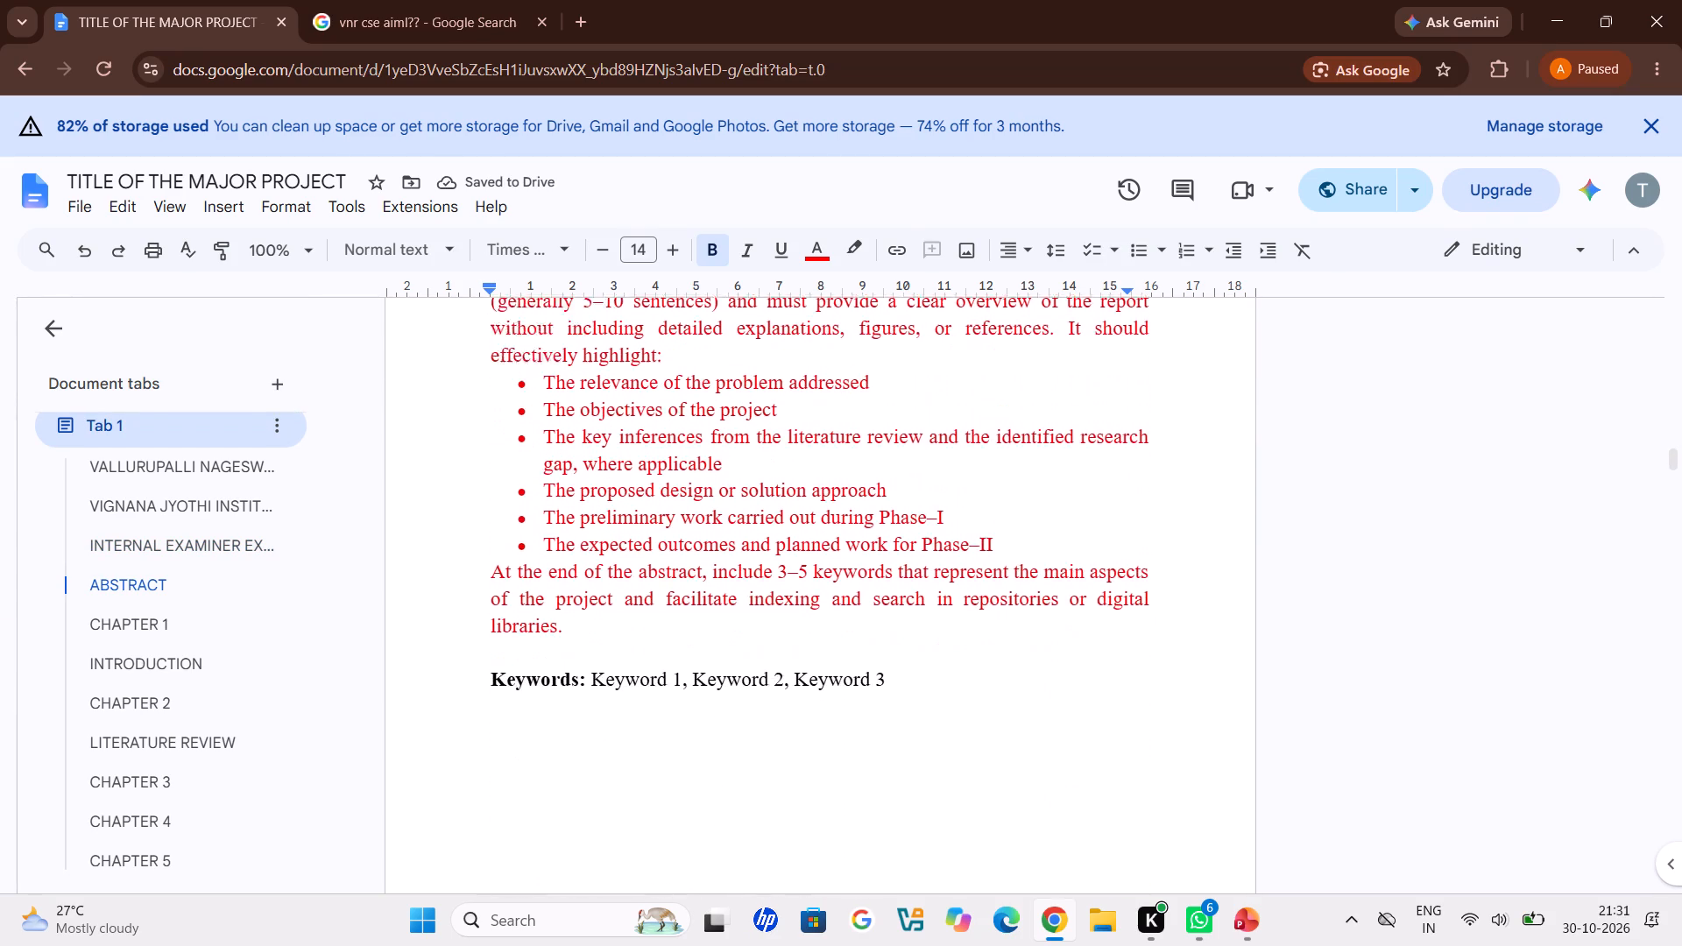
scroll(894, 540, "right", 1)
scroll(894, 540, "up", 6)
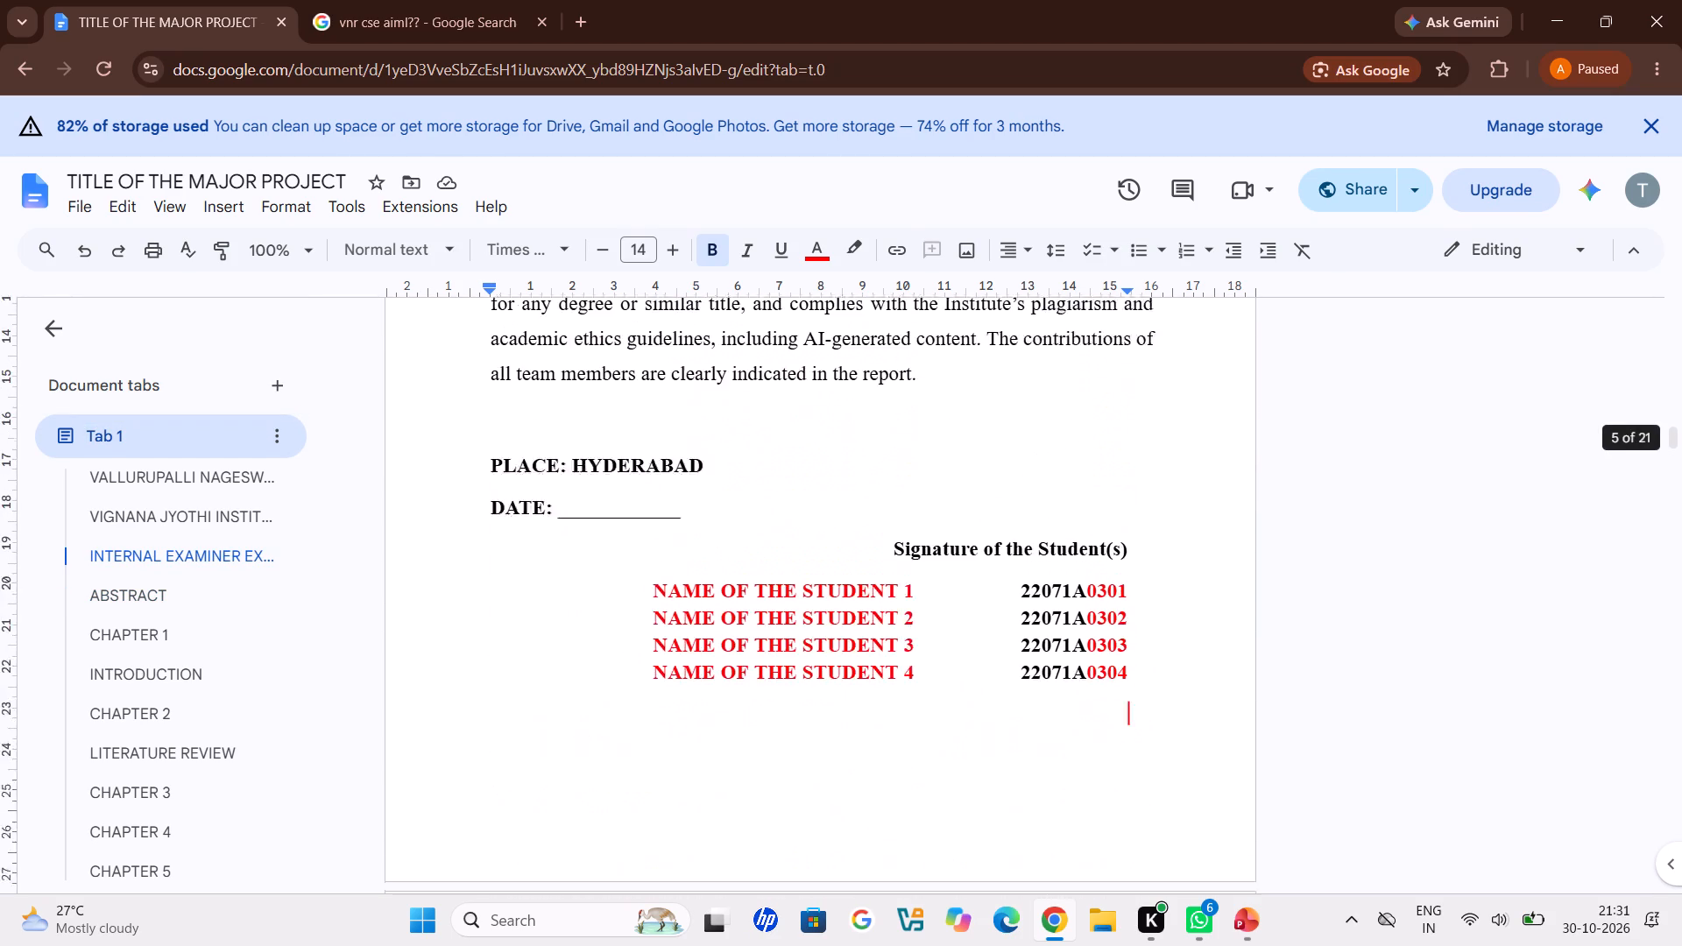
Replace the four placeholder student entries in the Declaration with the students' names and roll numbers copied from the Certificate page.
scroll(894, 540, "up", 8)
scroll(894, 540, "right", 1)
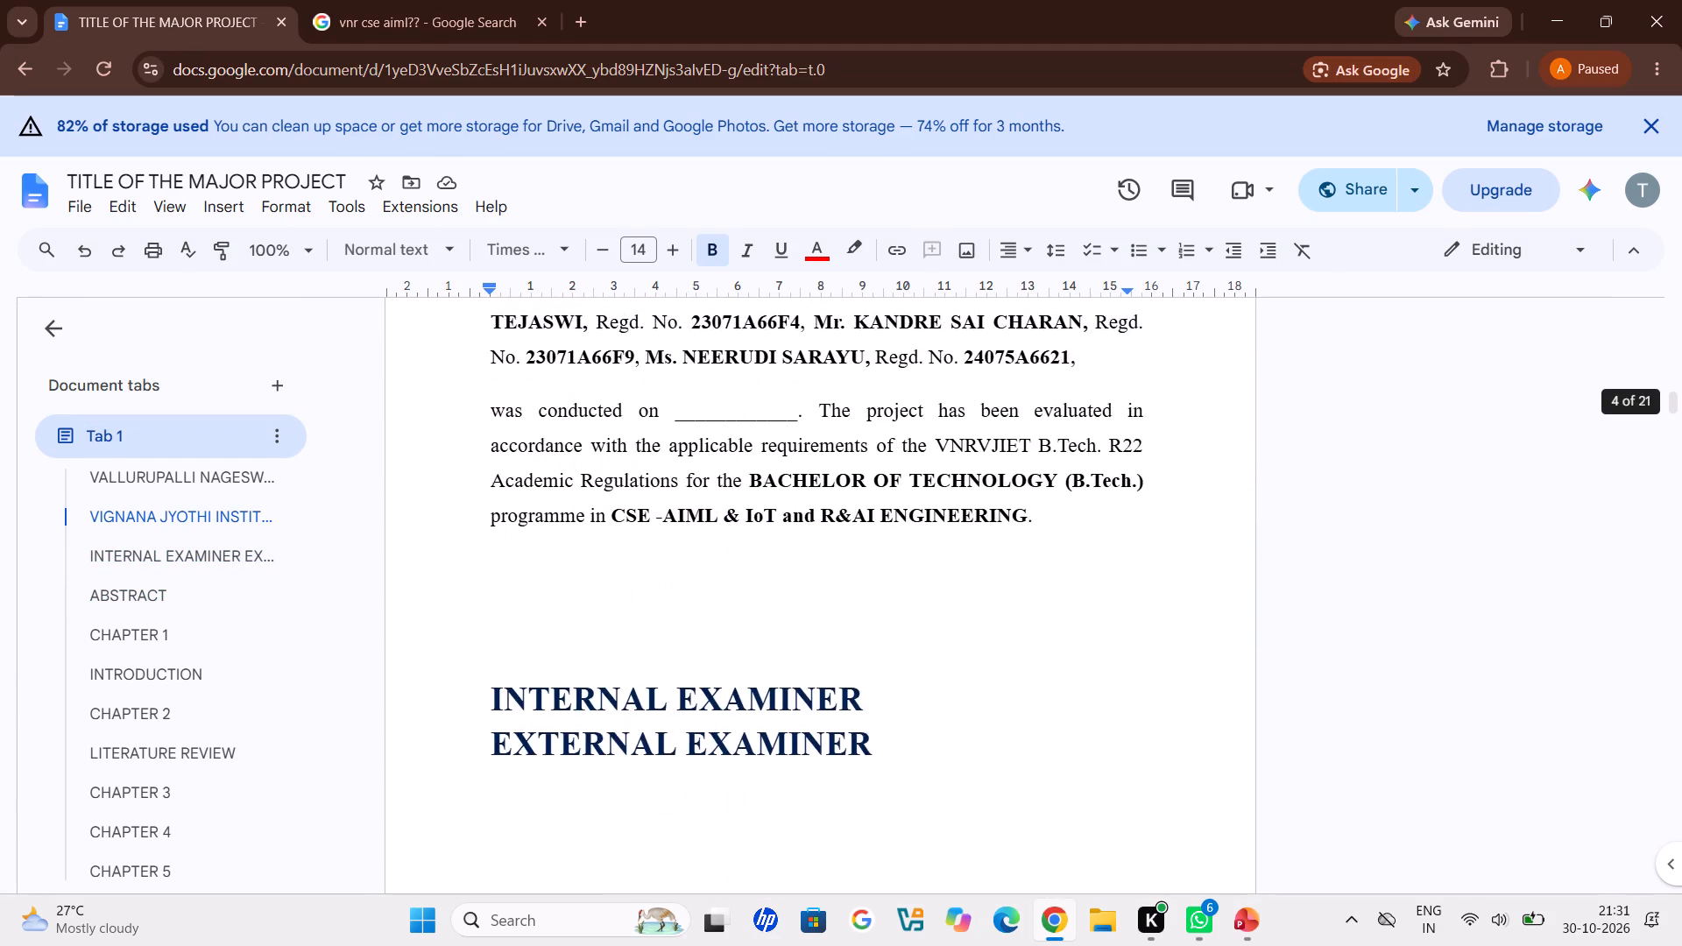
scroll(894, 540, "right", 2)
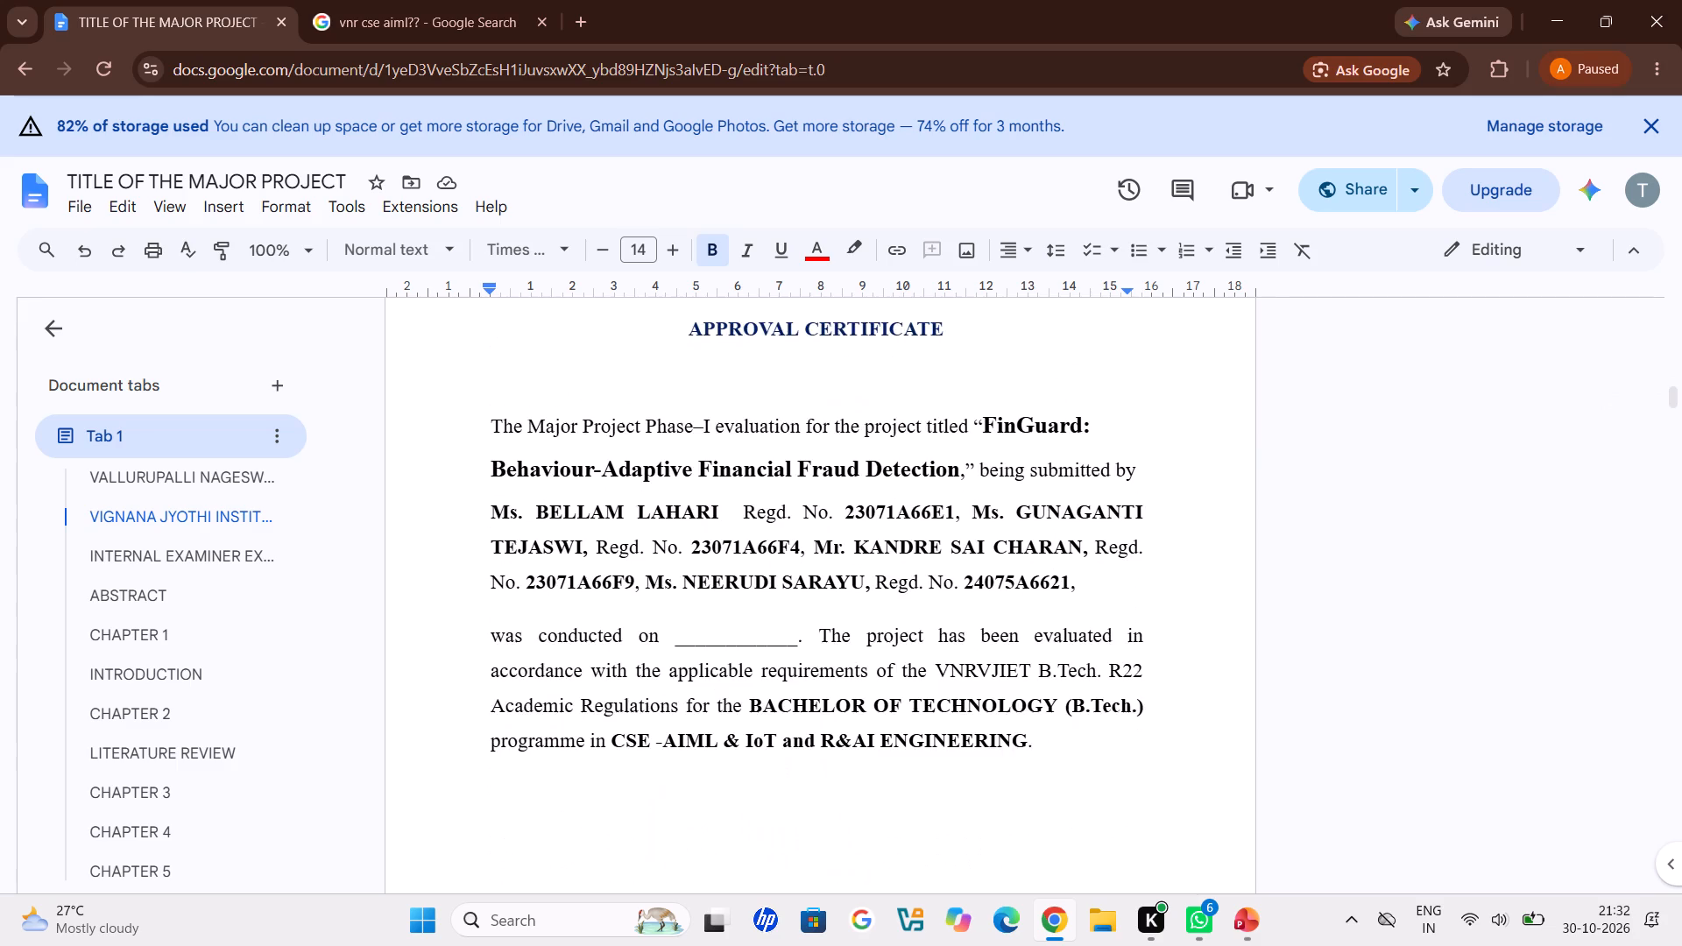
scroll(894, 540, "right", 1)
scroll(894, 540, "up", 5)
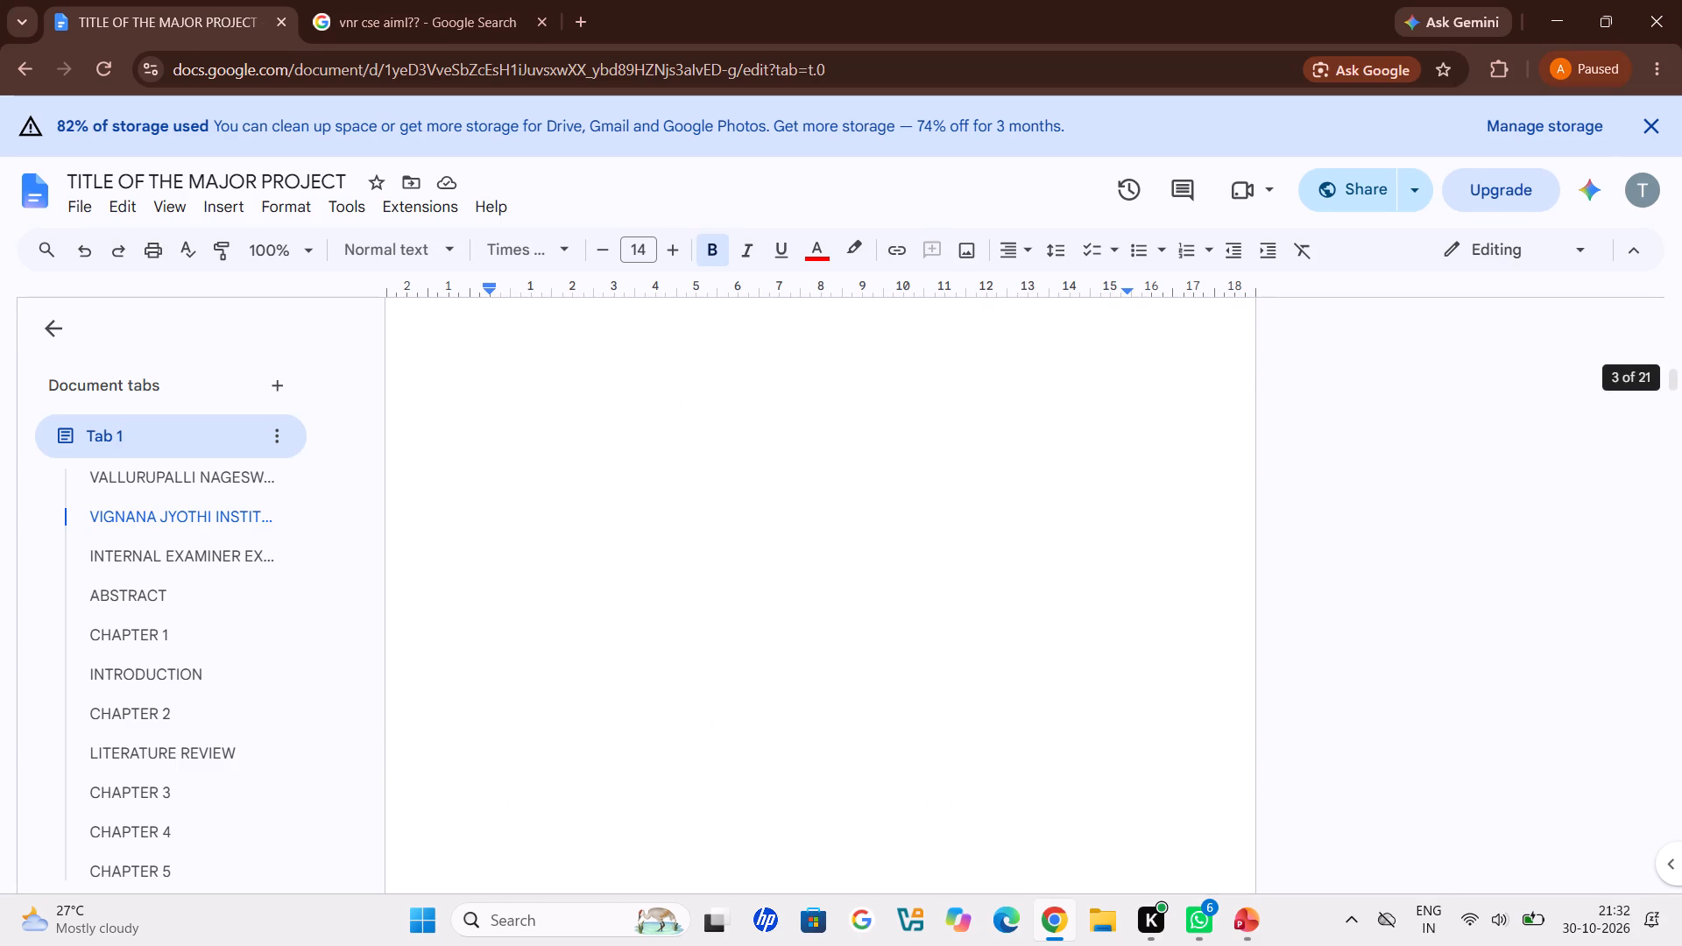
scroll(894, 540, "up", 6)
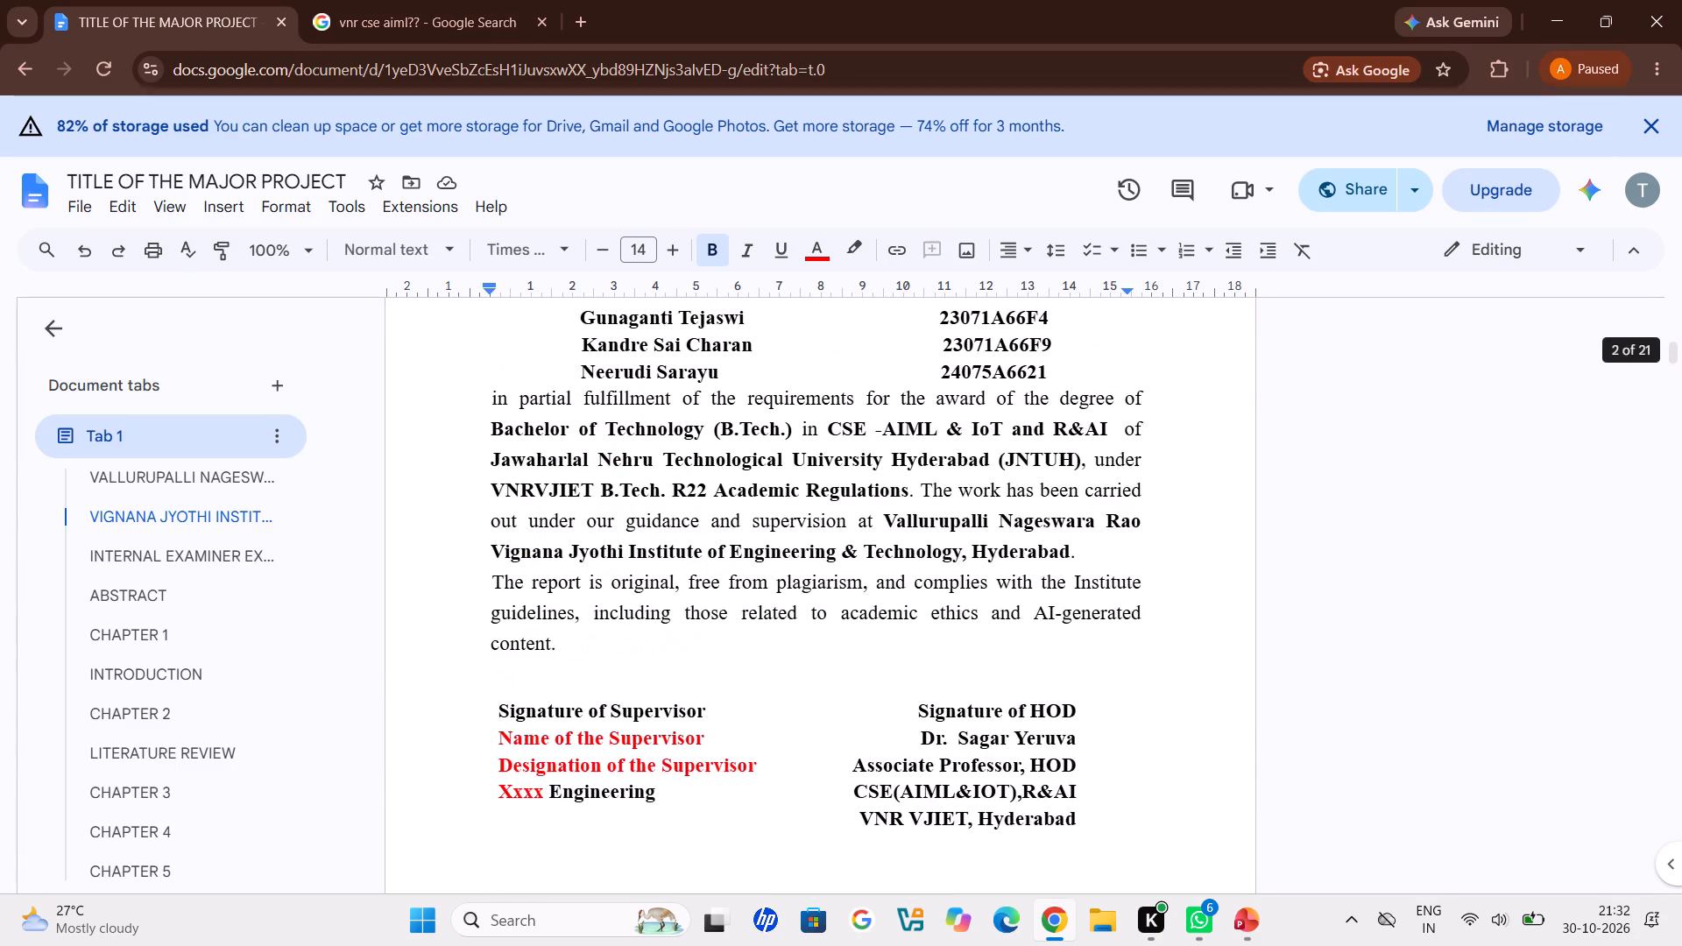
scroll(894, 540, "up", 2)
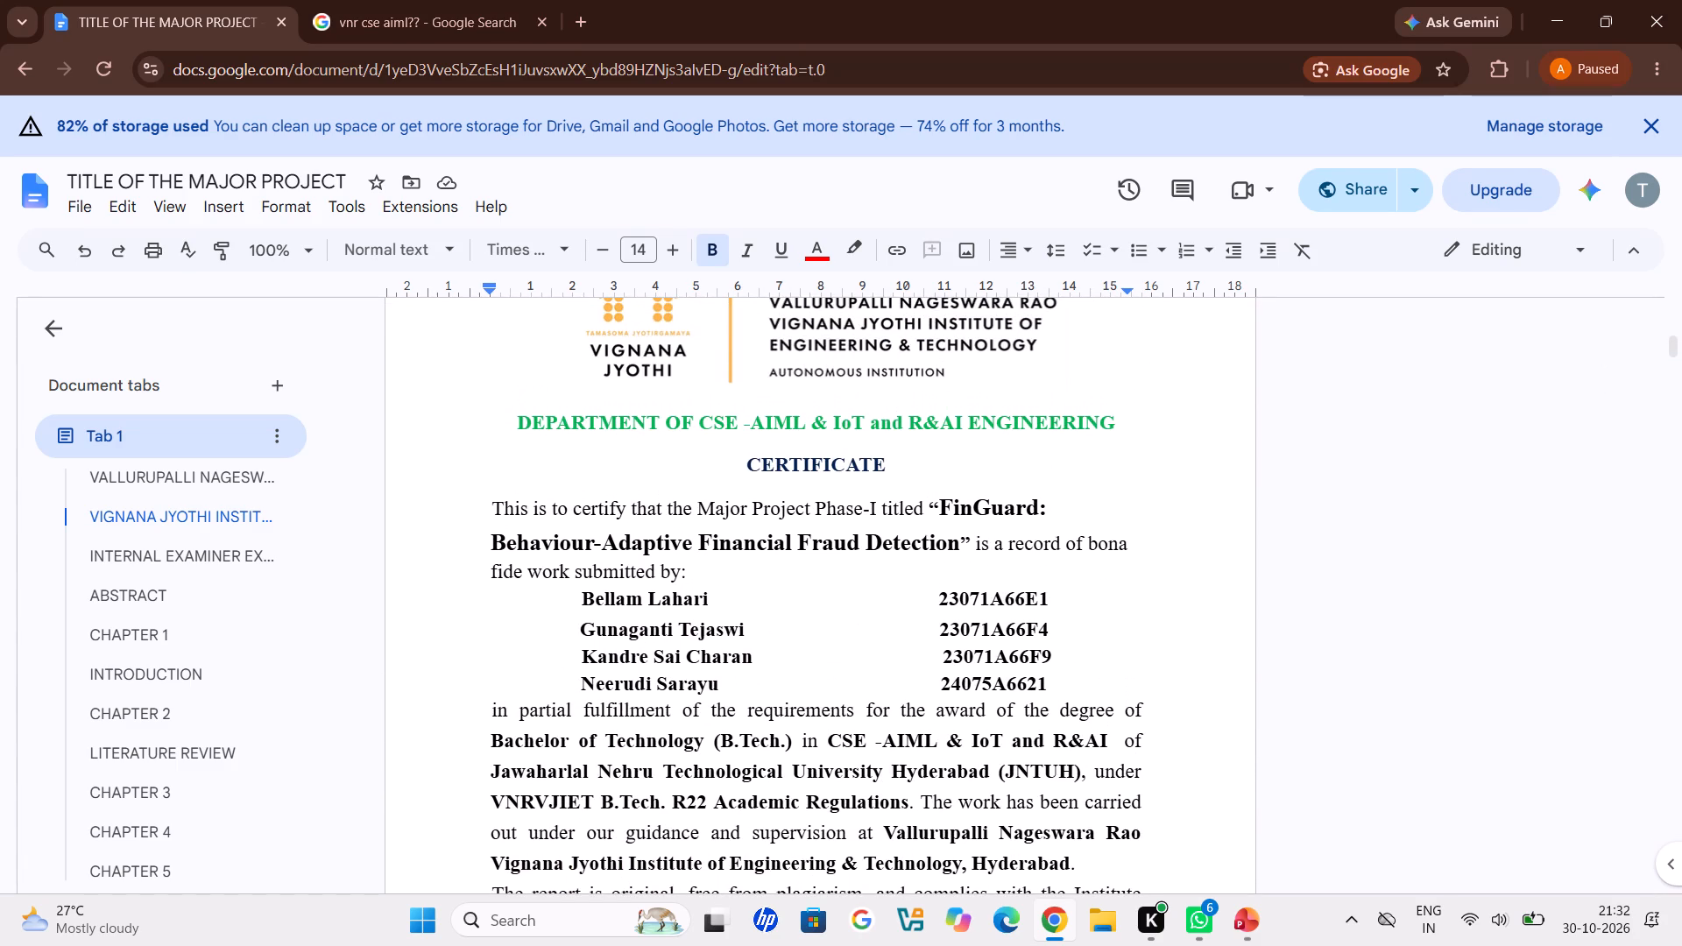
left_click_drag(582, 599, 1057, 682)
key("ctrl+c")
left_click(1113, 552)
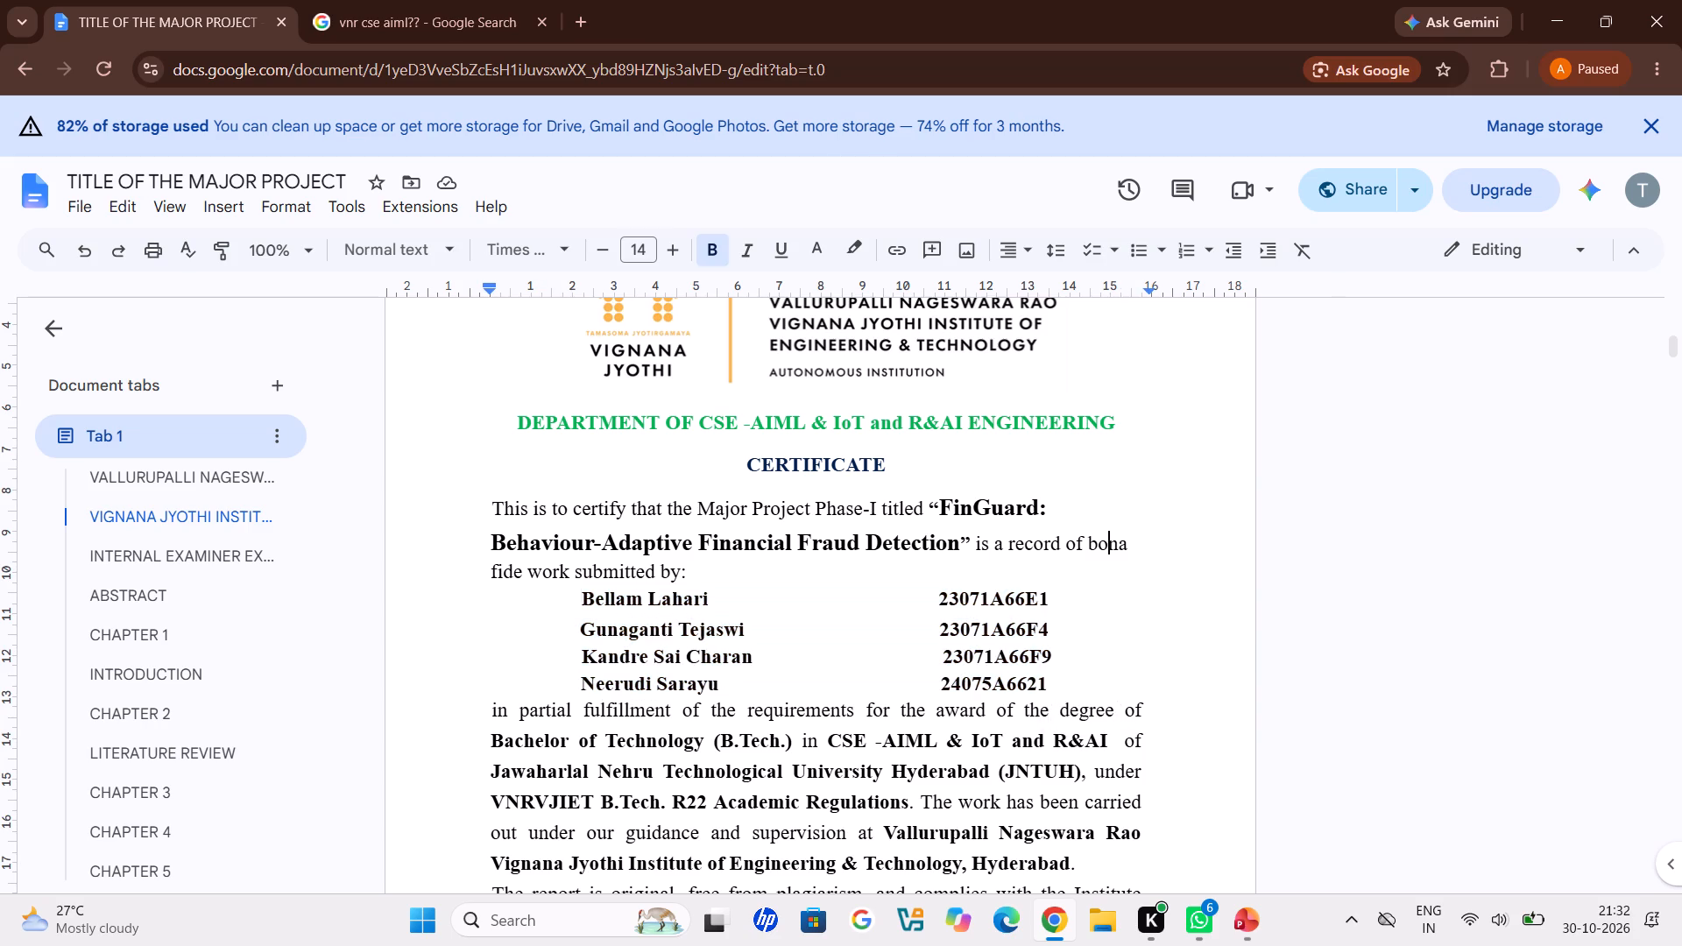
scroll(1113, 552, "down", 17)
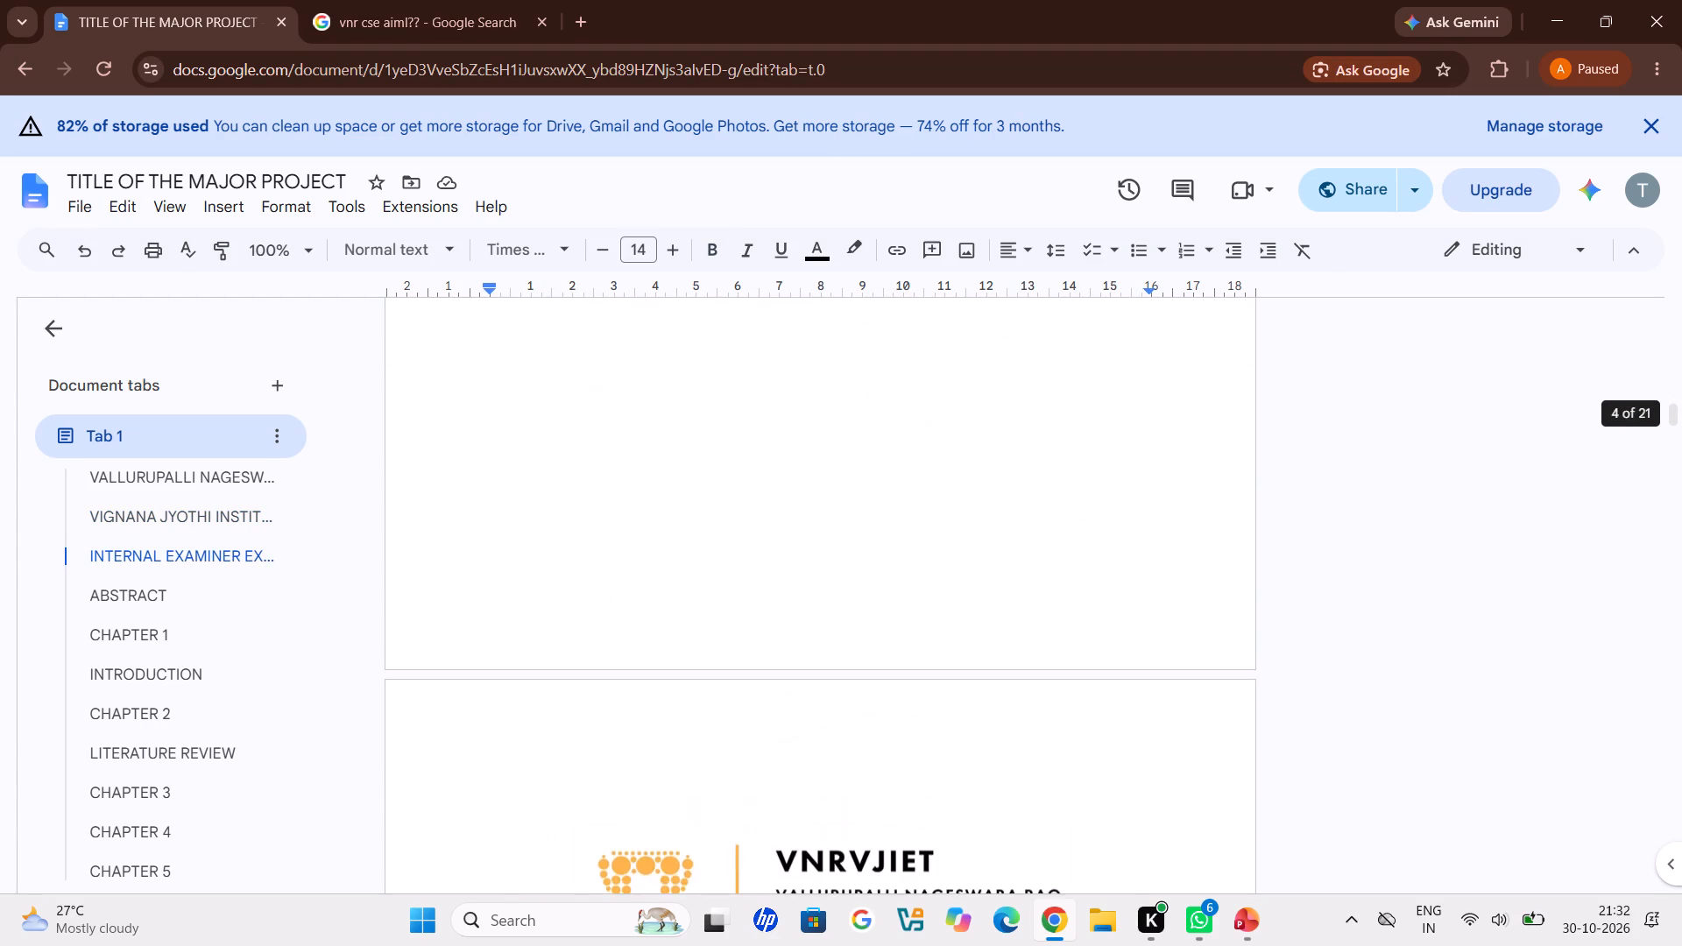
scroll(1113, 552, "down", 9)
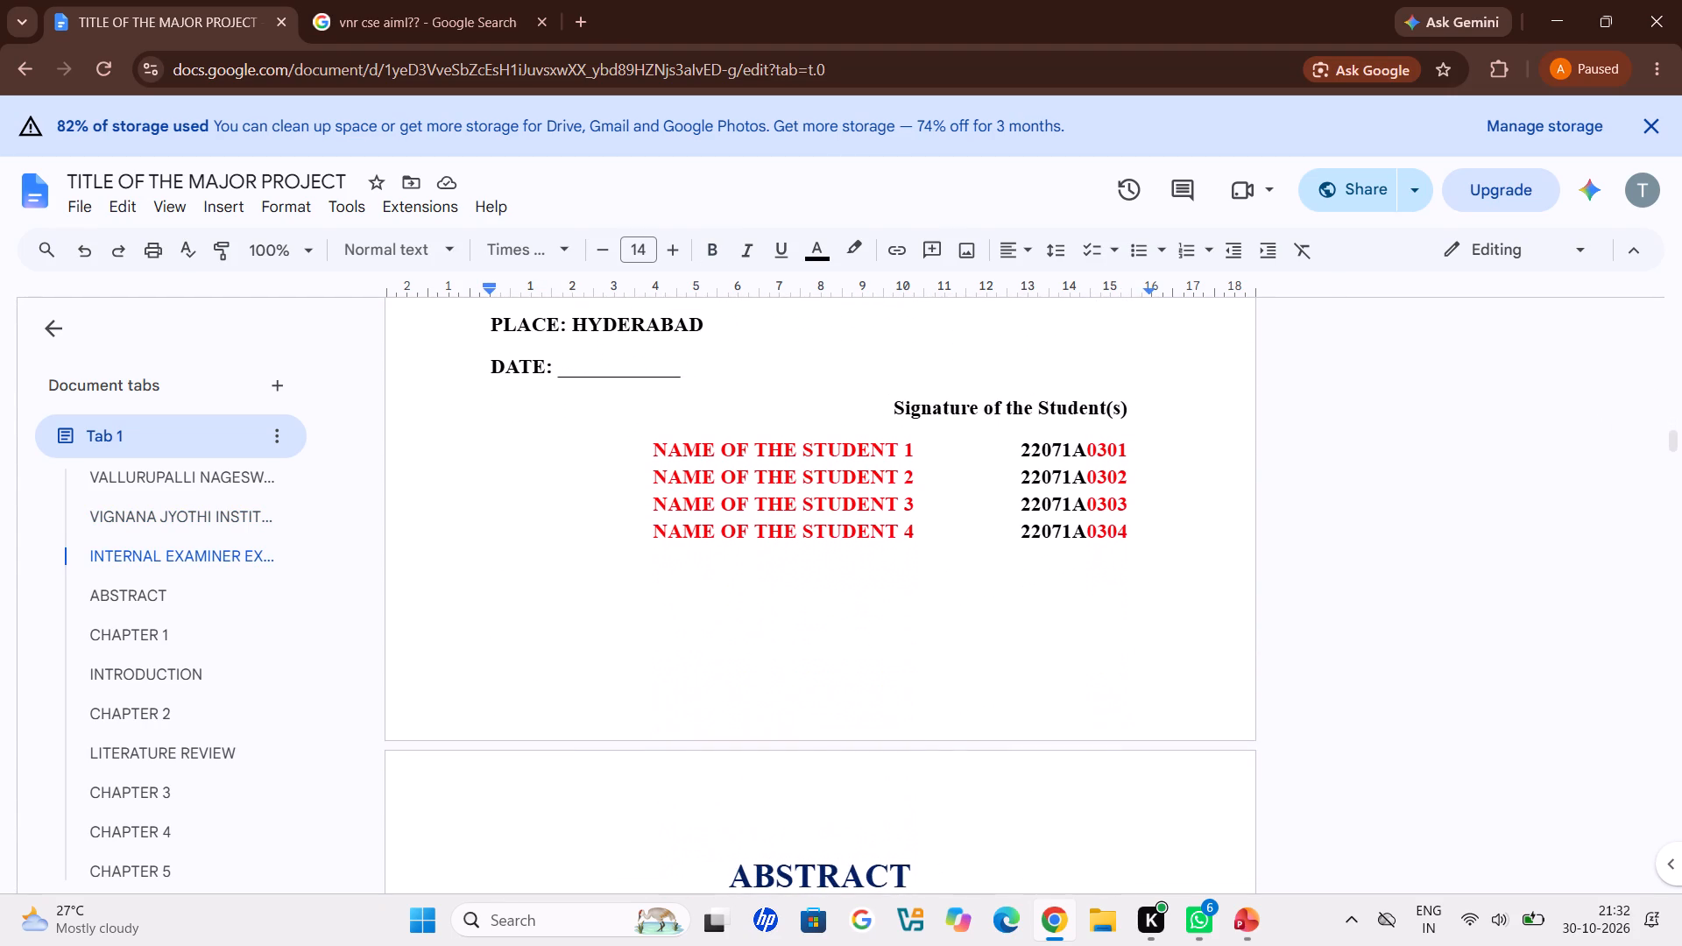
left_click_drag(647, 448, 886, 462)
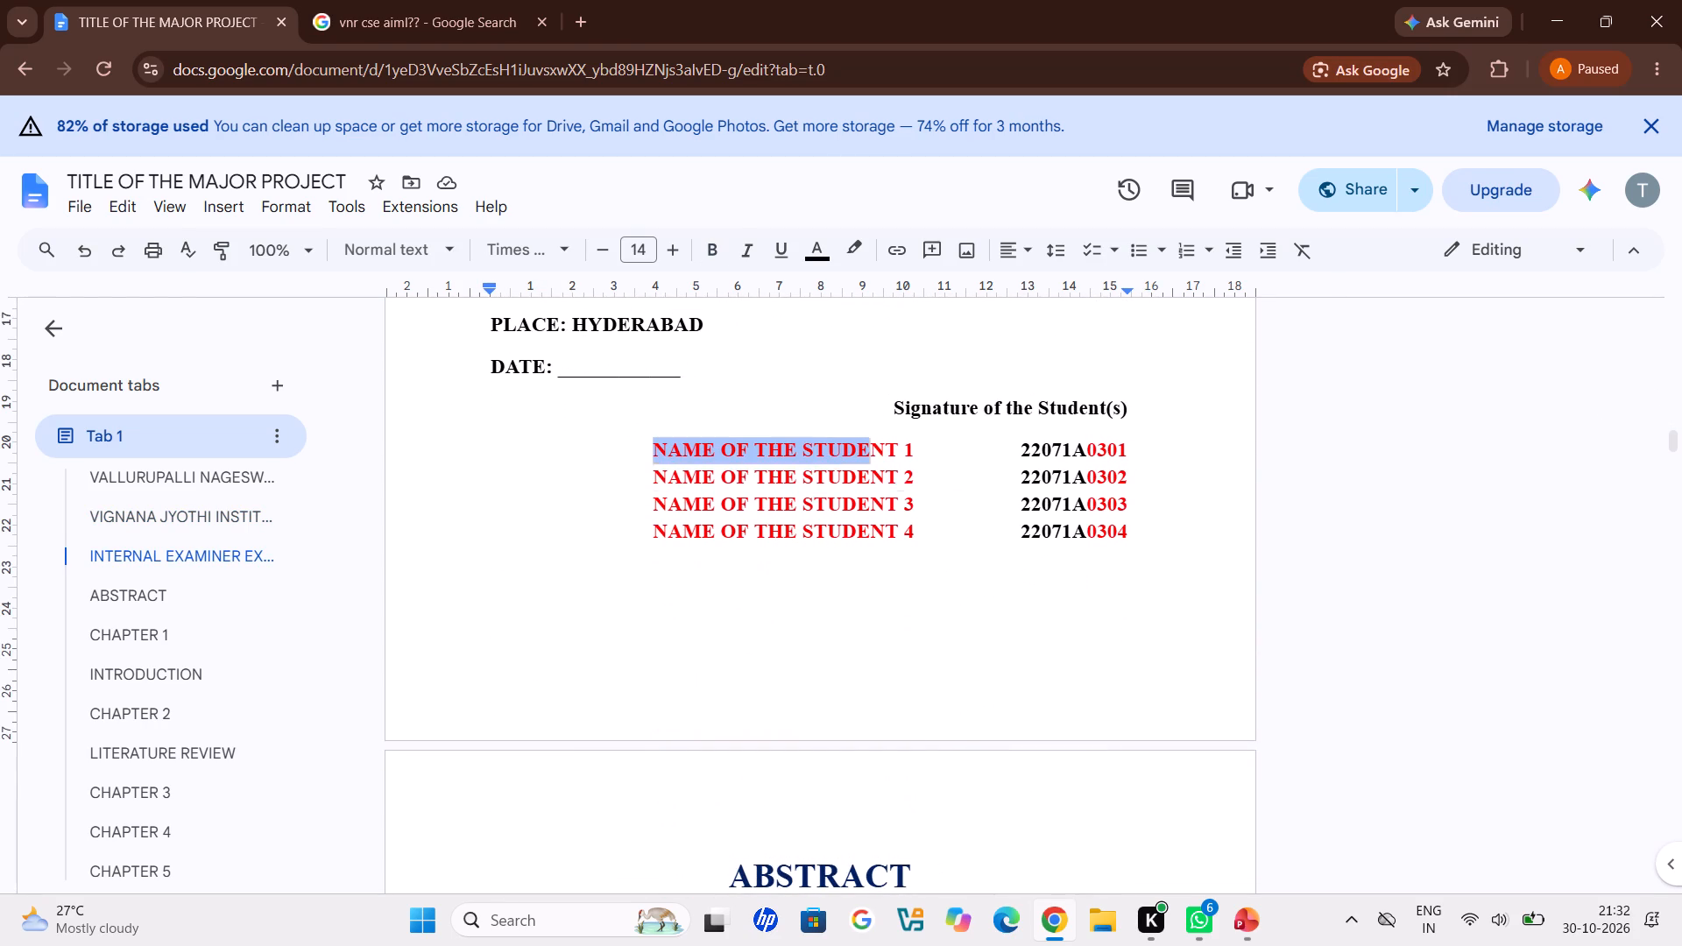
left_click_drag(886, 462, 1141, 531)
key("ctrl+v")
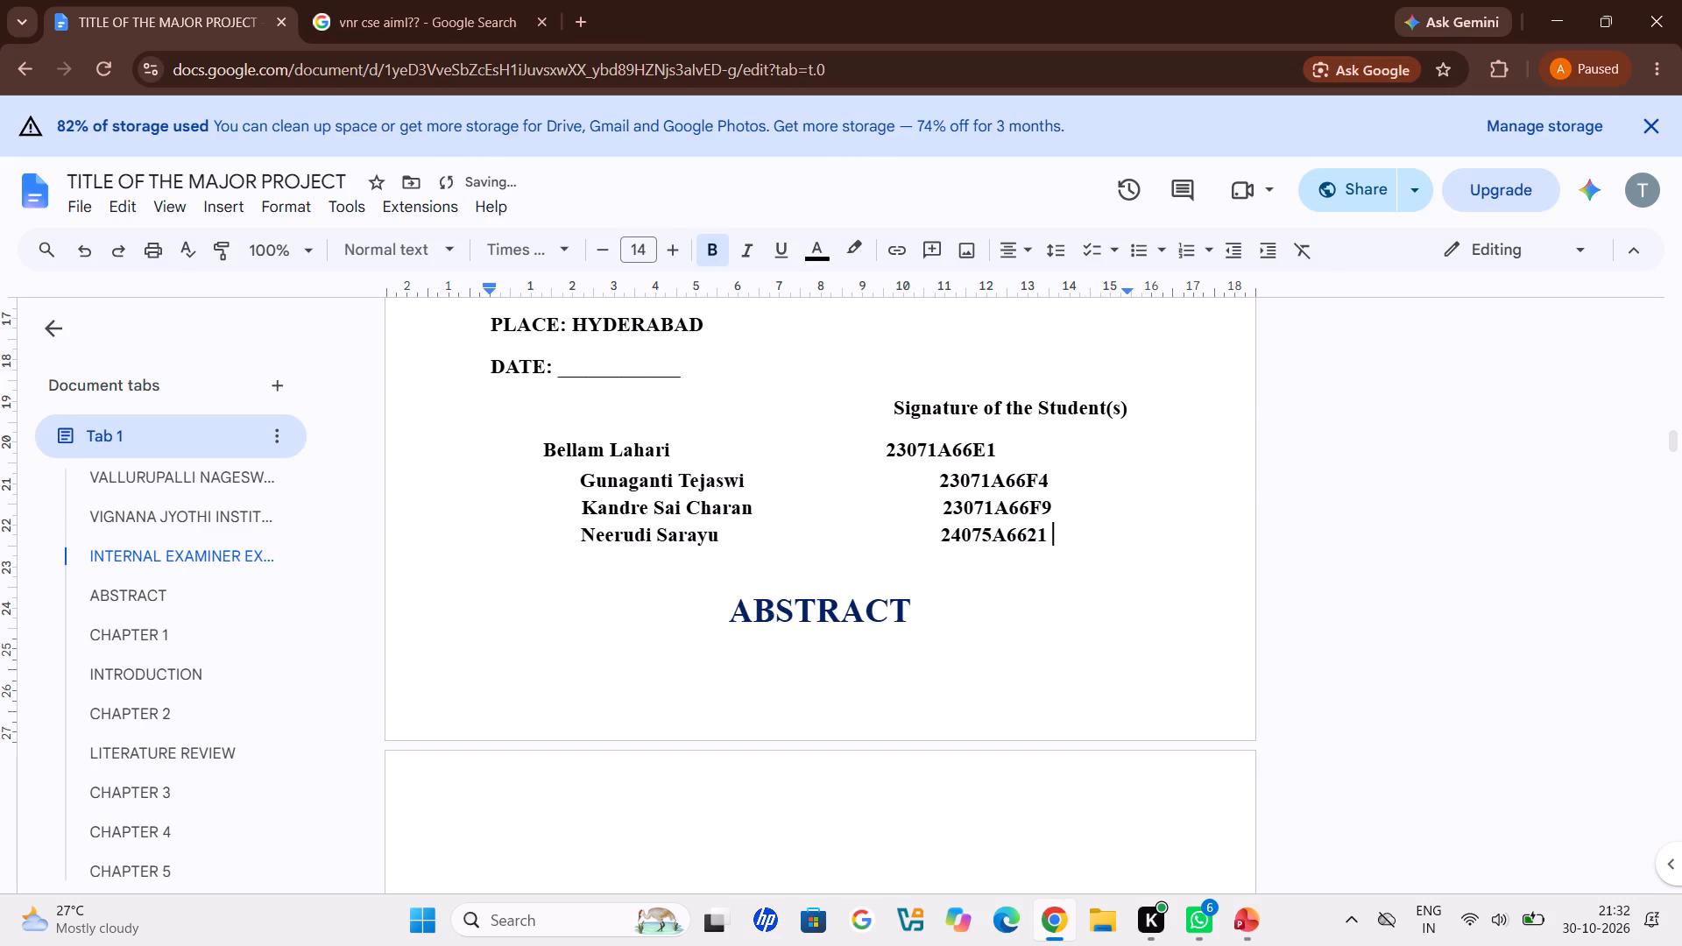
Indent the first student entry in the Declaration and shift the second student's name with spaces to line up with it.
left_click(541, 450)
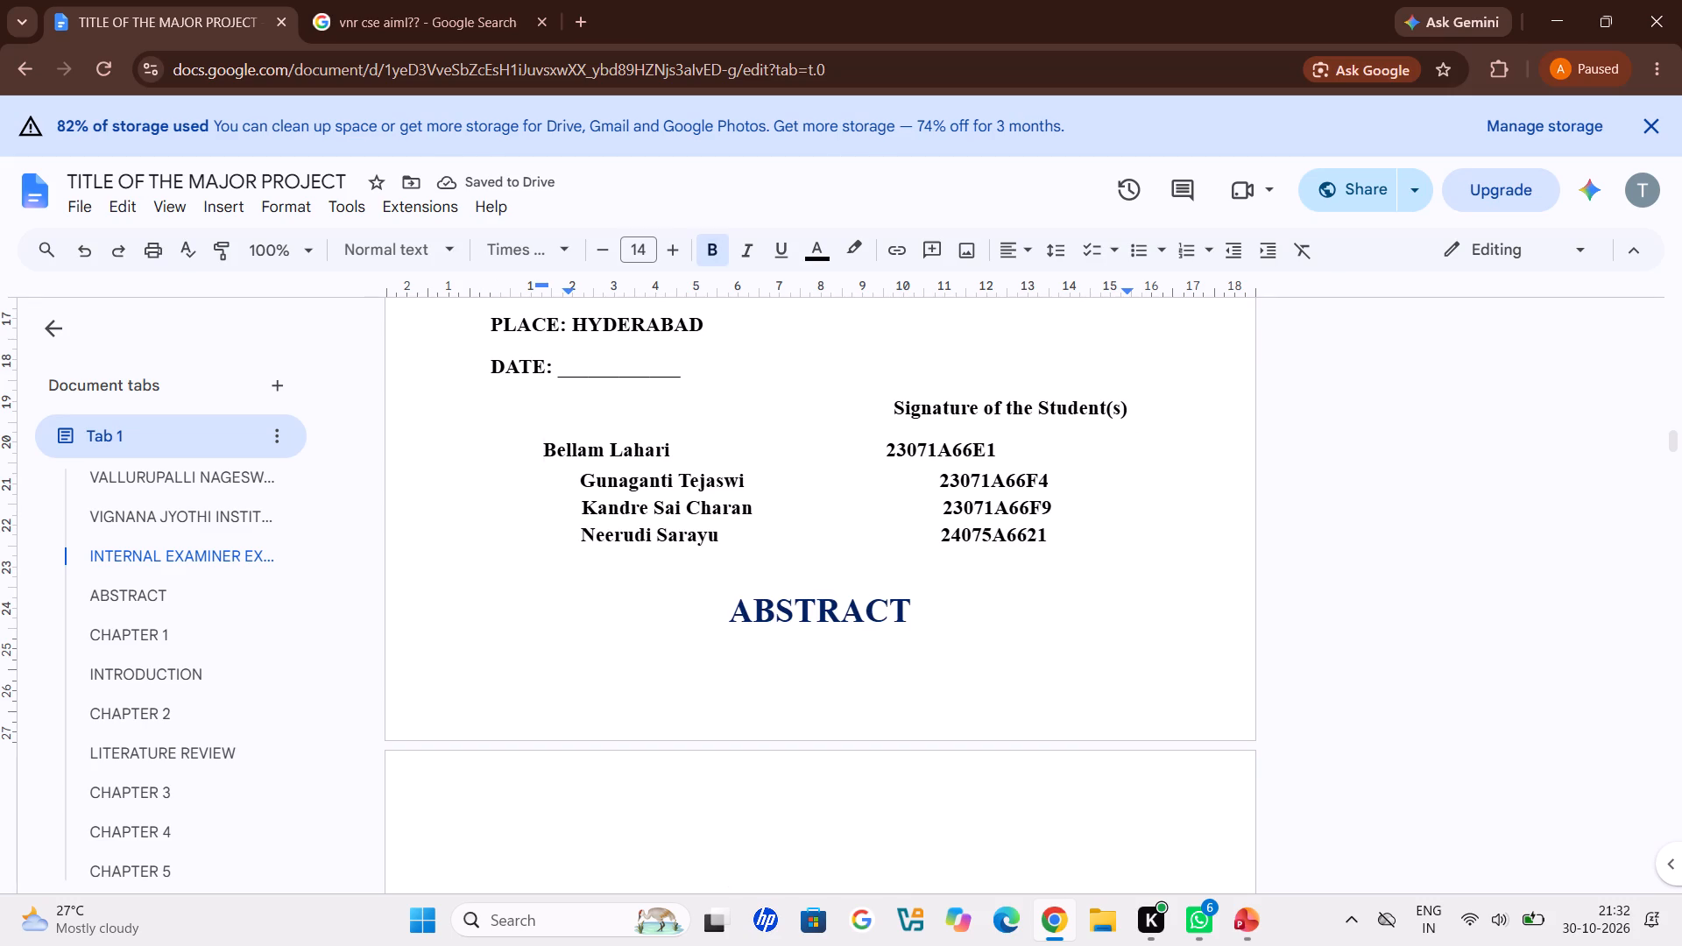
key("Tab")
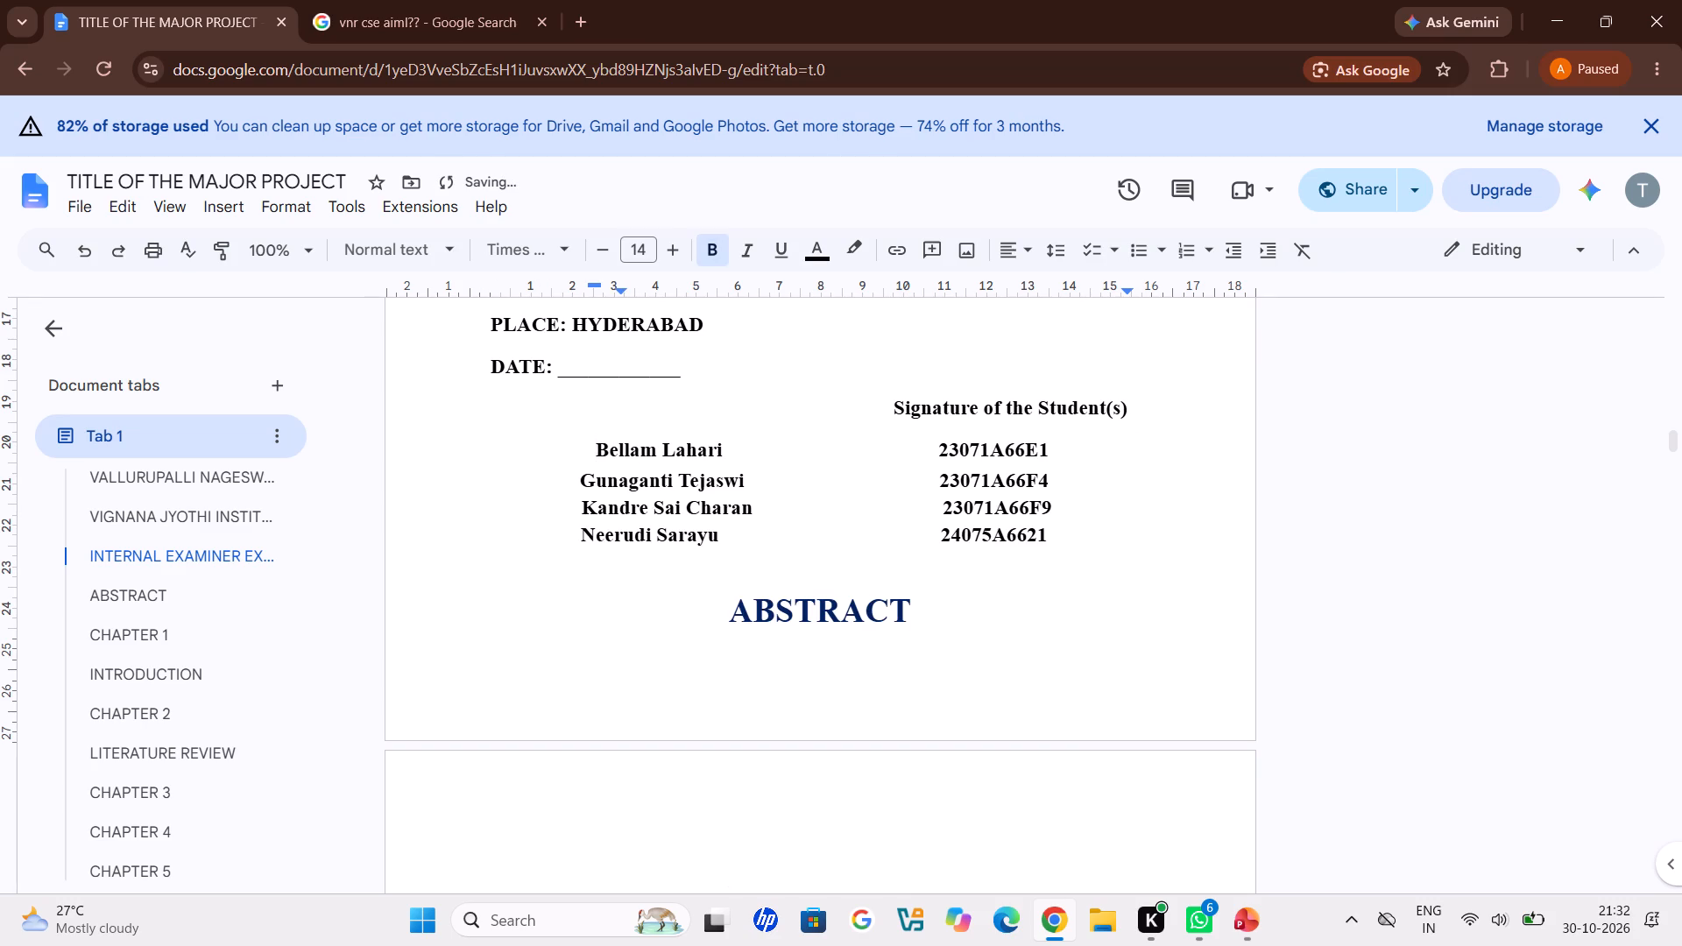
left_click(586, 484)
key("space")
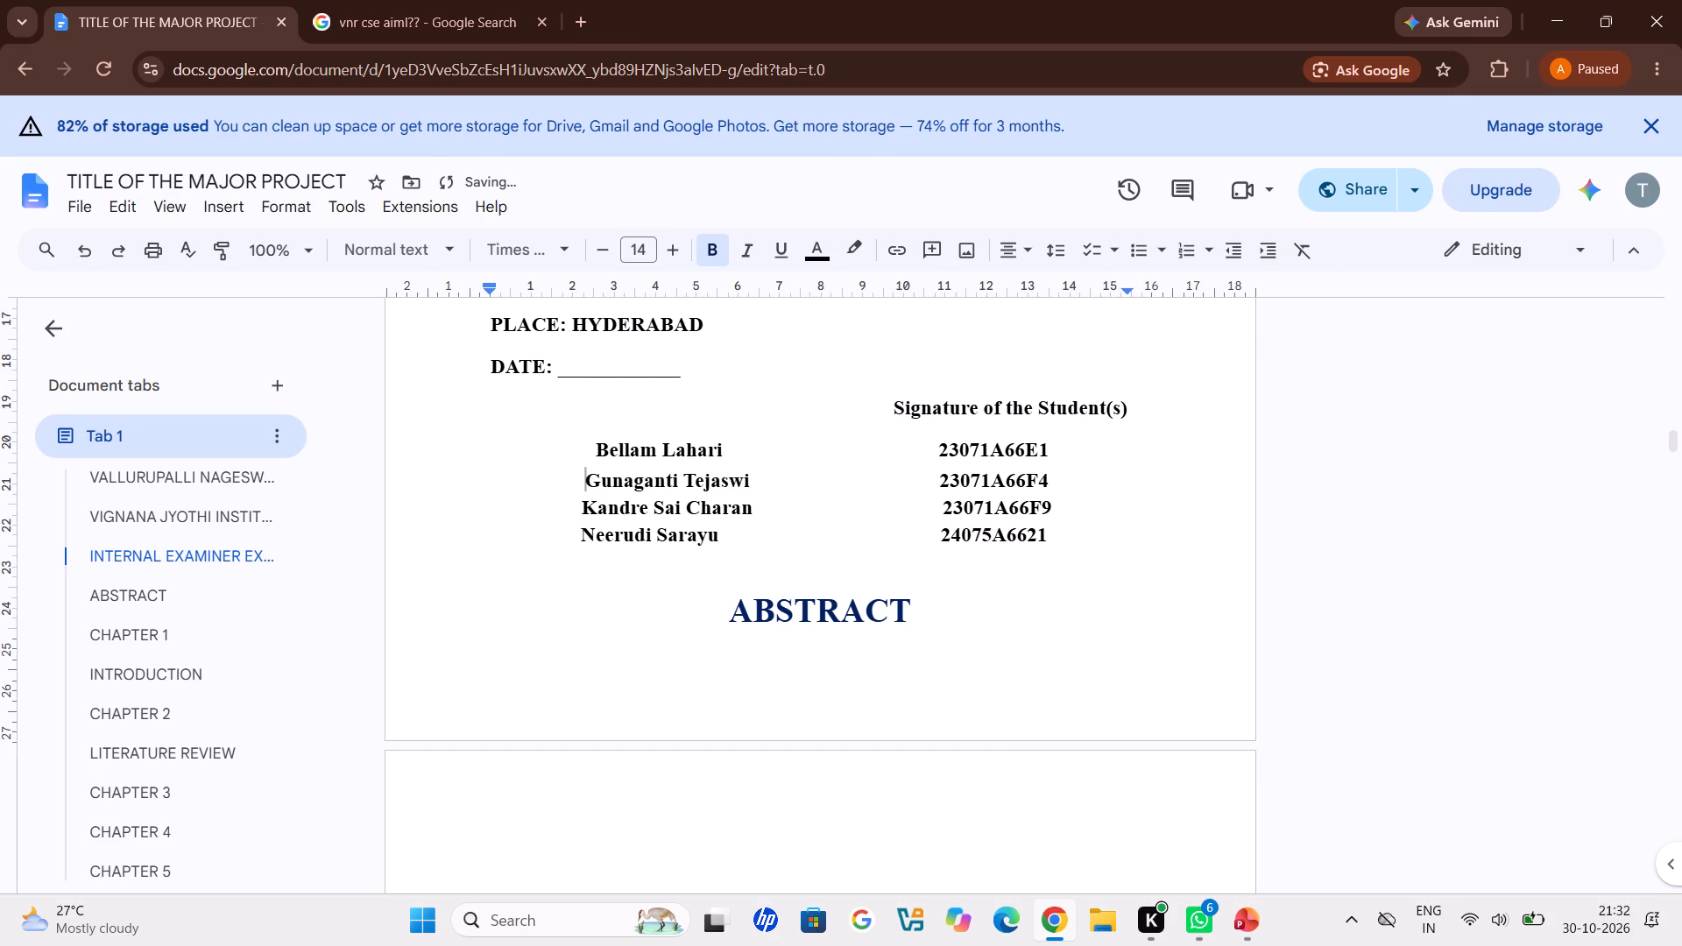
key("space")
key("space")
key("space")
key("space")
key("space")
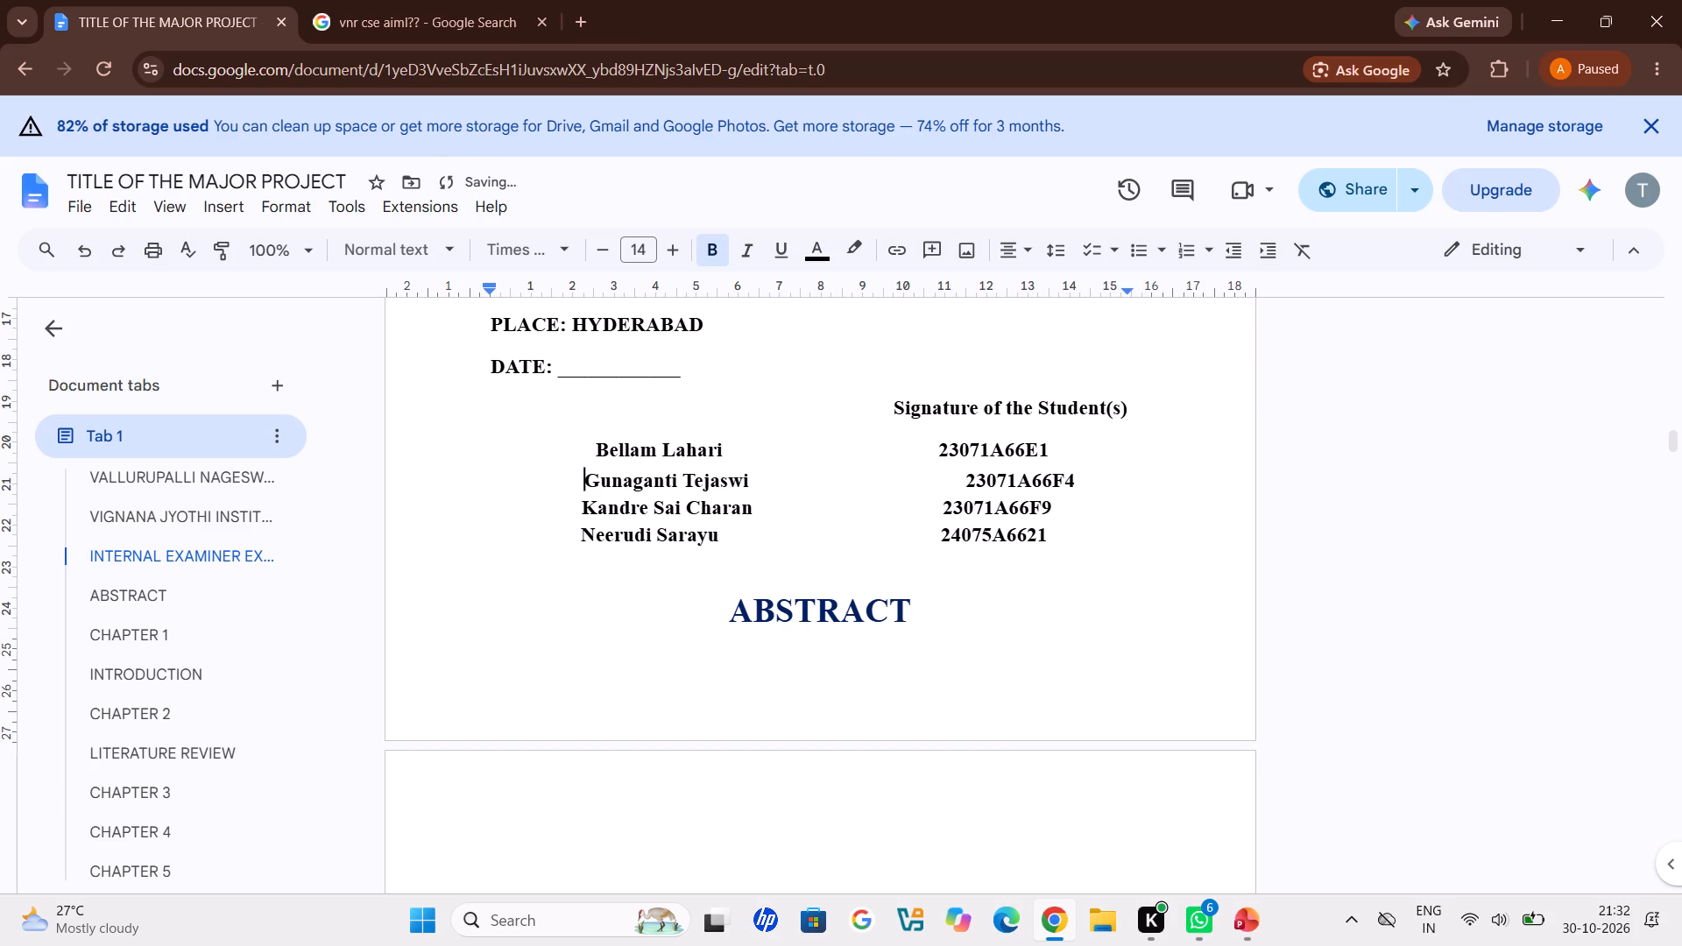
key("space")
key("space")
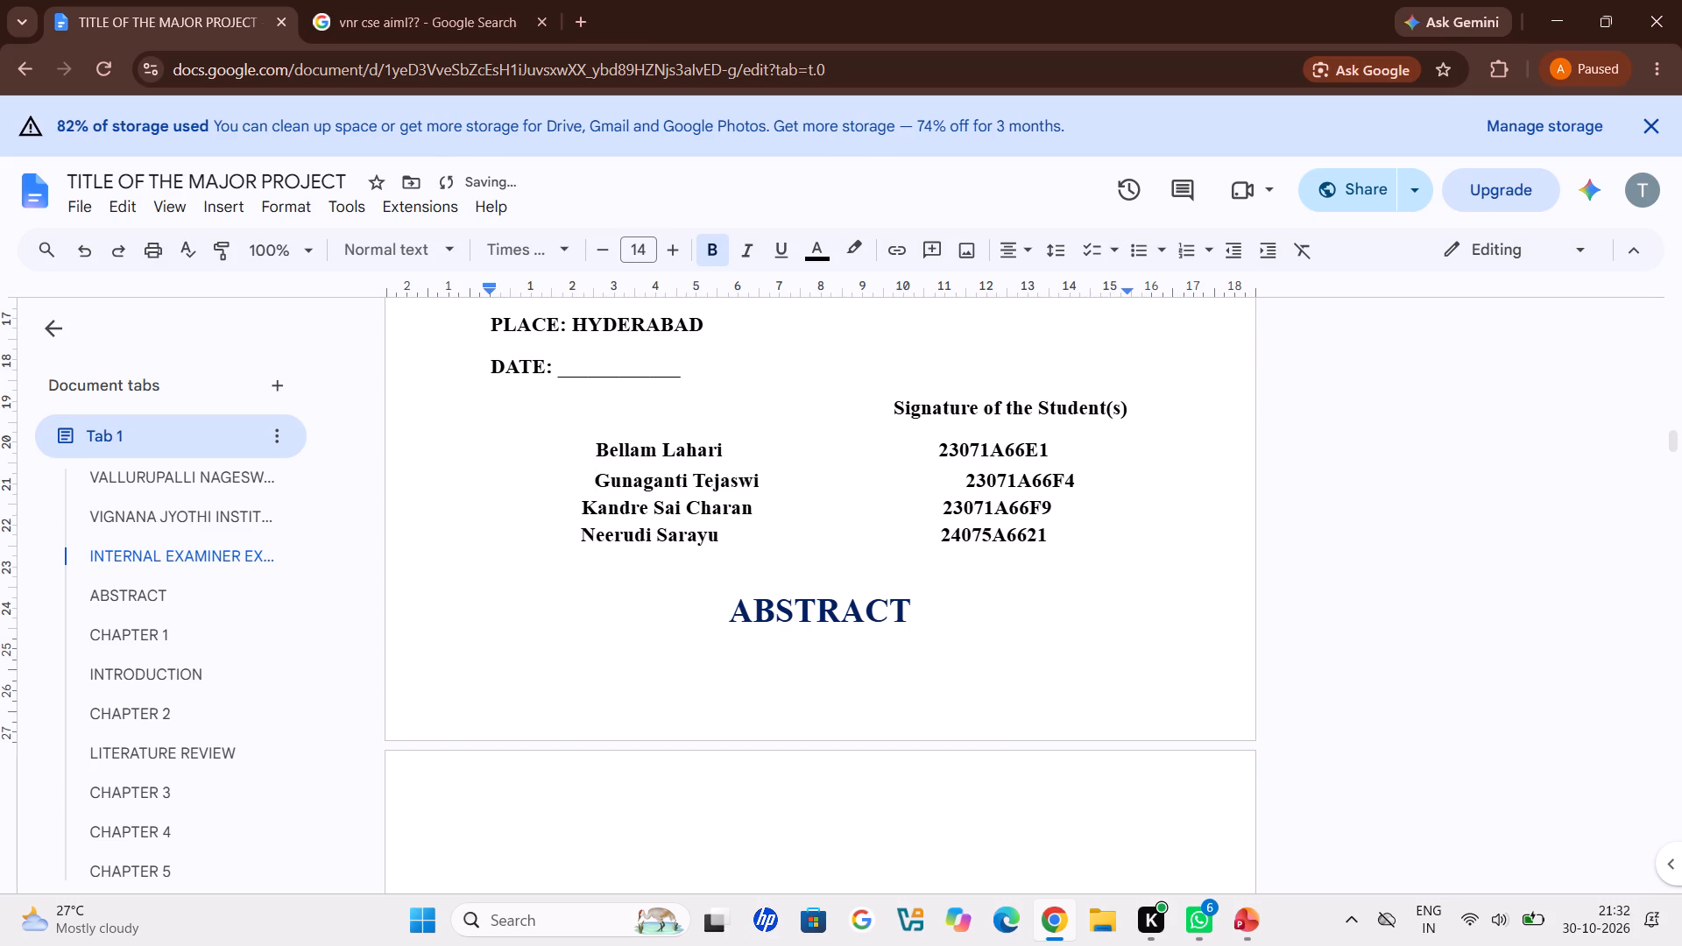
Shift the third and fourth students' names in the Declaration with three spaces each to line up with the names above.
left_click(582, 507)
key("space")
key("space")
key("space")
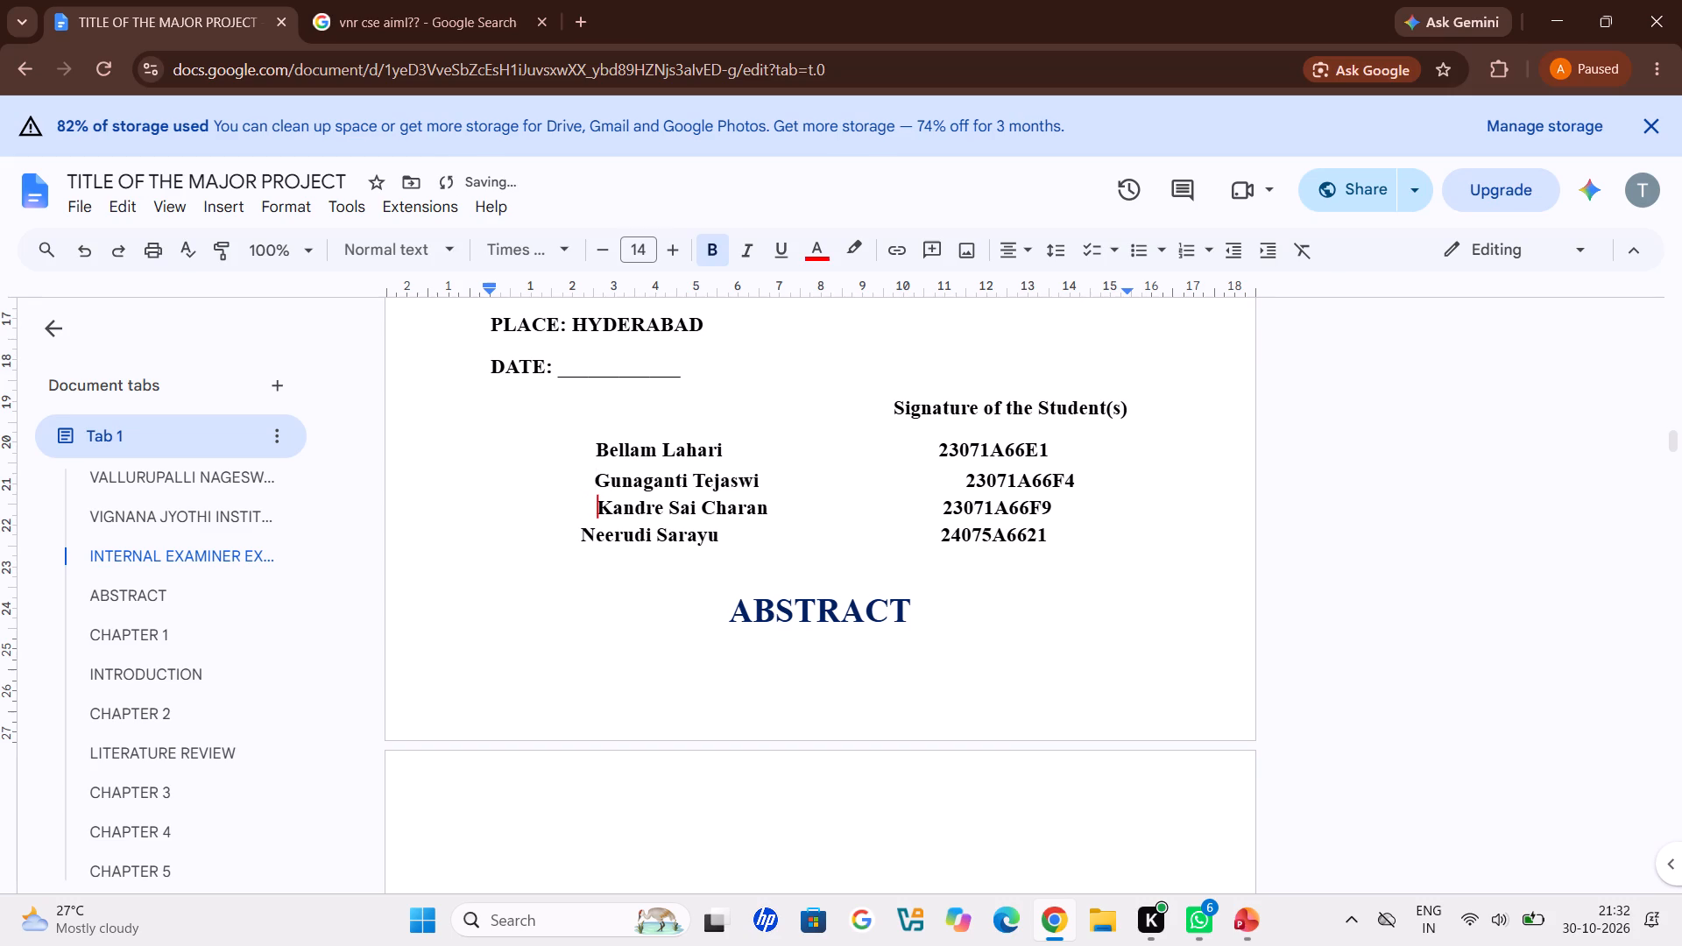
left_click(576, 533)
key("Right")
key("space")
key("space")
key("space")
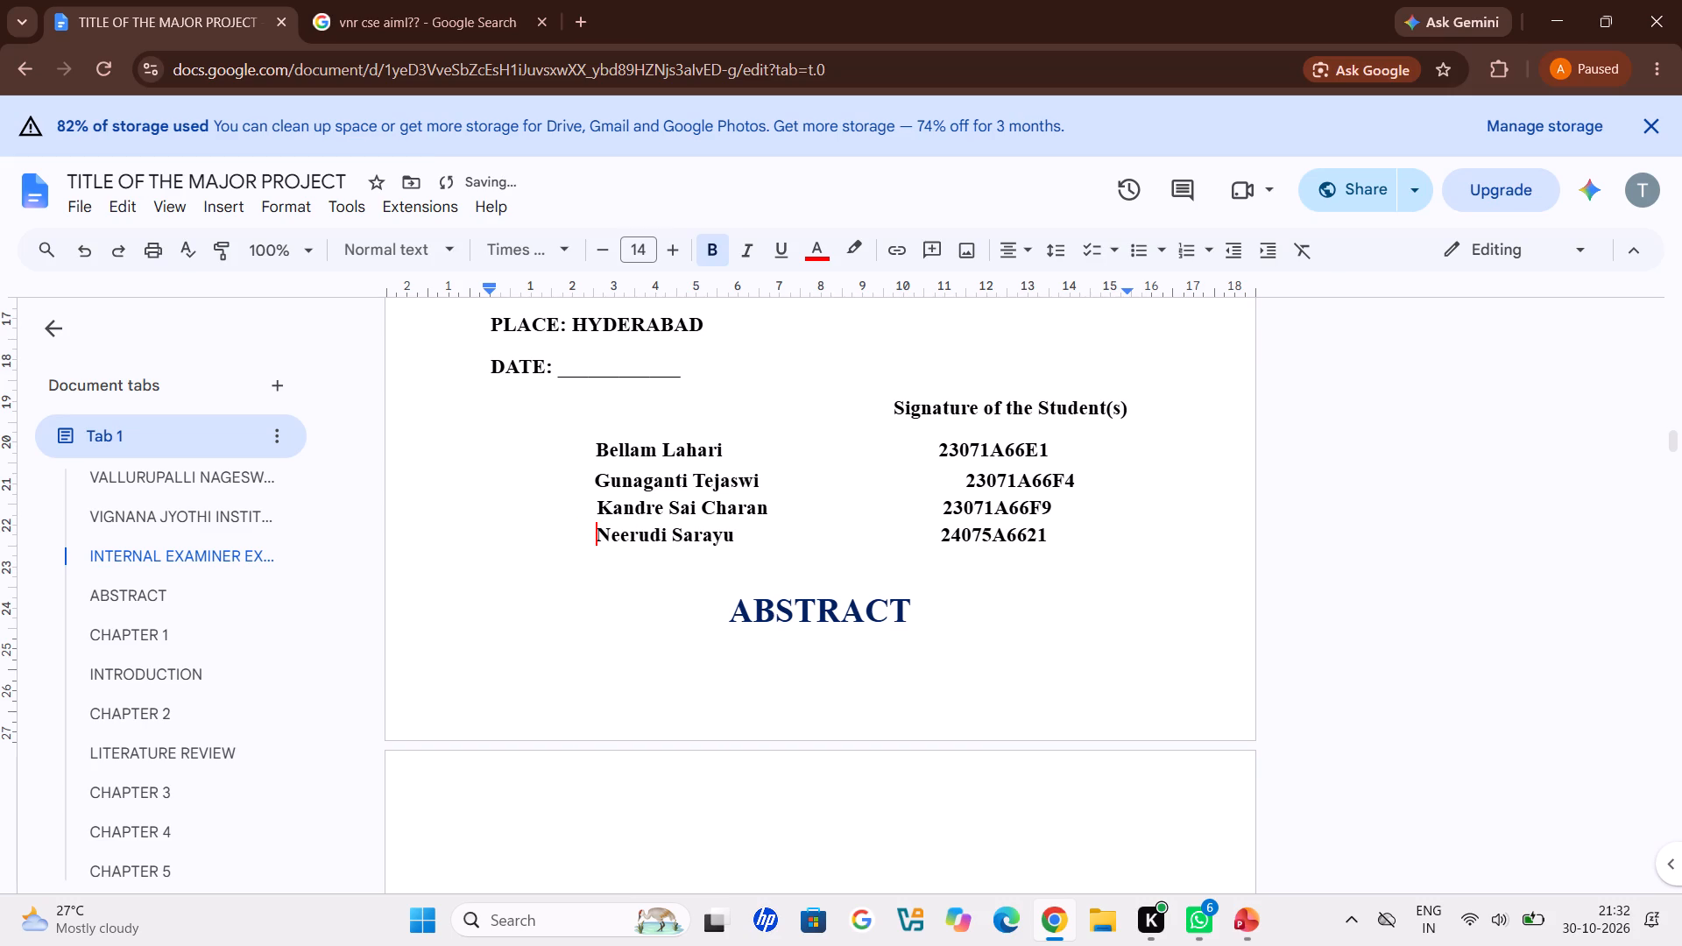
Remove surplus spaces in the second student's Declaration entry so its roll number and name line up with the other entries.
left_click(969, 478)
key("BackSpace")
key("BackSpace")
key("BackSpace")
key("BackSpace")
key("BackSpace")
key("BackSpace")
key("BackSpace")
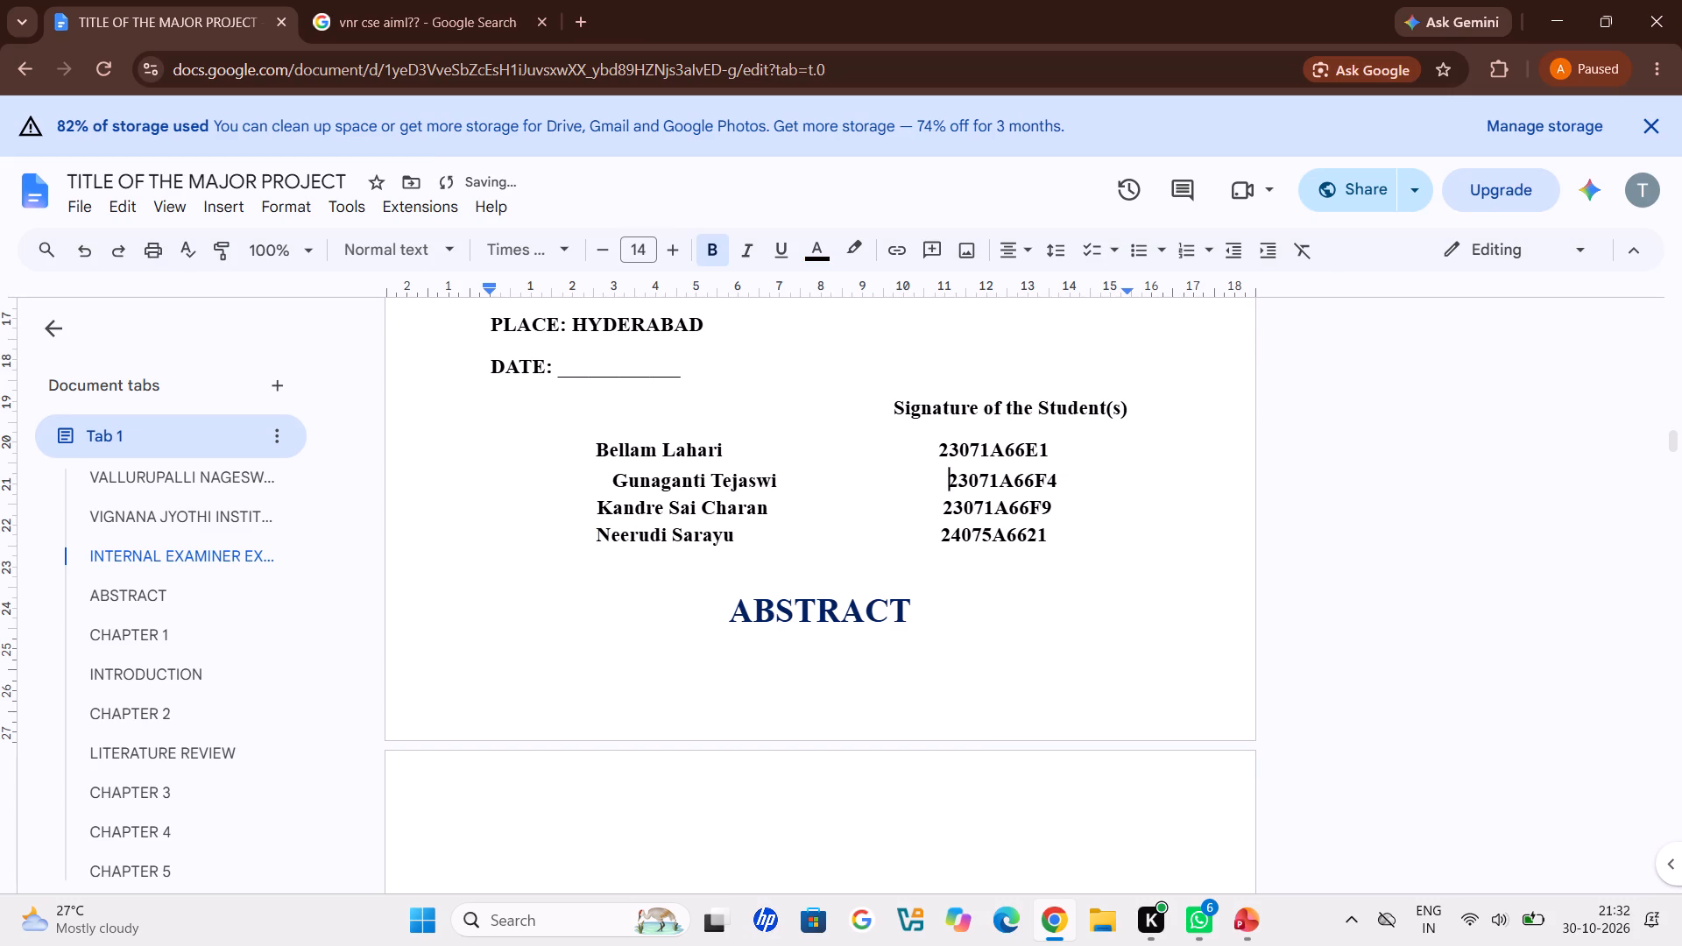
key("BackSpace")
key("BackSpace")
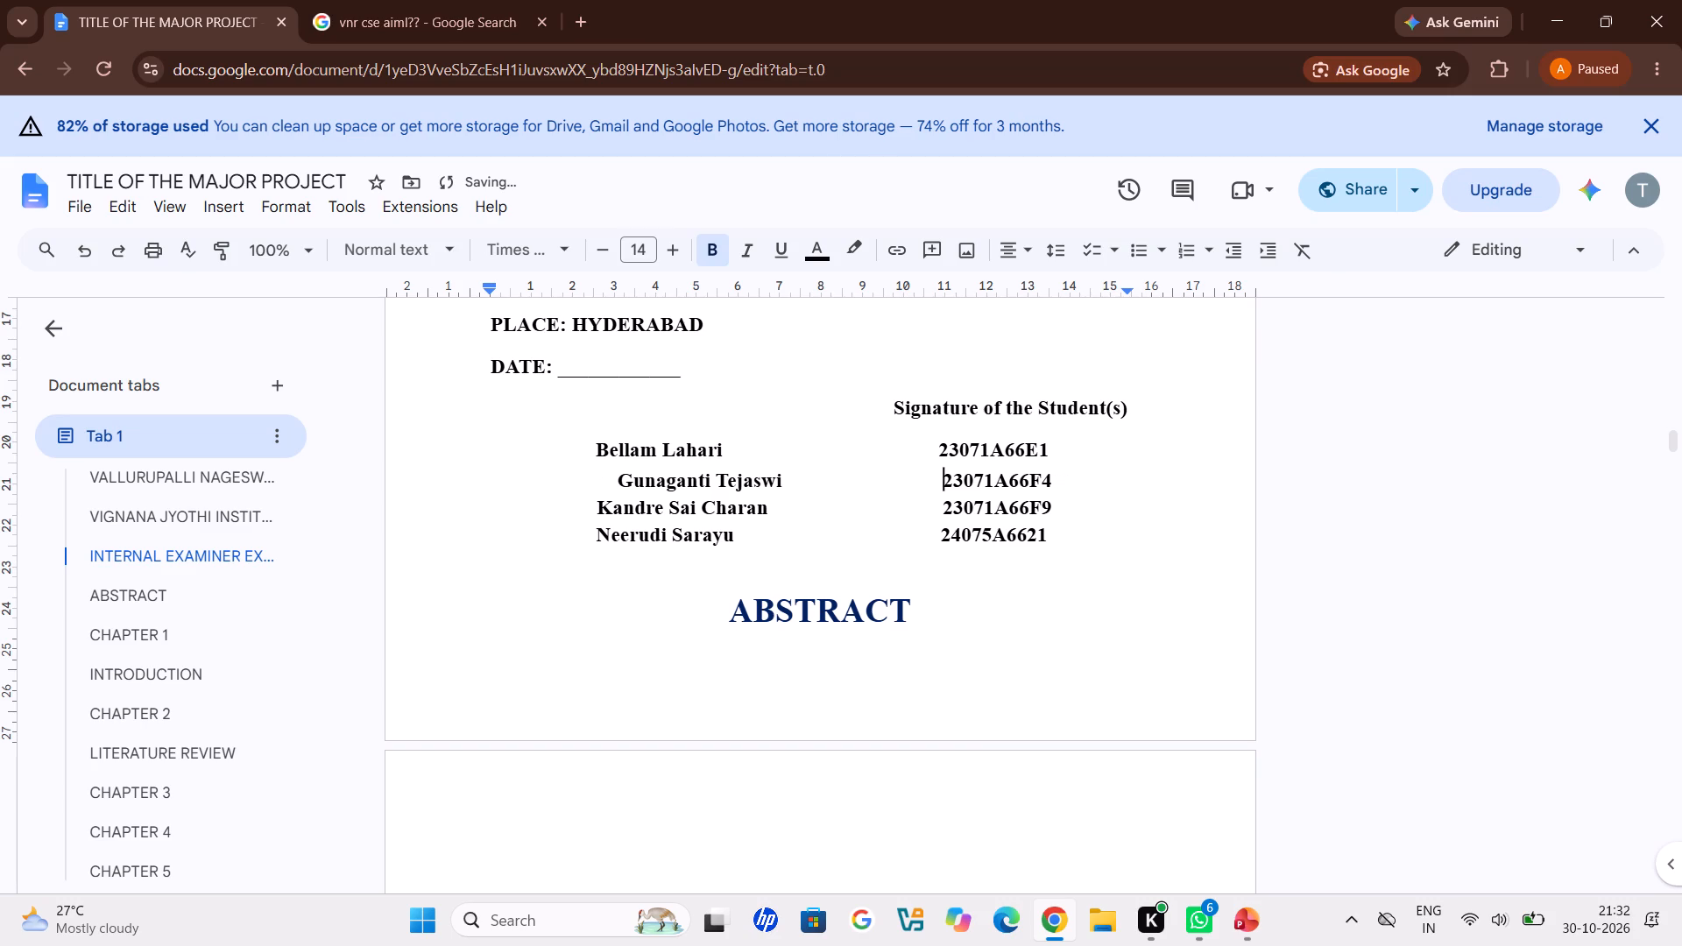
left_click(621, 477)
key("BackSpace")
key("BackSpace")
key("BackSpace")
key("BackSpace")
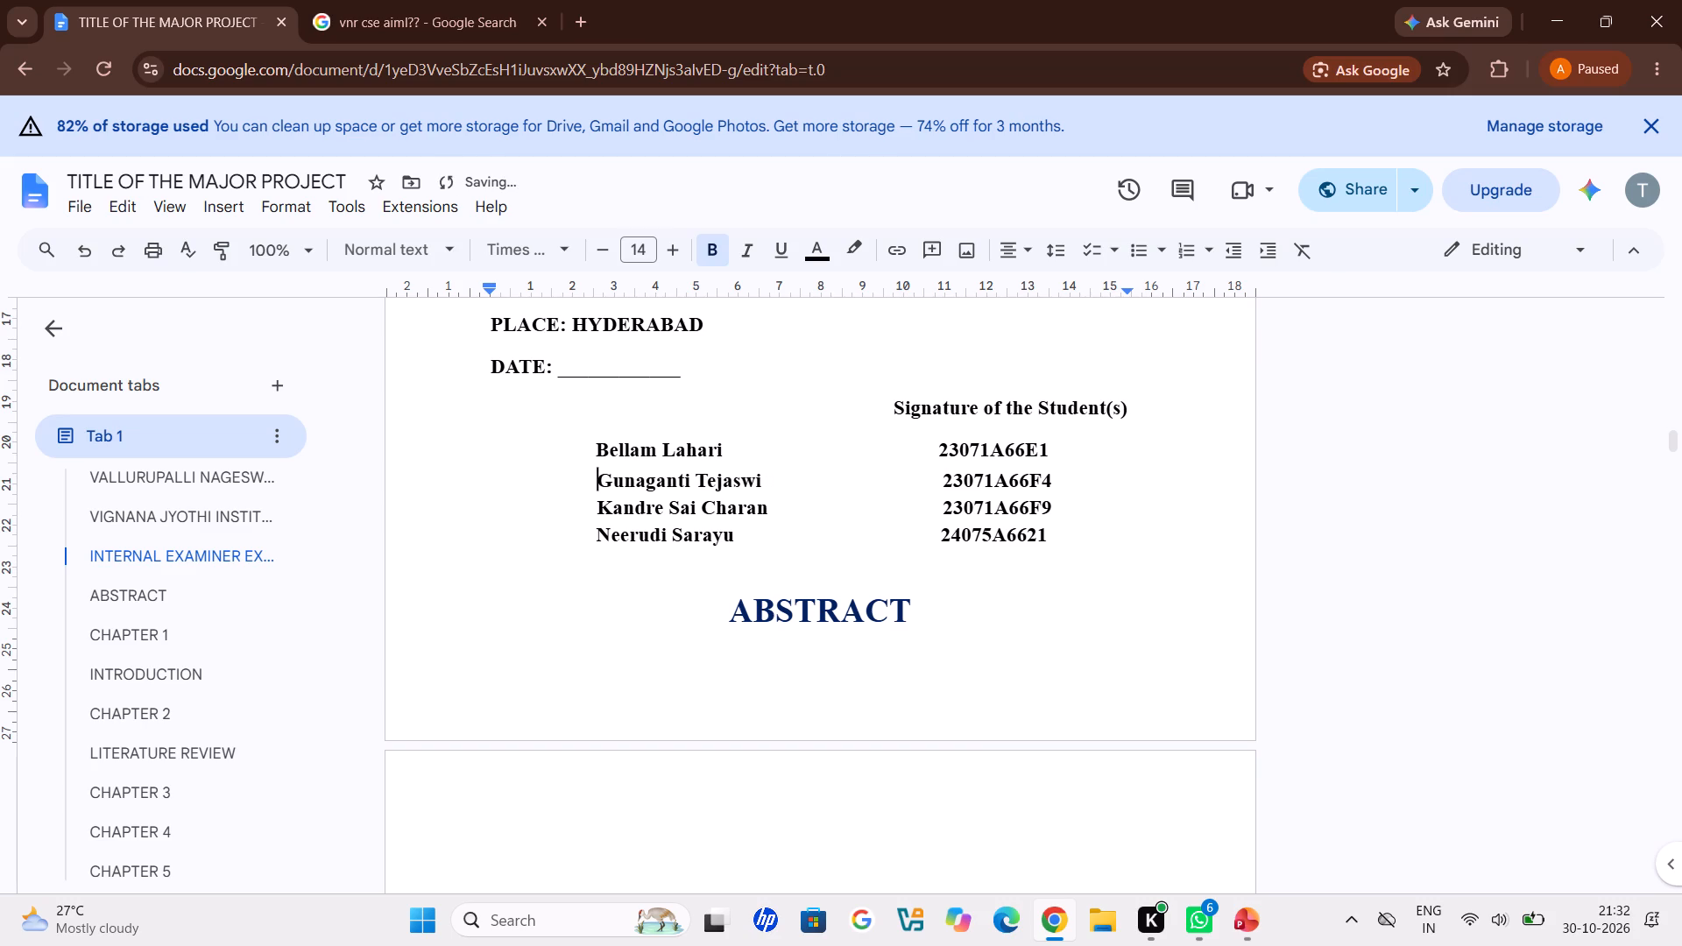
left_click(833, 503)
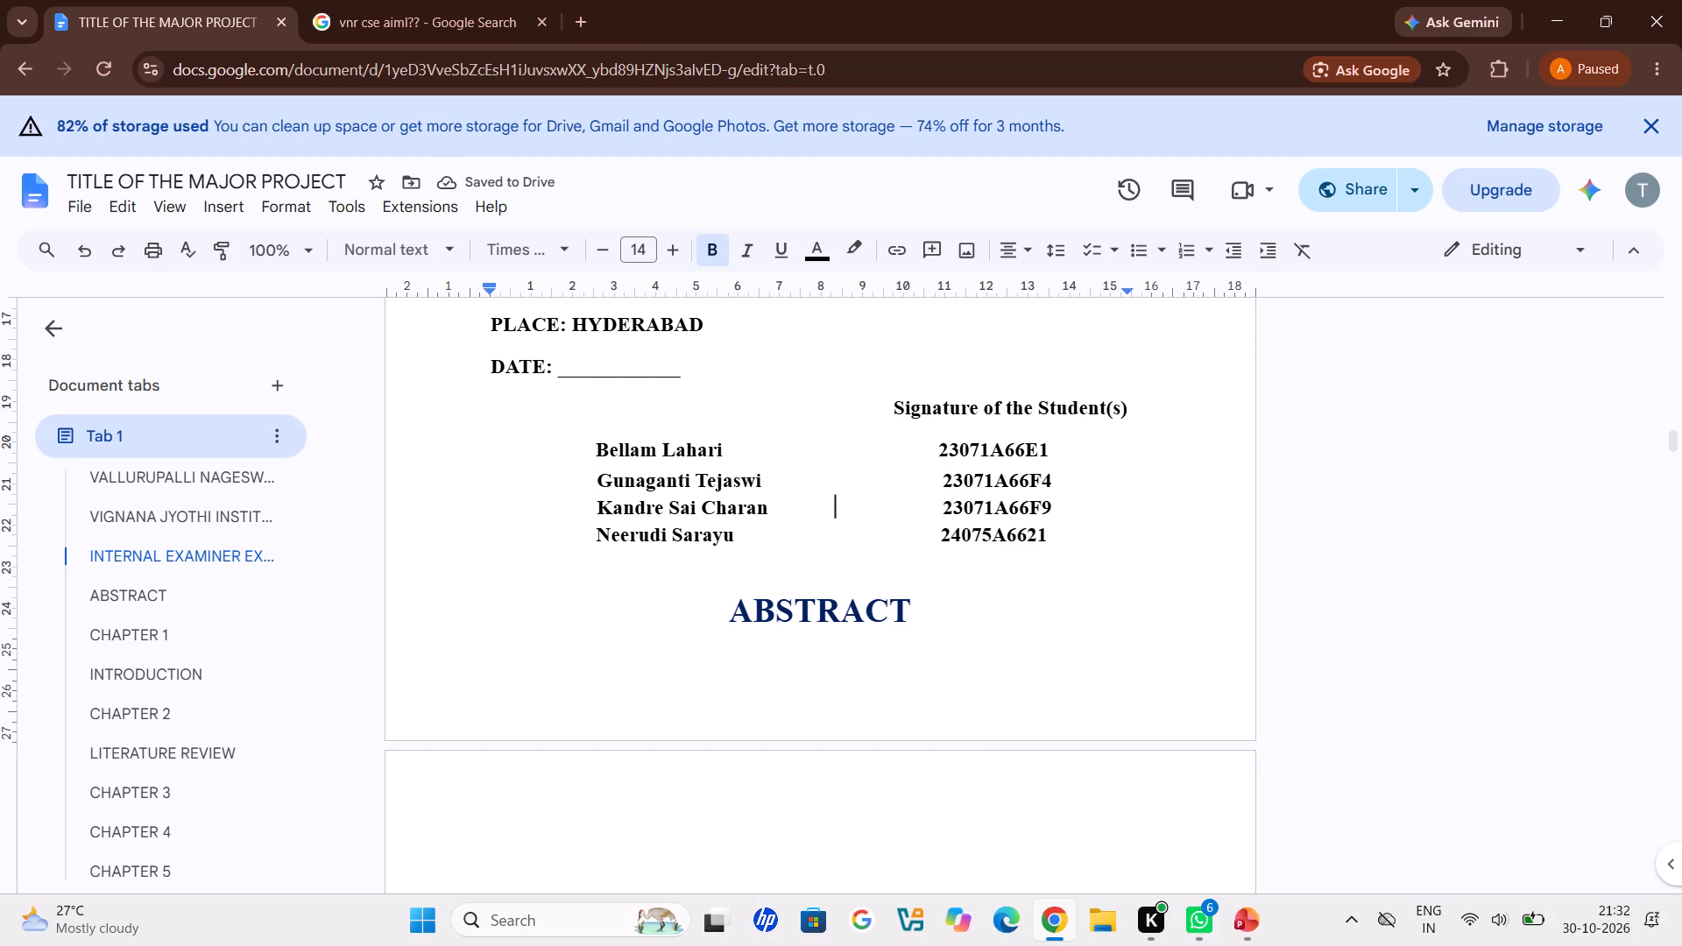
Insert an empty line below the last student entry in the Declaration to push the ABSTRACT heading onto the next page.
left_click(1082, 554)
key("Return")
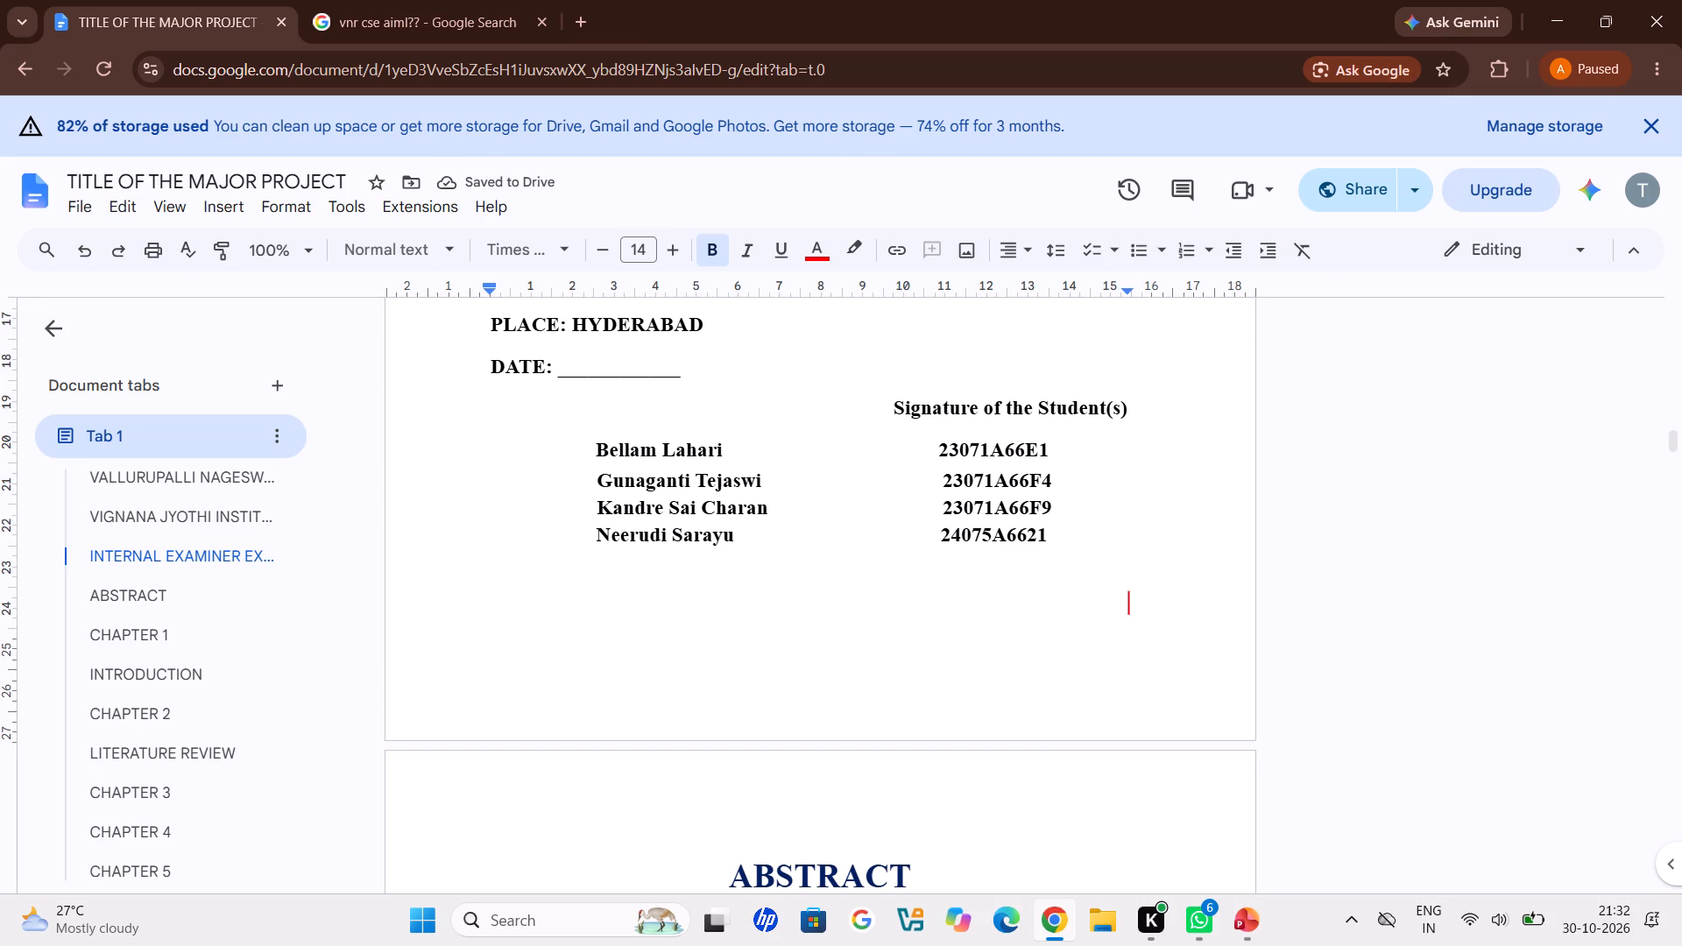
Insert two empty lines above the TABLE OF CONTENTS heading to push it onto the same page as its entries.
scroll(804, 594, "down", 5)
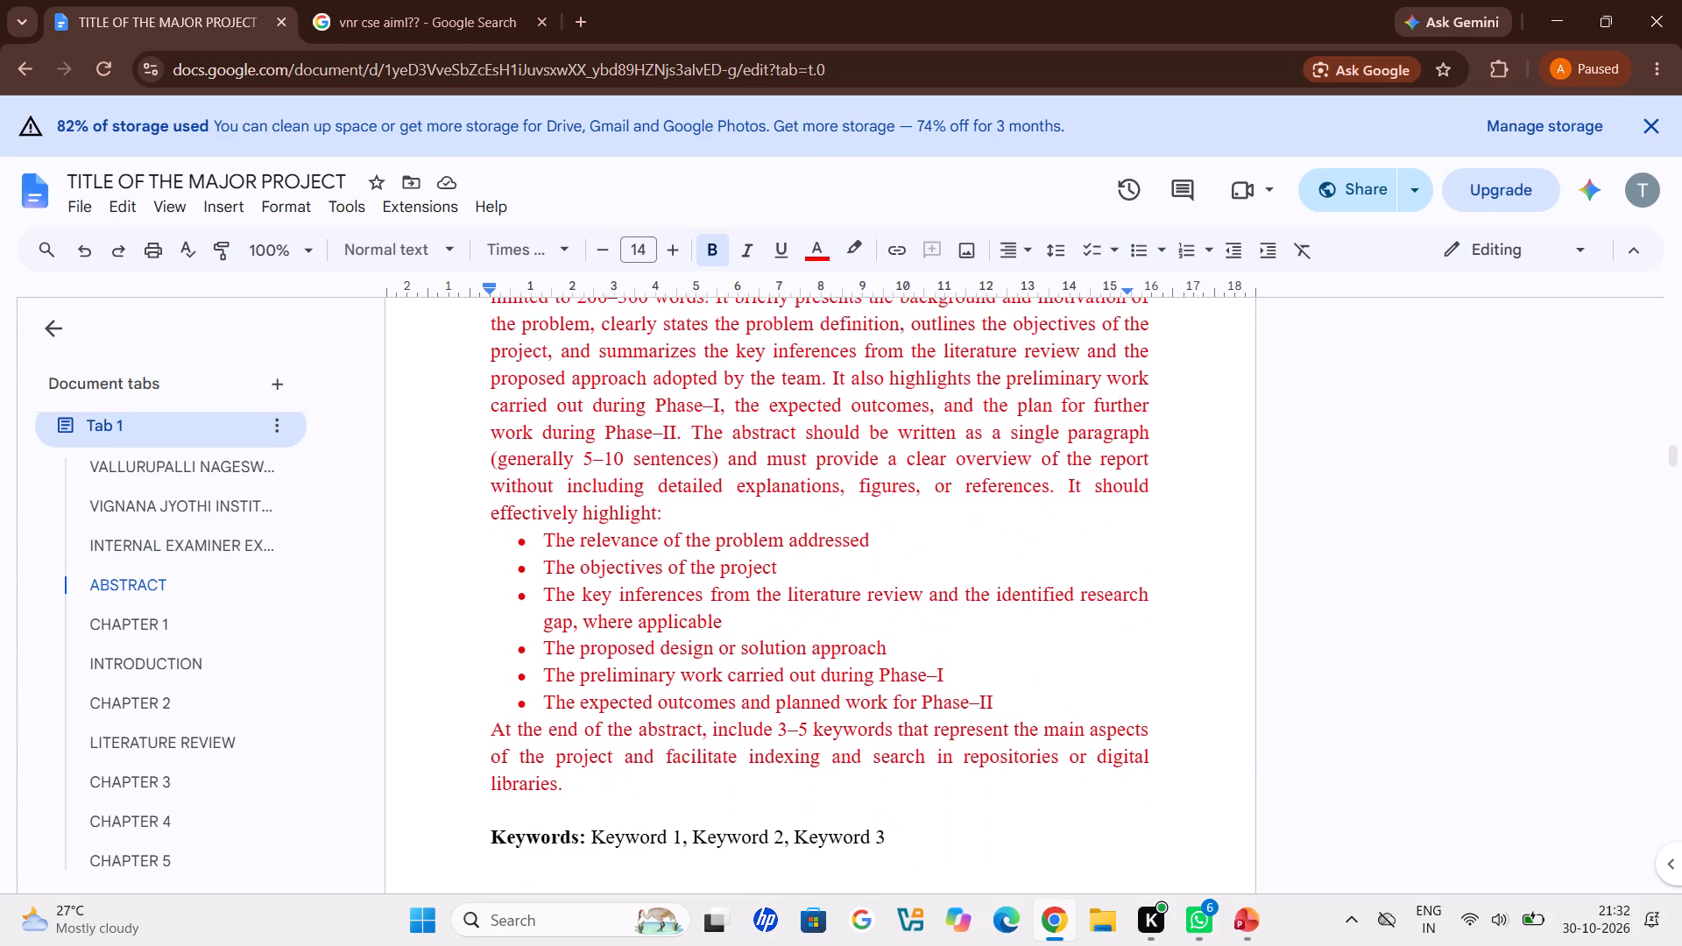
scroll(804, 594, "down", 1)
scroll(804, 594, "right", 2)
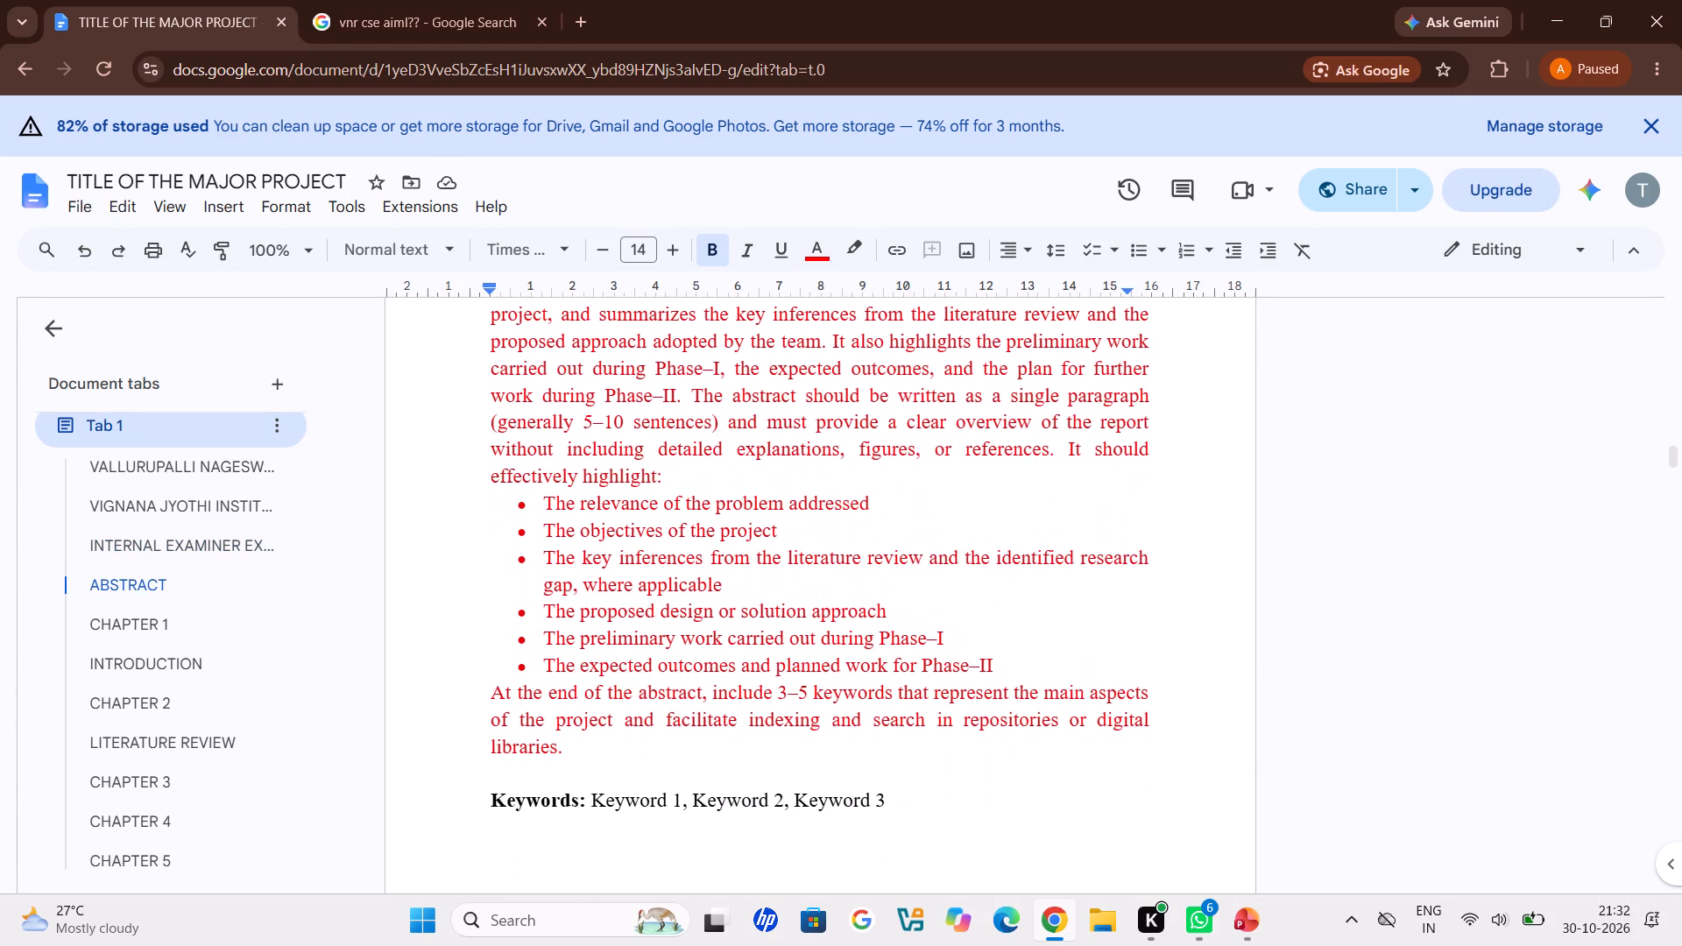
scroll(804, 594, "down", 6)
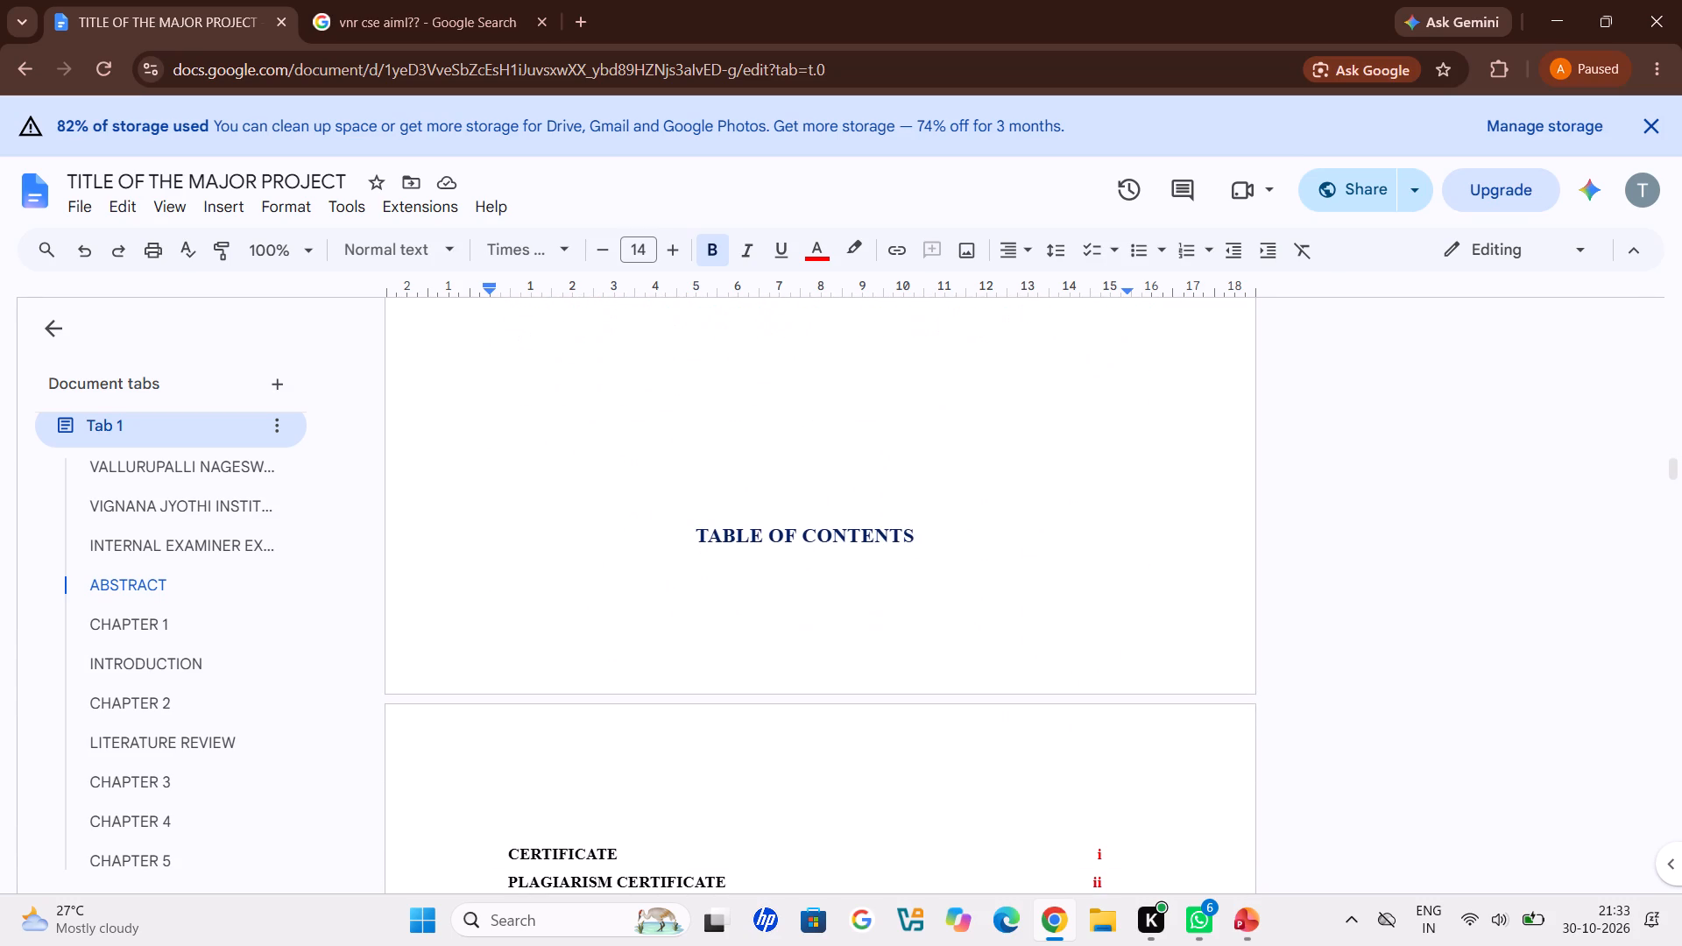
left_click(987, 484)
key("Return")
key("Return")
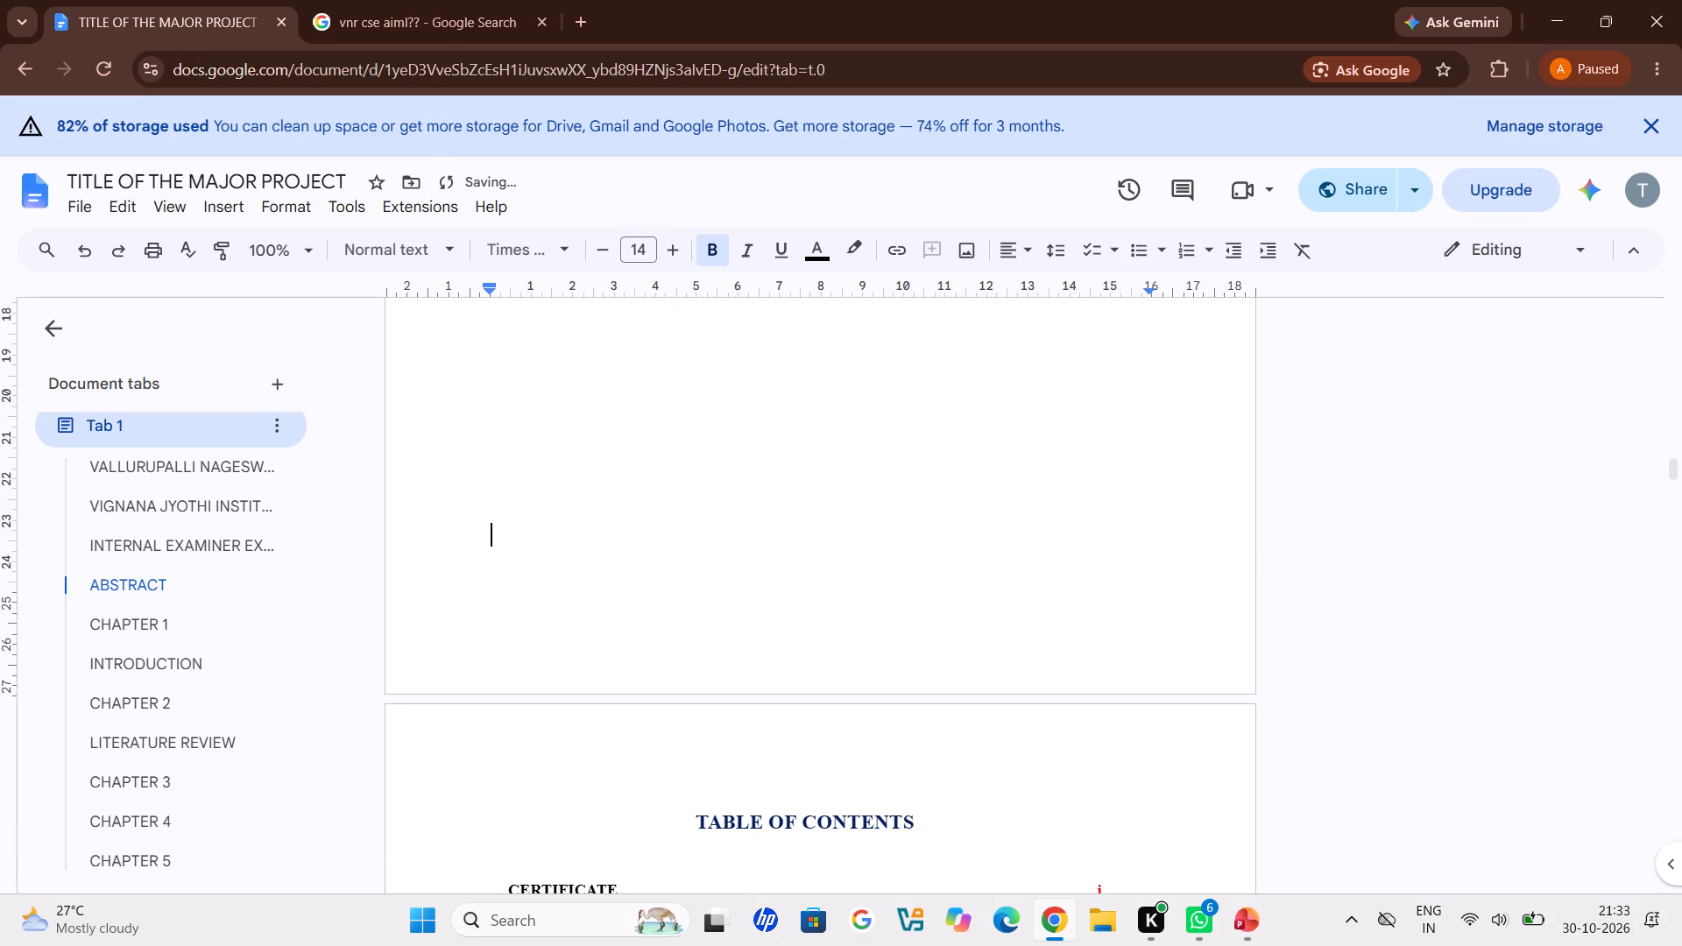
Insert three empty lines above the LIST OF FIGURES heading to push it down from the end of the table of contents.
scroll(1048, 580, "down", 3)
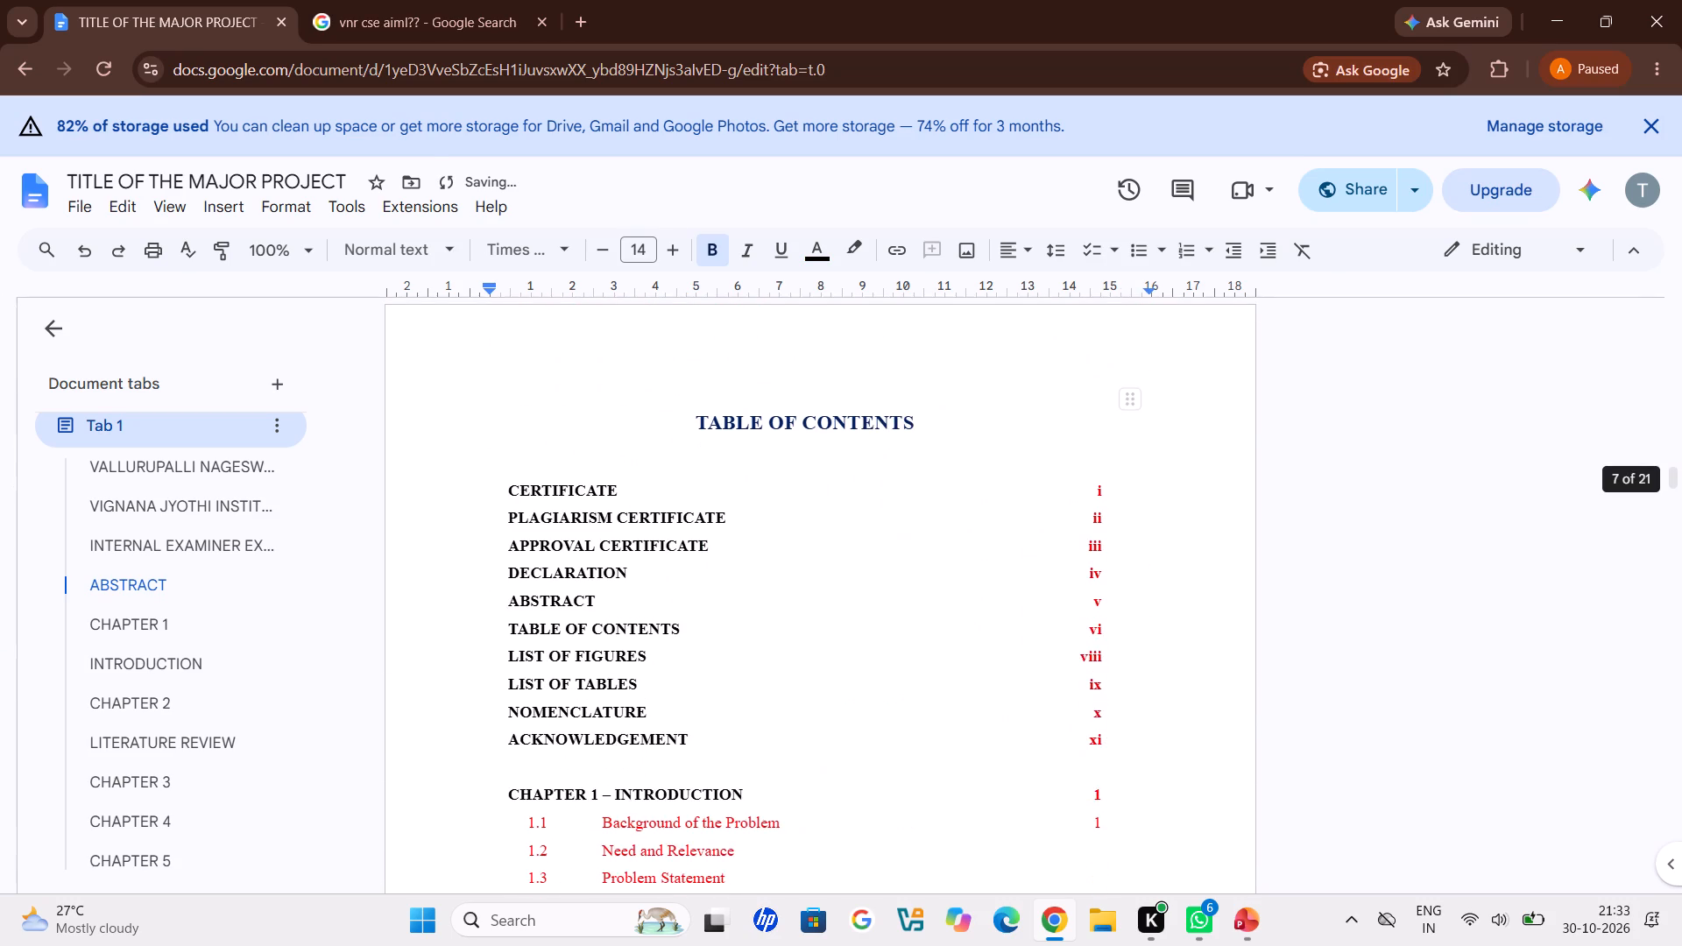
scroll(1048, 580, "down", 9)
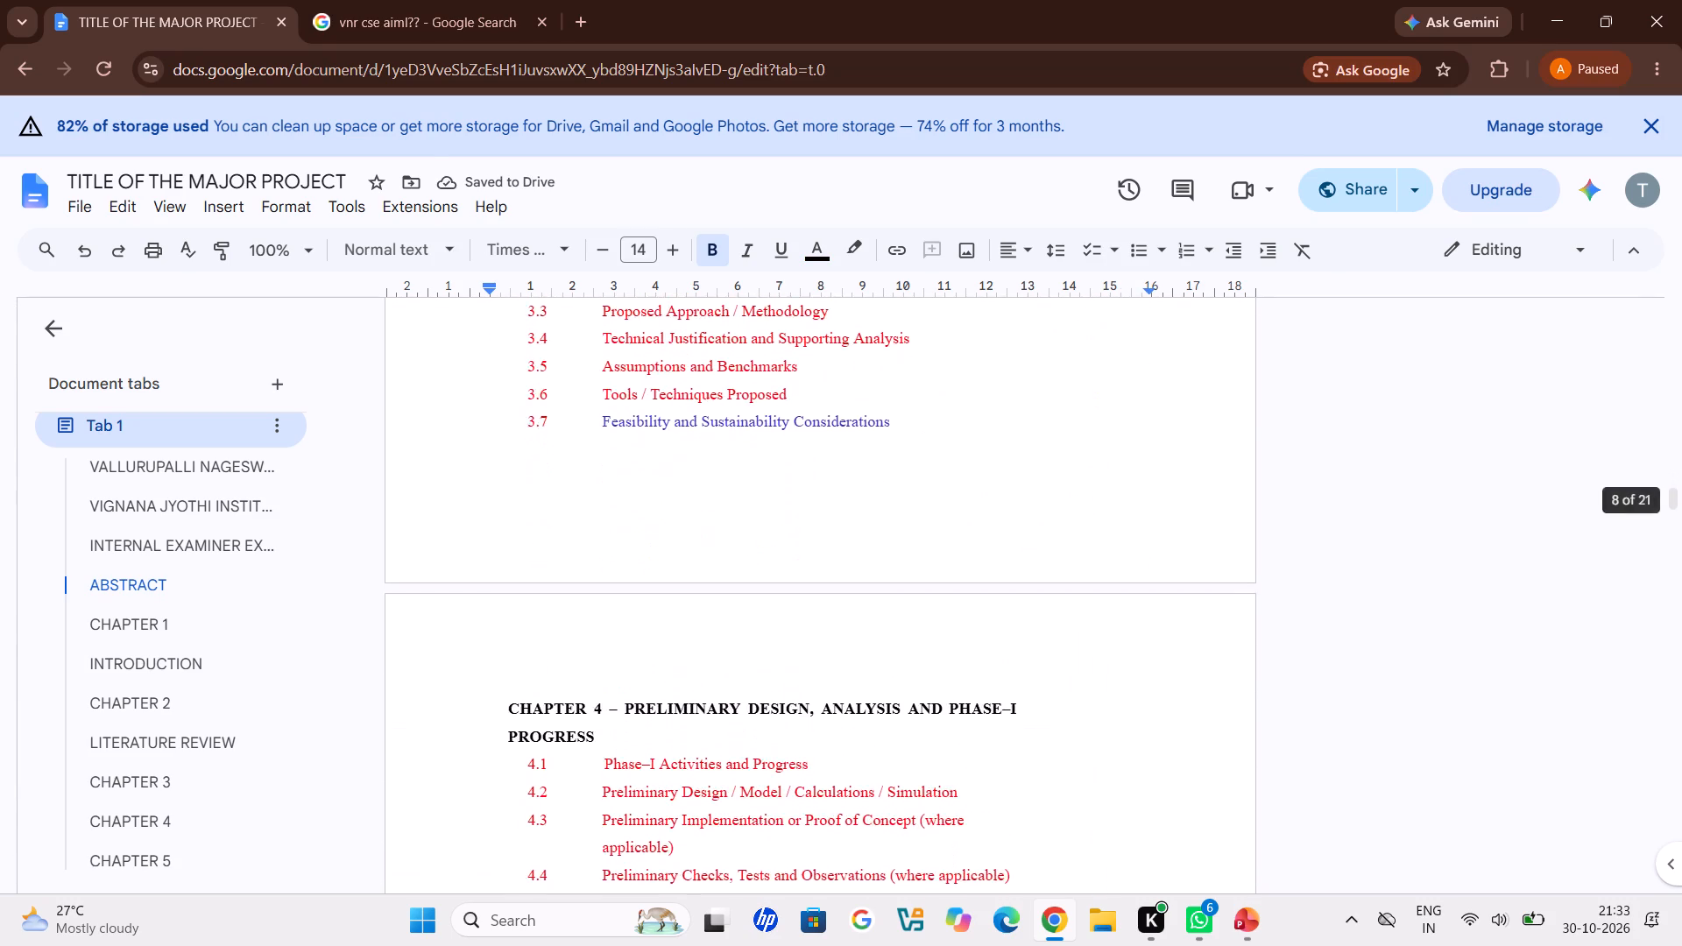
scroll(1048, 580, "down", 5)
scroll(1048, 580, "up", 1)
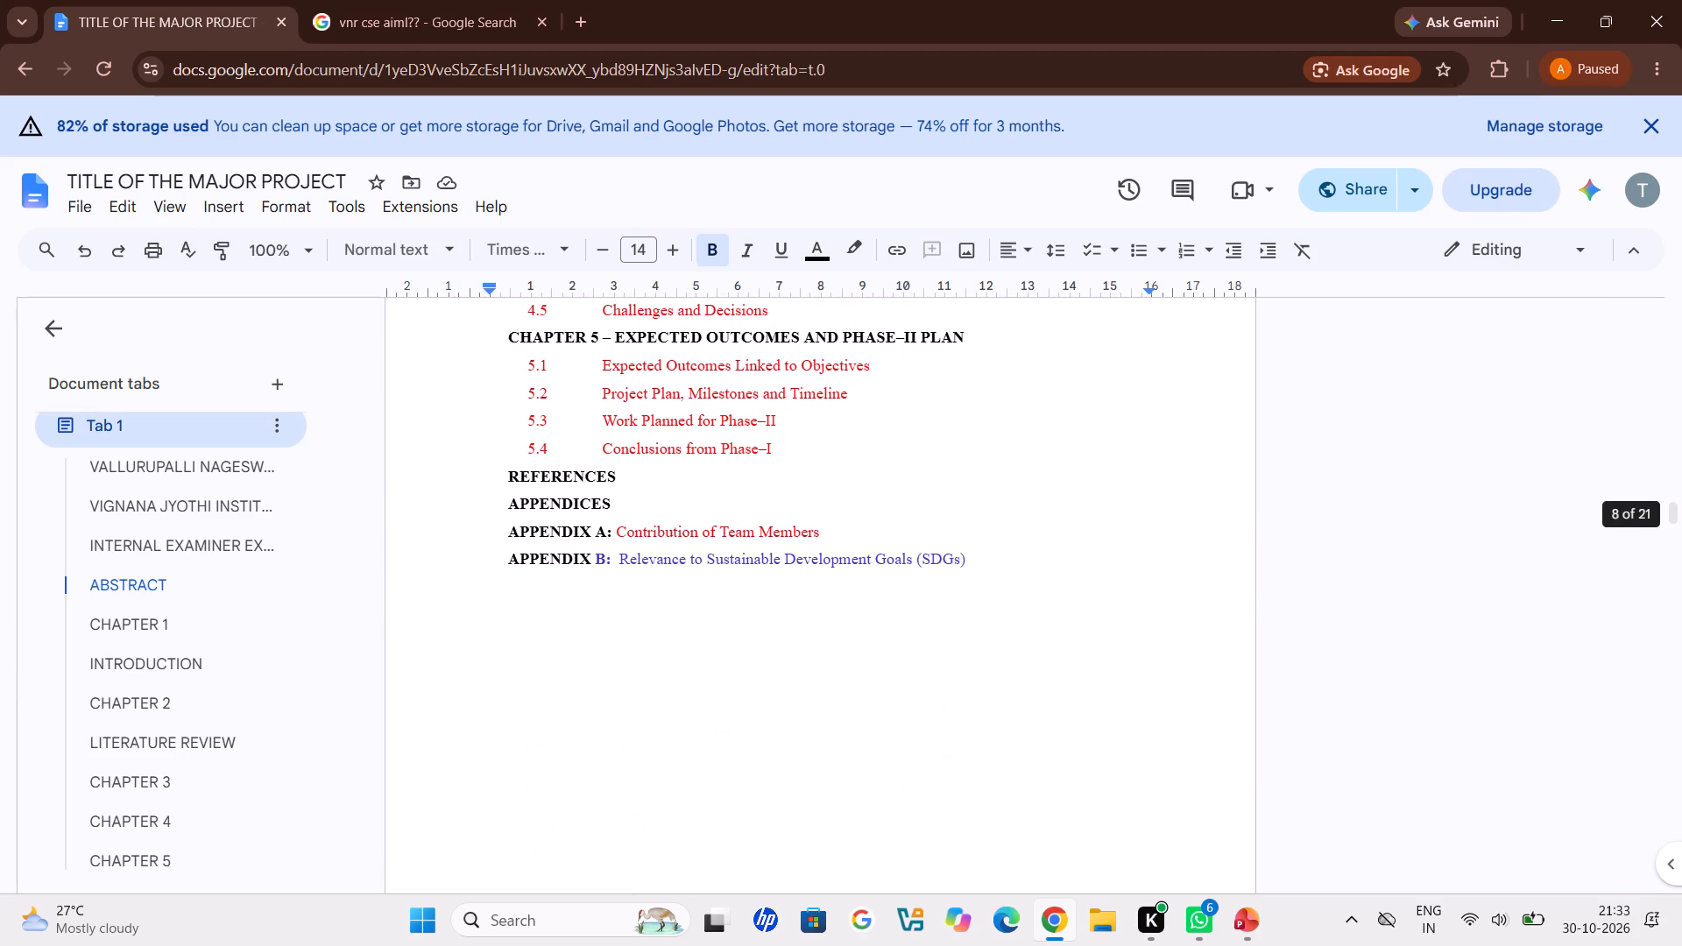
scroll(1000, 617, "down", 2)
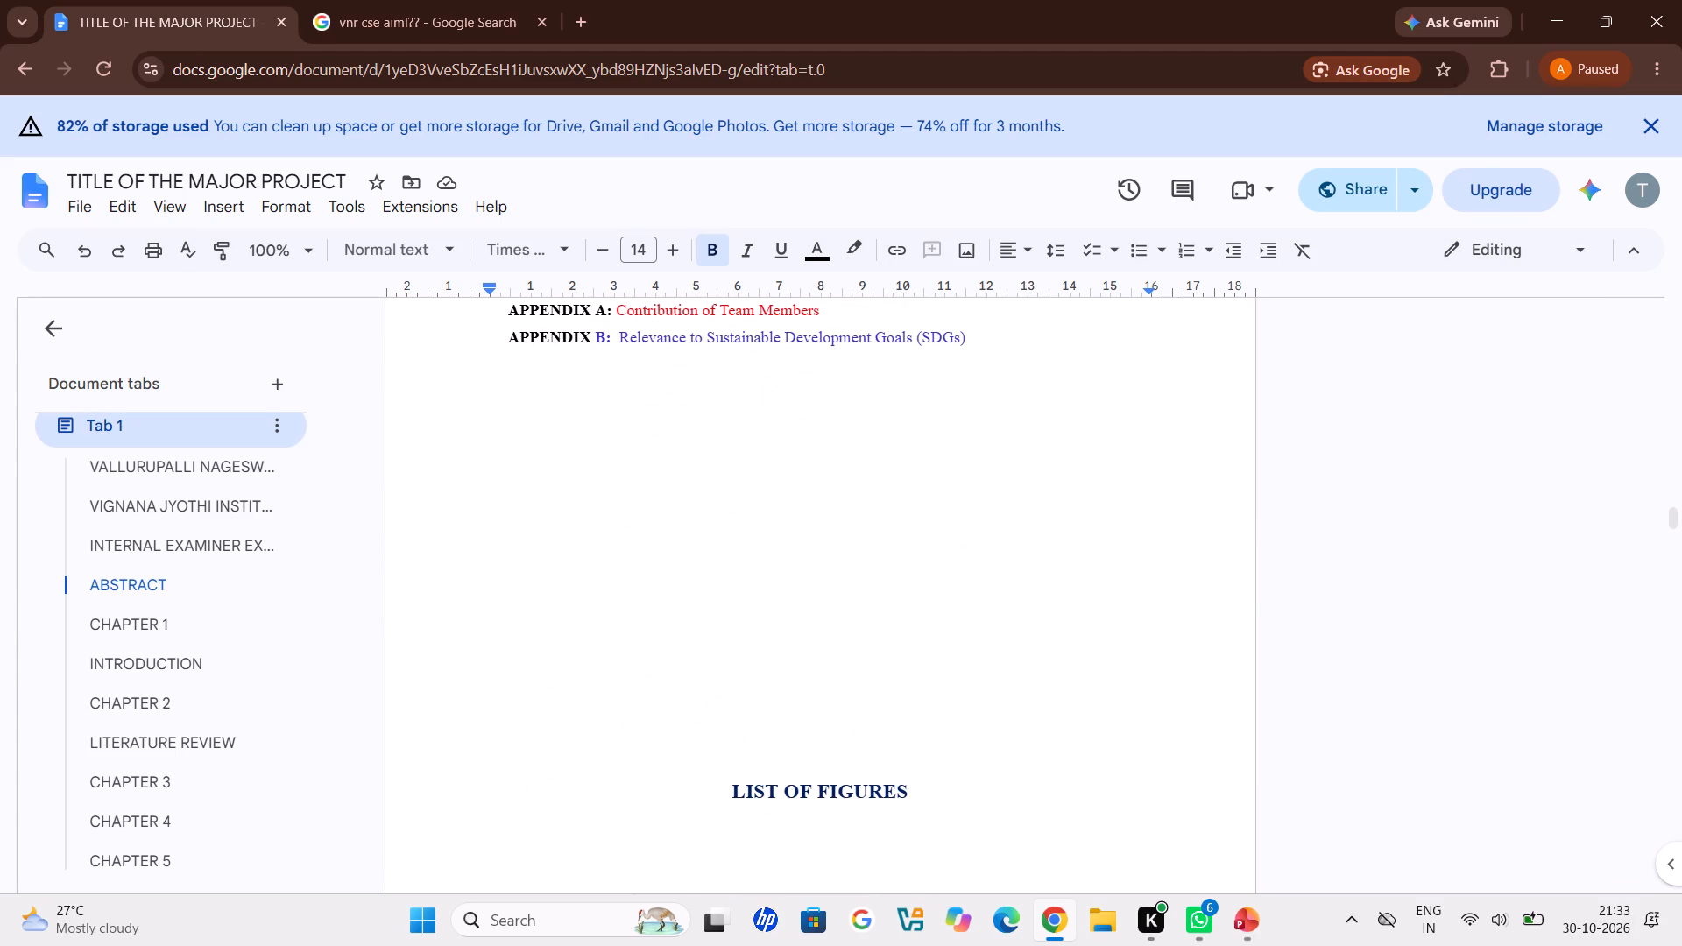
left_click(1035, 680)
key("Return")
key("Return")
key("Return")
scroll(1035, 680, "down", 1)
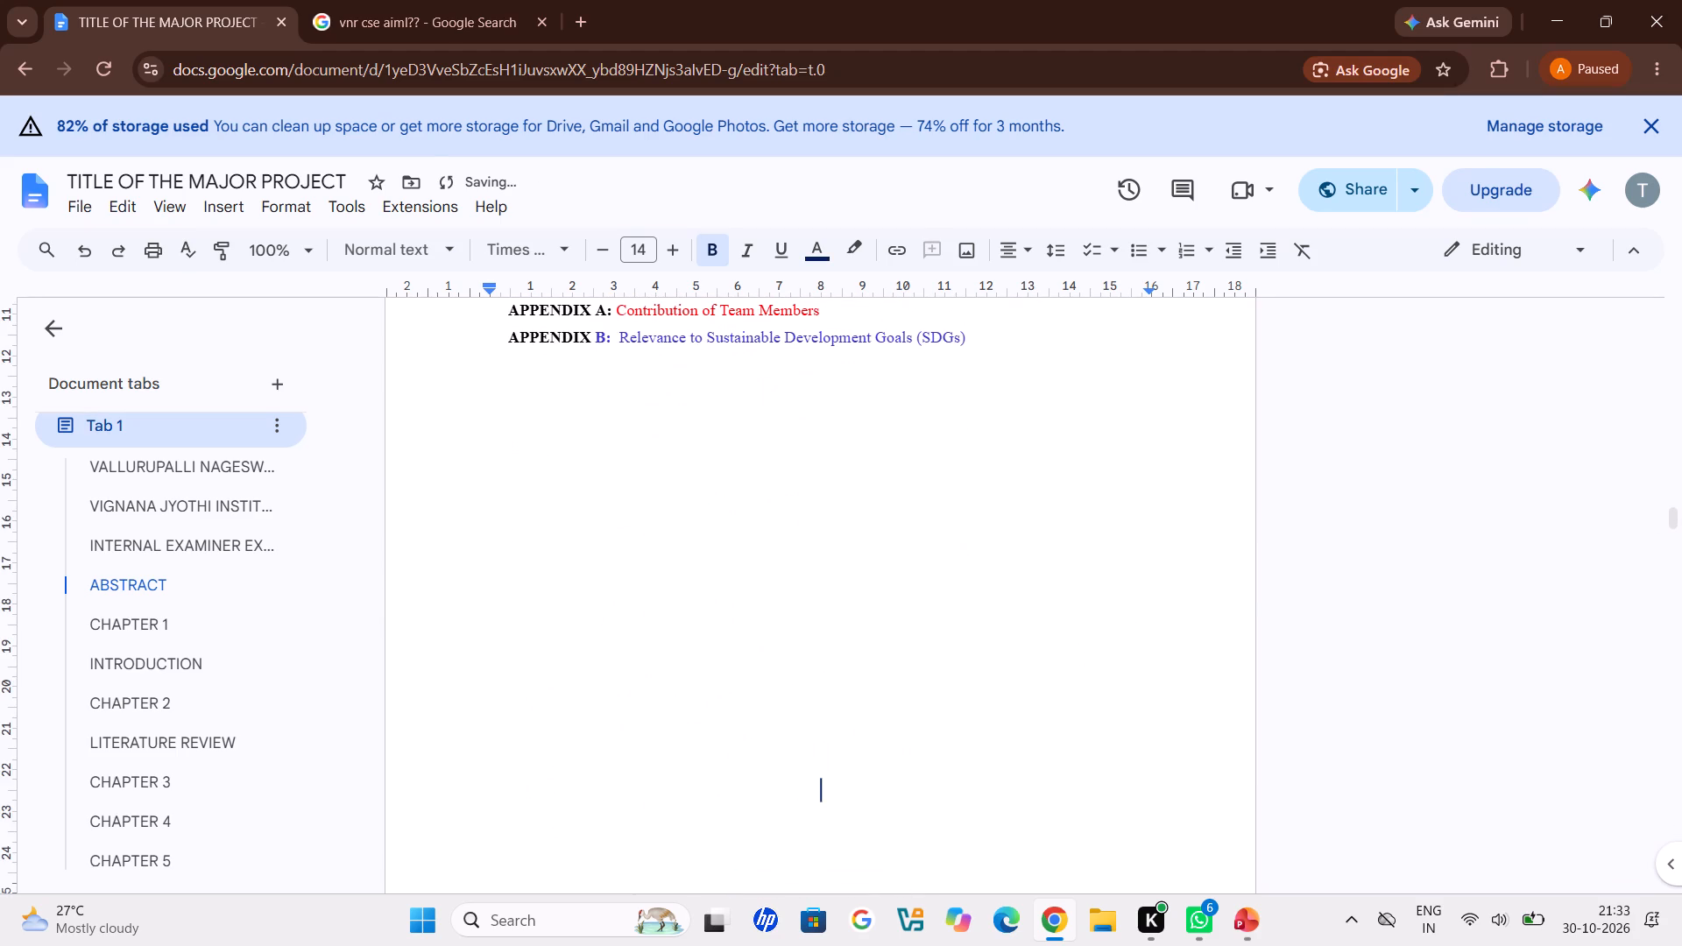
scroll(1035, 680, "down", 8)
scroll(1035, 680, "up", 1)
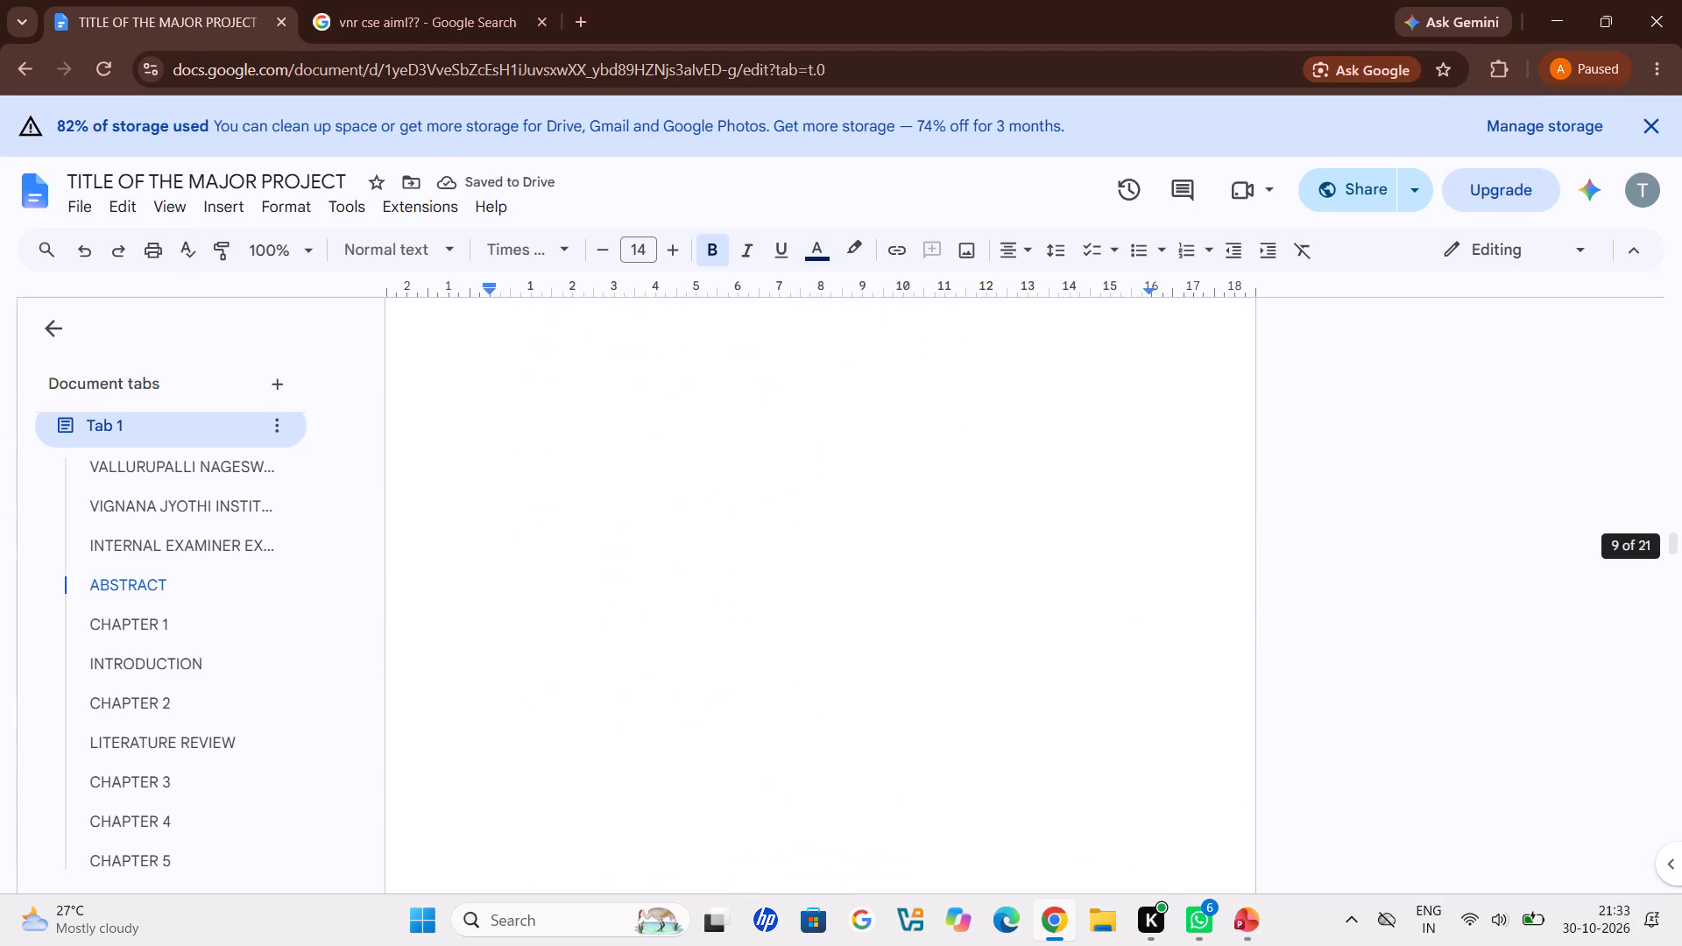
Check the page placement of the LIST OF FIGURES, LIST OF TABLES and NOMENCLATURE sections.
scroll(1035, 680, "up", 7)
scroll(1035, 680, "down", 3)
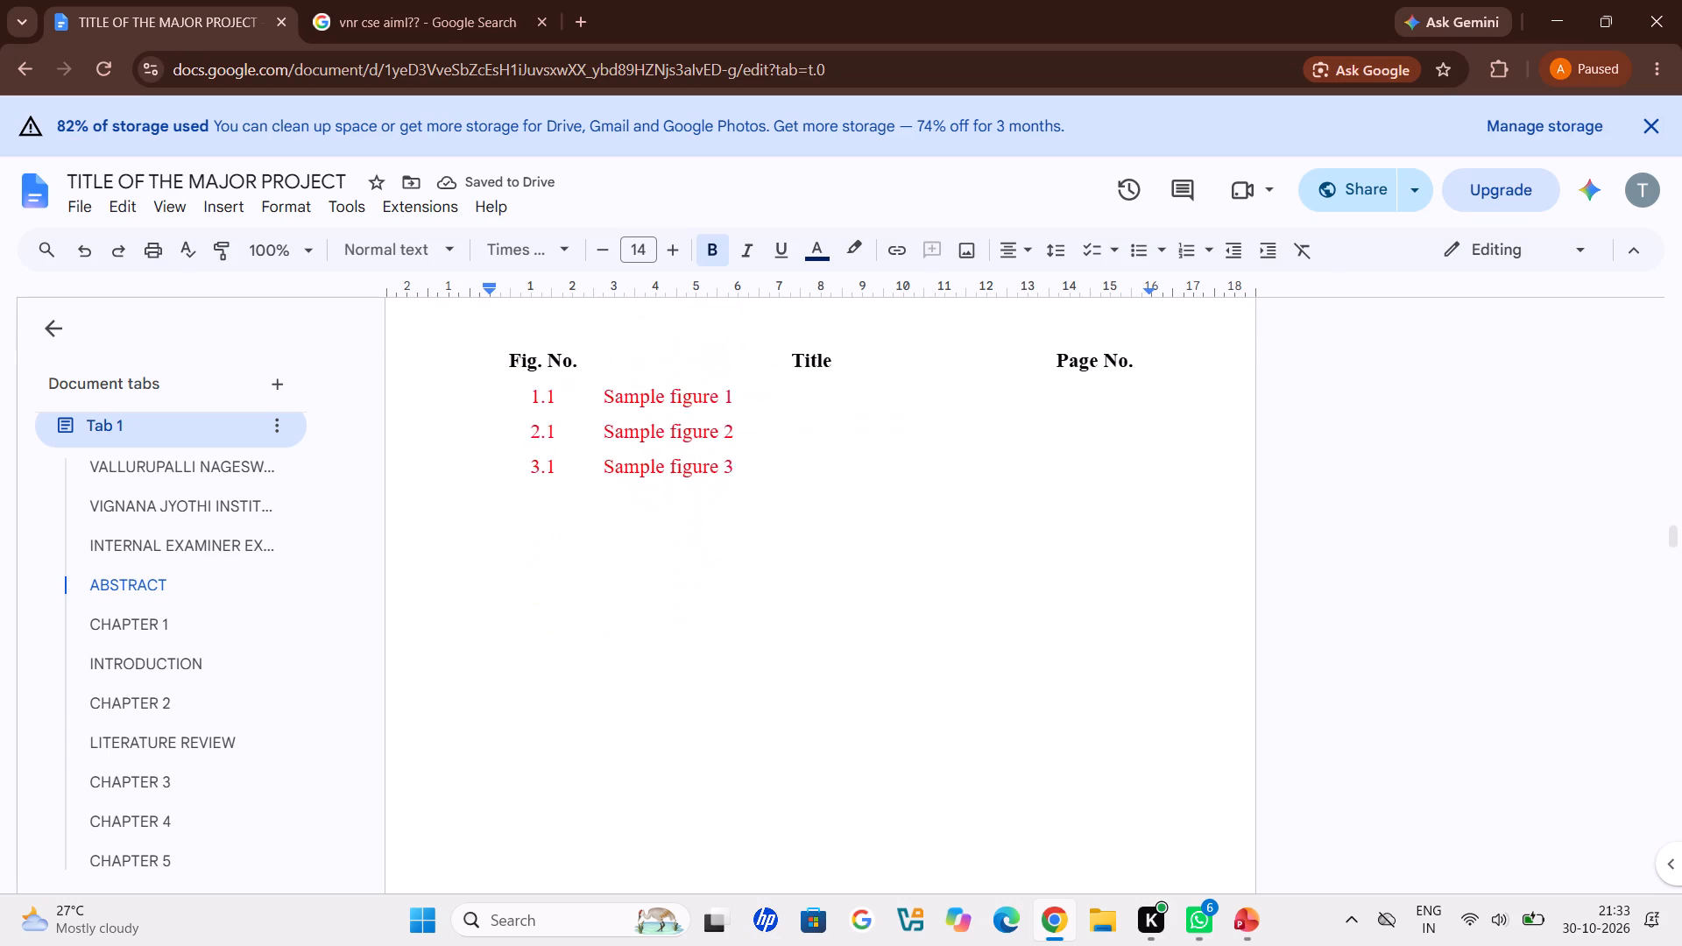
scroll(1035, 680, "down", 12)
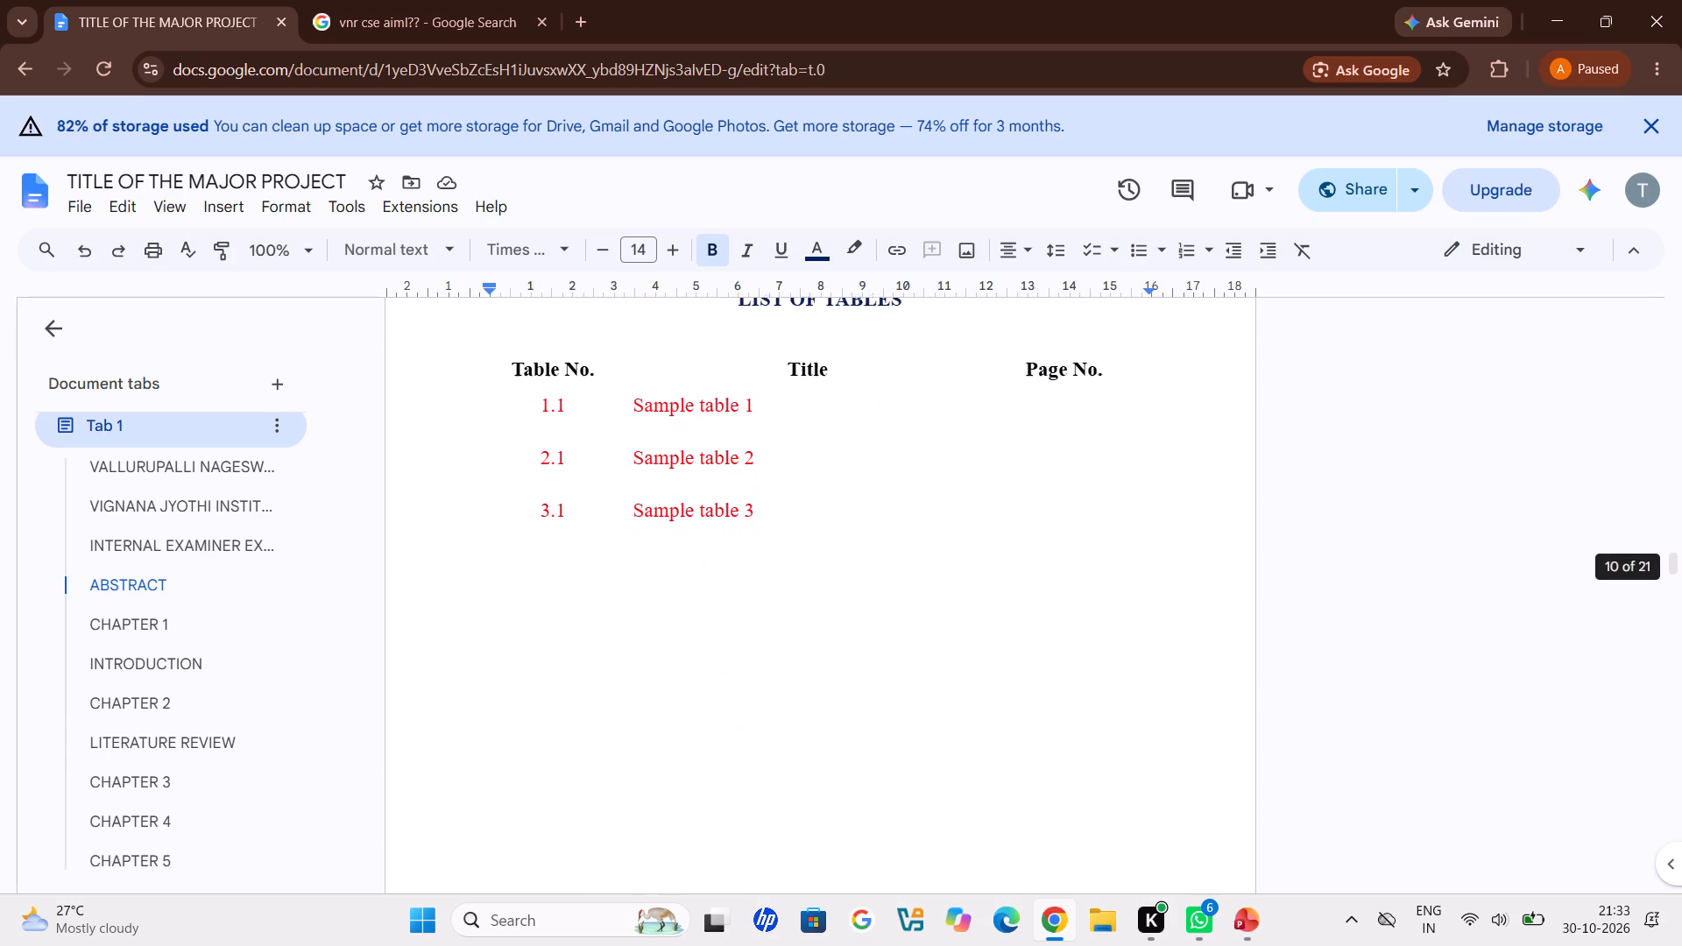
scroll(1035, 680, "down", 6)
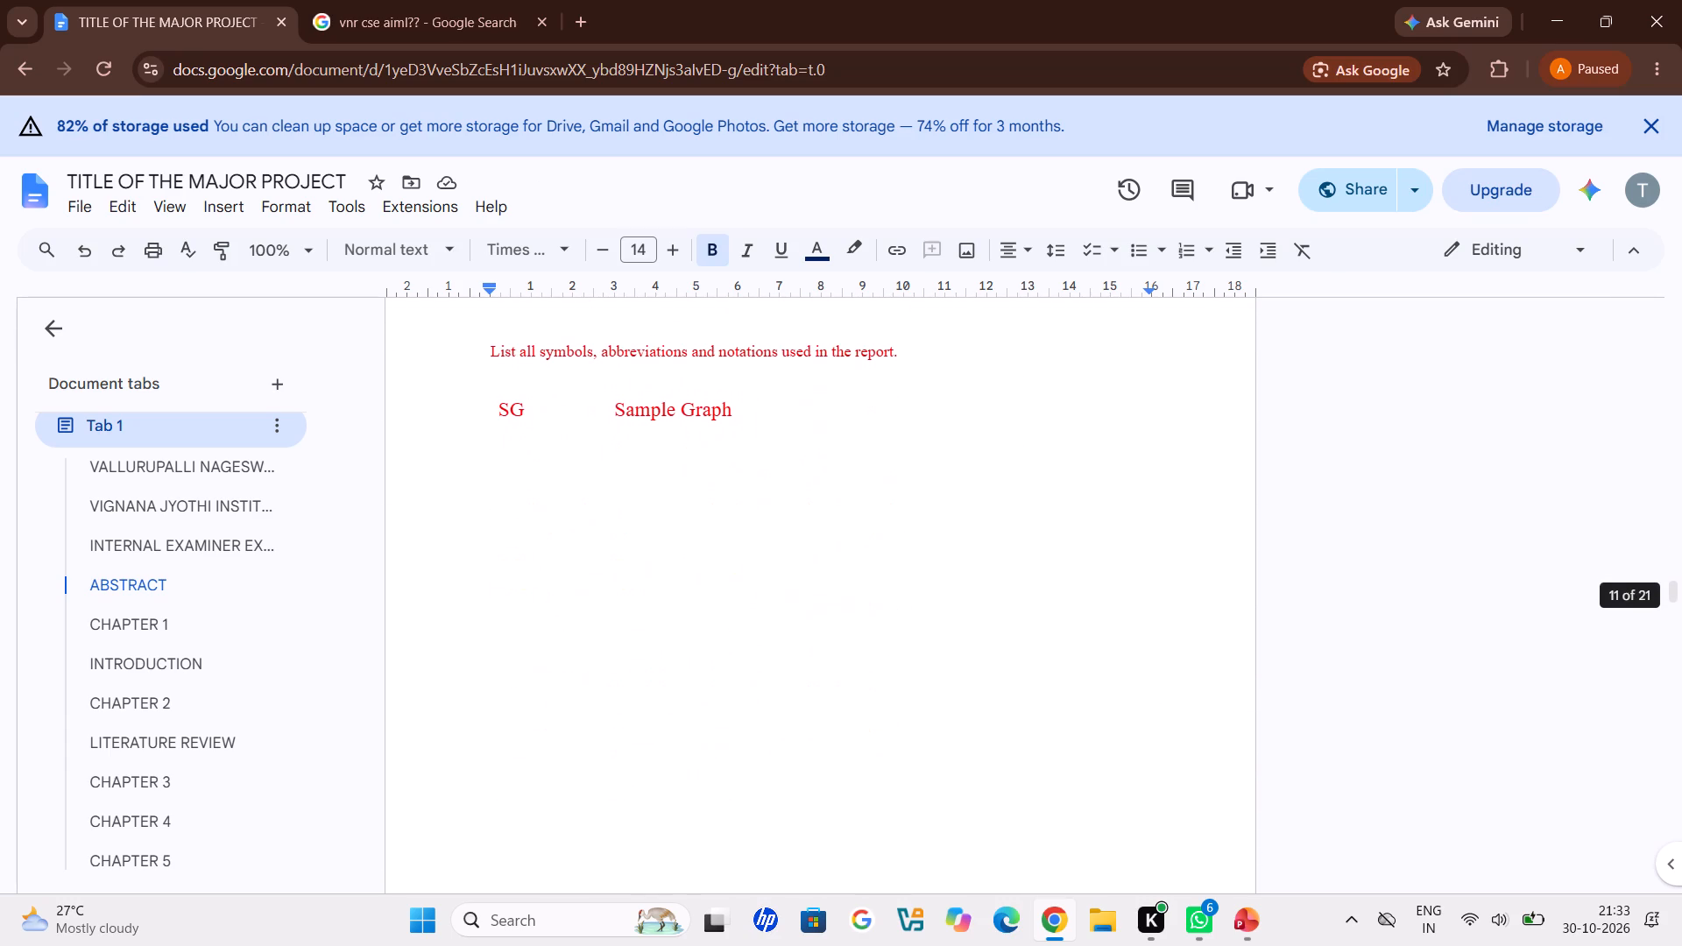
scroll(1035, 680, "down", 1)
scroll(1035, 680, "up", 6)
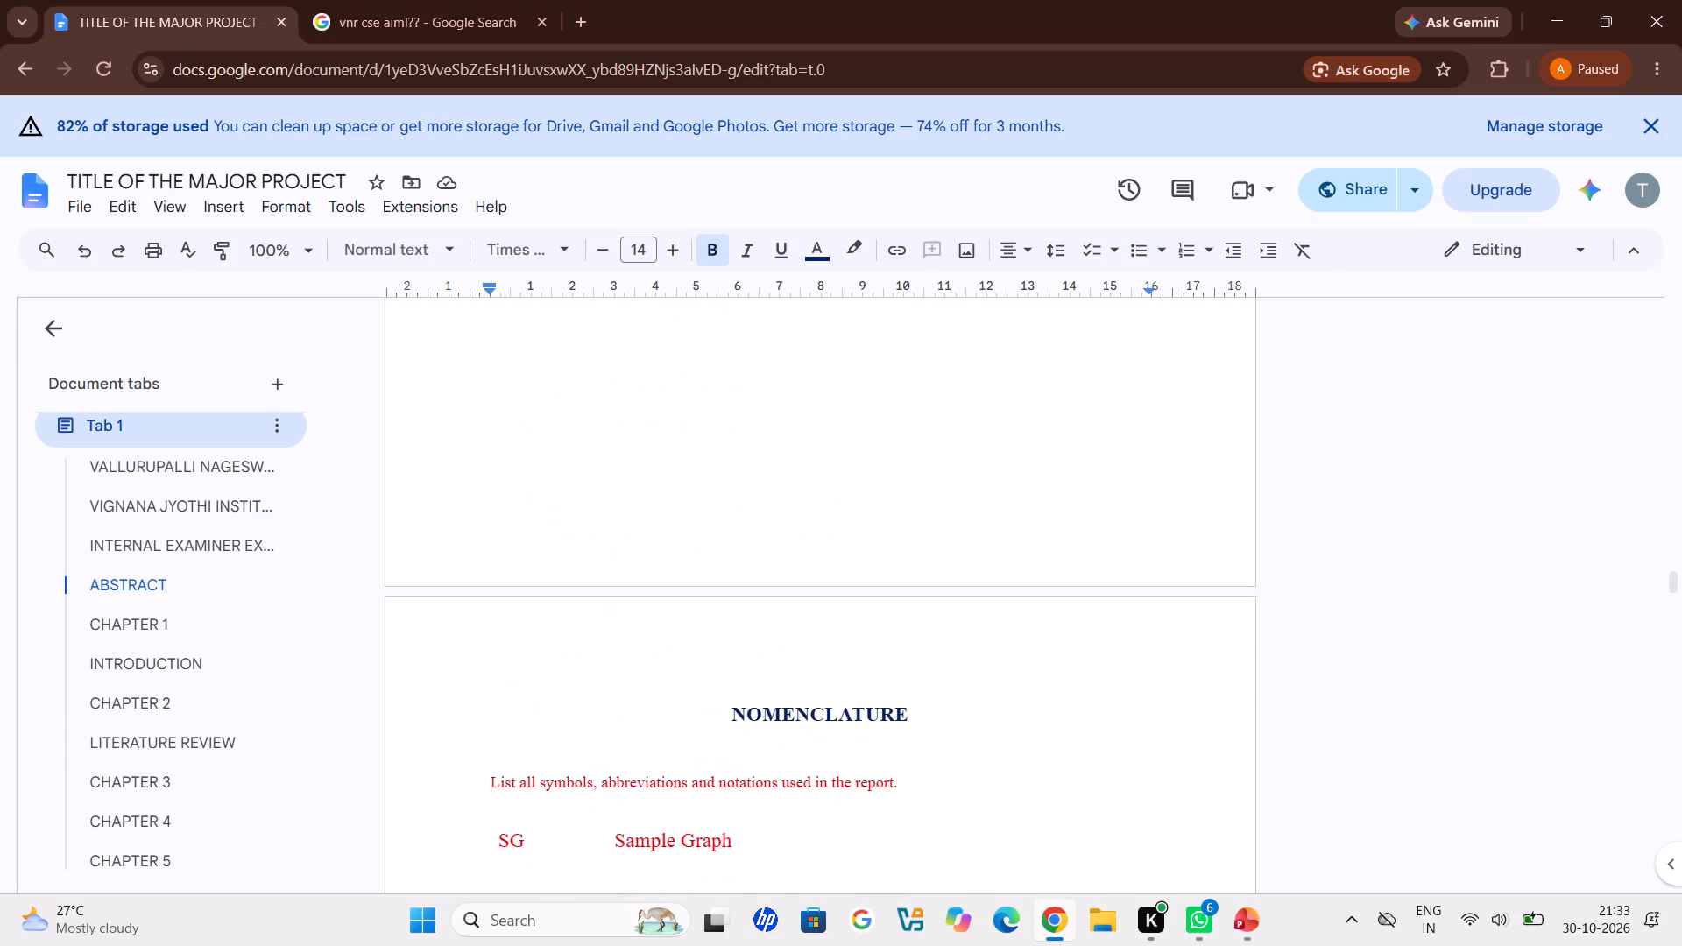
scroll(1035, 680, "up", 2)
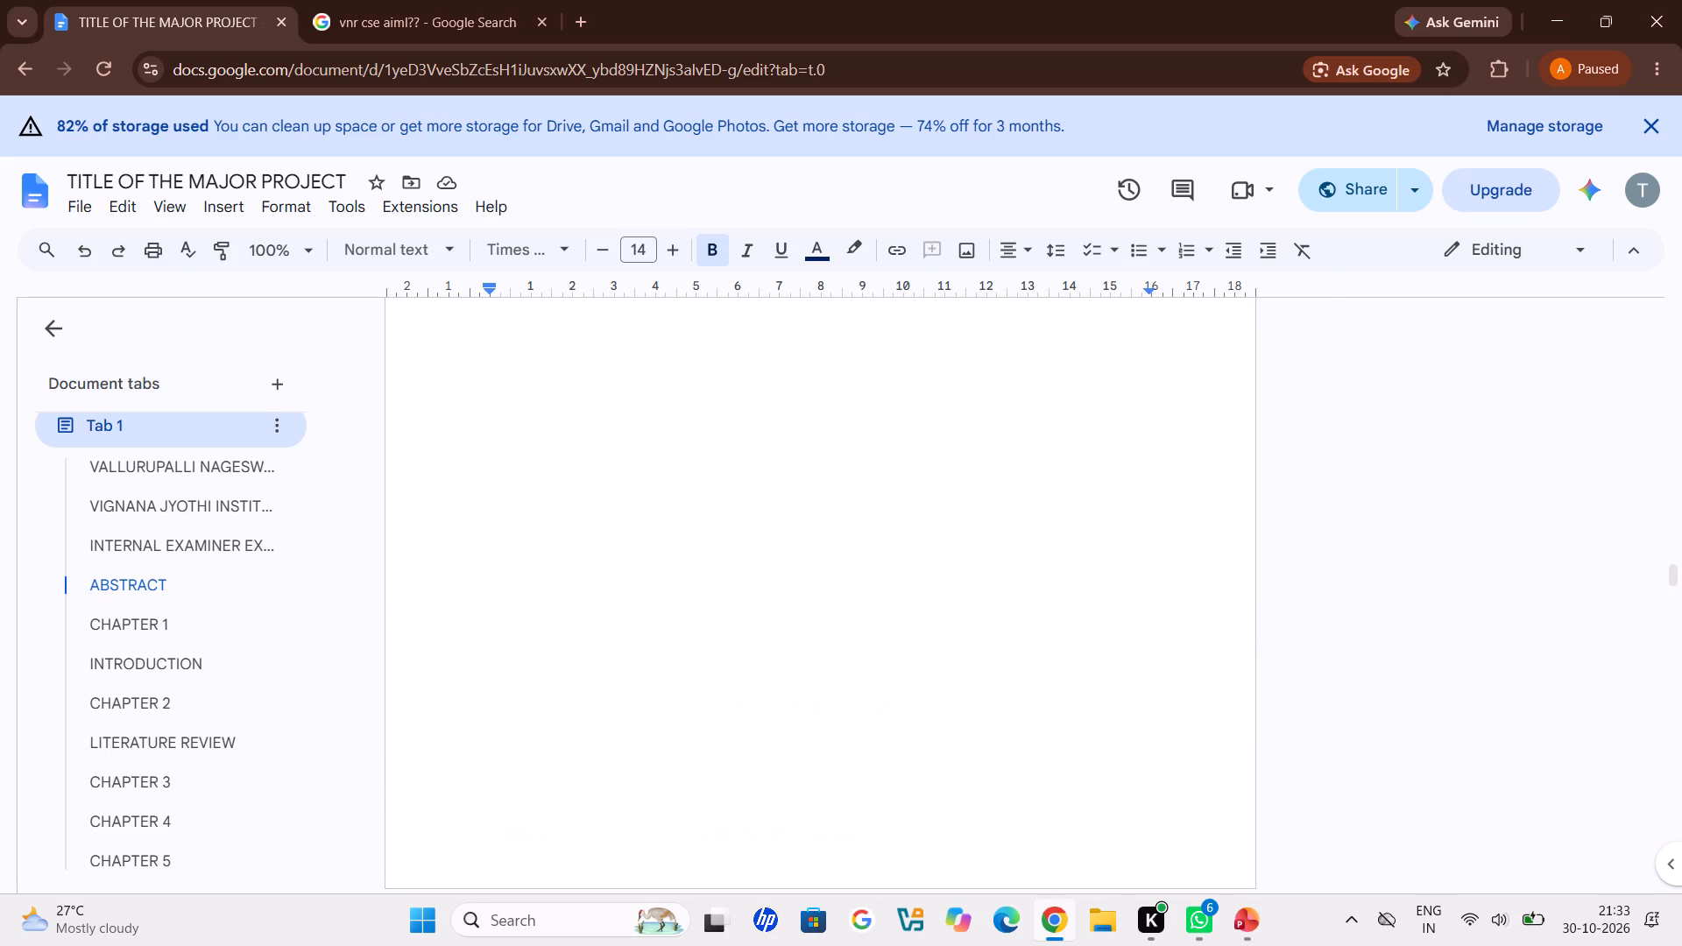
scroll(1035, 680, "up", 6)
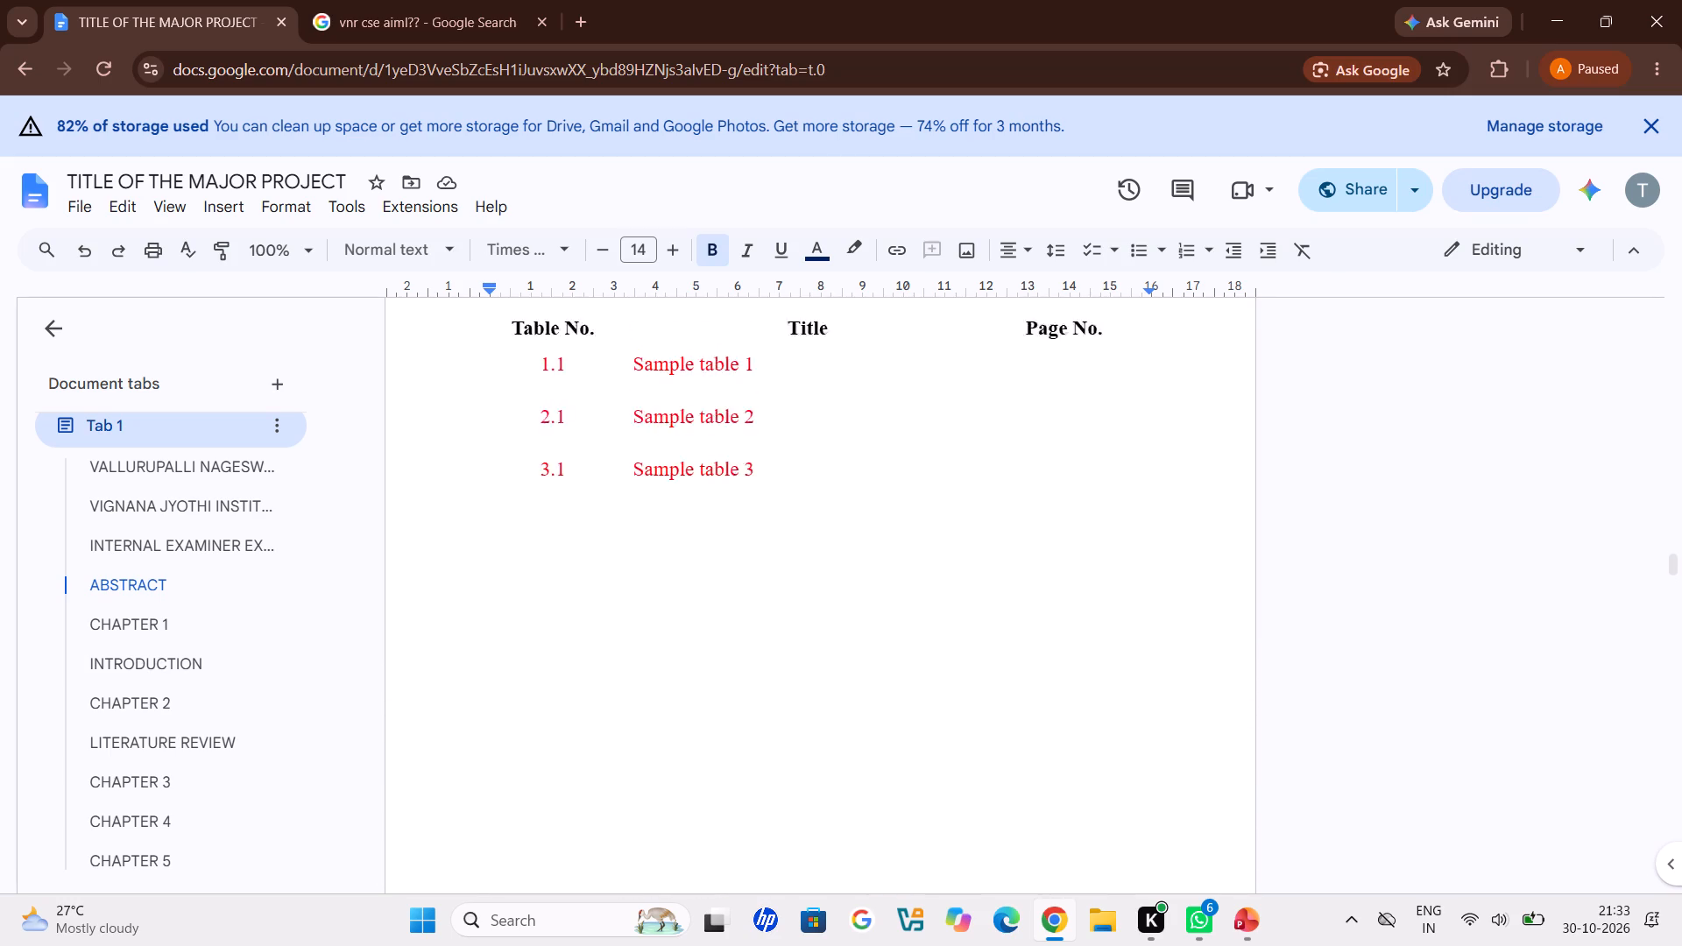
Review the Certificate, Plagiarism Certificate and Approval Certificate pages for project details and remaining template placeholders.
scroll(1035, 680, "up", 16)
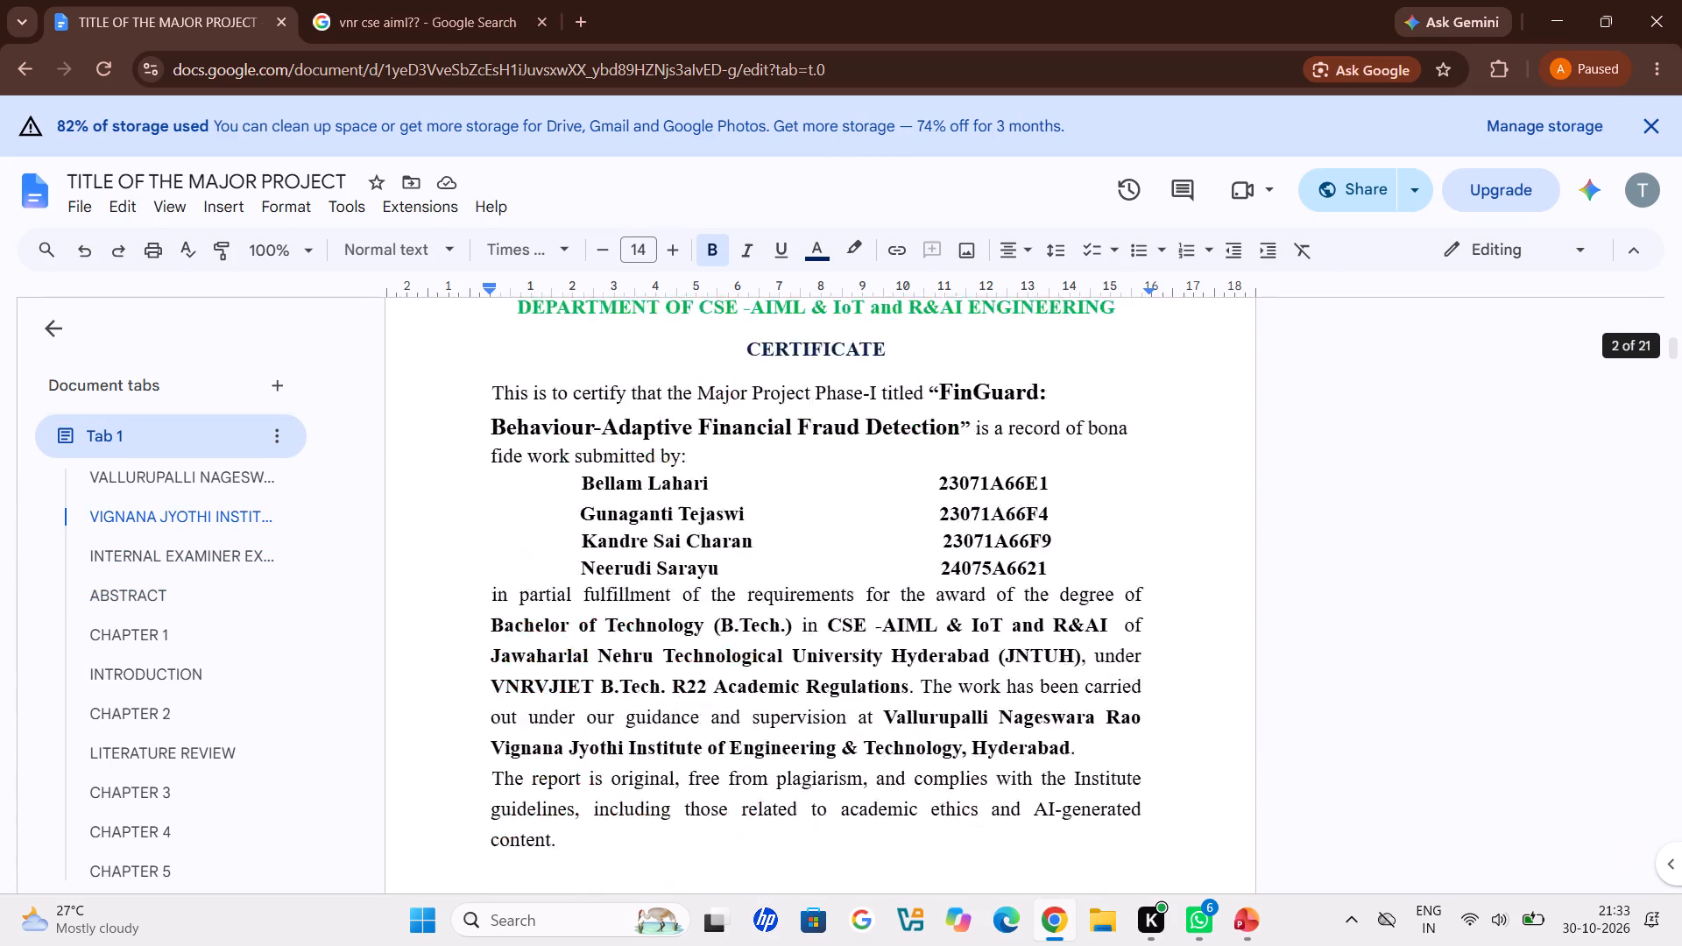
scroll(1035, 680, "down", 7)
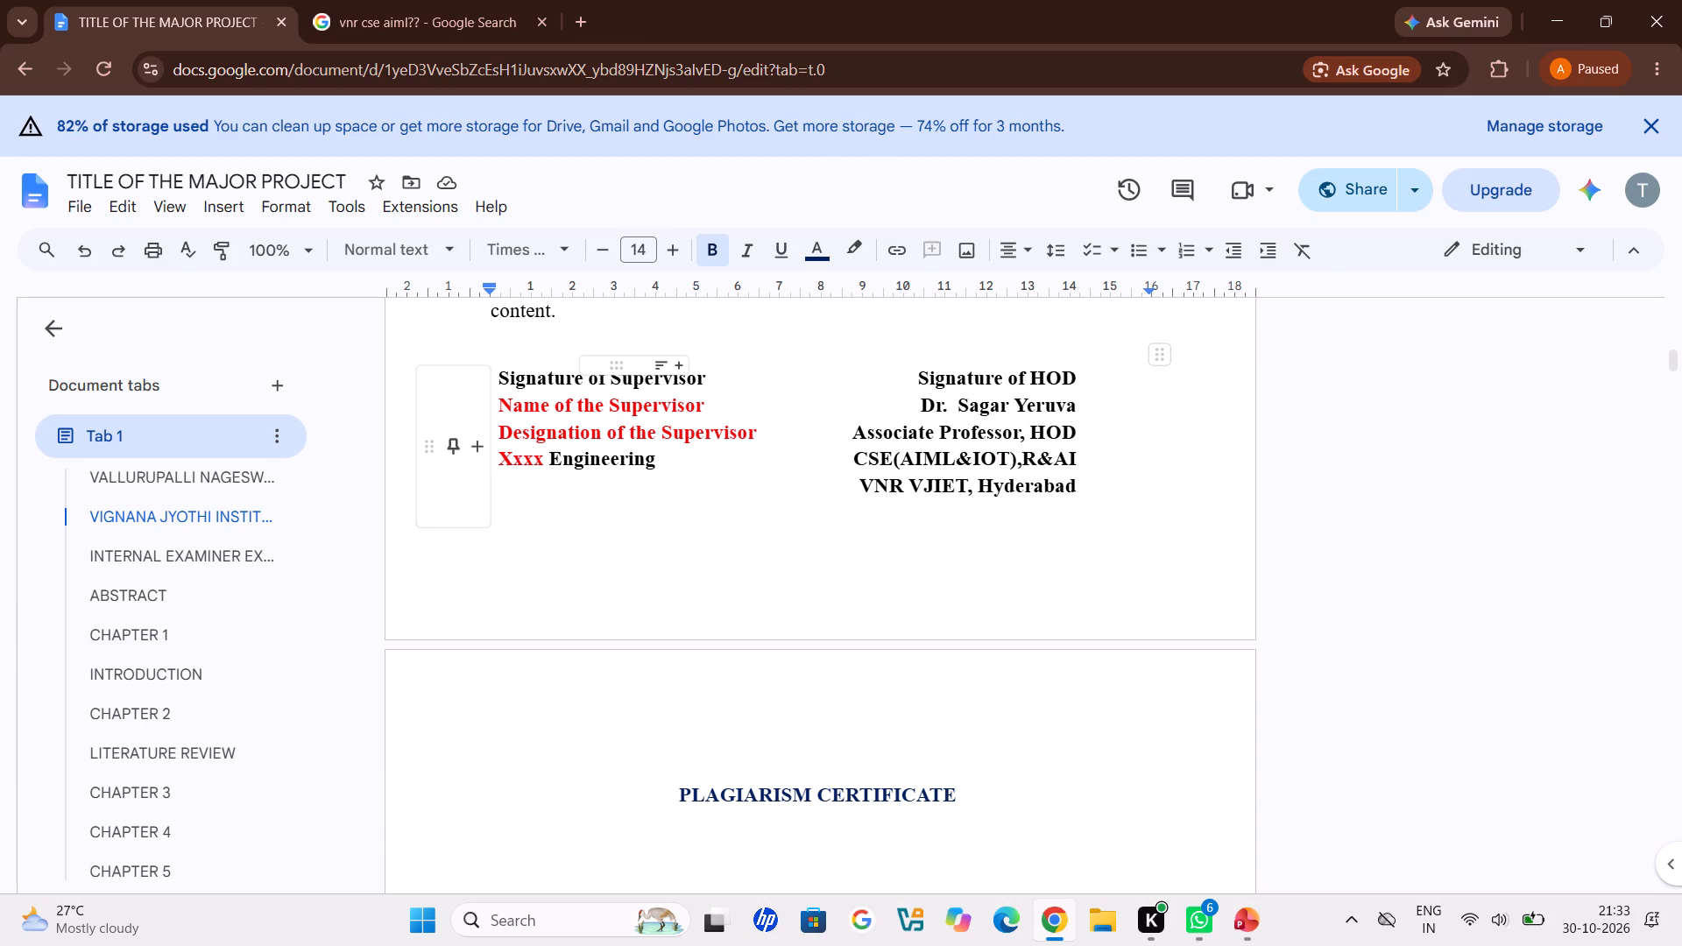
scroll(899, 534, "down", 9)
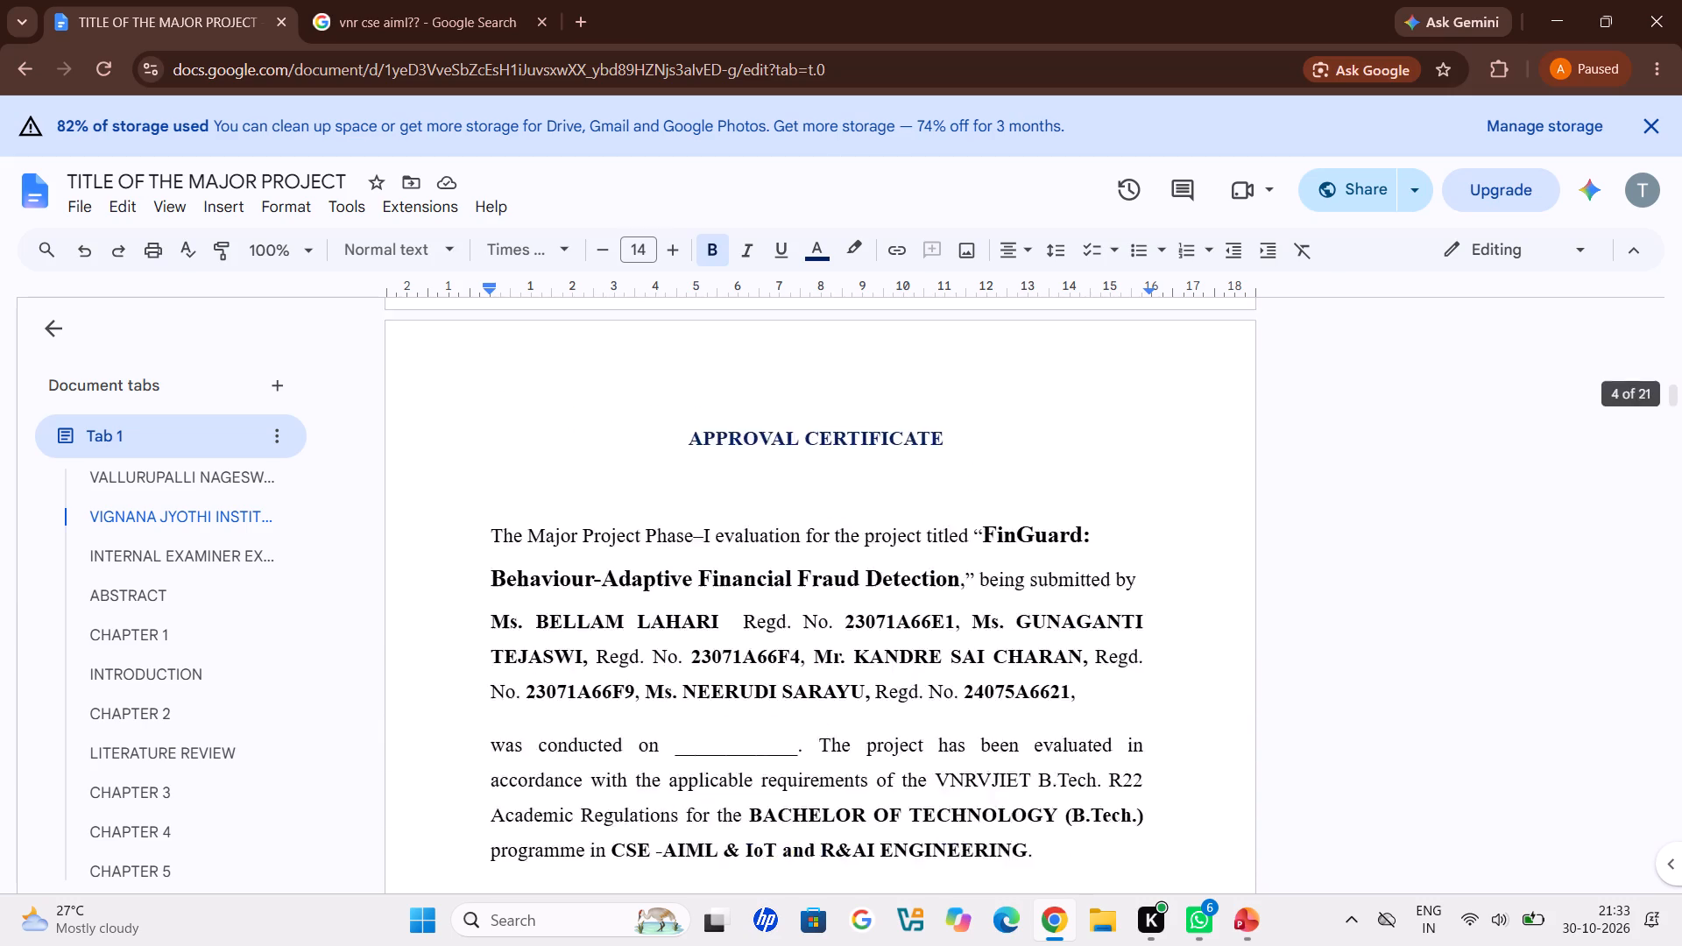
scroll(899, 534, "down", 3)
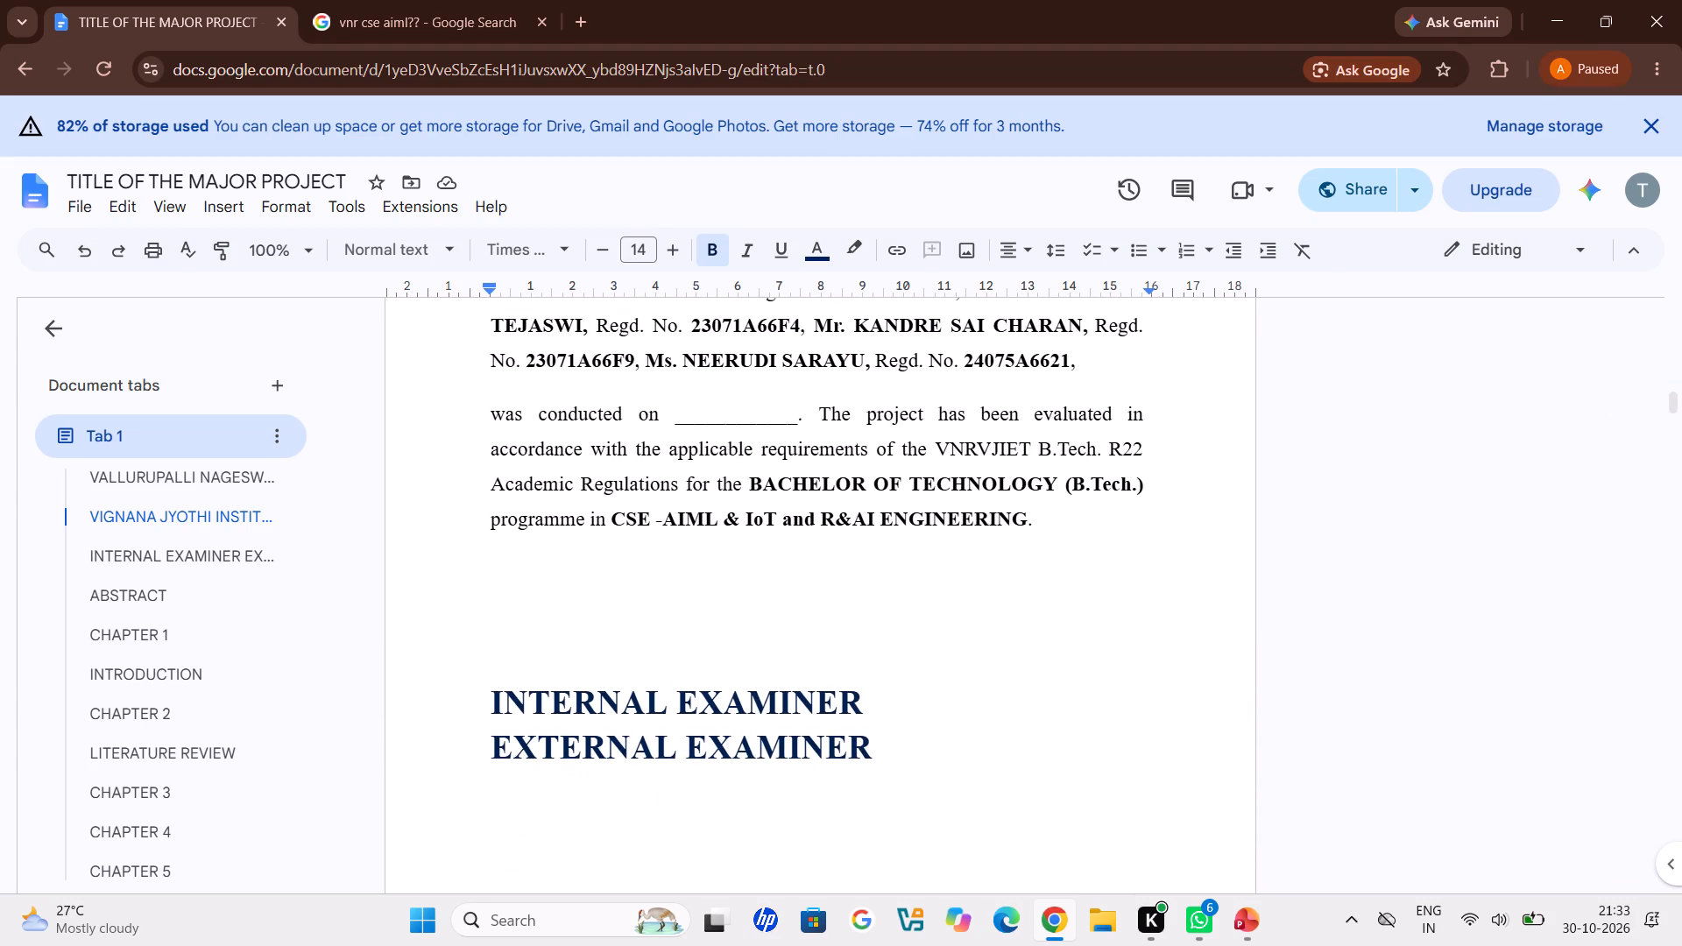
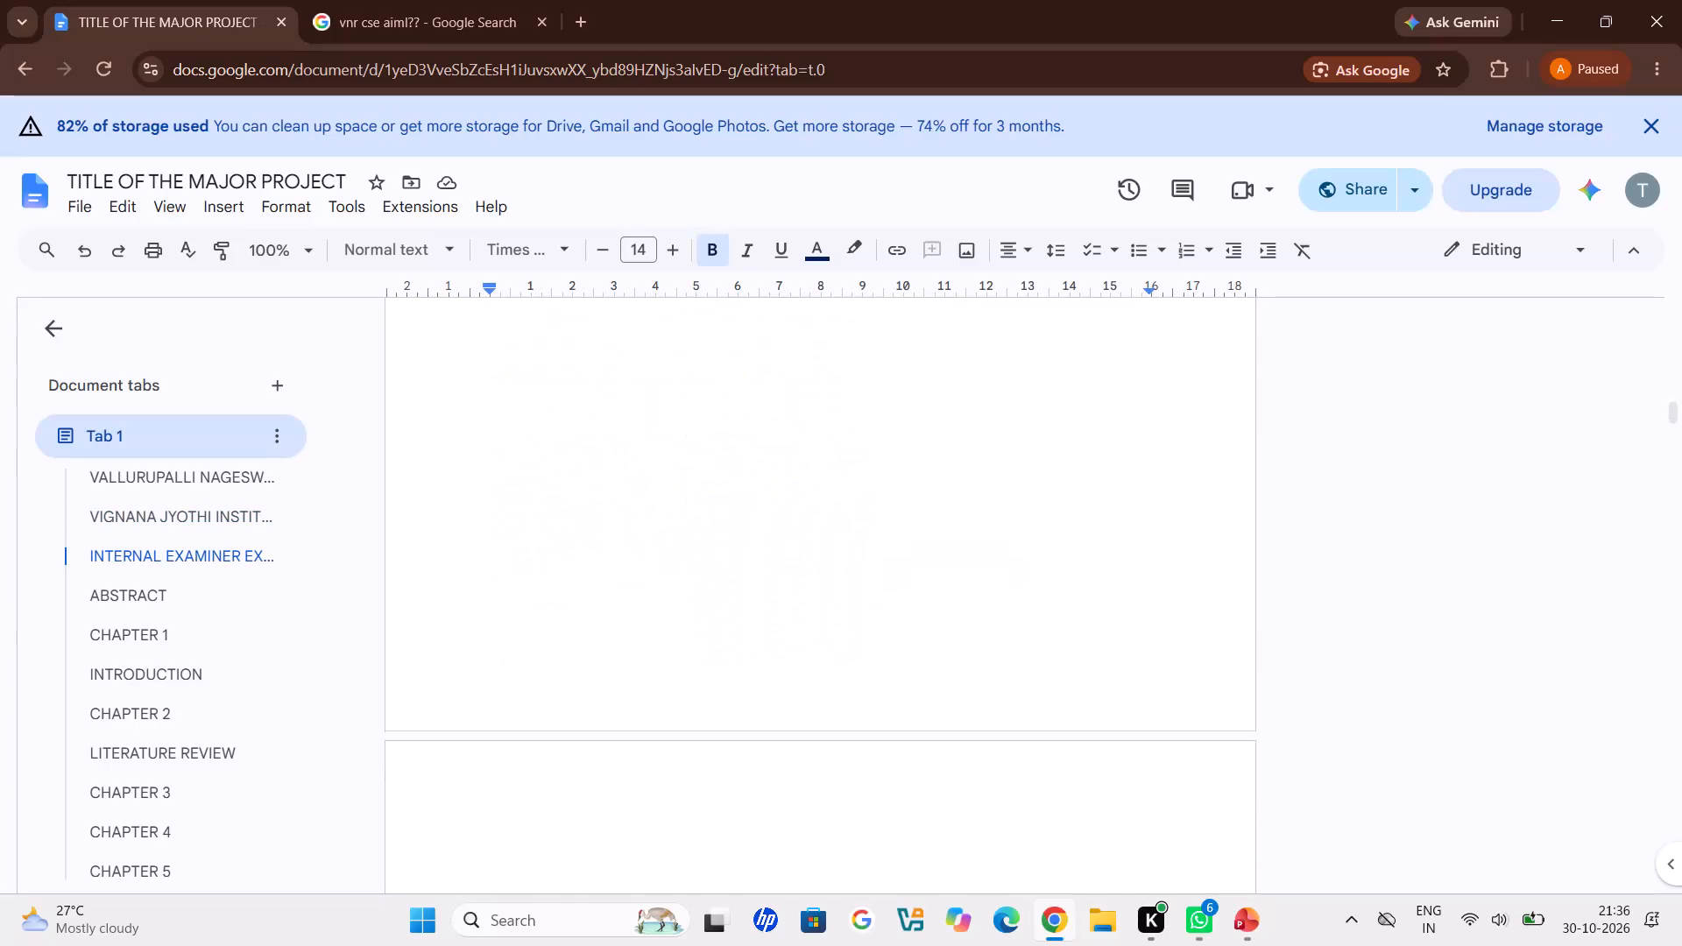
Set the line spacing of the Declaration paragraph starting “Behaviour-Adaptive Financial Fraud Detection” to 1.15.
scroll(899, 534, "down", 6)
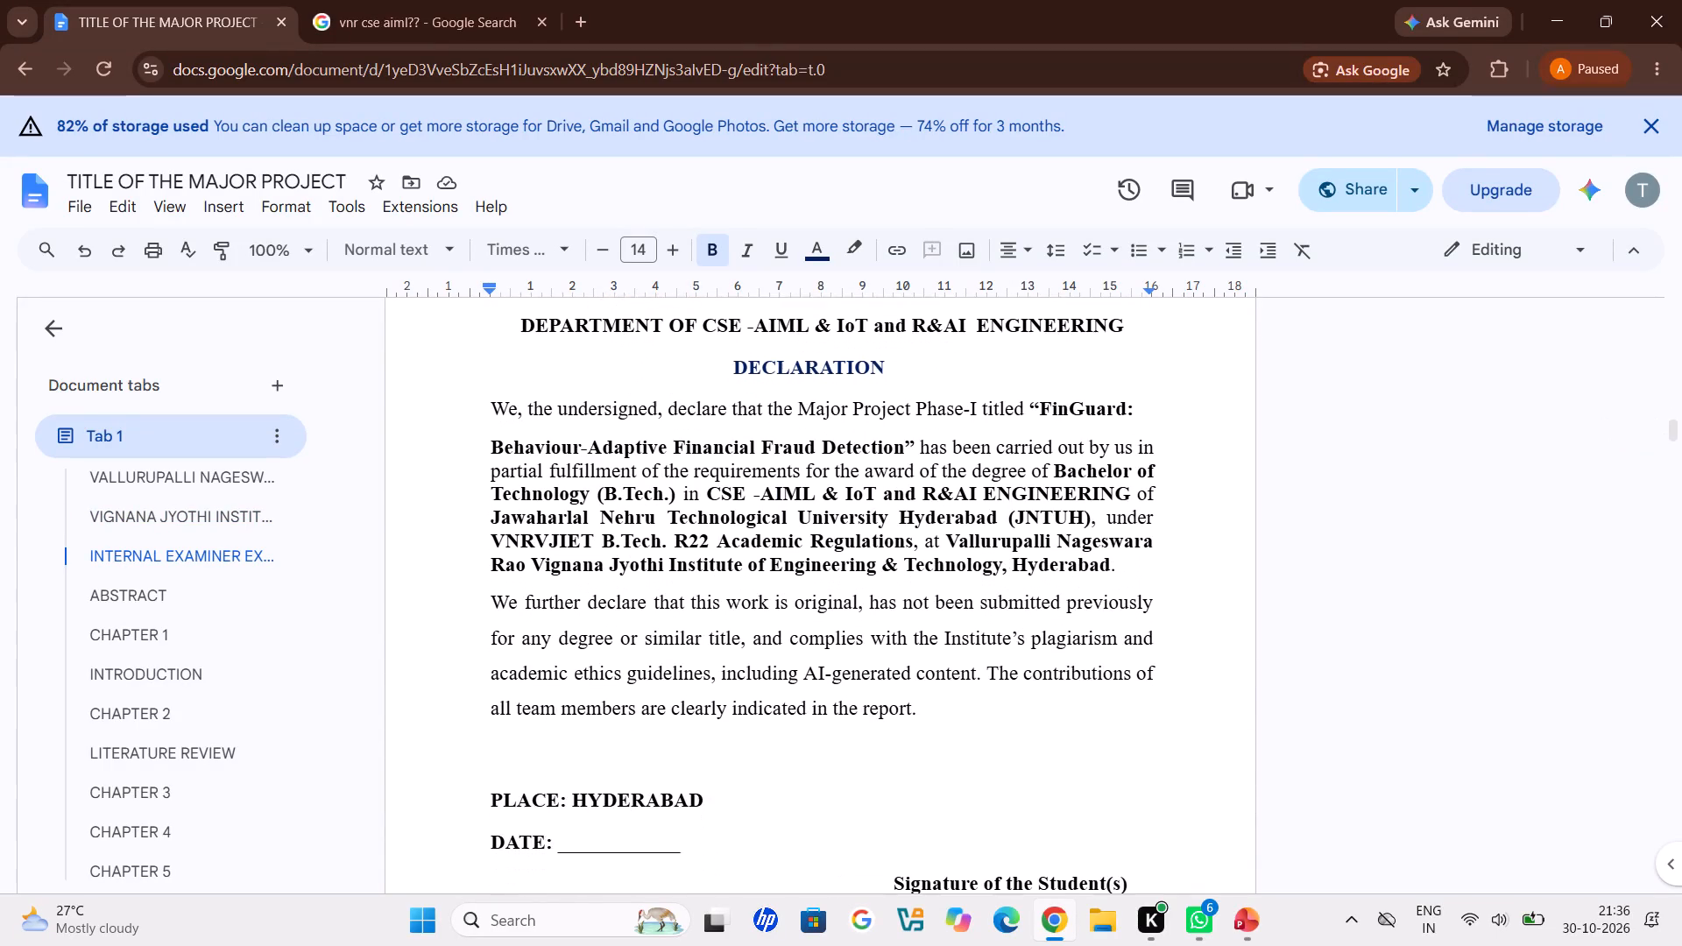
scroll(899, 534, "down", 1)
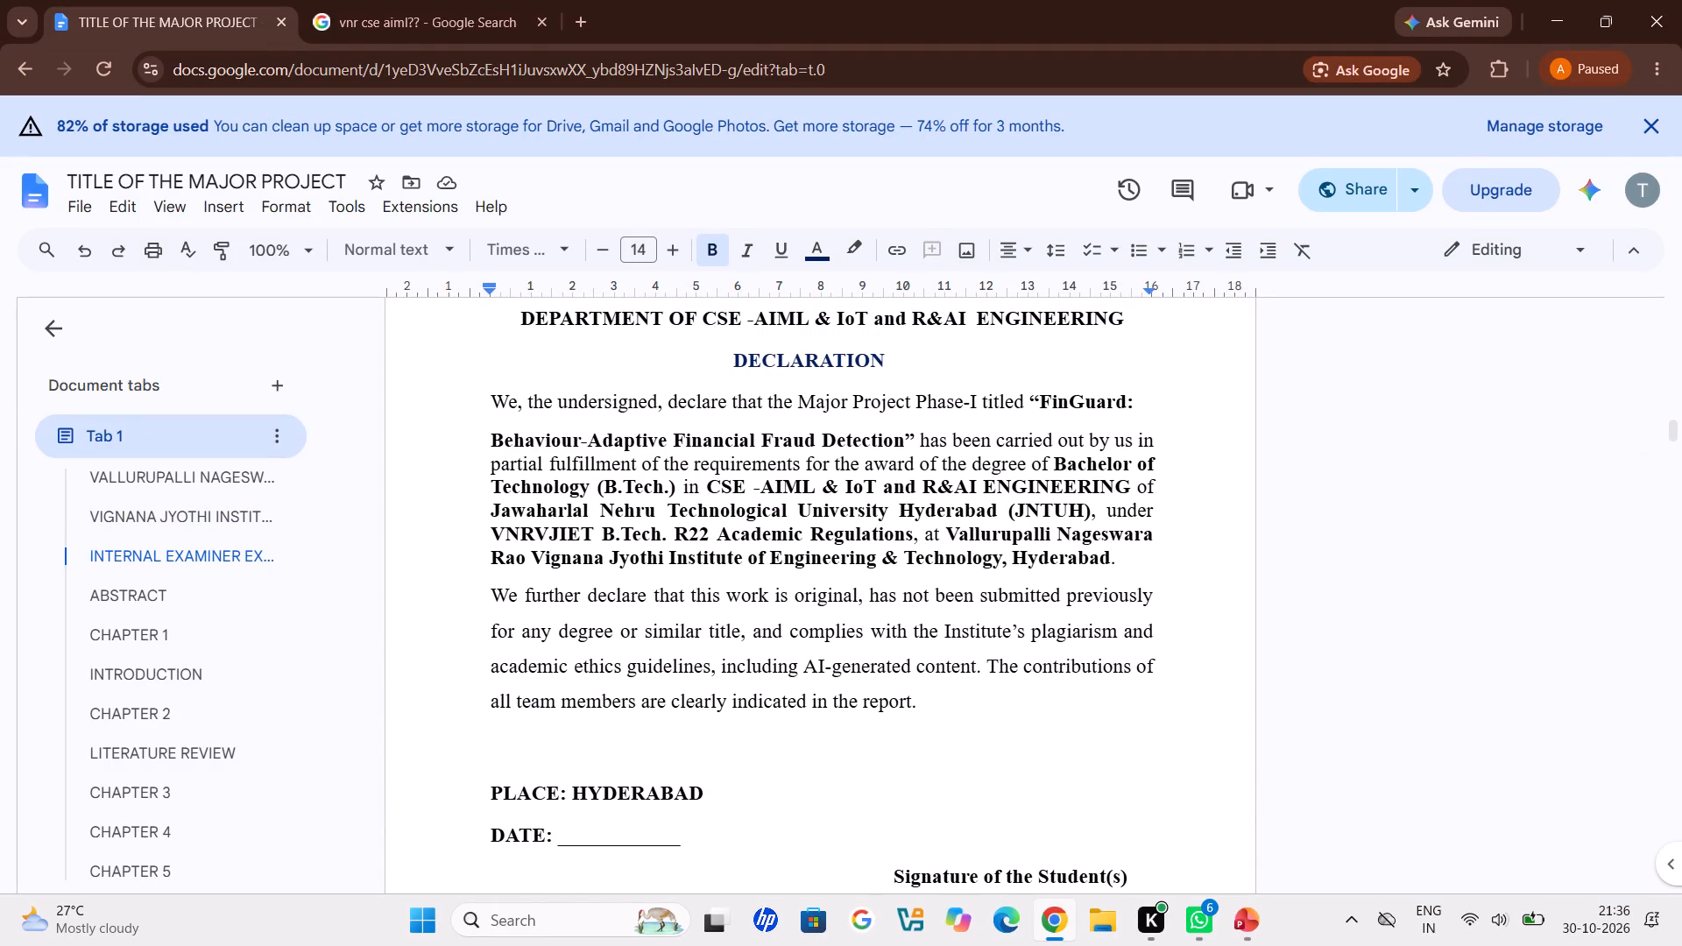
left_click_drag(485, 442, 762, 505)
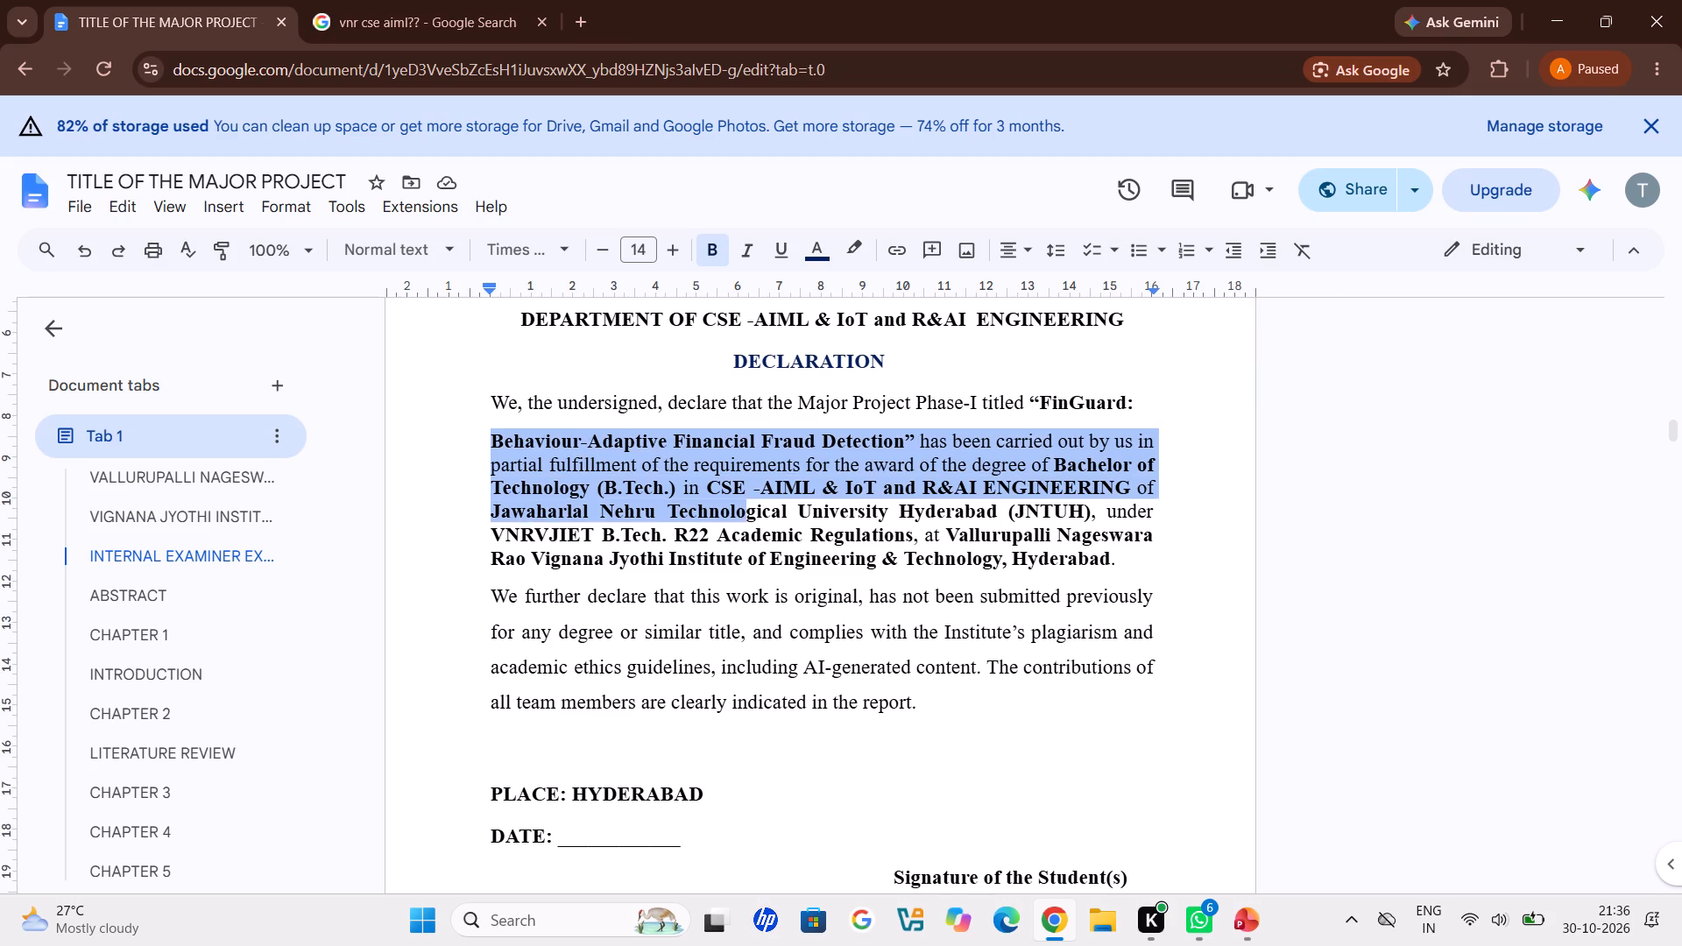
left_click_drag(762, 505, 1120, 552)
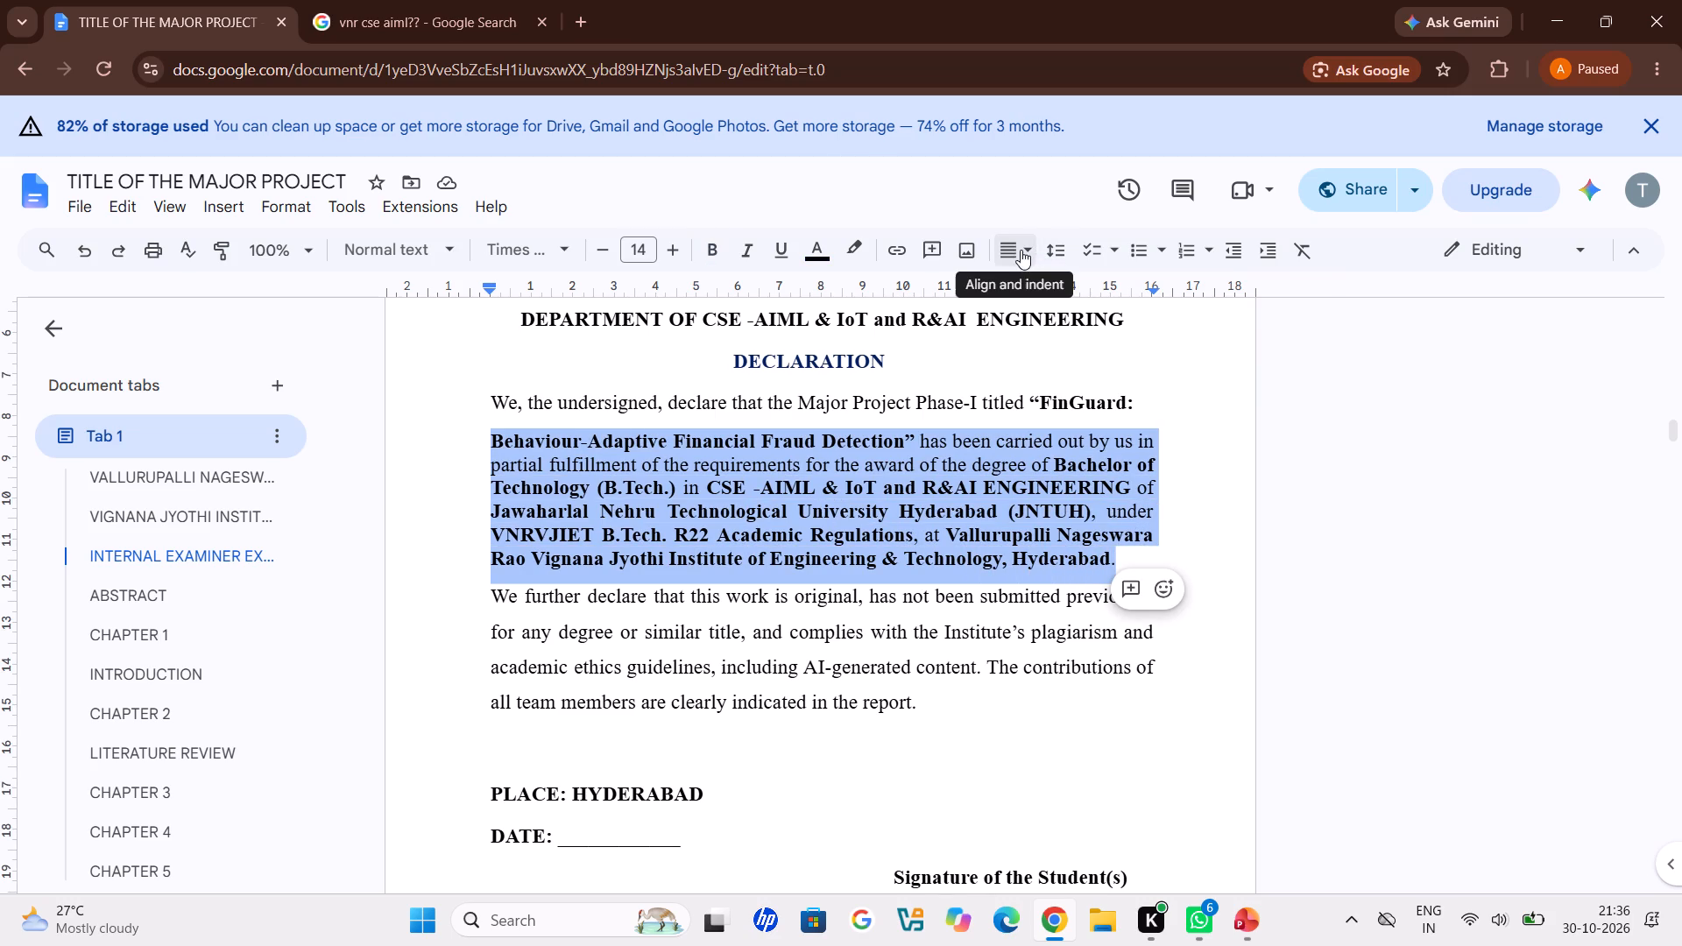
left_click(1057, 251)
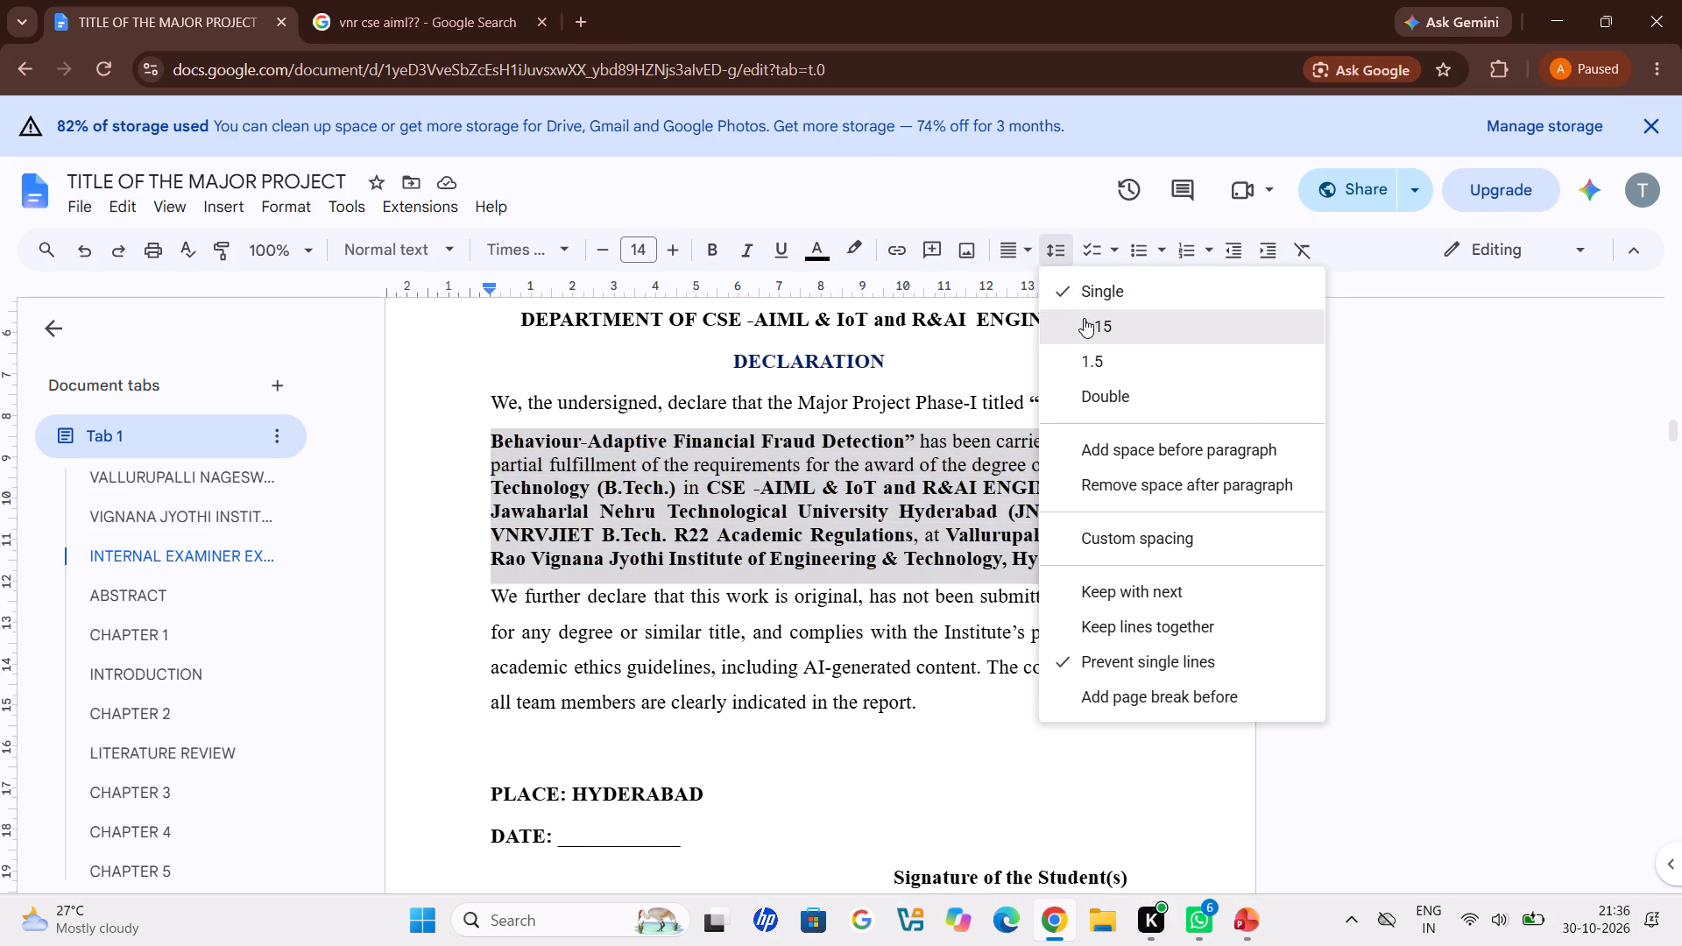
left_click(1080, 335)
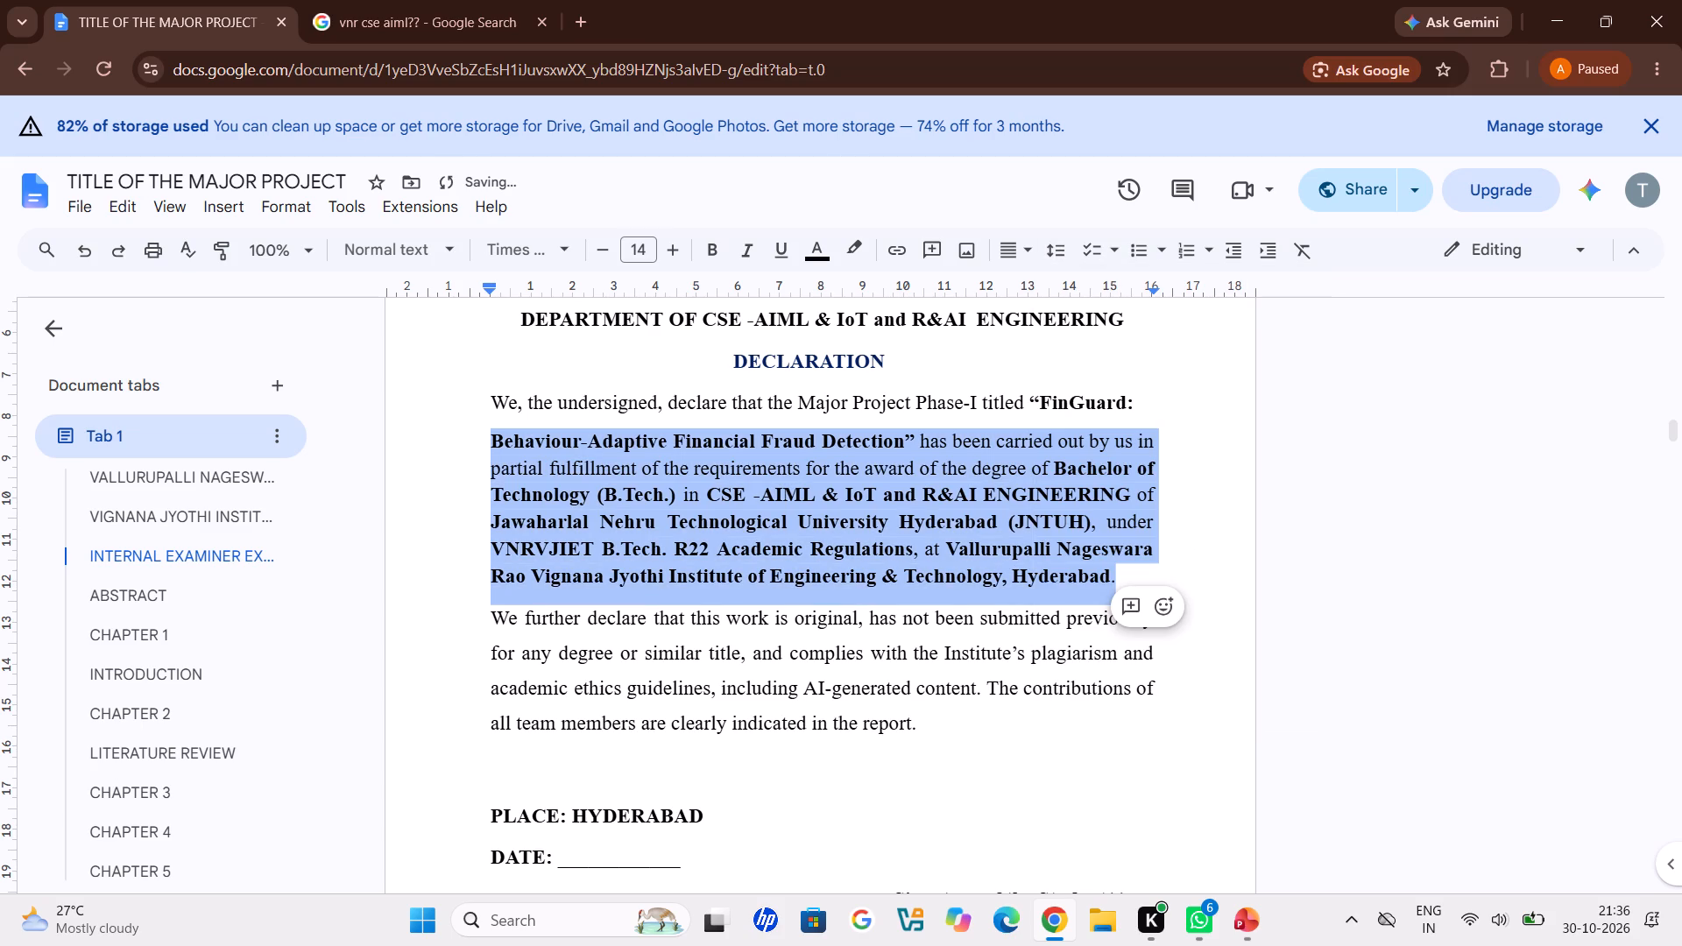
left_click(1172, 395)
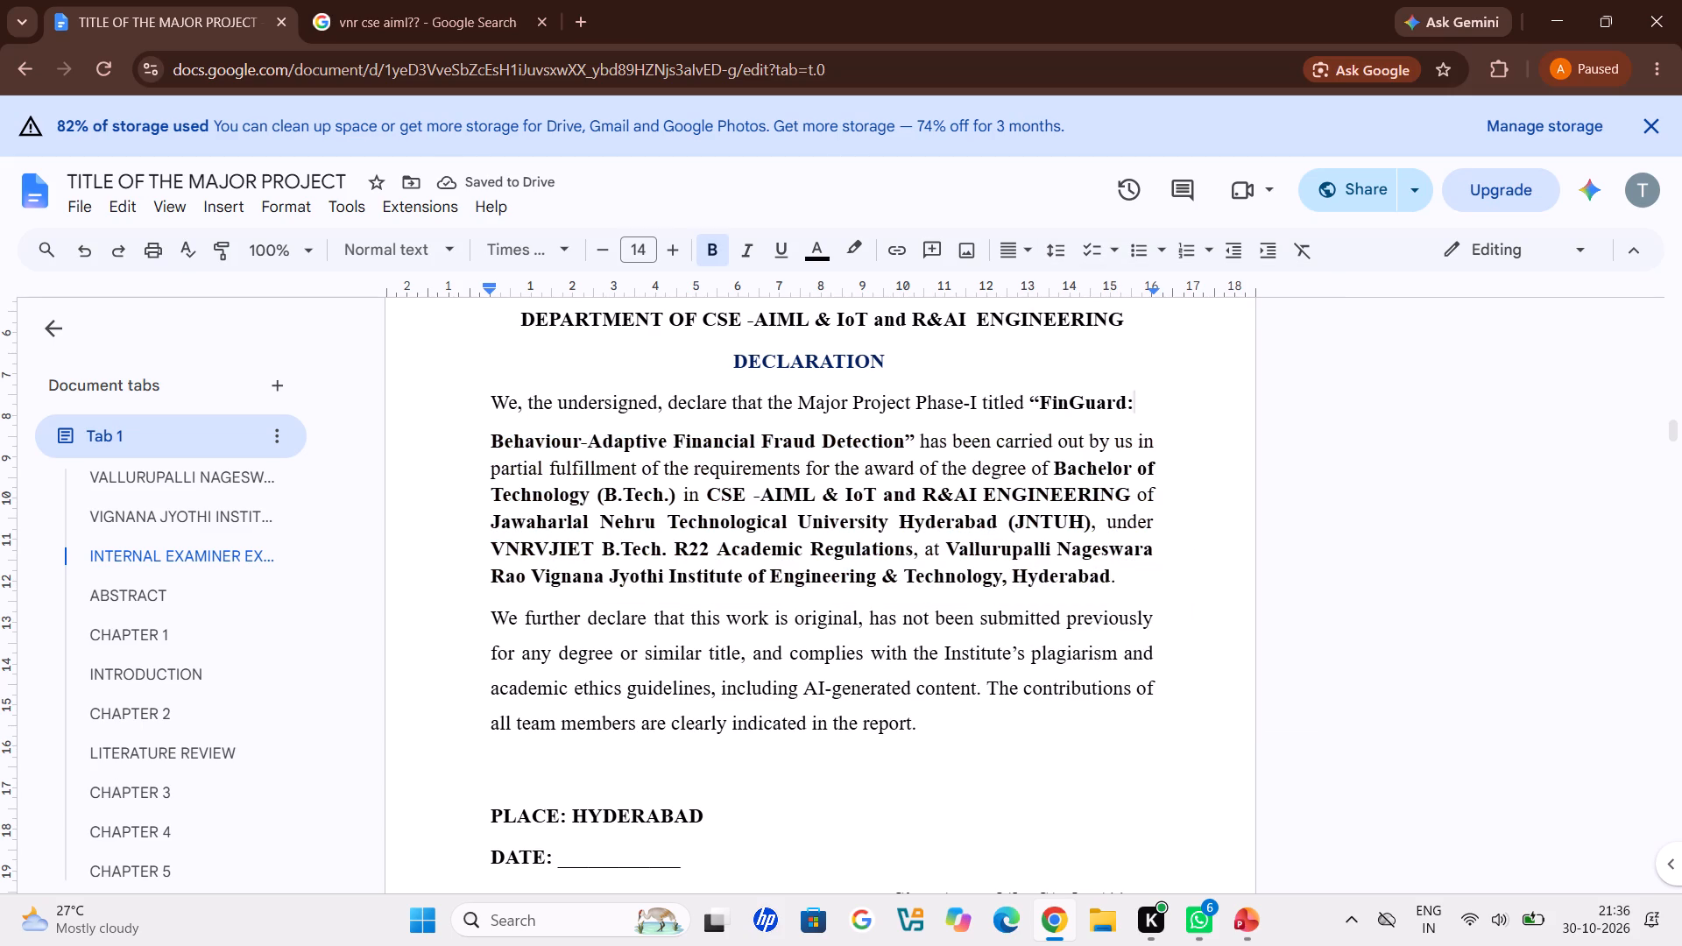
Add a space before the first and last students' roll numbers under Signature of the Student(s) to align the column.
scroll(1172, 395, "down", 2)
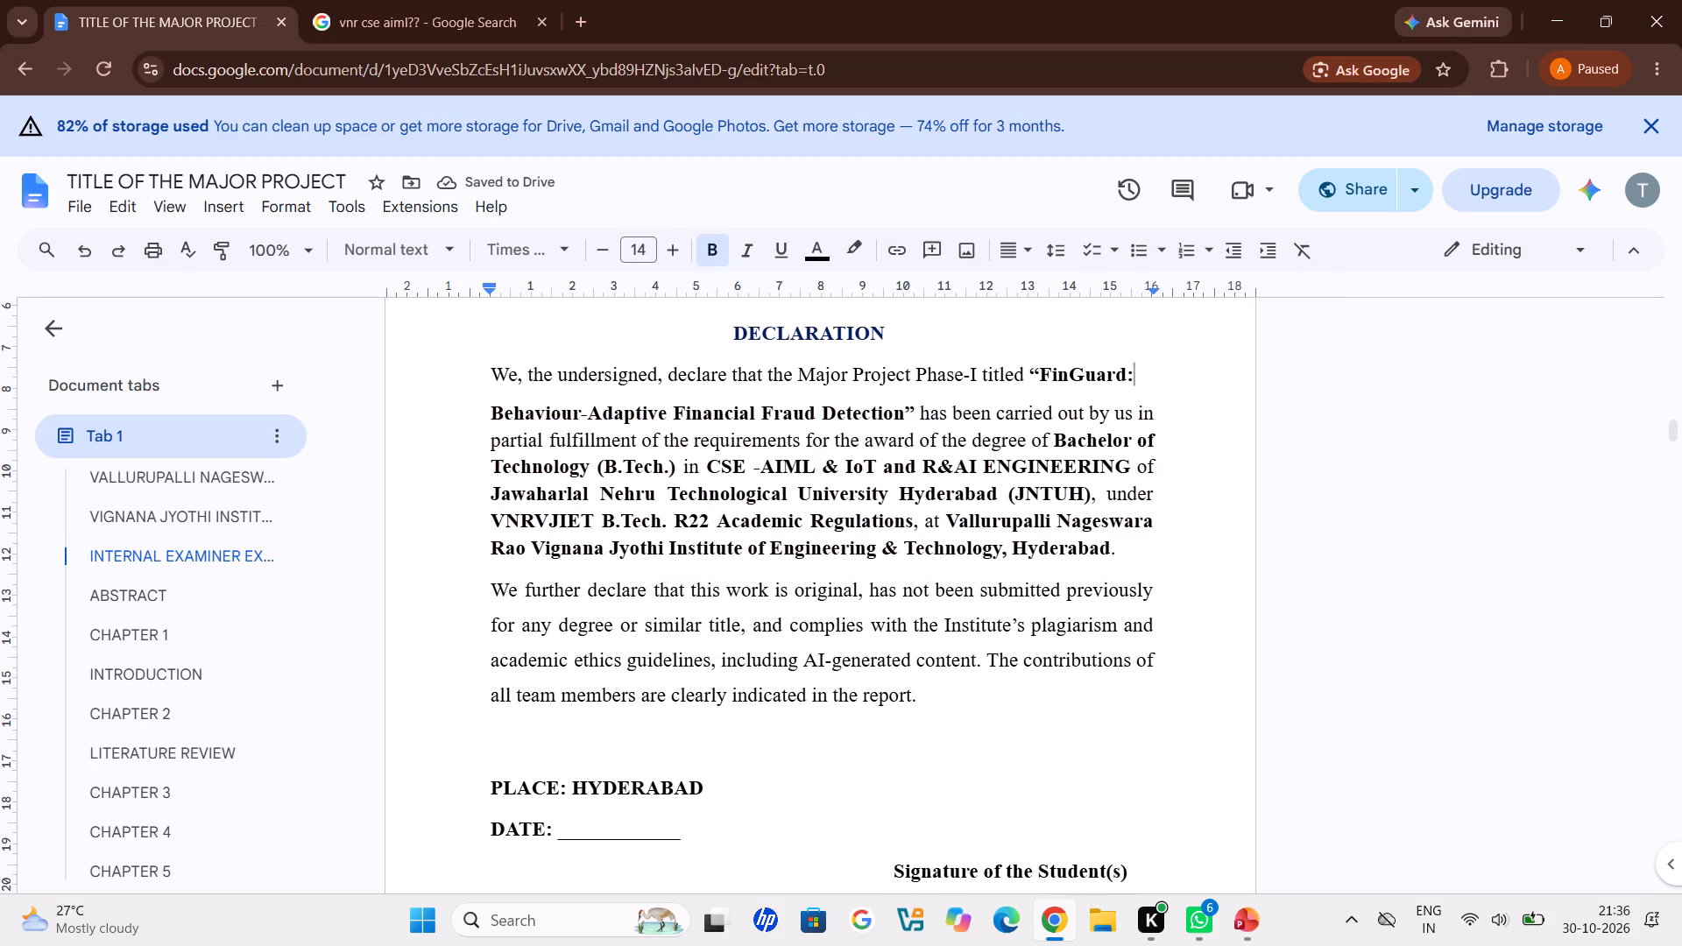
scroll(1172, 395, "down", 6)
scroll(1172, 395, "right", 1)
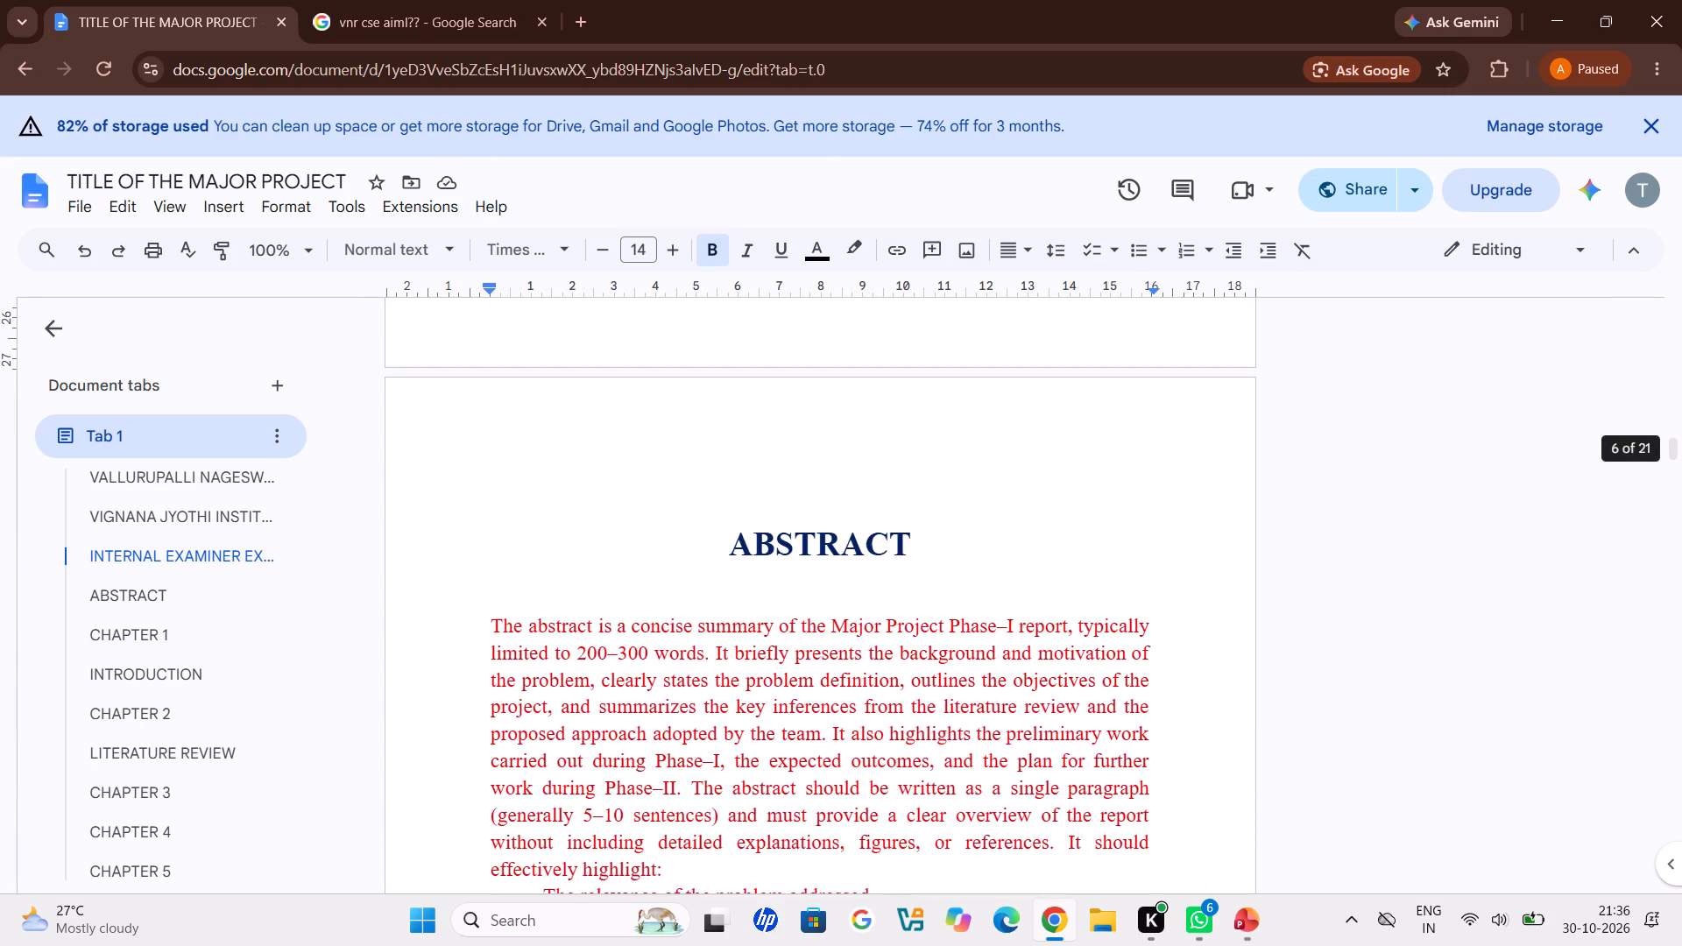
scroll(1172, 395, "right", 1)
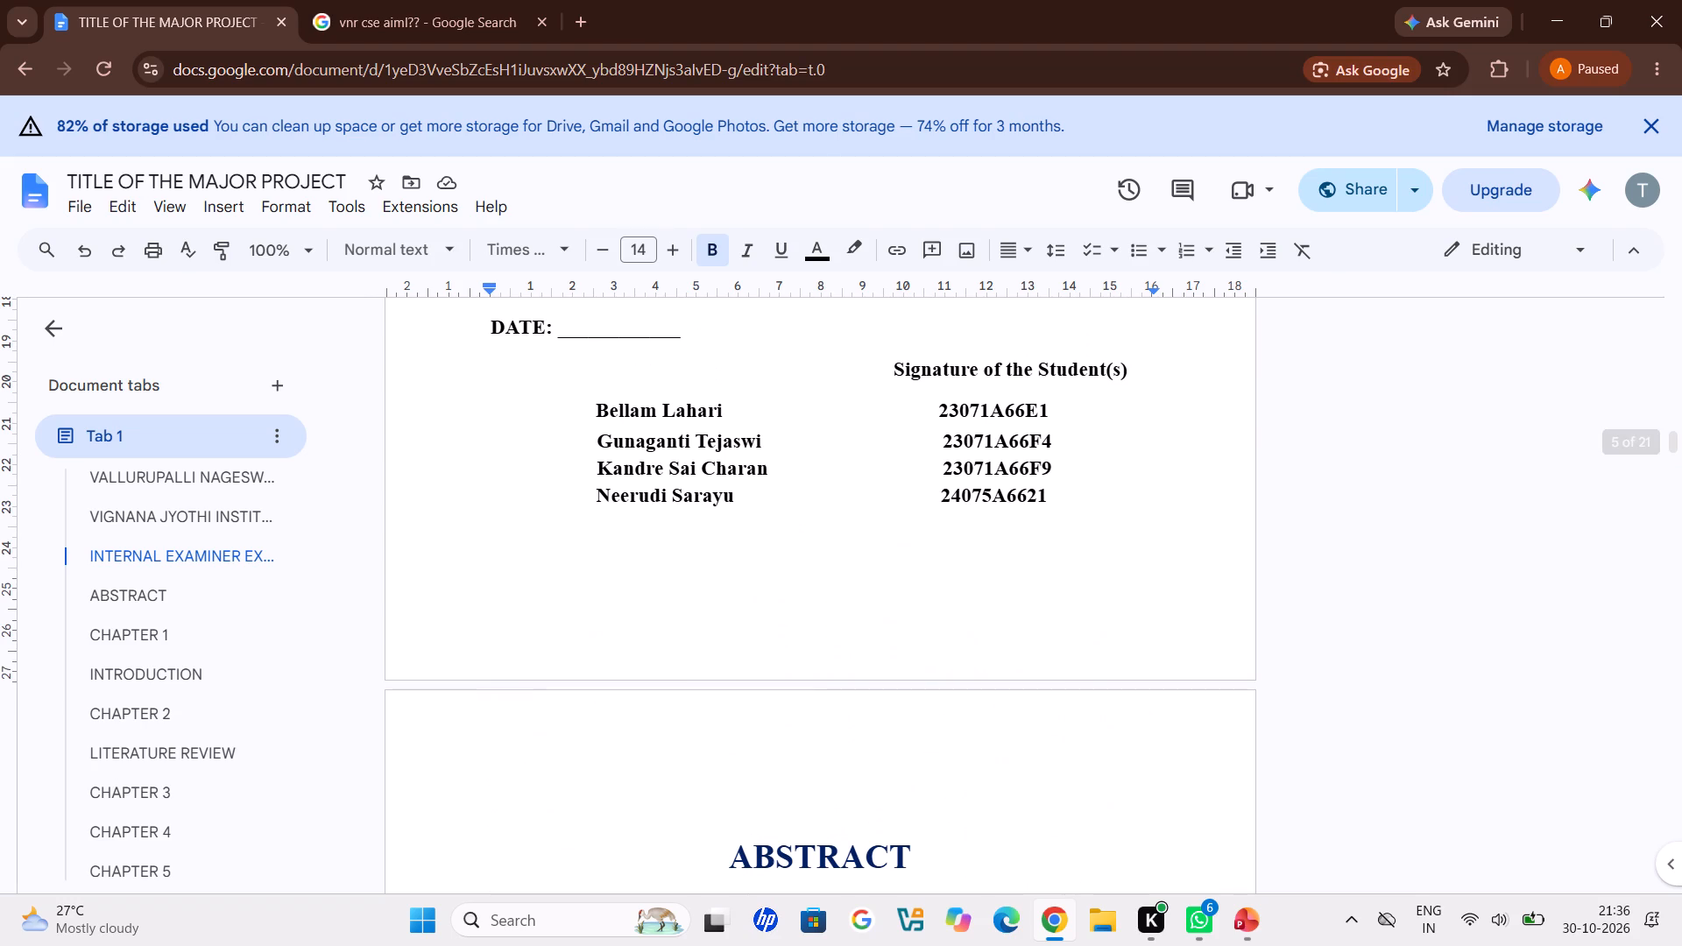
left_click(939, 500)
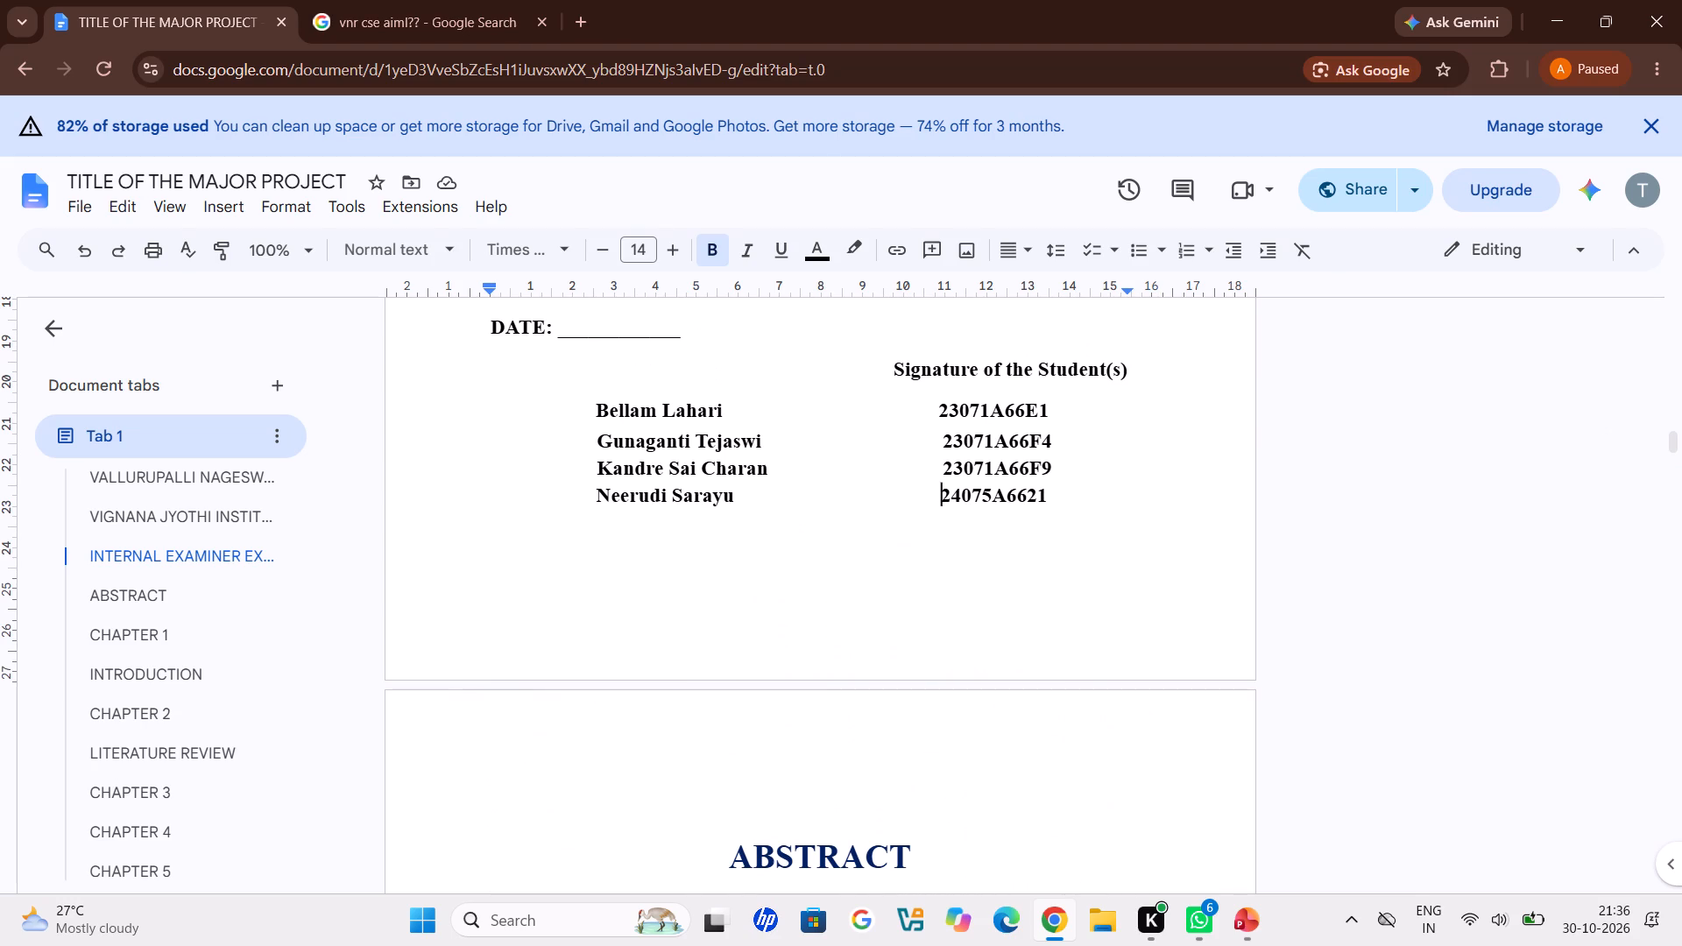
key("space")
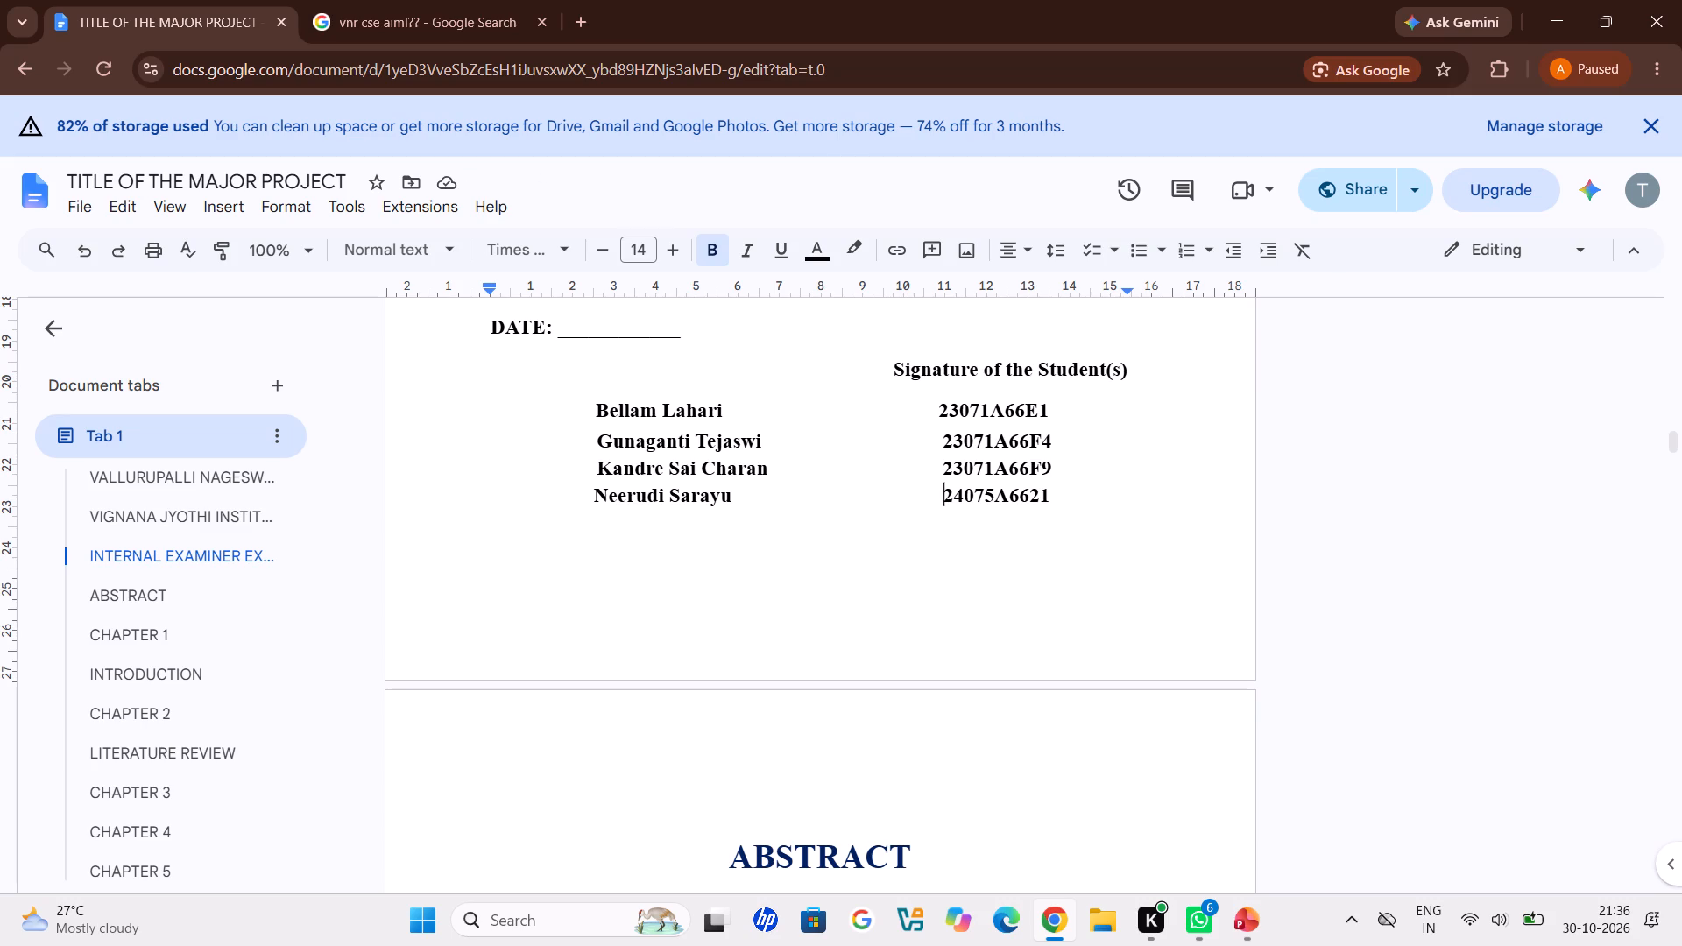
left_click(940, 410)
key("space")
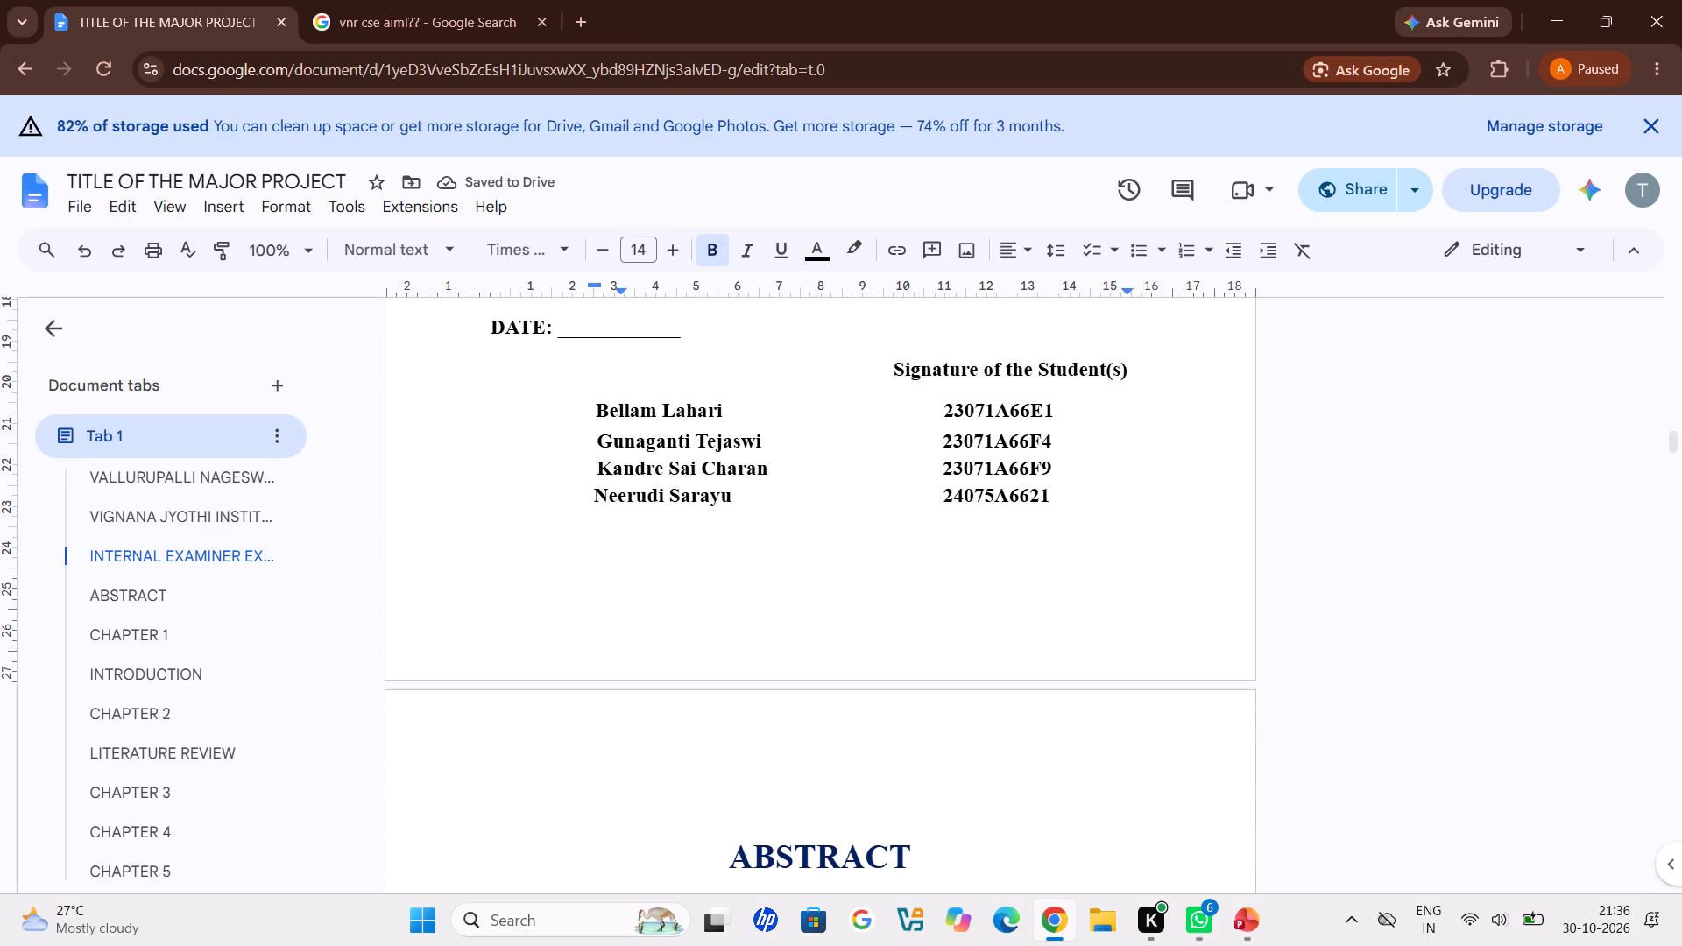
Copy the Abstract page's guideline text, from its opening sentence through the Keywords line.
scroll(934, 667, "down", 8)
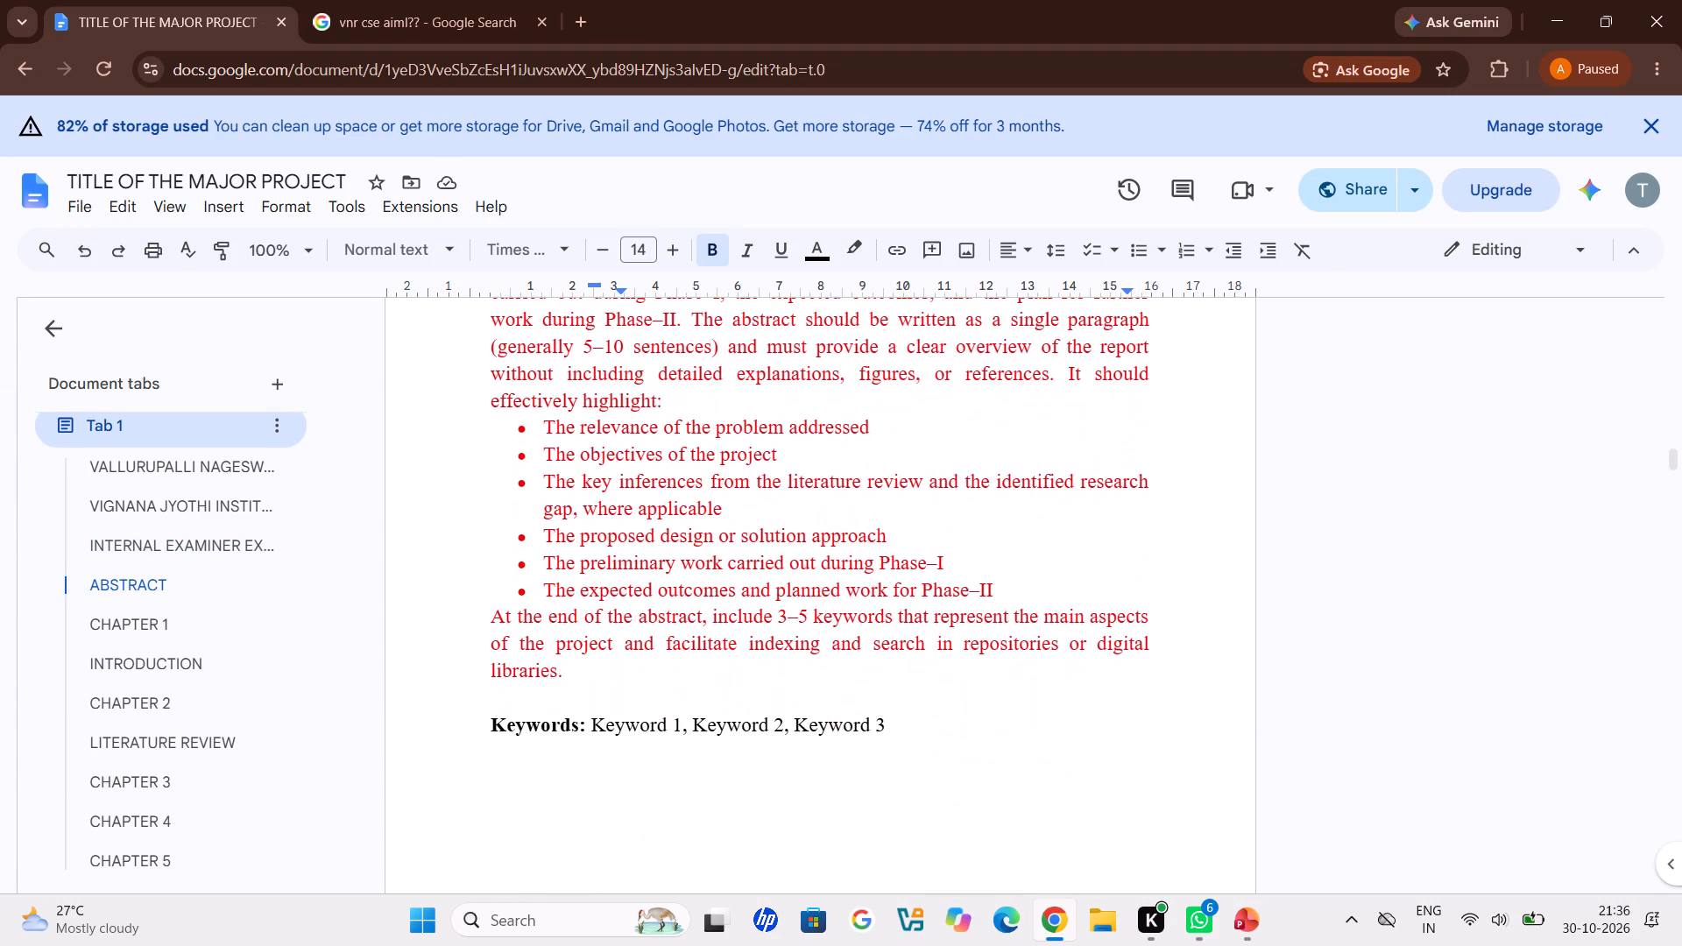
scroll(934, 667, "up", 1)
scroll(934, 667, "down", 6)
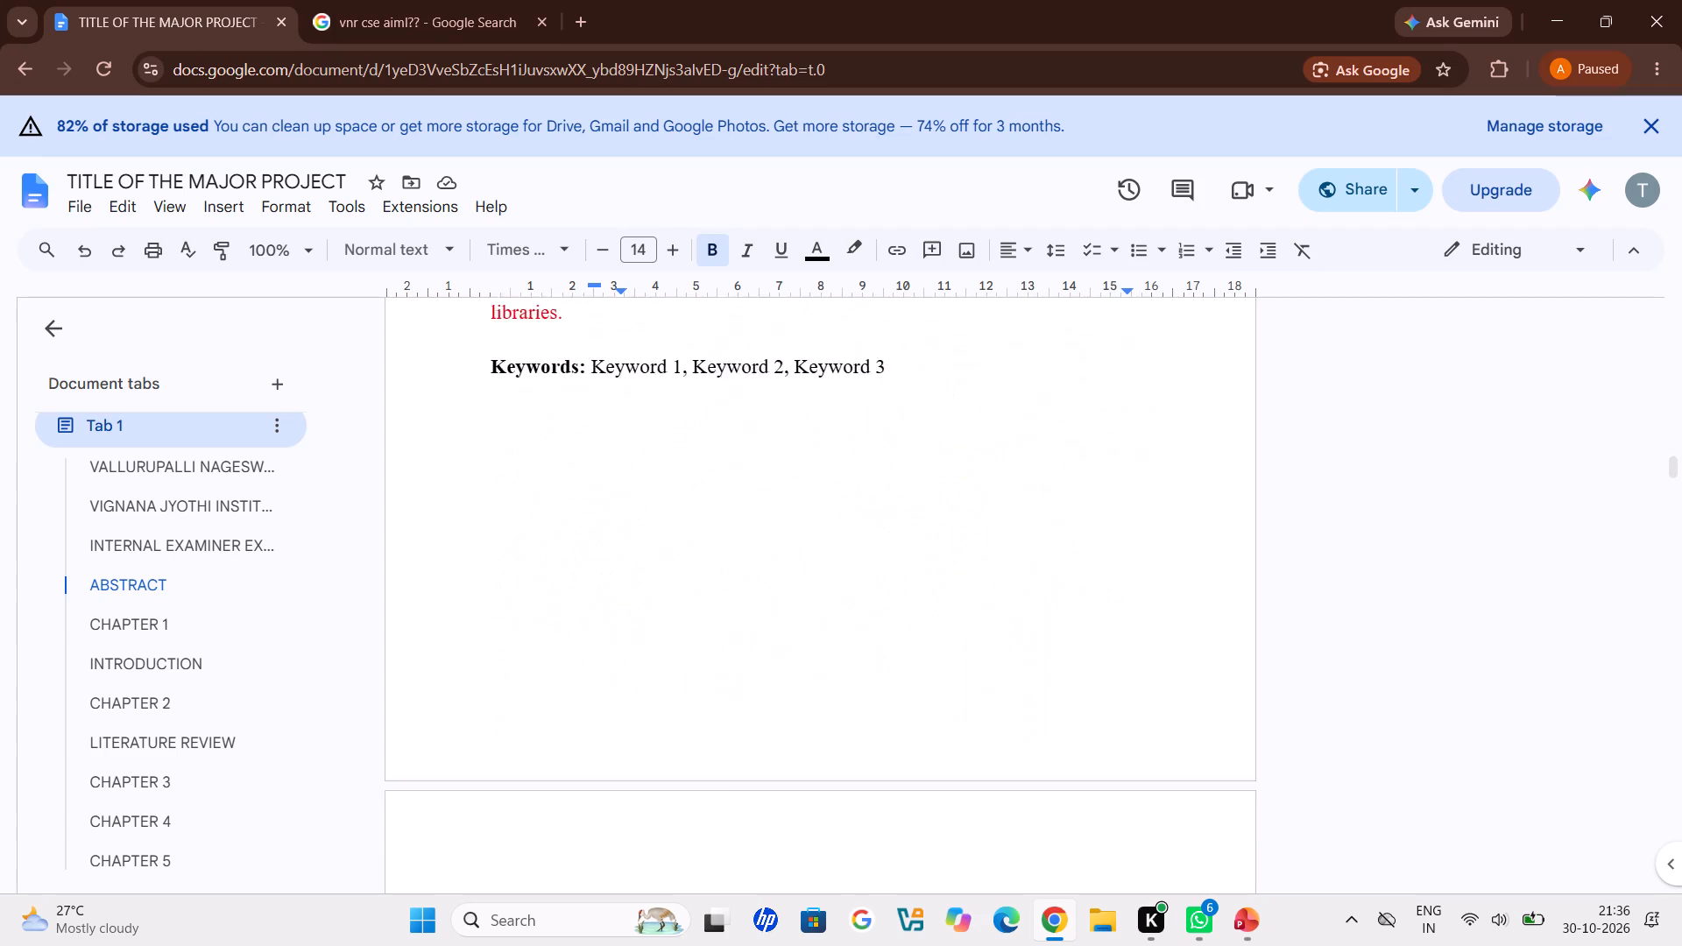
scroll(934, 667, "right", 1)
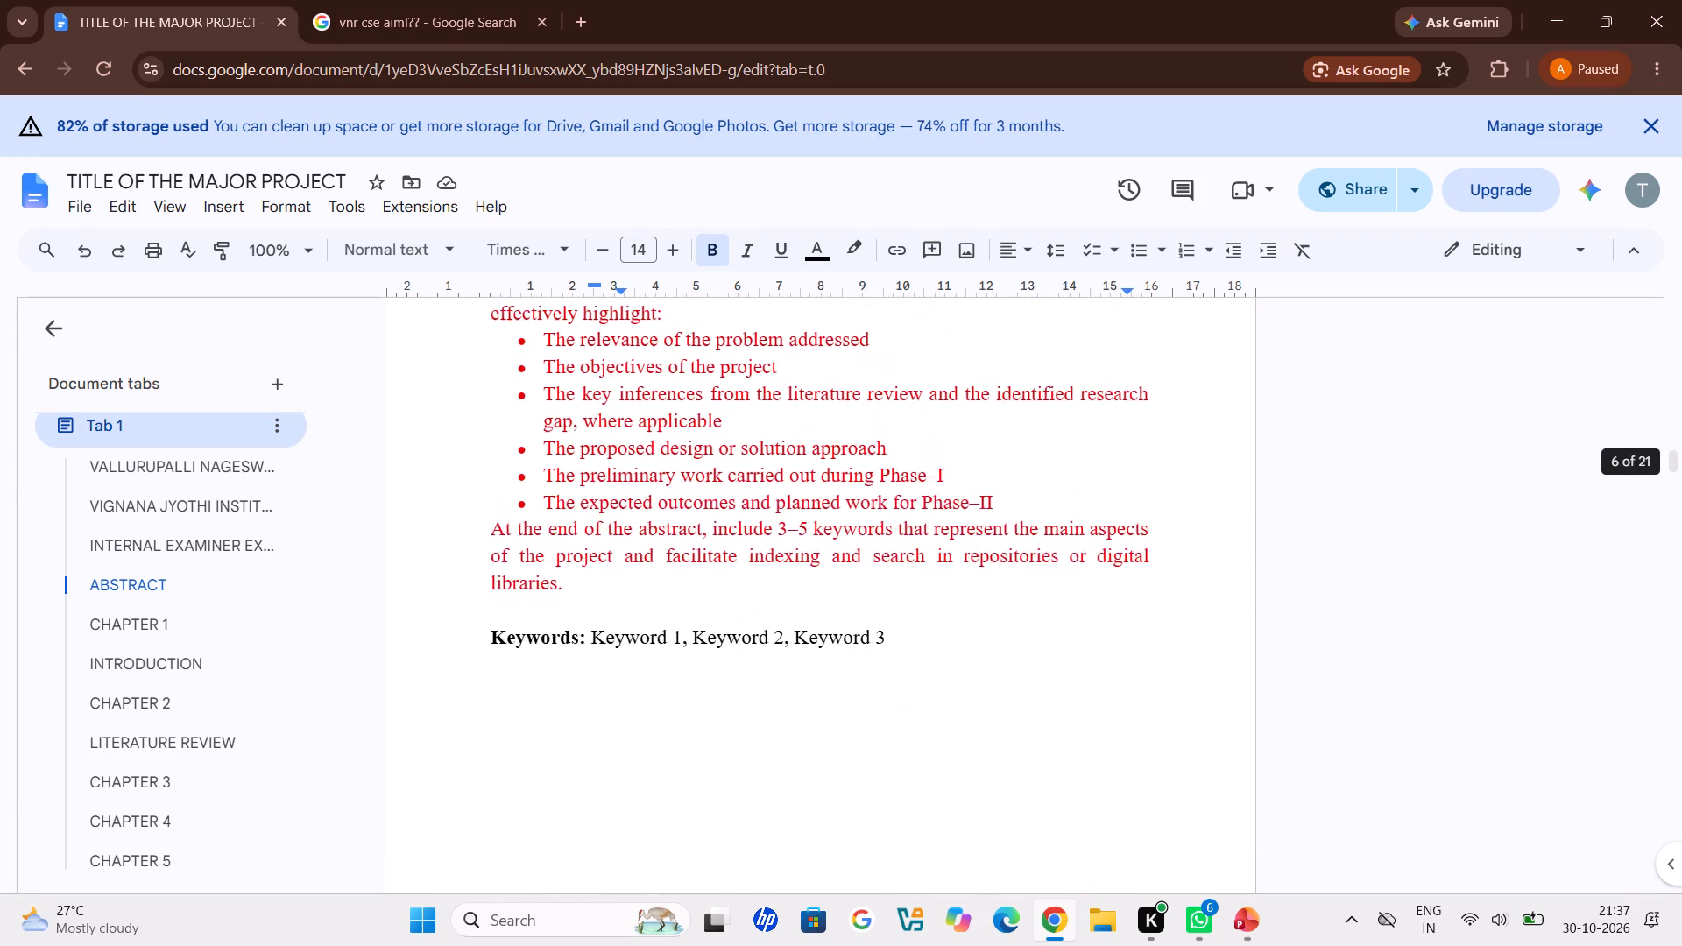
scroll(934, 667, "up", 1)
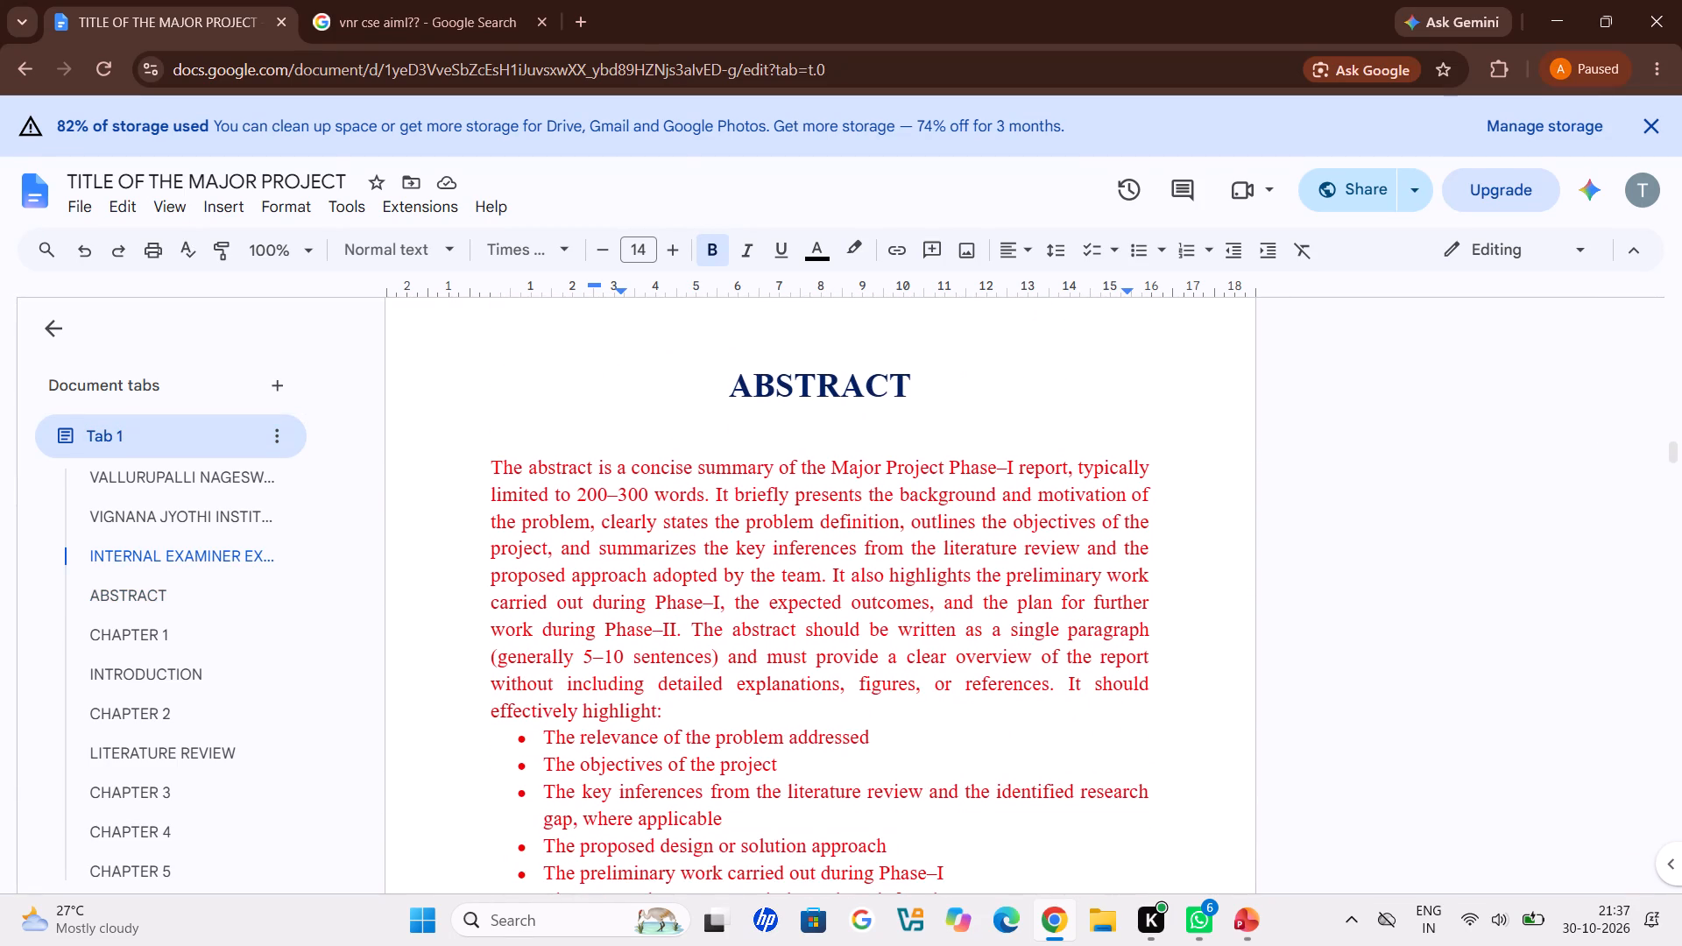
left_click_drag(496, 459, 671, 597)
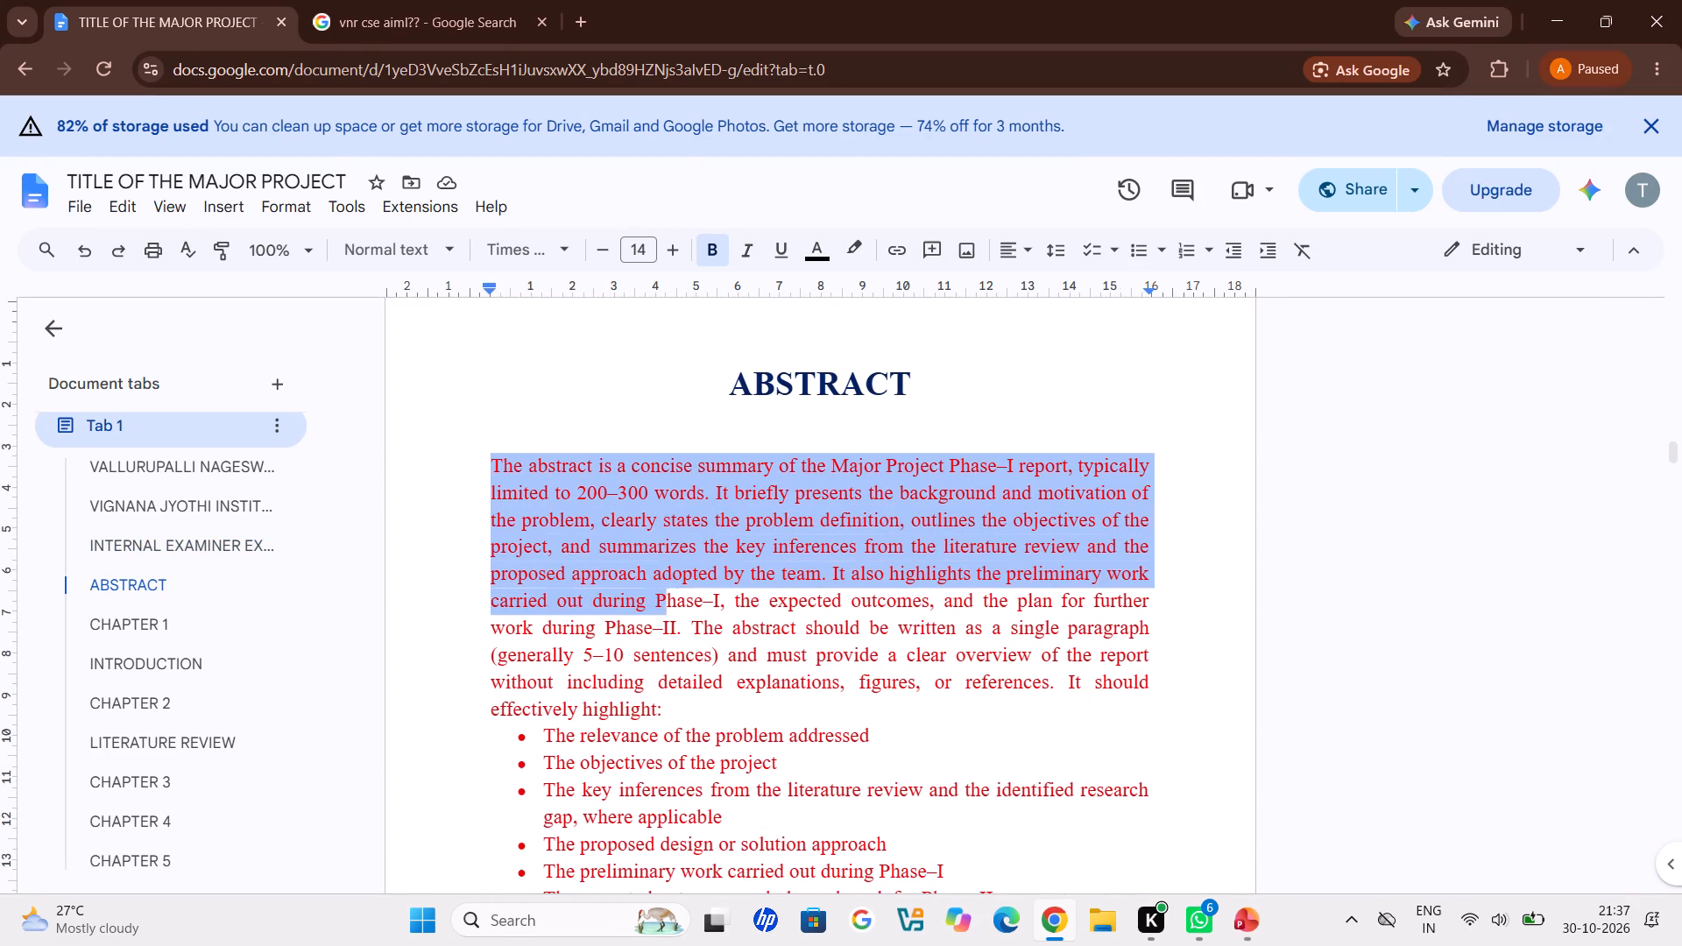
left_click_drag(671, 597, 703, 856)
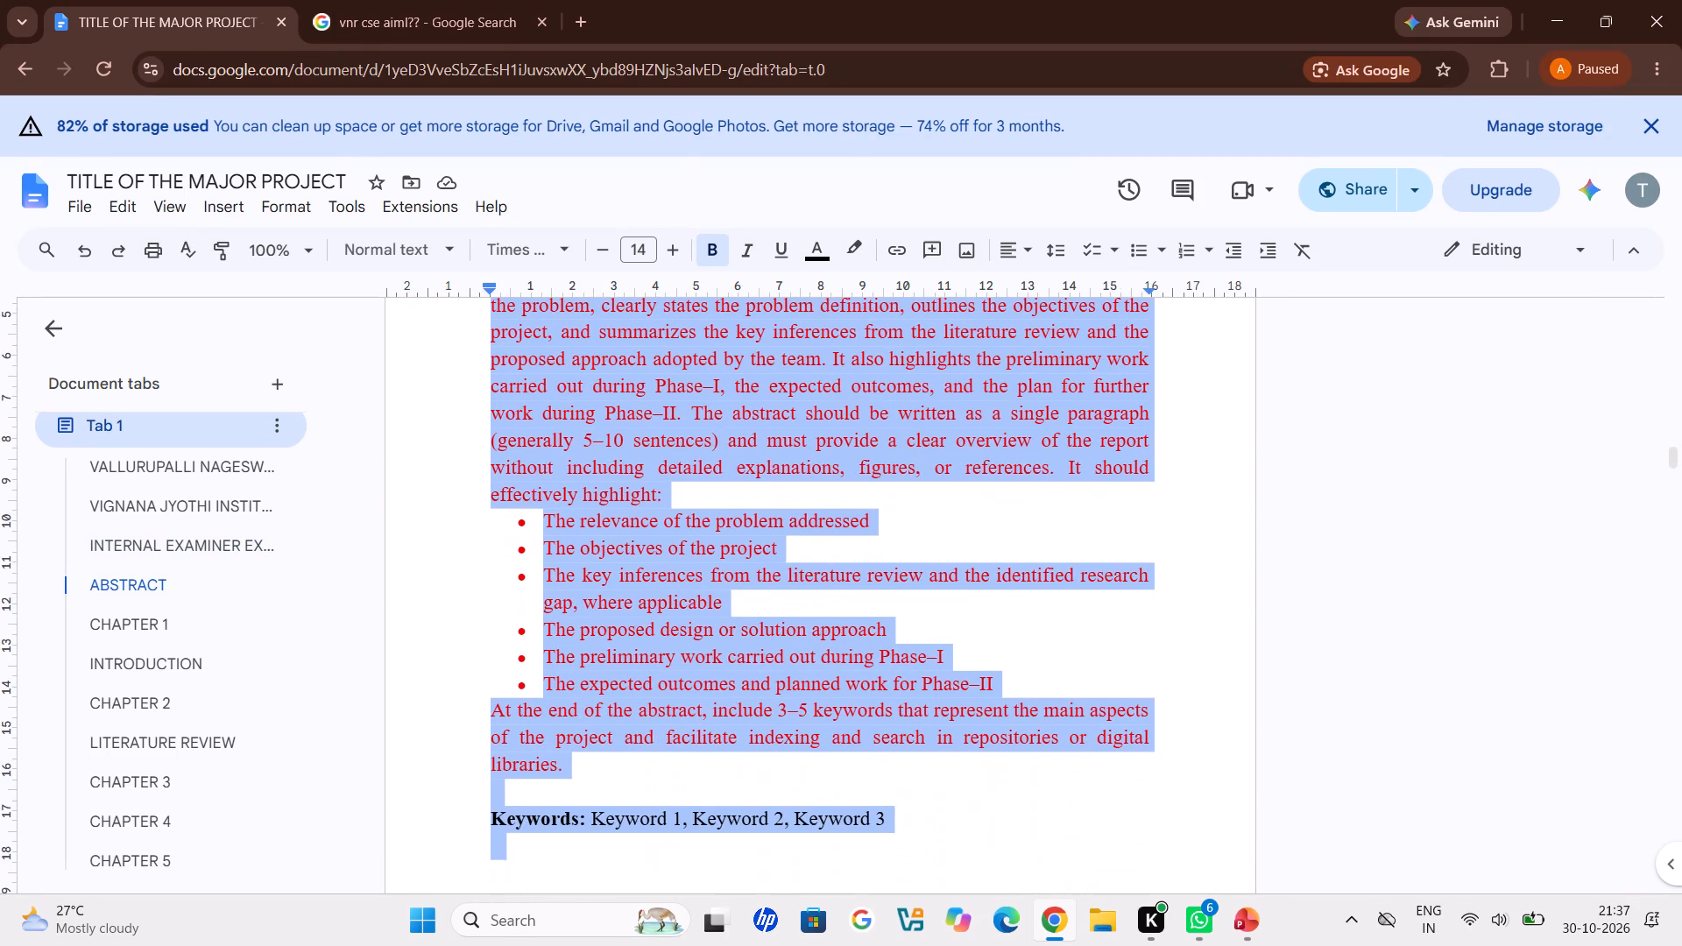
left_click_drag(703, 856, 907, 816)
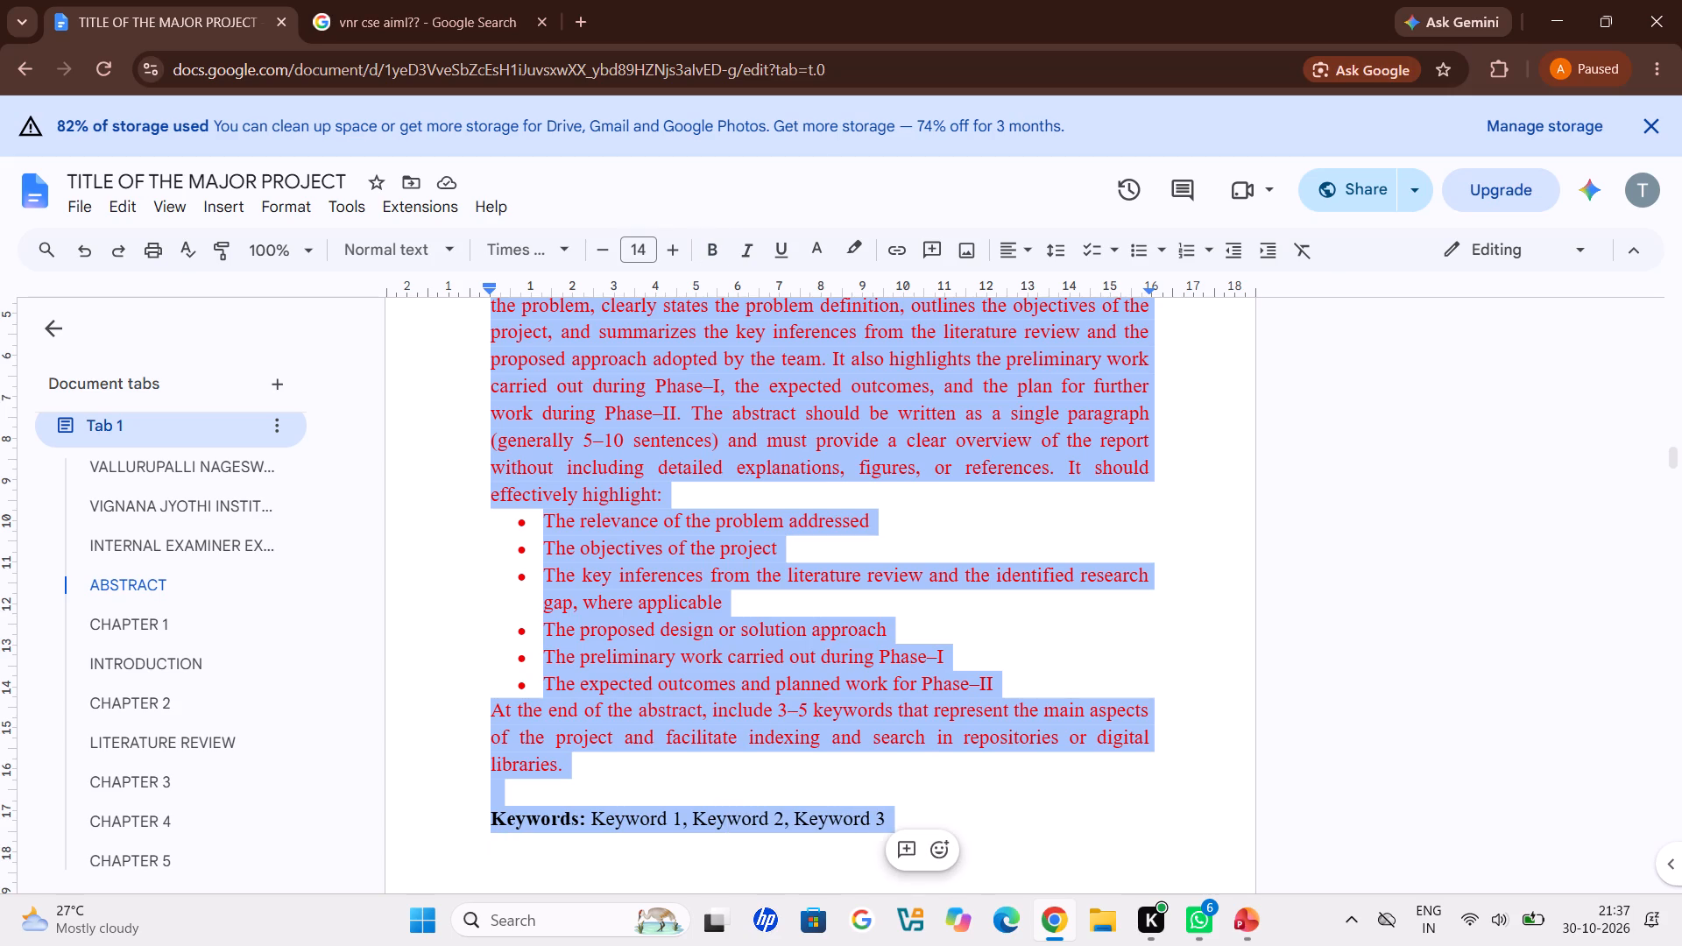
key("ctrl+c")
left_click(795, 773)
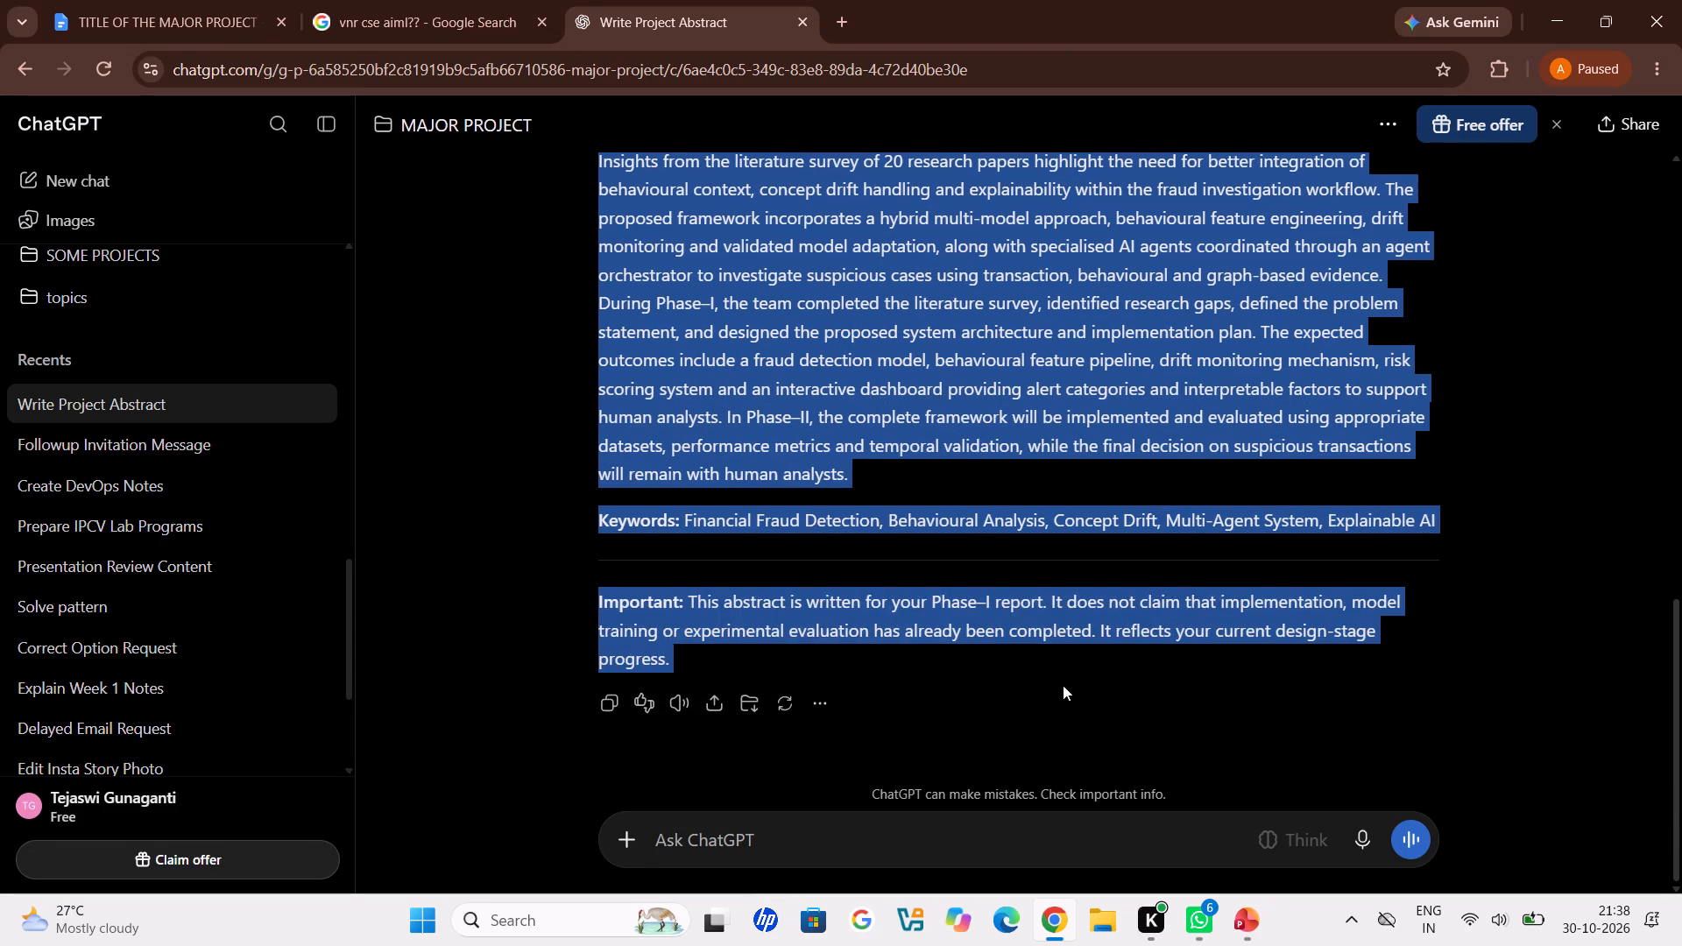
left_click_drag(1063, 685, 1180, 542)
key("ctrl+c")
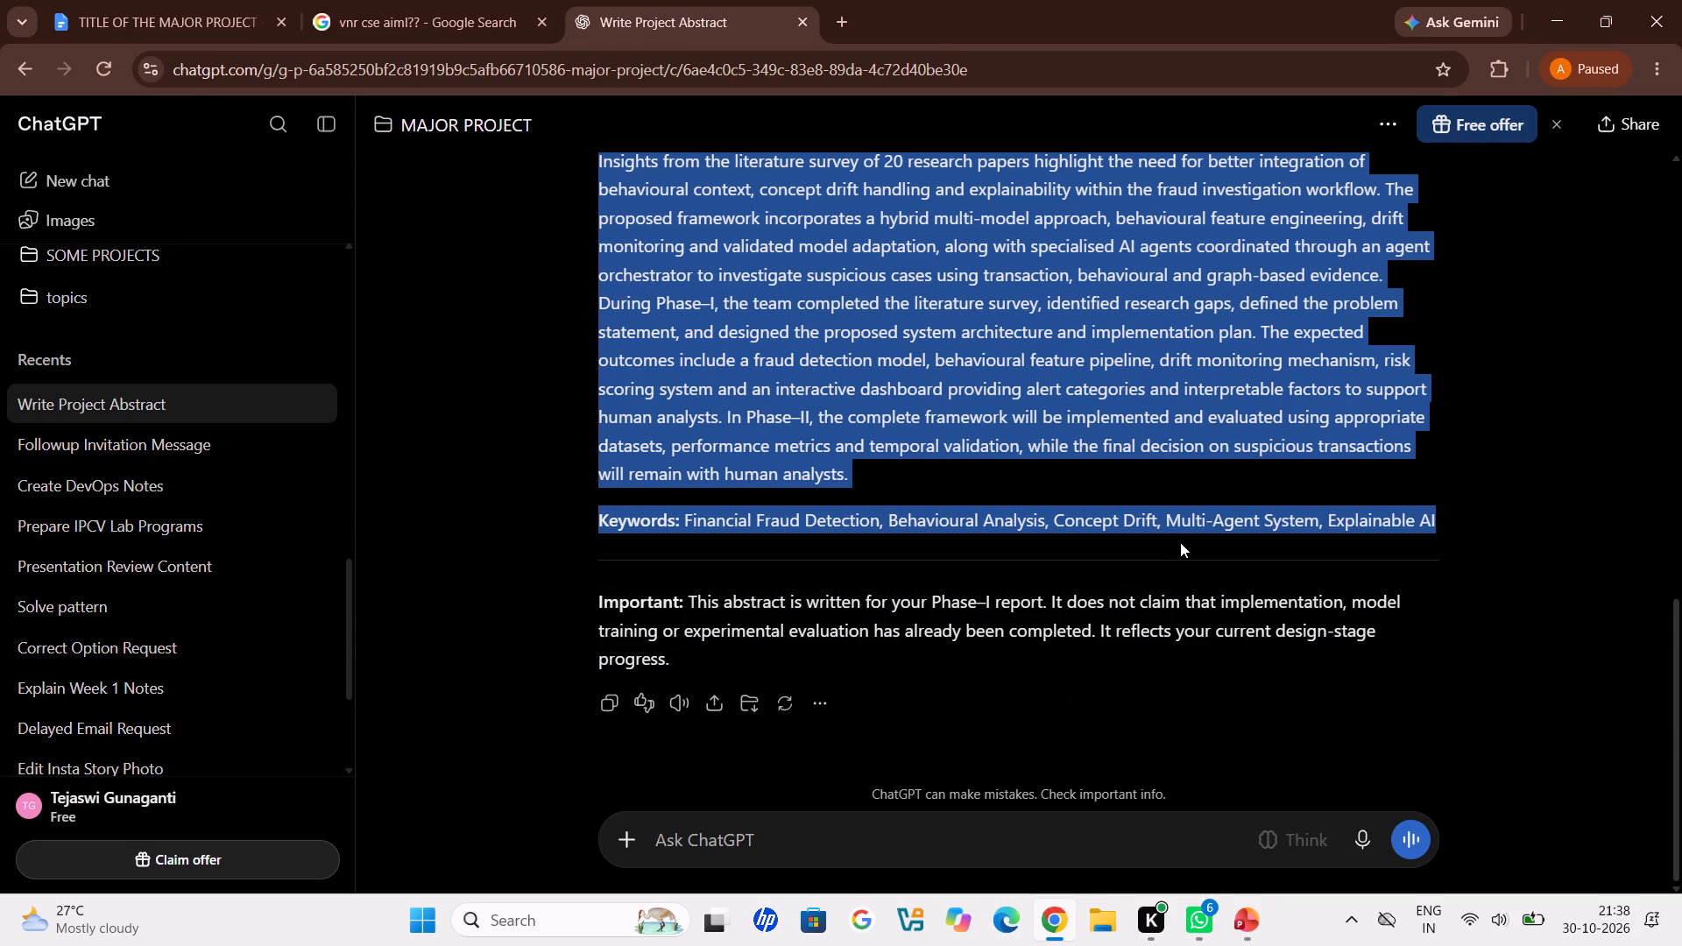
In the report document, replace the Abstract page's guideline text and placeholder Keywords line with the copied FinGuard abstract.
left_click(145, 7)
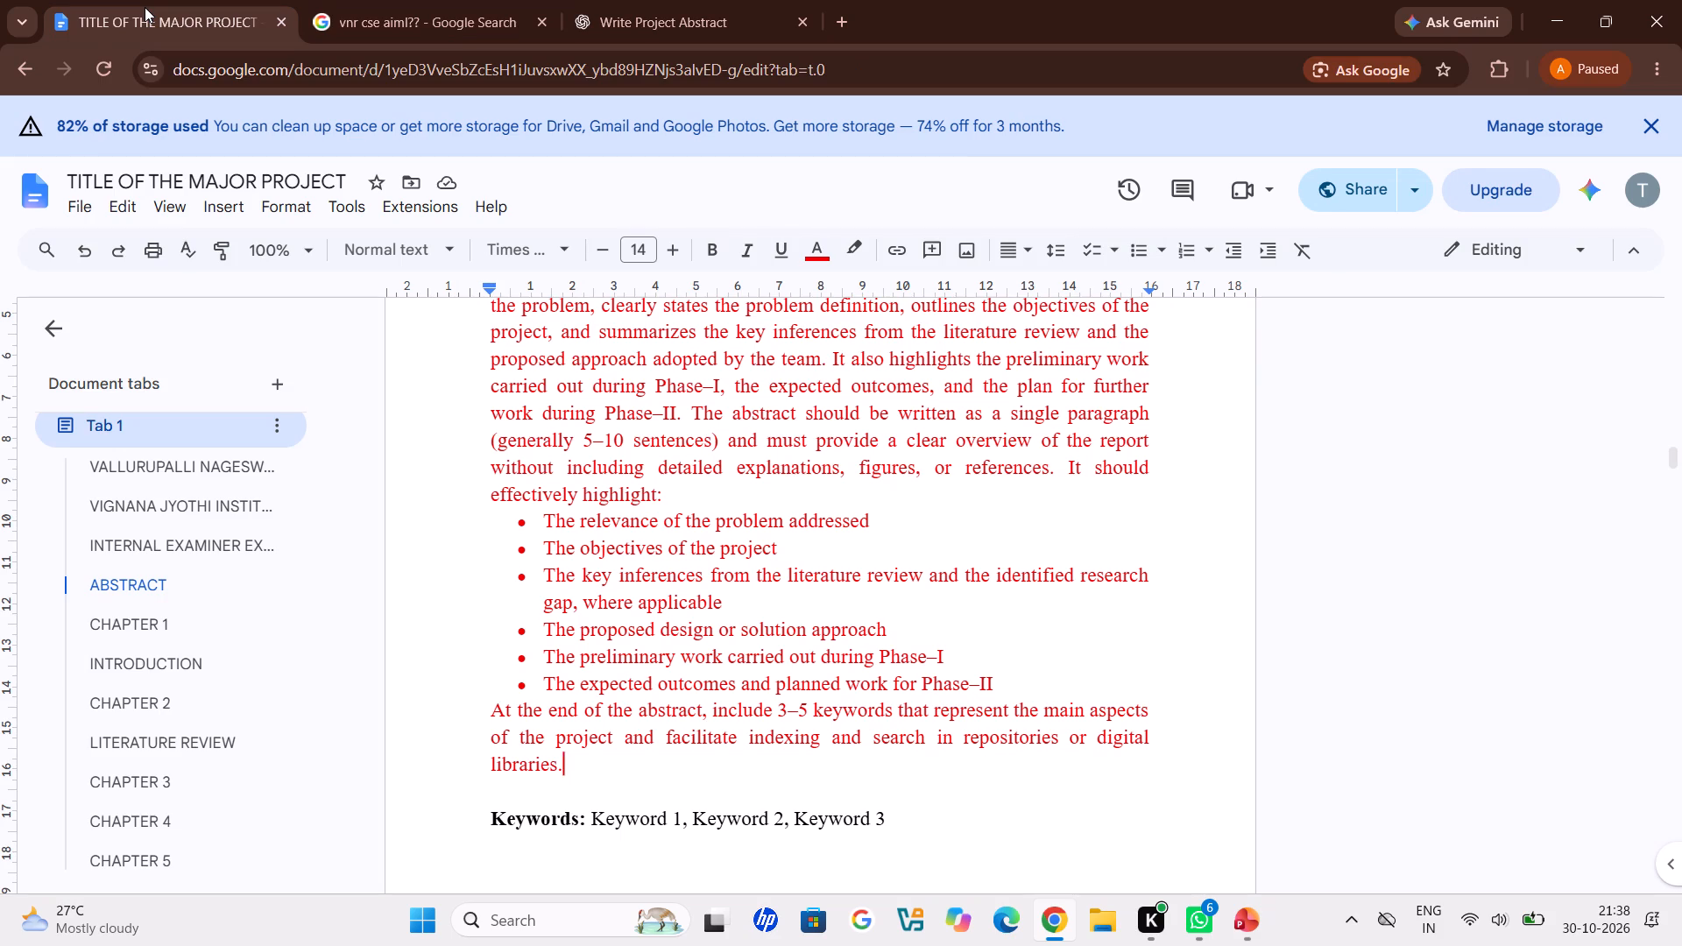
scroll(639, 441, "up", 4)
scroll(639, 441, "down", 1)
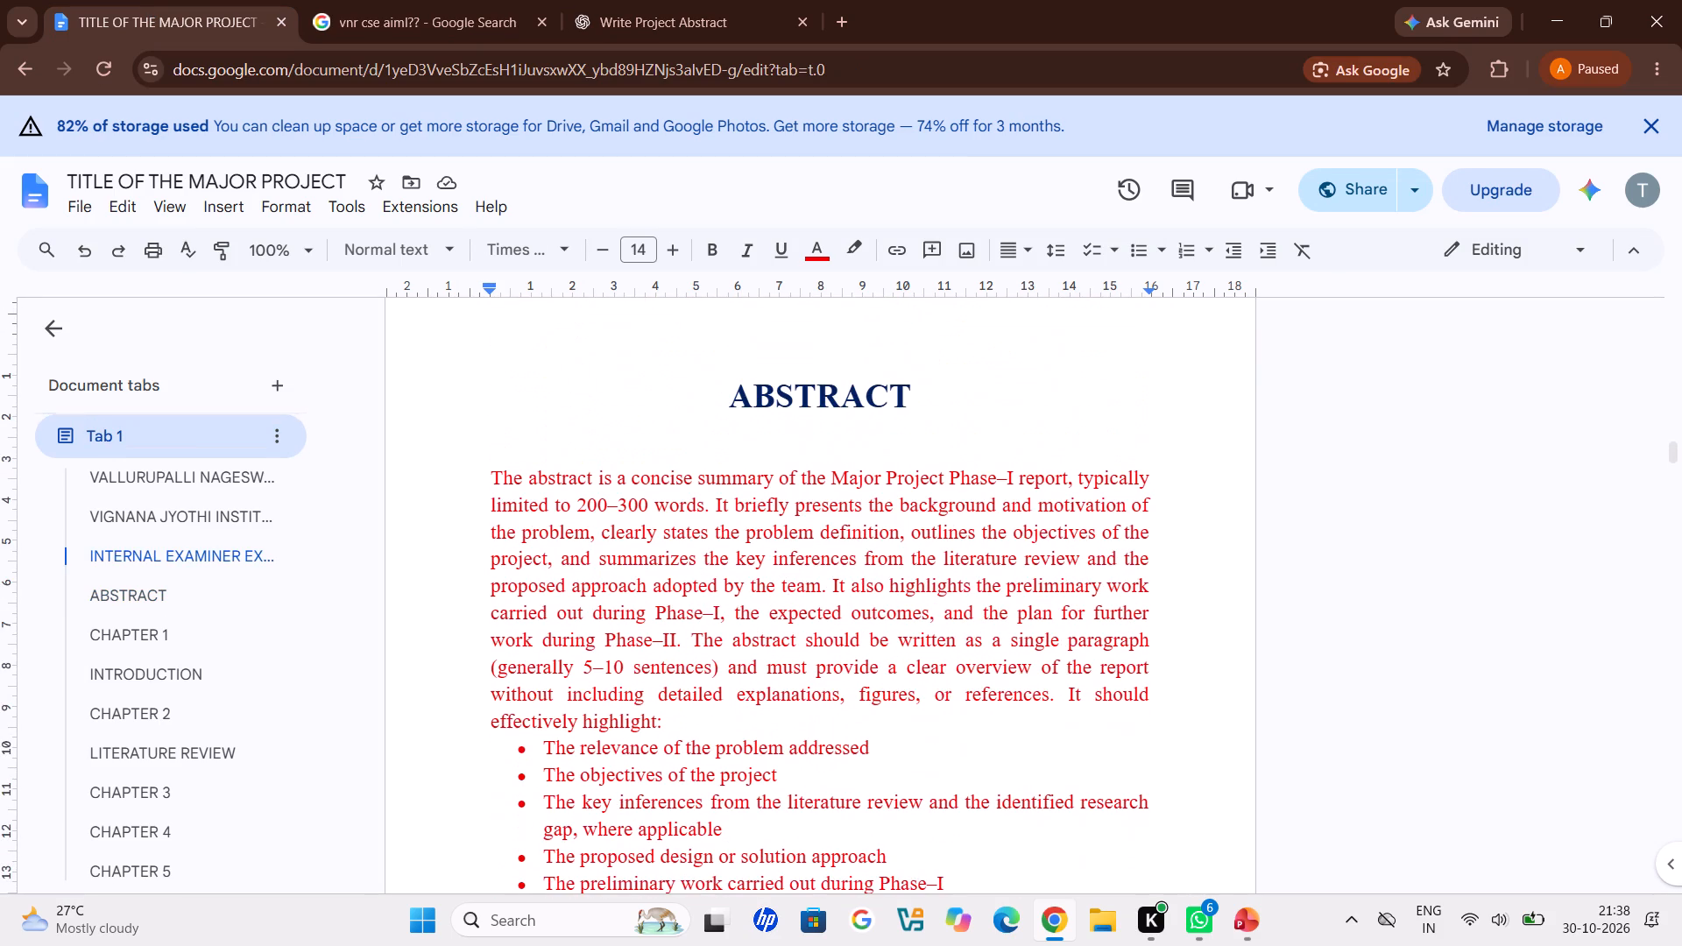
left_click_drag(488, 478, 661, 539)
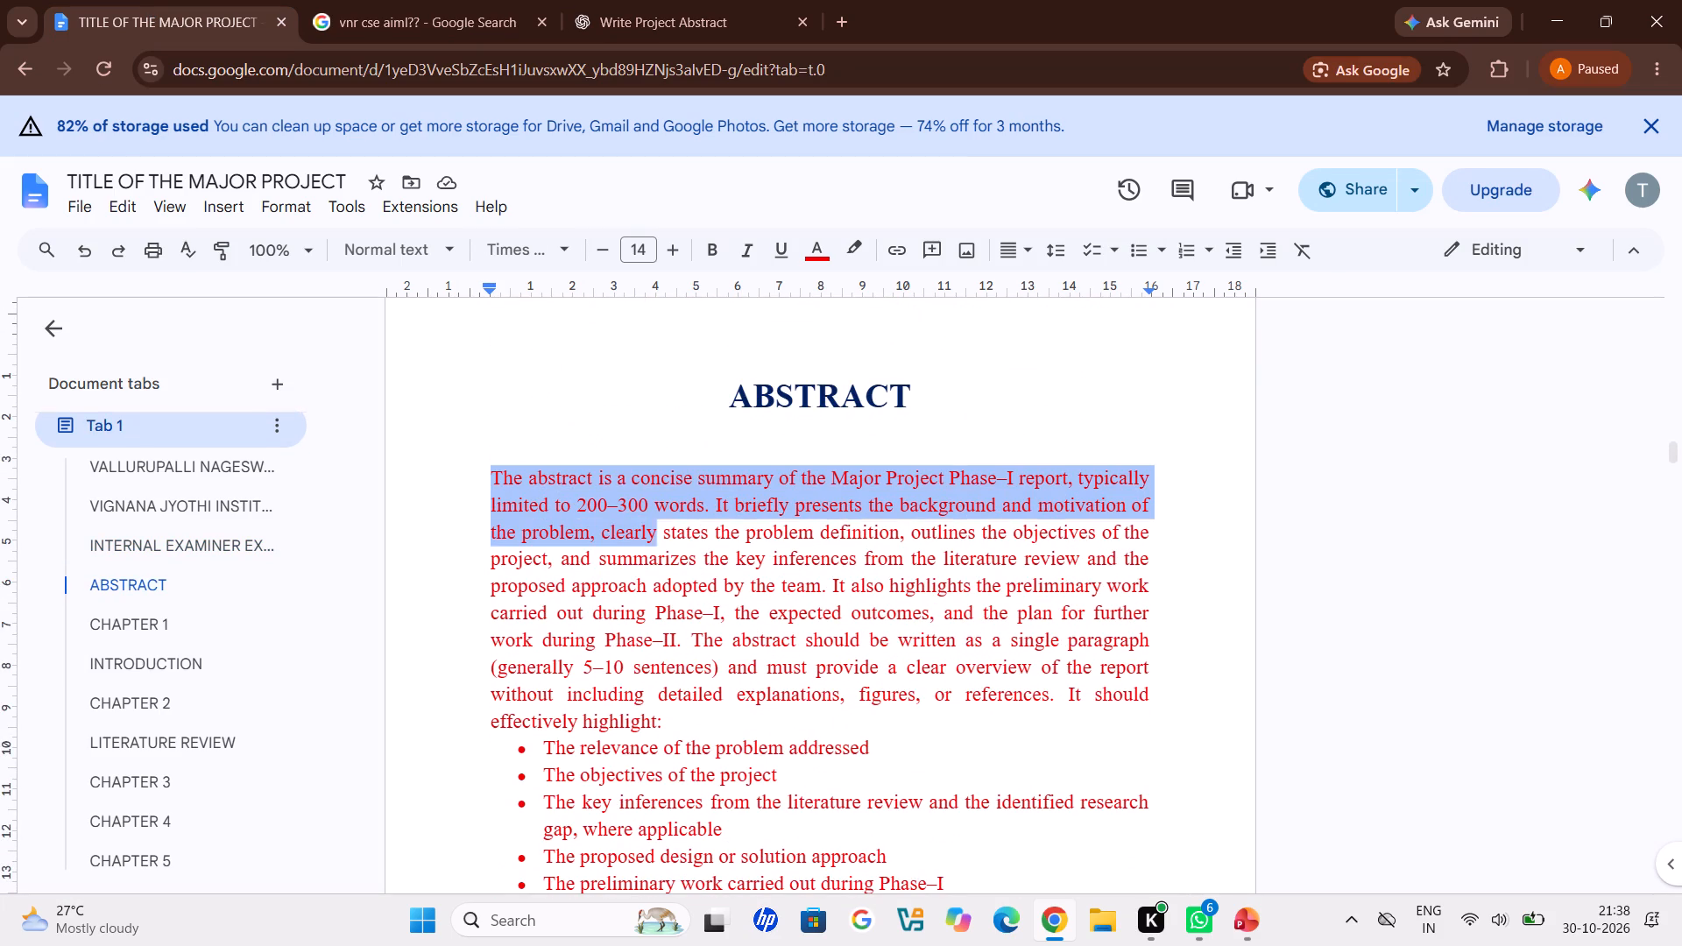
left_click_drag(661, 539, 797, 380)
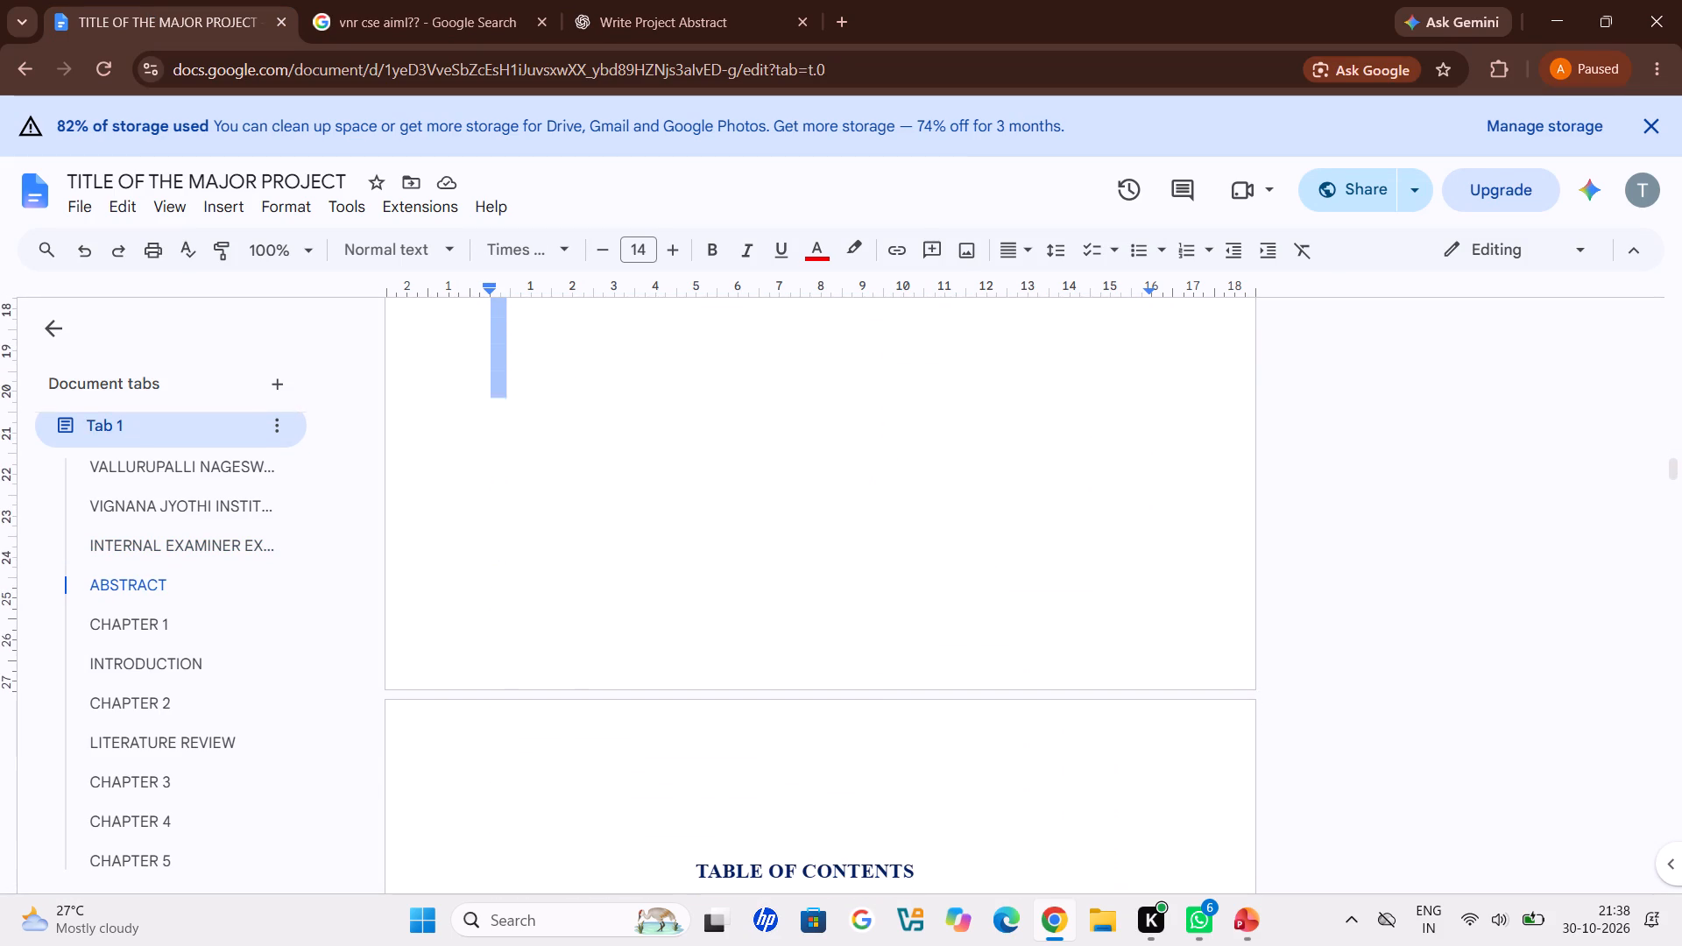
left_click_drag(797, 380, 921, 525)
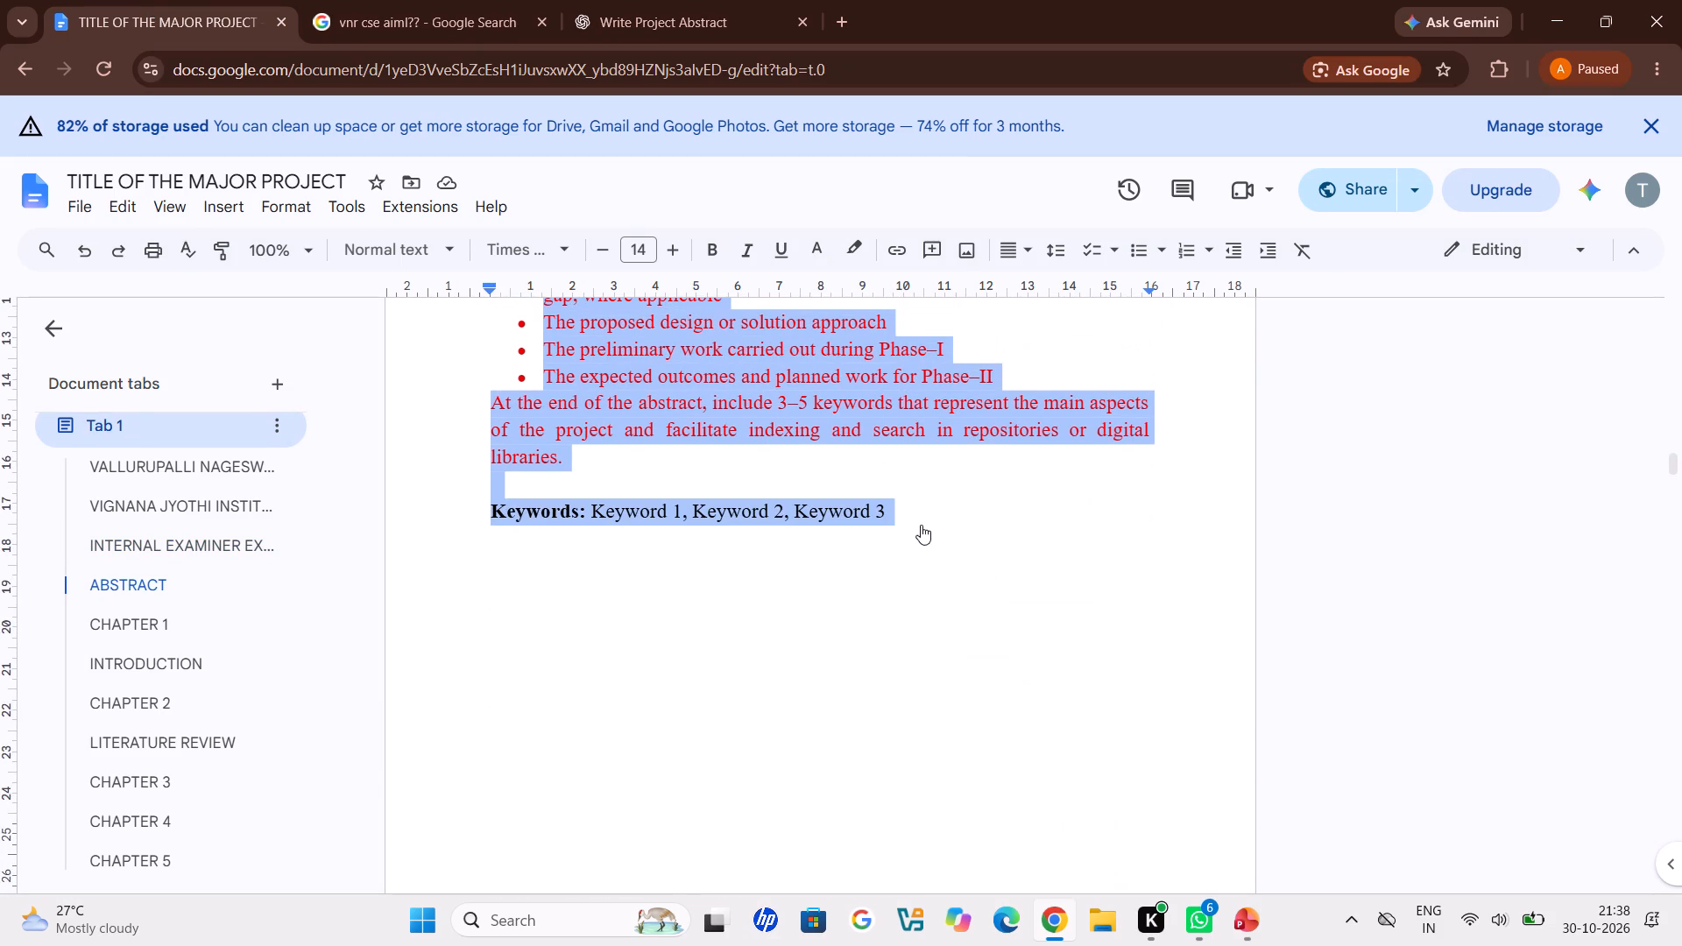
key("ctrl+v")
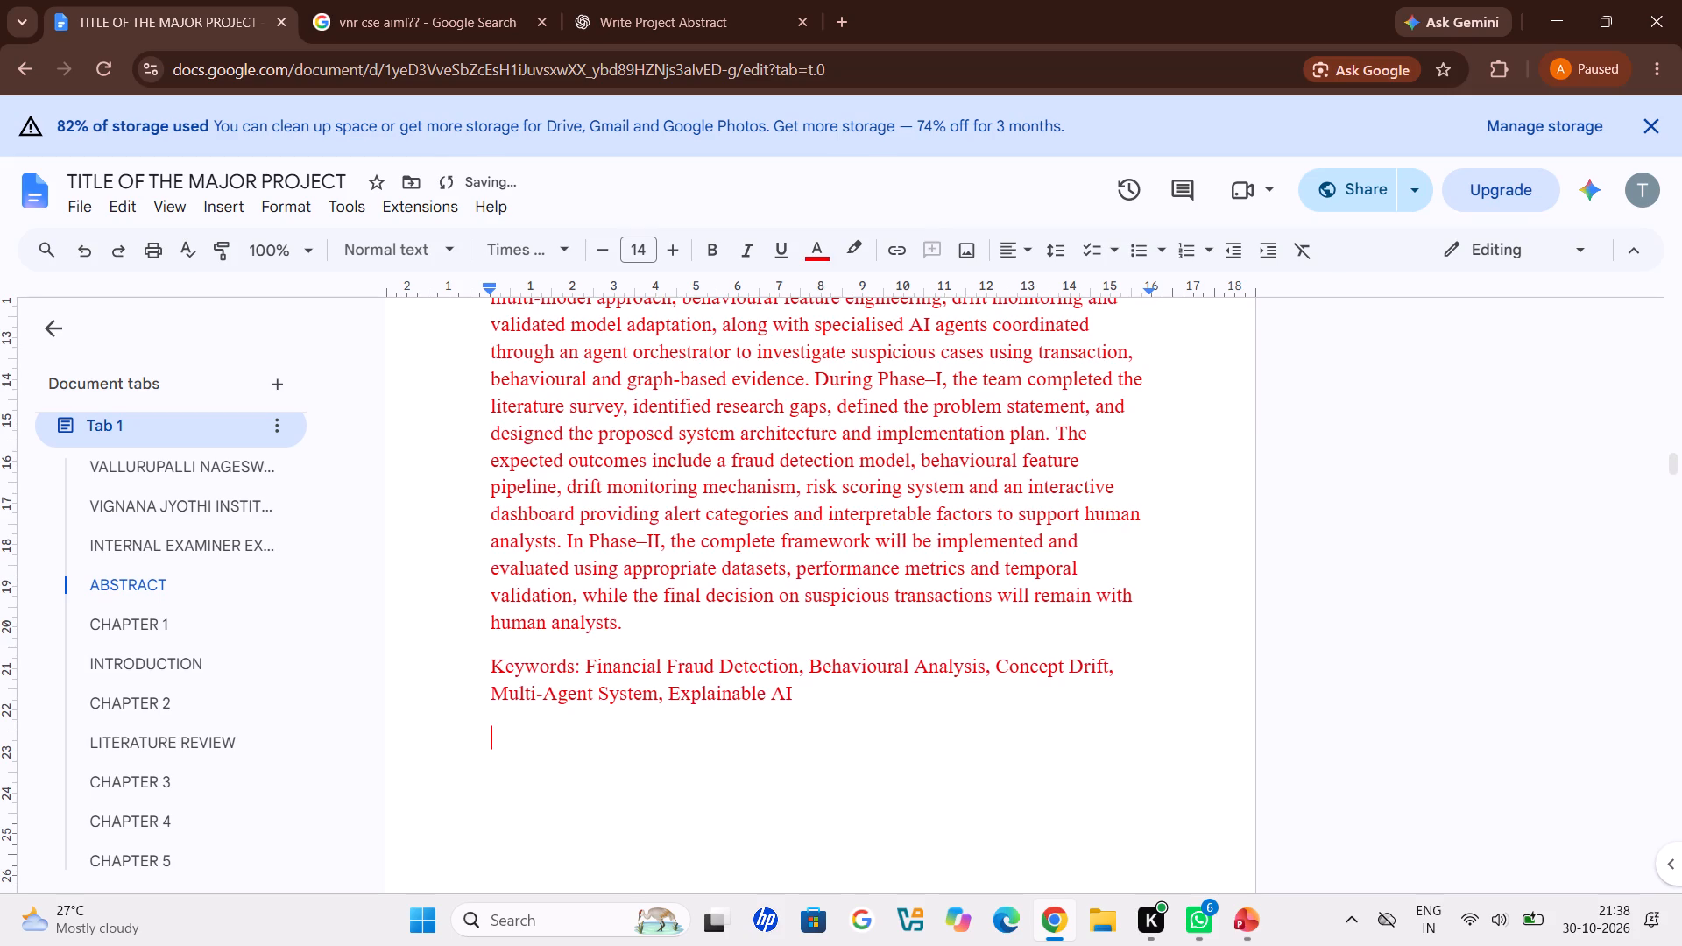
Change the text colour of the whole pasted abstract, including its Keywords line, to black.
left_click(812, 254)
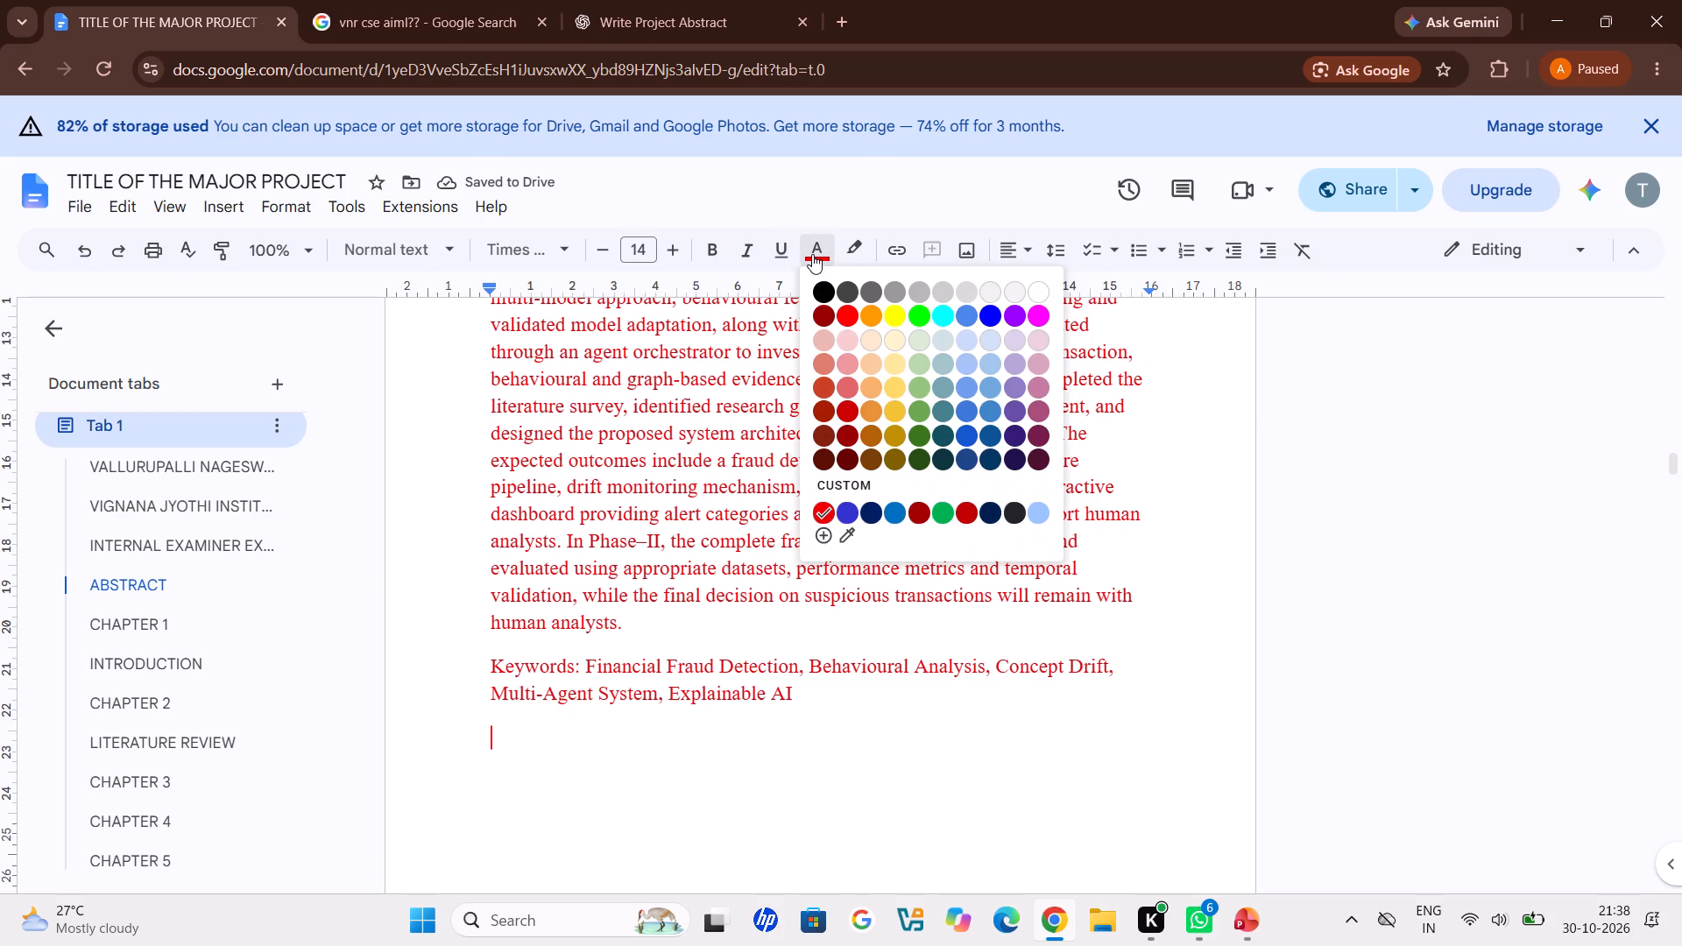
left_click(830, 294)
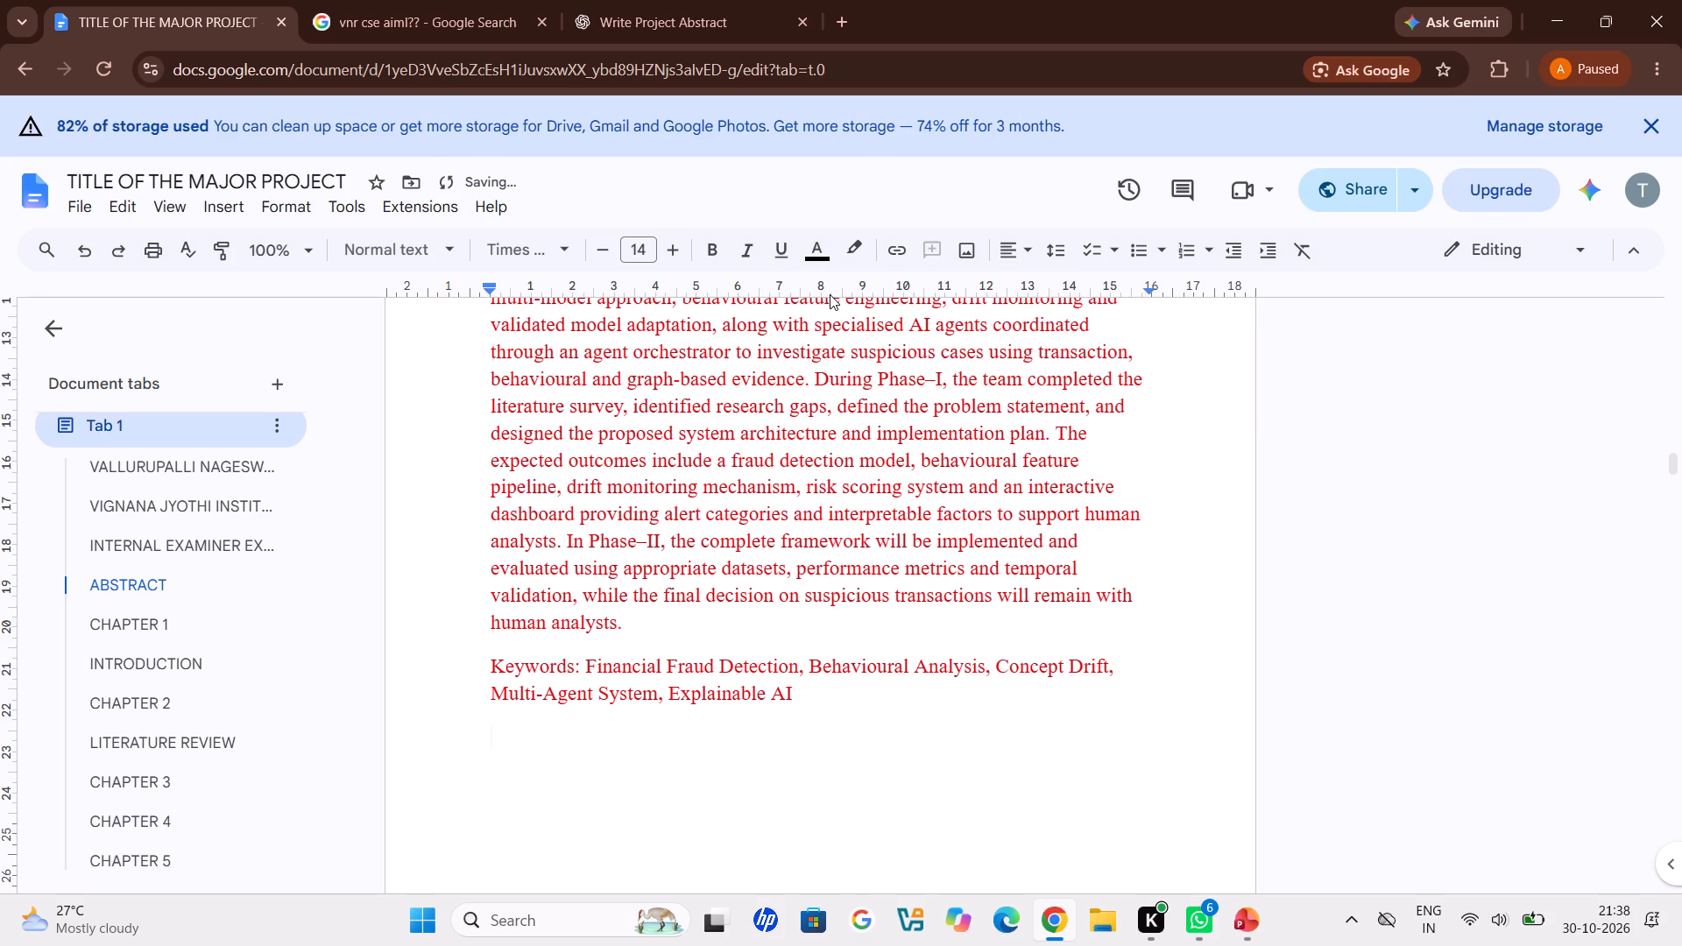
scroll(581, 507, "up", 4)
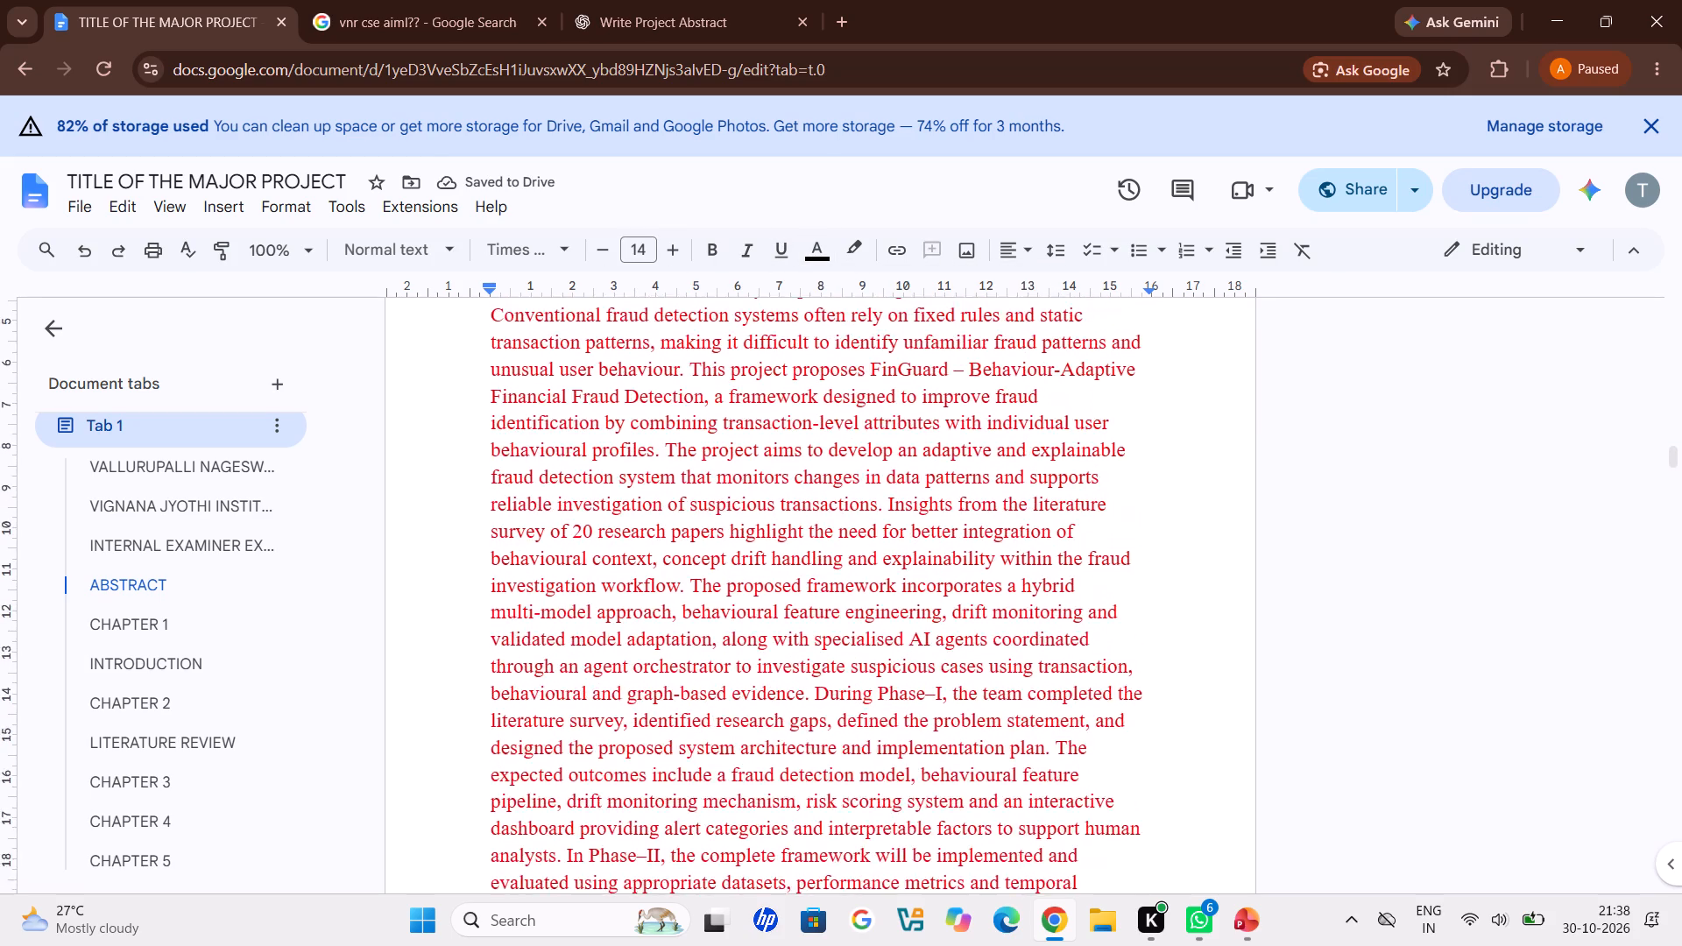
scroll(581, 507, "up", 1)
left_click_drag(482, 430, 640, 875)
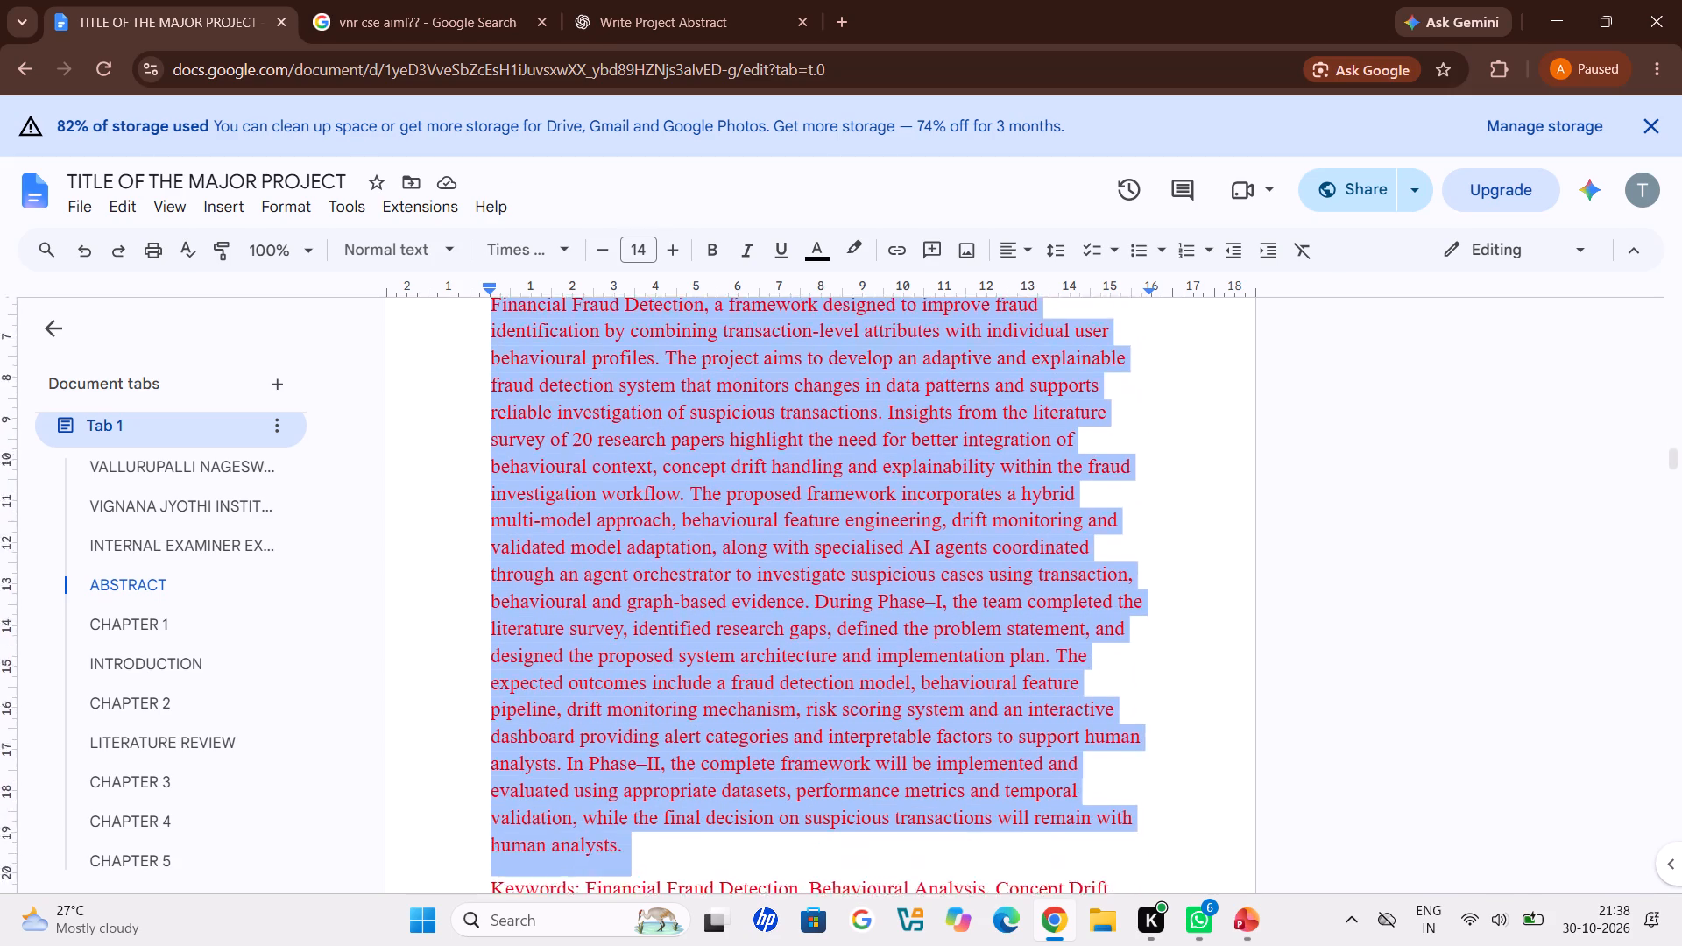
left_click_drag(640, 875, 826, 838)
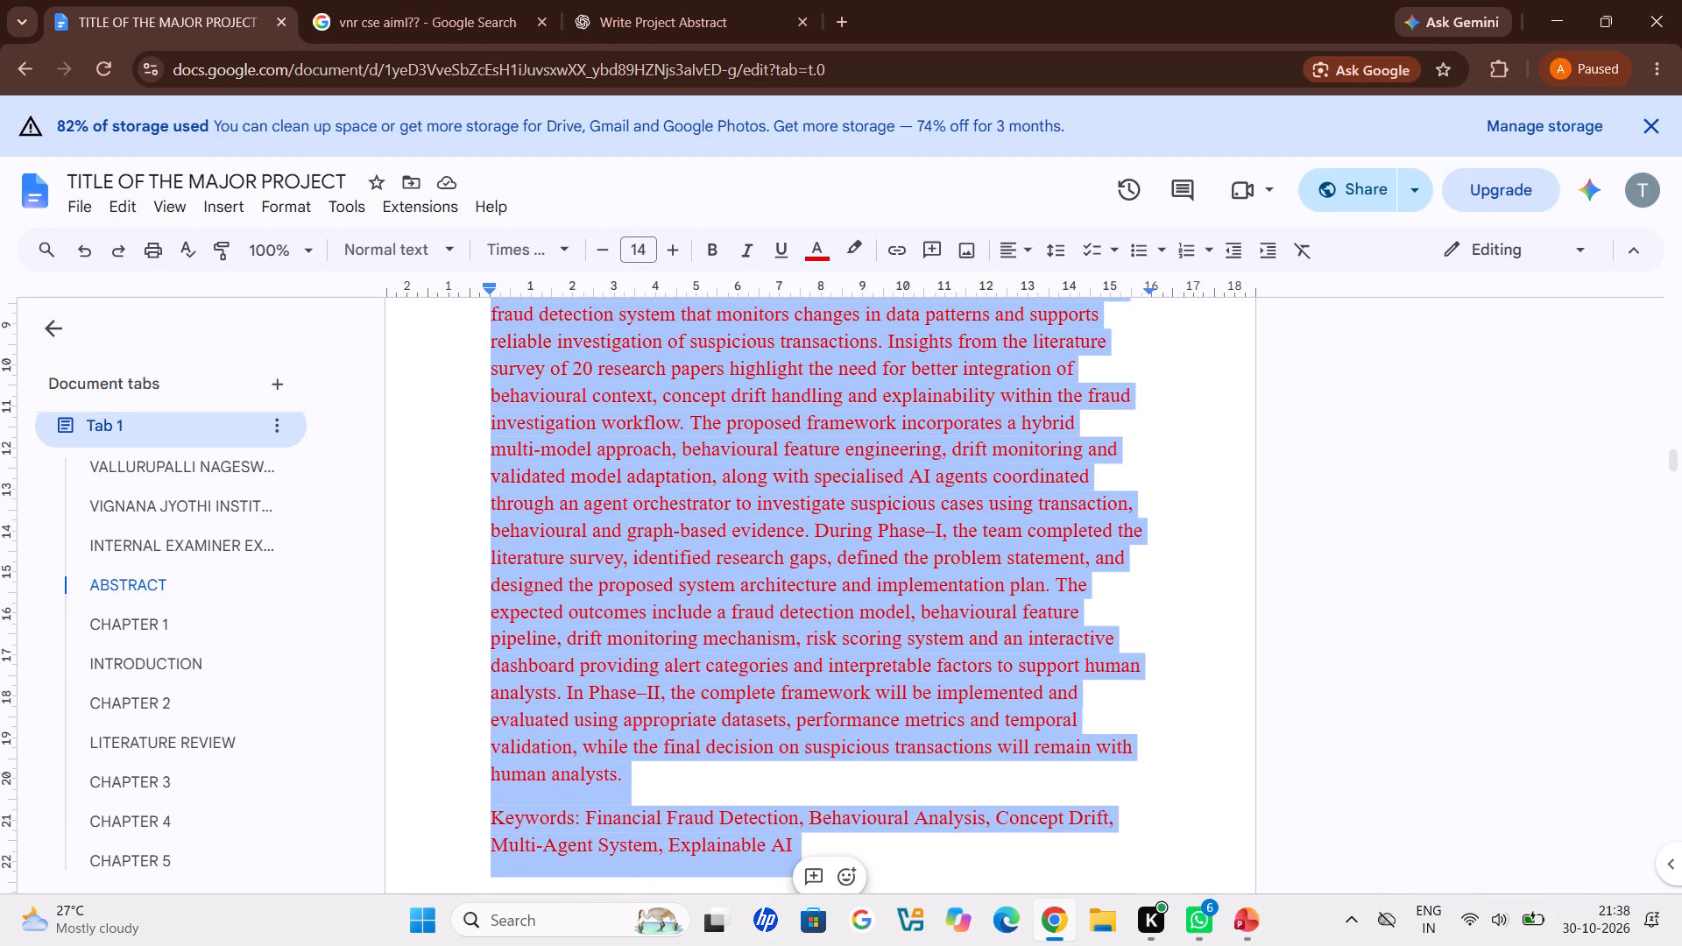
left_click(819, 247)
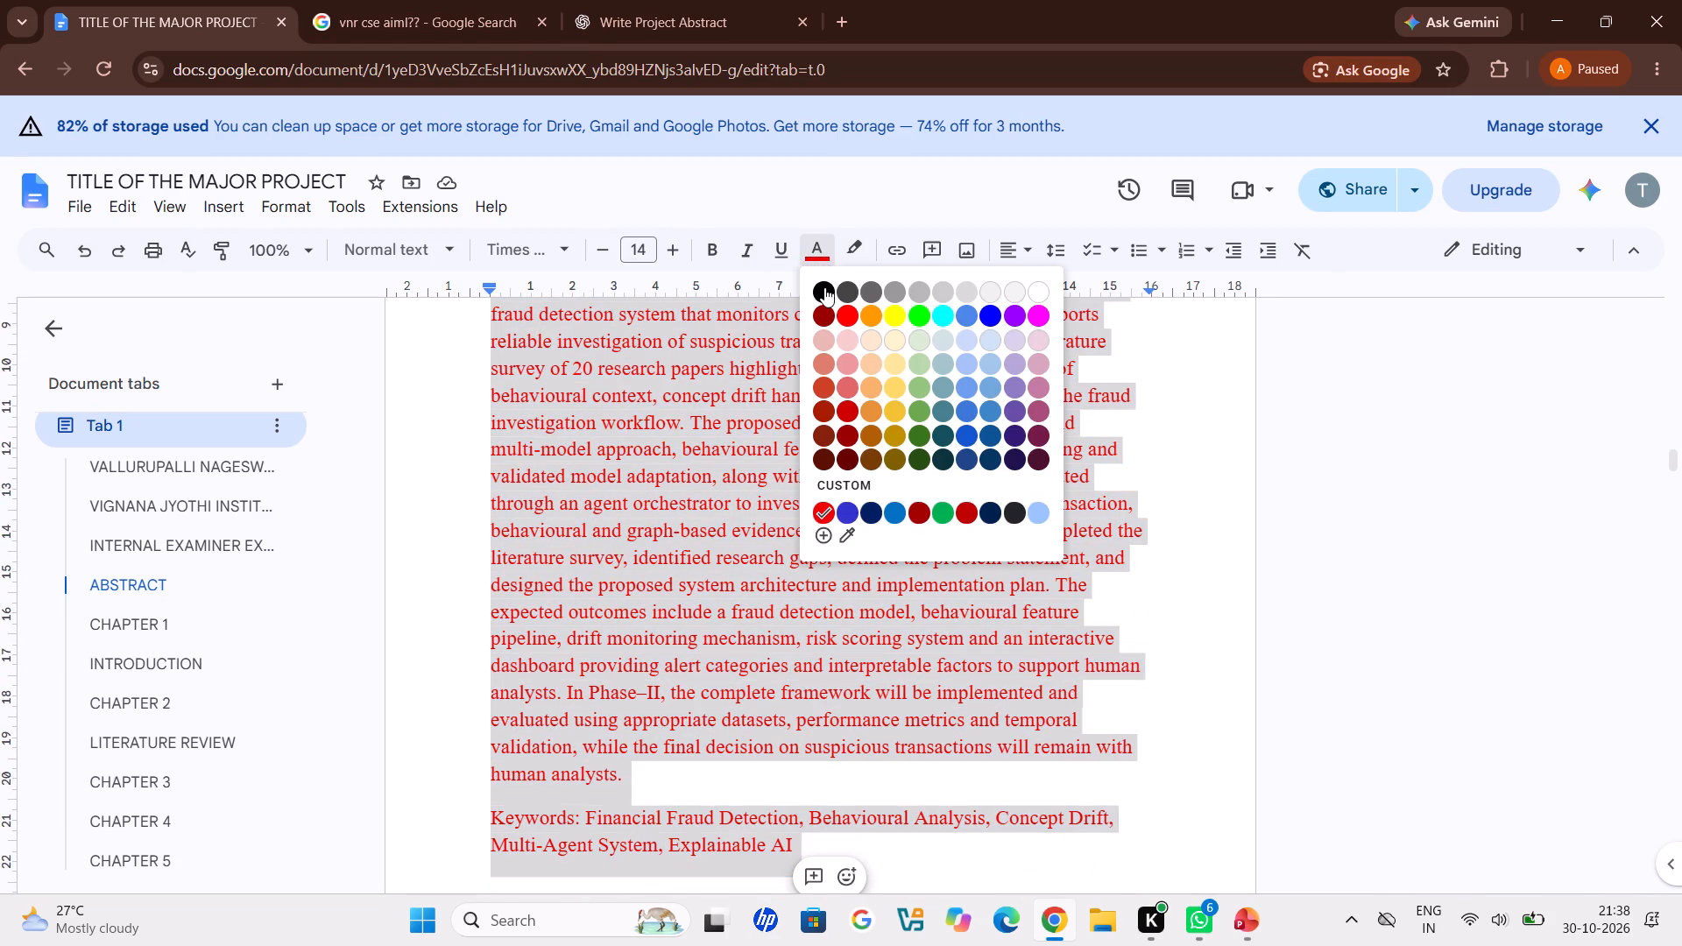
left_click(824, 288)
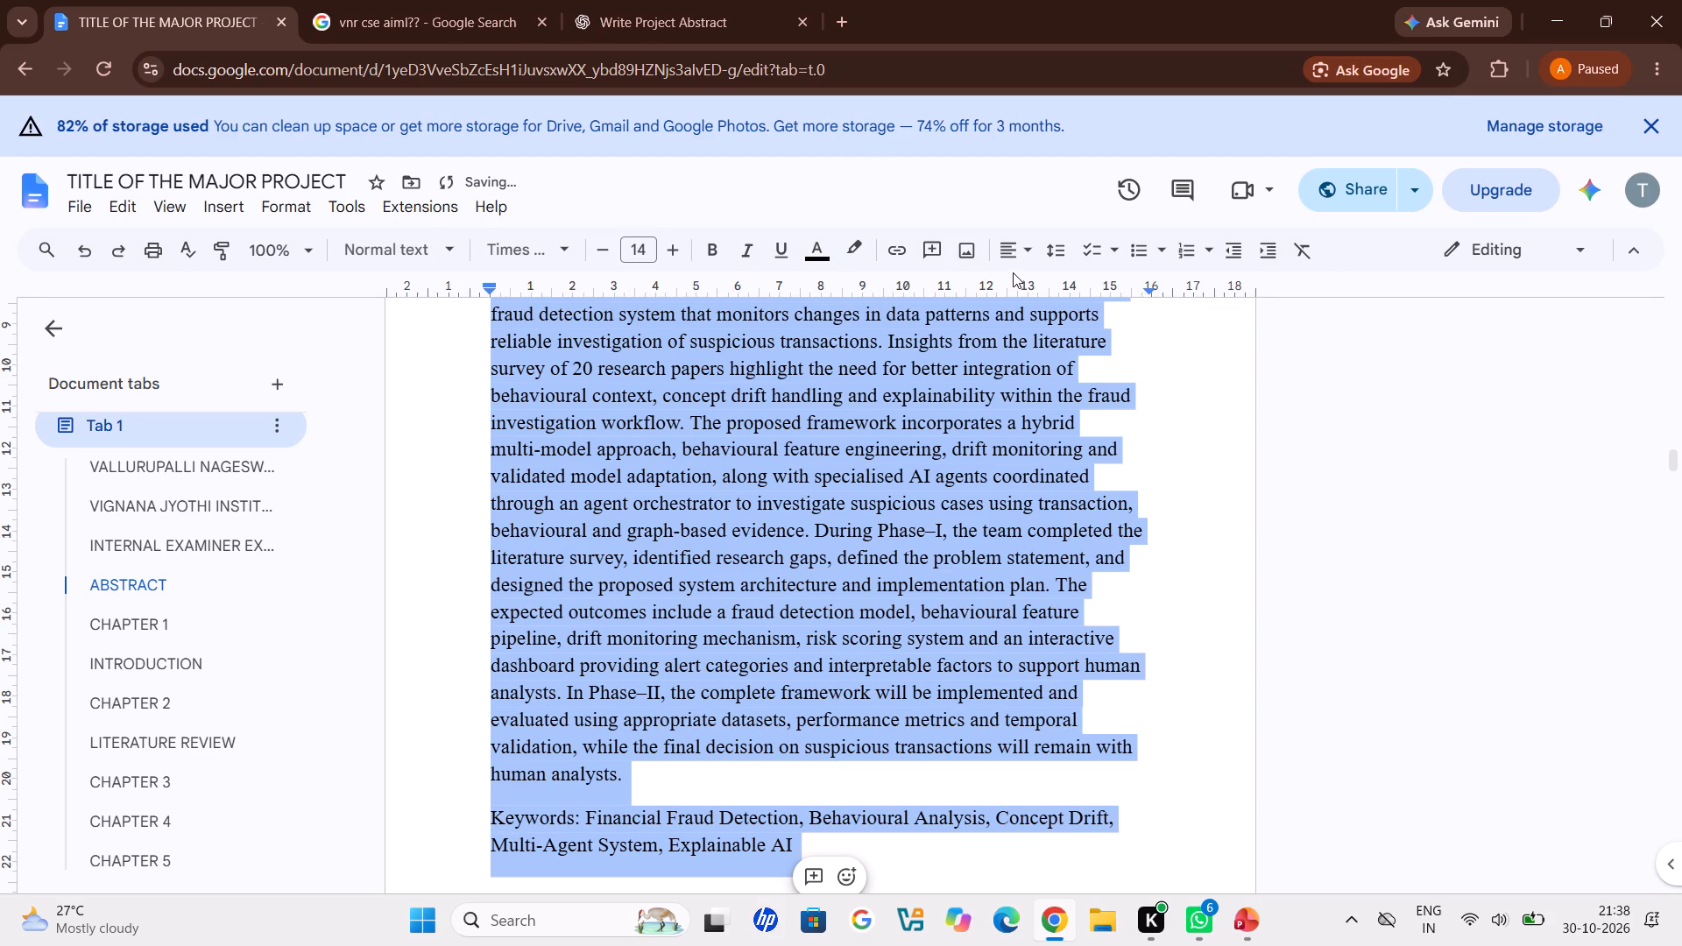
Justify the abstract paragraph and its Keywords line.
left_click(1025, 249)
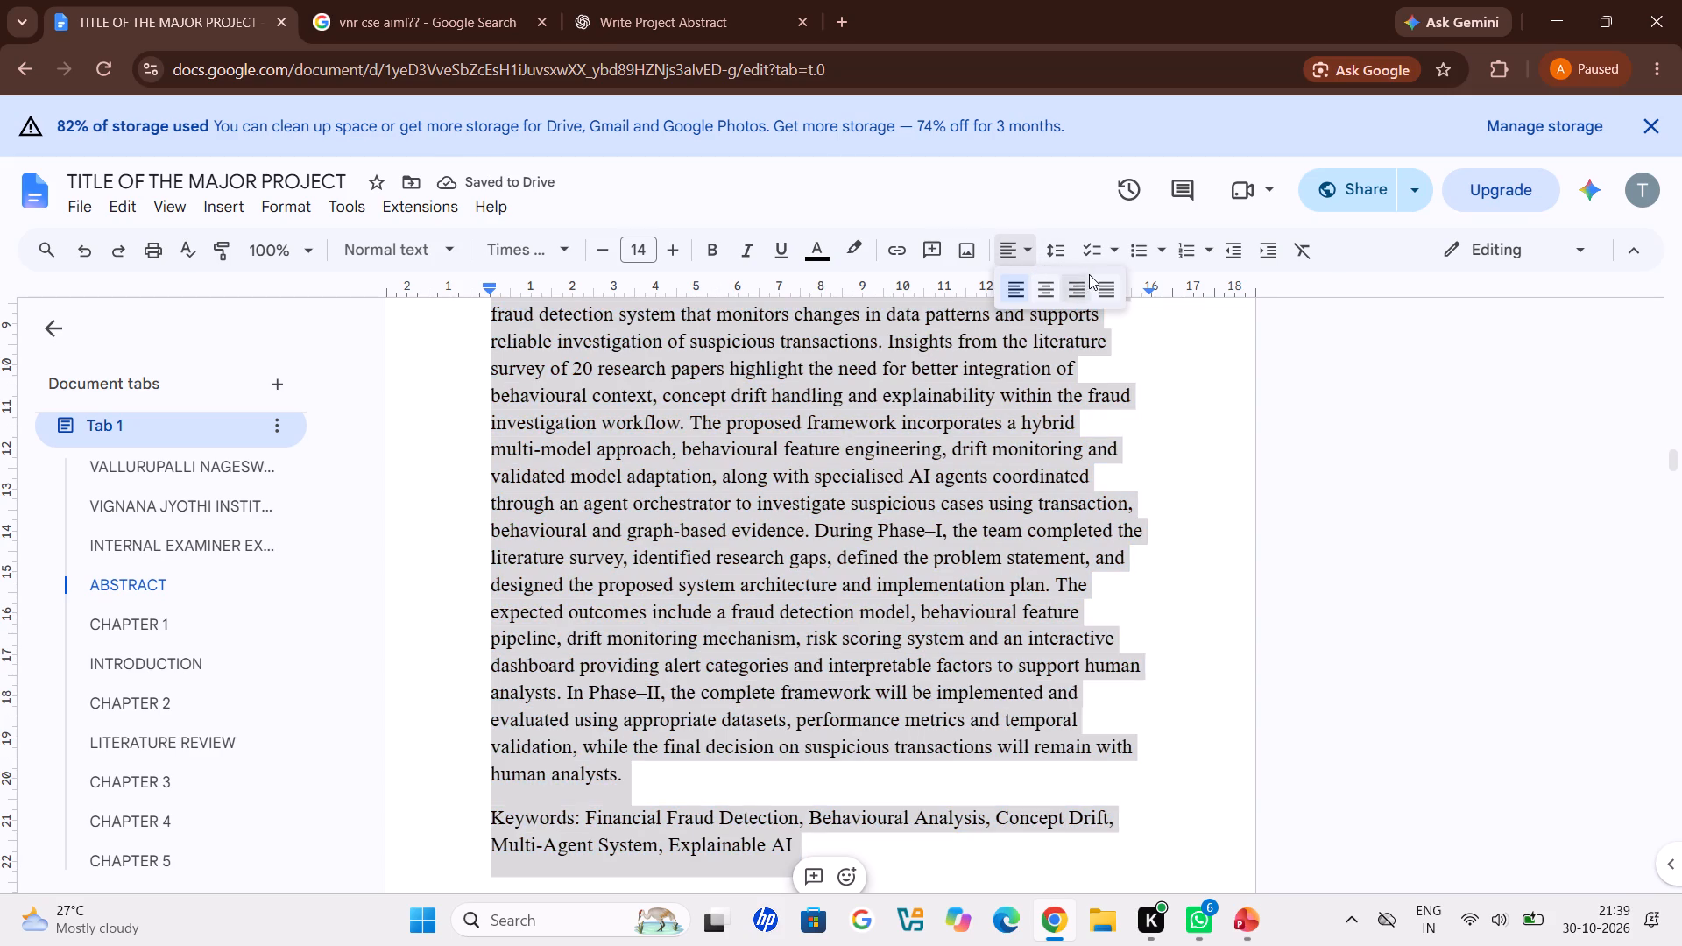
left_click(1105, 288)
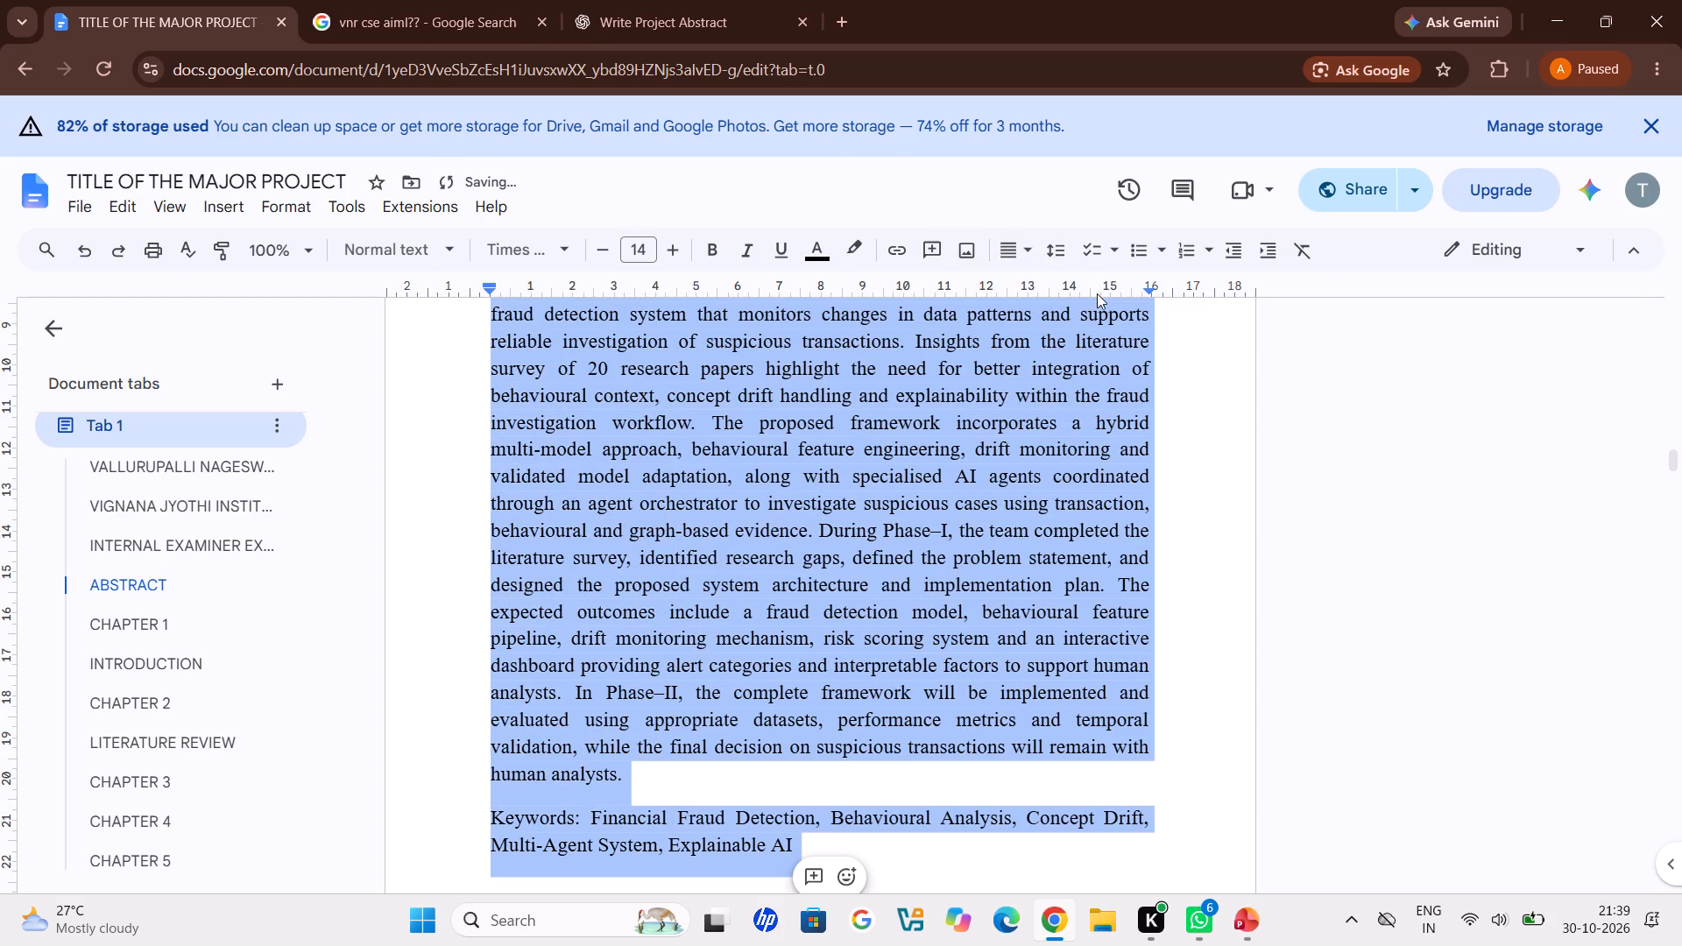
Split the abstract into three paragraphs, starting new ones at “The proposed framework incorporates” and “In Phase–II, the complete framework”.
left_click(442, 646)
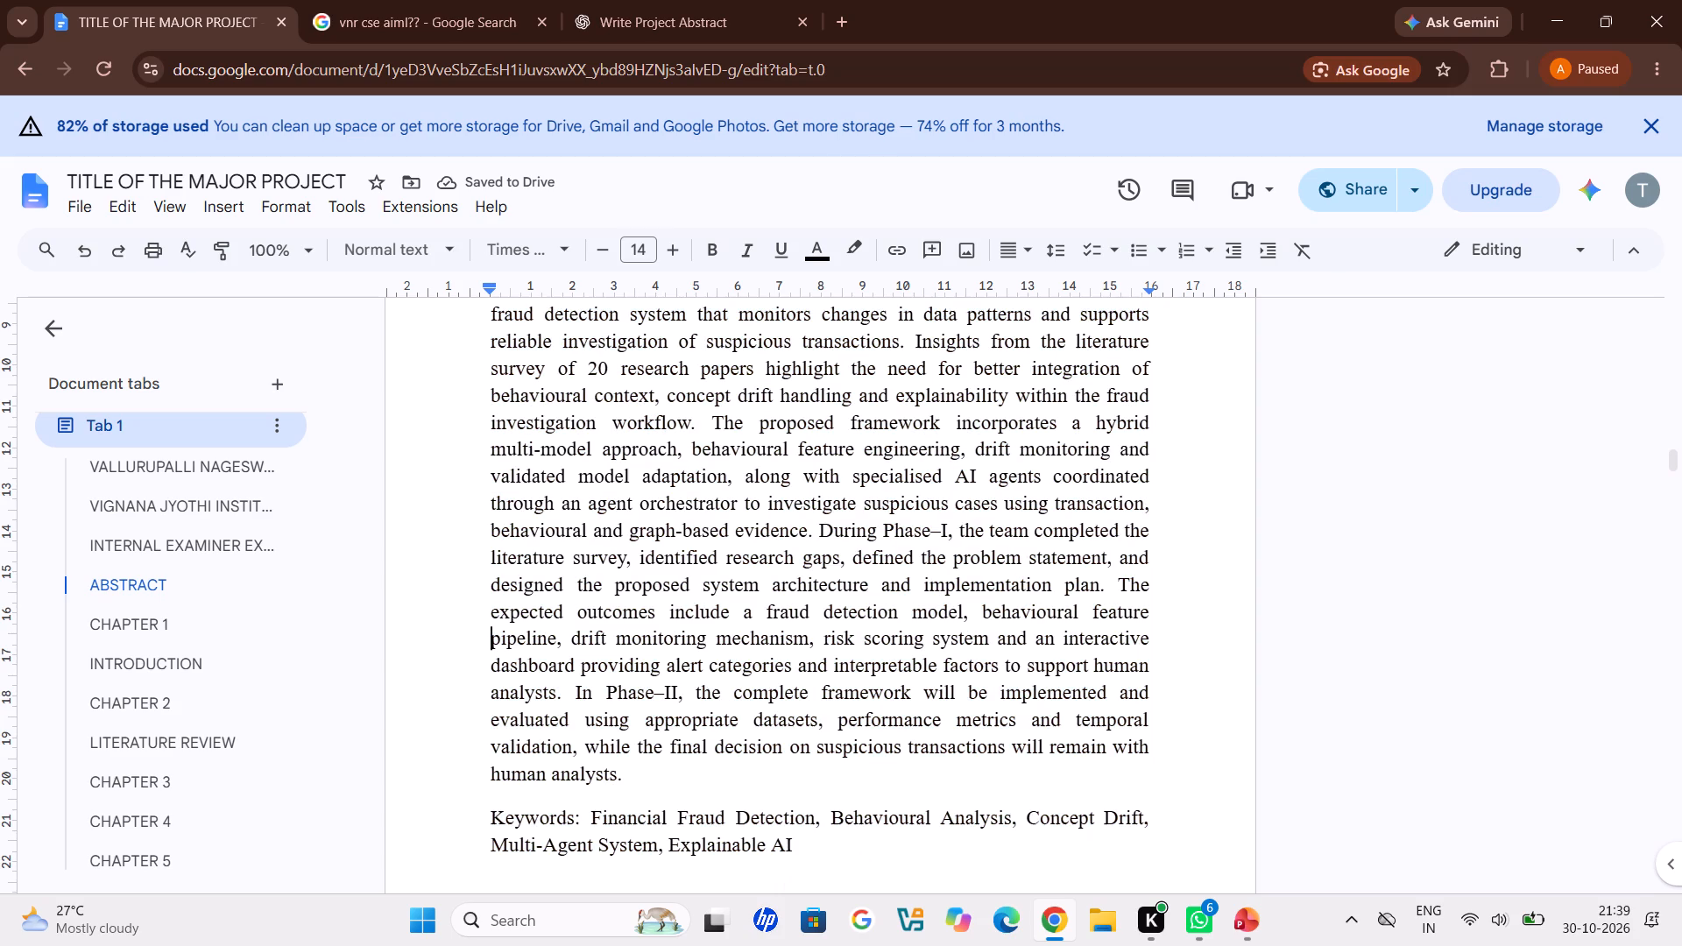
left_click(576, 693)
key("Return")
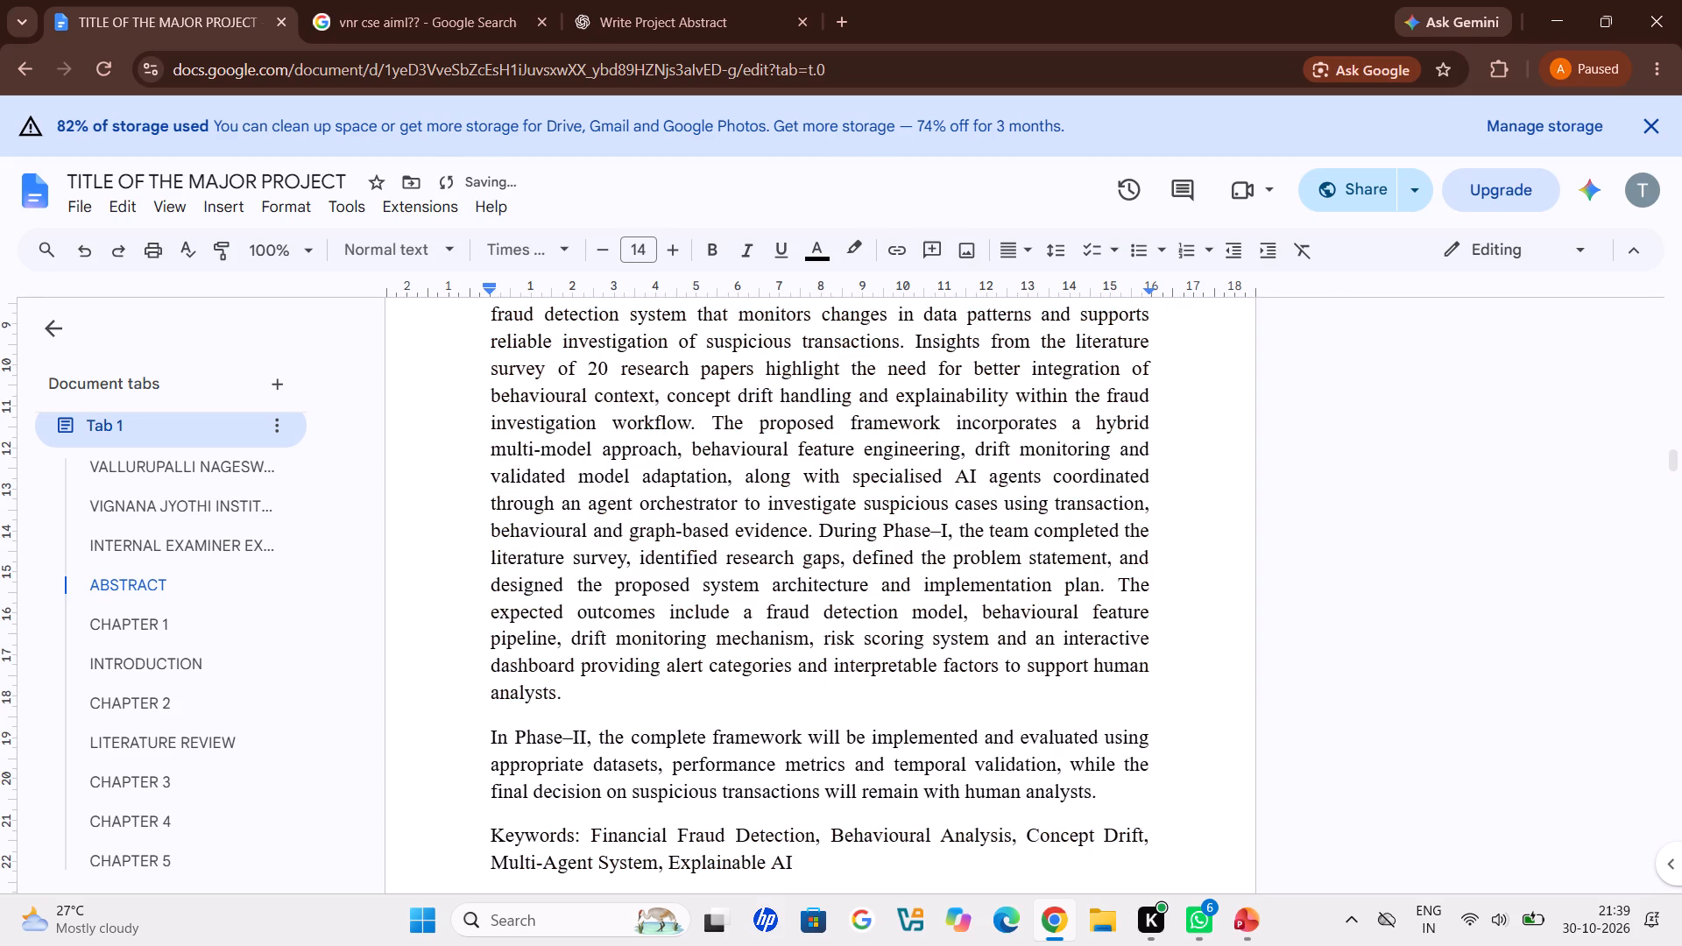
scroll(597, 535, "up", 1)
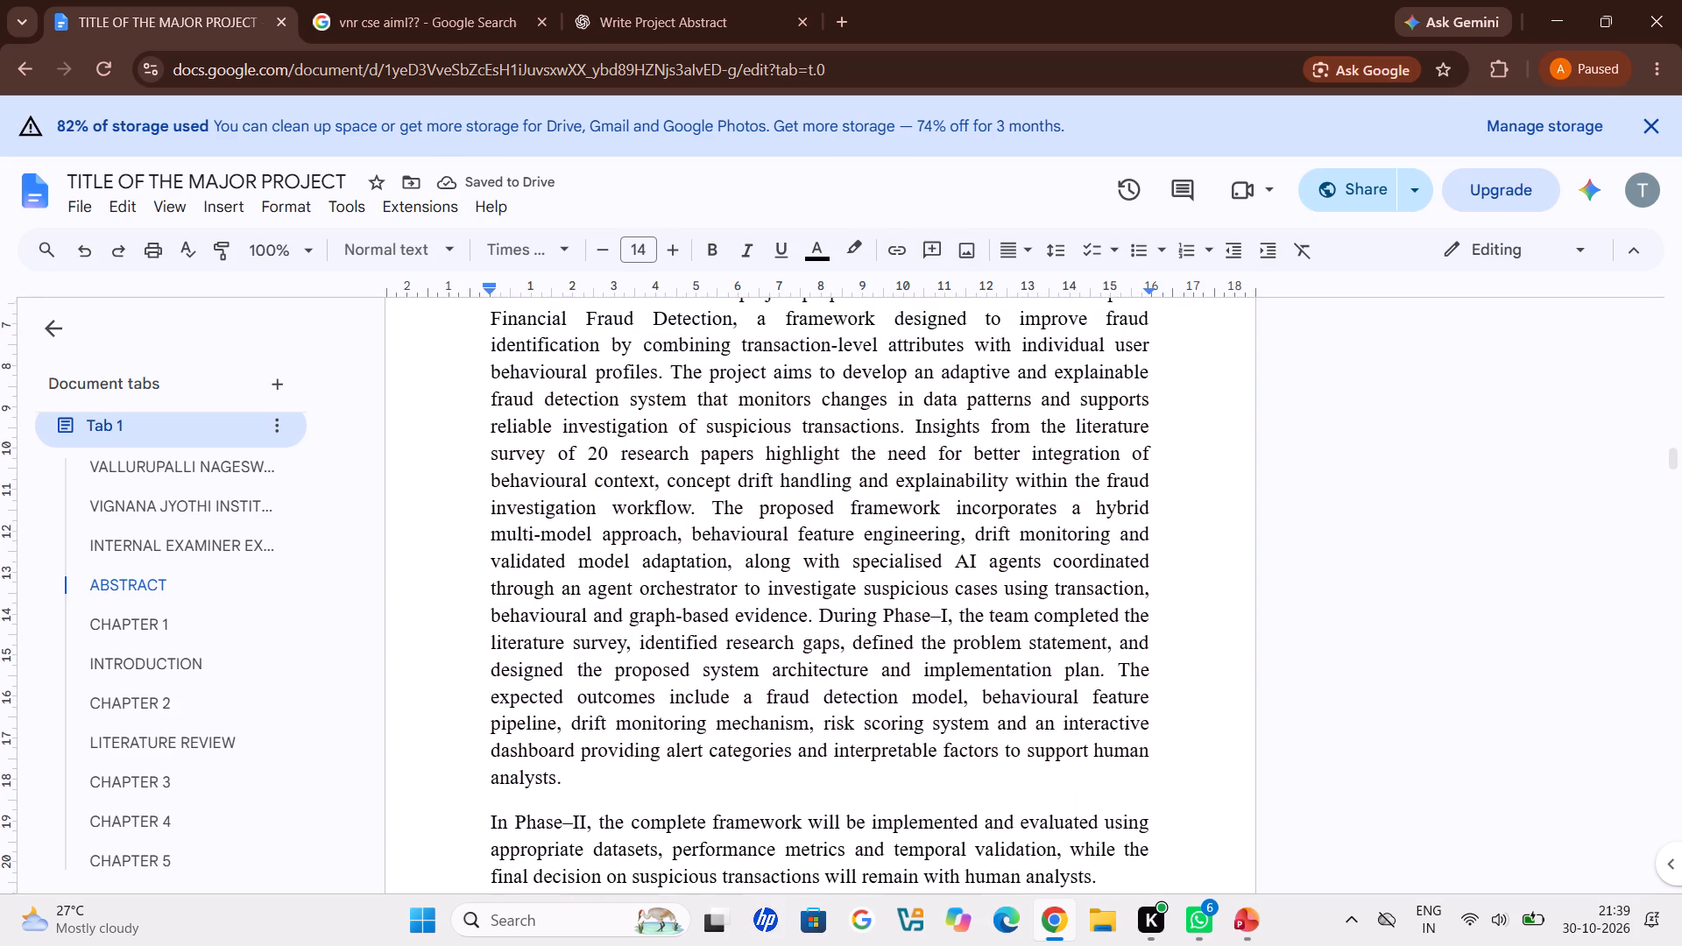
scroll(597, 535, "up", 1)
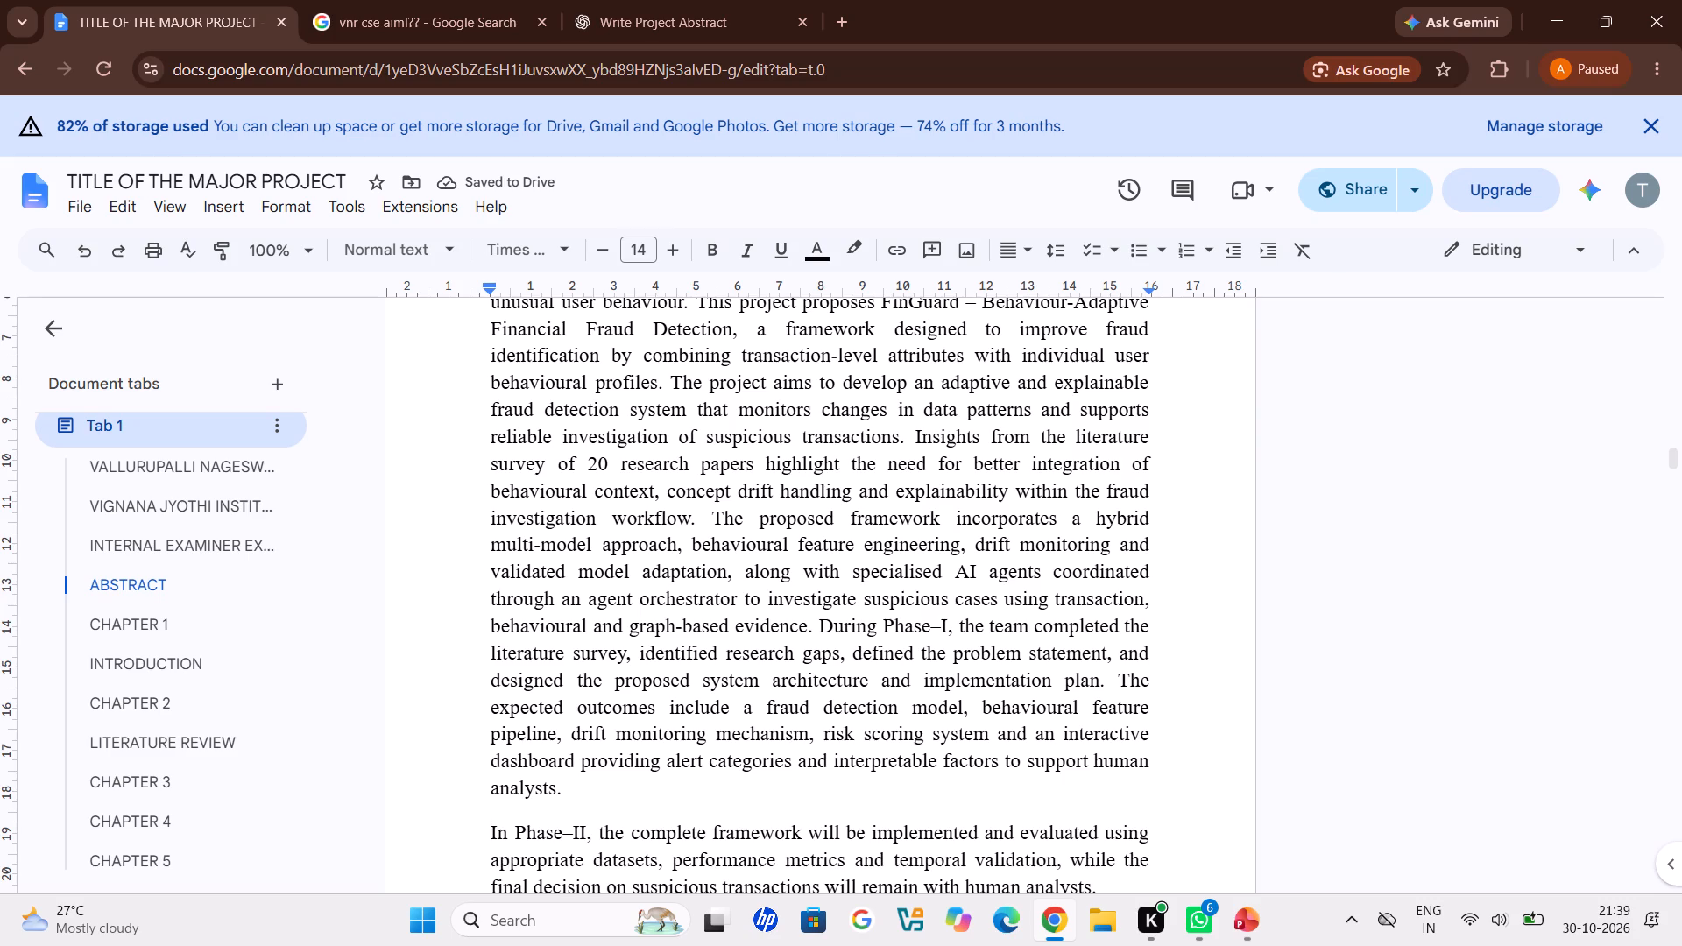
left_click(714, 517)
key("Return")
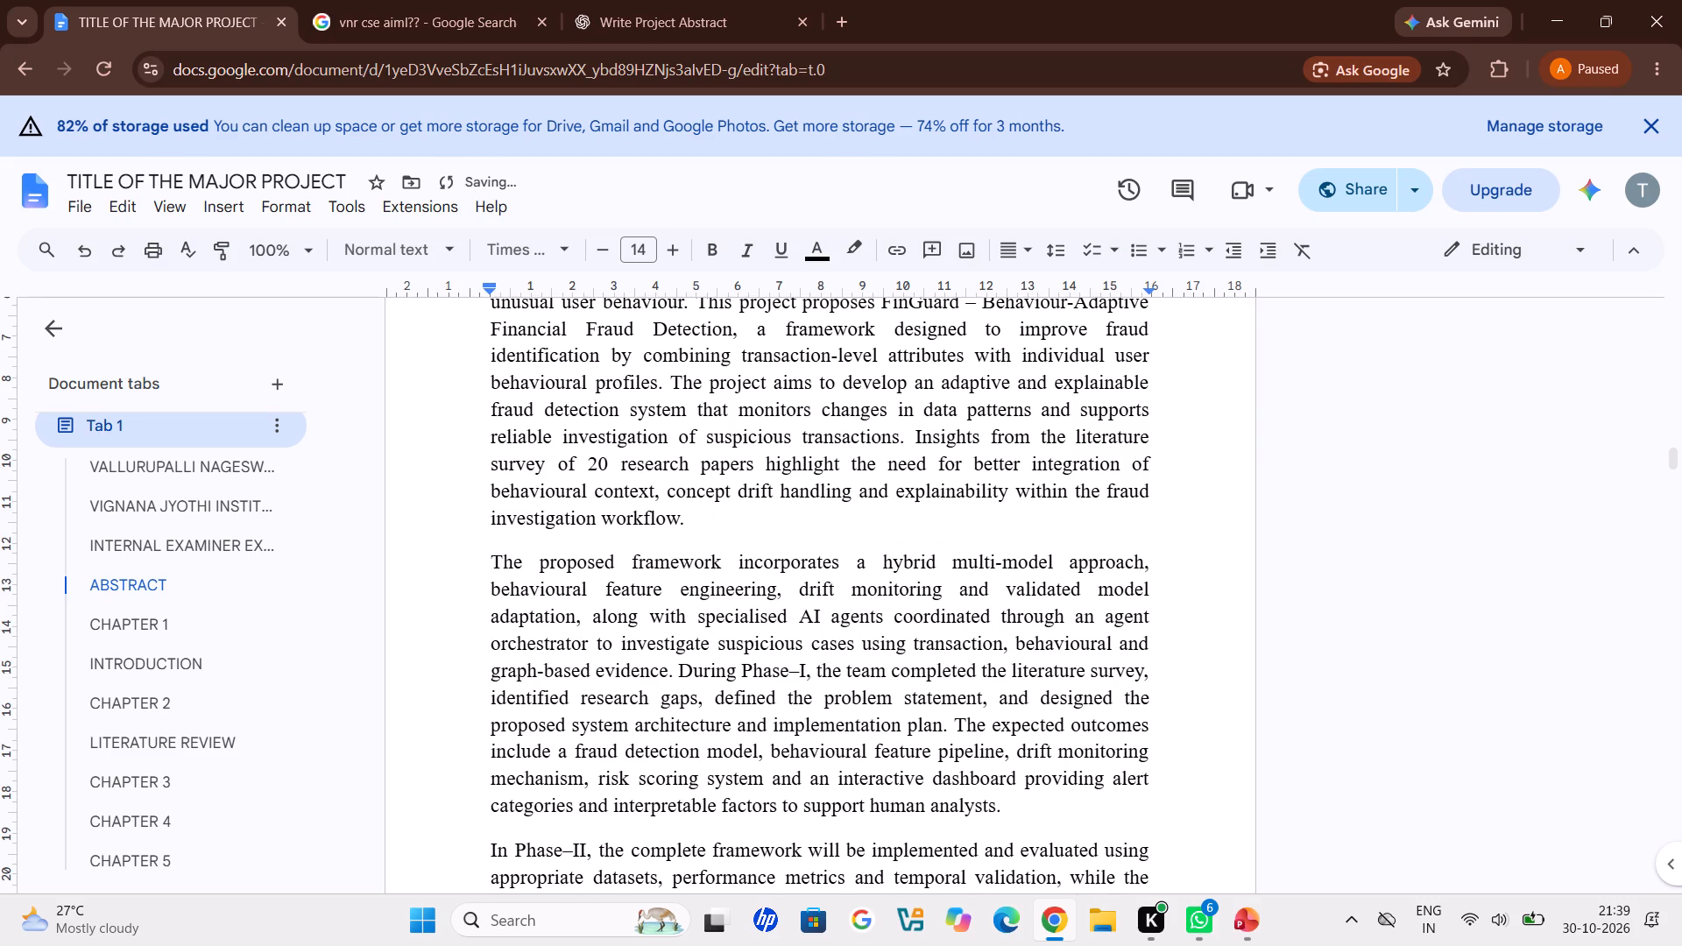
Delete the surplus blank lines between the abstract's Keywords line and the TABLE OF CONTENTS heading, keeping the heading on its own page.
scroll(751, 415, "down", 7)
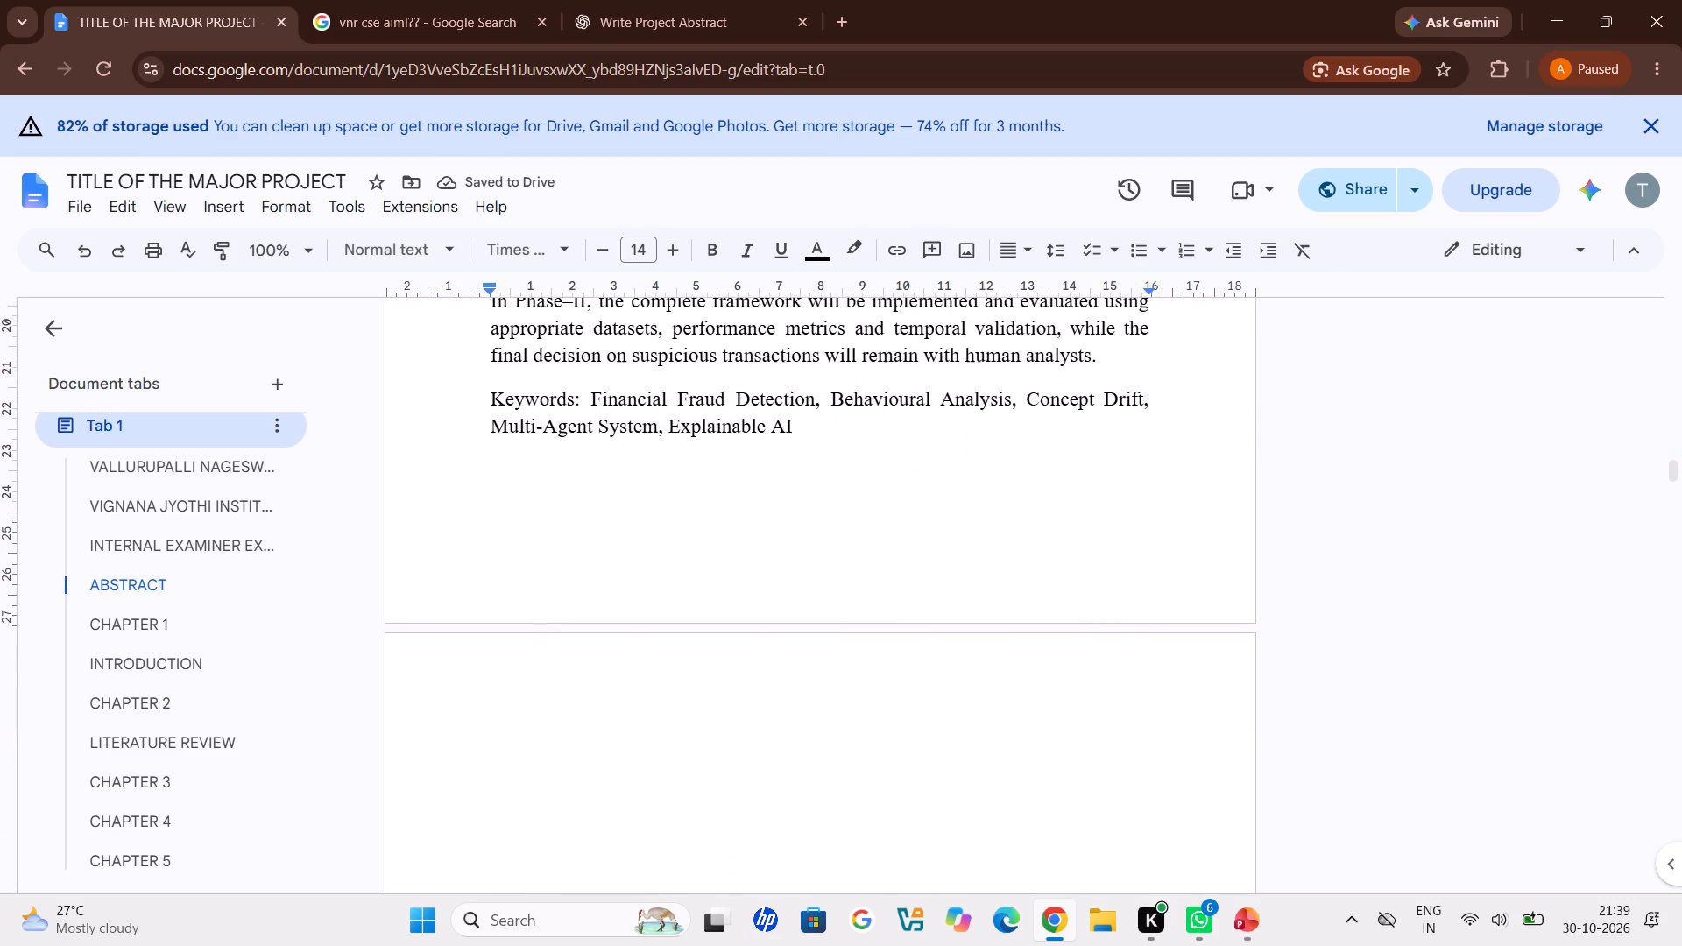
scroll(751, 415, "down", 1)
left_click(556, 644)
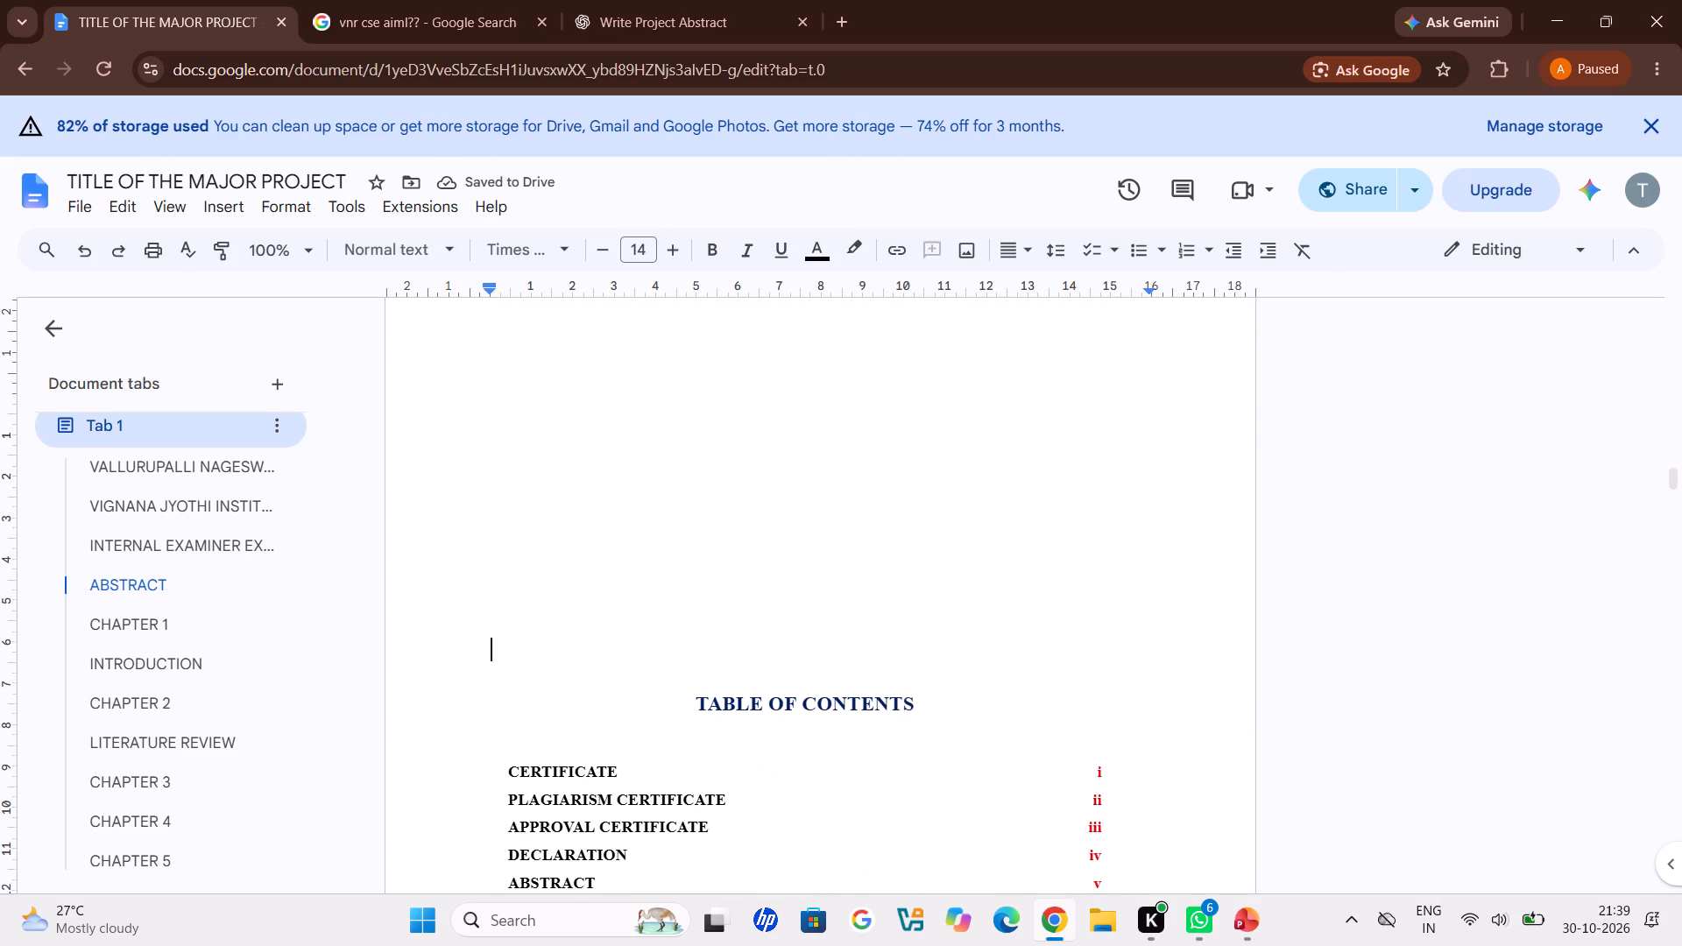
key("BackSpace")
key("BackSpace")
key("BackSpace")
key("BackSpace")
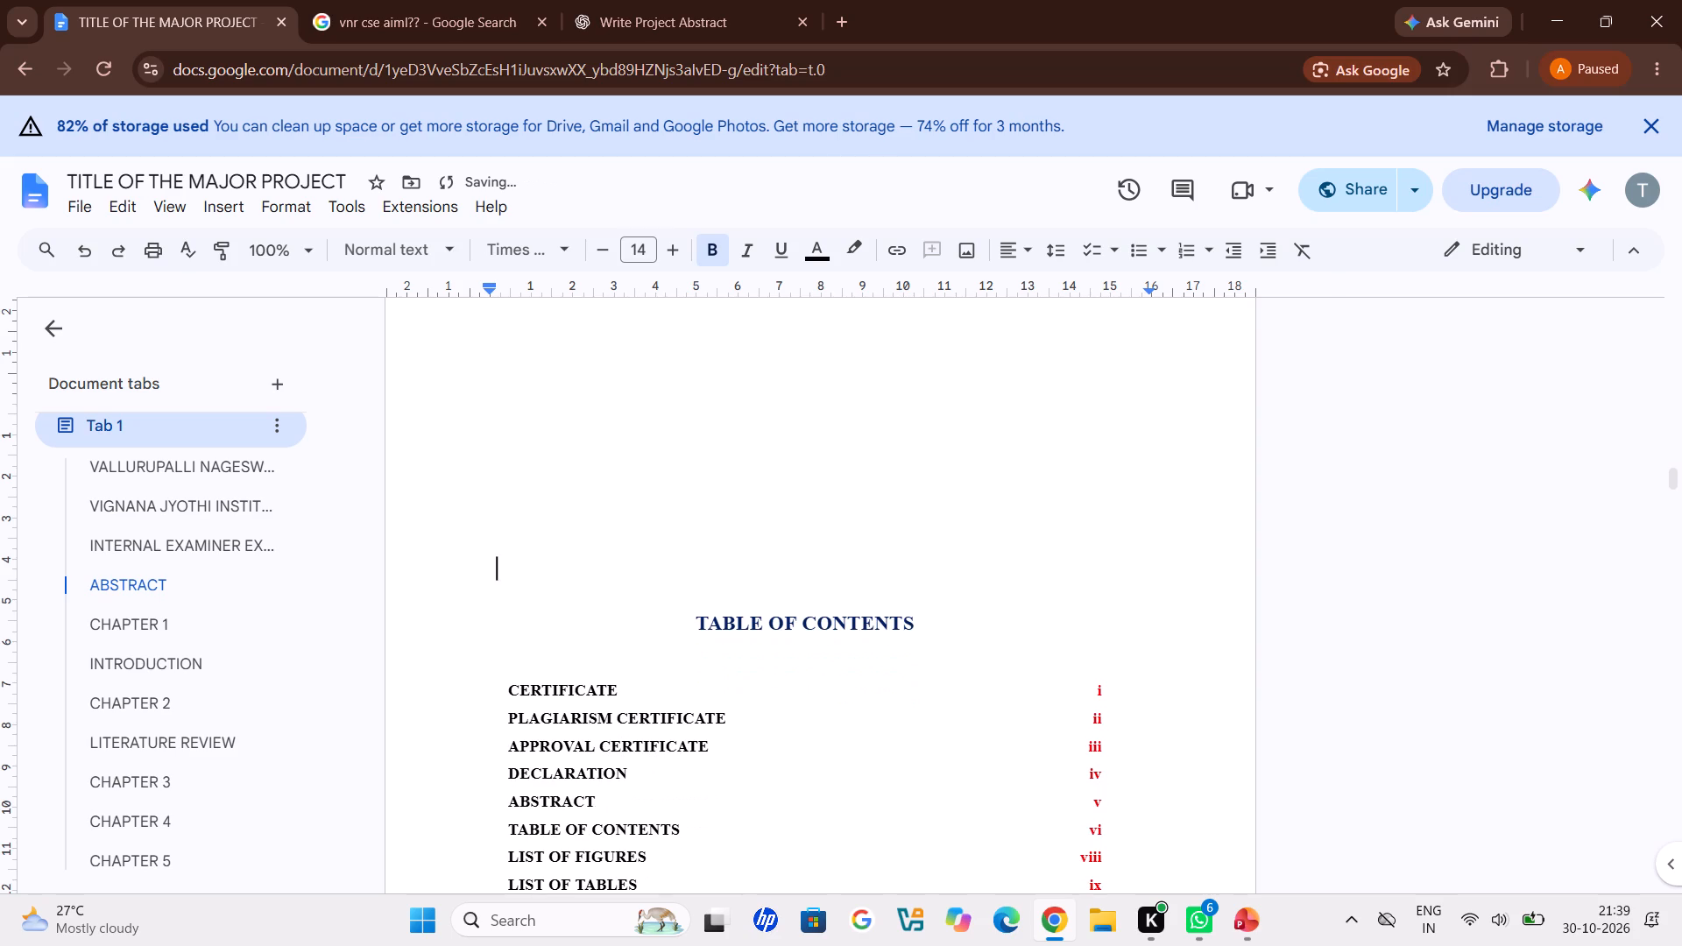
key("BackSpace")
key("BackSpace")
key("BackSpace")
key("BackSpace")
key("BackSpace")
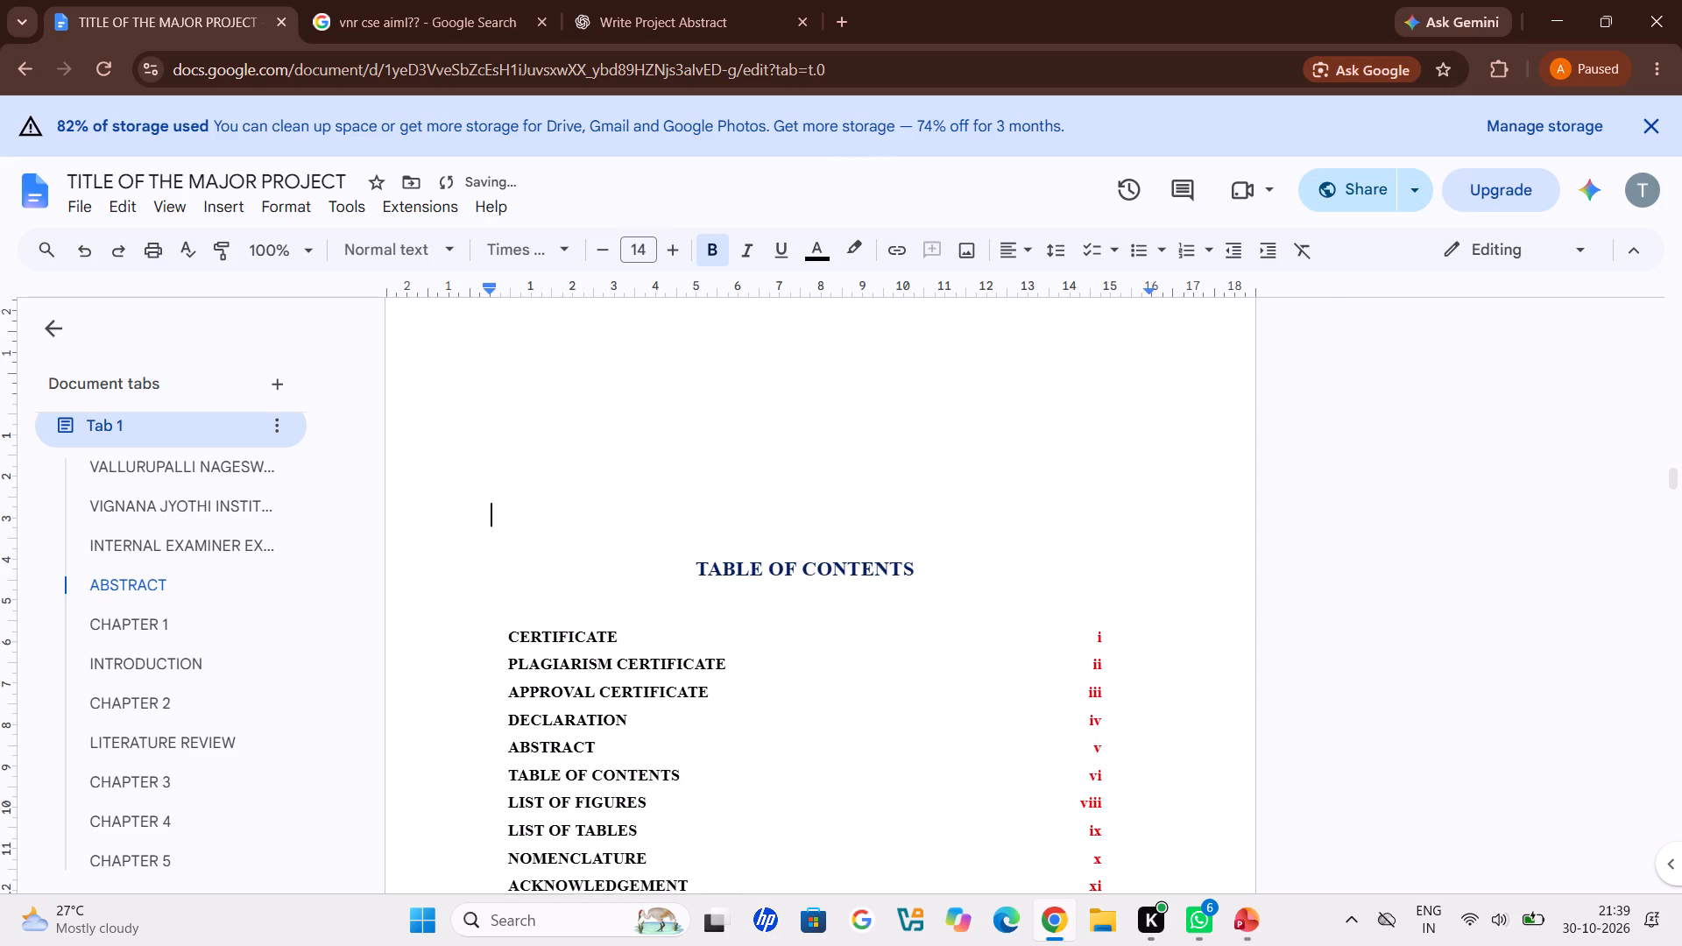
key("BackSpace")
key("BackSpace")
key("BackSpace")
key("BackSpace")
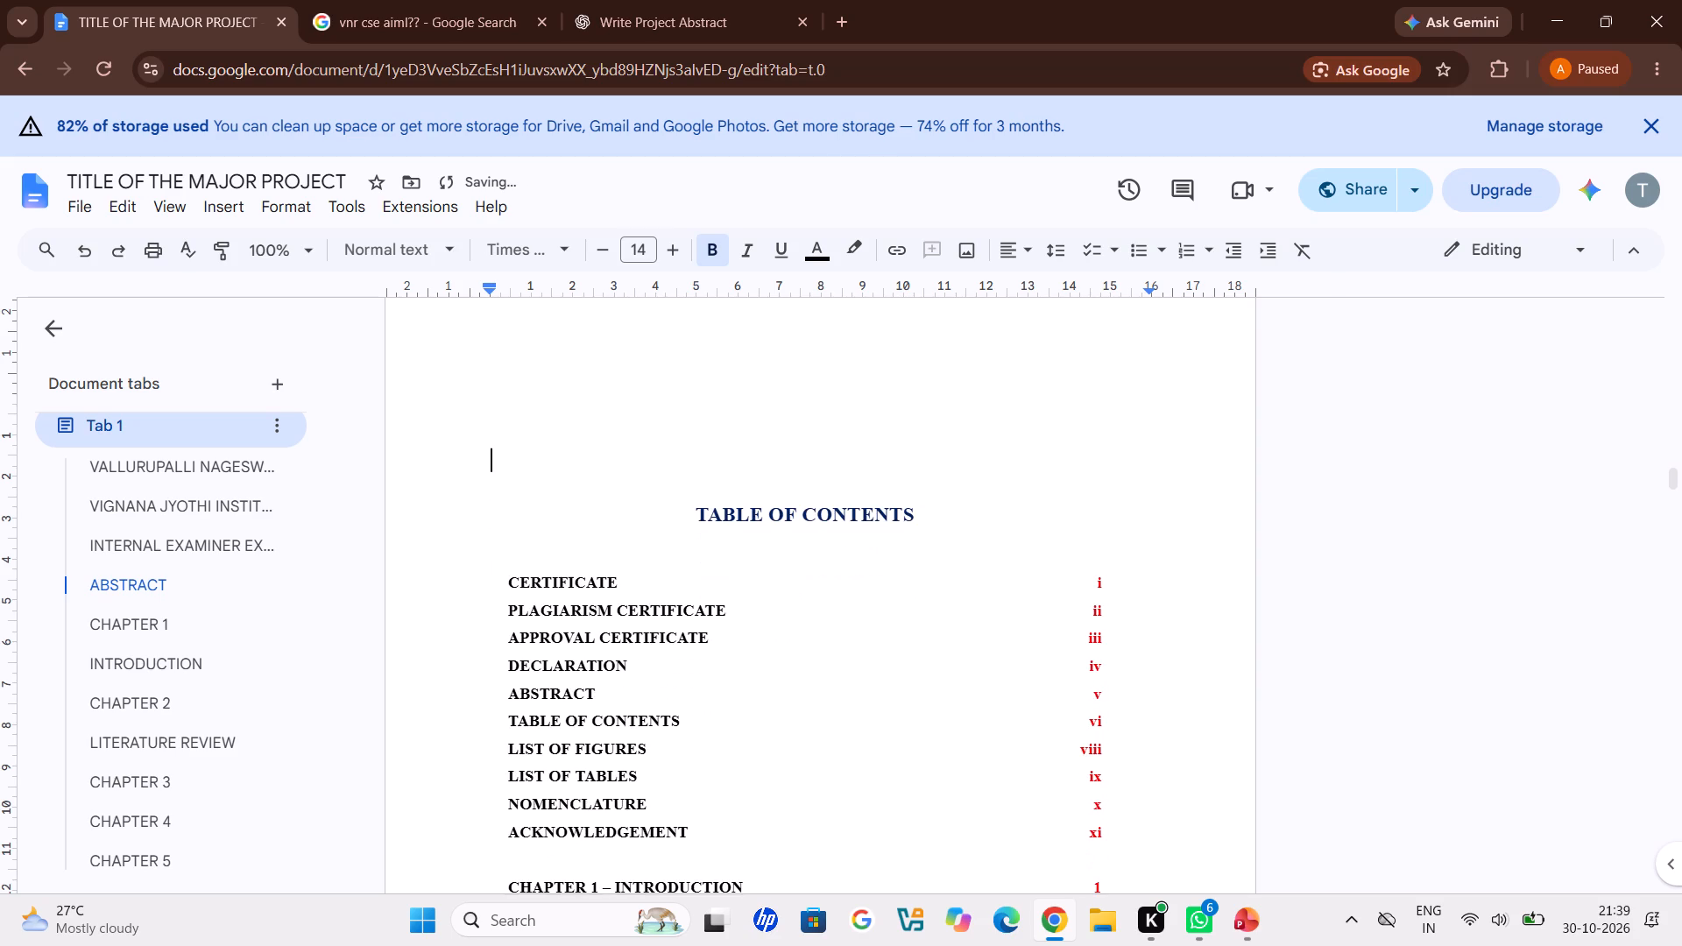
key("BackSpace")
key("BackSpace")
key("BackSpace")
key("BackSpace")
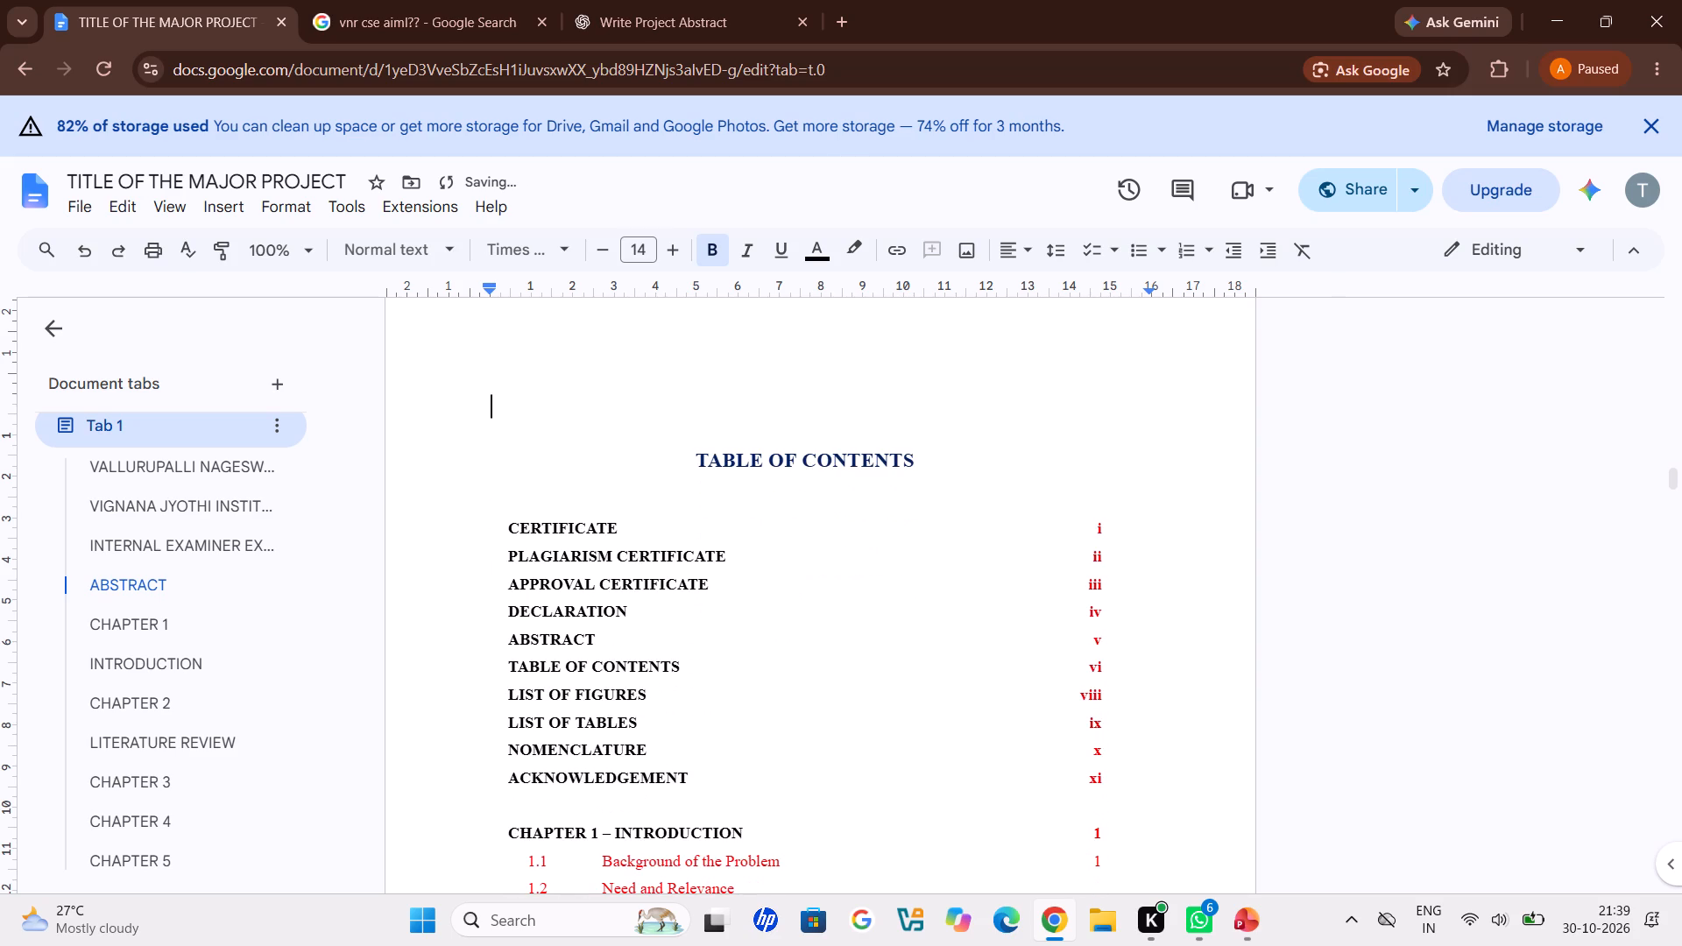
key("BackSpace")
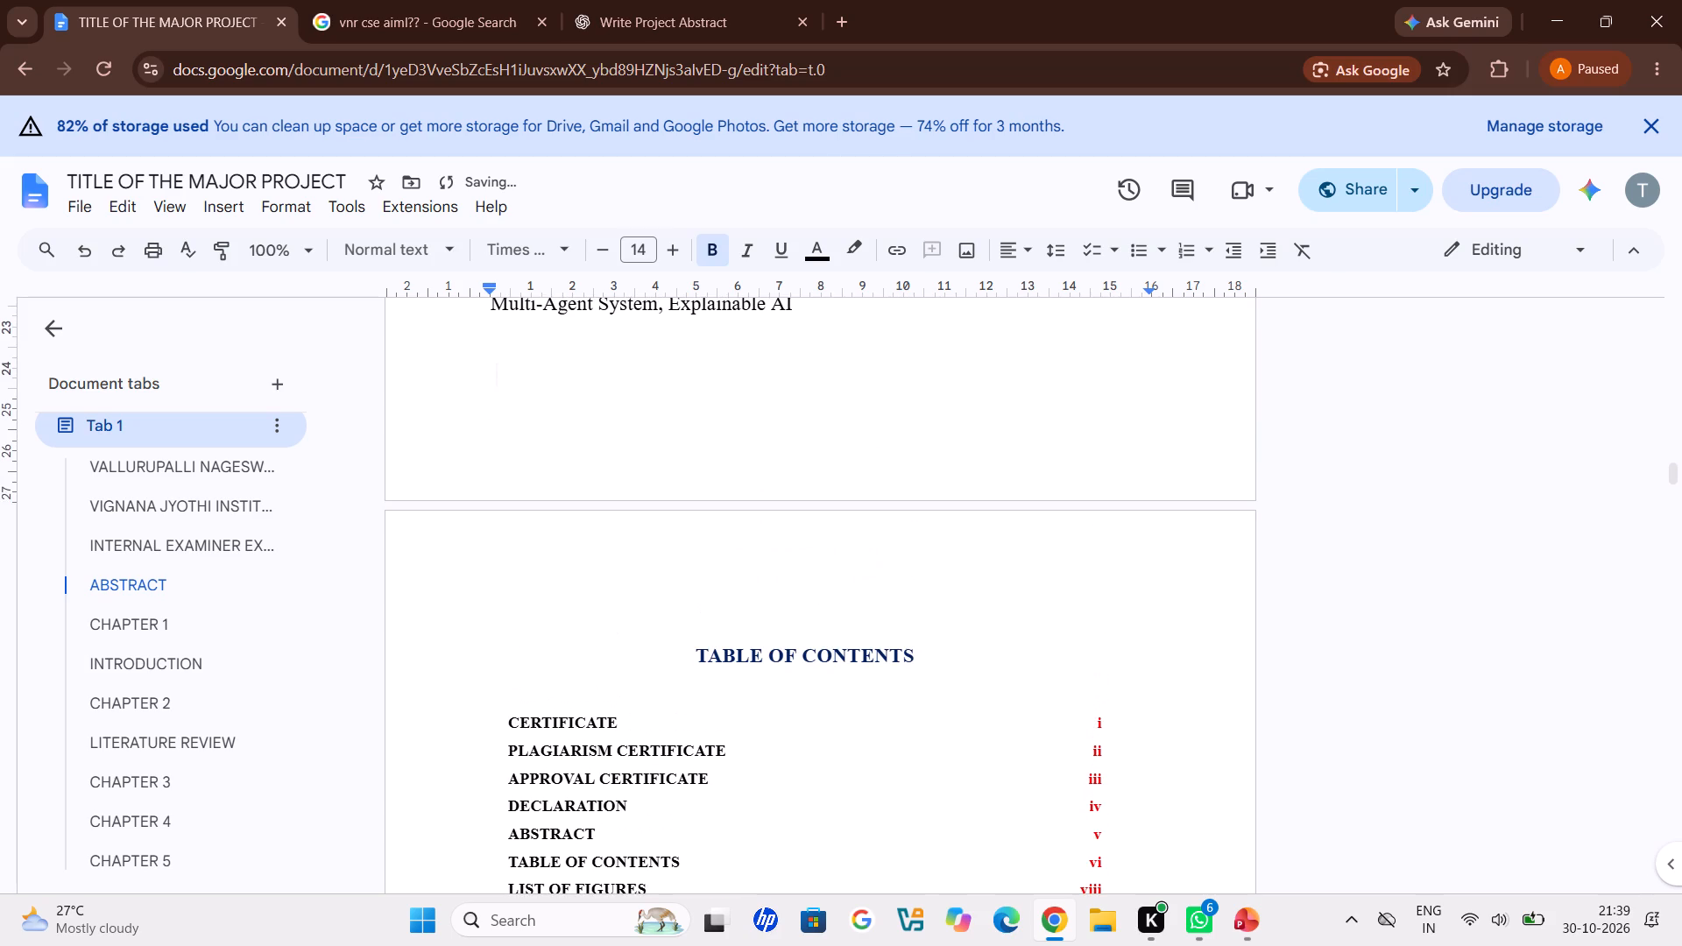
left_click(668, 639)
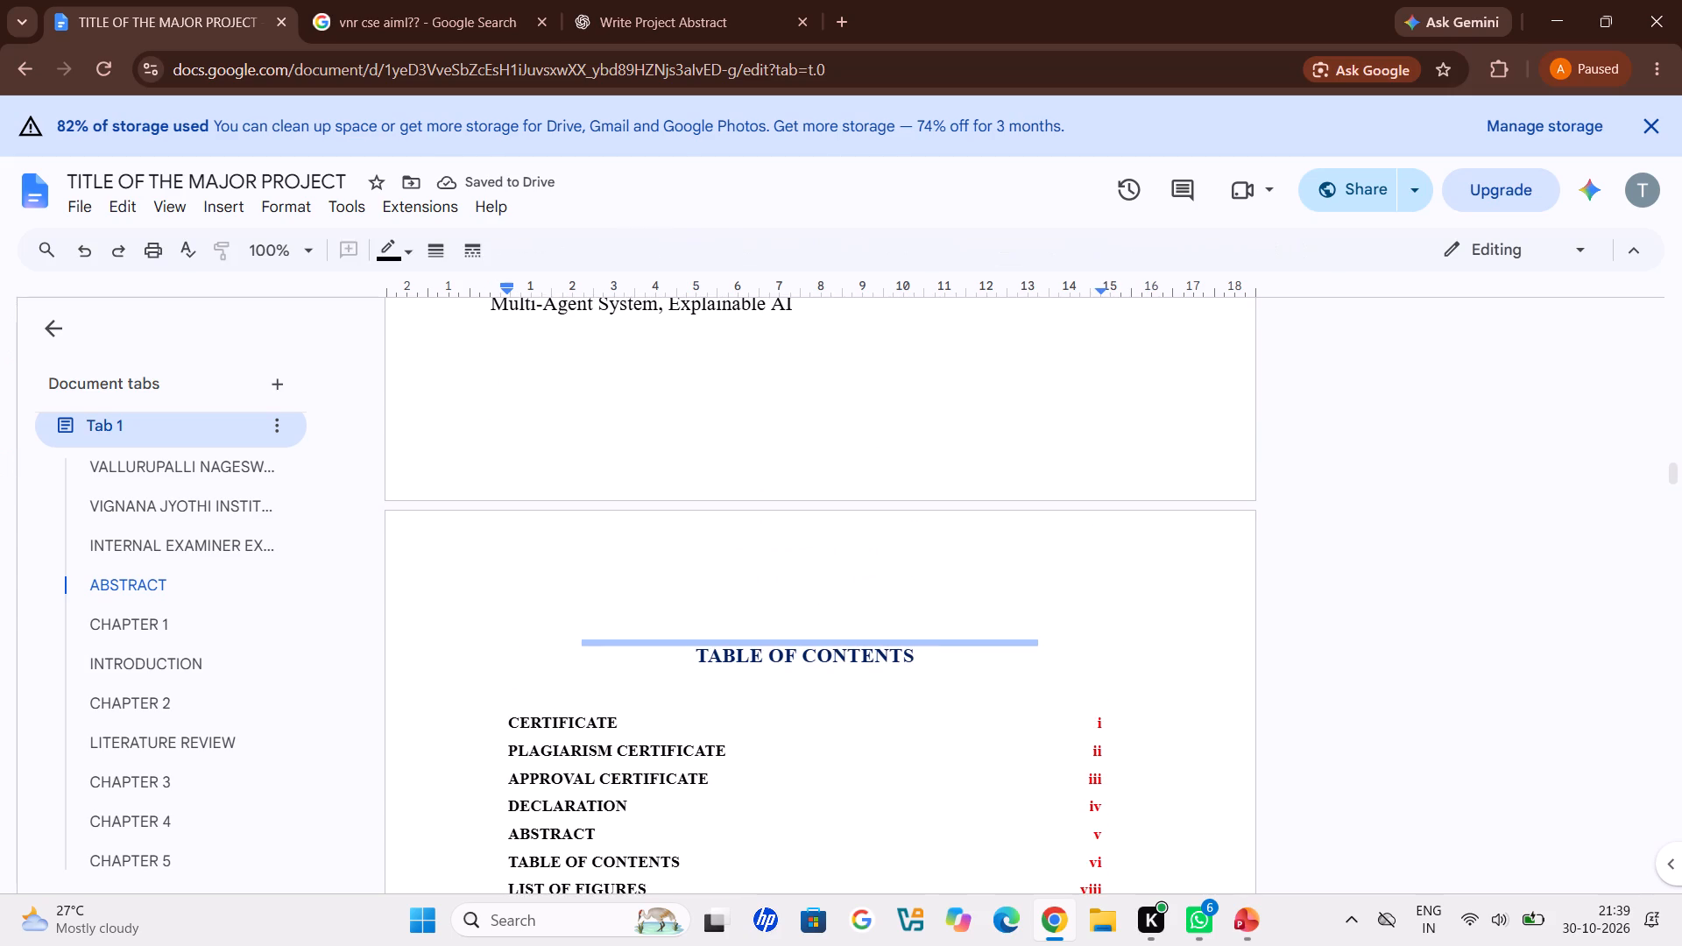
left_click(617, 557)
scroll(617, 557, "up", 1)
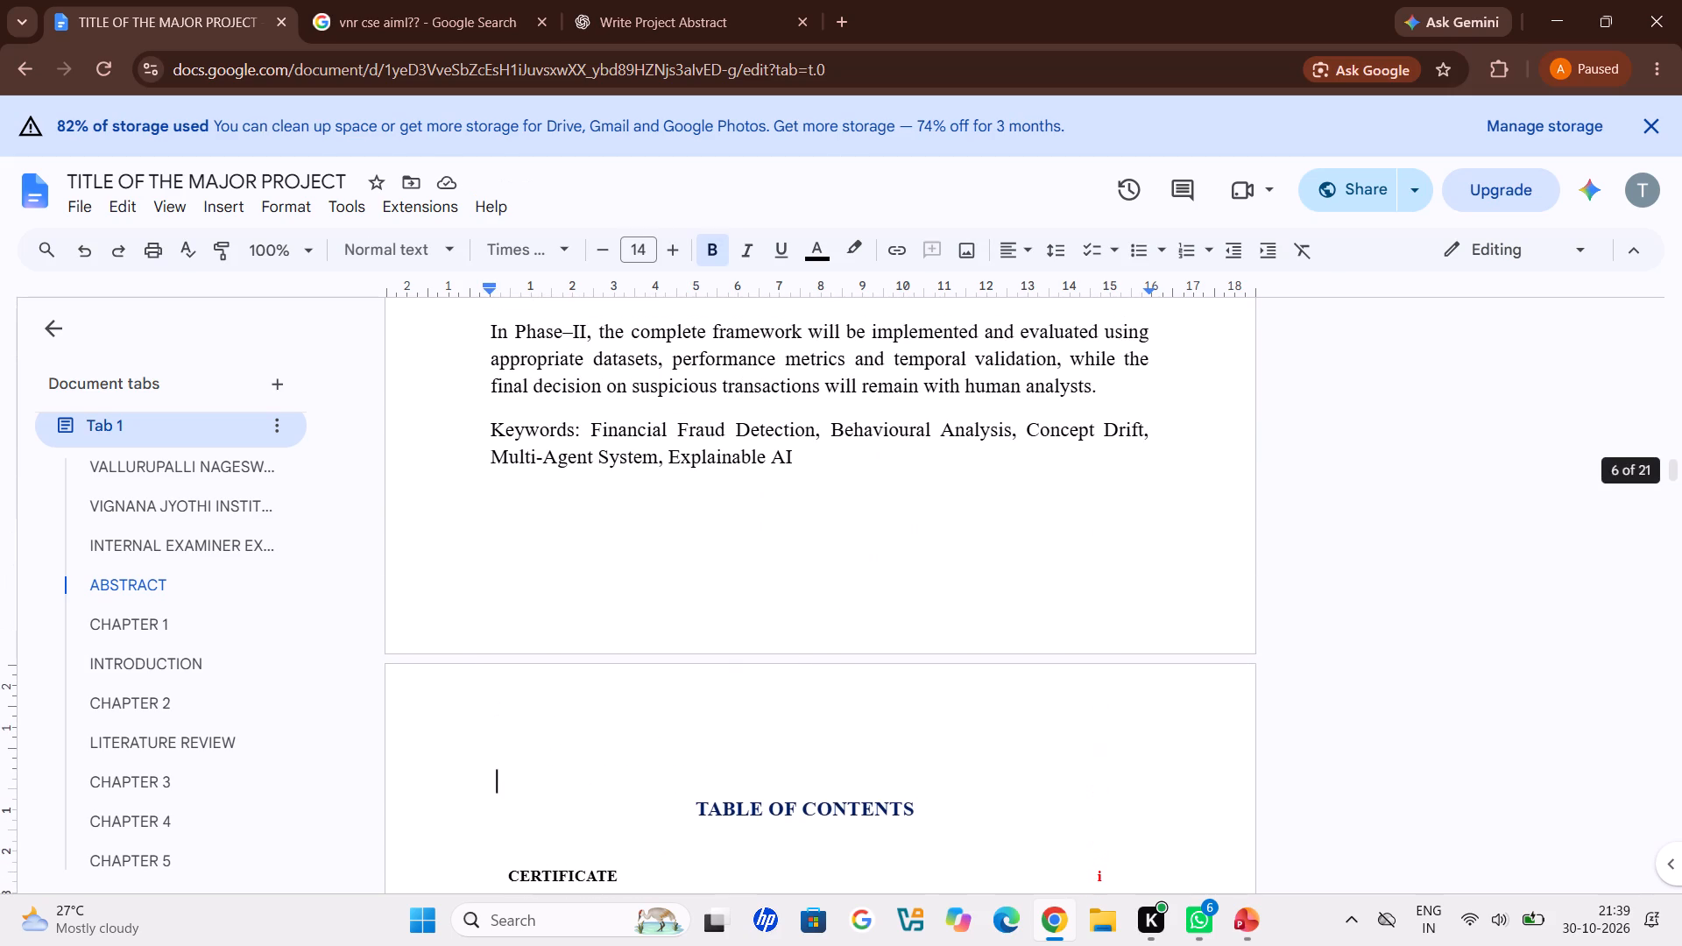
key("BackSpace")
key("BackSpace")
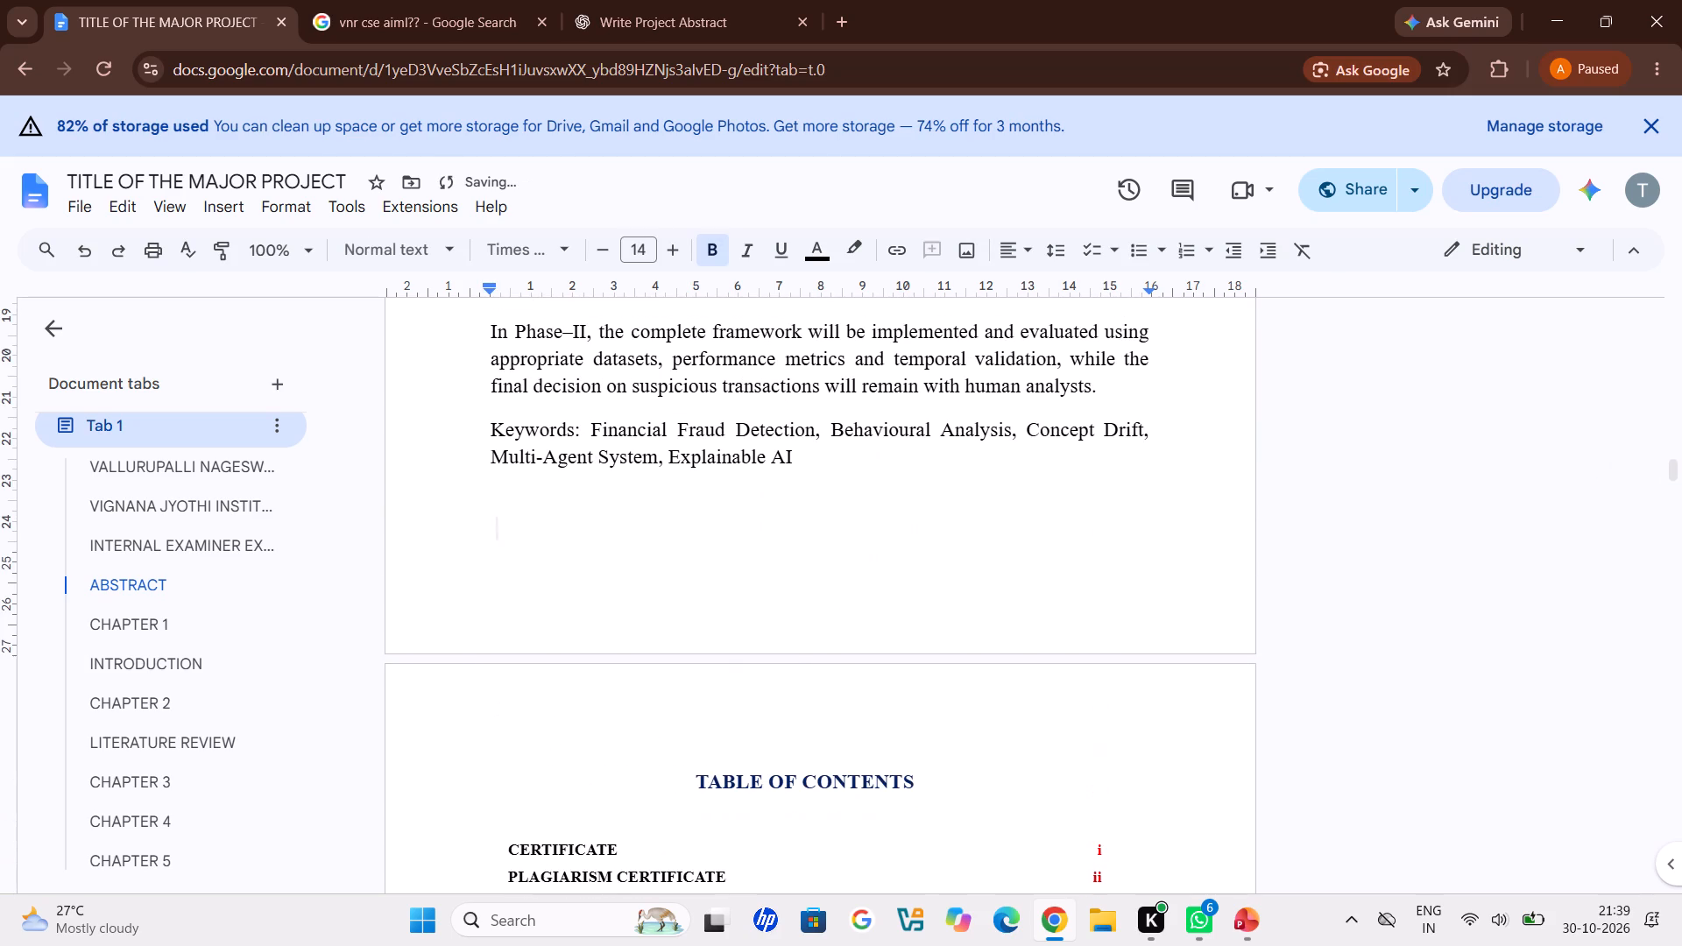
Look through the Table of Contents pages as far as the List of Figures and return to the first contents entries.
scroll(770, 664, "down", 7)
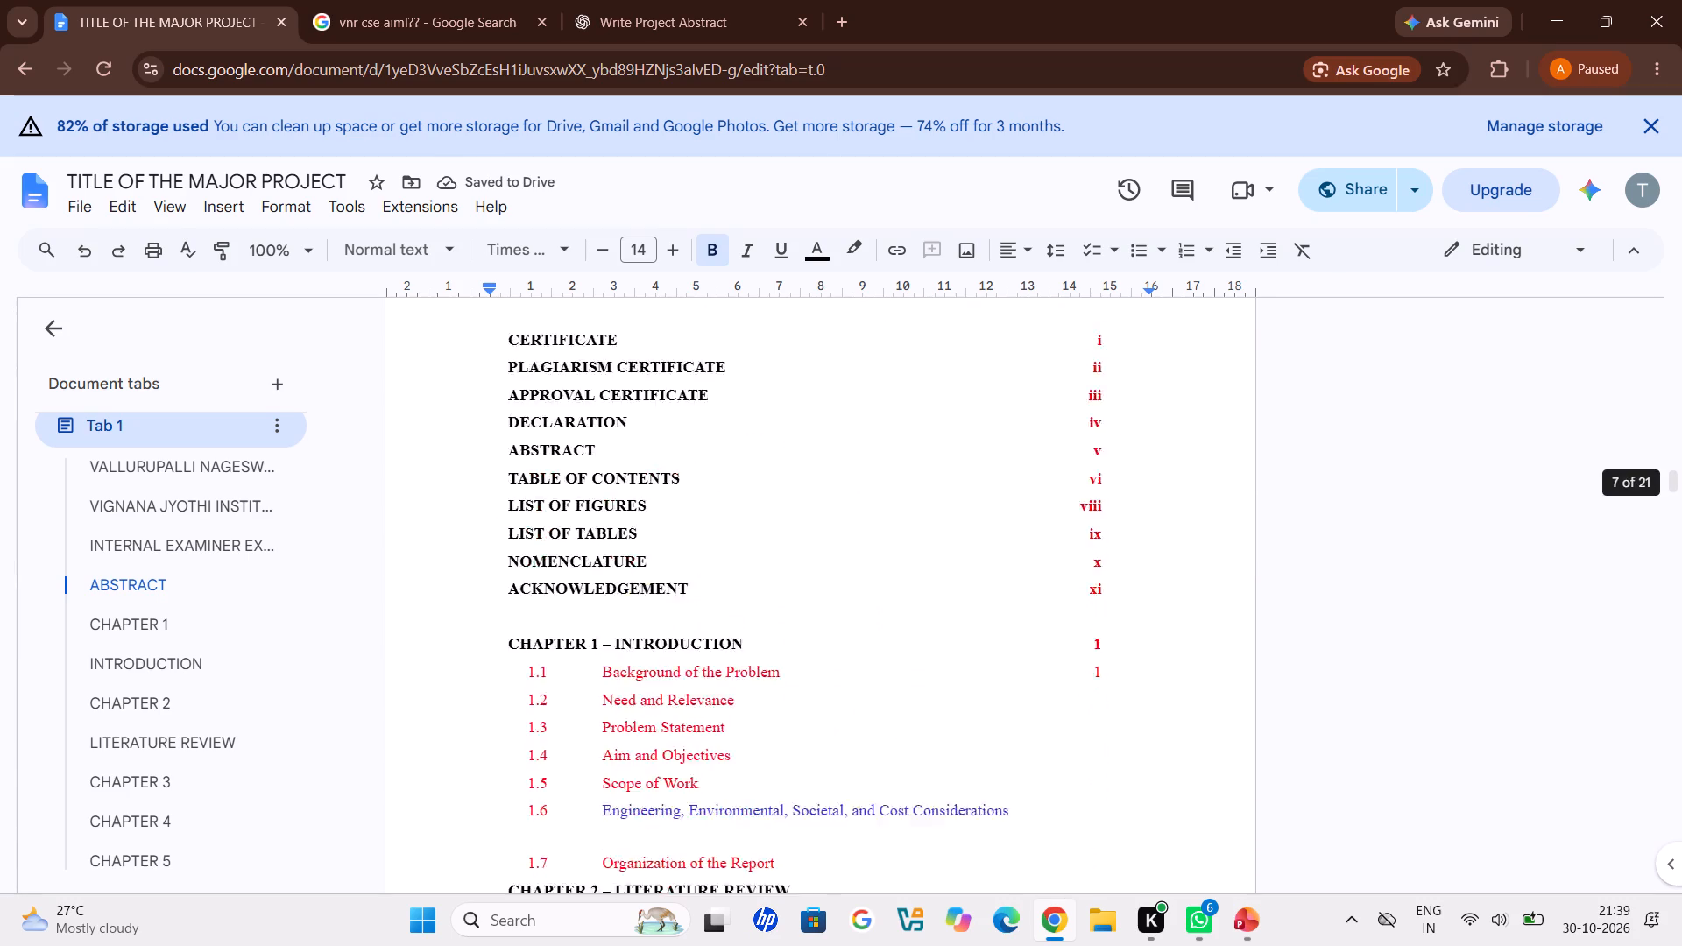
scroll(770, 664, "down", 5)
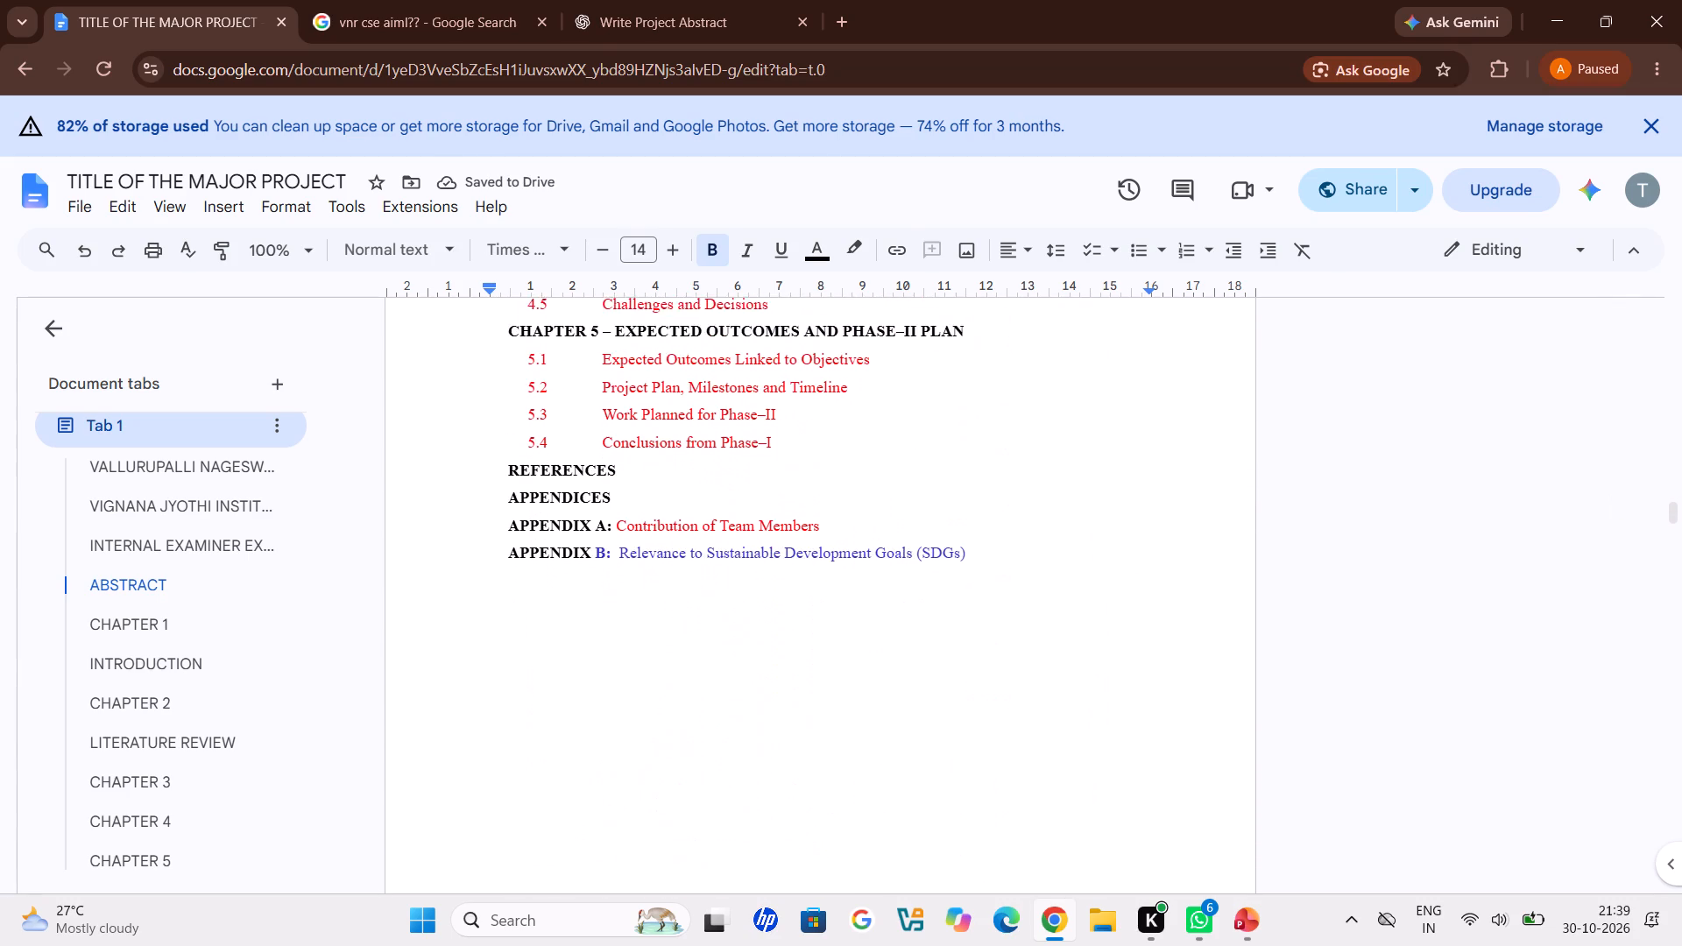
scroll(770, 664, "down", 7)
scroll(770, 664, "right", 1)
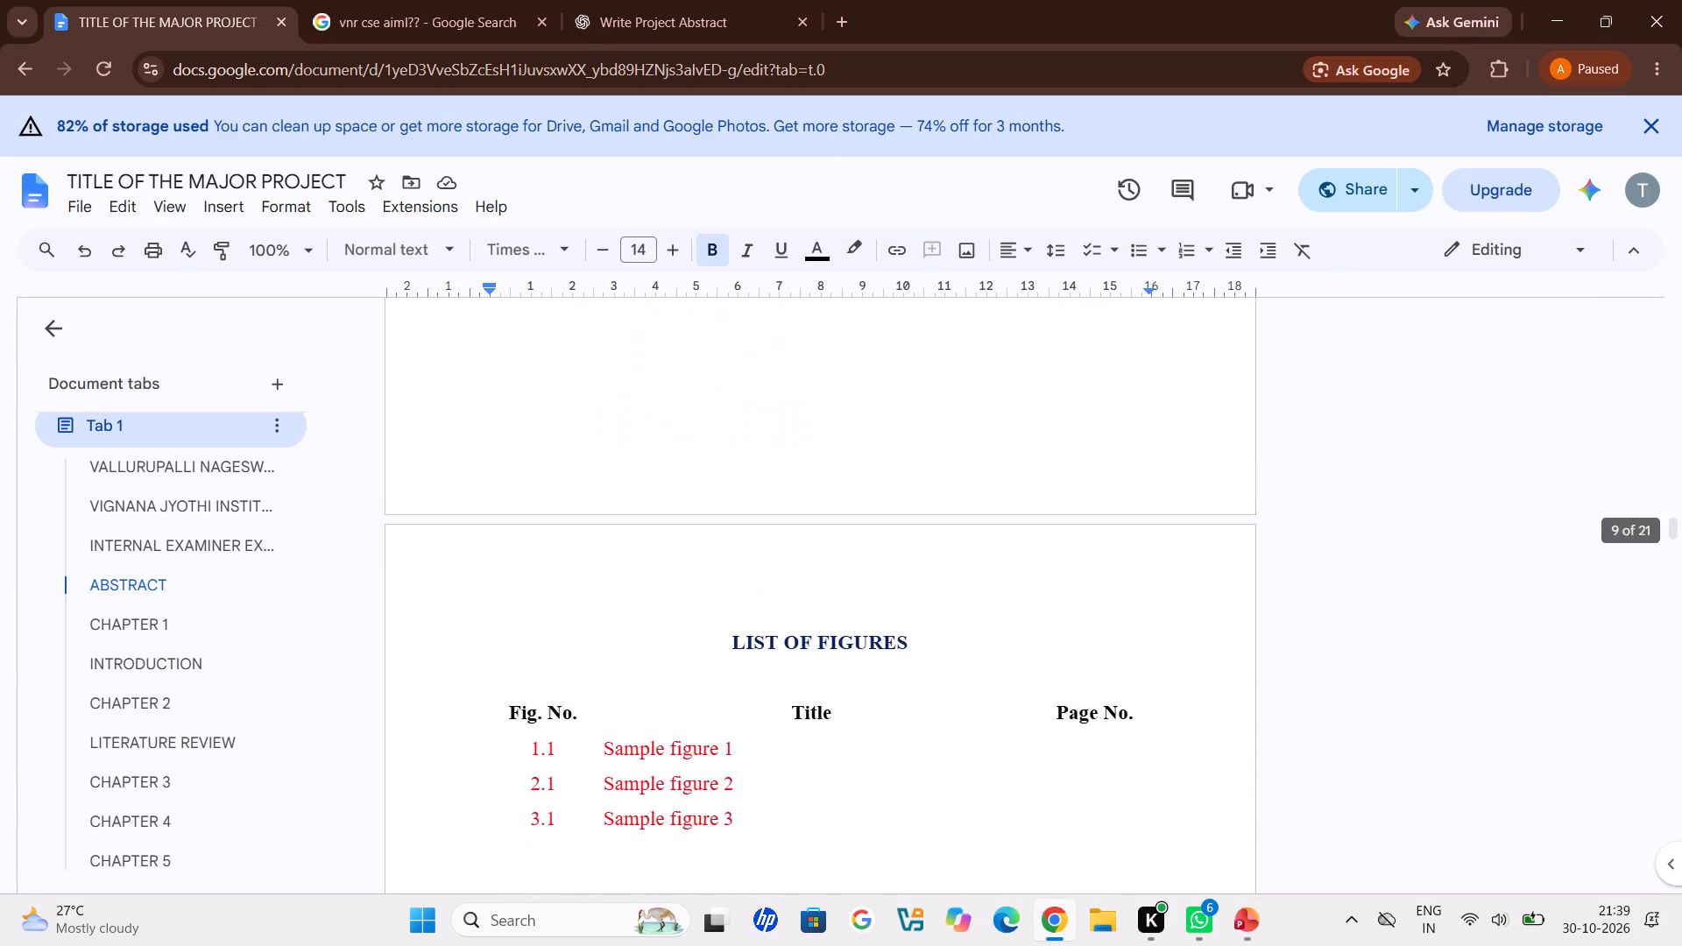
scroll(770, 664, "right", 1)
scroll(770, 664, "up", 2)
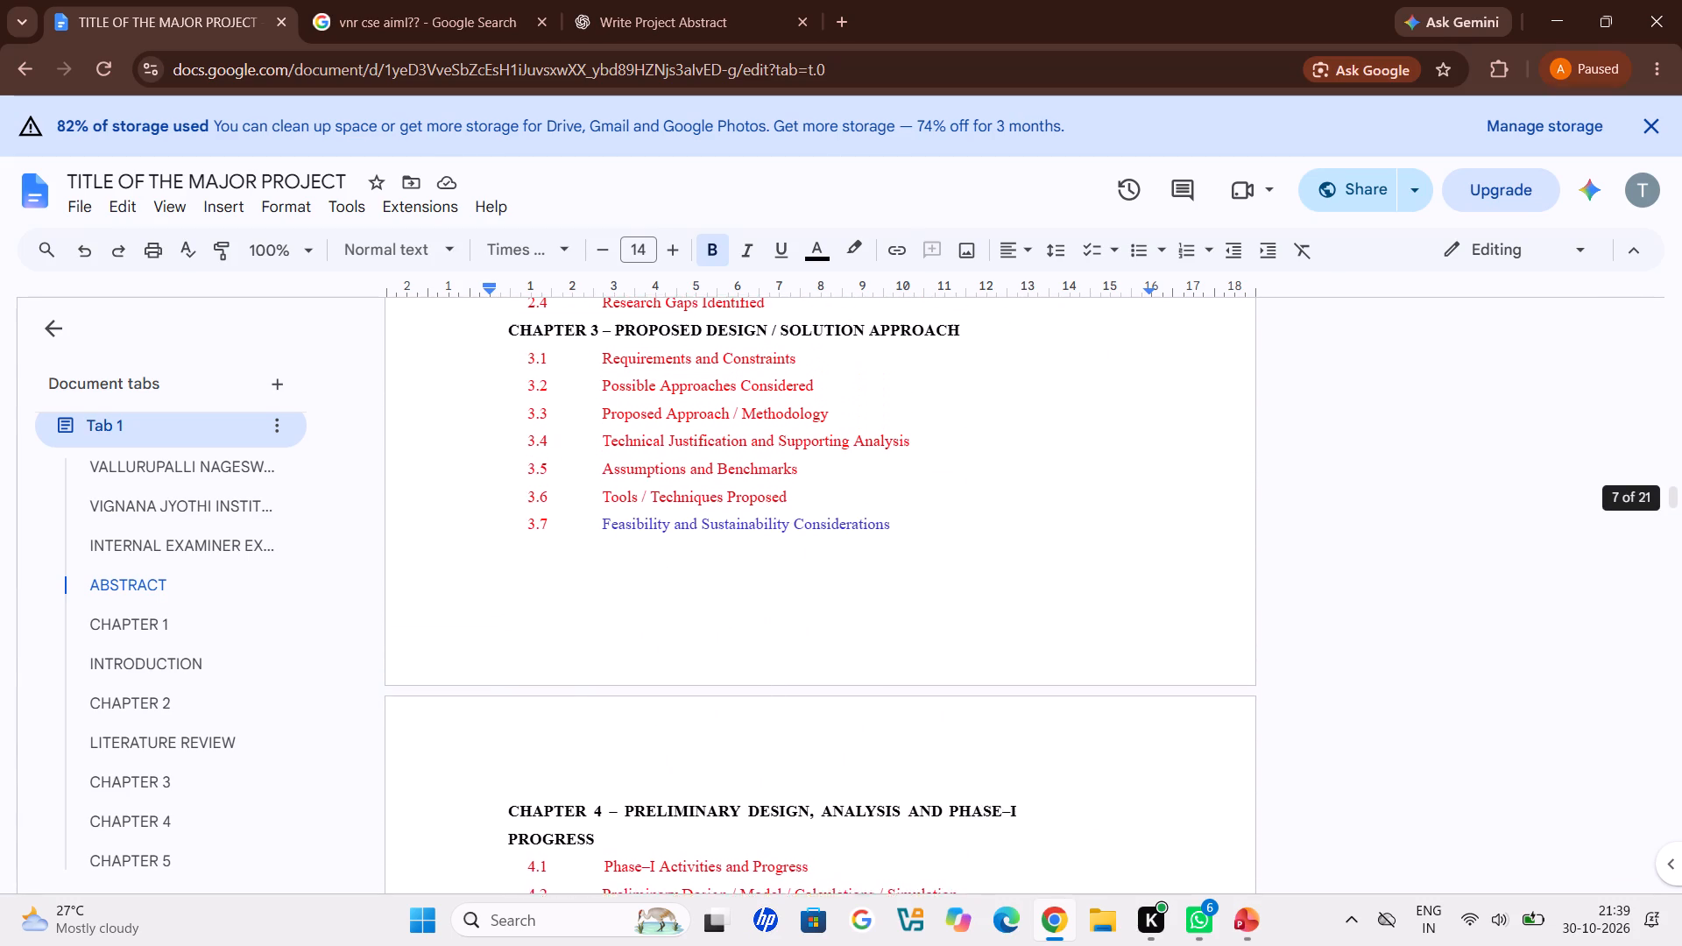
scroll(770, 664, "up", 8)
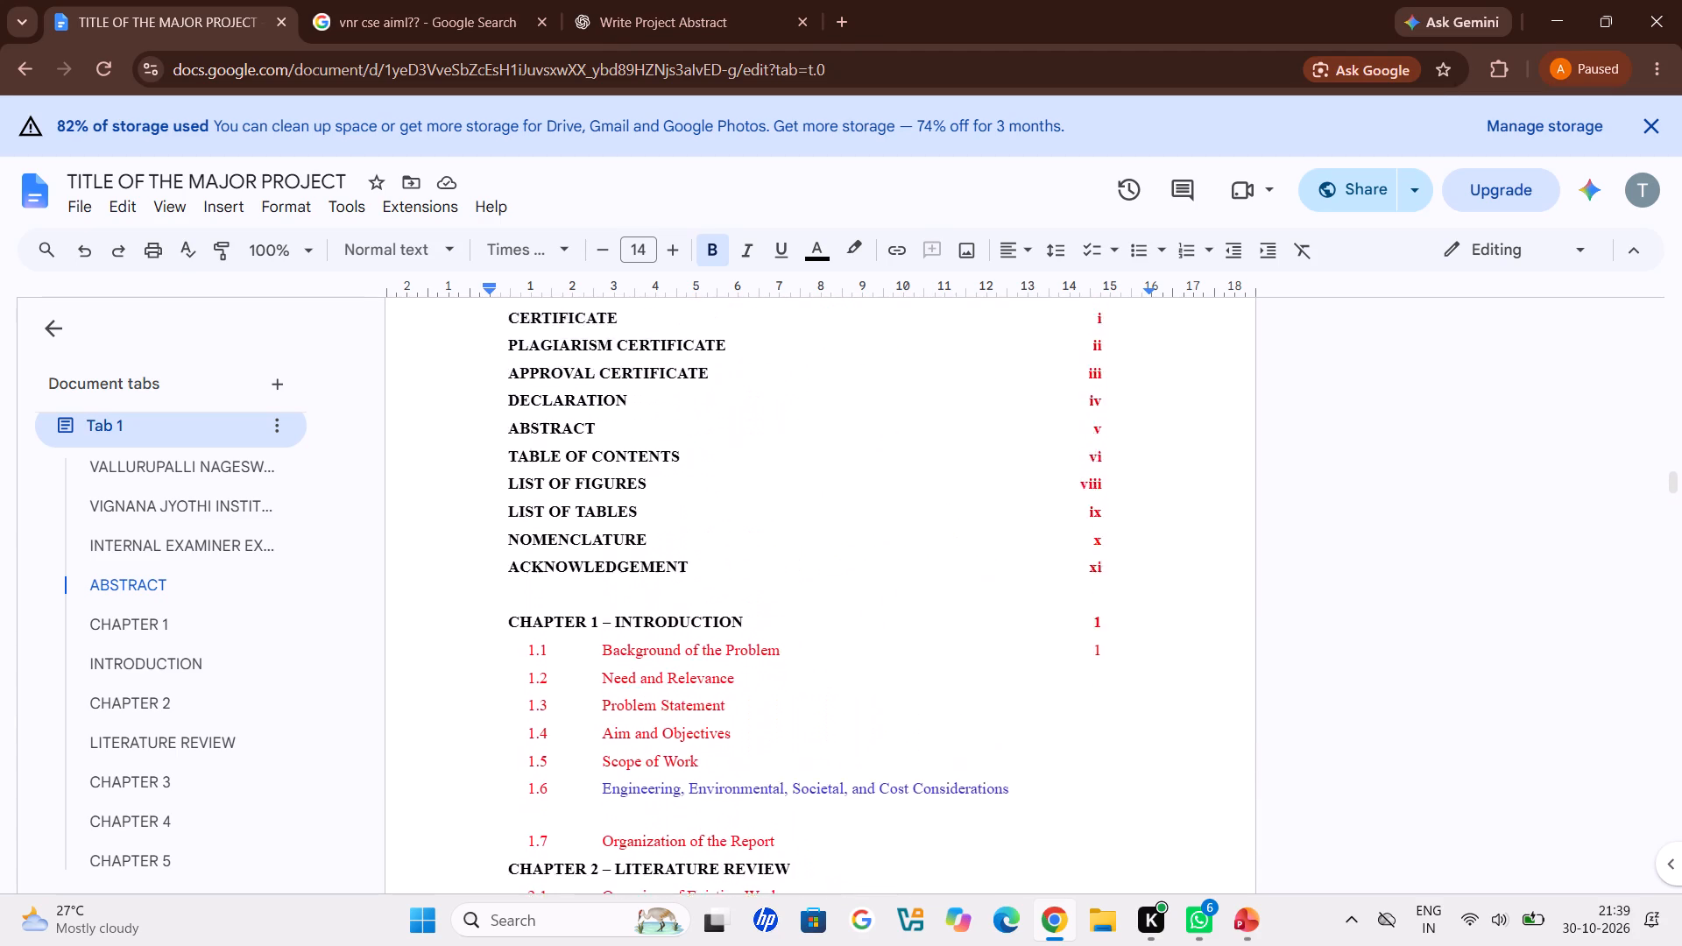
scroll(770, 664, "up", 2)
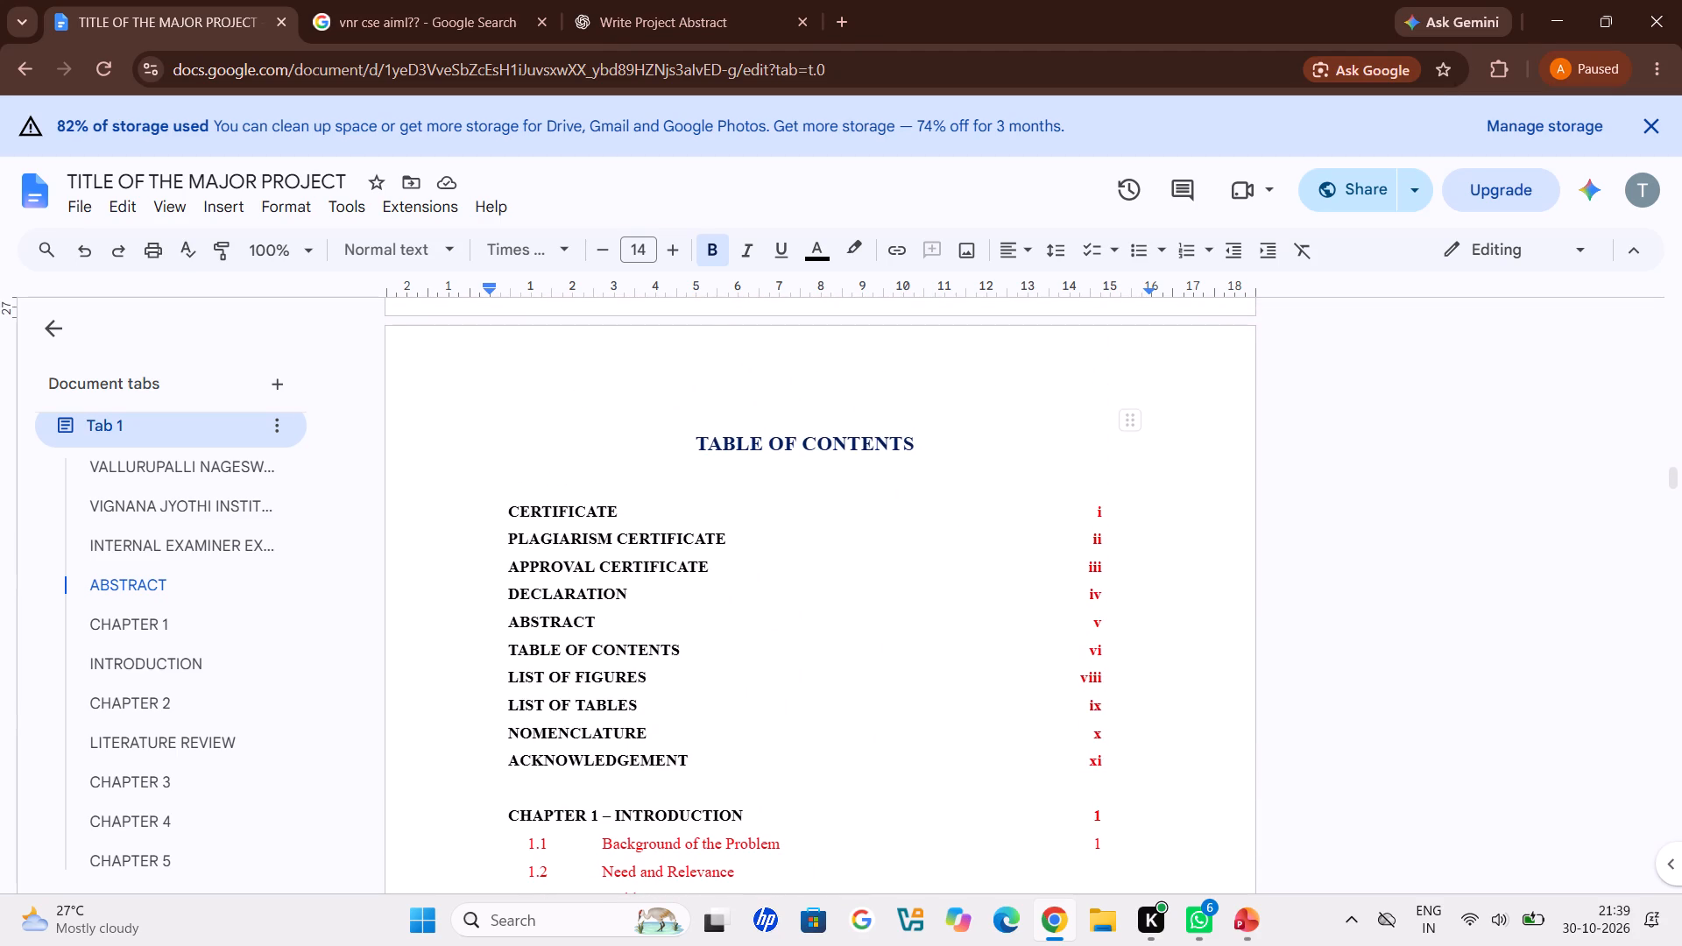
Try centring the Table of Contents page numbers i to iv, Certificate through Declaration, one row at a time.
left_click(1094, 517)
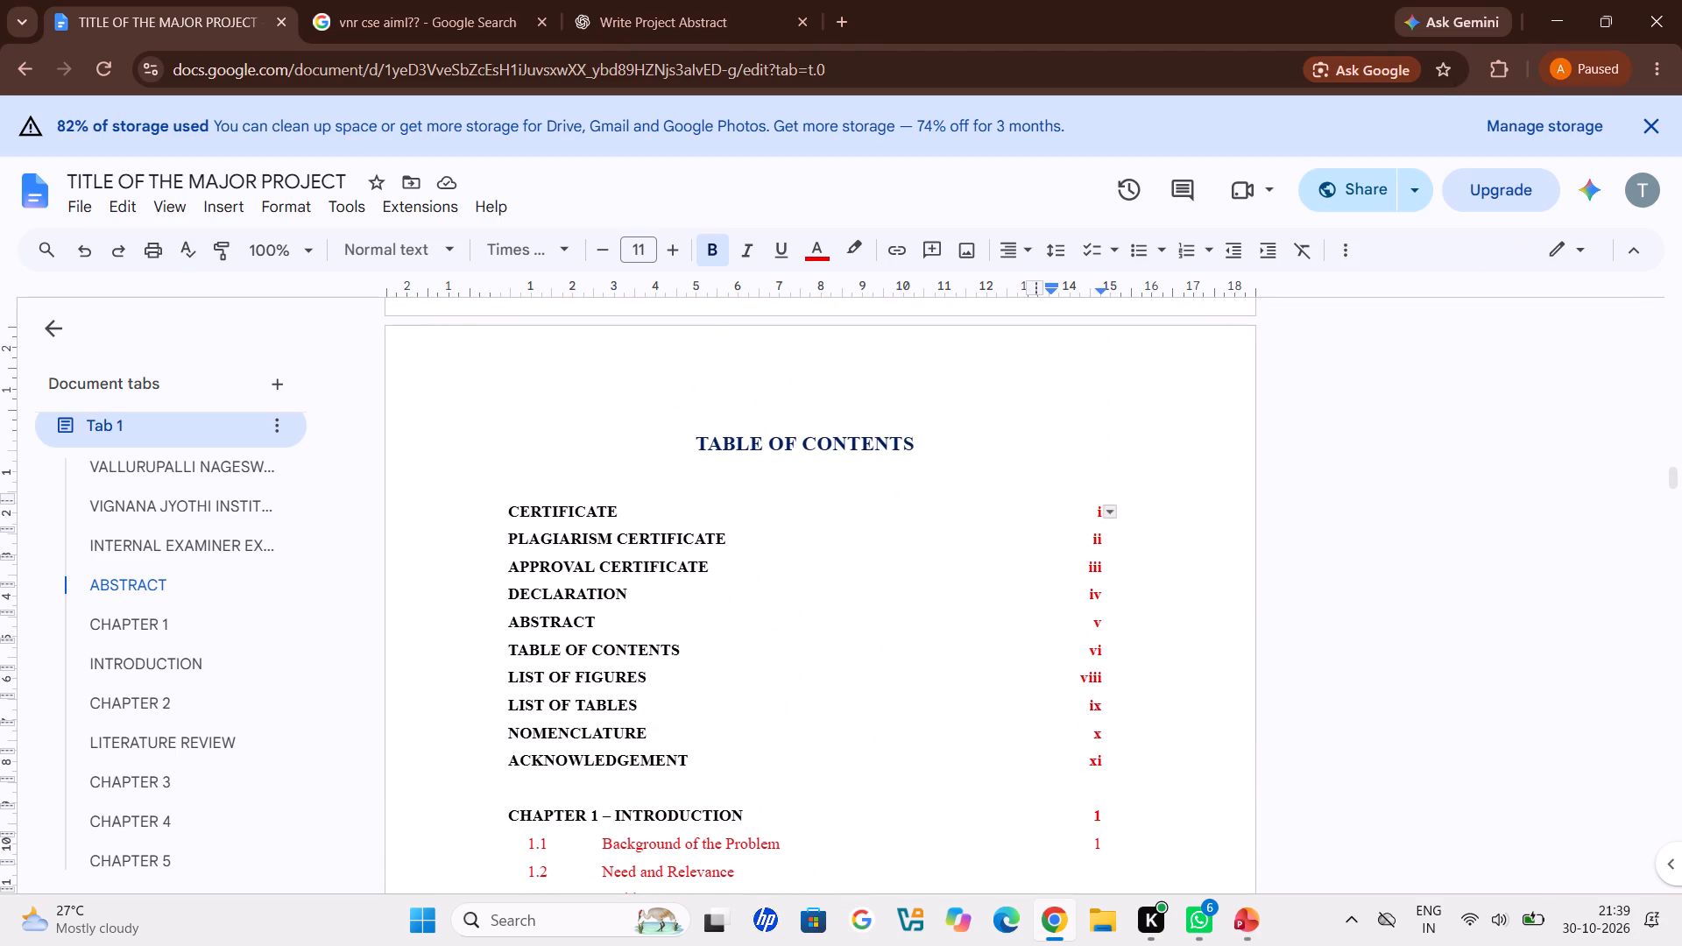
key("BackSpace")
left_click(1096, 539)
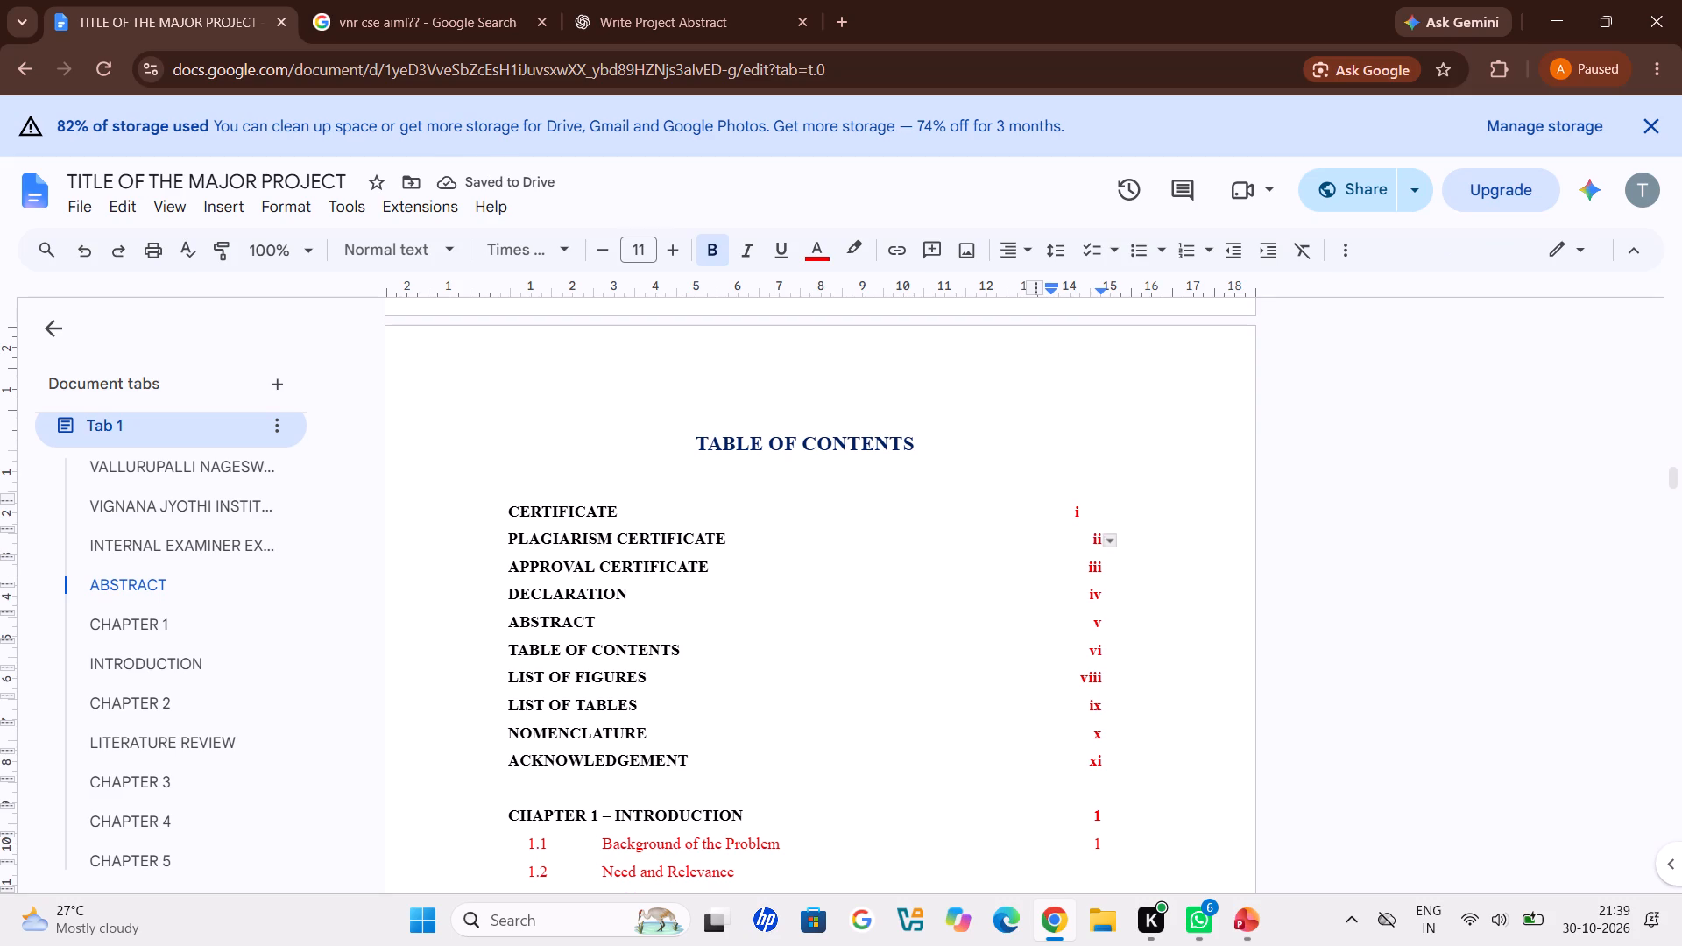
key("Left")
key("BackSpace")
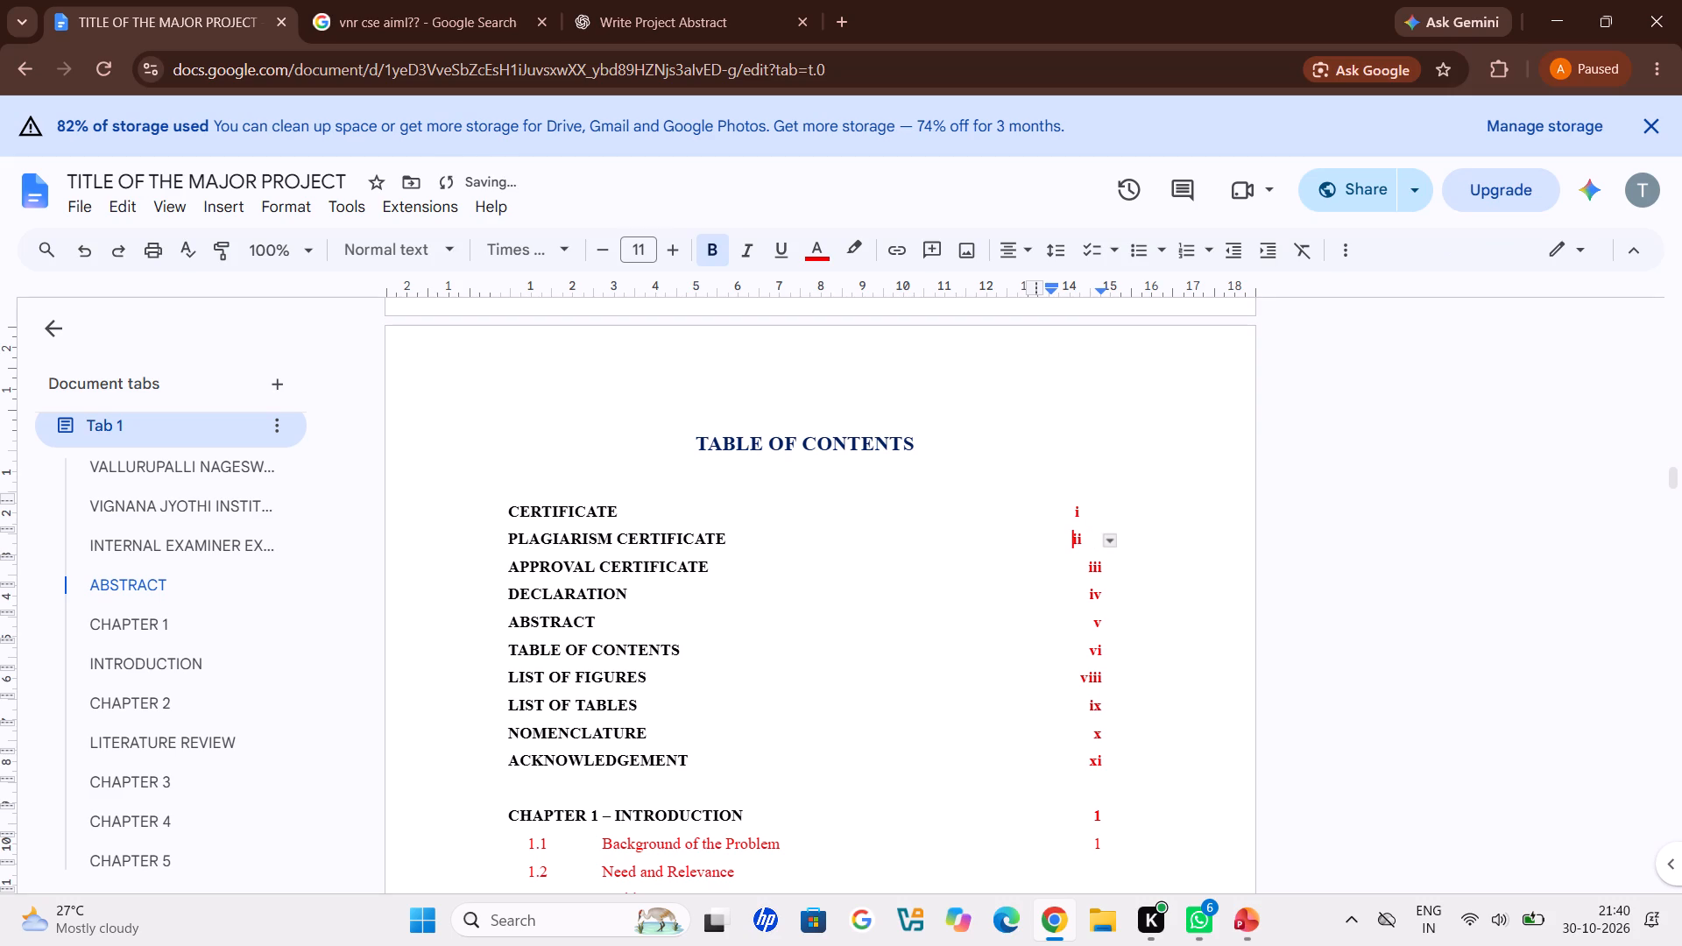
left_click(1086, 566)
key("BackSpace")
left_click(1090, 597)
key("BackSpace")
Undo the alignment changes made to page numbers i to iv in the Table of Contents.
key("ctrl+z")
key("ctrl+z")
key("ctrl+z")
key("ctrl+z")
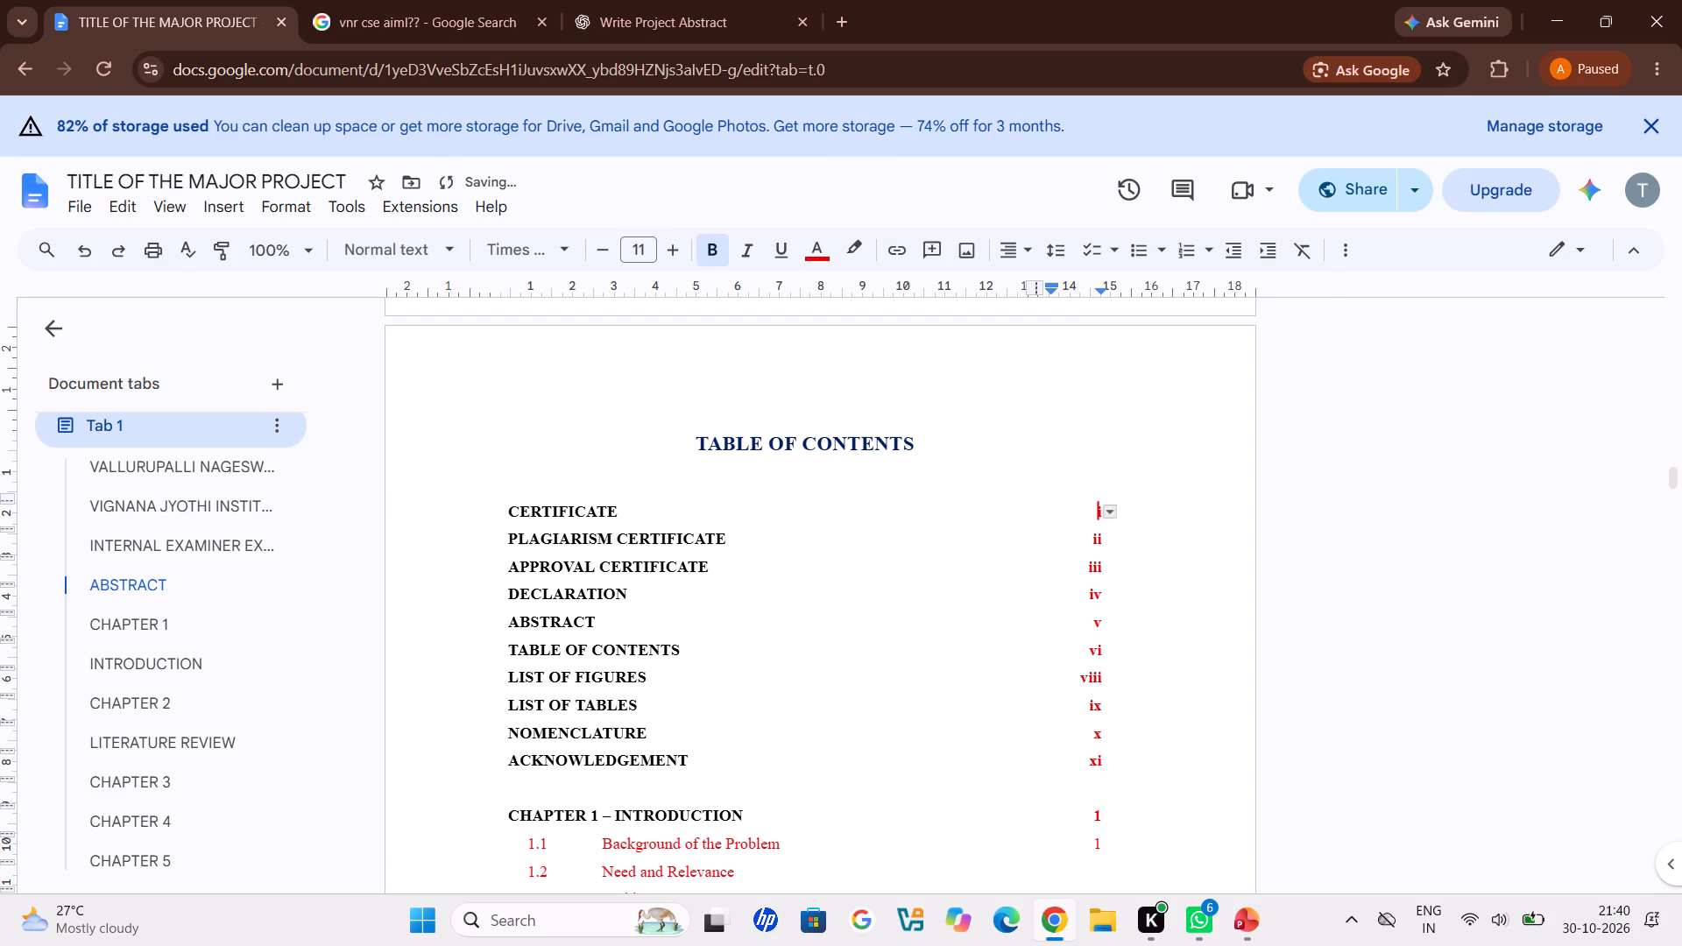
Change the text colour of Table of Contents page numbers i to xi, Certificate through Acknowledgement, to black.
left_click(1064, 532)
left_click(1130, 443)
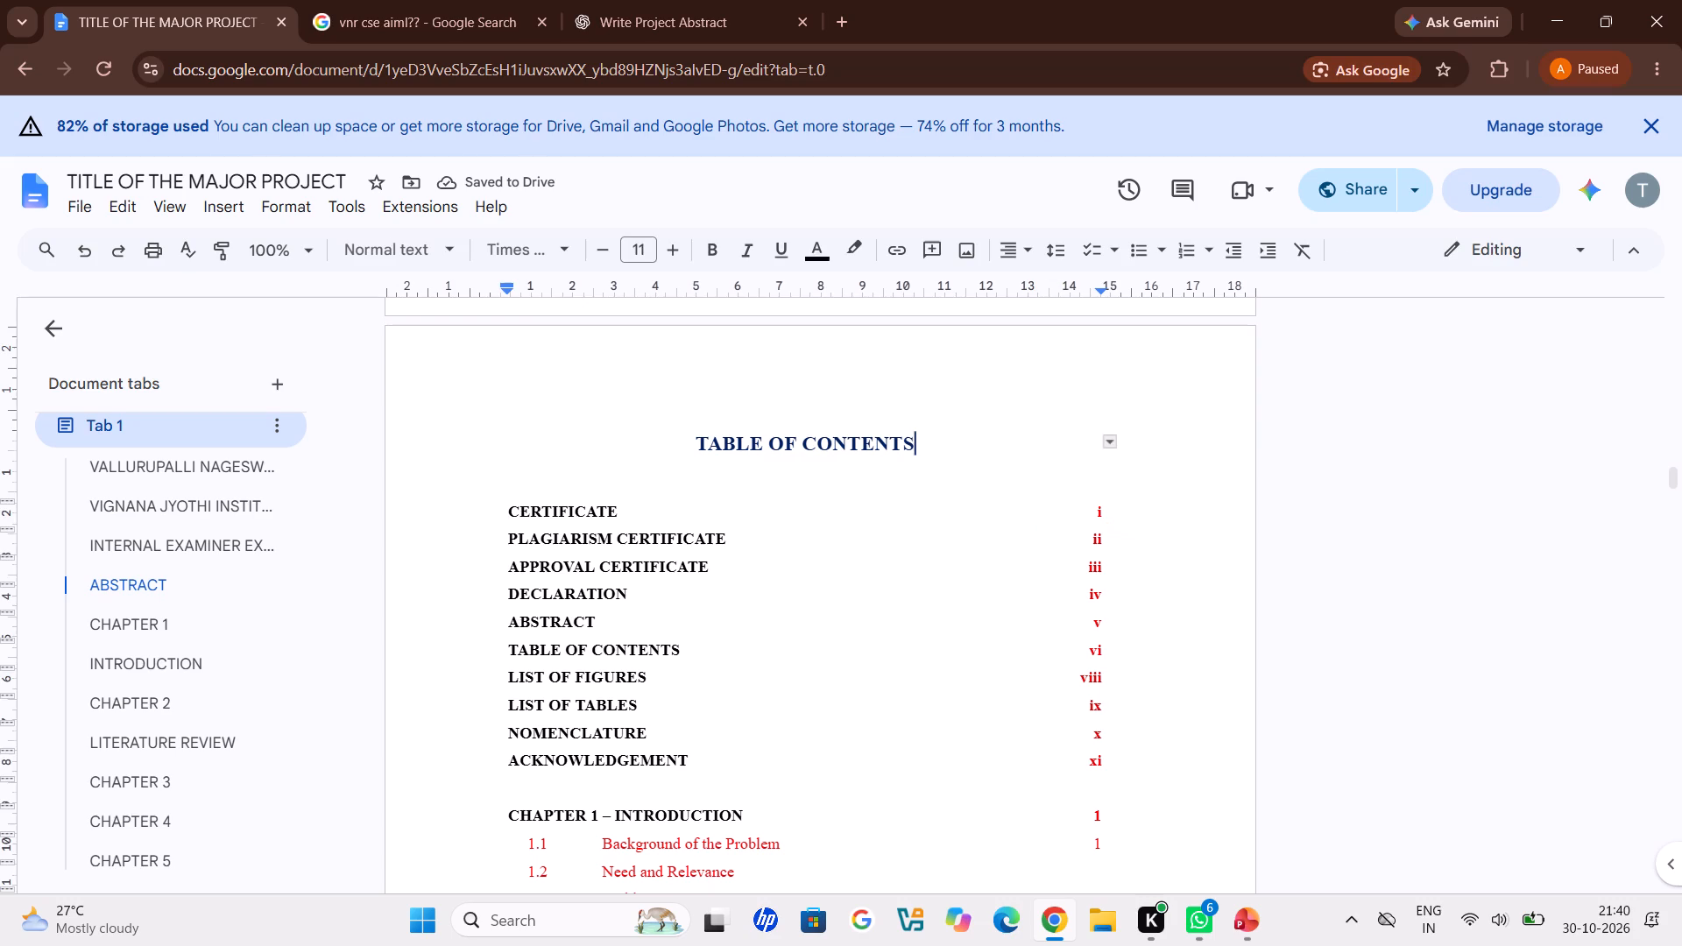
left_click_drag(1092, 512, 1097, 518)
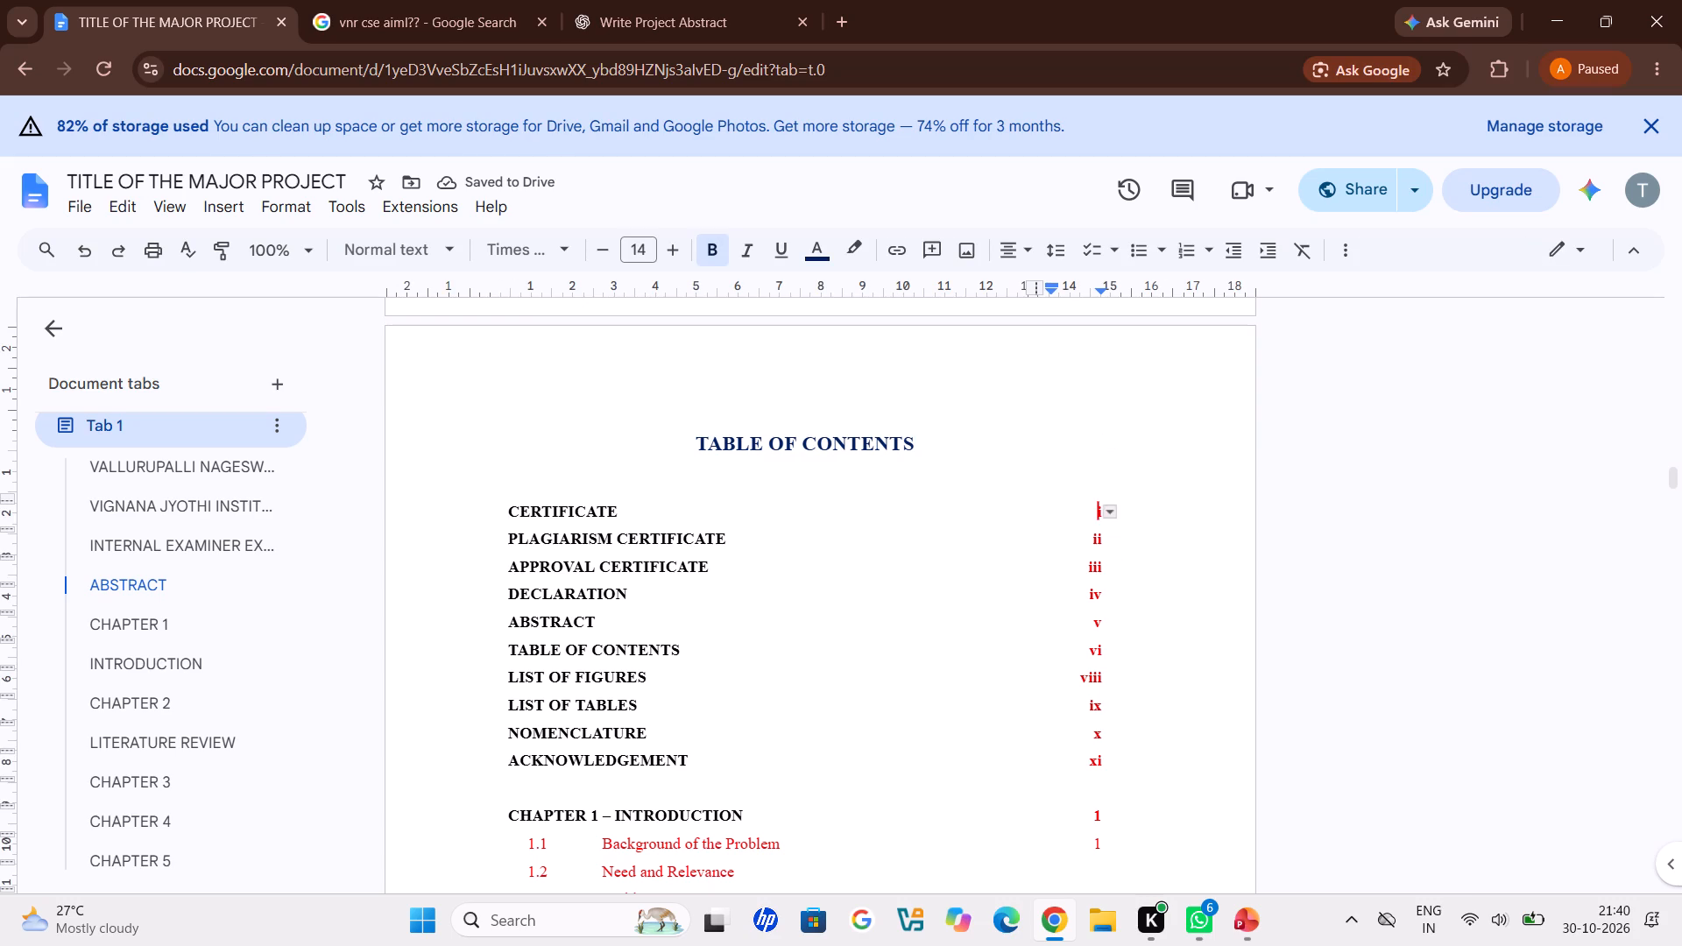
left_click_drag(1097, 518, 1112, 612)
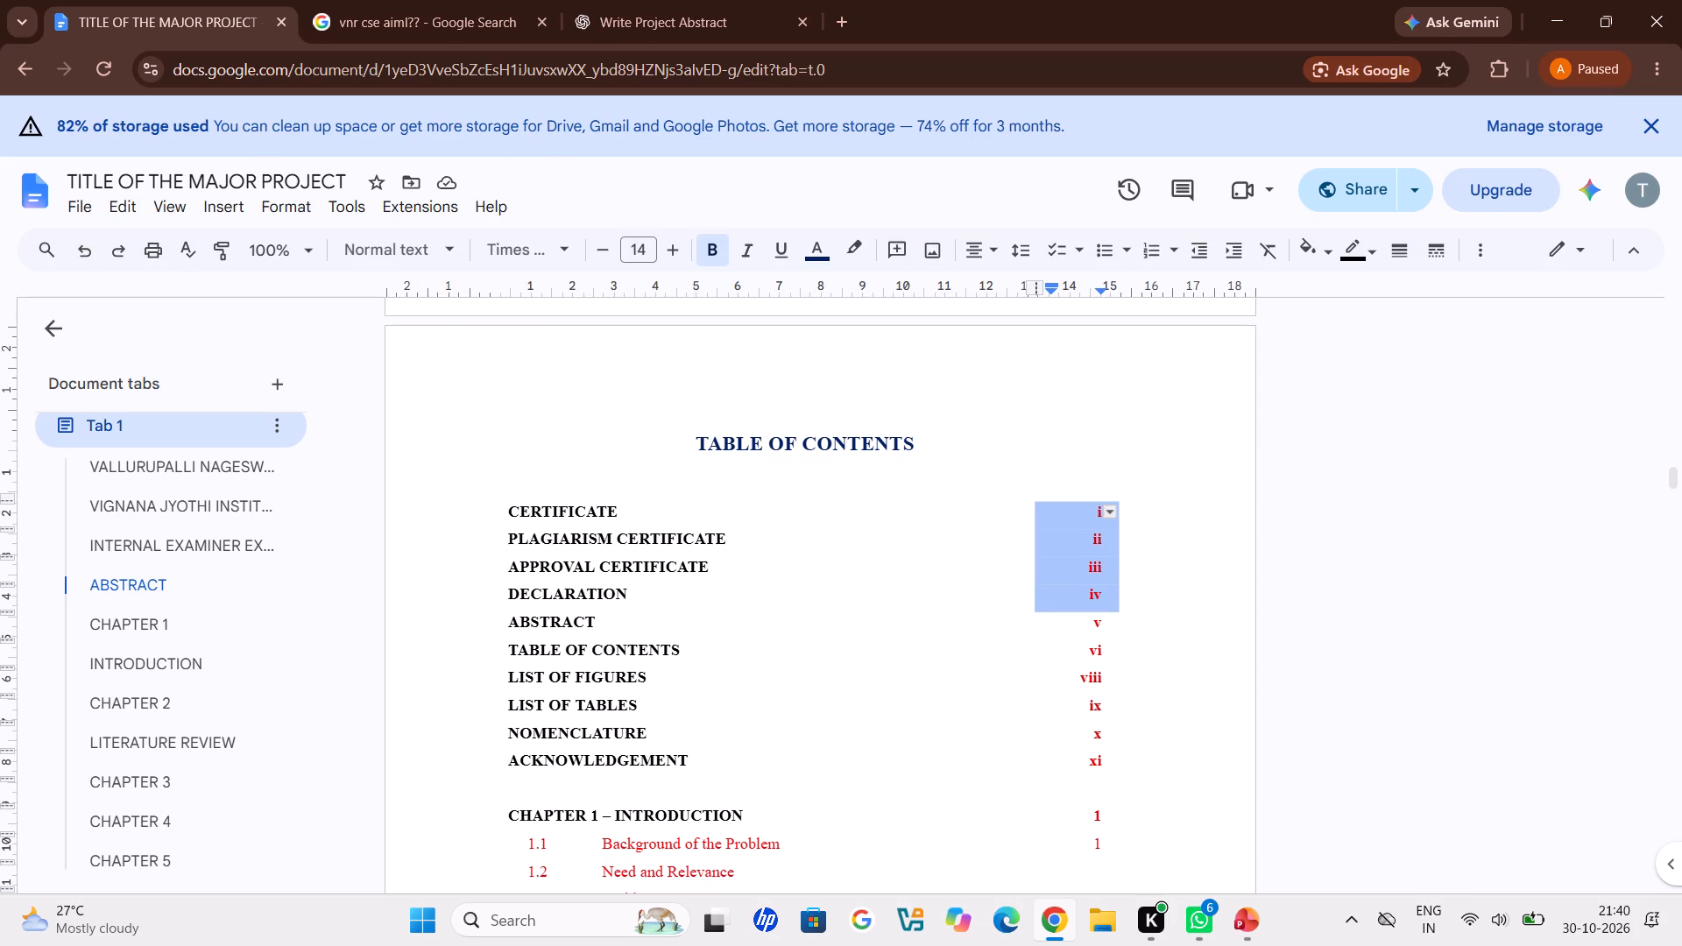
left_click_drag(1112, 612, 1113, 626)
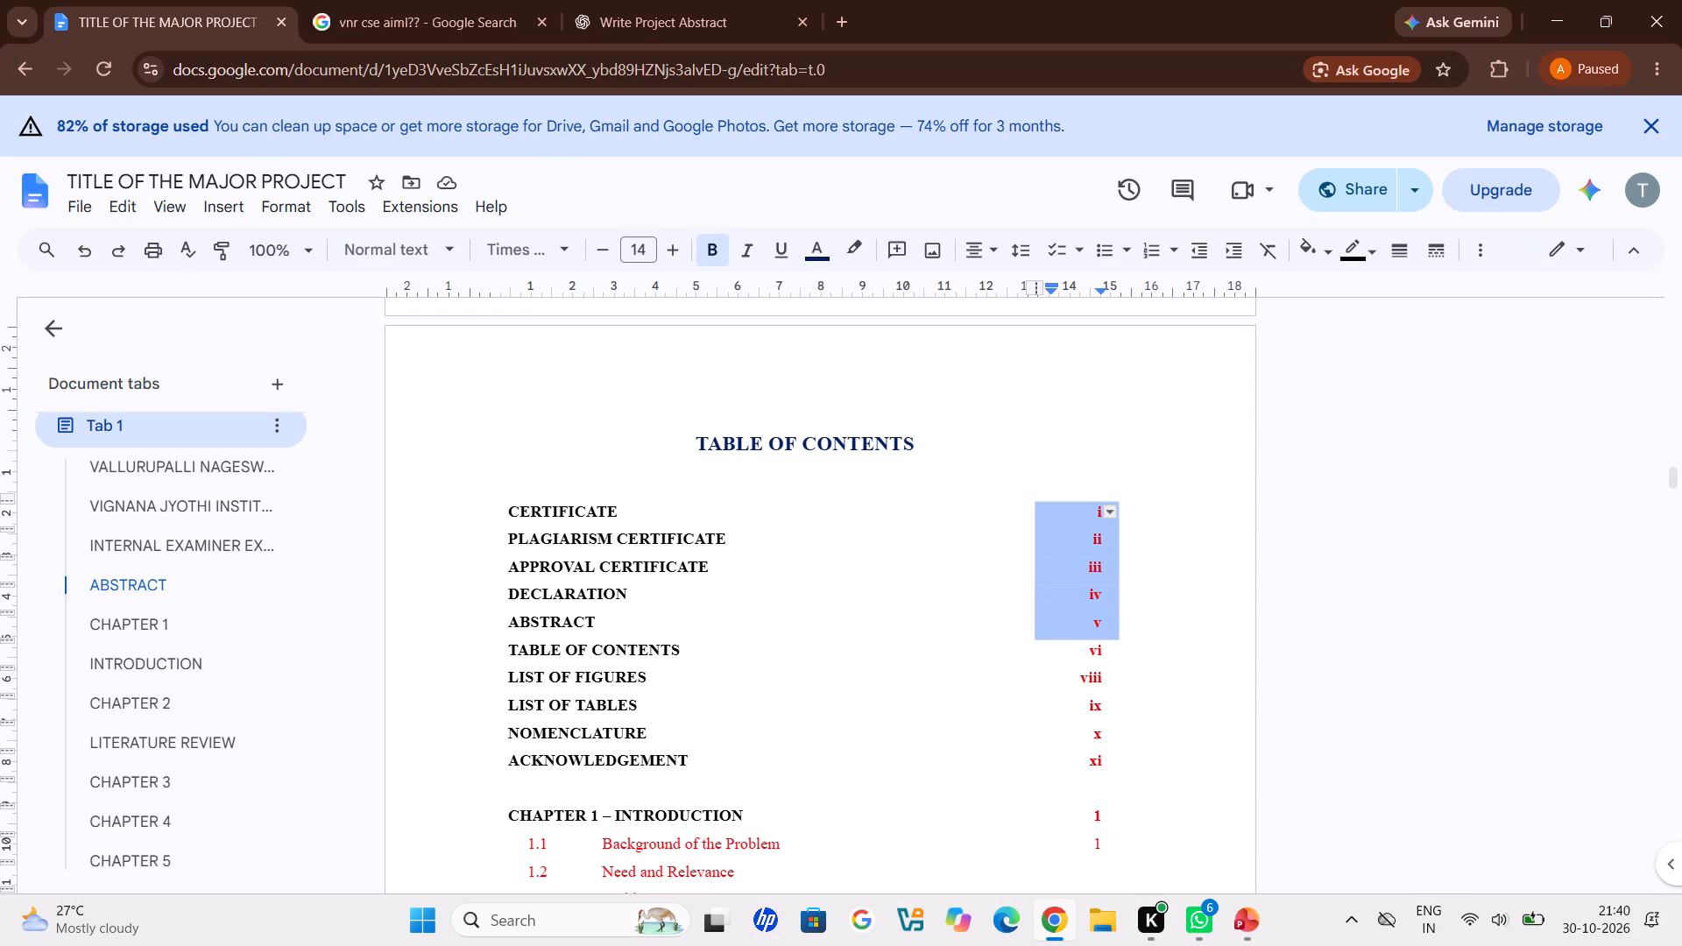
left_click_drag(1113, 626, 1113, 656)
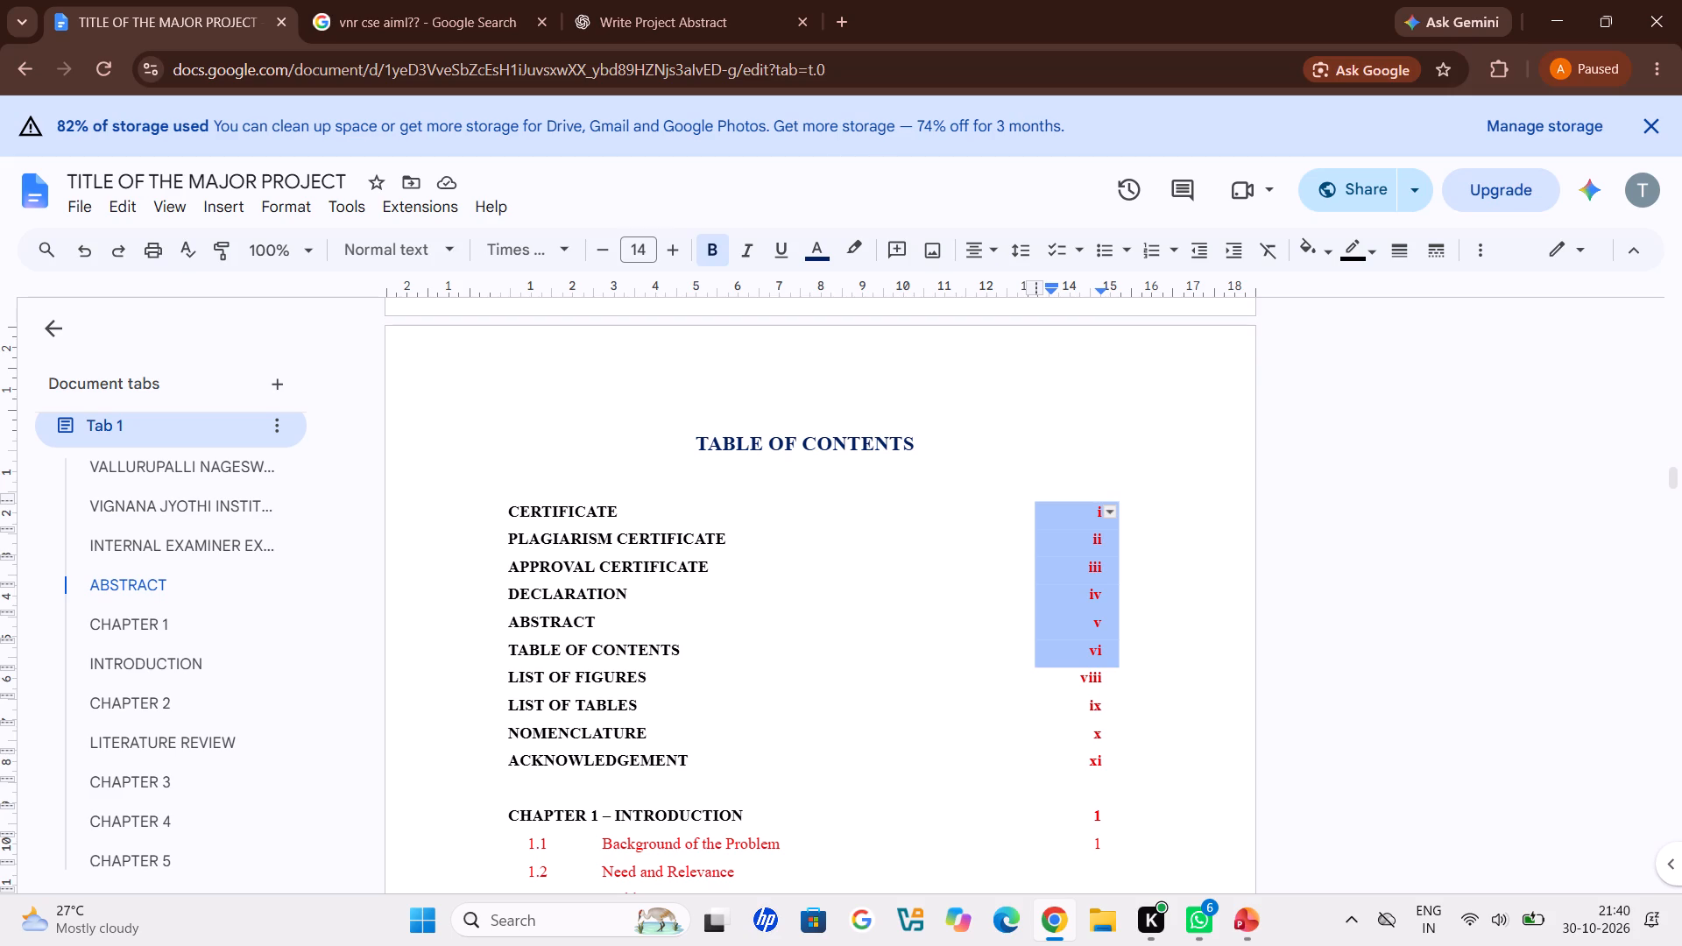
left_click_drag(1113, 656, 1113, 707)
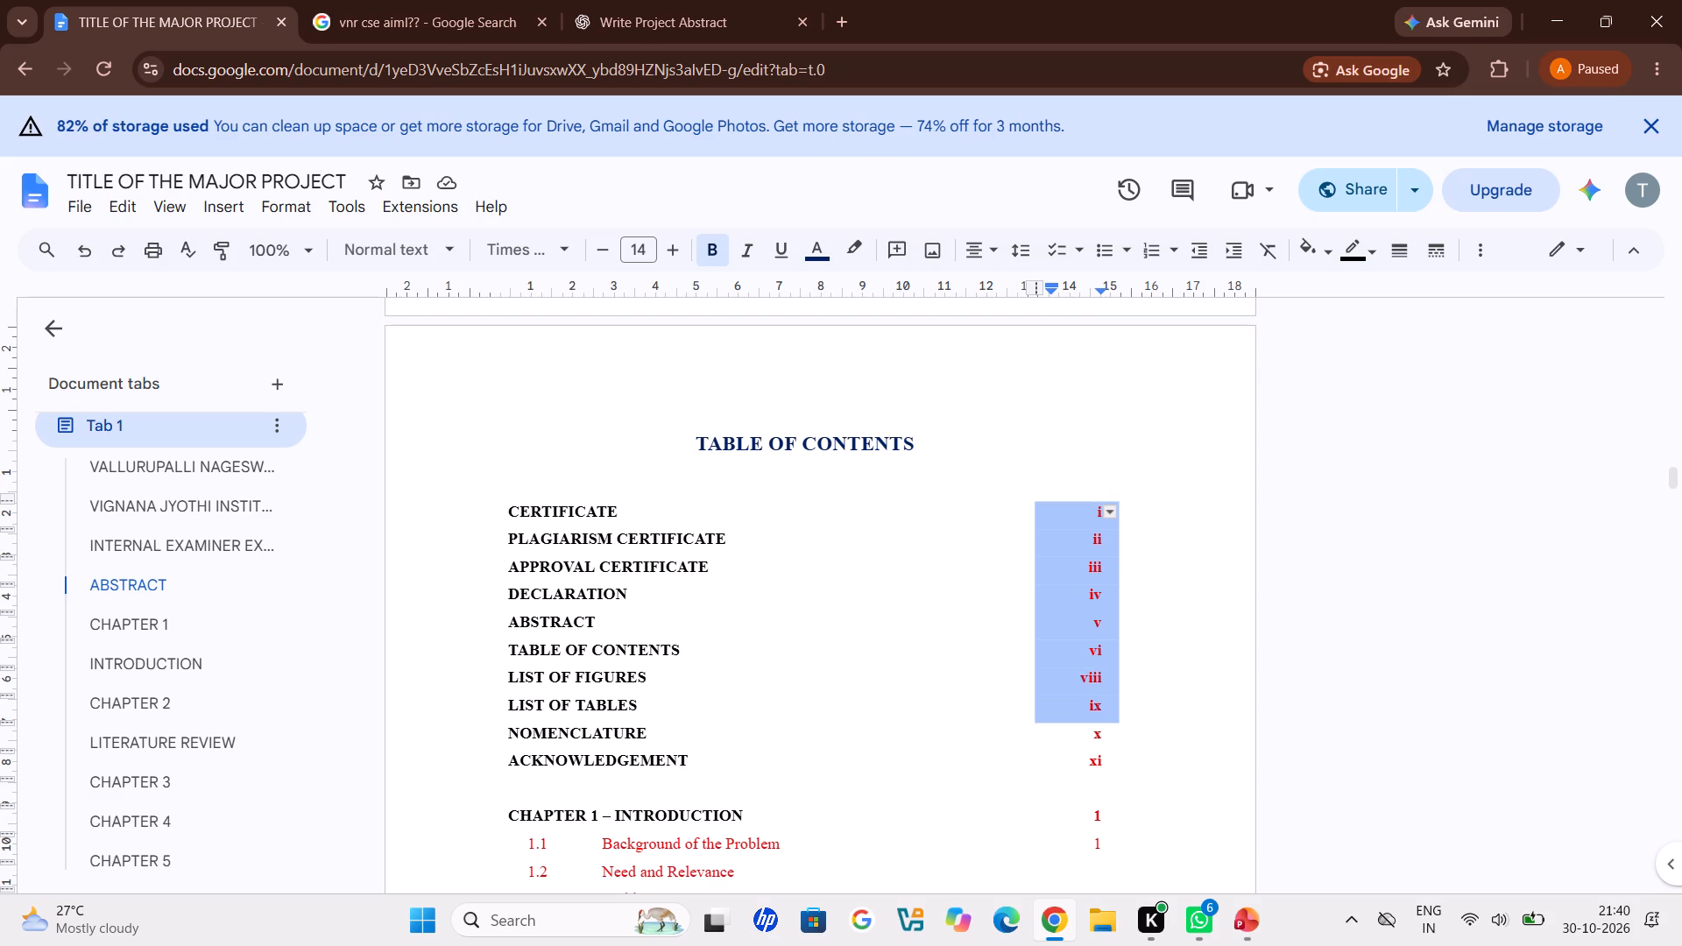
left_click_drag(1113, 707, 1115, 737)
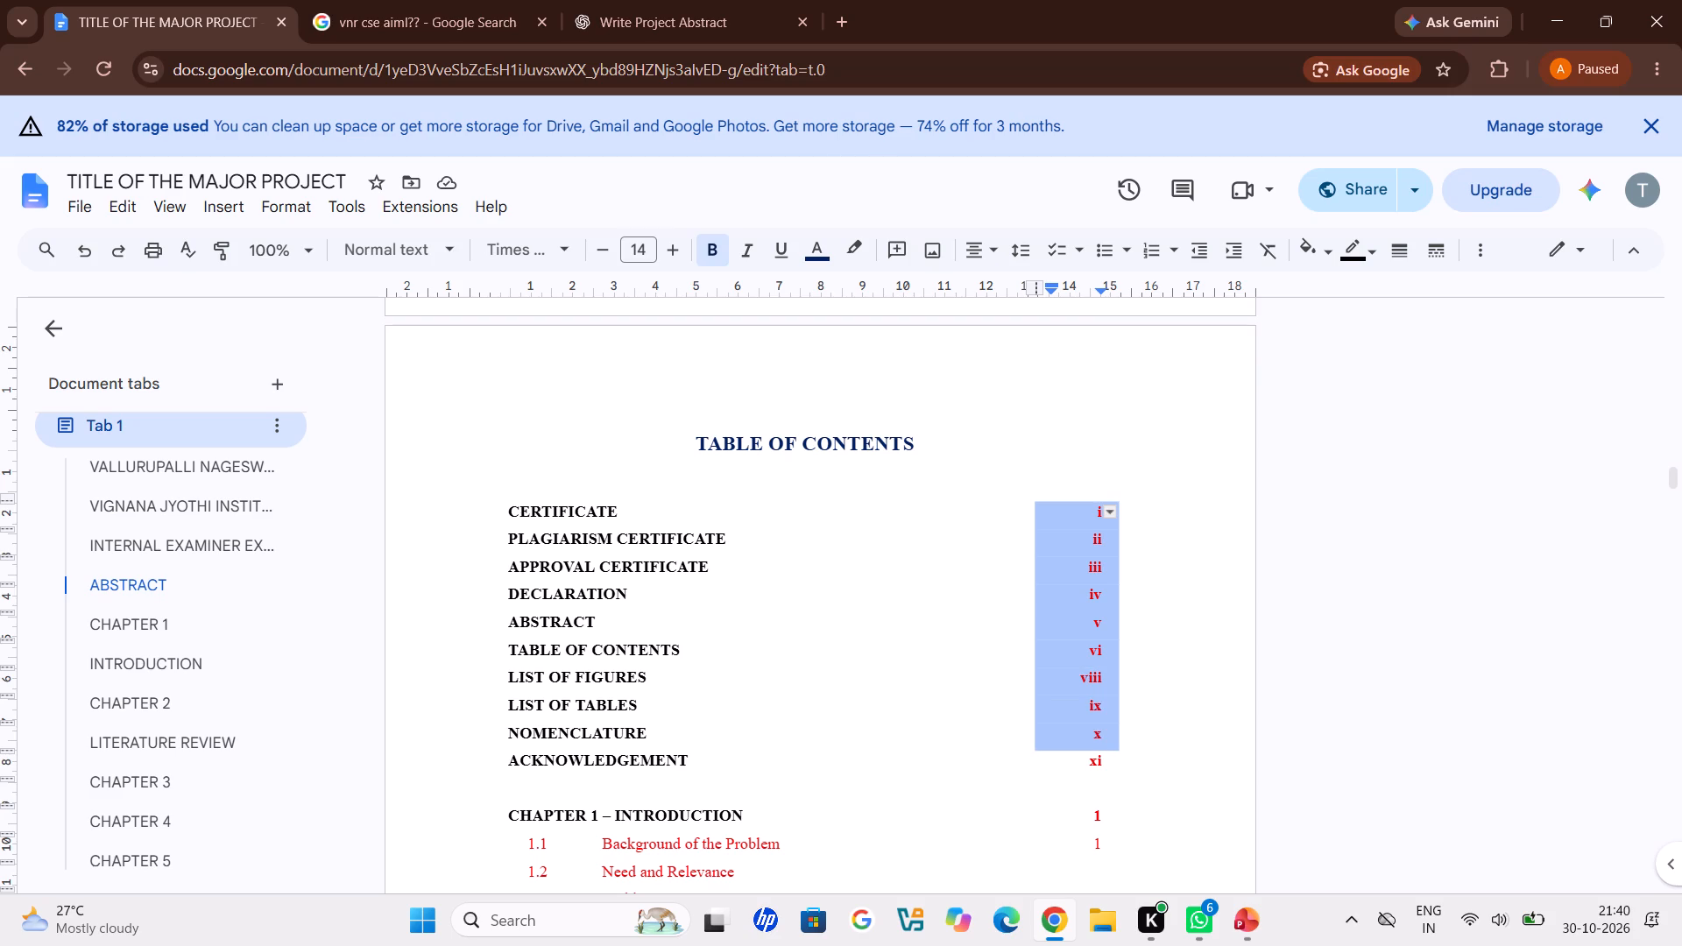
left_click_drag(1115, 737, 1113, 774)
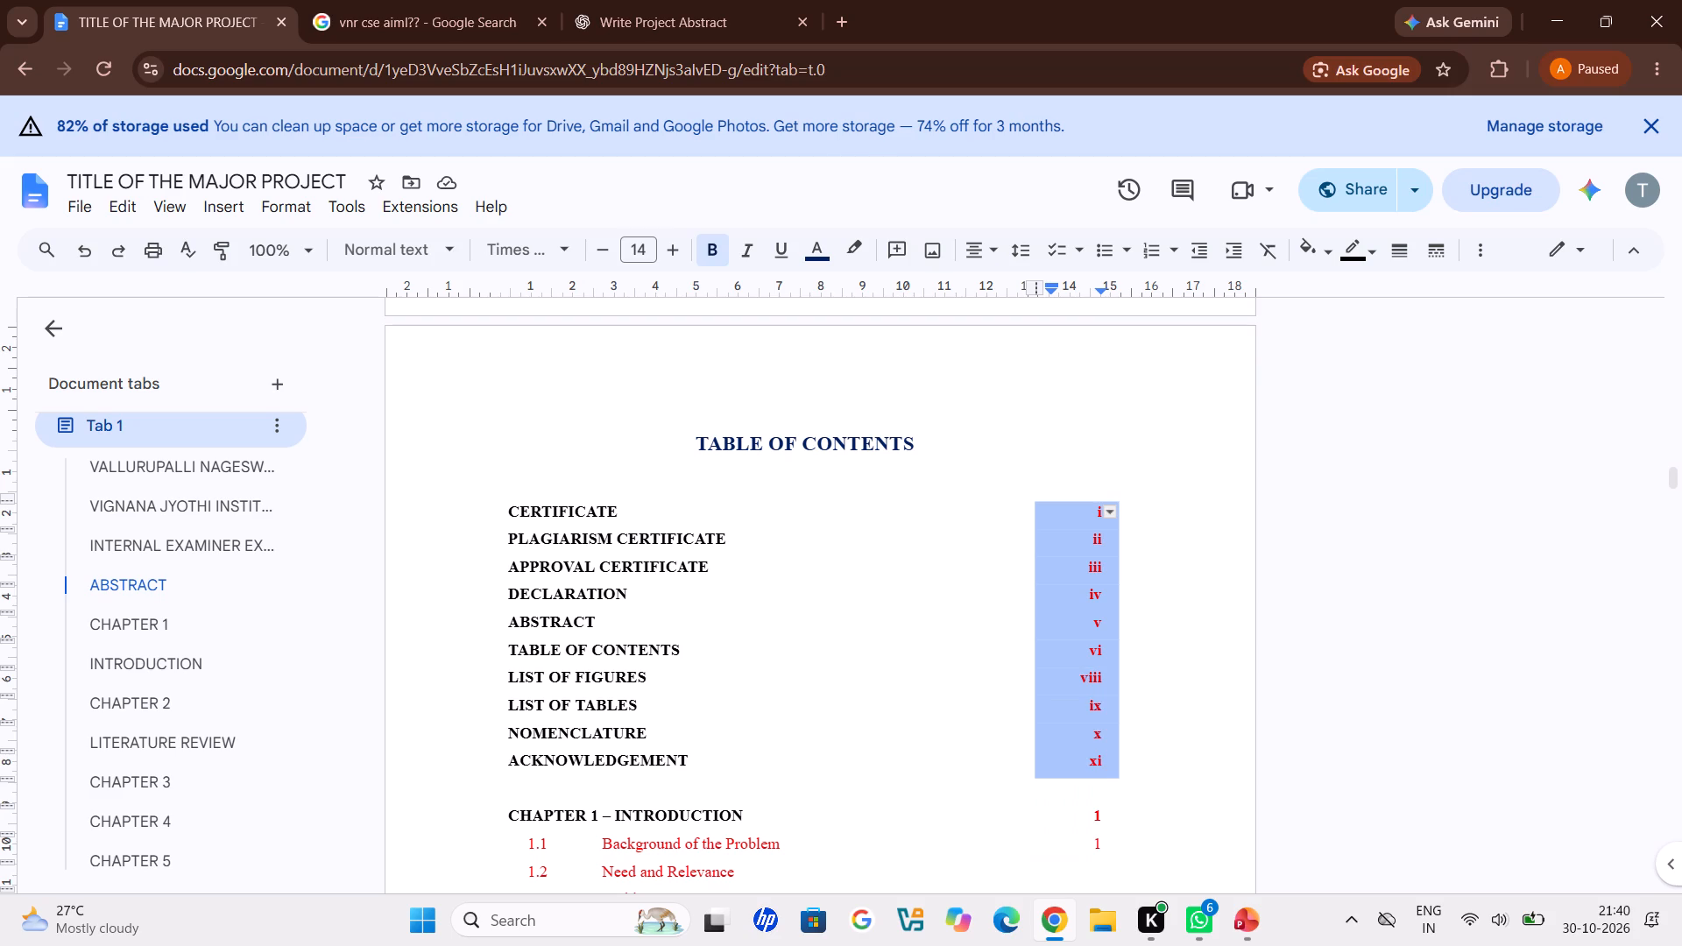
left_click_drag(1113, 774, 1113, 765)
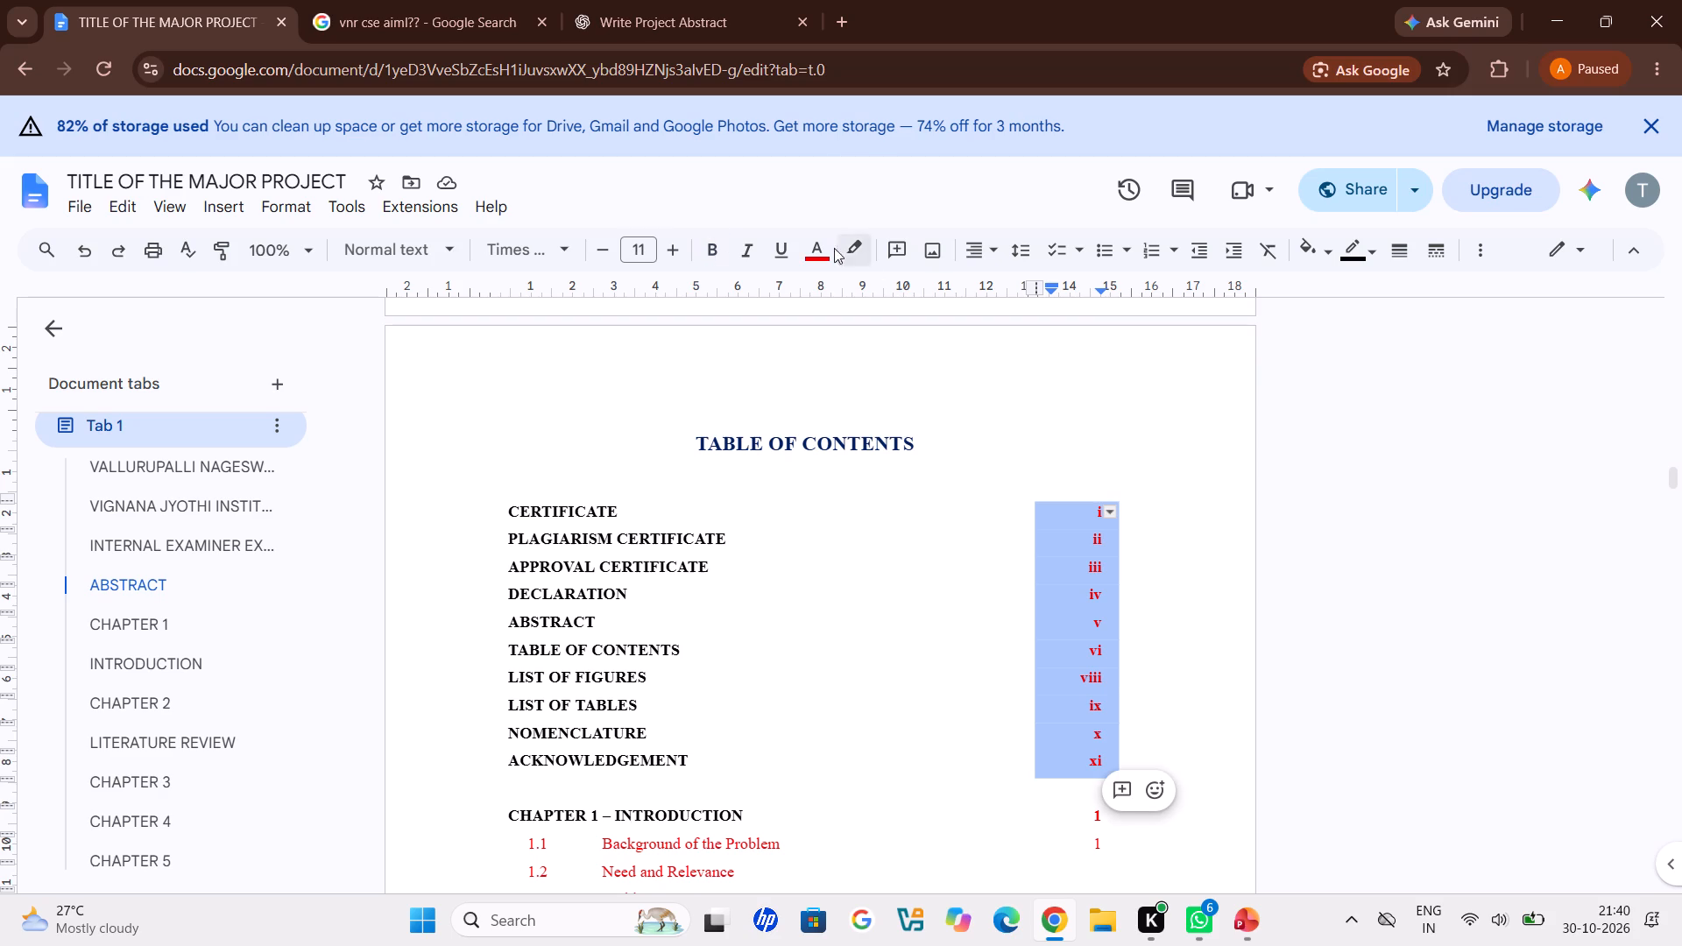
left_click(819, 248)
left_click(822, 290)
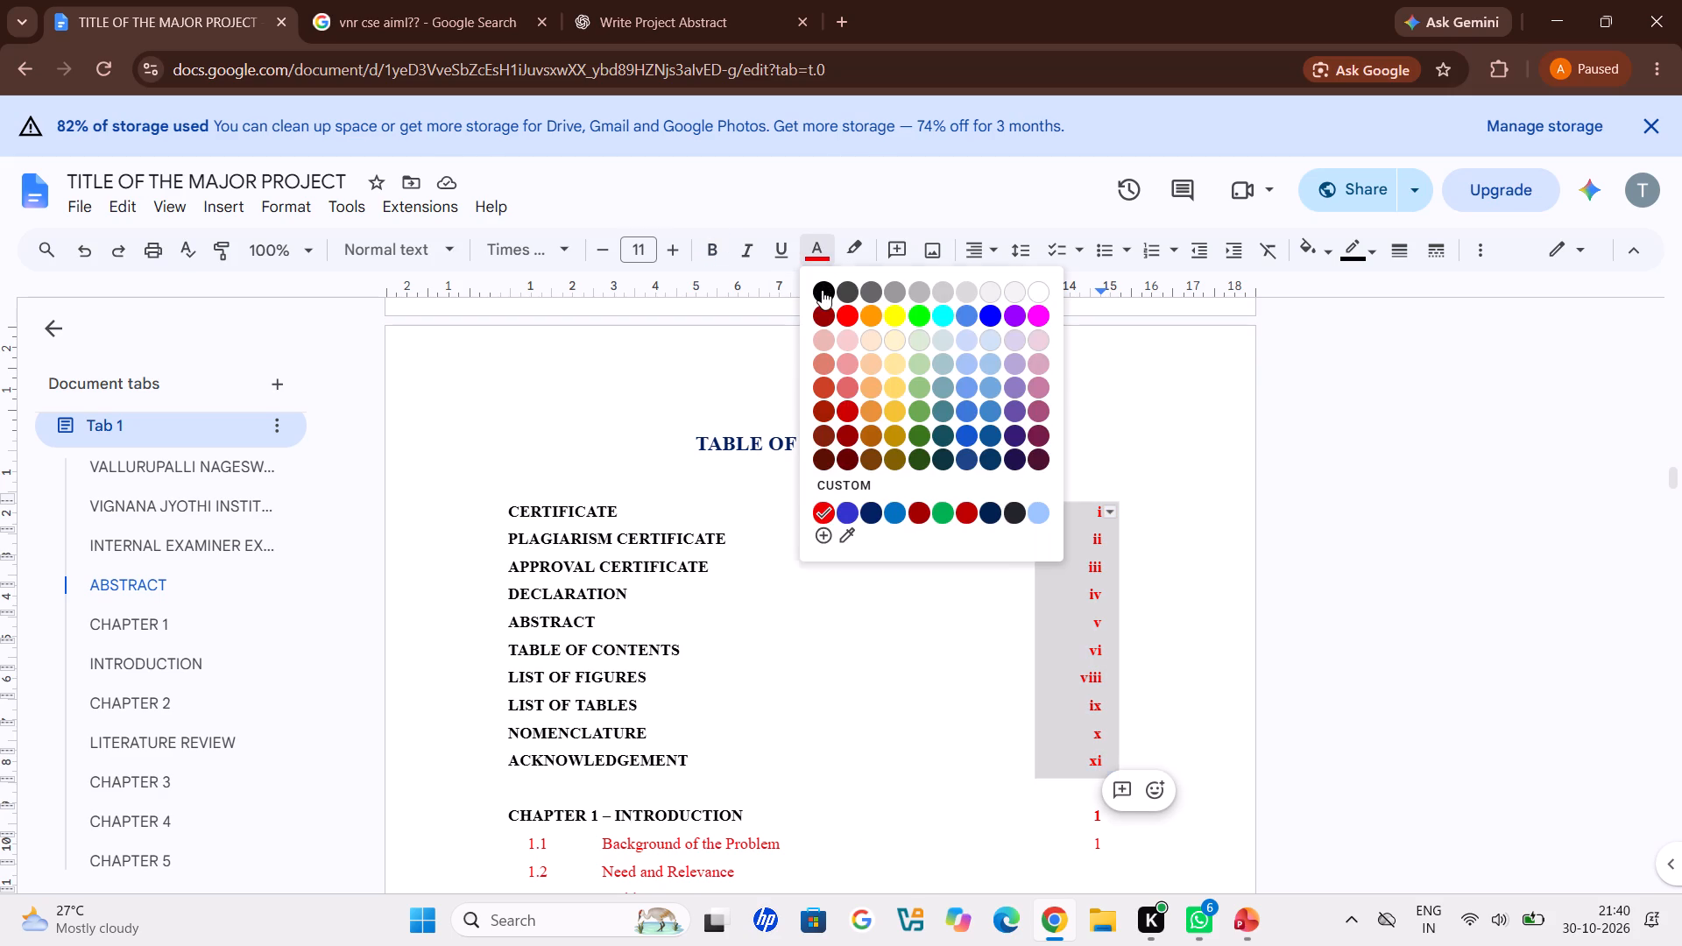
left_click(1084, 447)
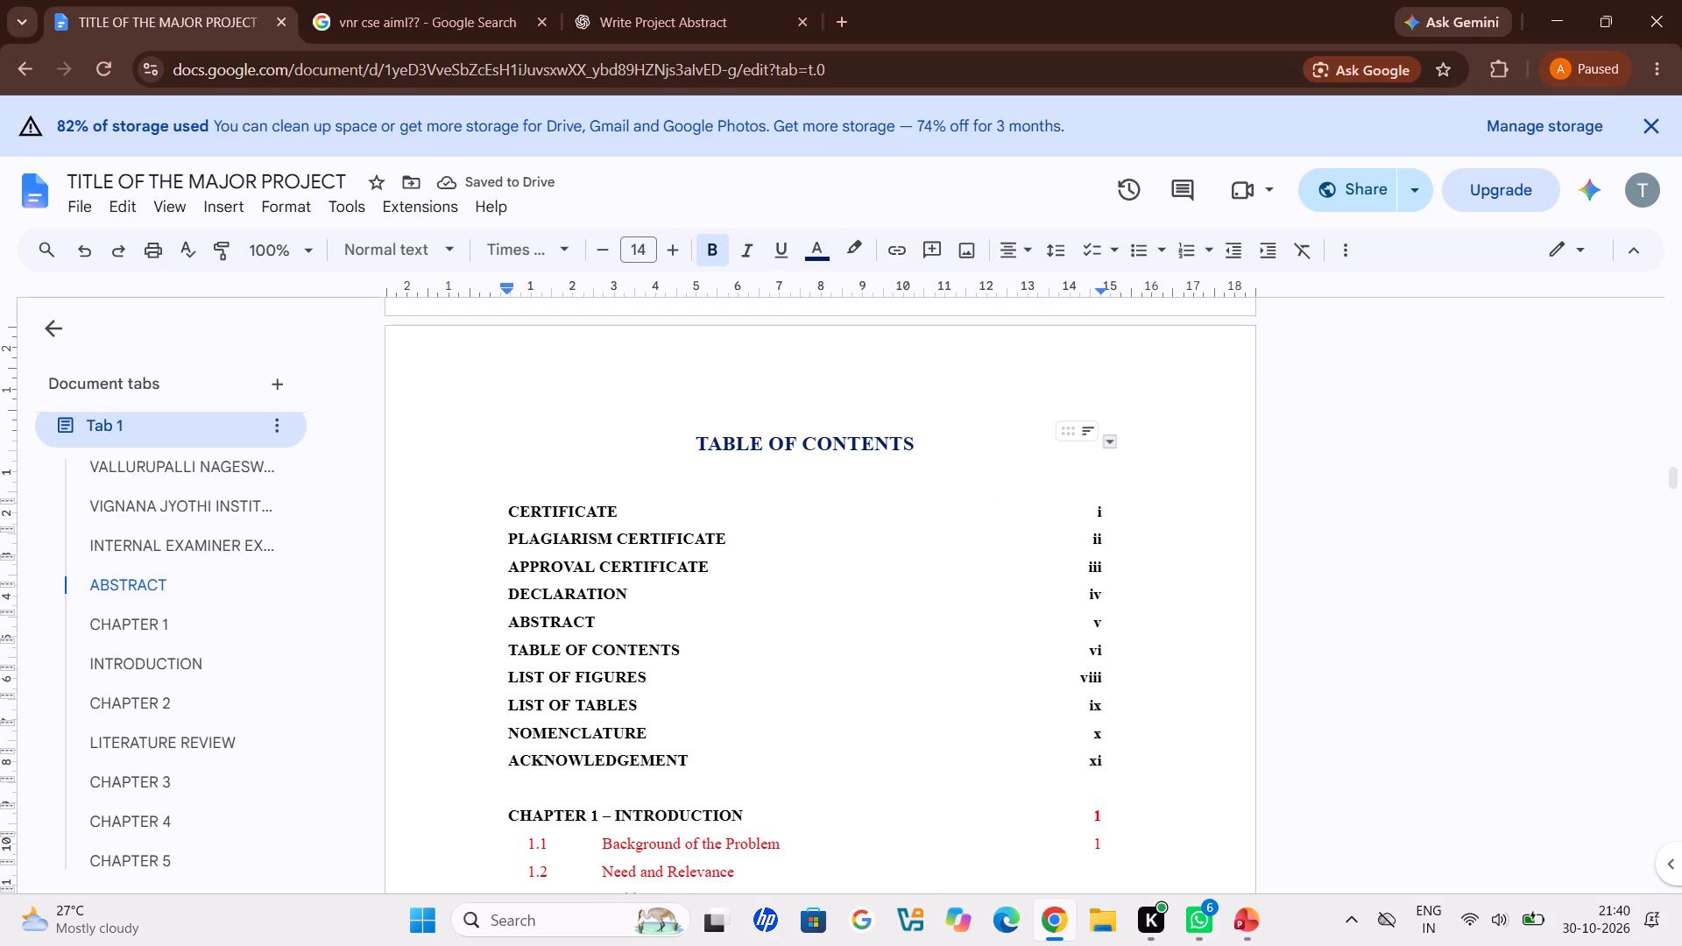
Change the page numbers of the Chapter 1 – Introduction heading and entry 1.1 to black text.
scroll(1084, 447, "down", 1)
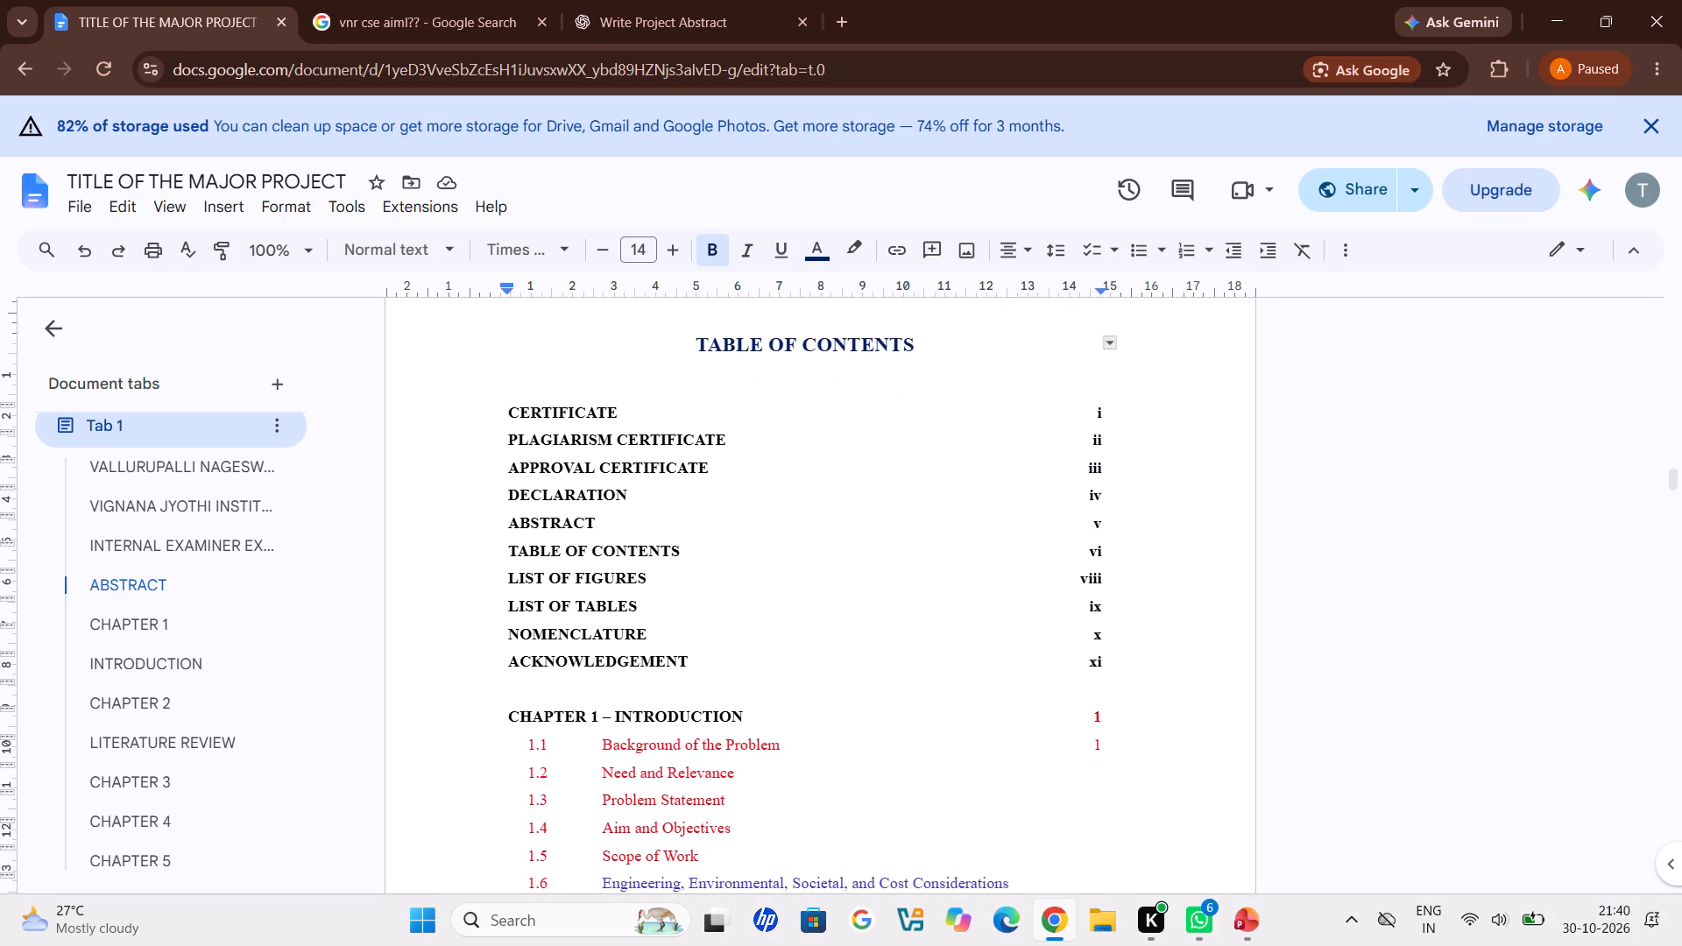
scroll(1084, 447, "down", 1)
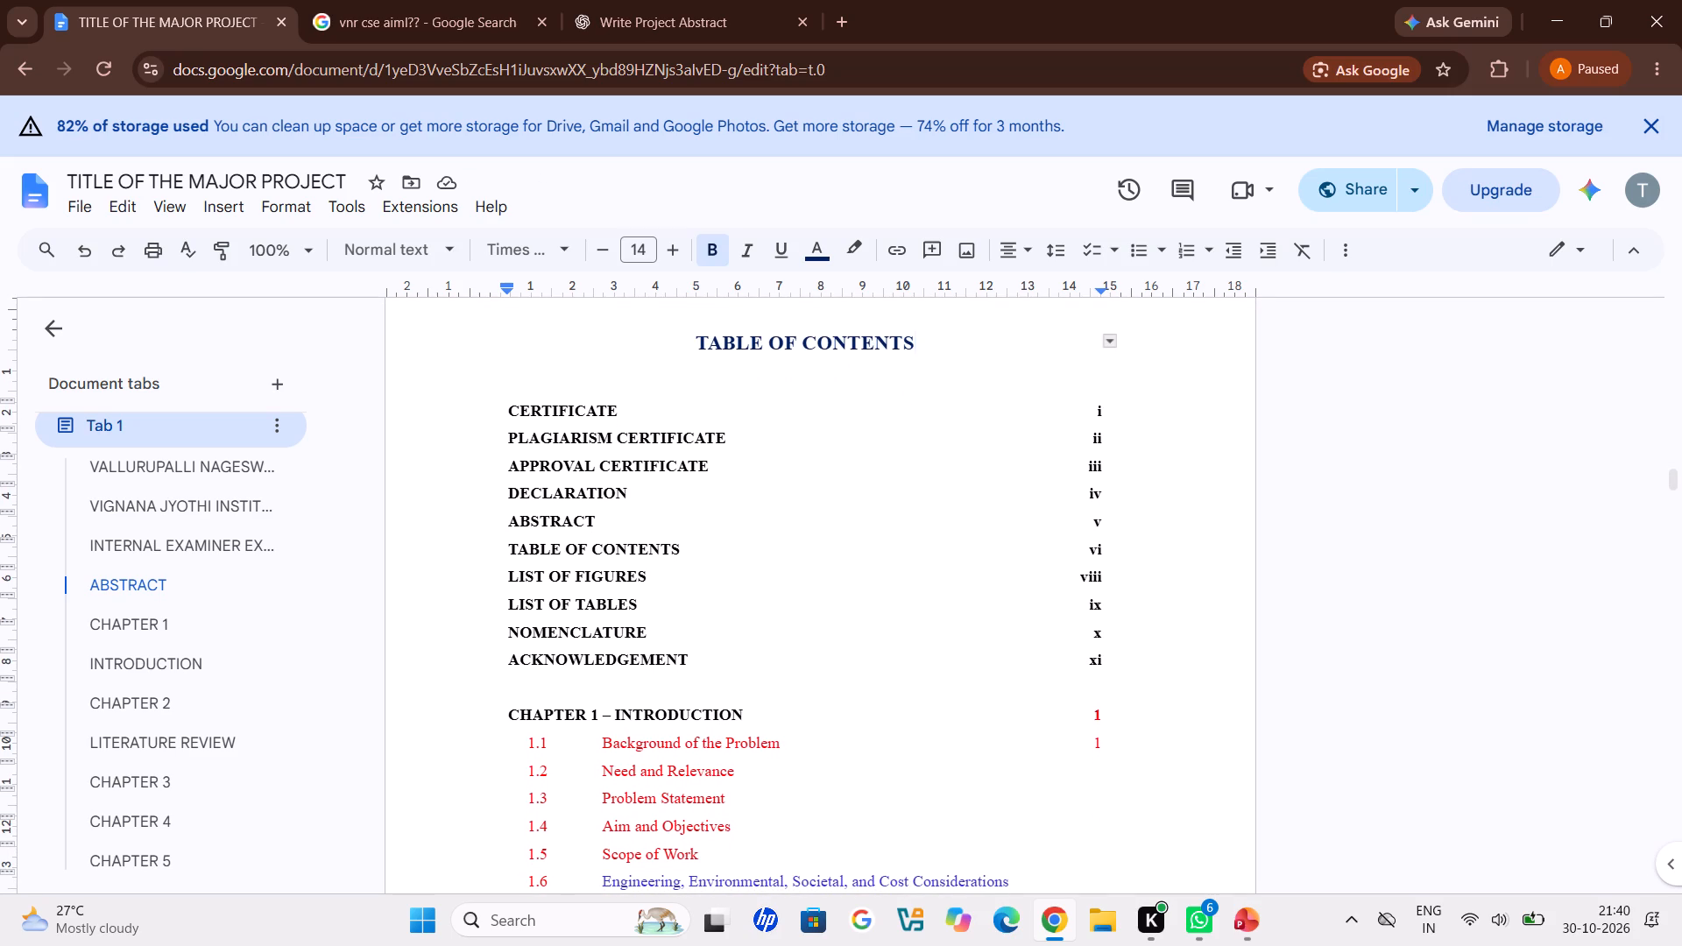
scroll(1085, 594, "down", 2)
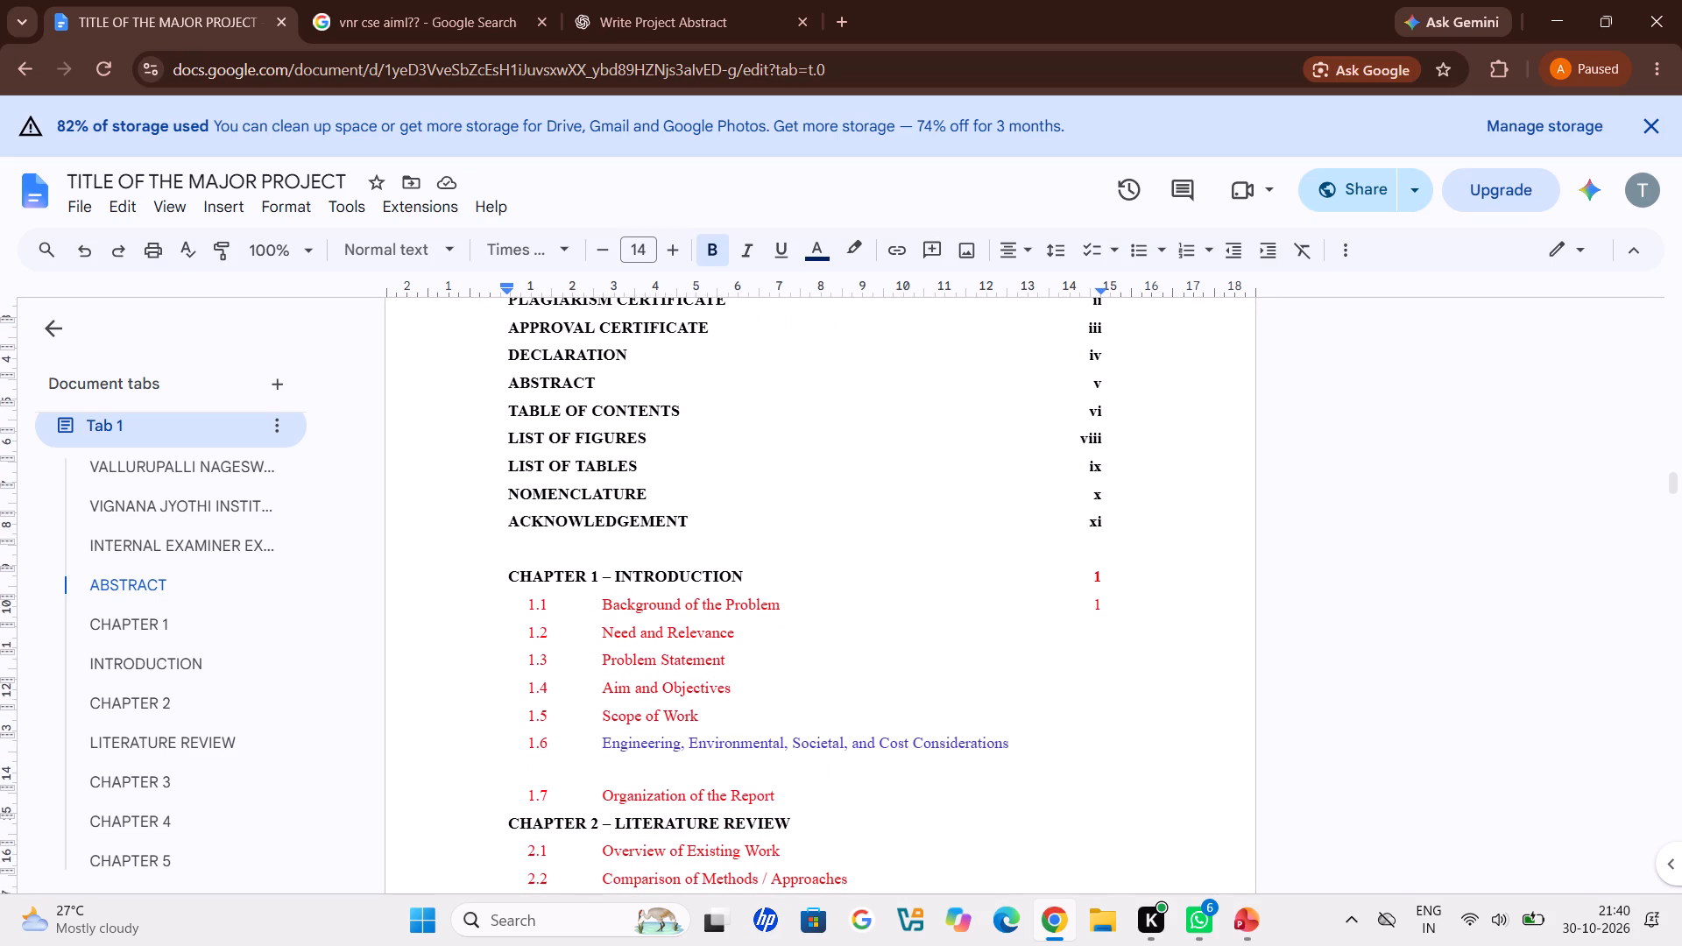
left_click_drag(1090, 576, 1120, 612)
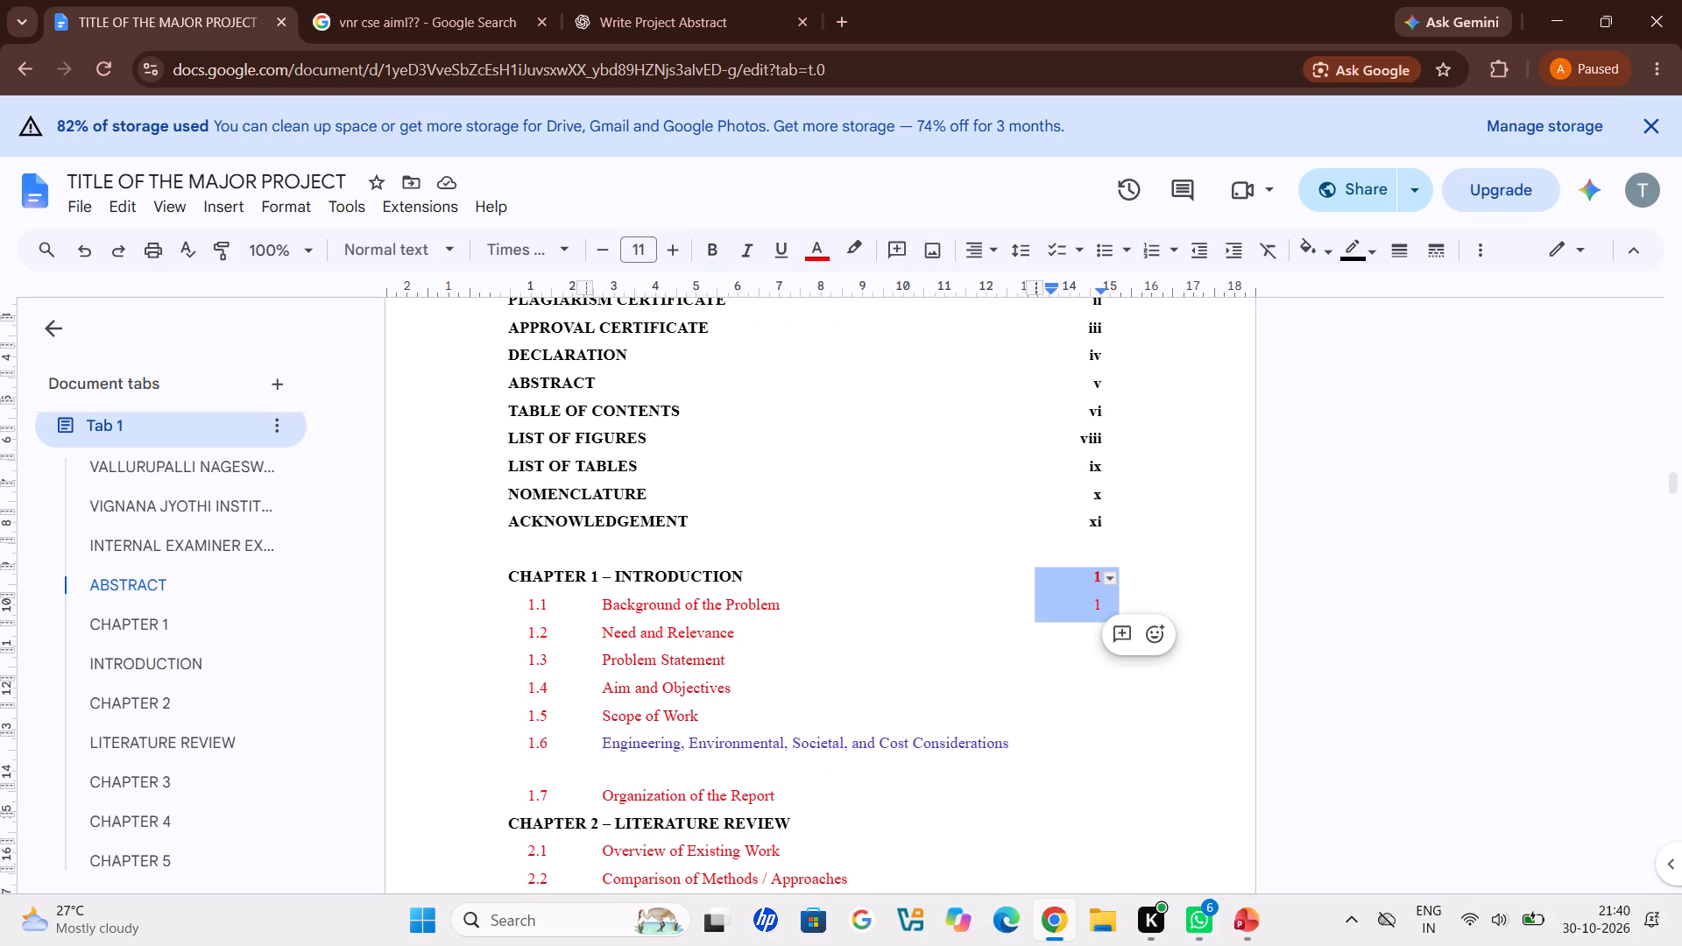
left_click(808, 246)
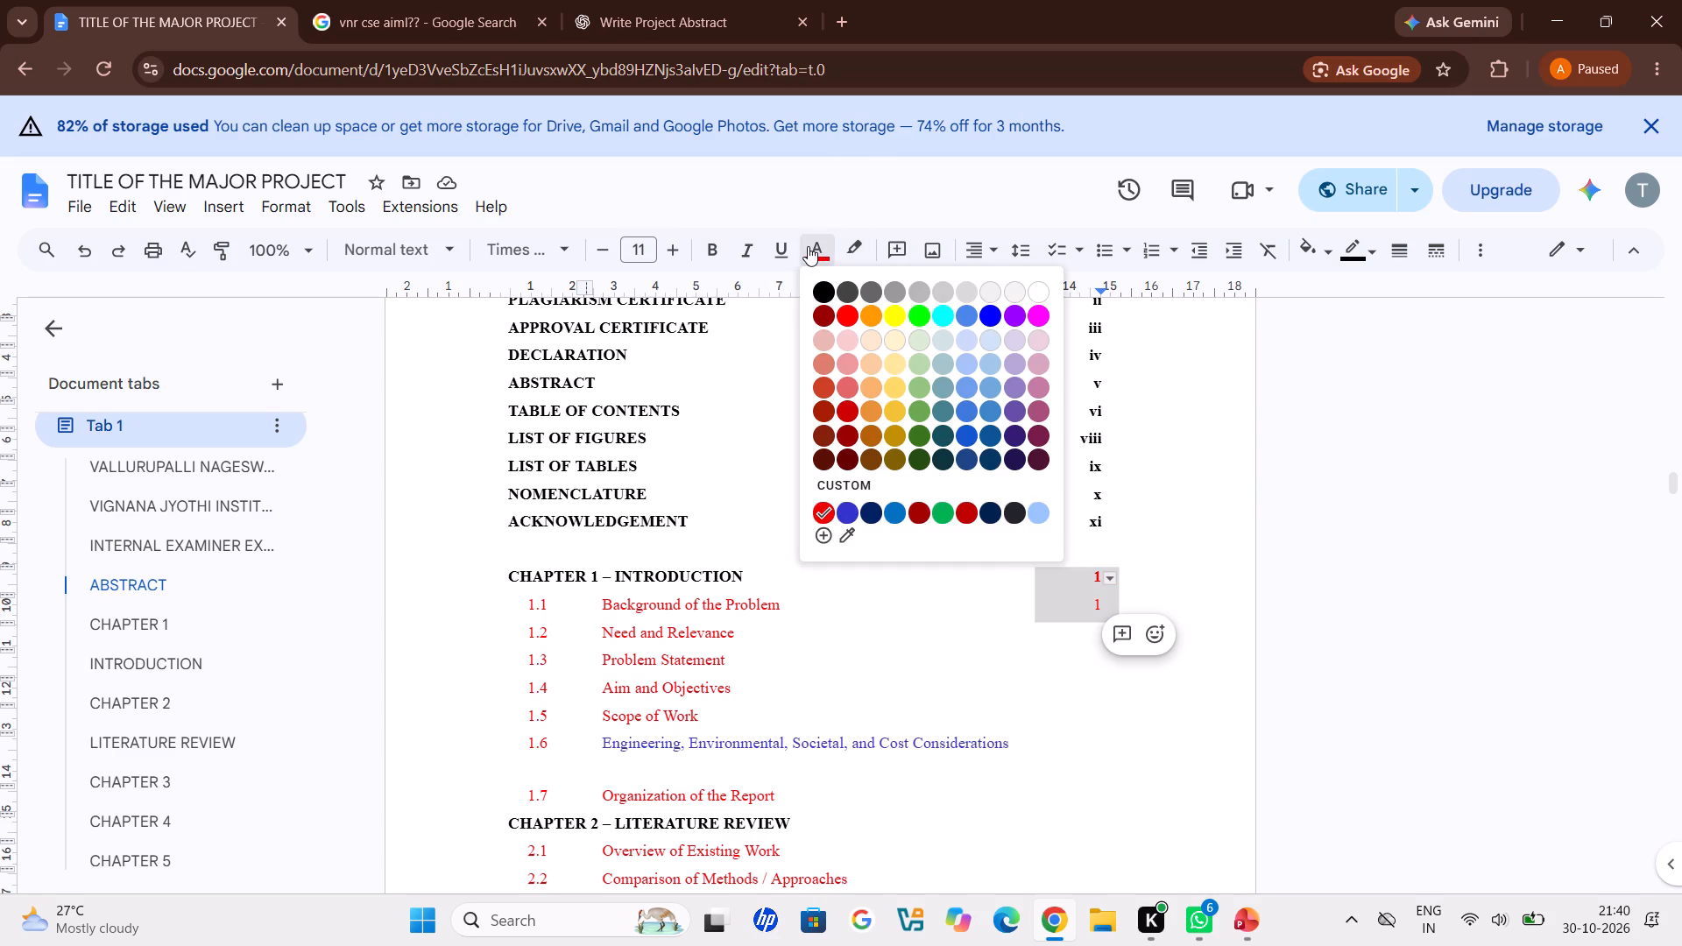
left_click(825, 286)
left_click(1167, 533)
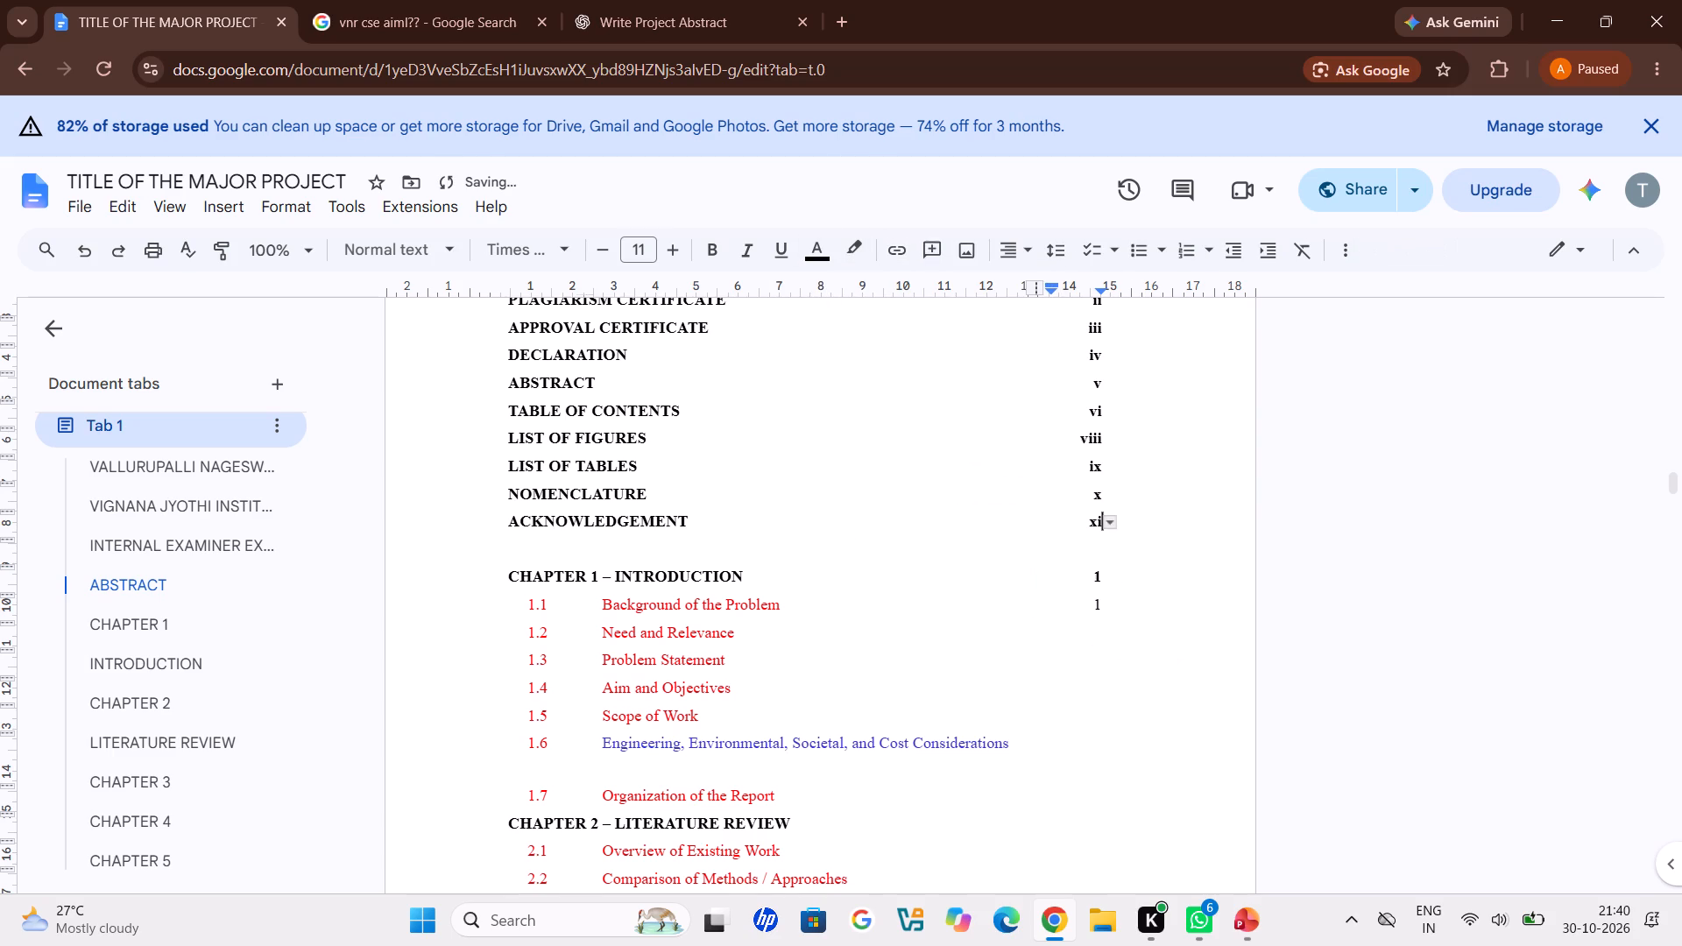
Change the section numbers and titles of contents entries 1.1 to 1.6 under Chapter 1 to black text.
scroll(1167, 533, "down", 1)
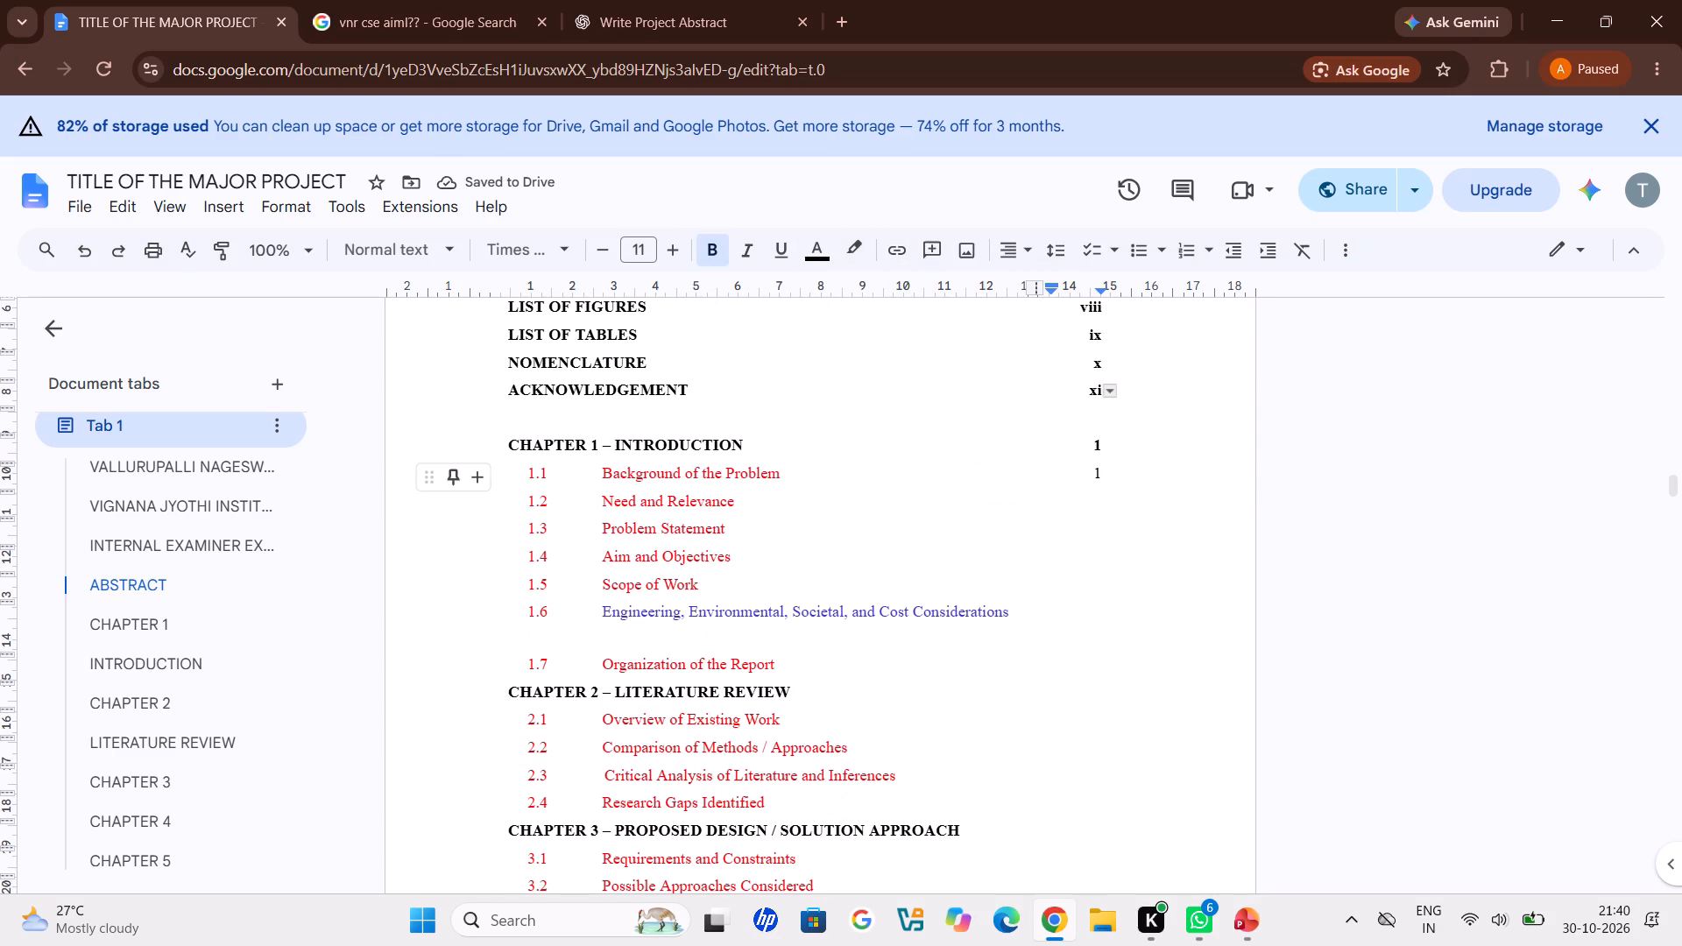
left_click_drag(526, 477, 840, 593)
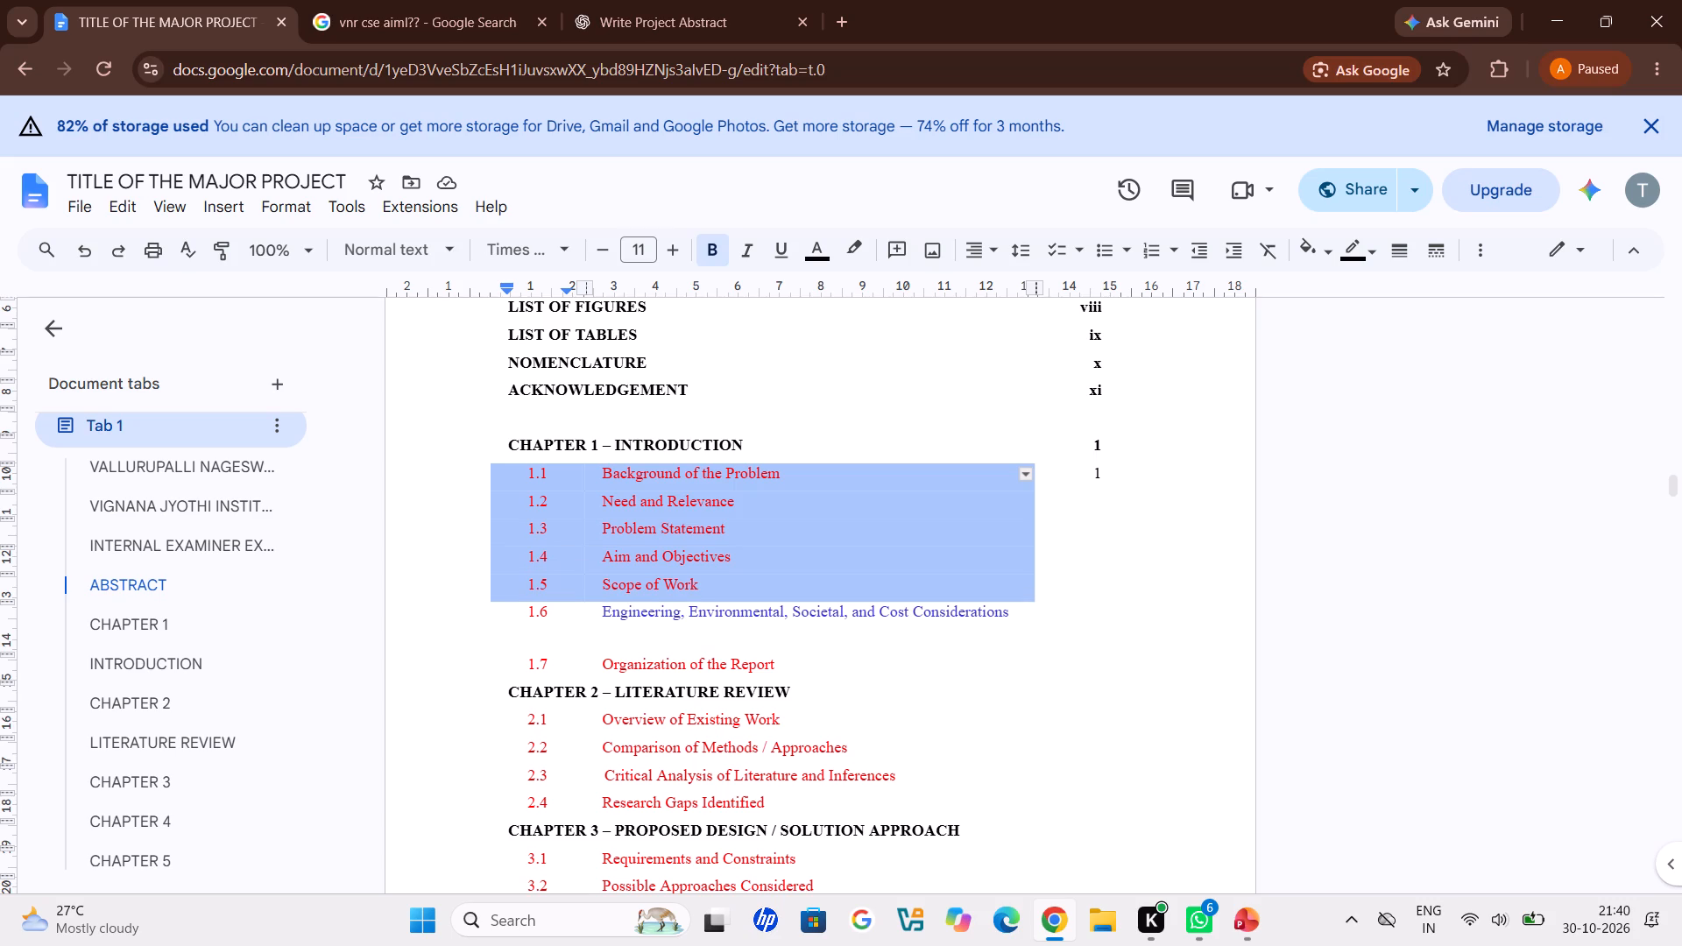
left_click_drag(840, 593, 915, 613)
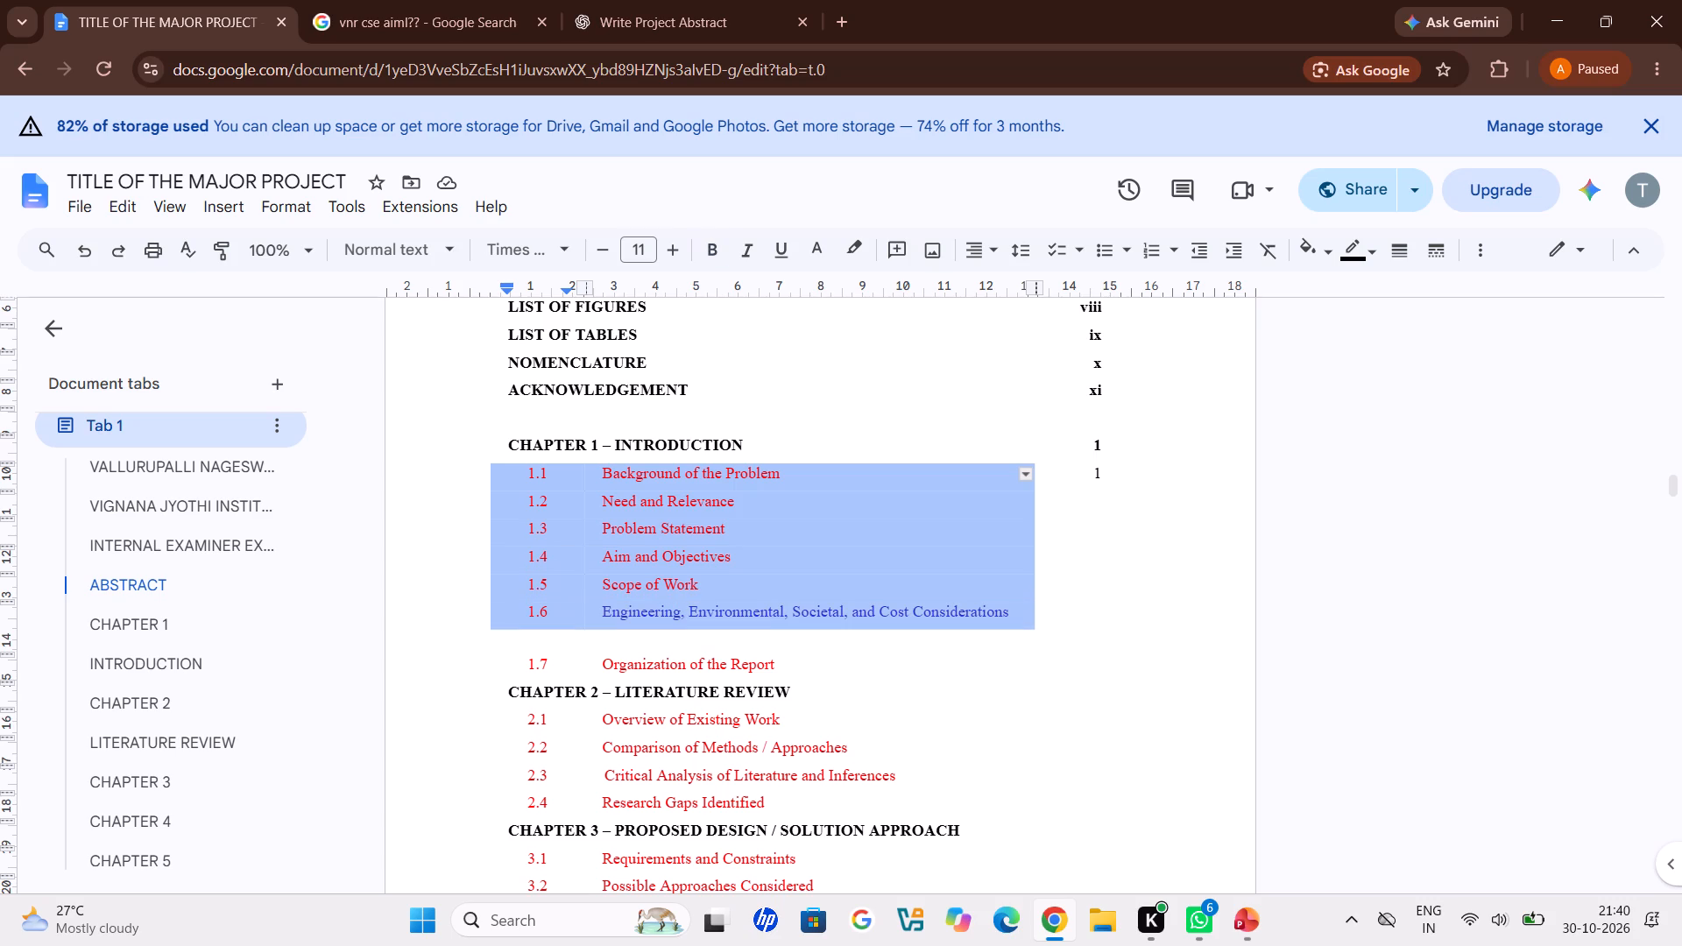
left_click(826, 247)
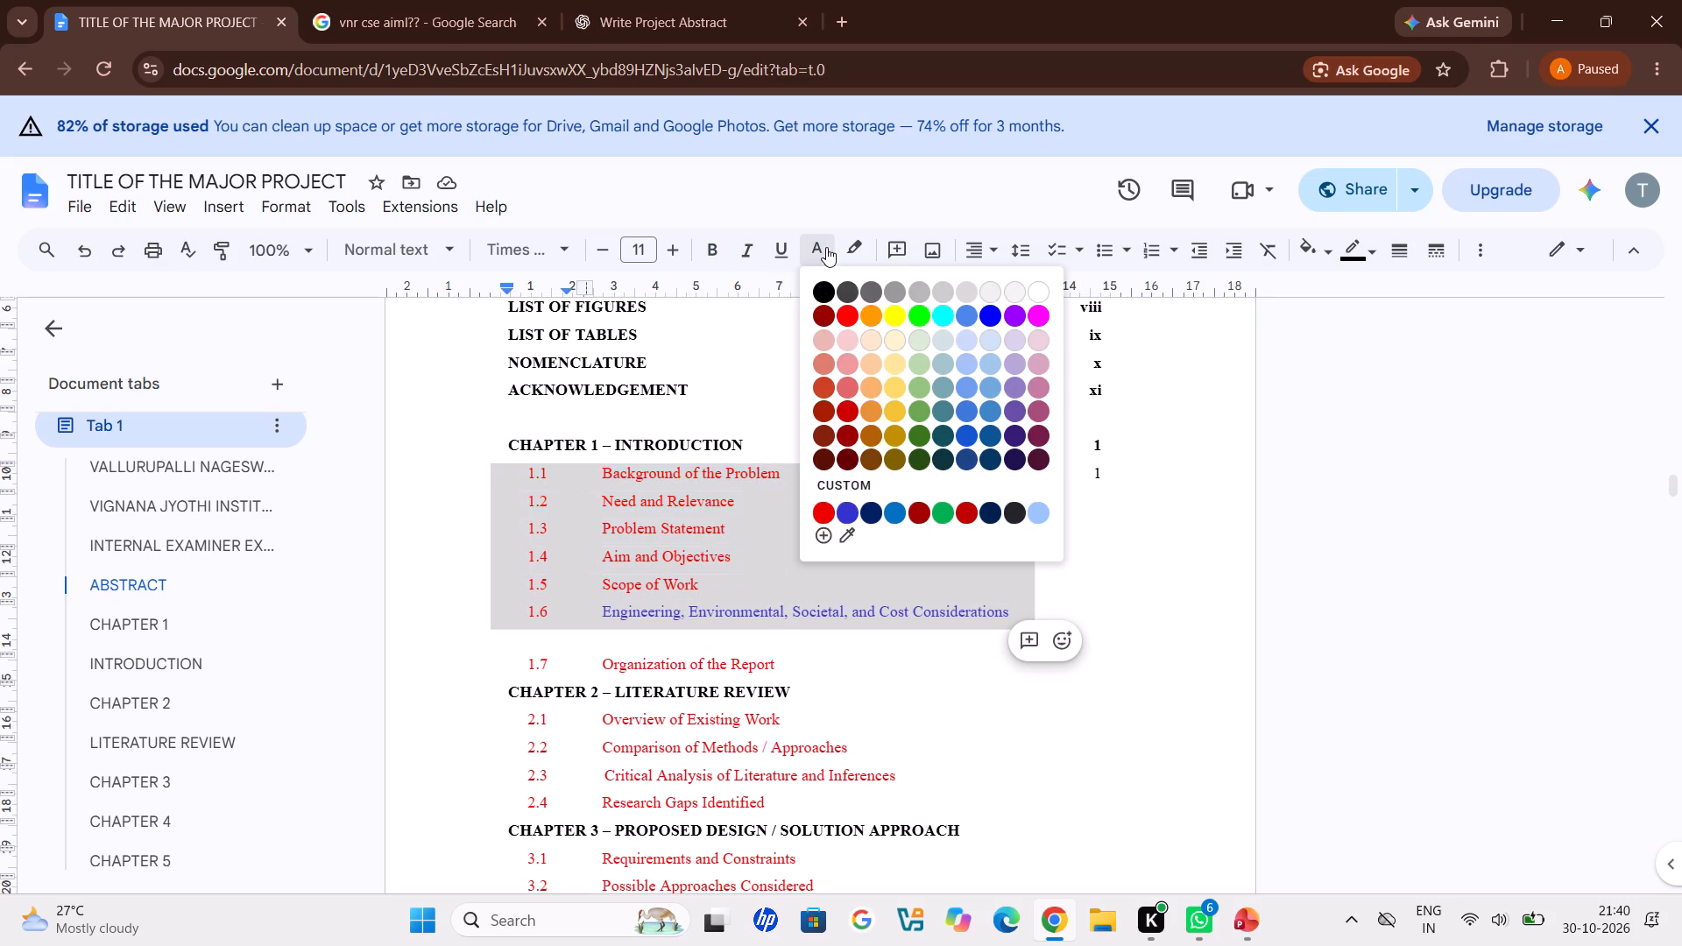
left_click(823, 298)
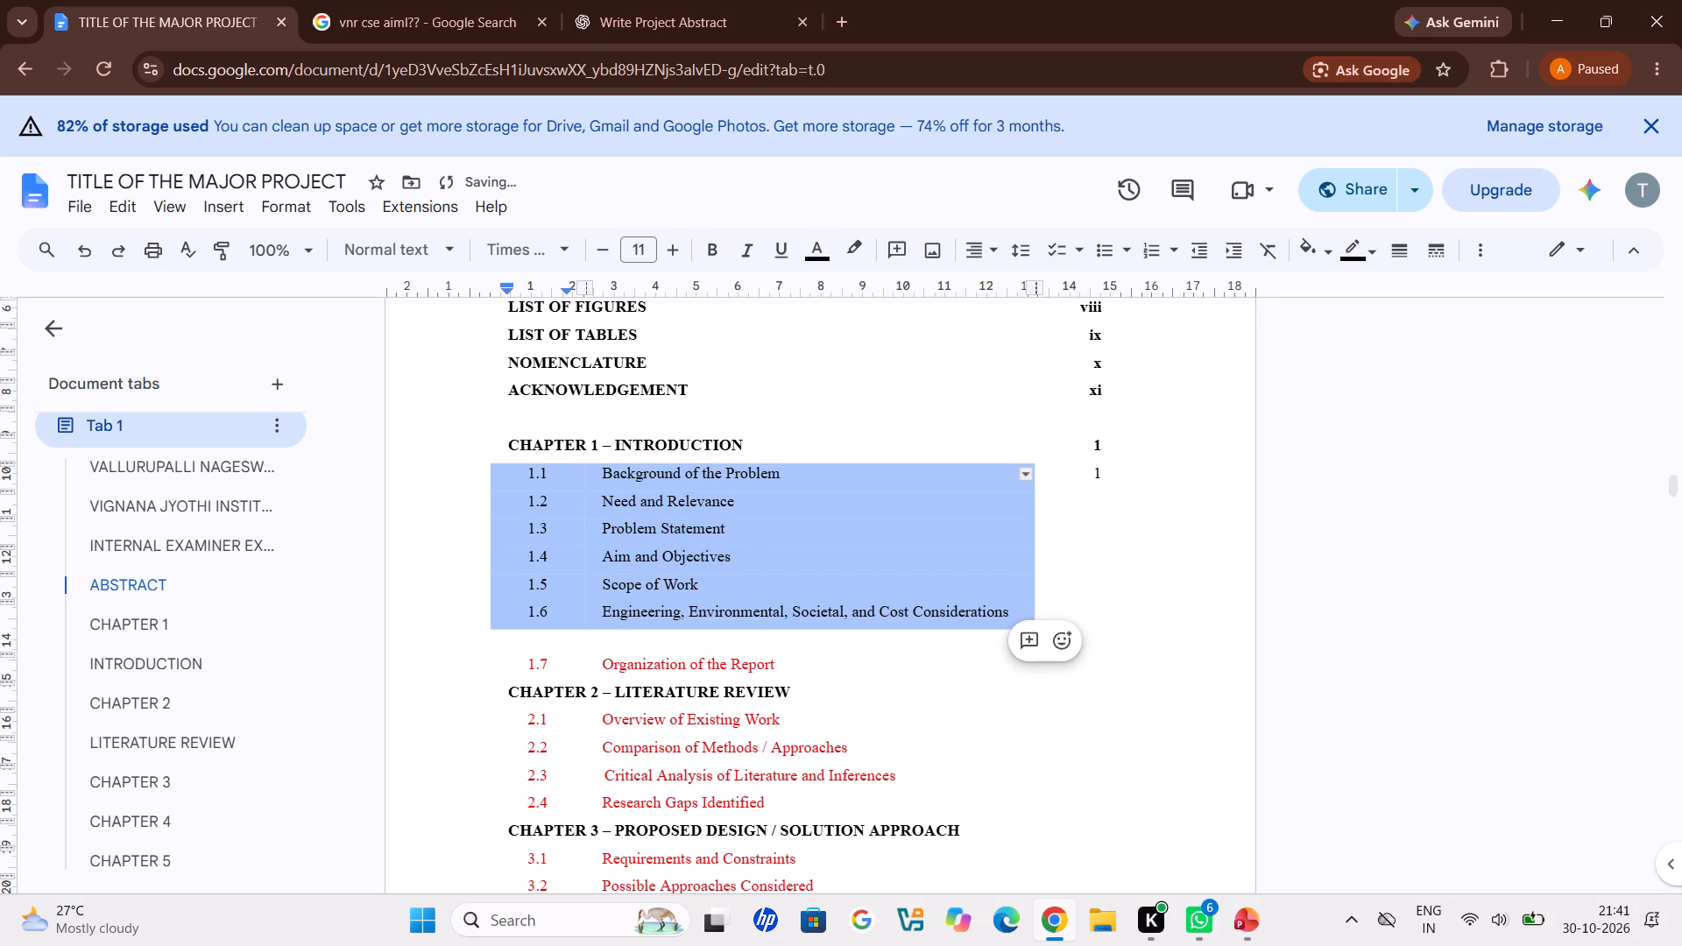
left_click(795, 451)
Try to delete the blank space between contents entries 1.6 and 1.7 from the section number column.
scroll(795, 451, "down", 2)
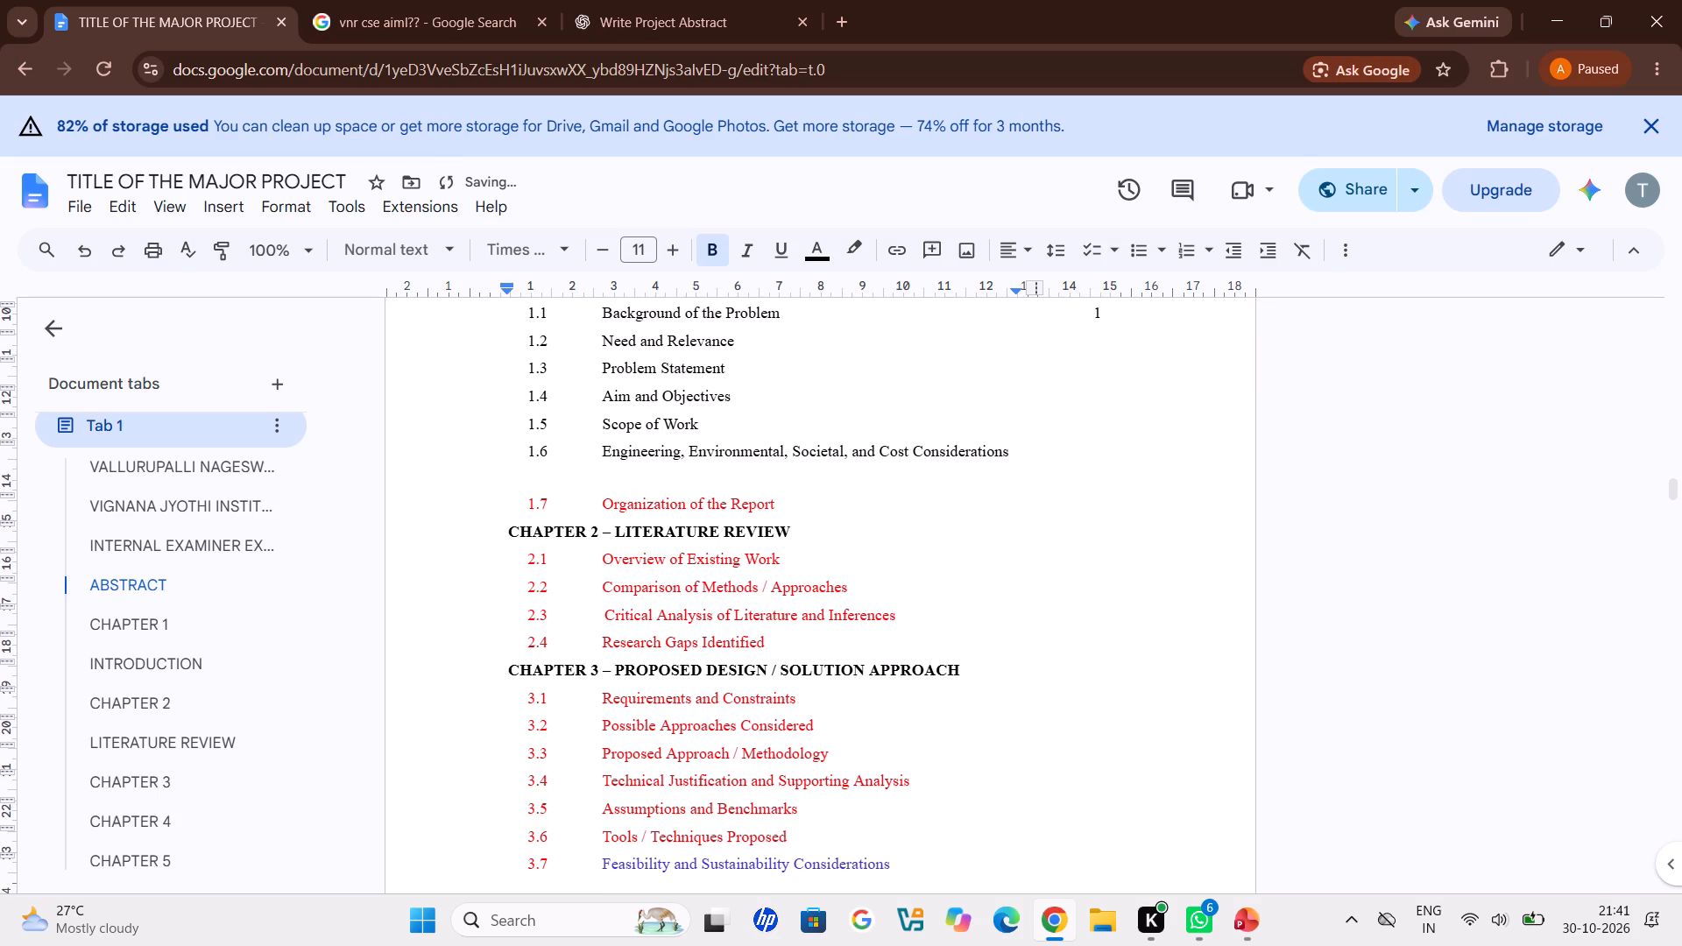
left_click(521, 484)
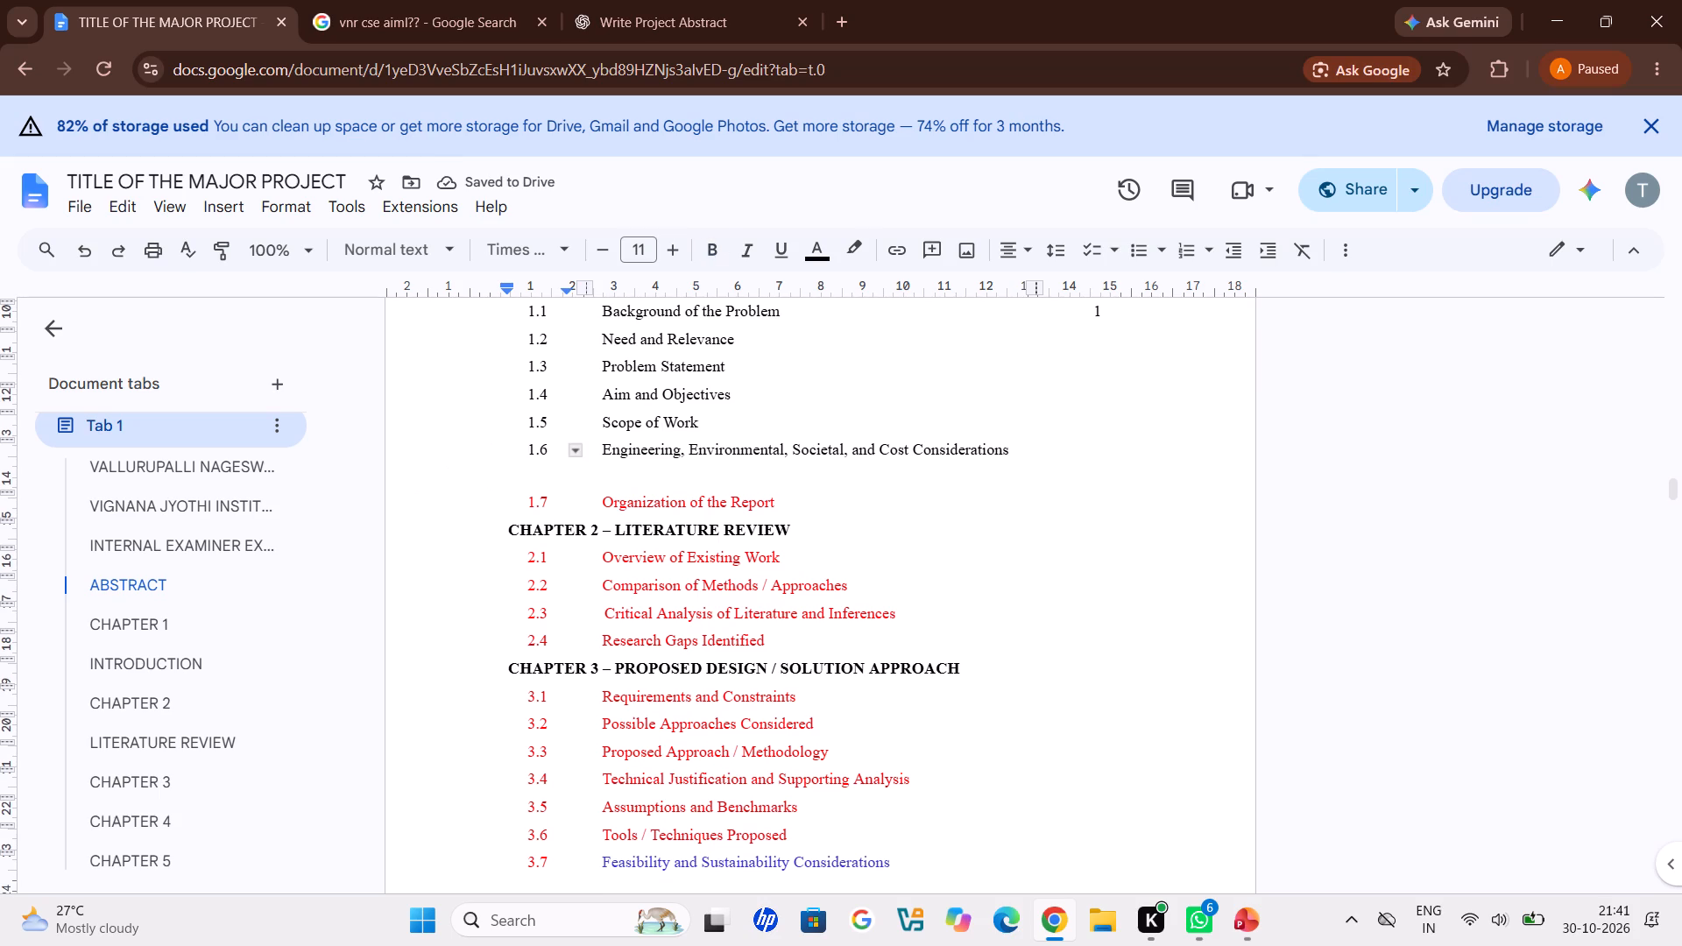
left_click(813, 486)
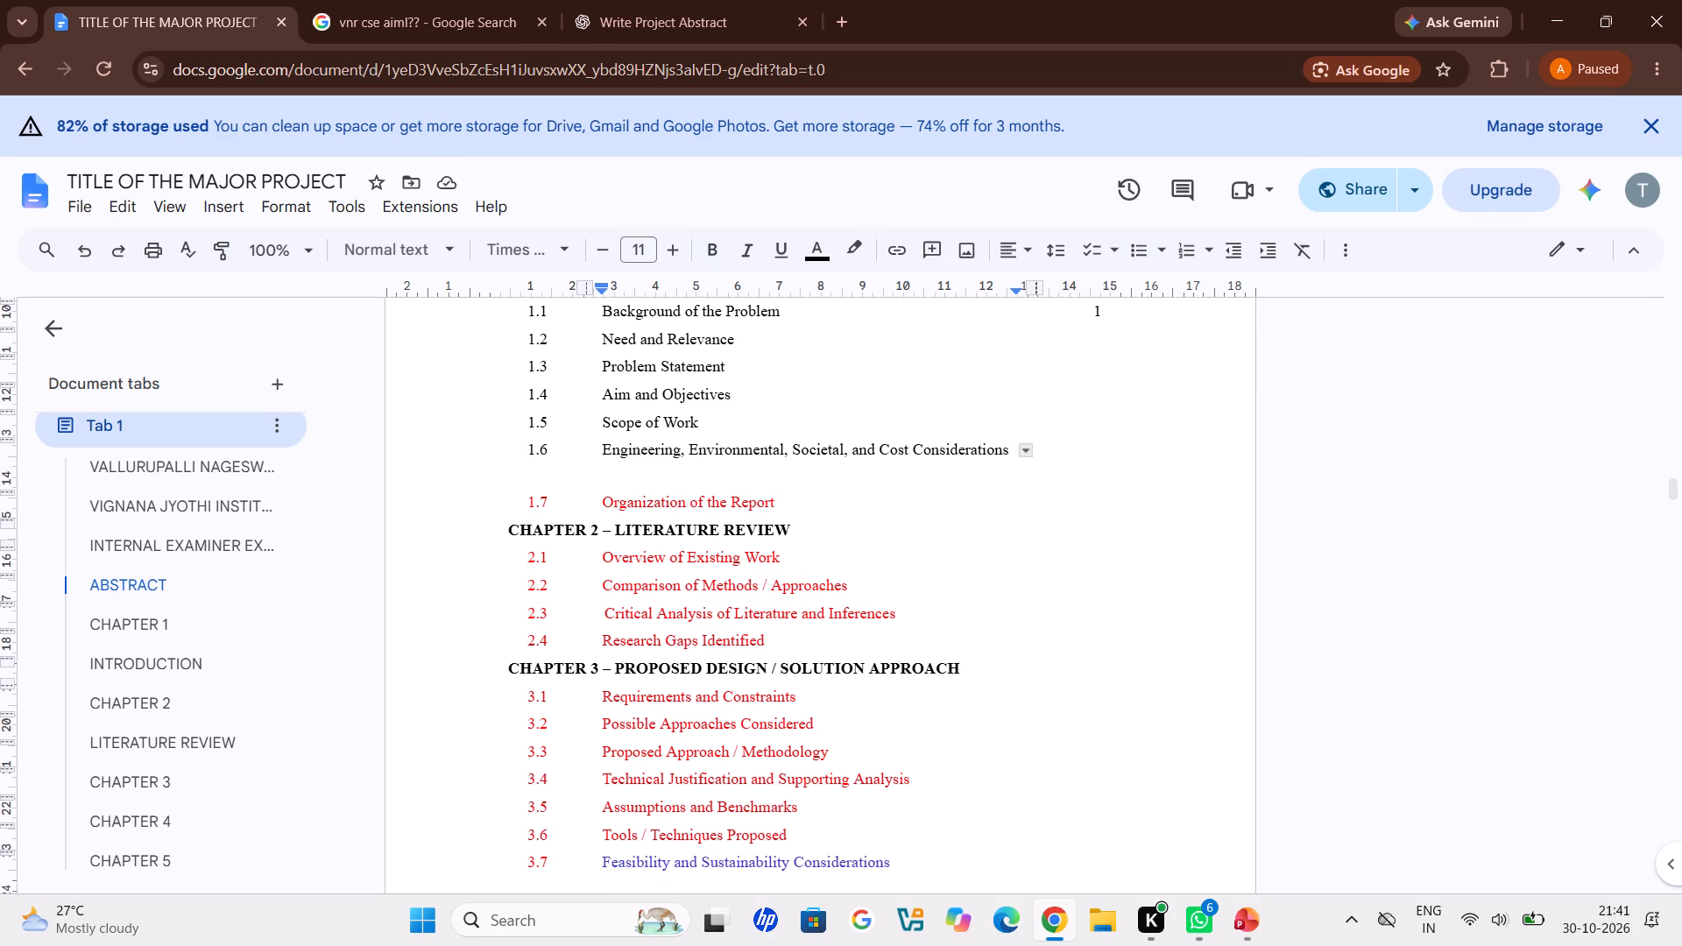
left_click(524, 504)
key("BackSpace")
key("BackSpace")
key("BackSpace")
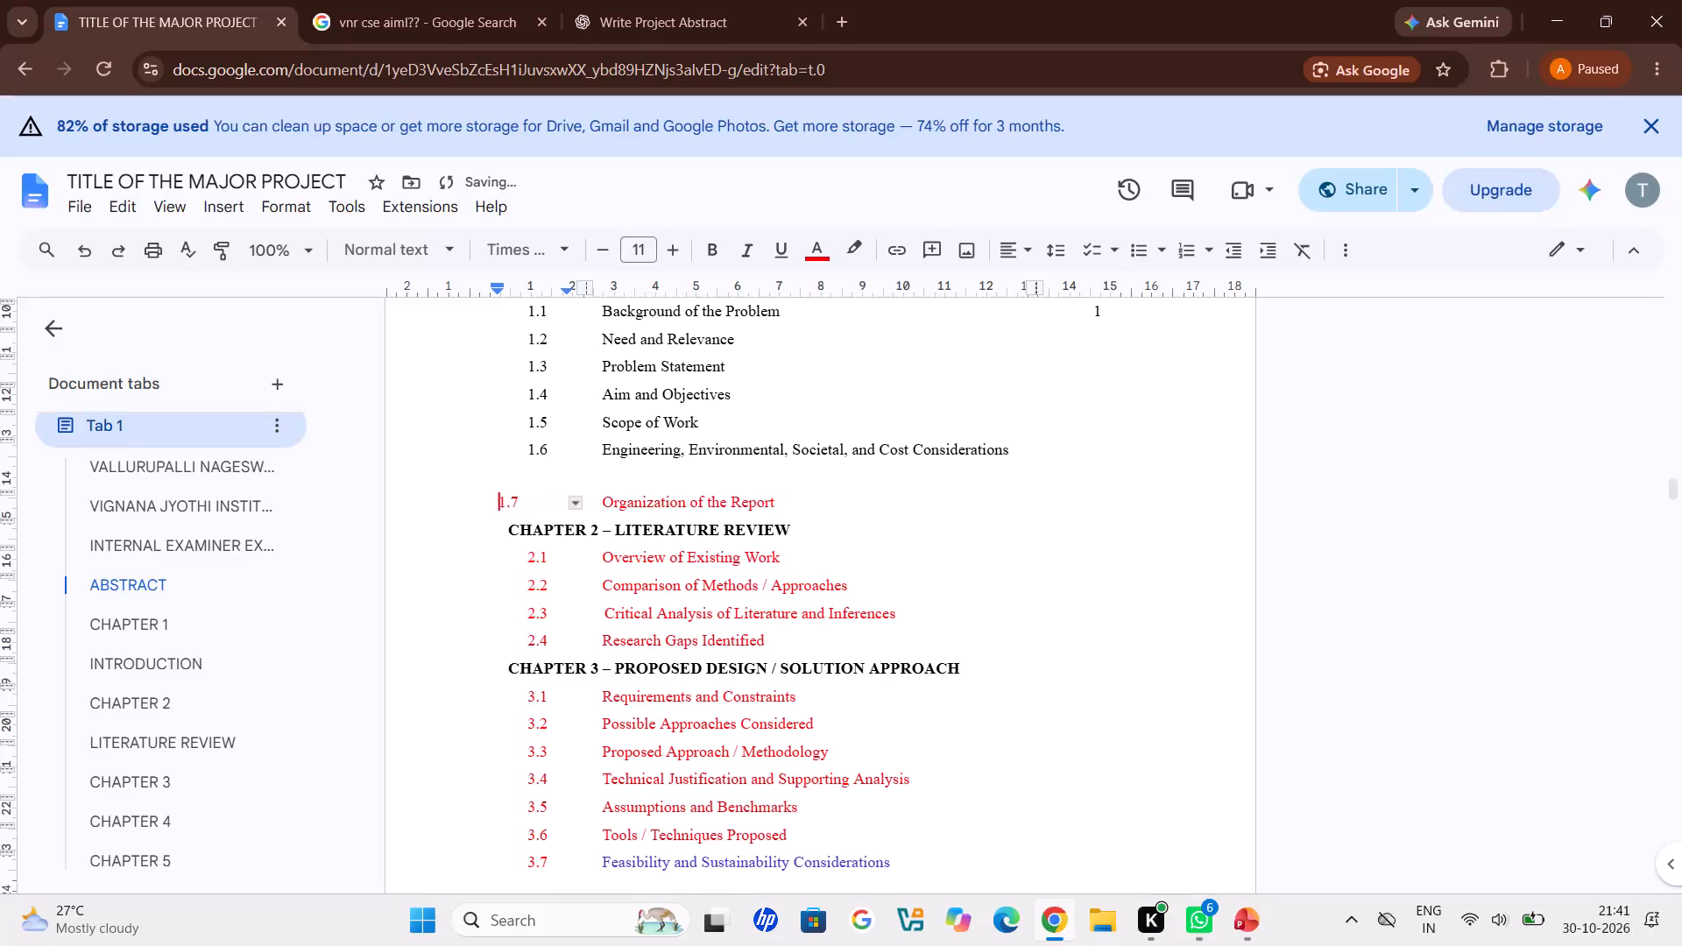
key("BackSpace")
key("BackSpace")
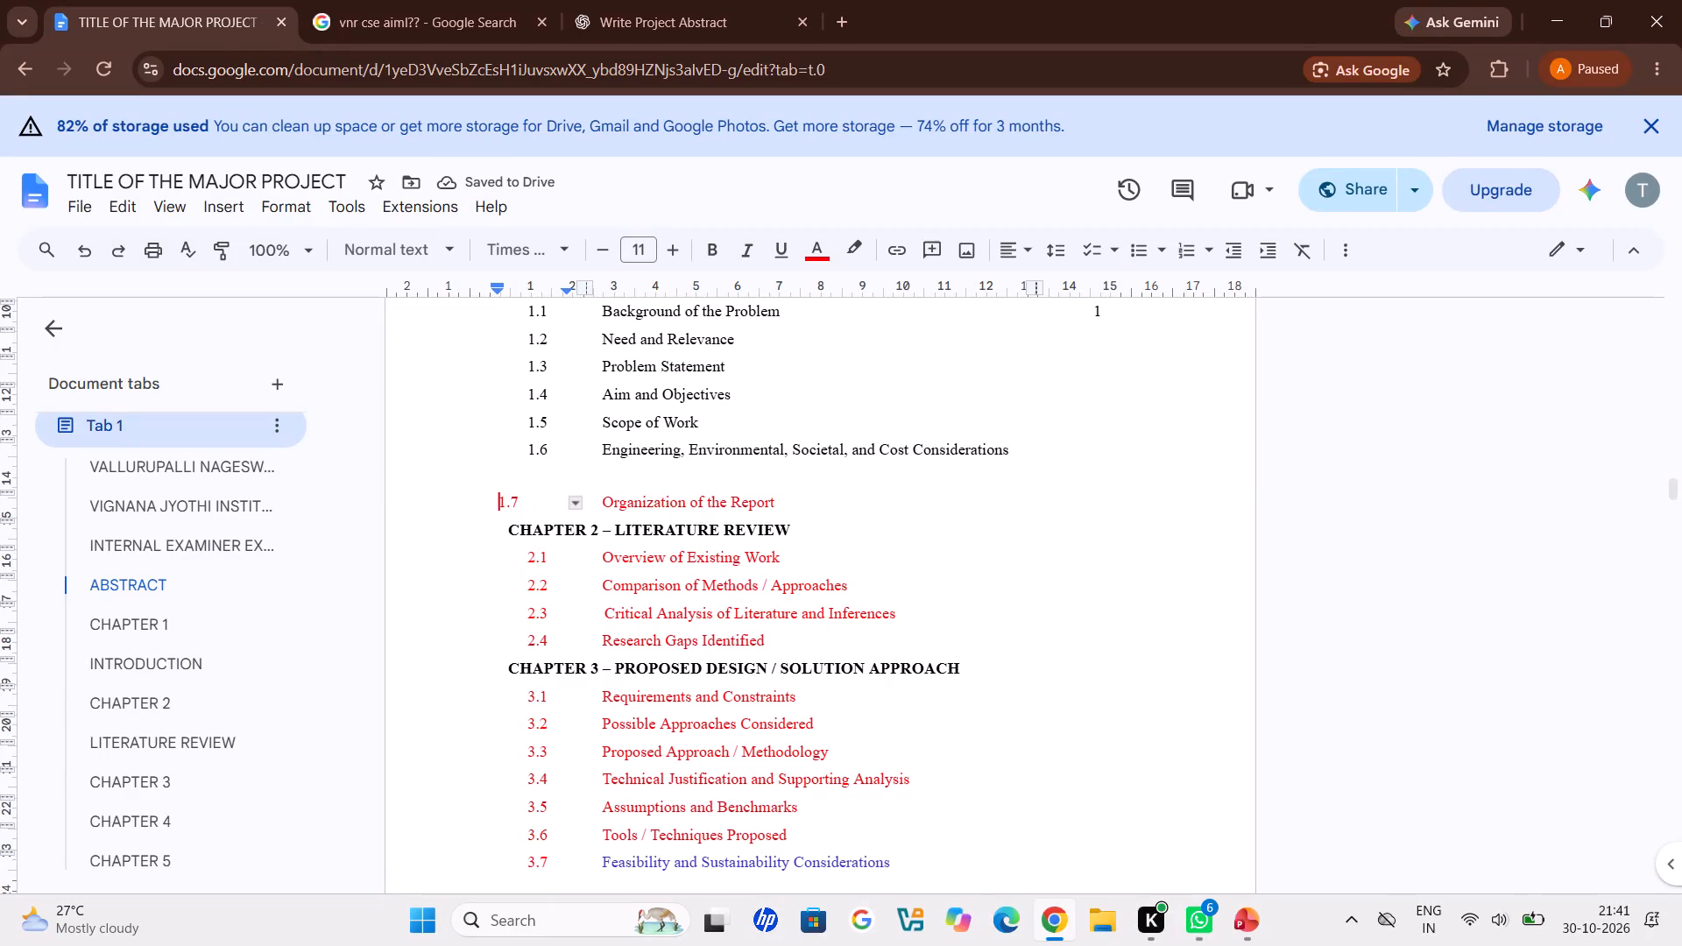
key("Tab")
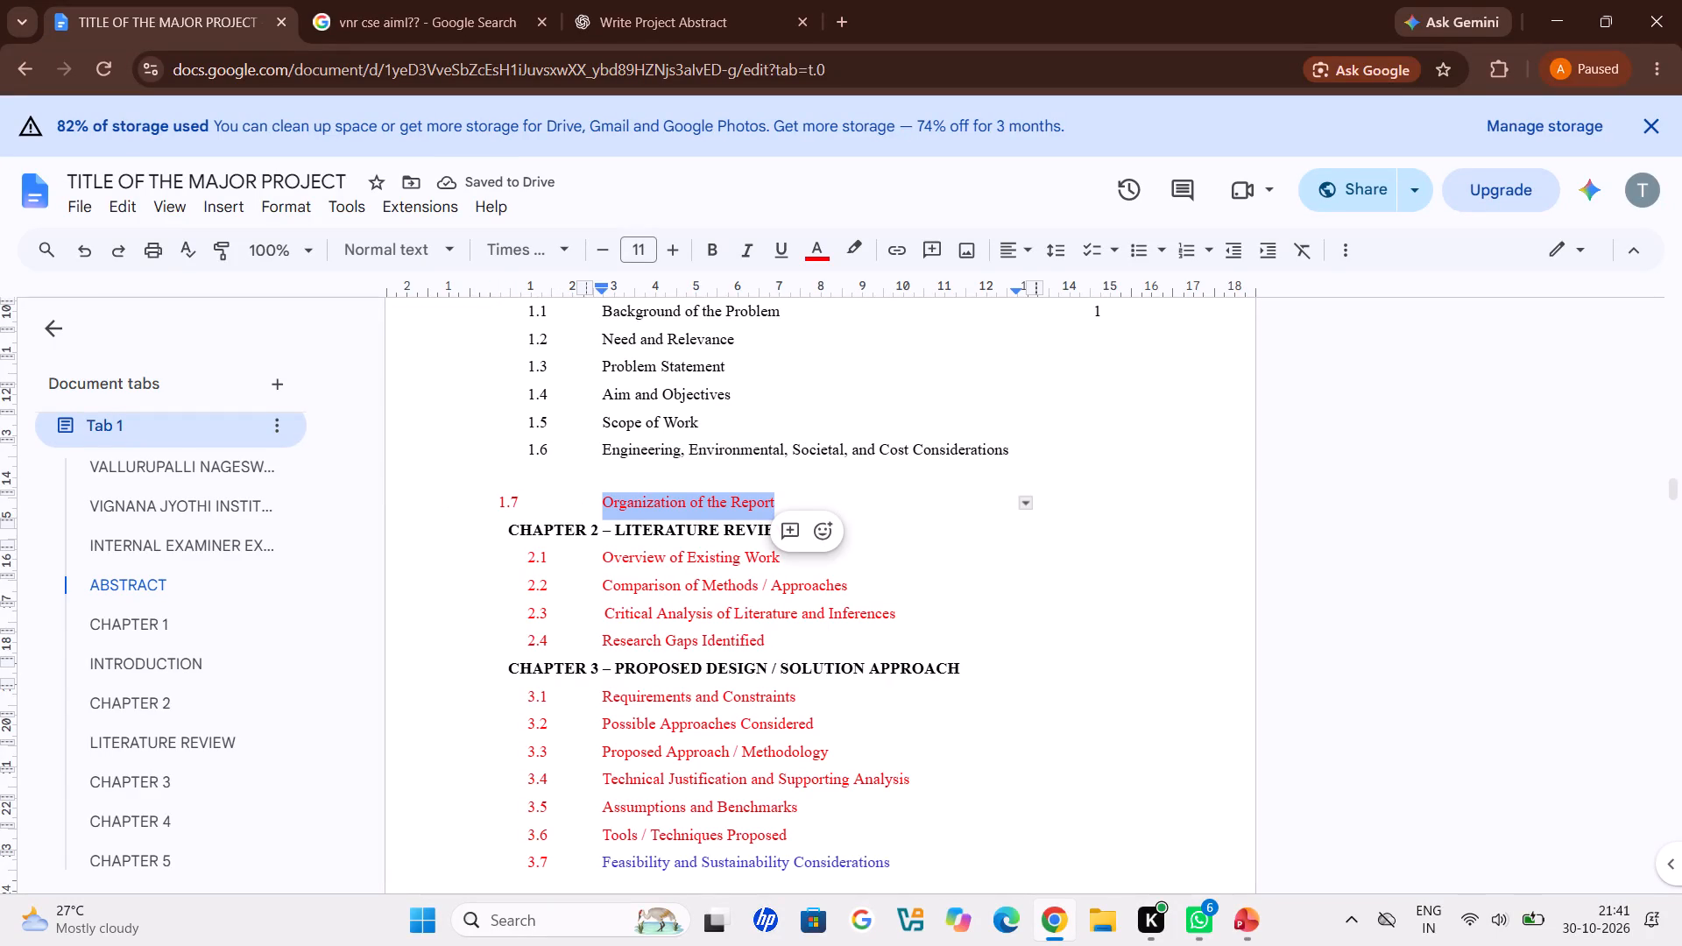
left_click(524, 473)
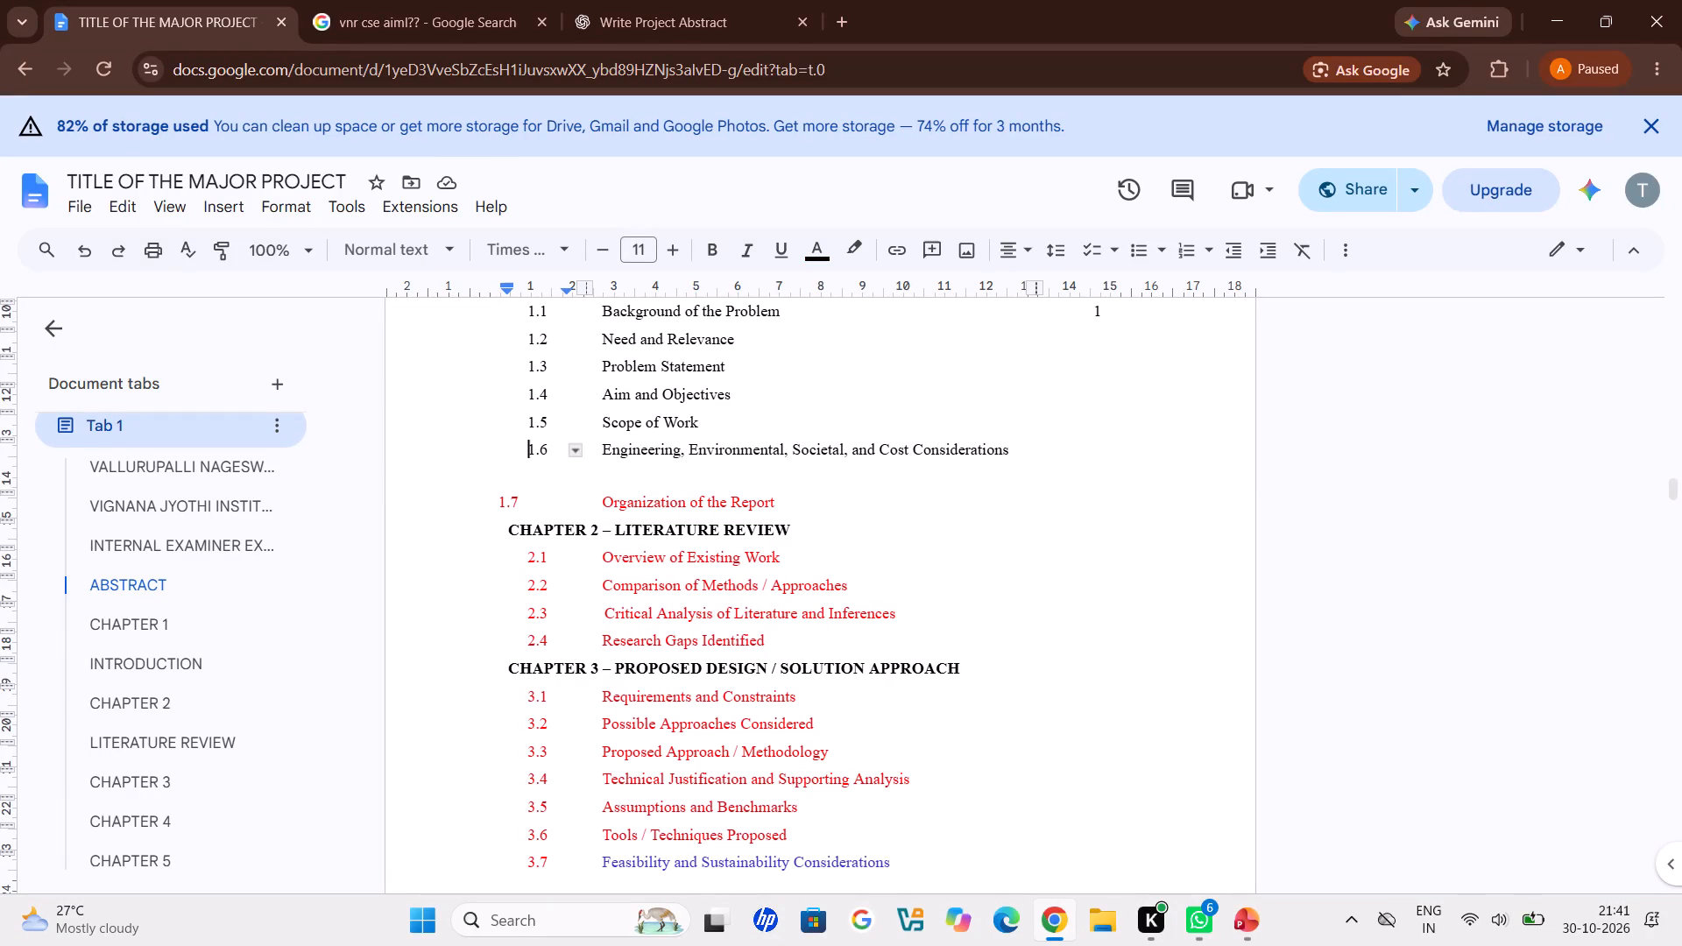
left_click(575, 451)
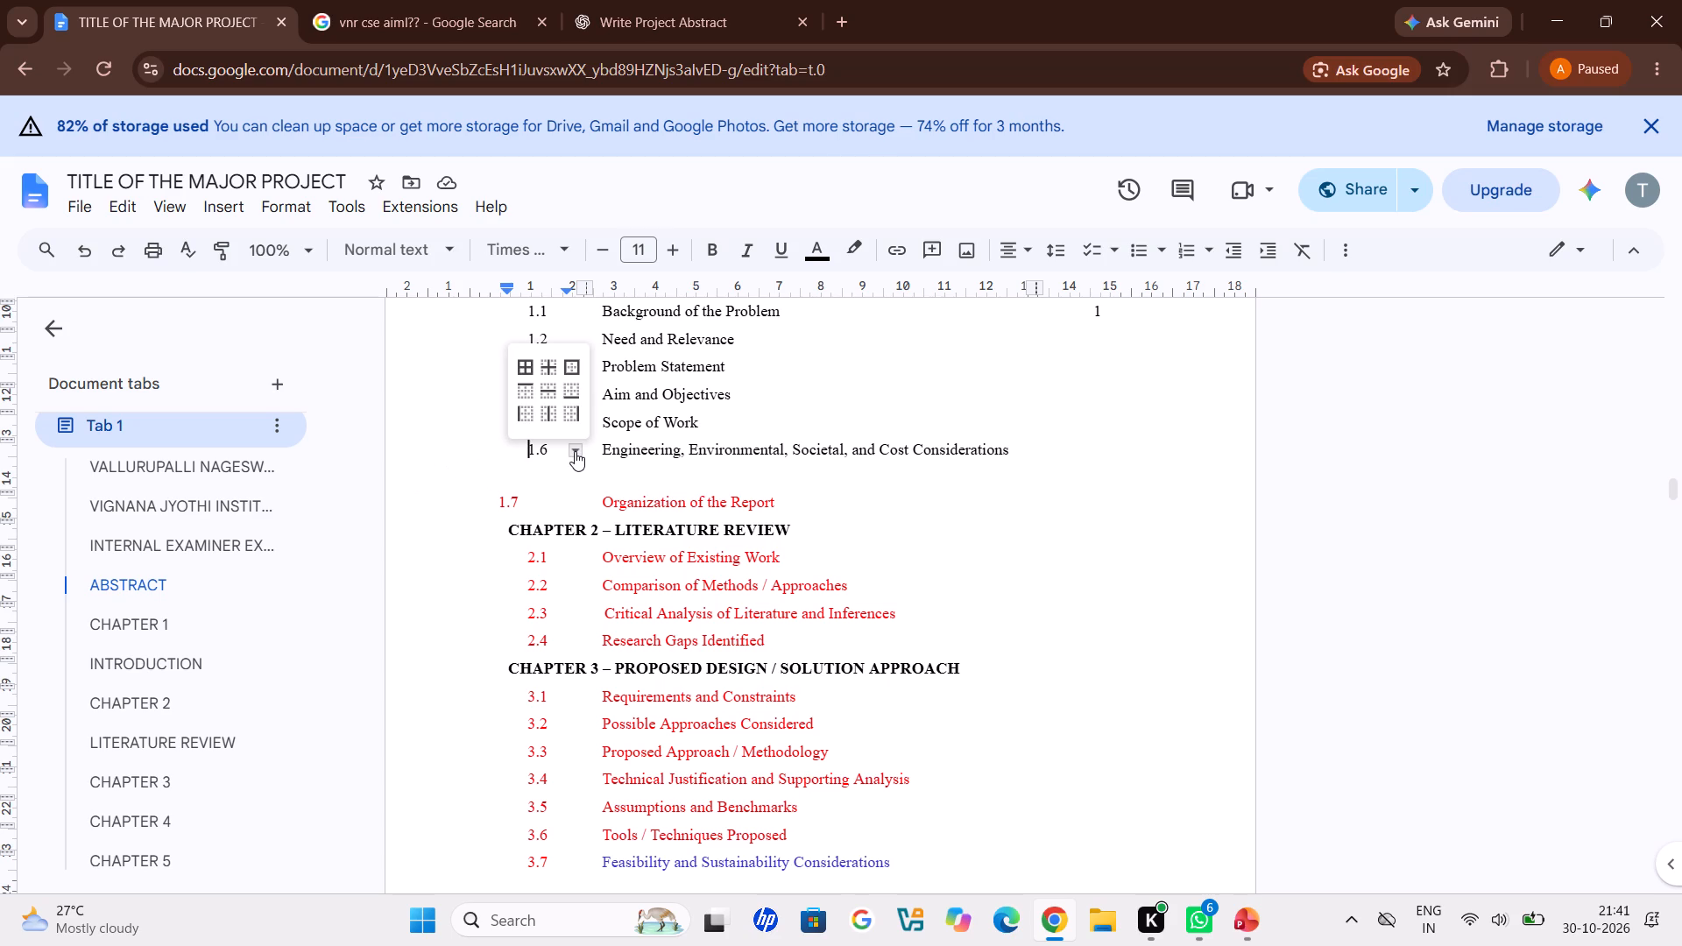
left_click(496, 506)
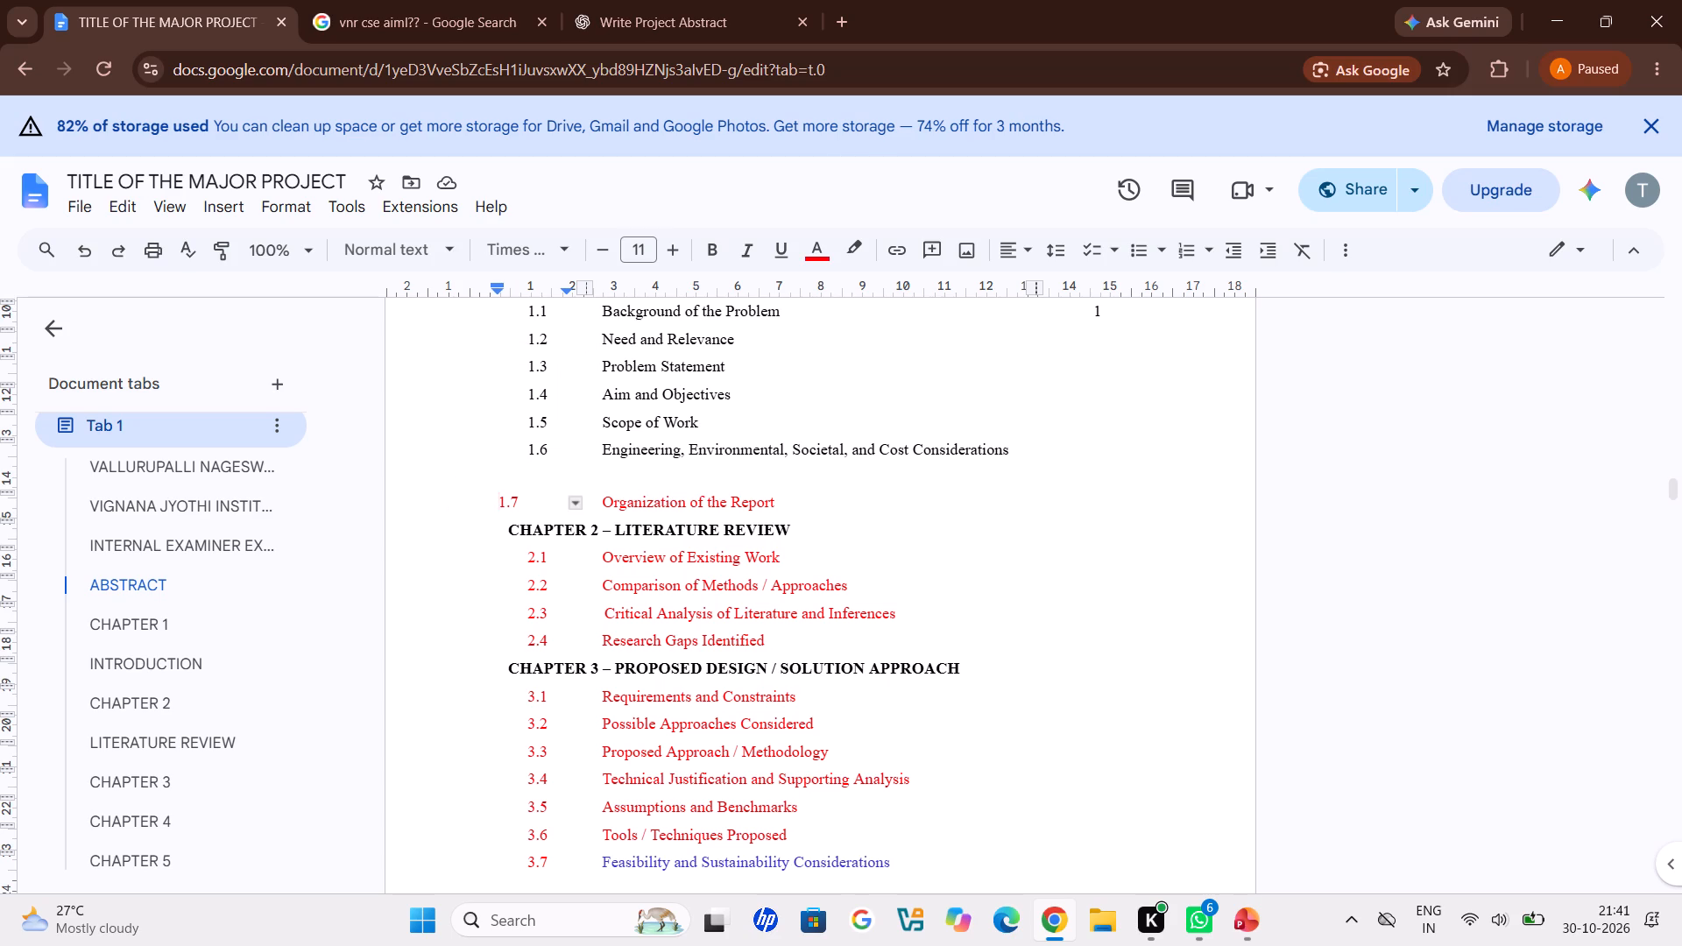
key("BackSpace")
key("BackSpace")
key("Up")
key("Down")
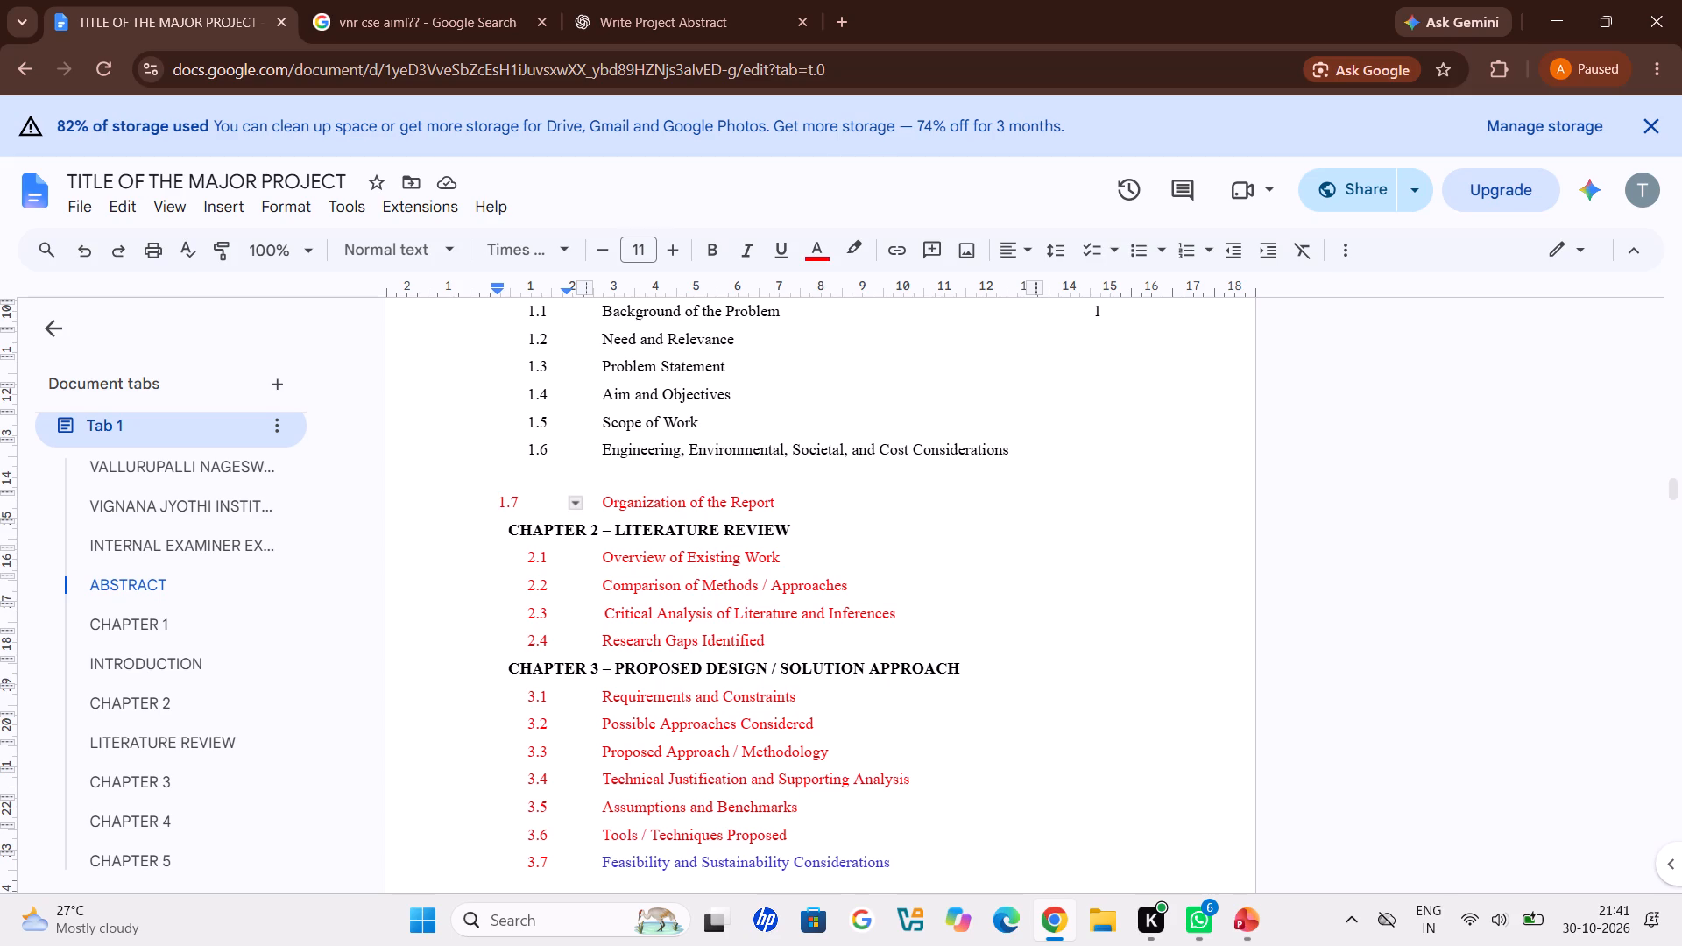
Undo the last indentation change to section number 1.7 in the Table of Contents.
key("ctrl+z")
Close the blank gap between contents entries 1.6 and 1.7 by reducing the height of the 1.6 table row.
left_click(578, 504)
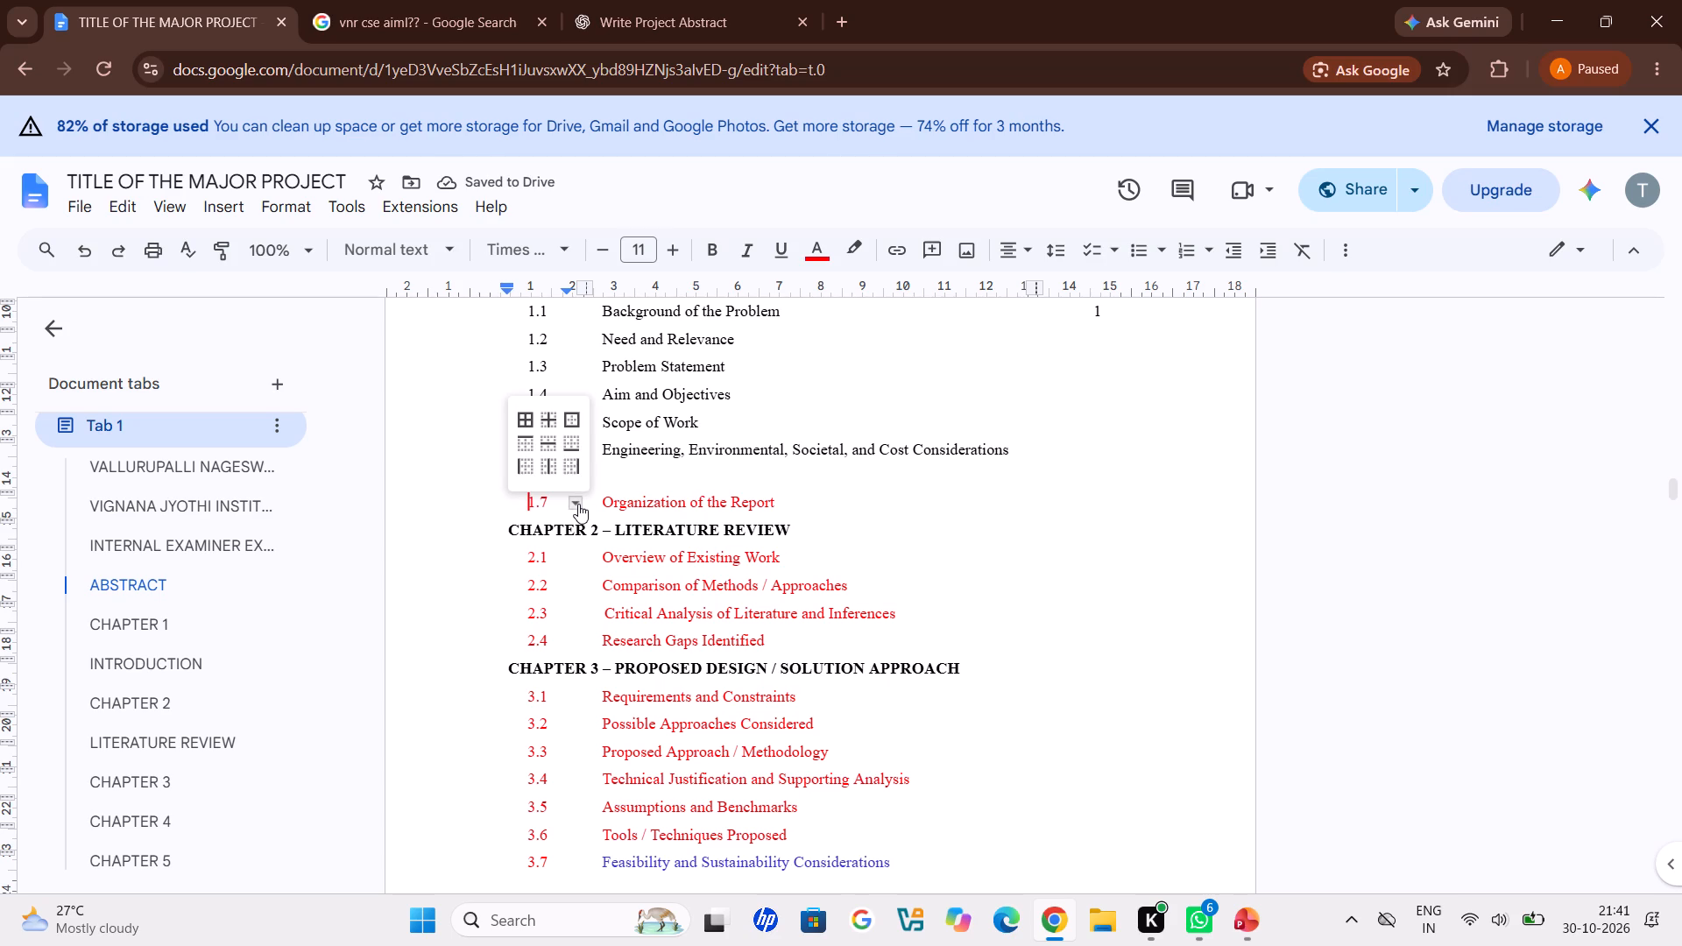
left_click(665, 475)
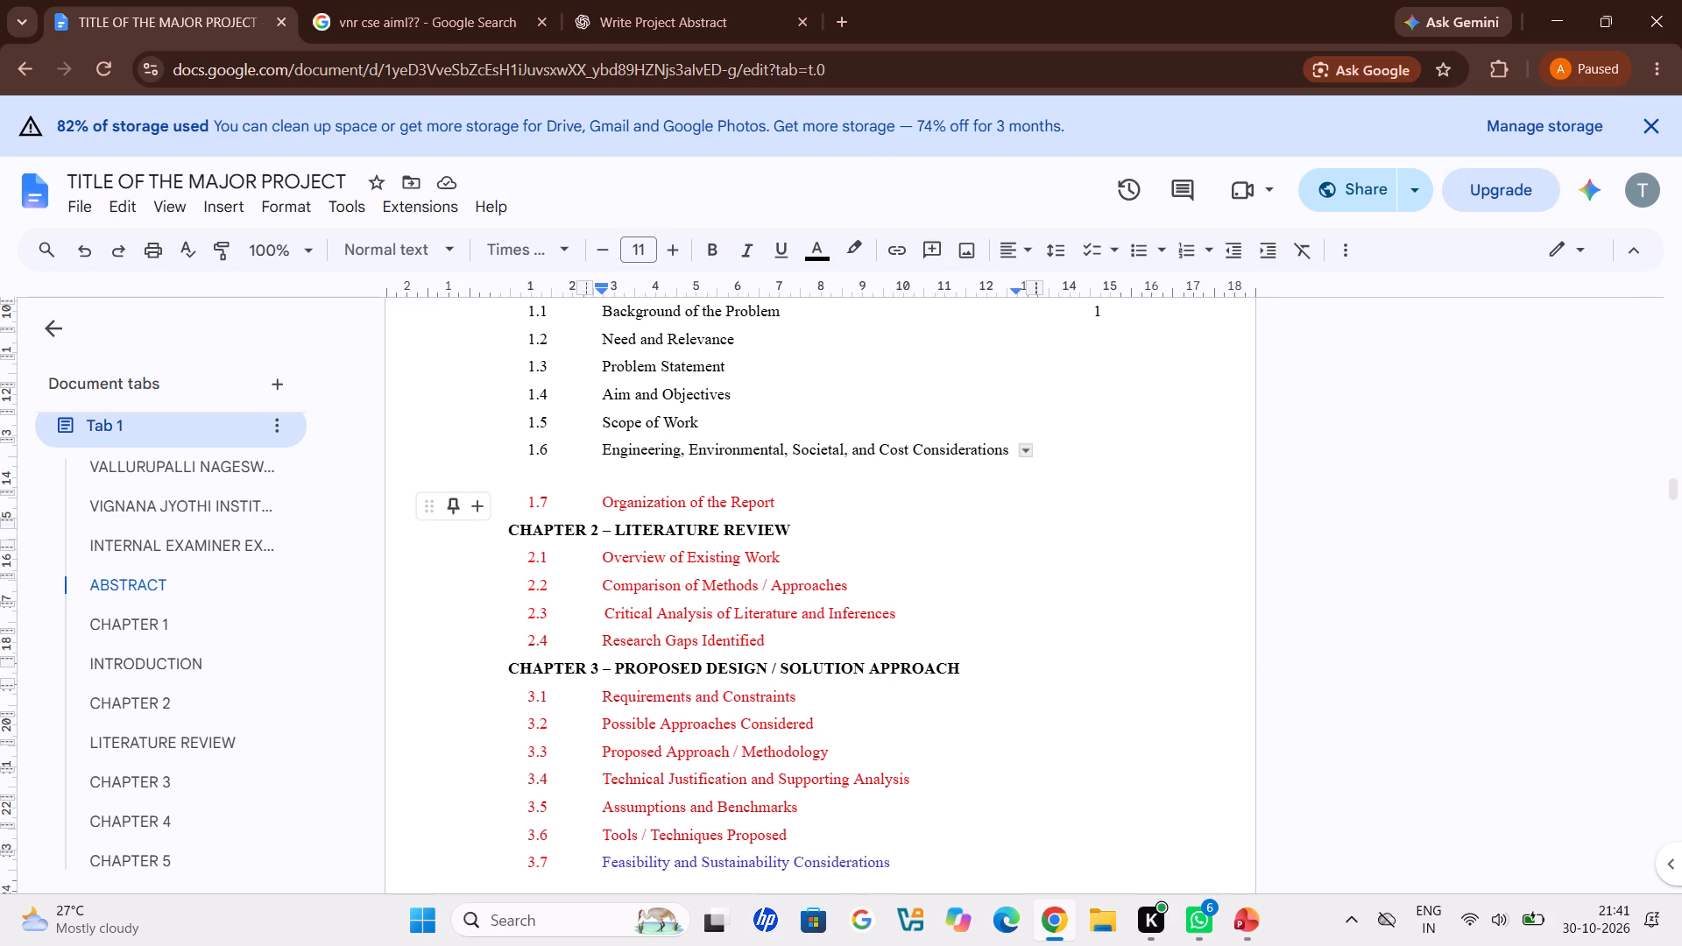
left_click(594, 480)
left_click(555, 494)
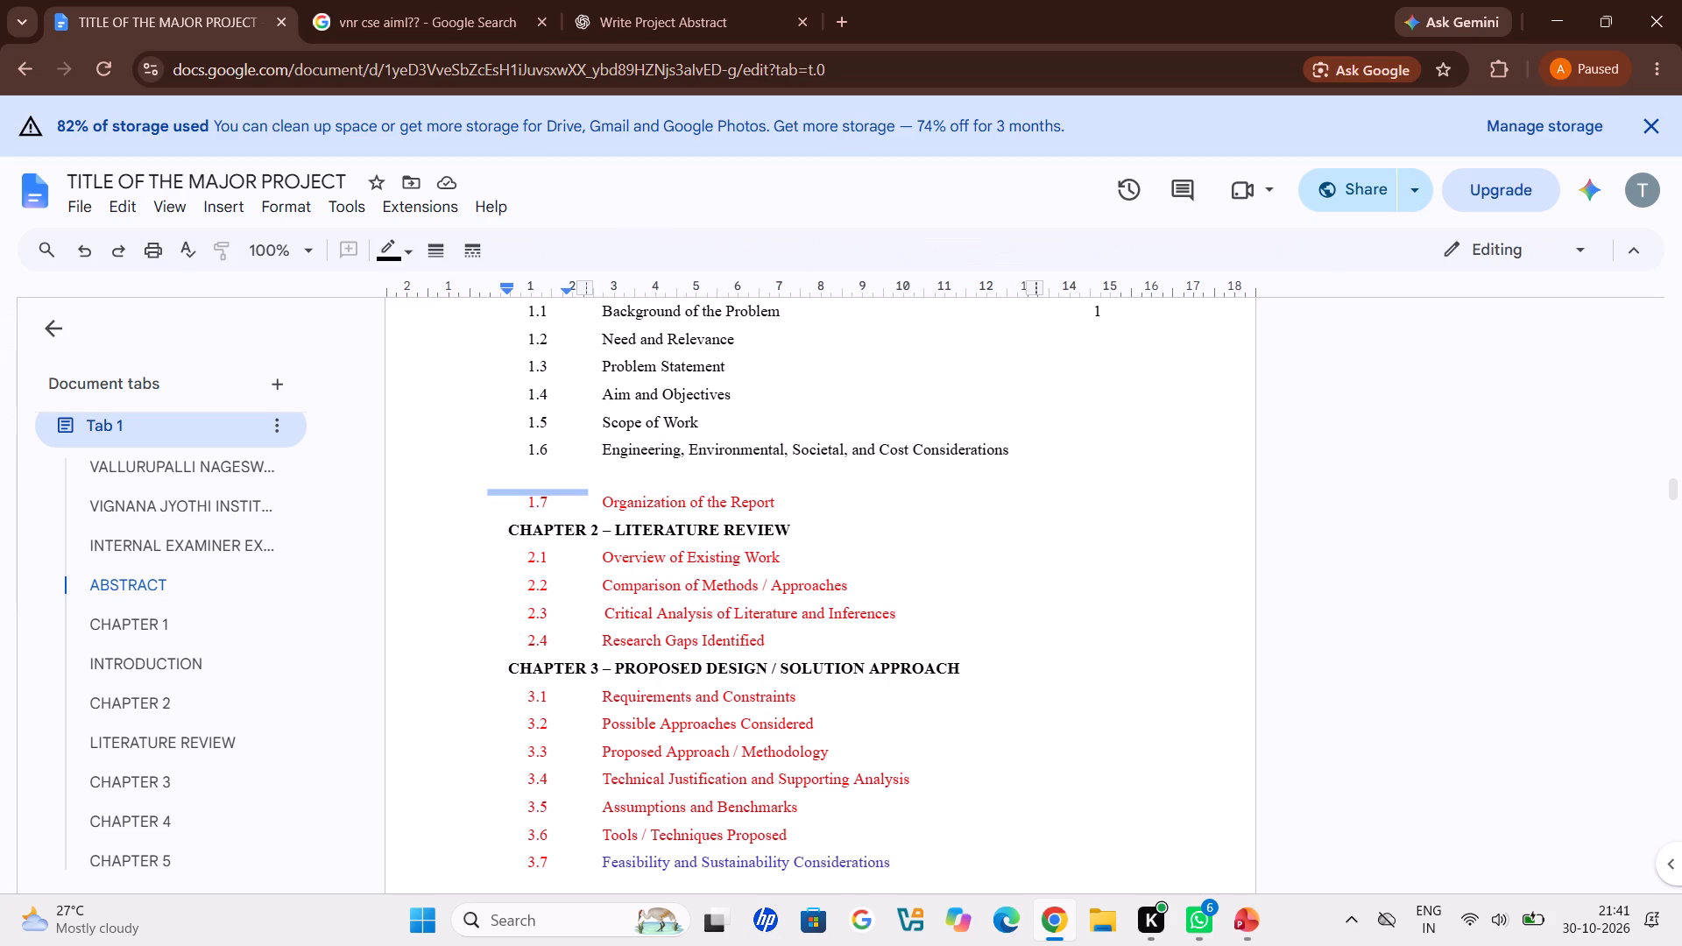
left_click_drag(555, 494, 549, 463)
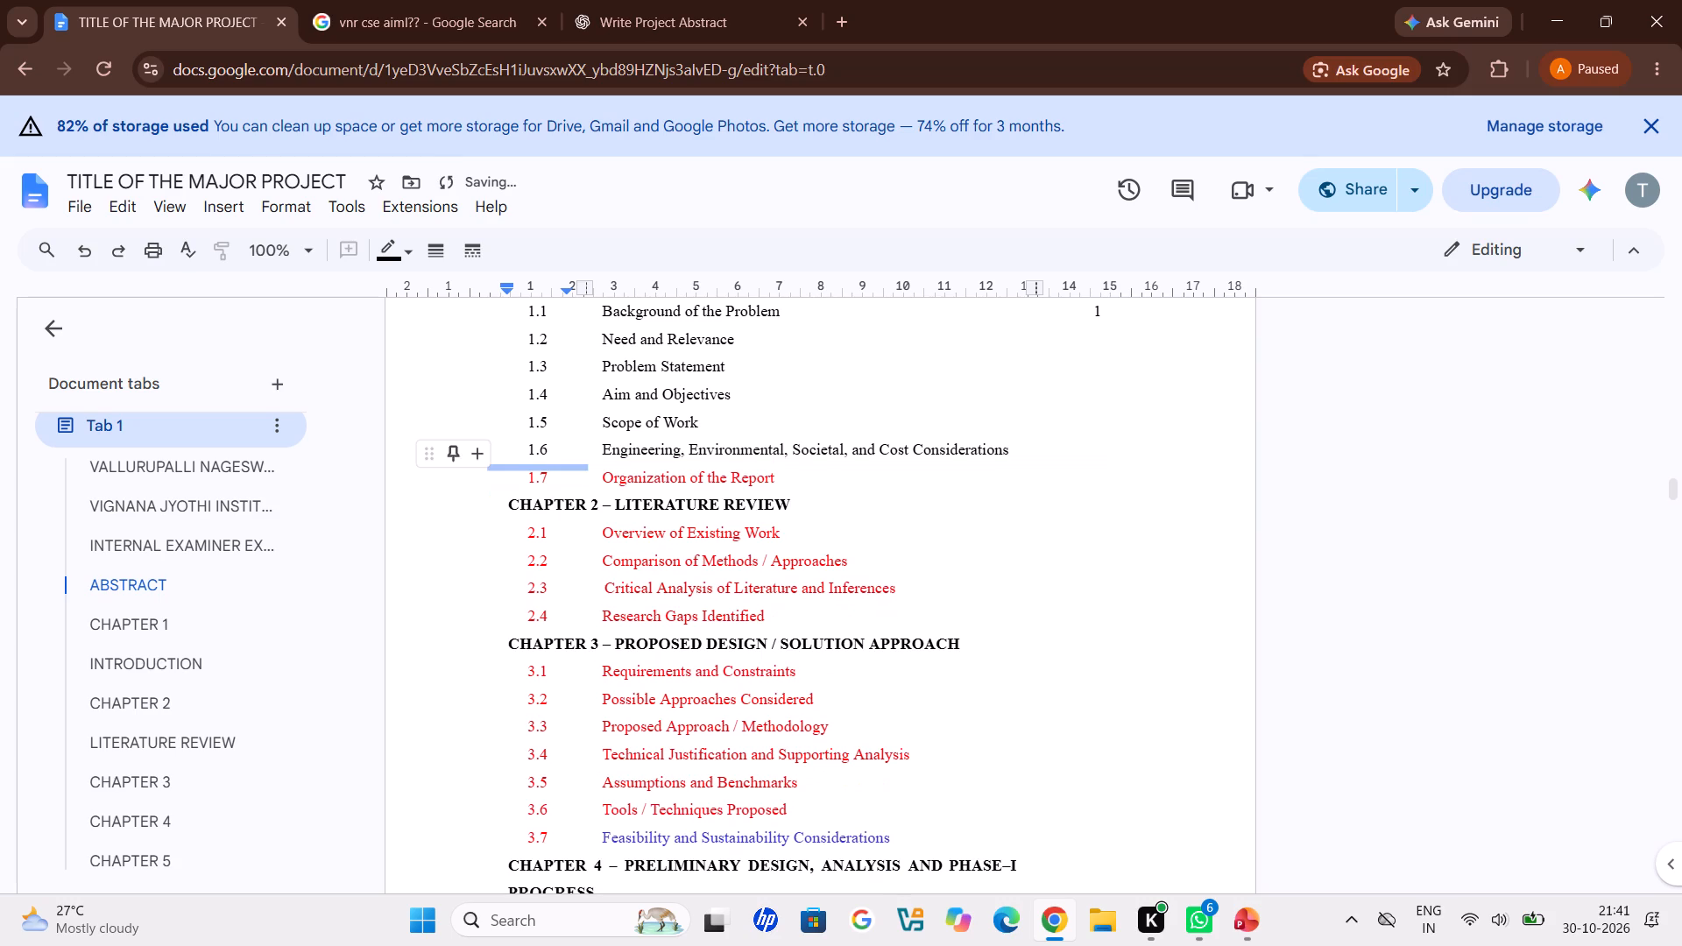
Change the section number and title of contents entry 1.7, Organization of the Report, to black text.
left_click(885, 484)
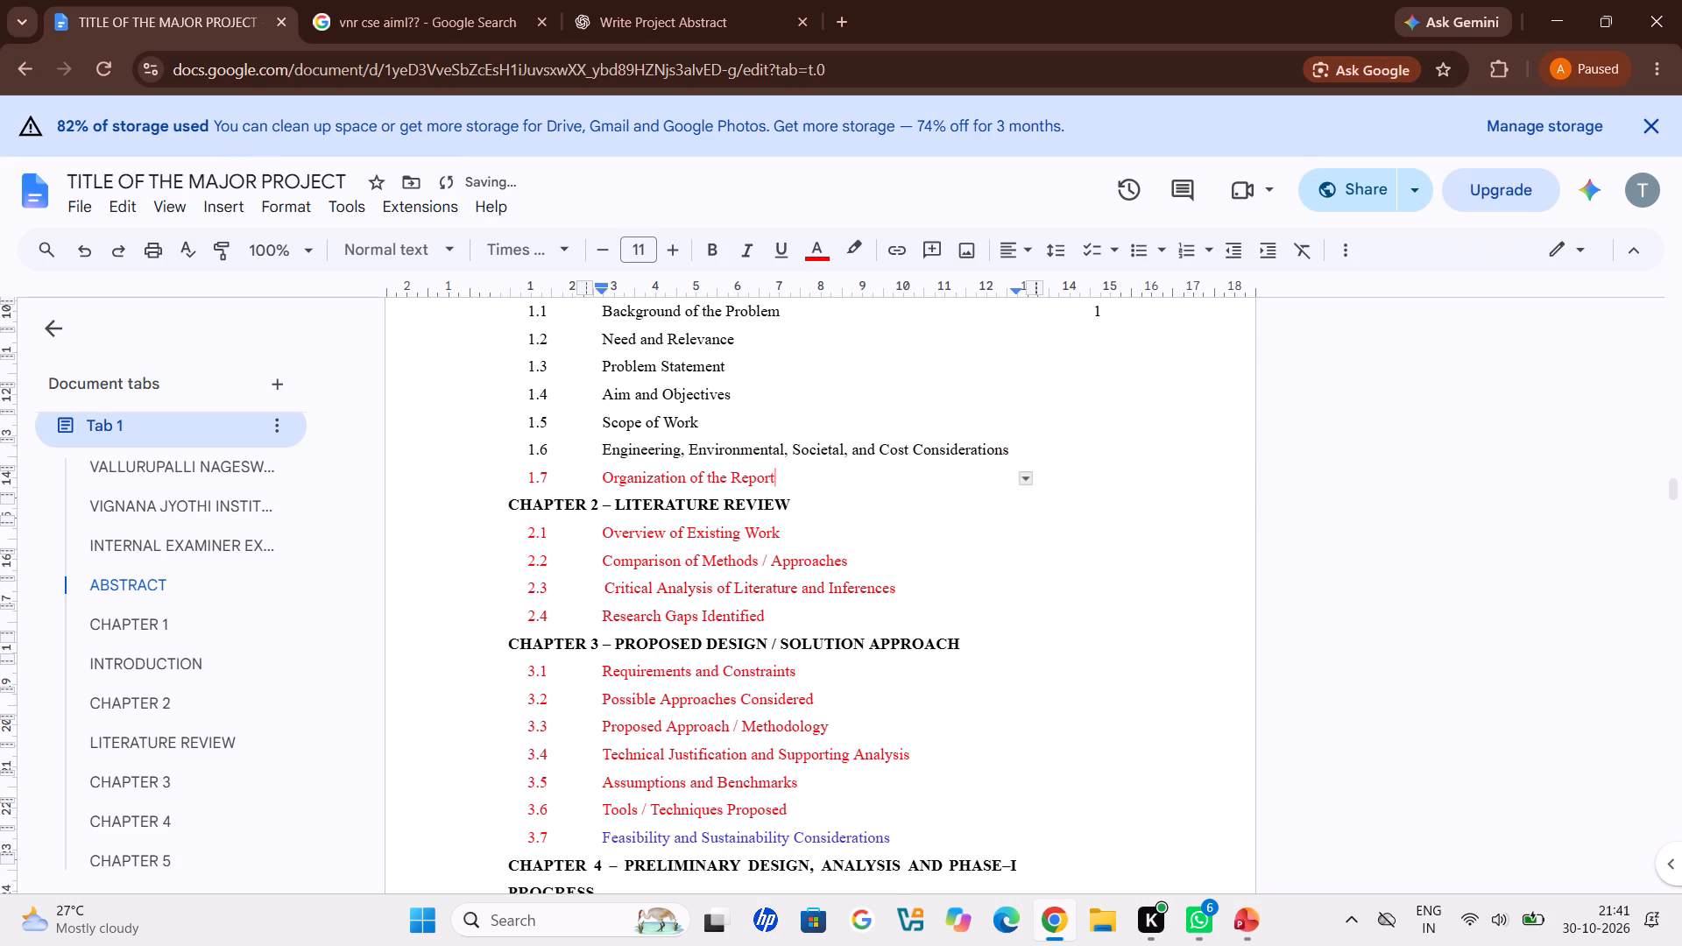
left_click_drag(781, 478, 531, 476)
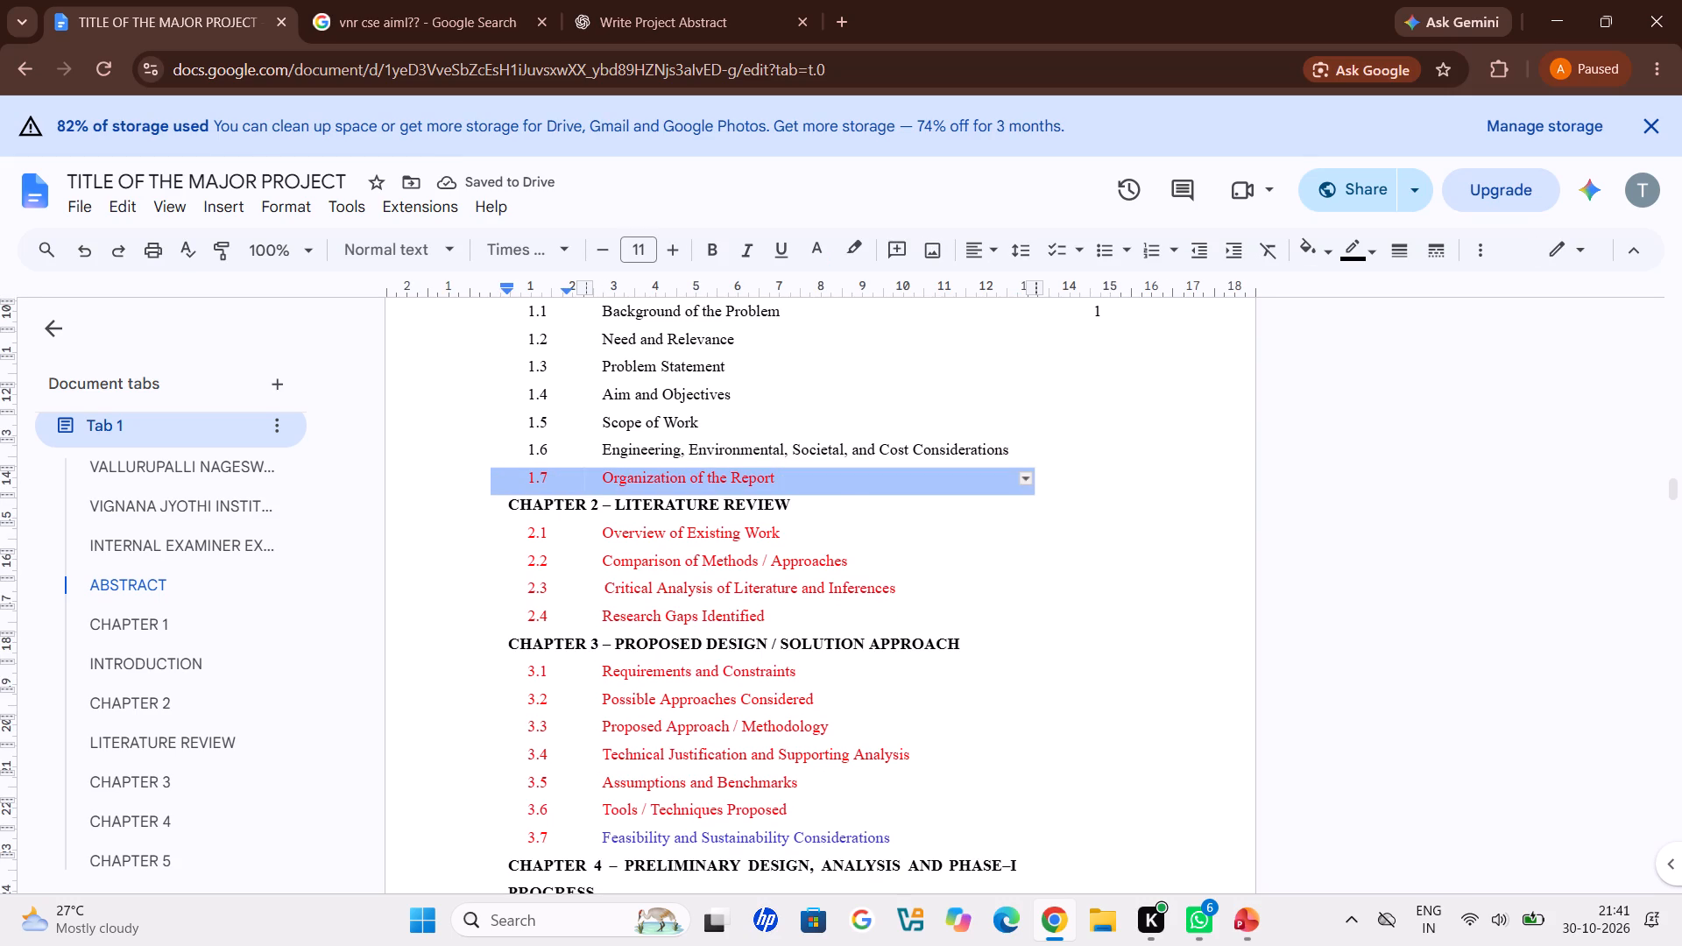
left_click_drag(814, 255, 814, 284)
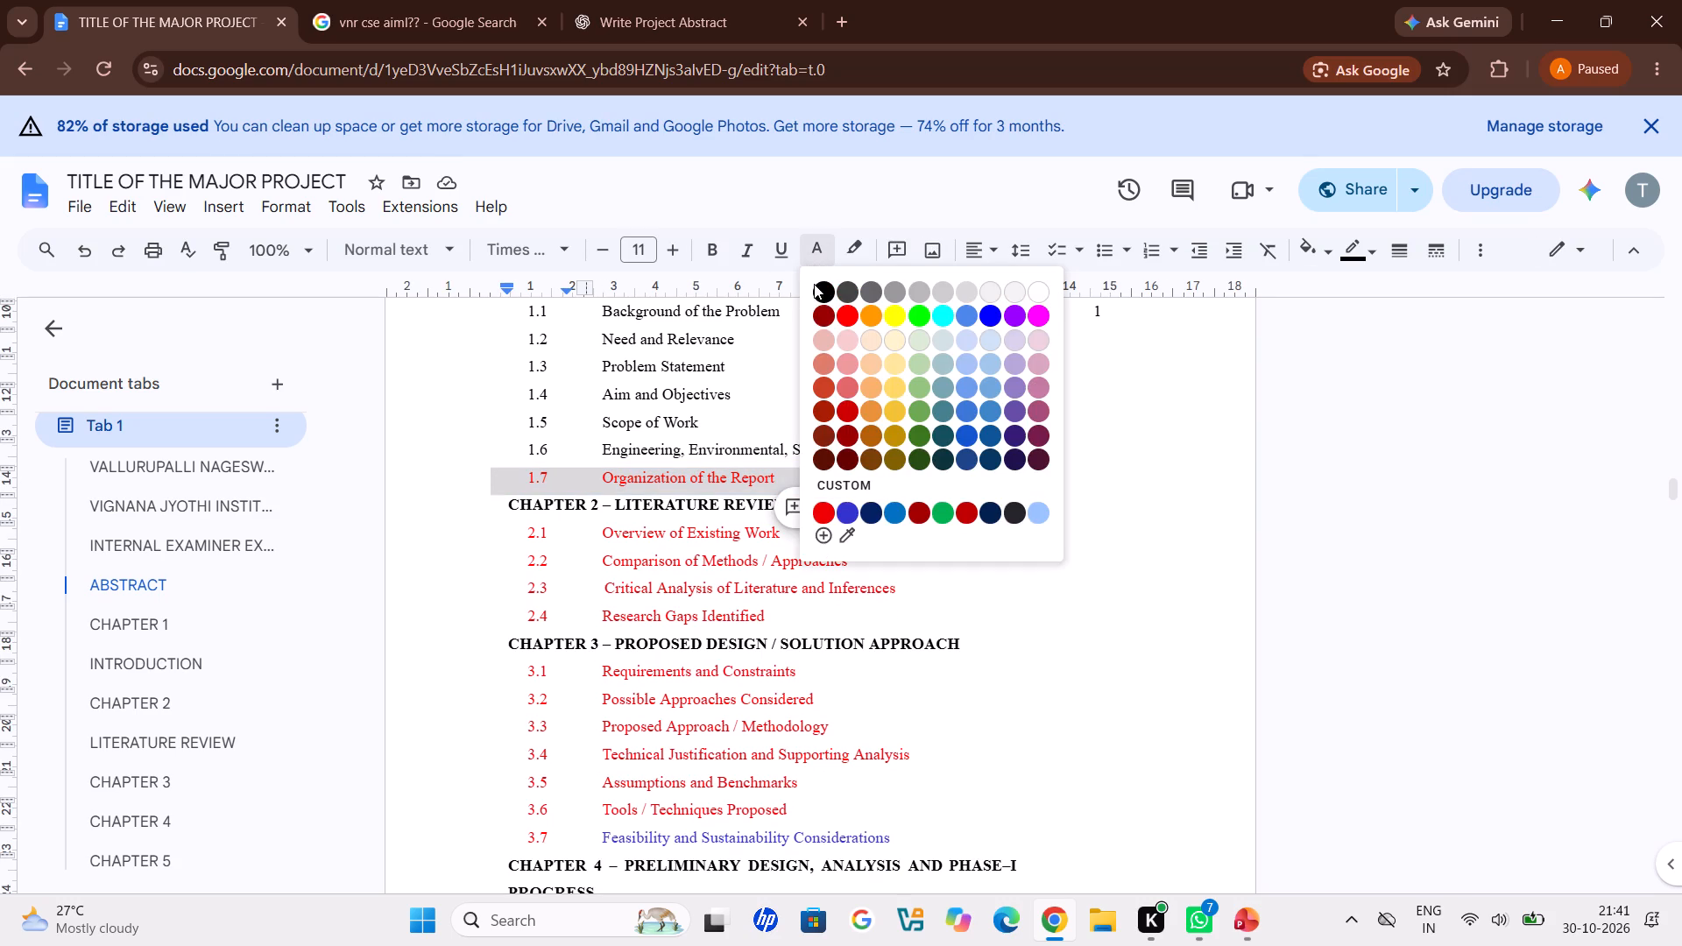
left_click_drag(814, 284, 816, 286)
left_click(816, 286)
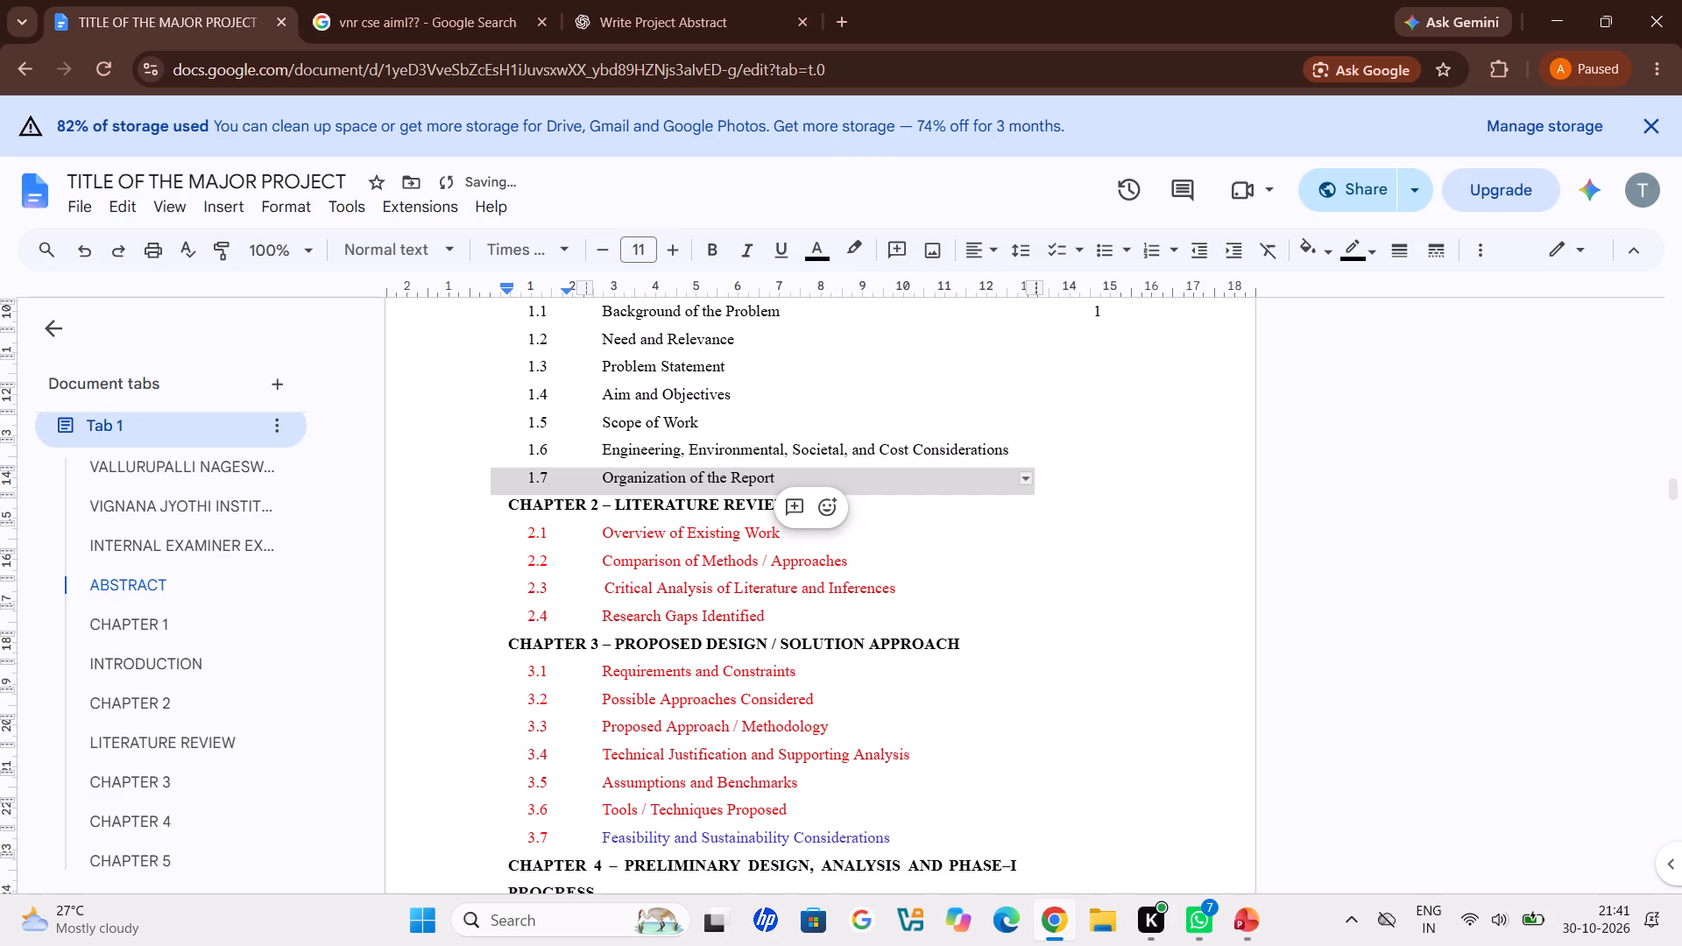
left_click(901, 569)
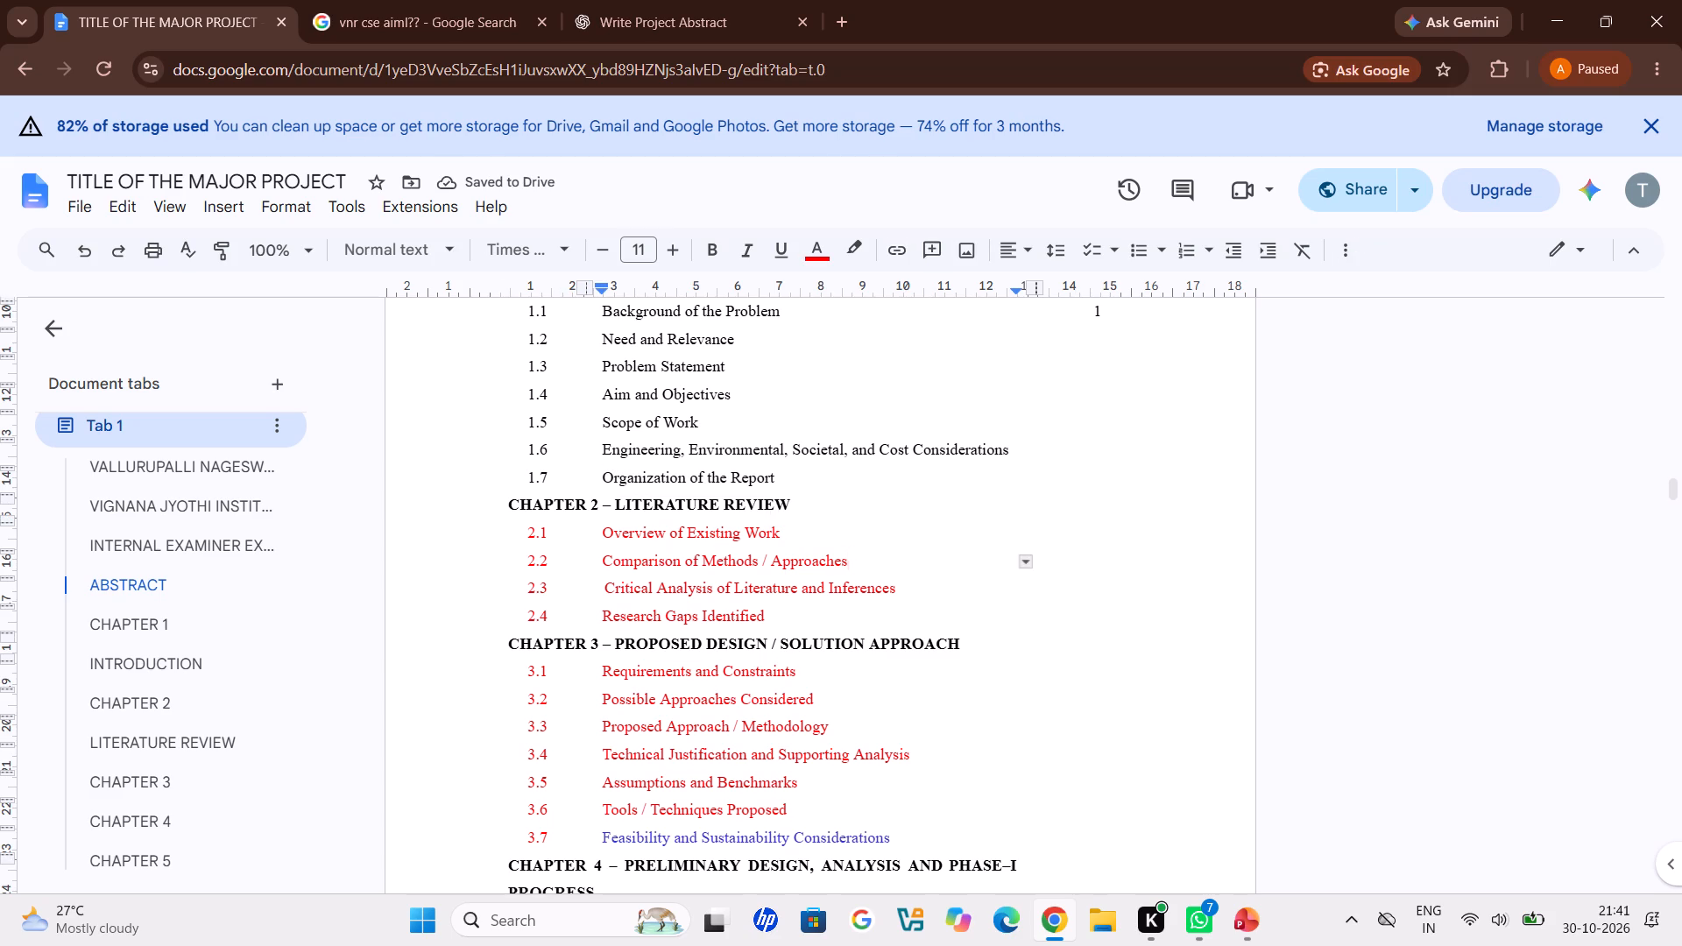
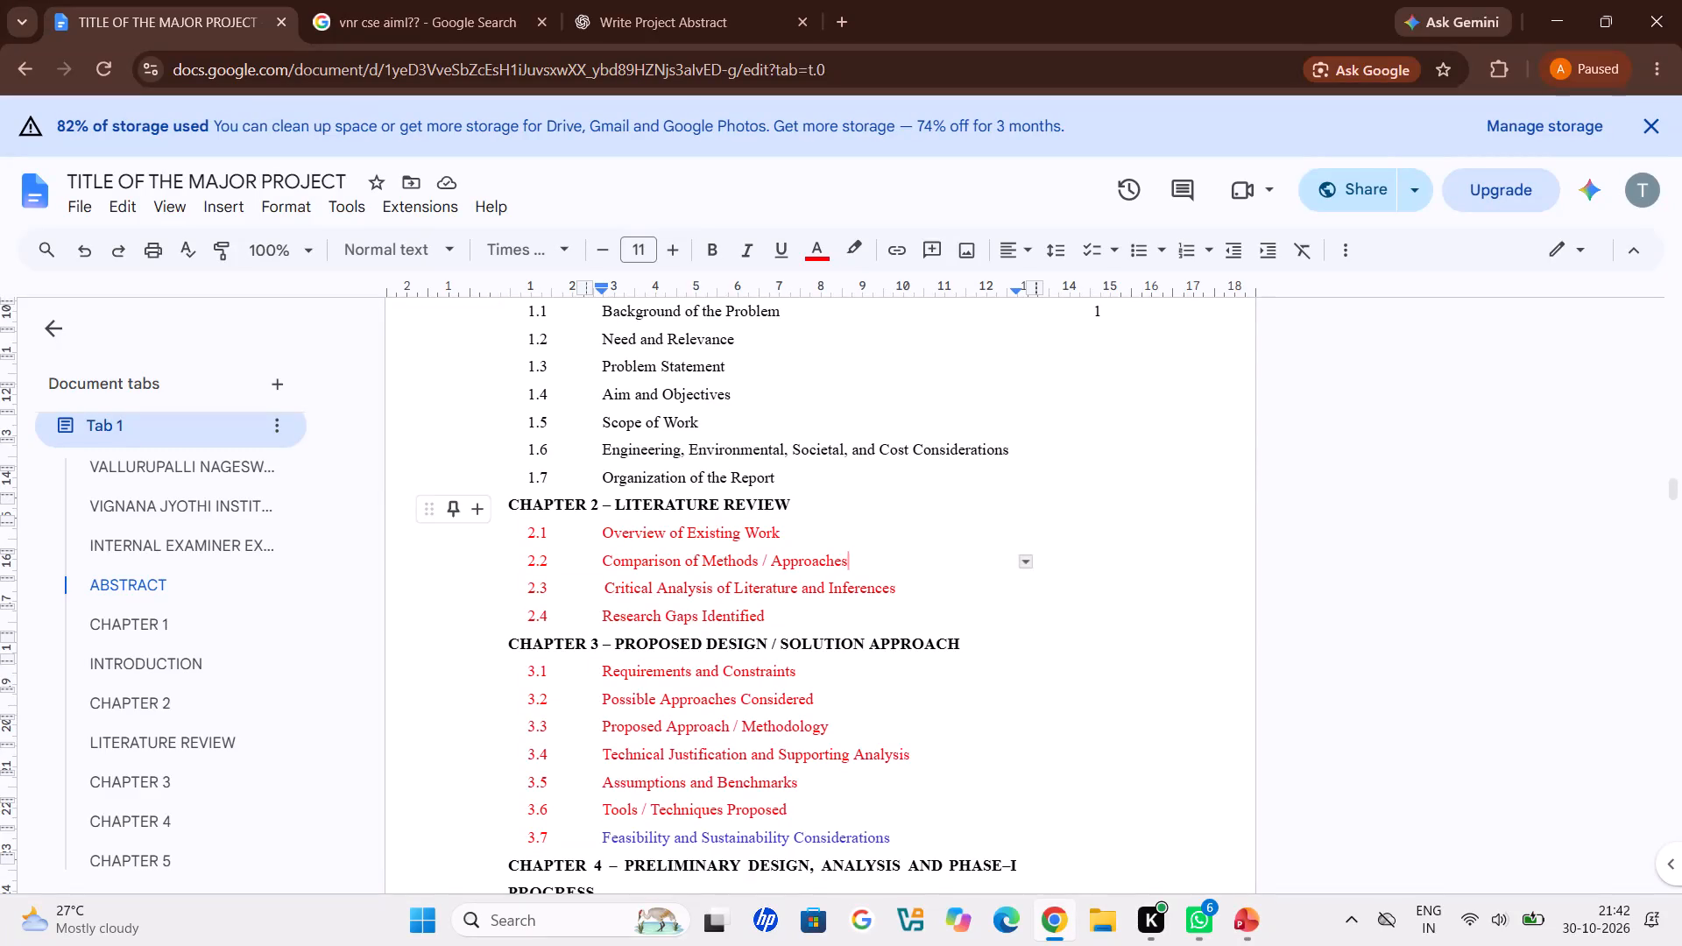
Change the Chapter 2 contents entries 2.1 to 2.4, both section numbers and titles, to black text.
left_click_drag(527, 533, 825, 615)
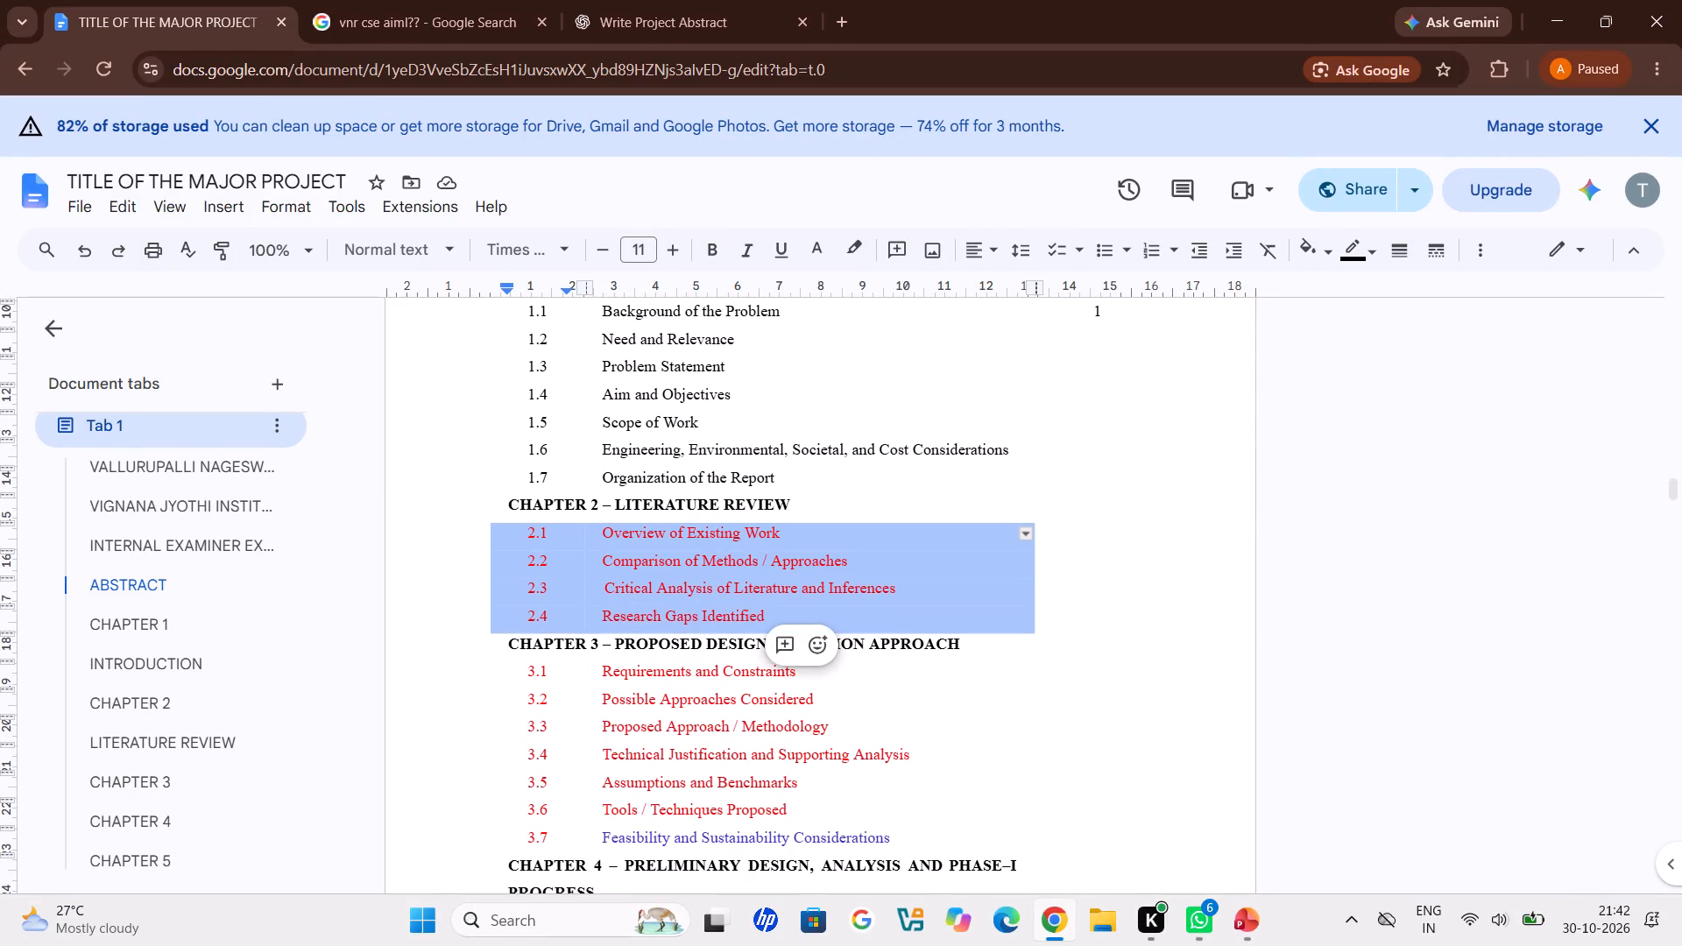
left_click(815, 244)
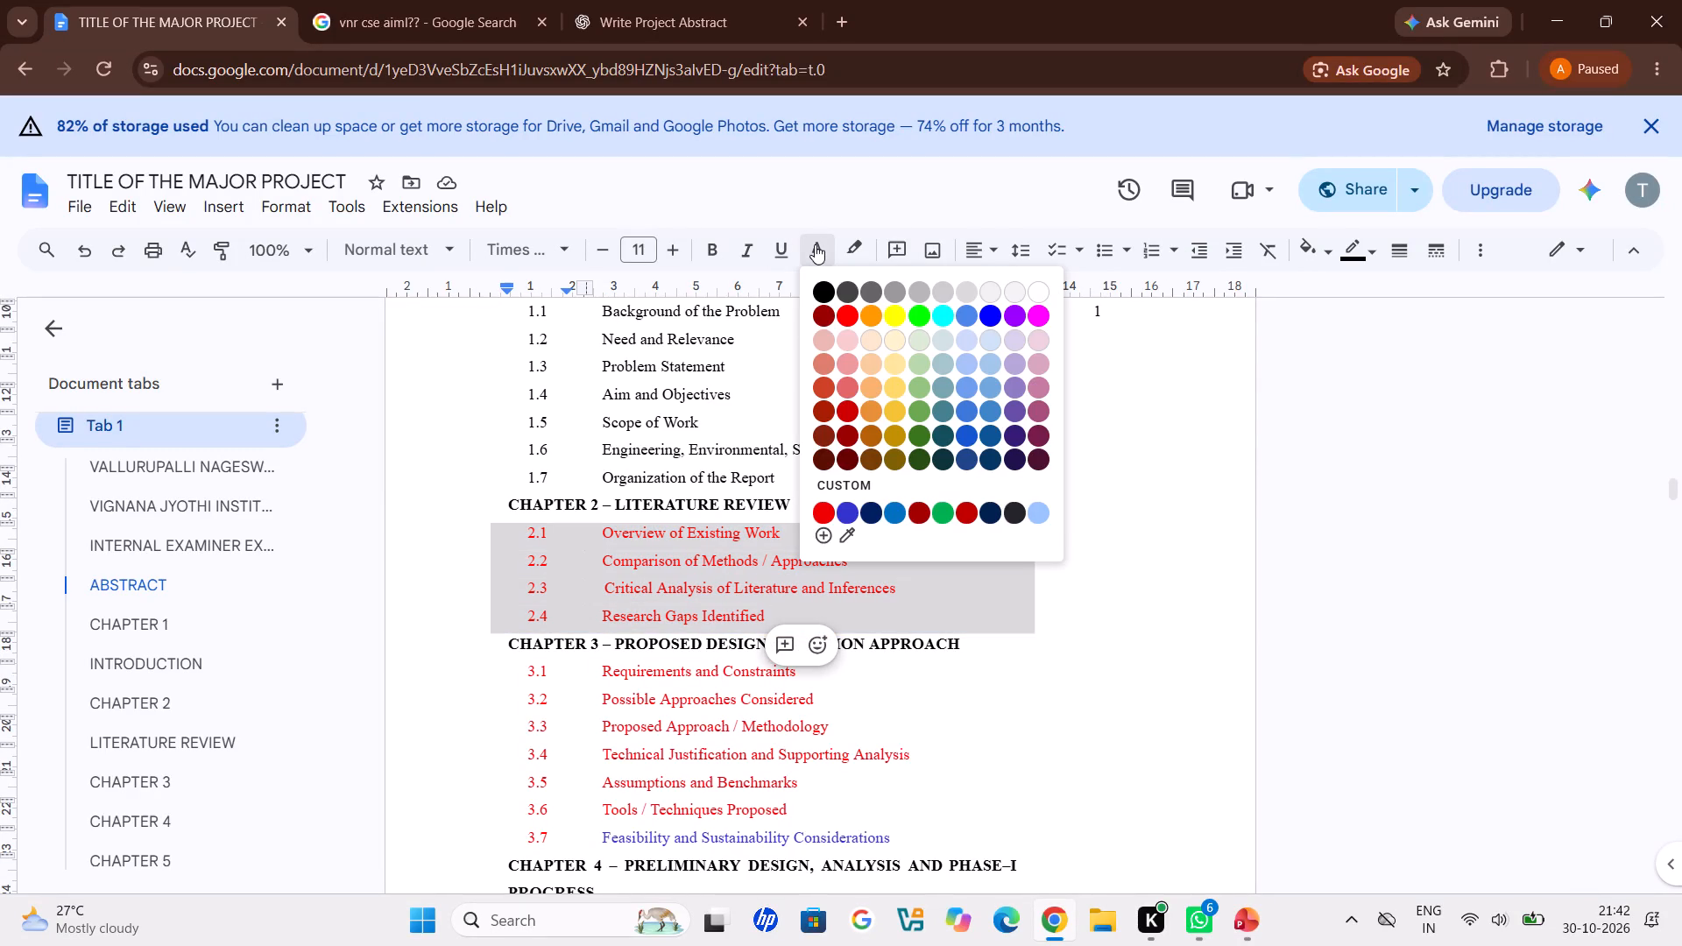
left_click(826, 291)
left_click(903, 491)
Change the Chapter 3 contents entries 3.1 to 3.7, both section numbers and titles, to black text.
scroll(903, 491, "down", 2)
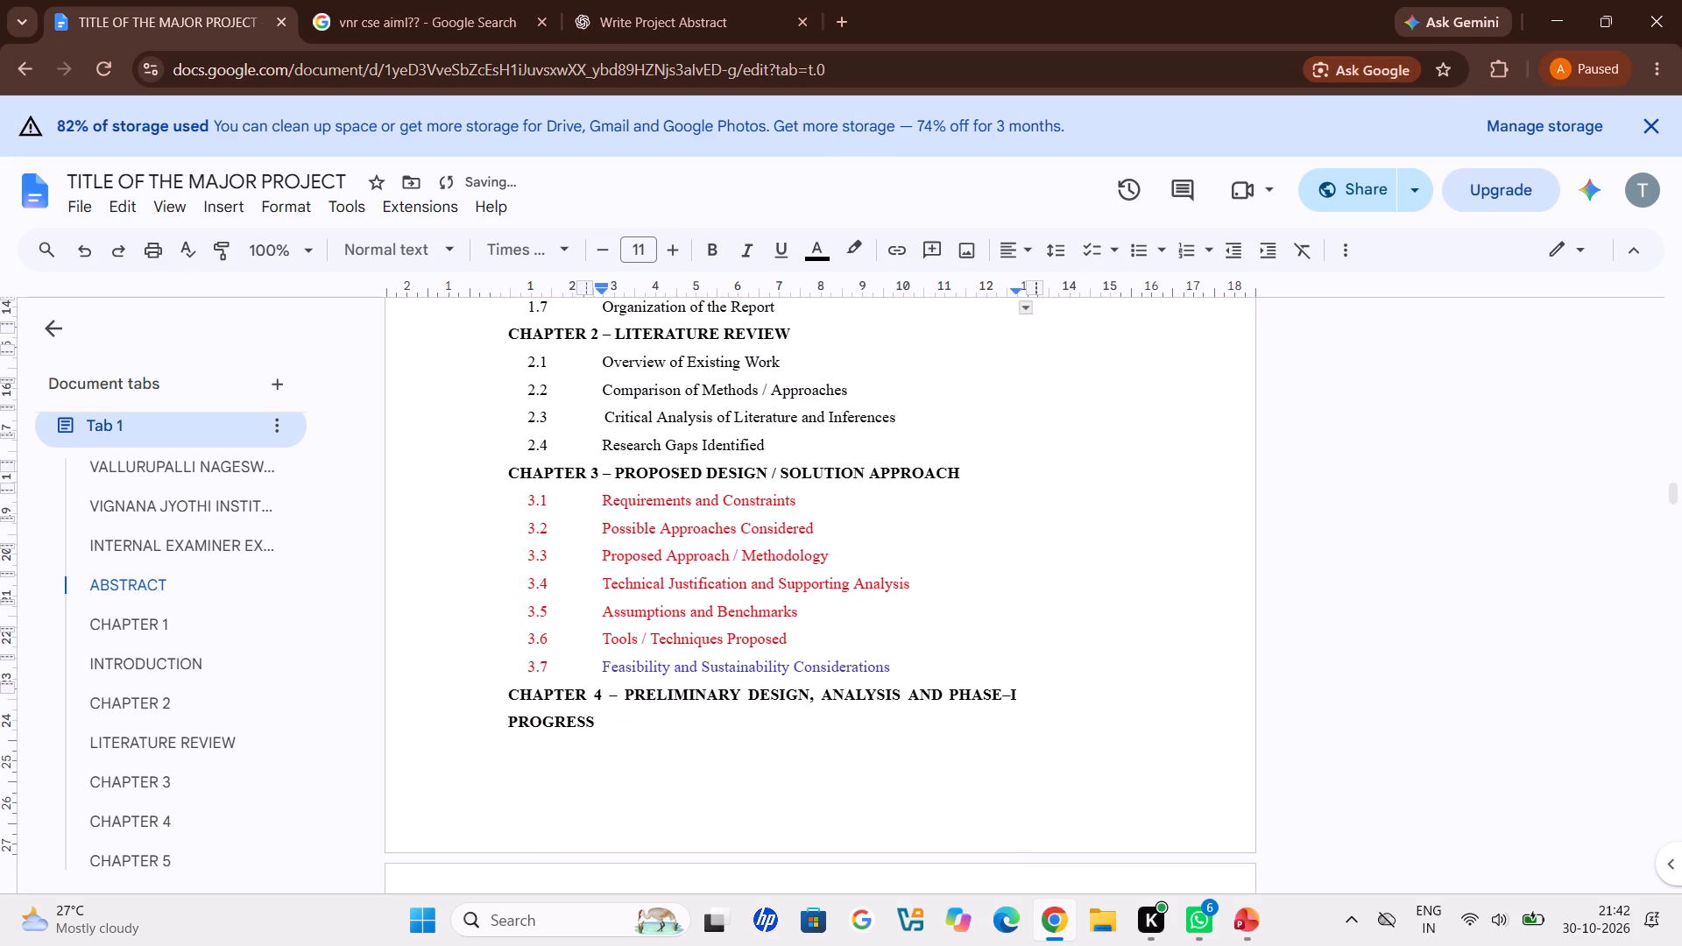
left_click_drag(528, 503, 752, 582)
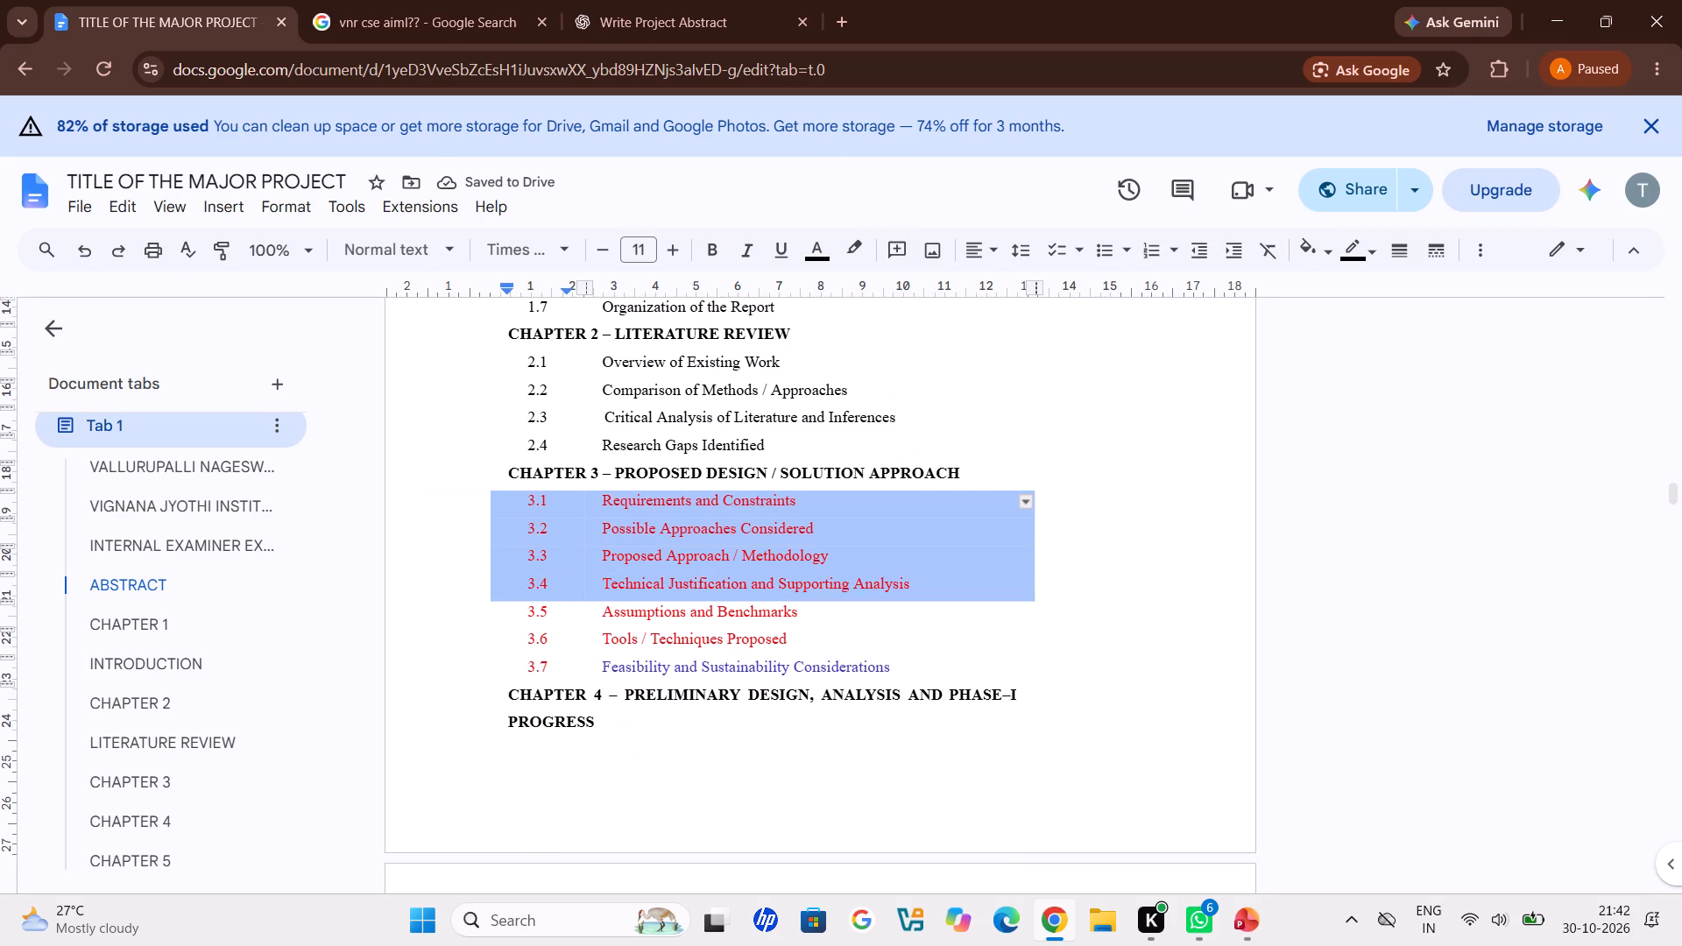
left_click_drag(752, 582, 892, 663)
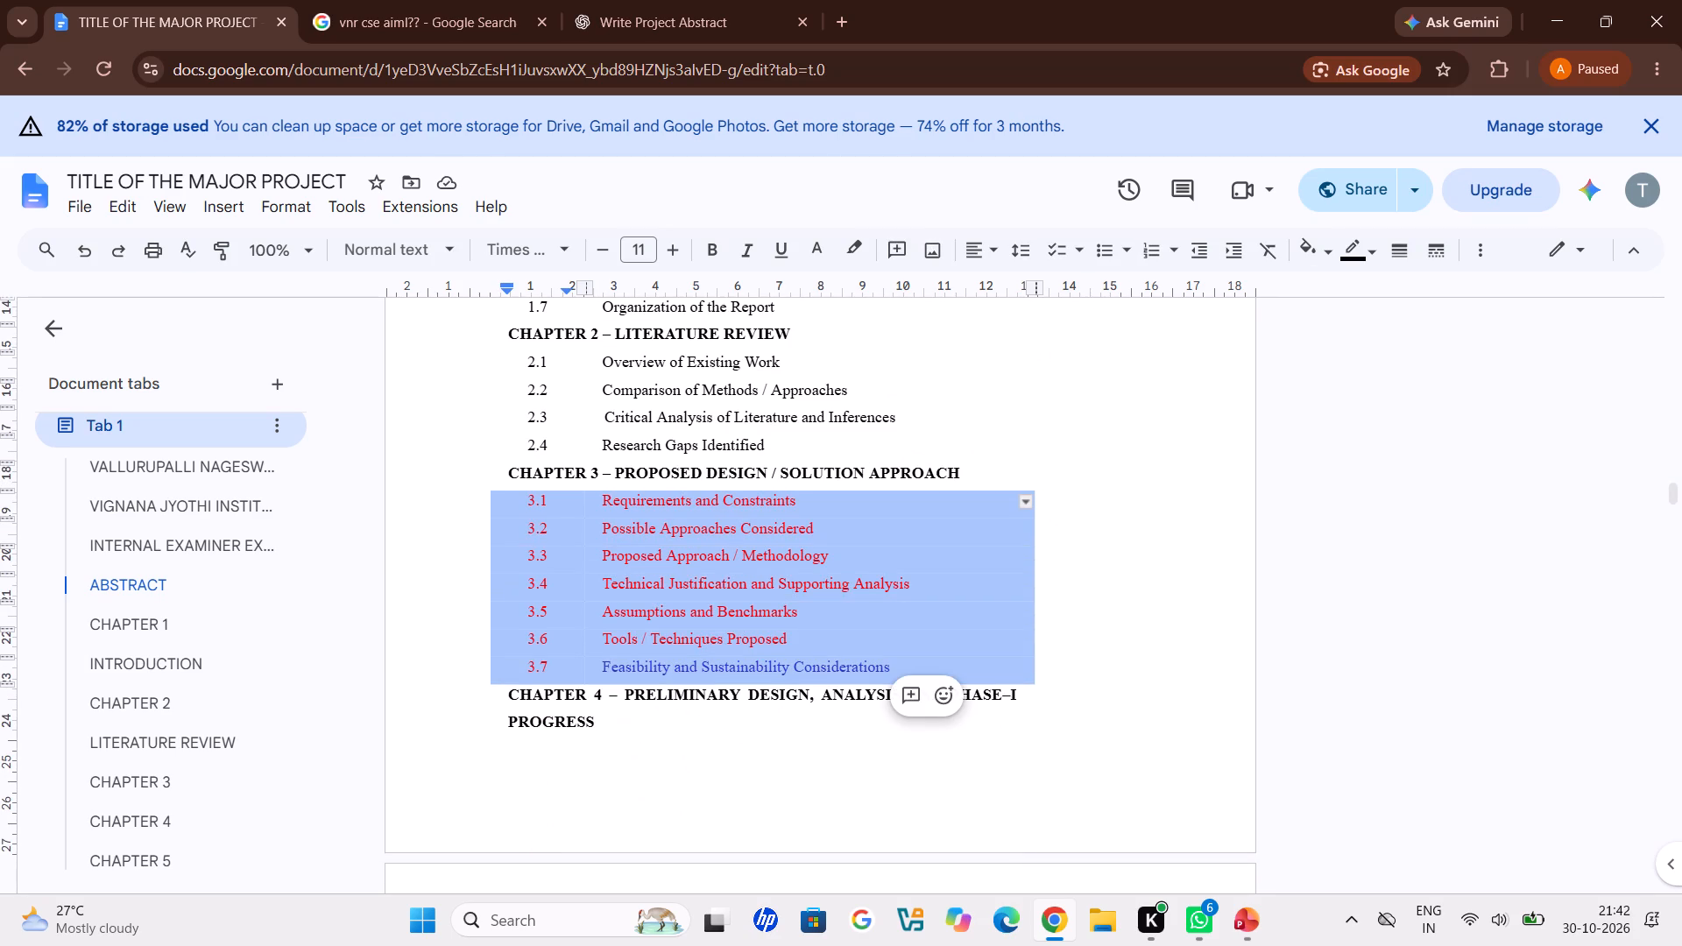
left_click(811, 253)
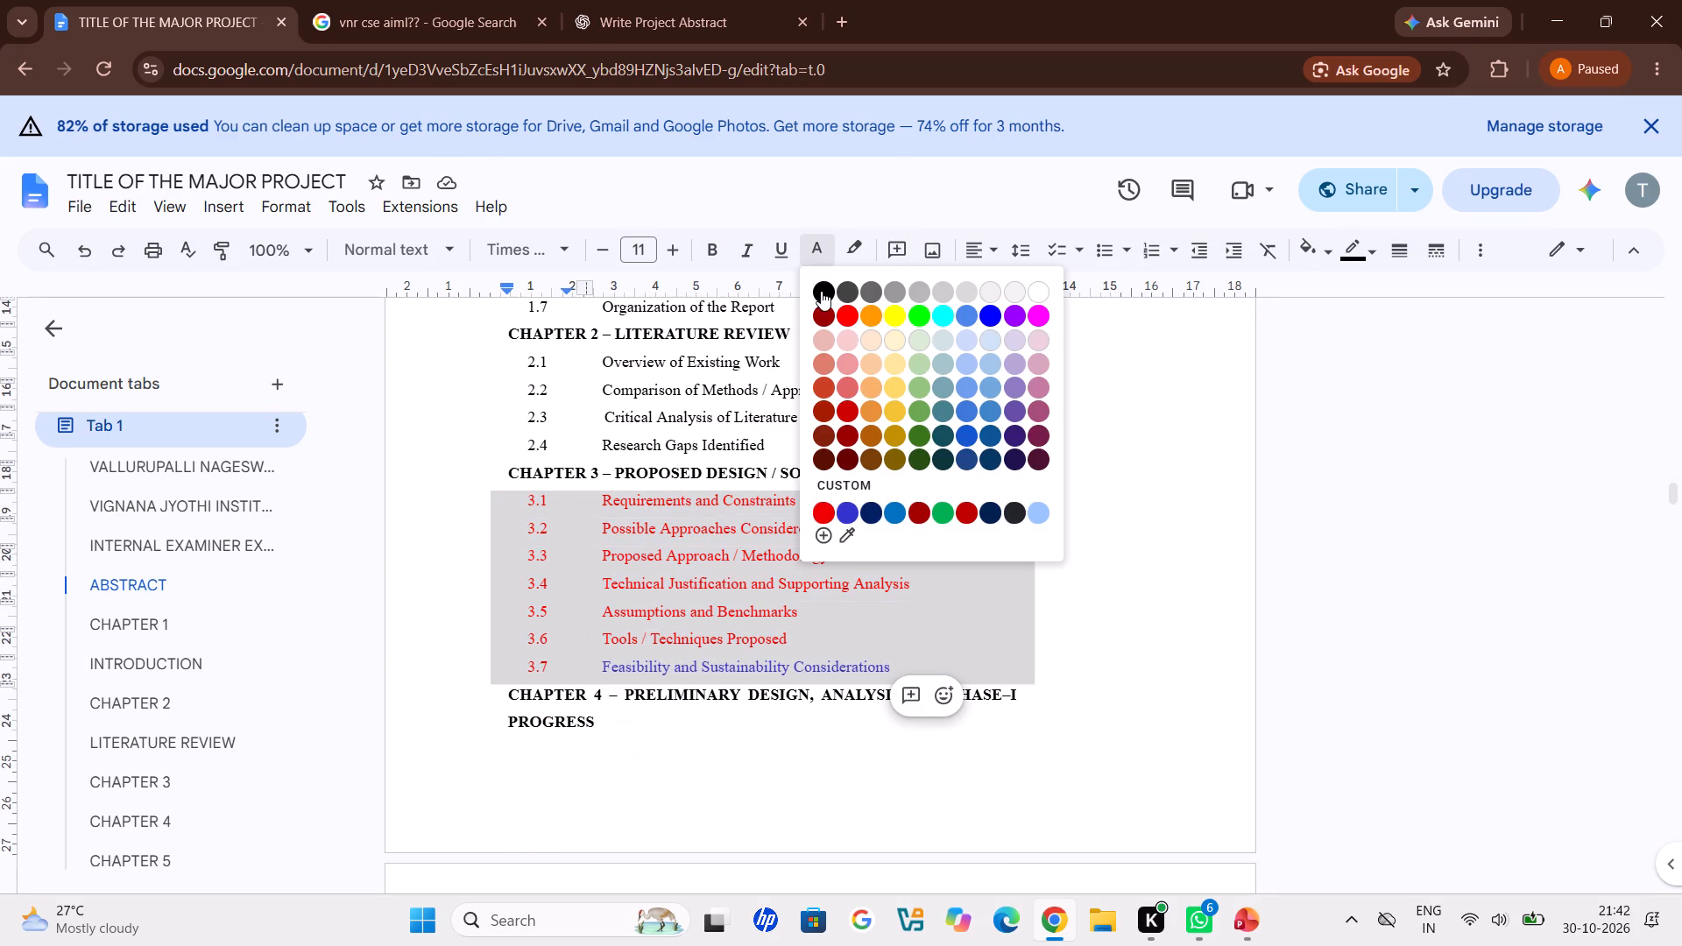
left_click(821, 291)
left_click(958, 455)
Change the Chapter 4 contents entries 4.1 to 4.5, both section numbers and titles, to black text.
scroll(958, 455, "down", 1)
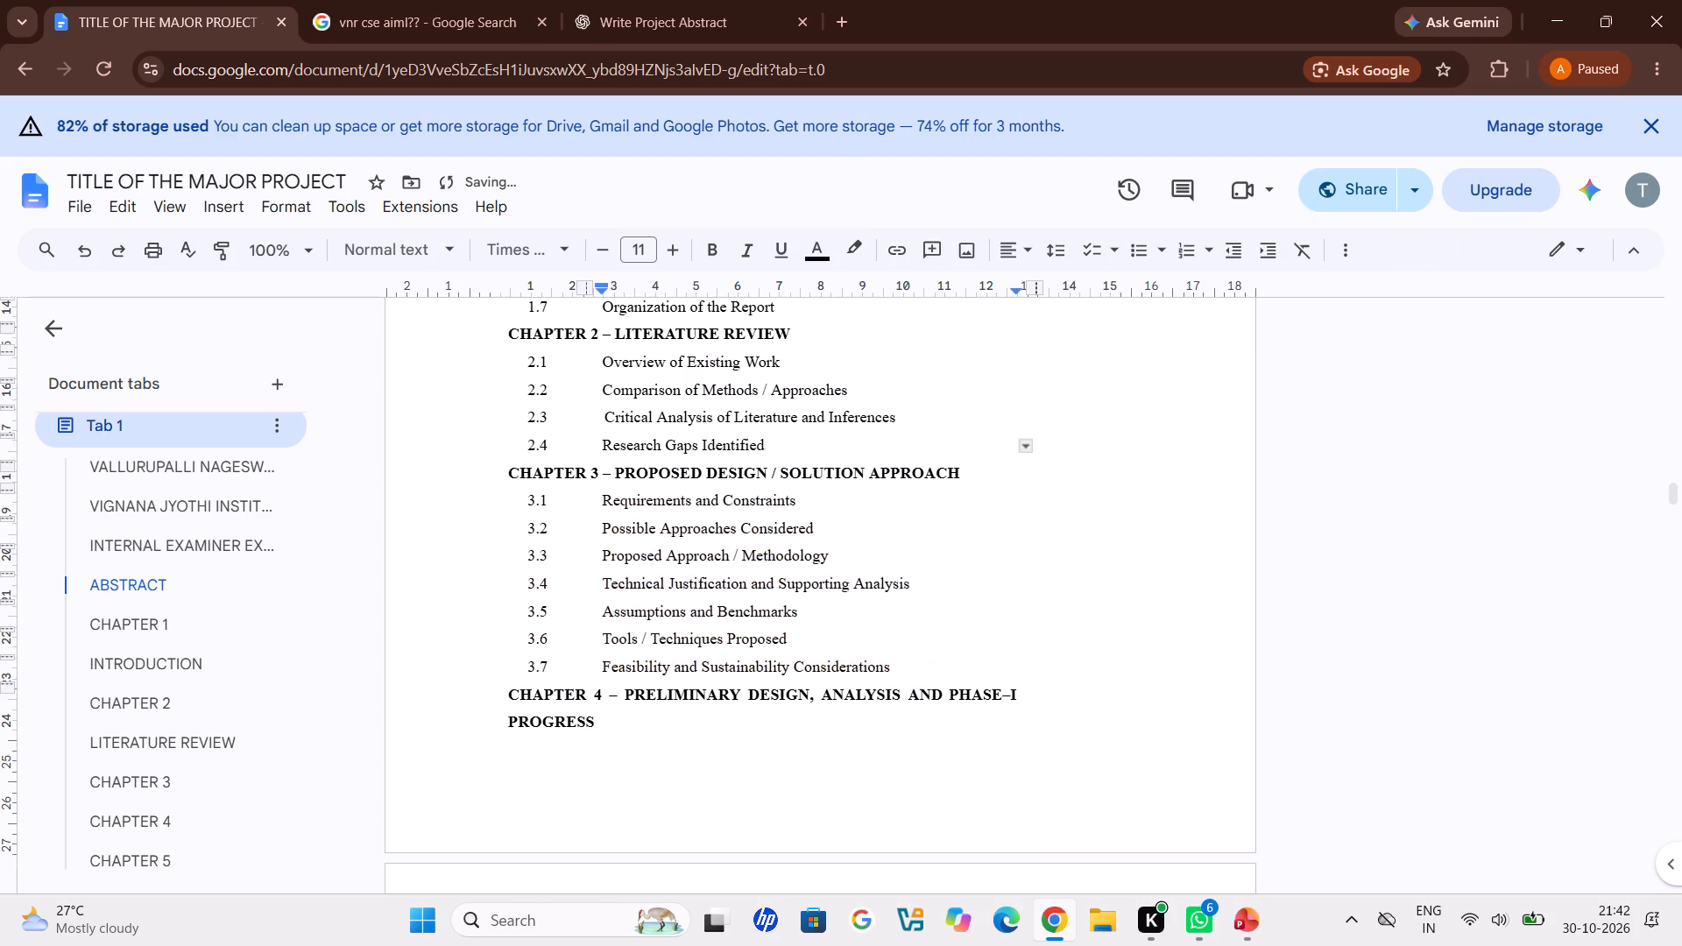
scroll(958, 455, "down", 5)
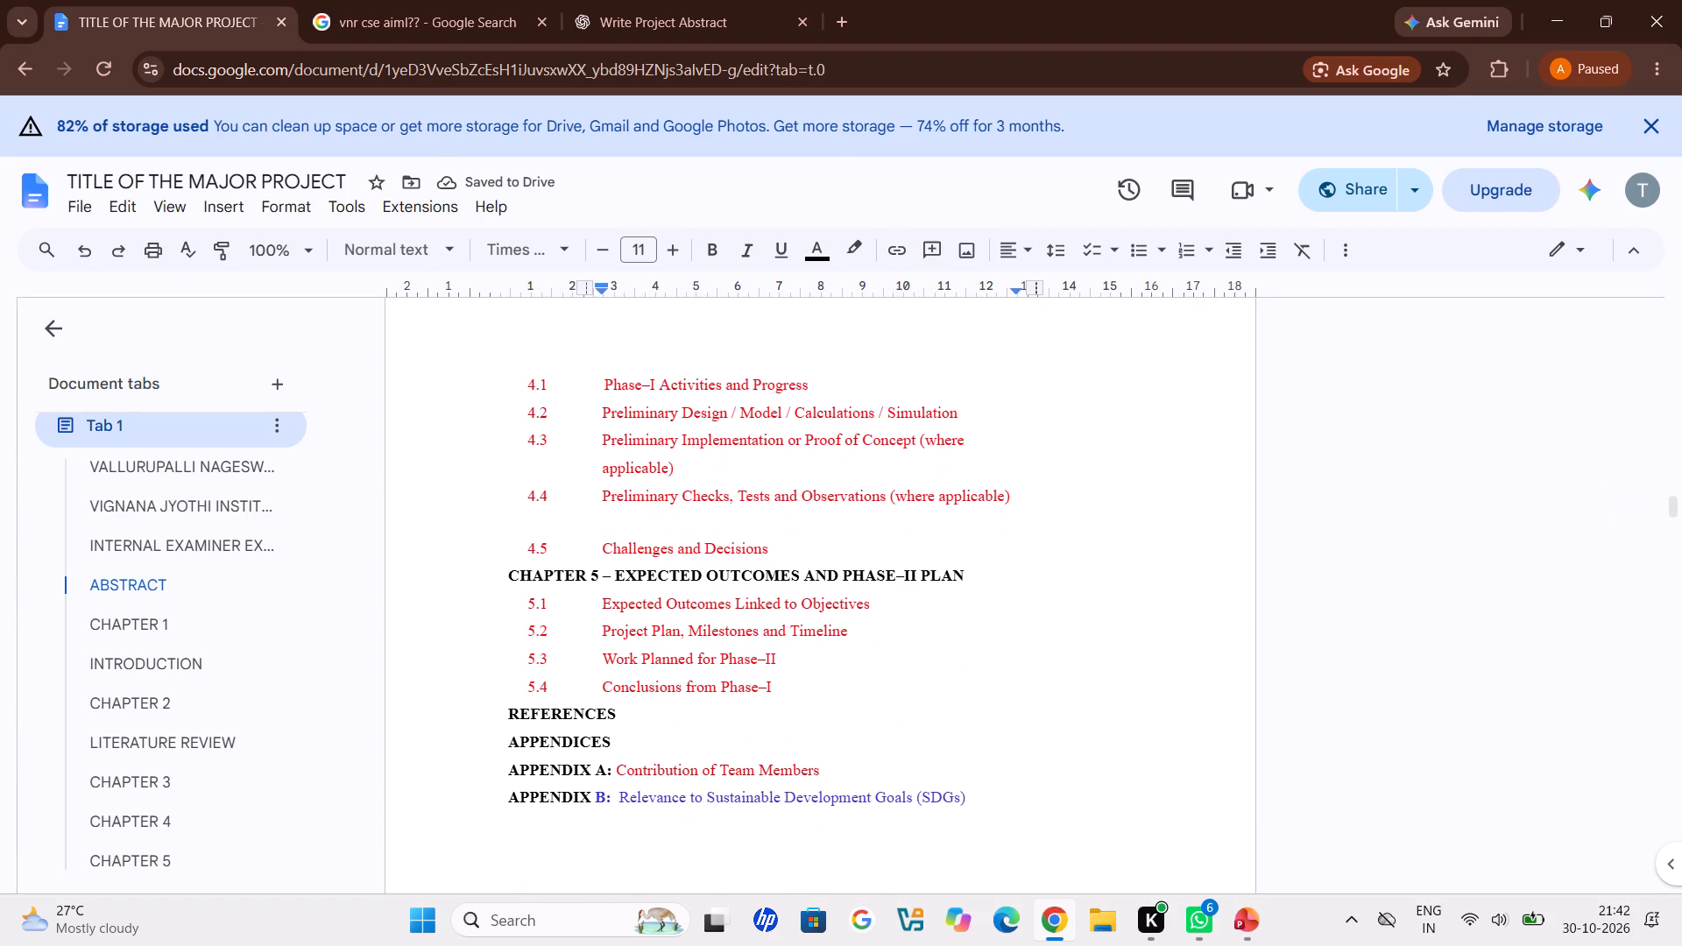
left_click_drag(528, 385, 771, 537)
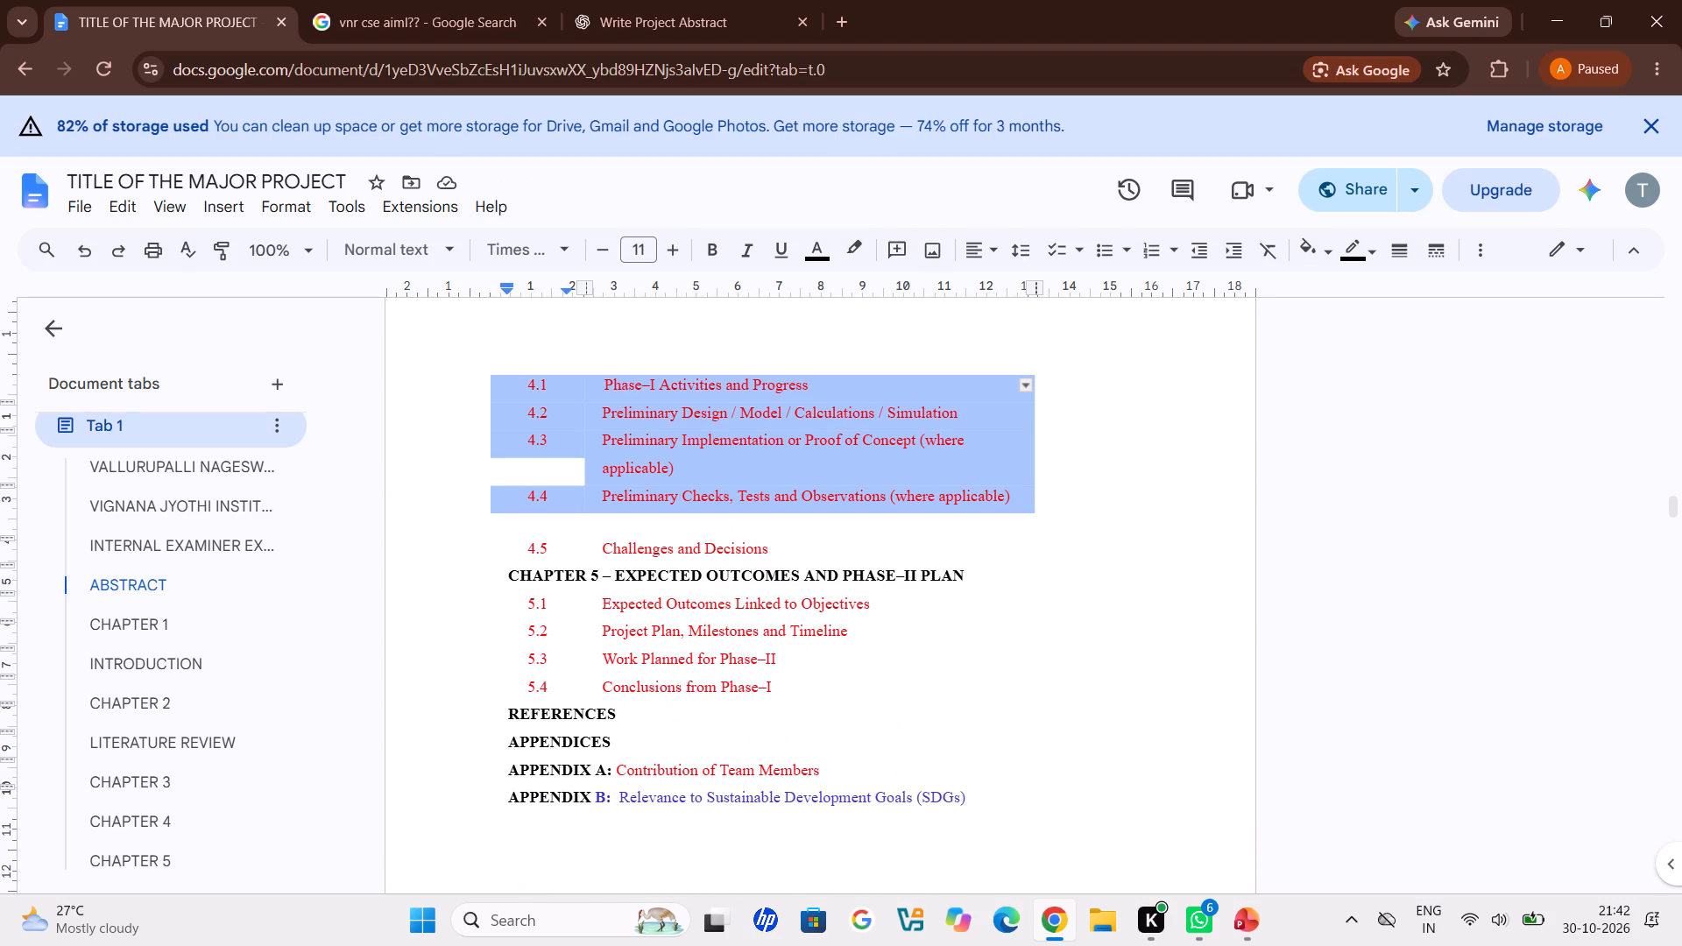
left_click_drag(771, 537, 773, 552)
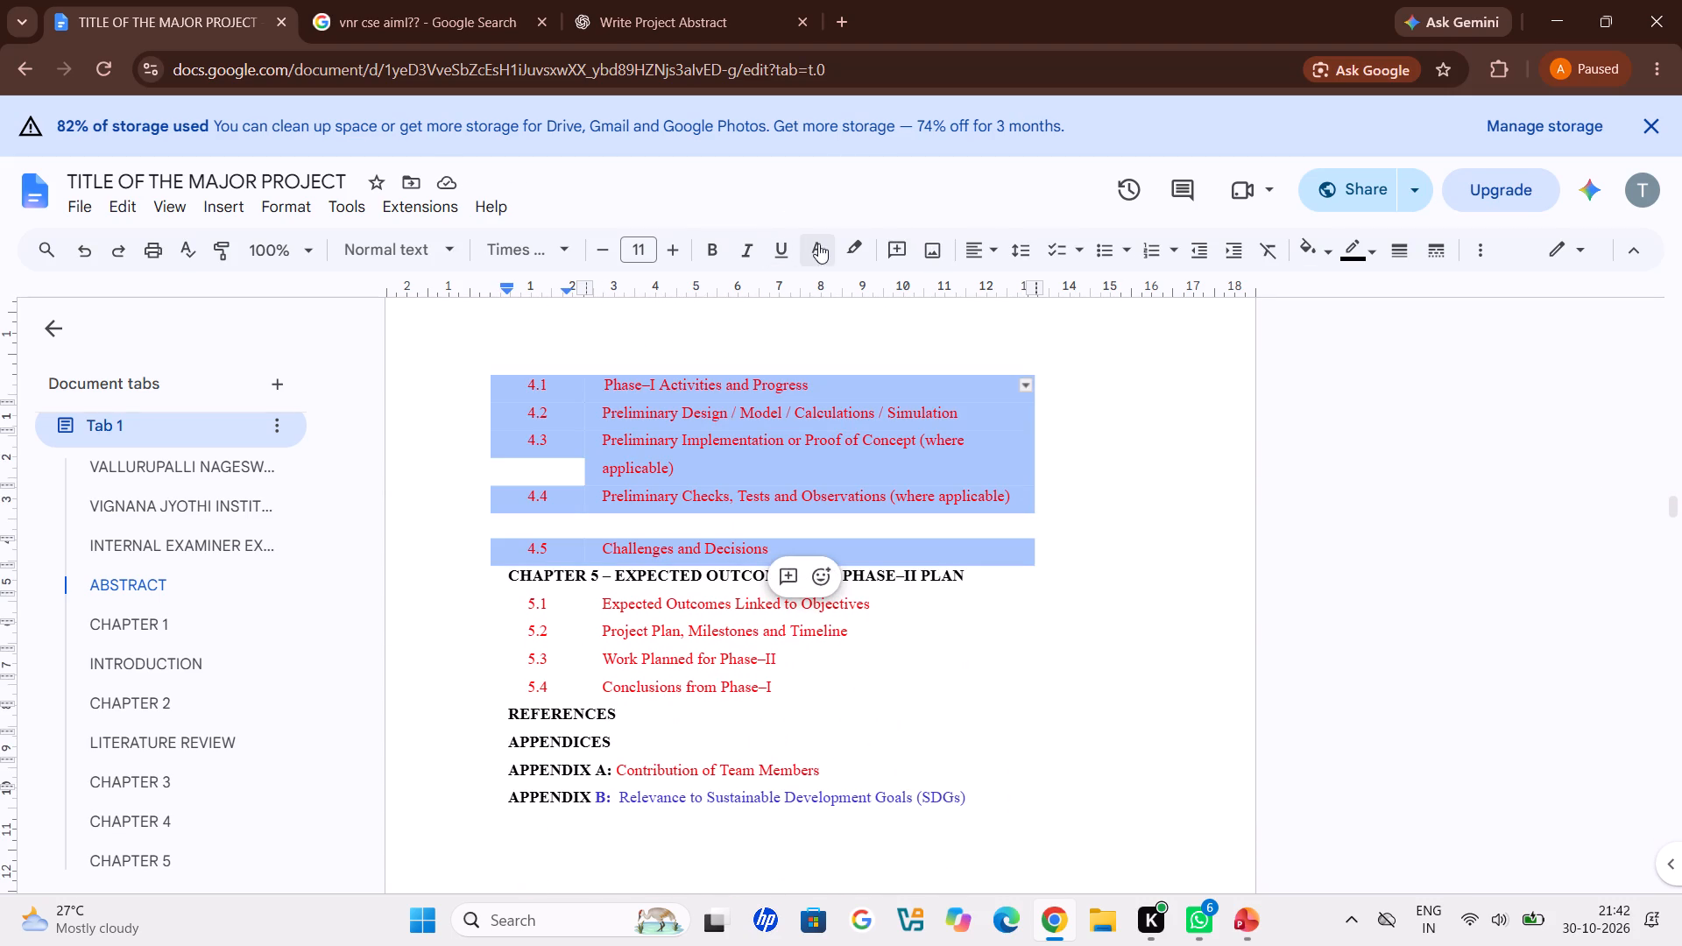
left_click(821, 251)
left_click(825, 291)
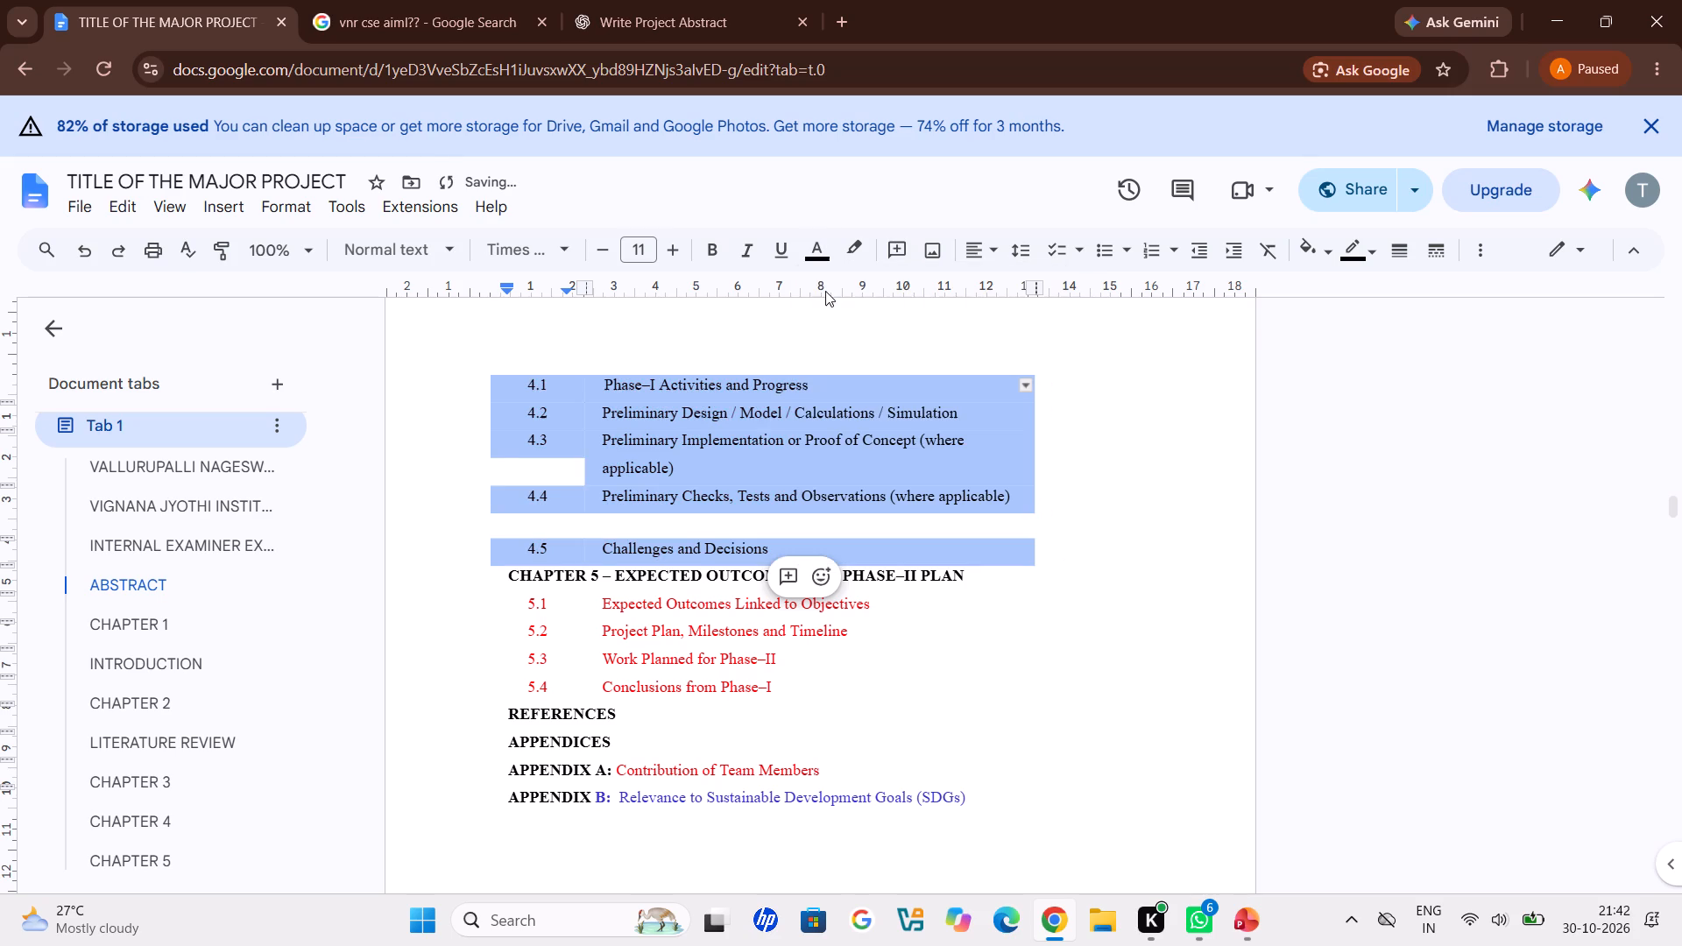
Close the blank gap between contents entries 4.4 and 4.5 by reducing the height of the 4.4 table row.
left_click(560, 540)
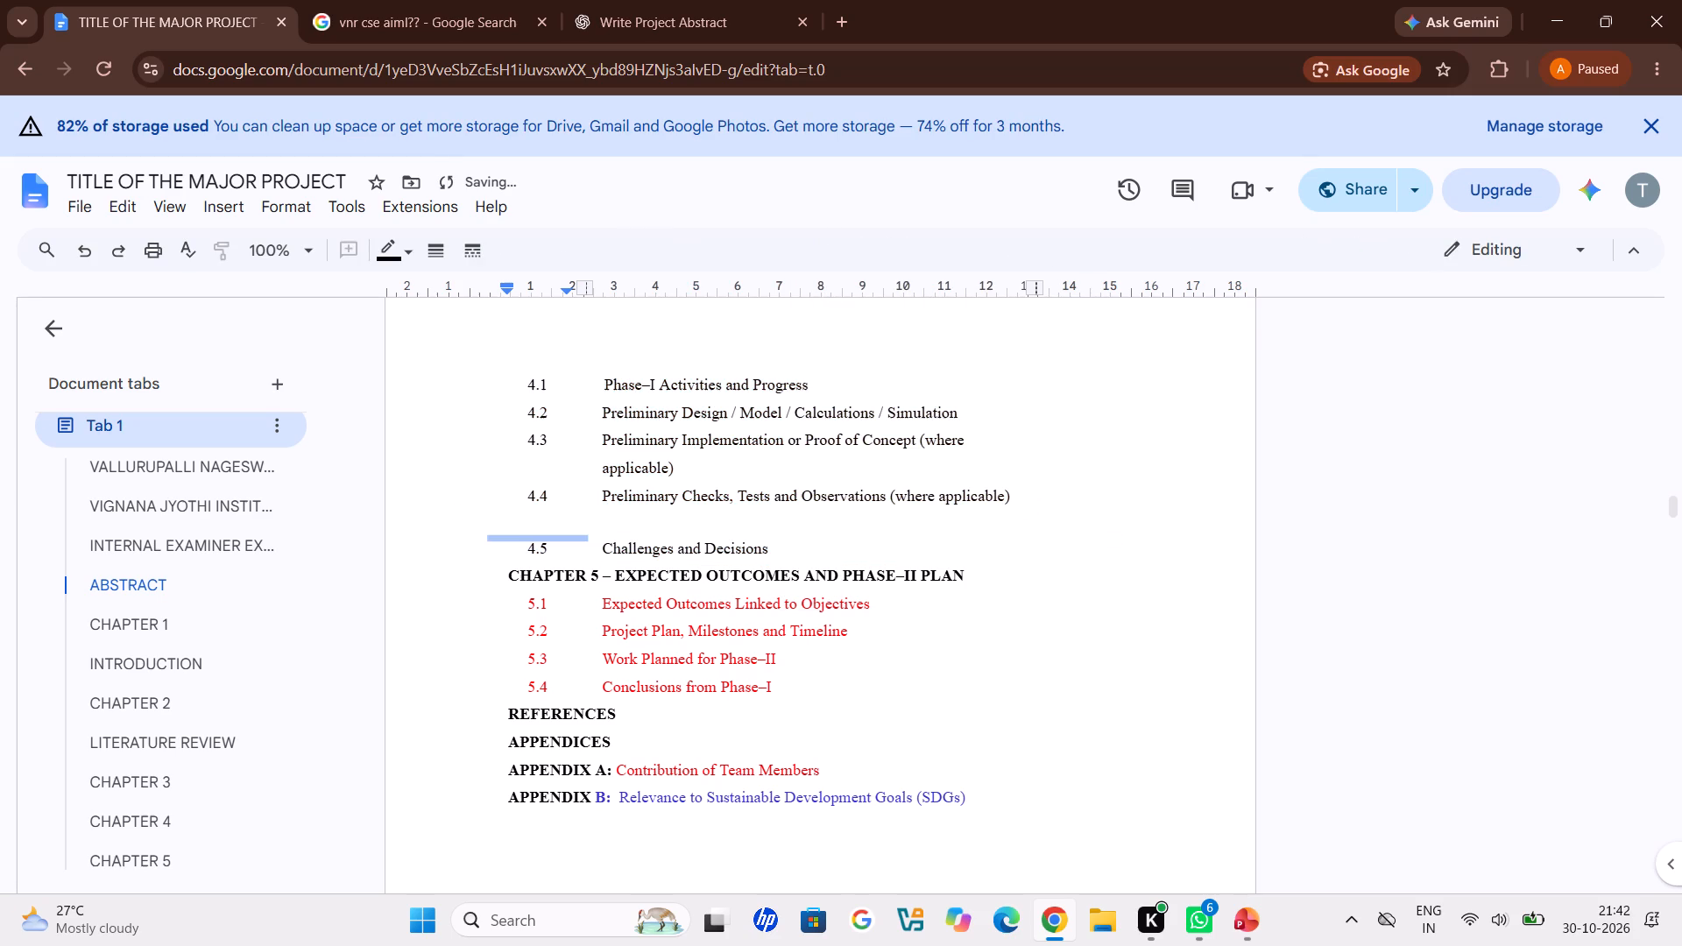
left_click_drag(560, 540, 565, 517)
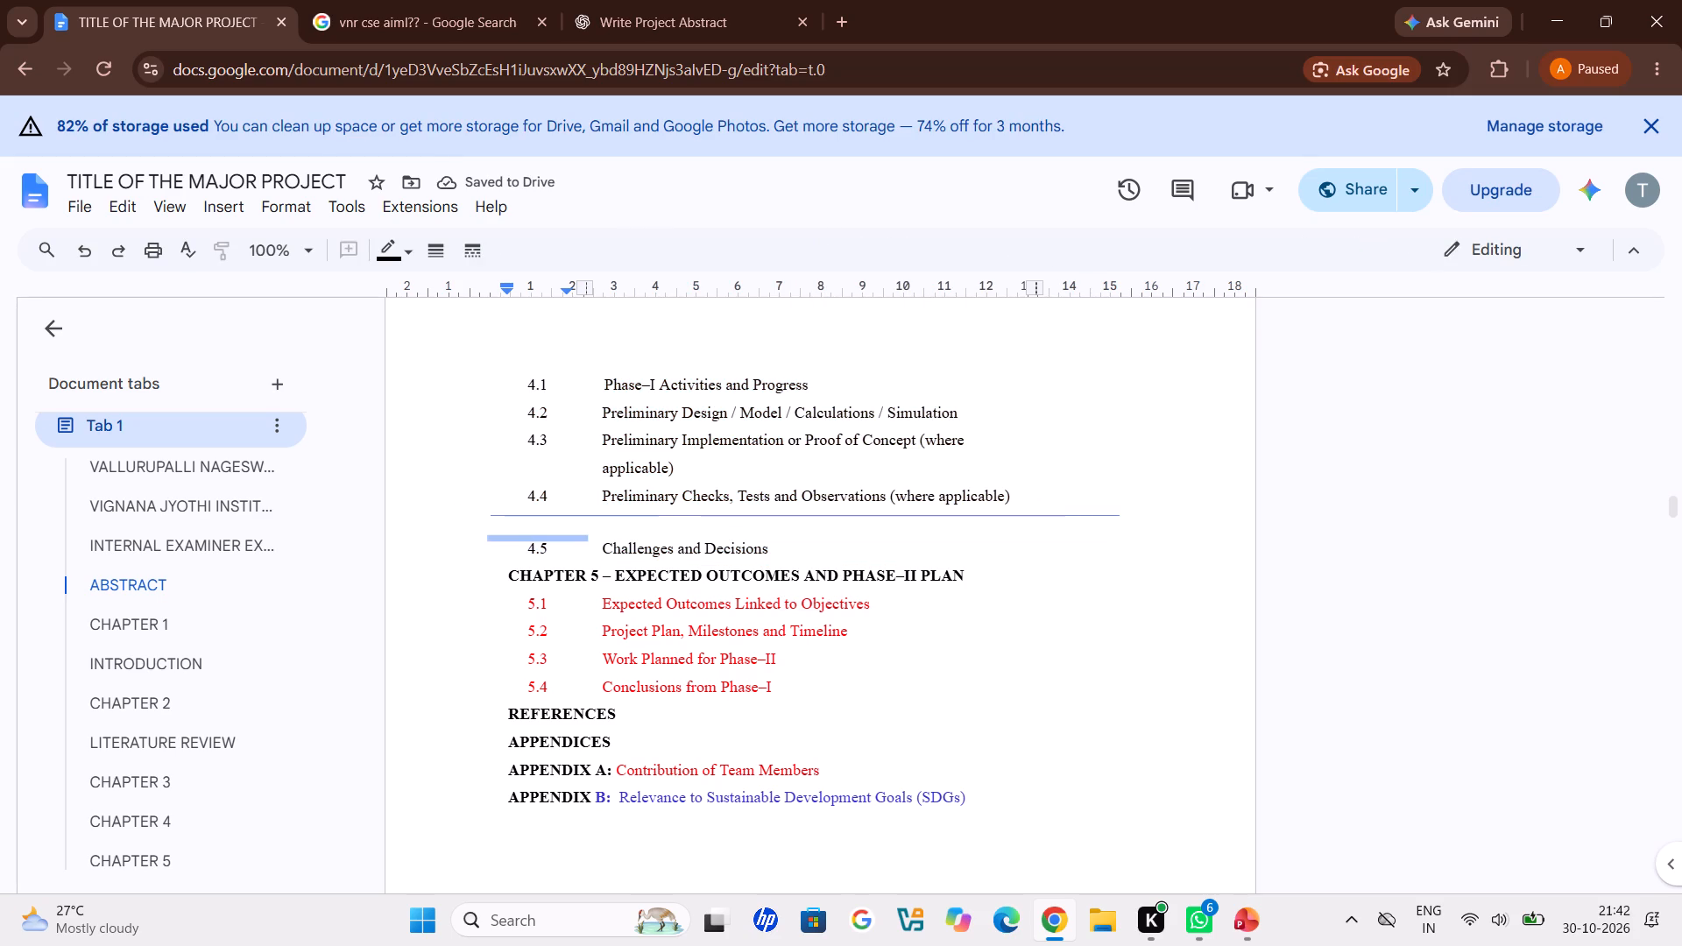
left_click(890, 502)
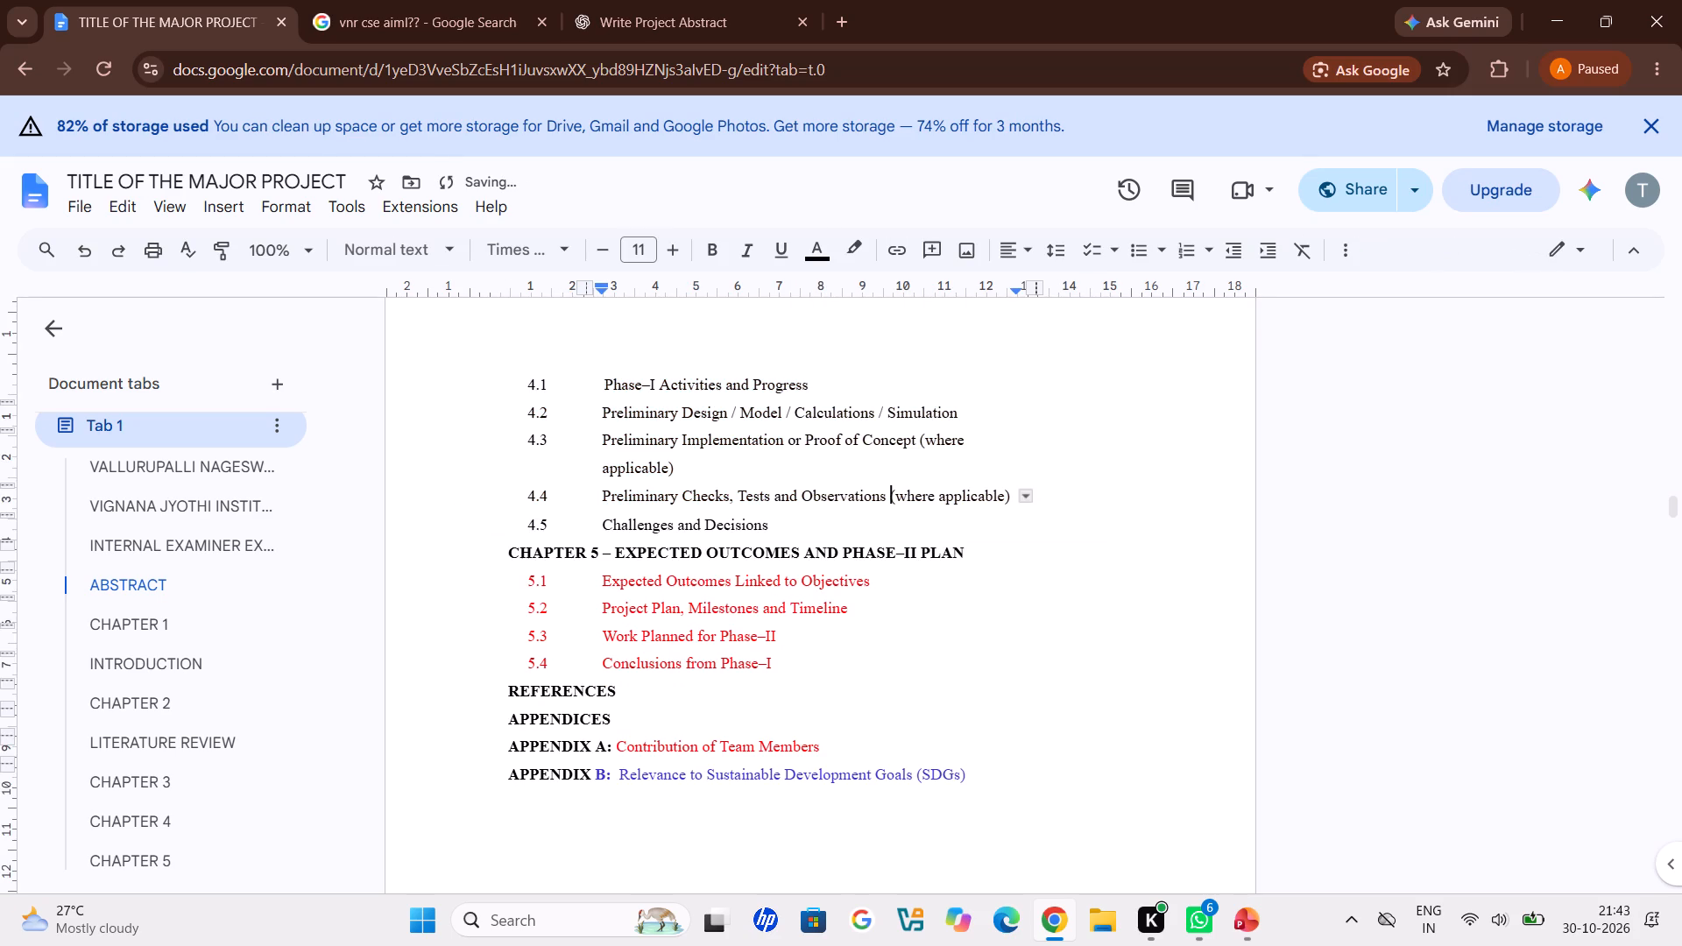
Change the Chapter 5 contents entries 5.1 to 5.4, both section numbers and titles, to black text.
scroll(890, 502, "down", 1)
left_click_drag(526, 474, 618, 502)
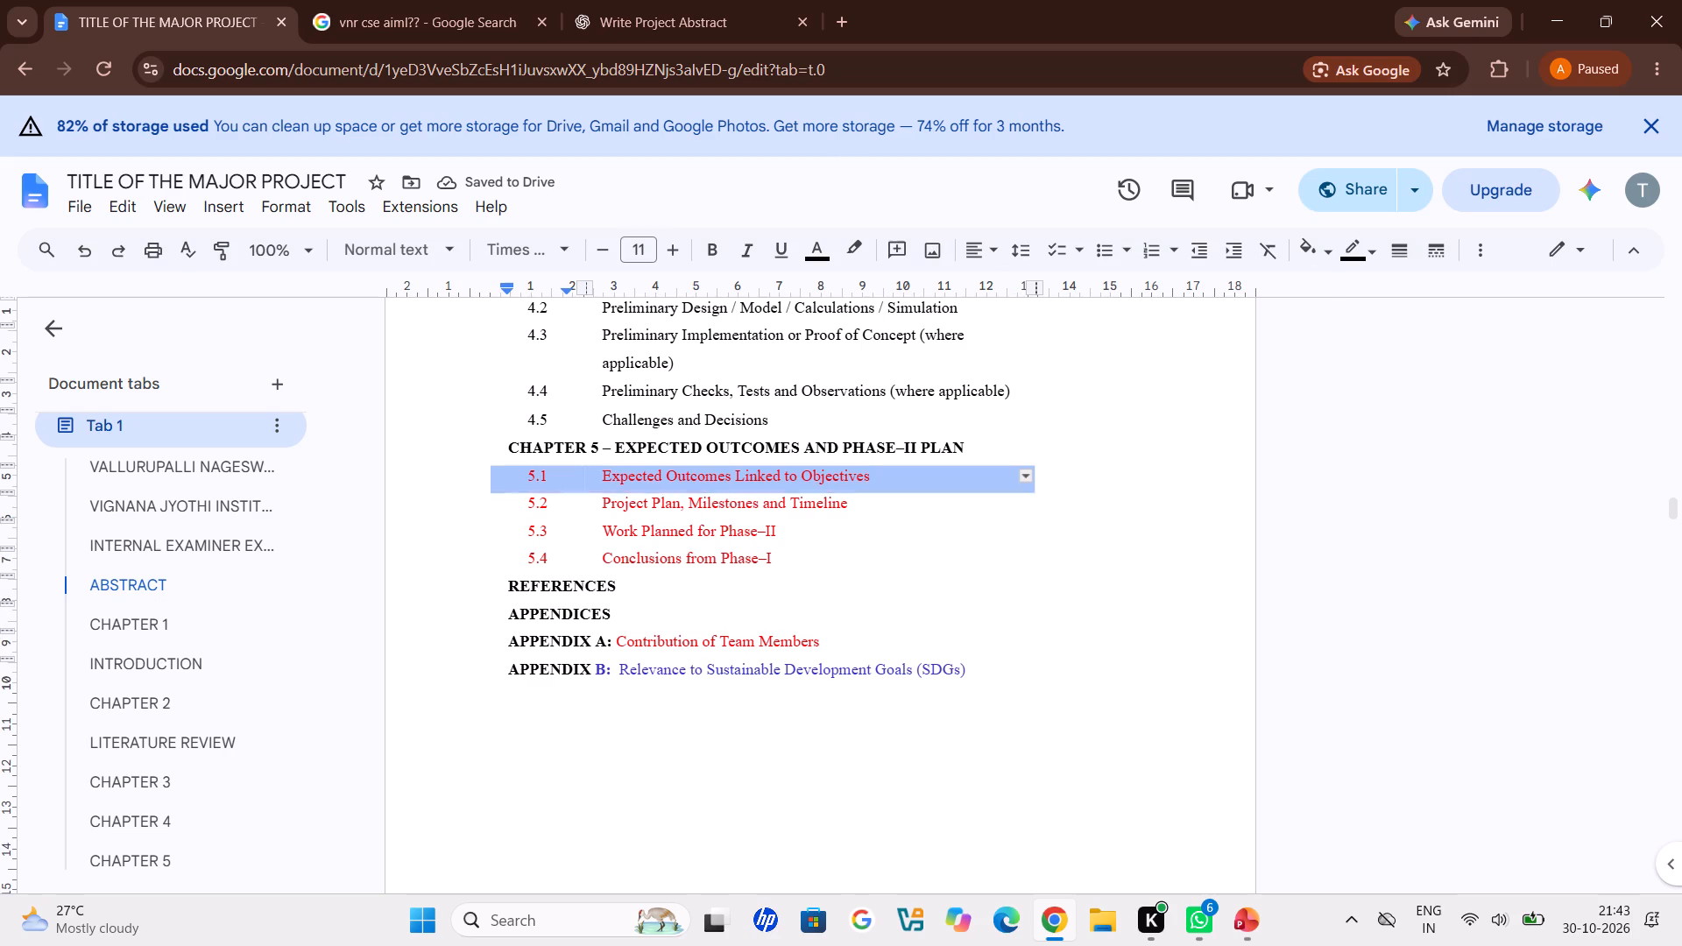
left_click_drag(618, 502, 757, 560)
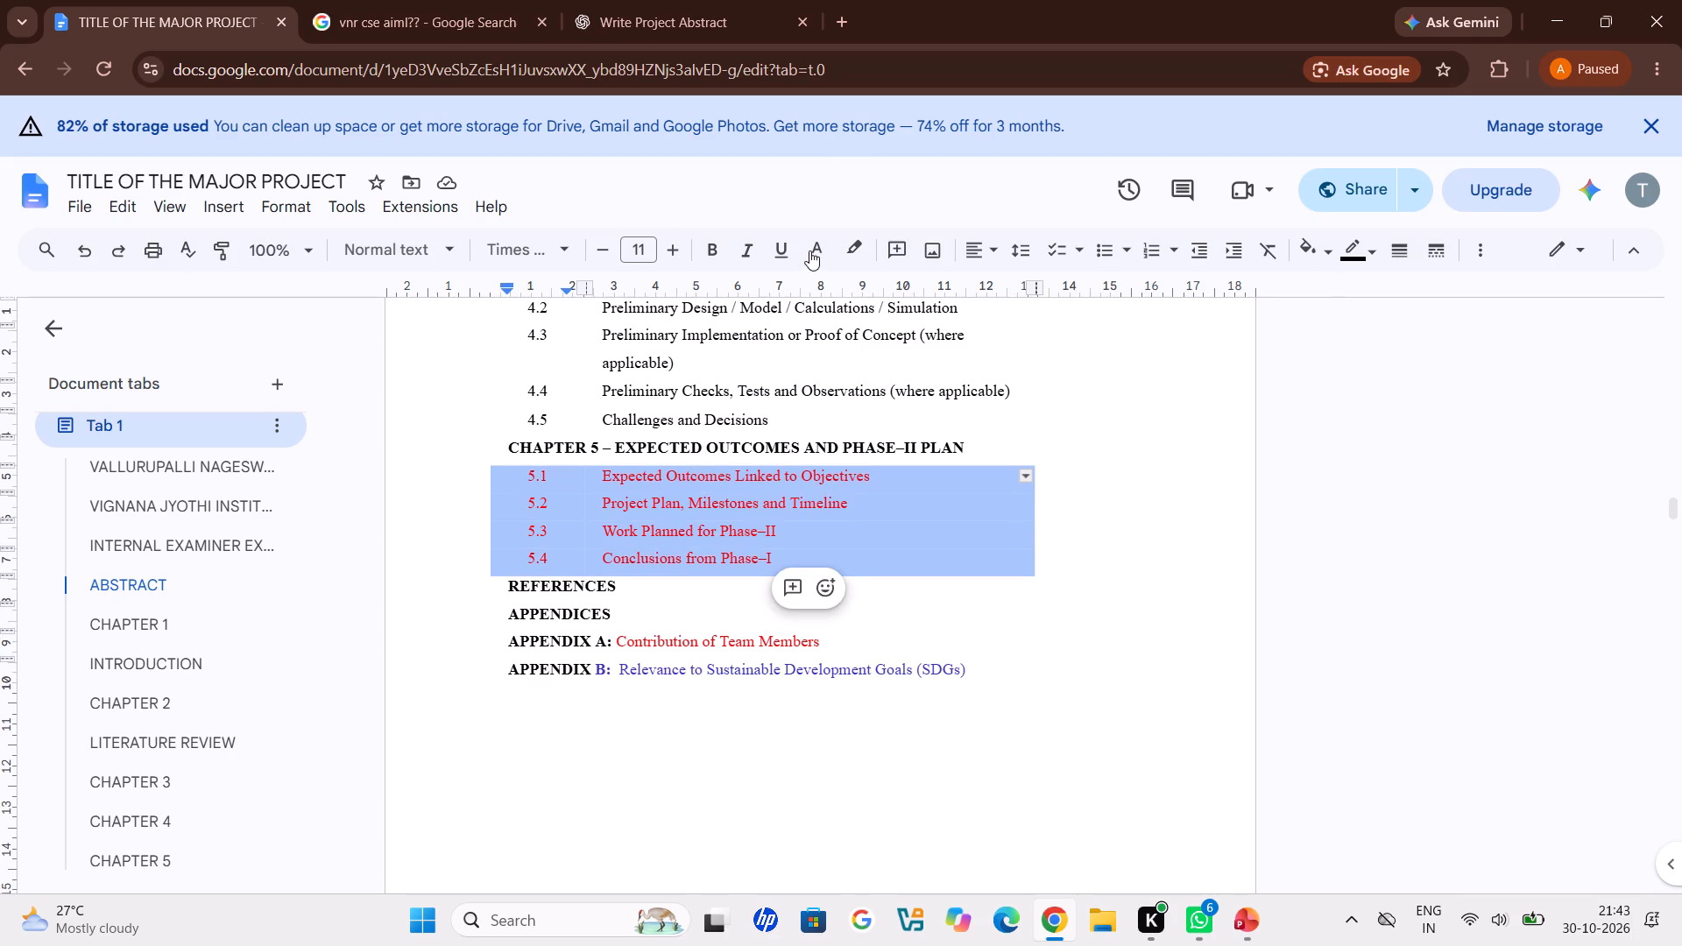
left_click_drag(809, 251, 823, 287)
left_click(823, 287)
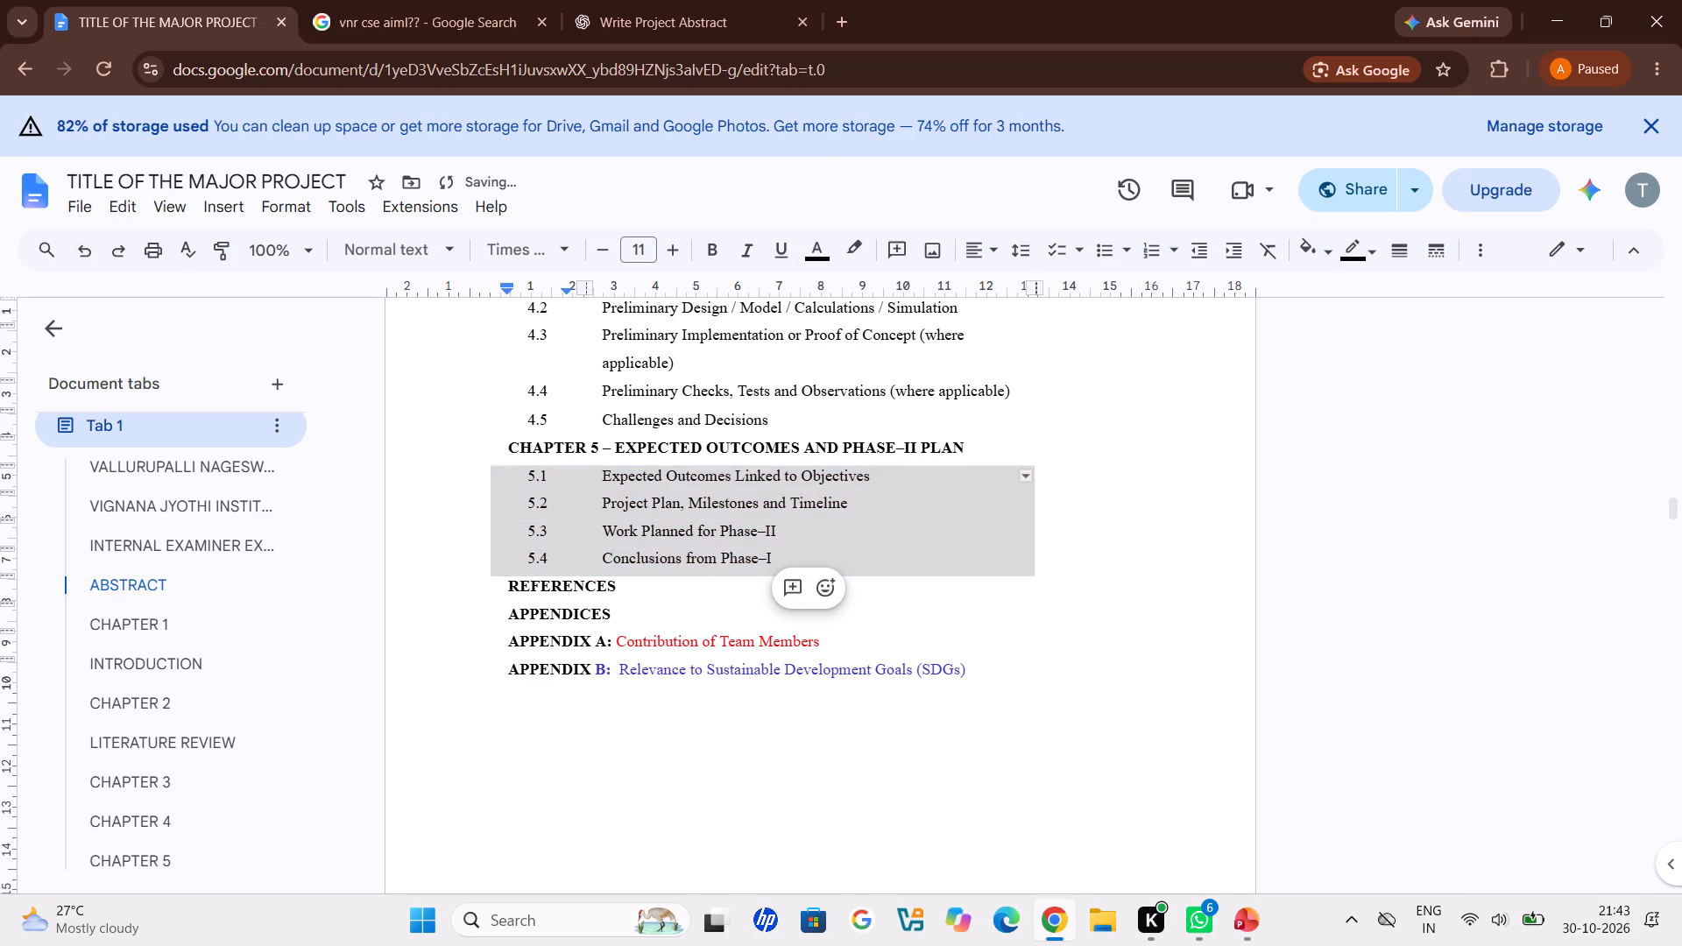
left_click(960, 443)
Change the Appendix A title, Contribution of Team Members, to black text in the Table of Contents.
scroll(960, 443, "down", 1)
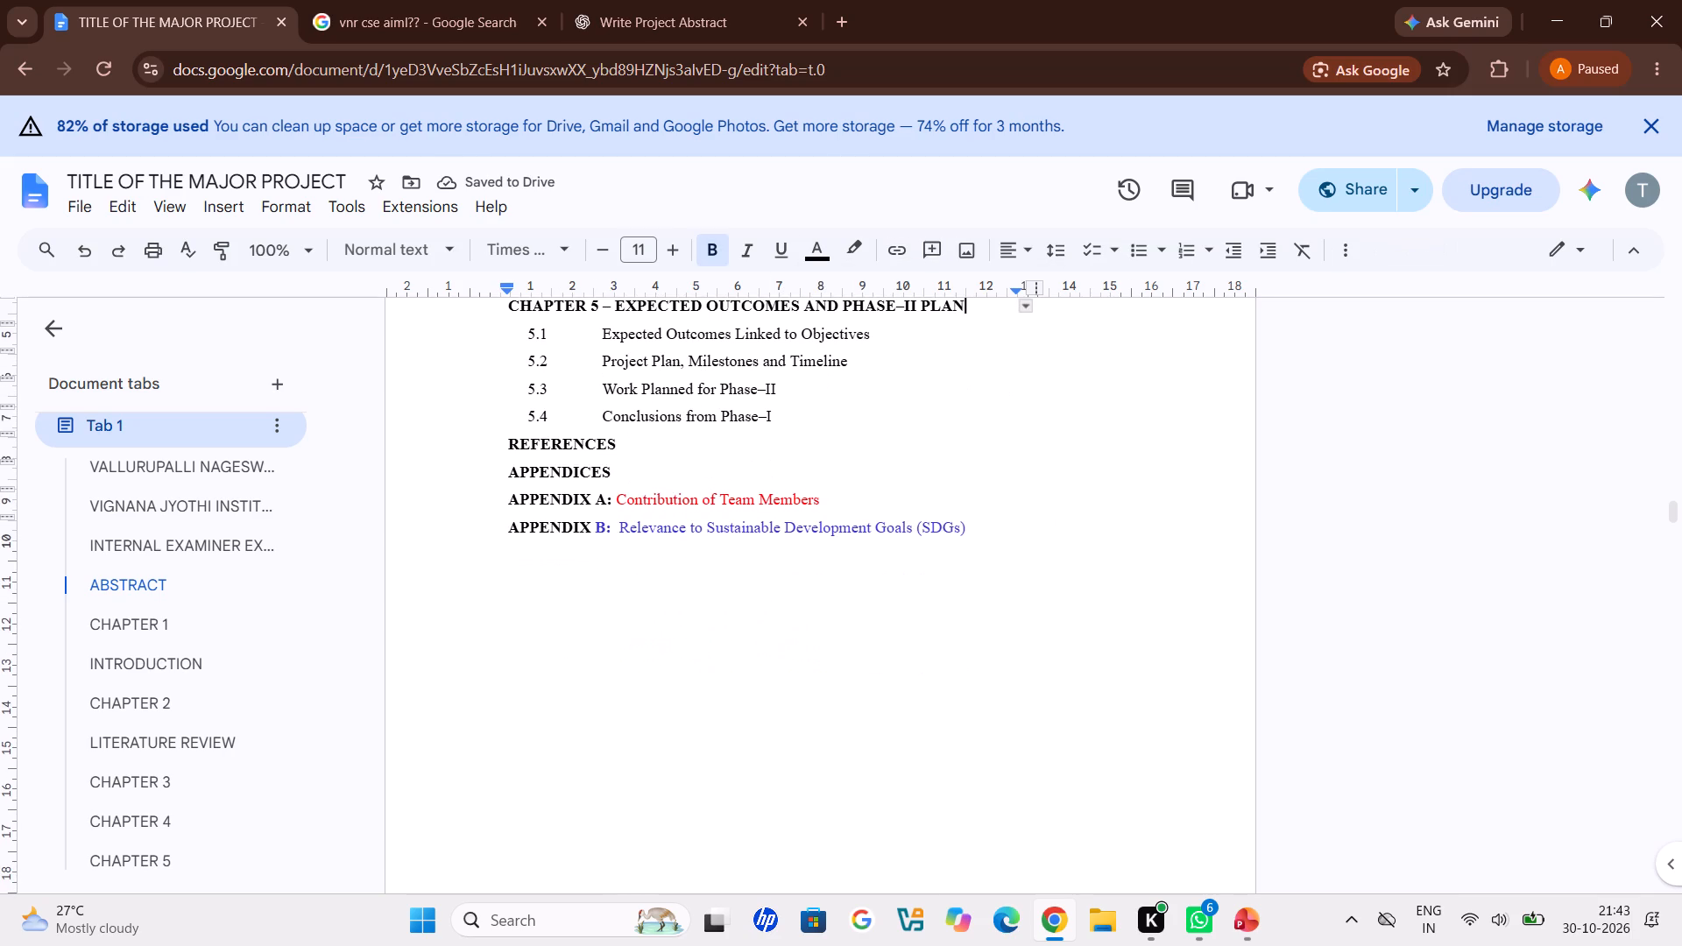
left_click_drag(619, 495, 747, 495)
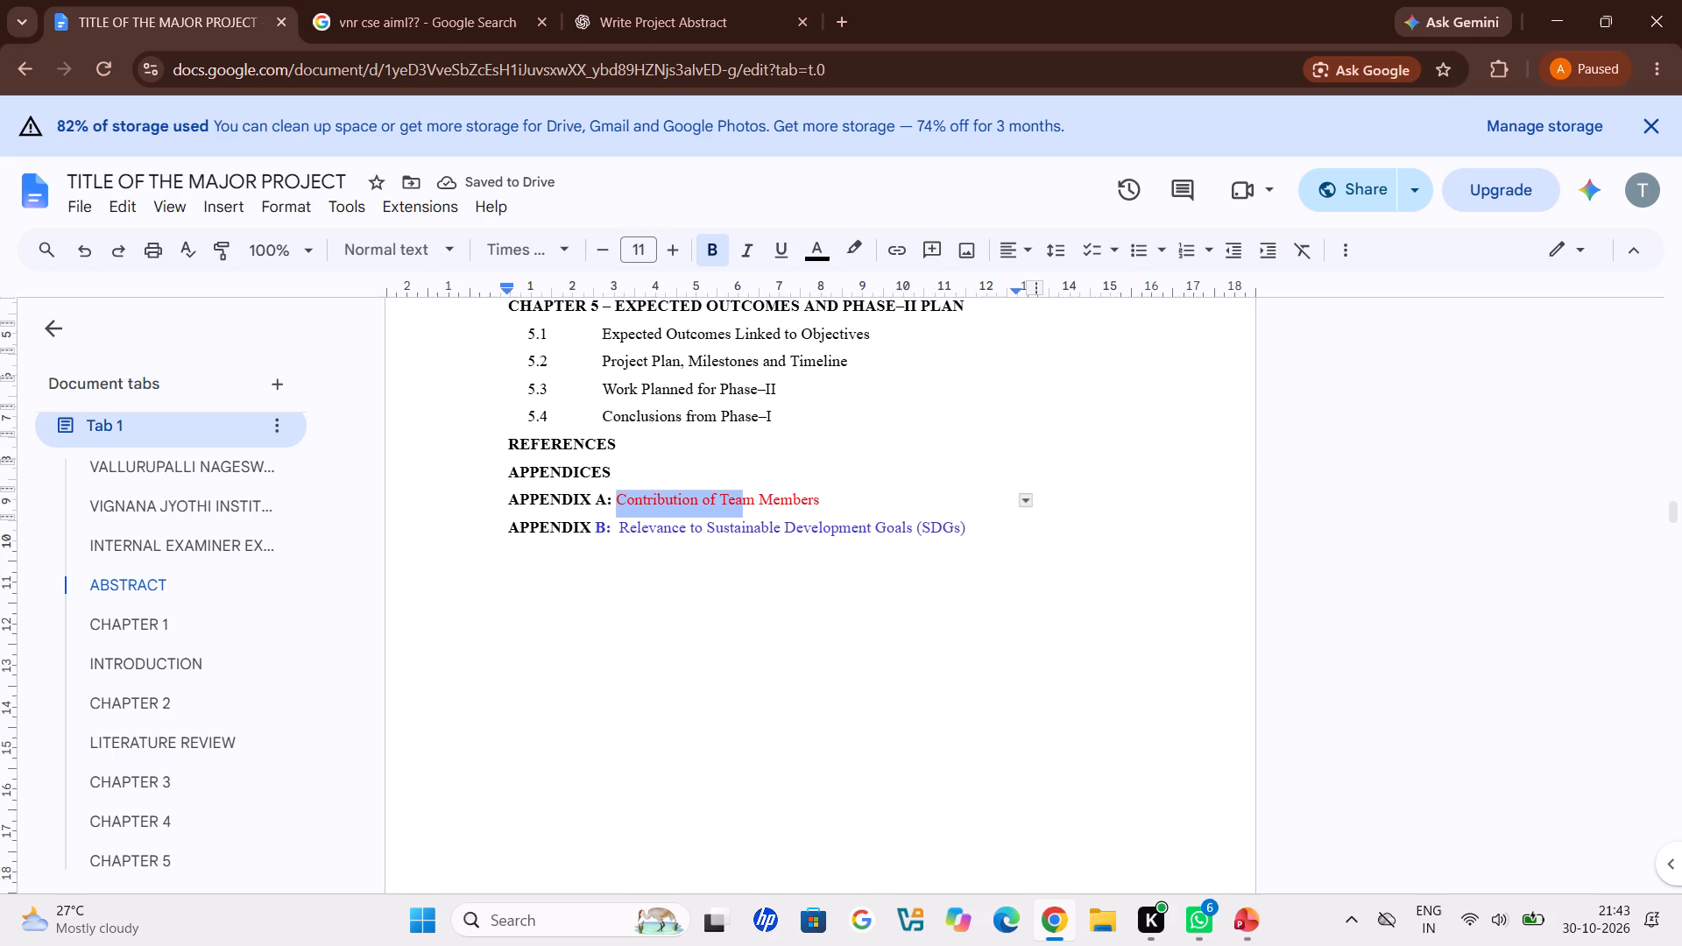
left_click_drag(747, 495, 823, 493)
left_click_drag(820, 251, 825, 292)
left_click(825, 292)
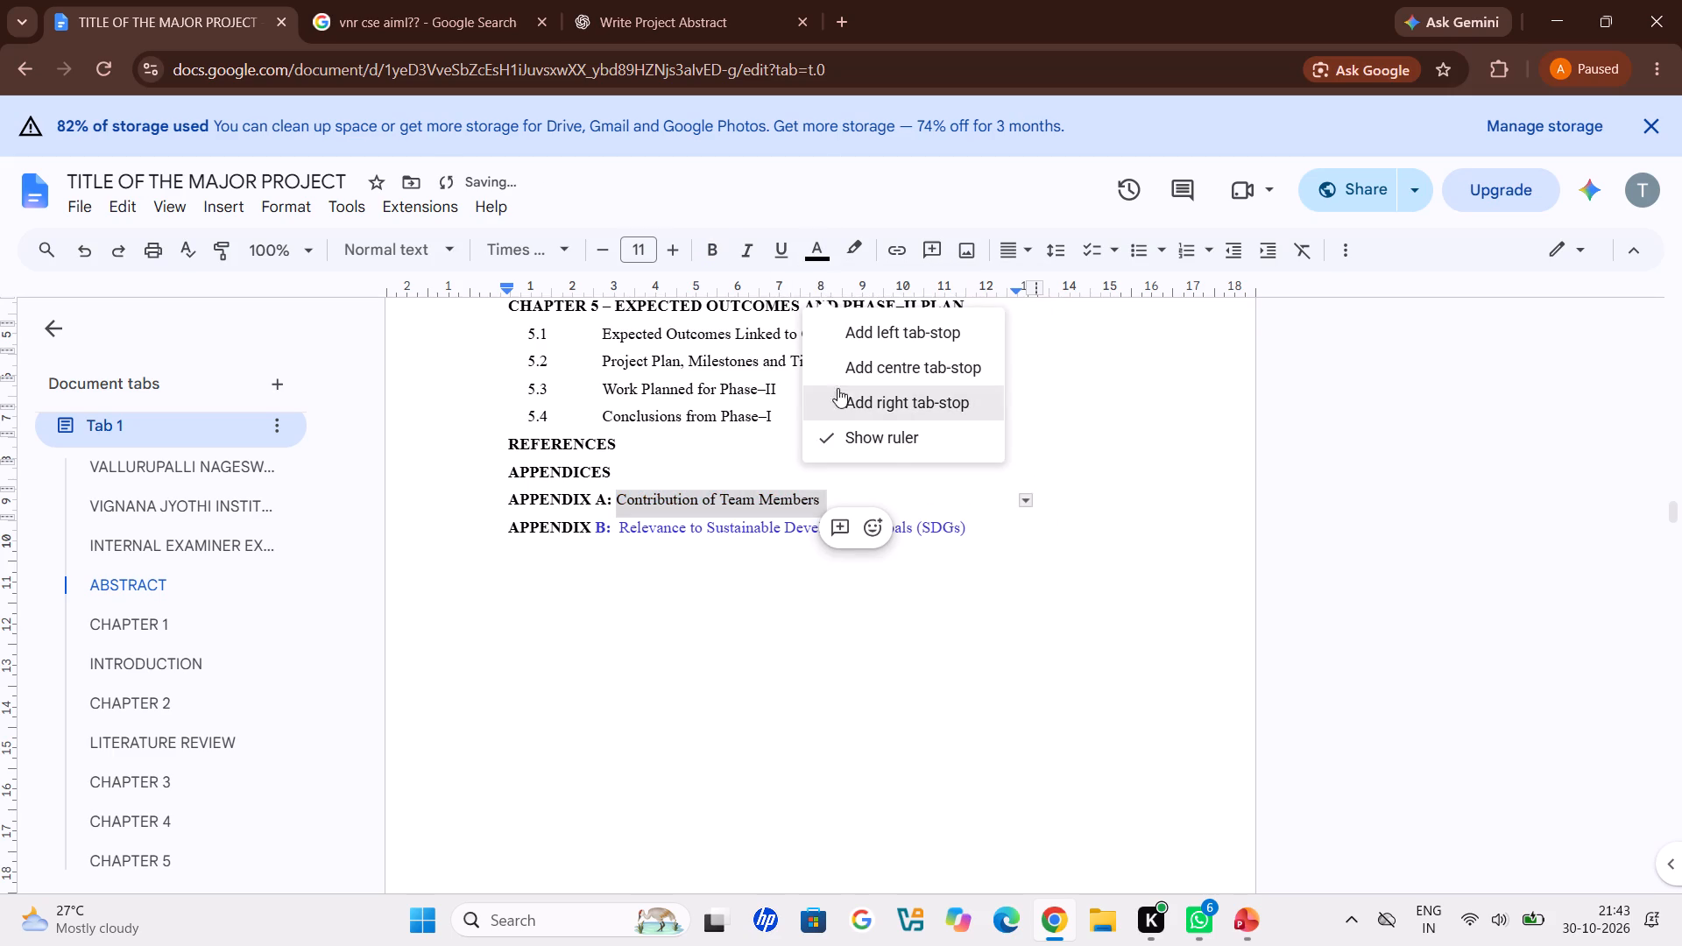
left_click(812, 241)
left_click(1073, 378)
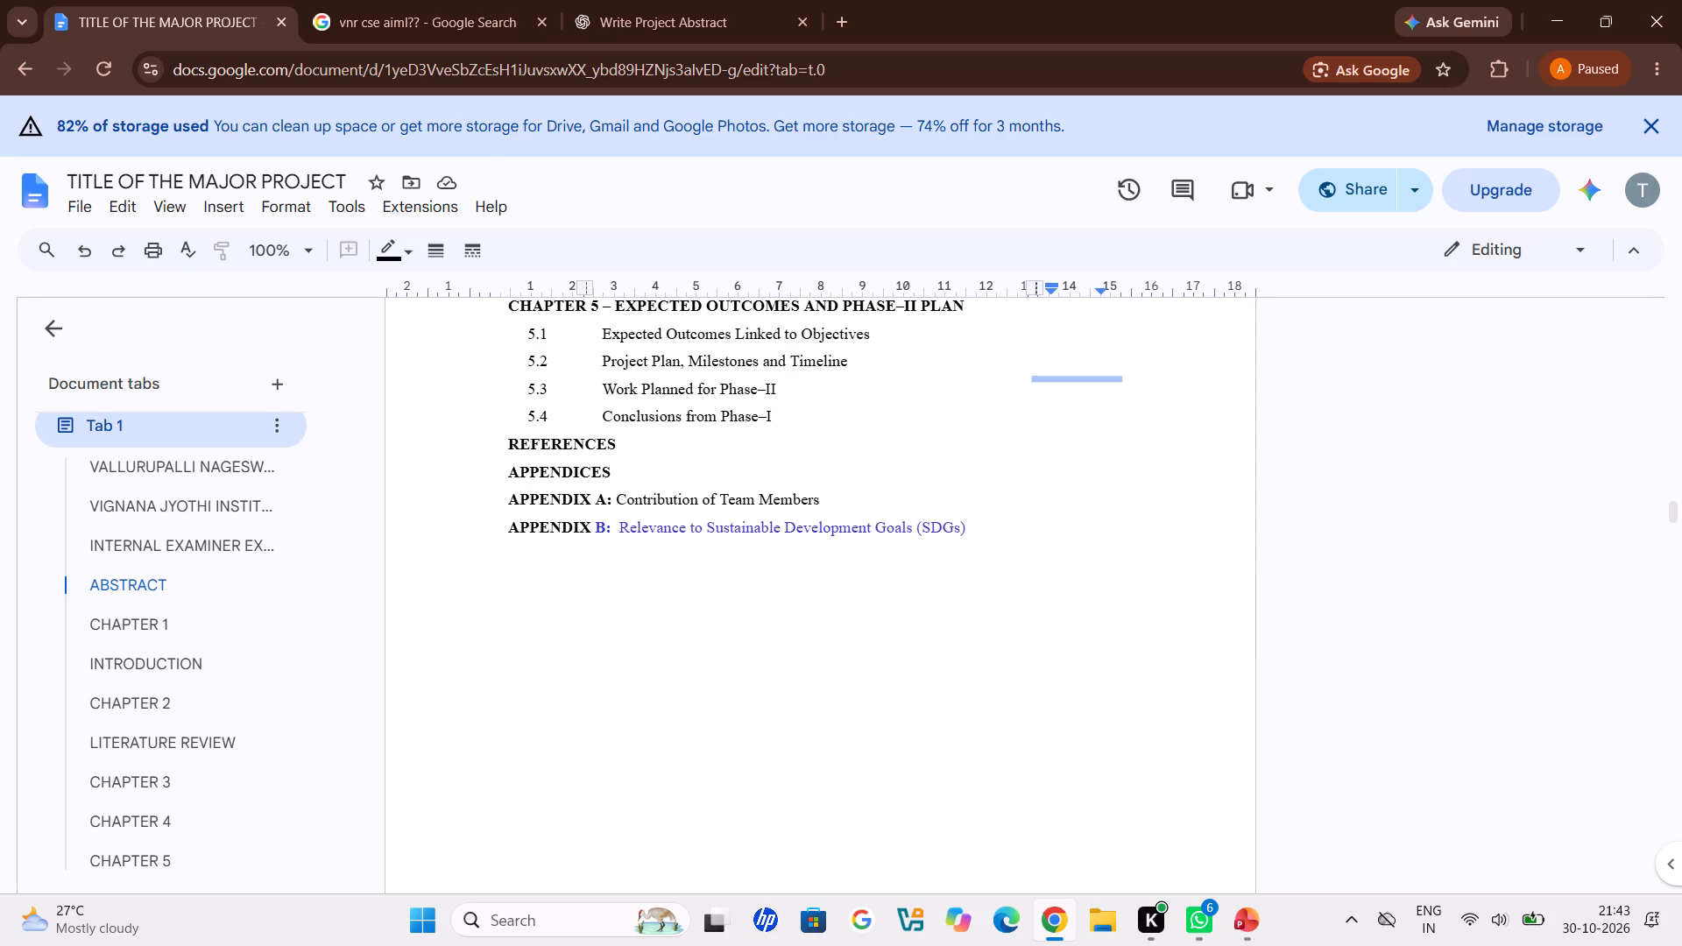
Change the Appendix B letter and title, Relevance to Sustainable Development Goals (SDGs), to black text in the Table of Contents.
left_click_drag(975, 532, 595, 523)
left_click(829, 255)
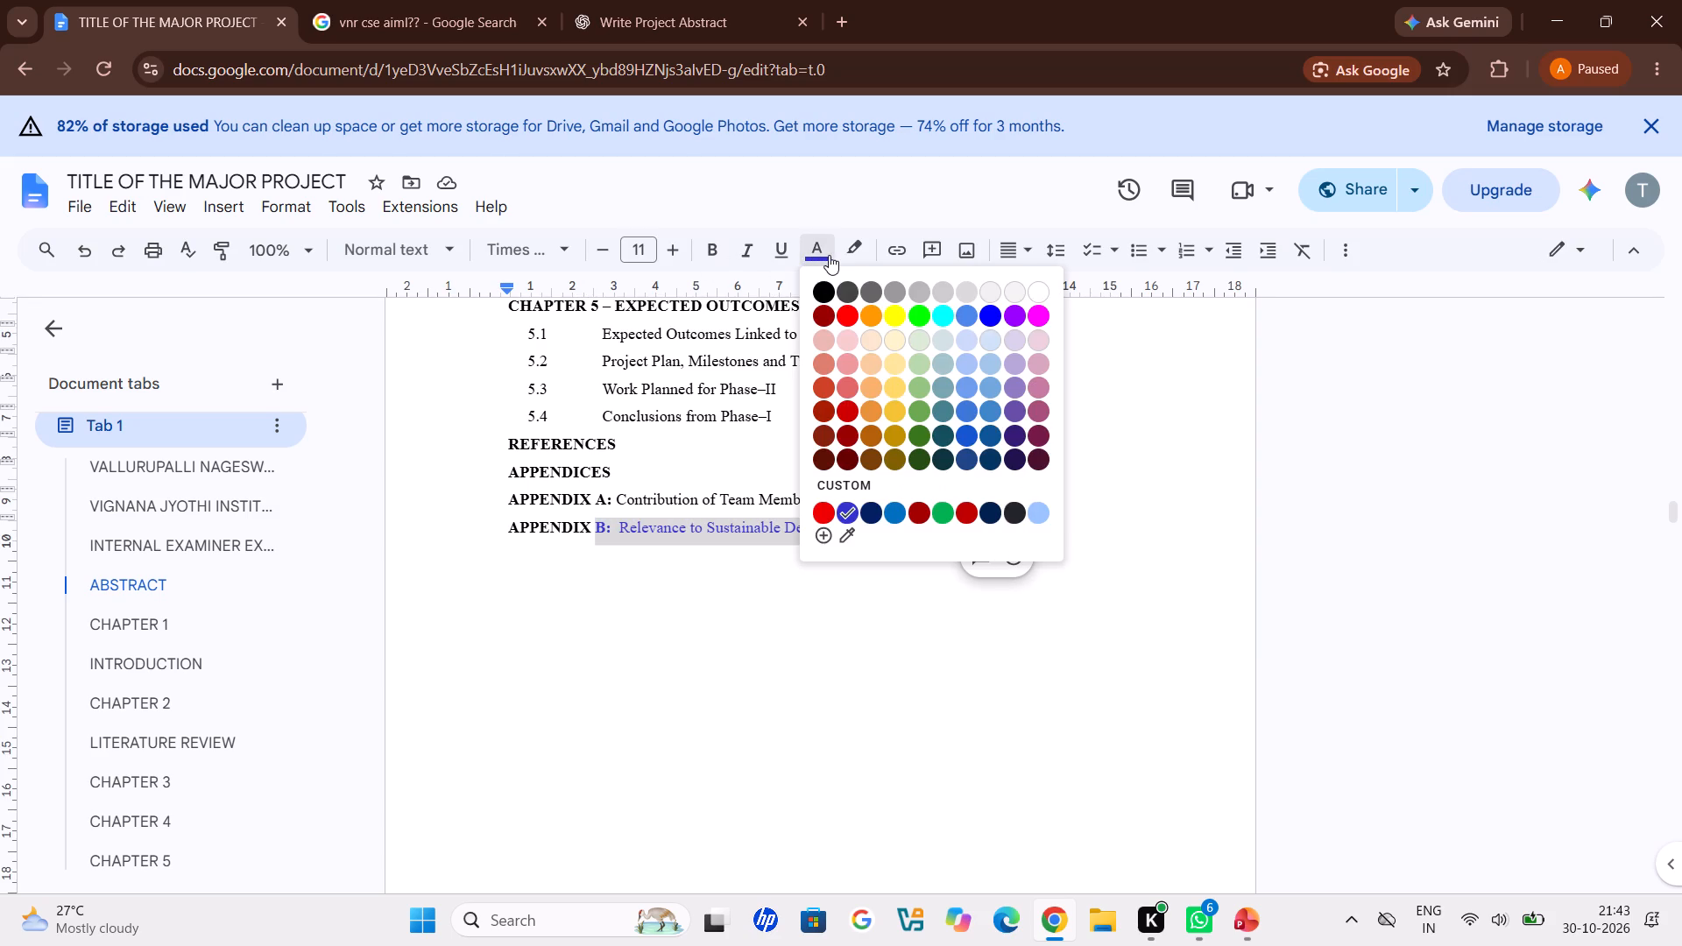
left_click(820, 299)
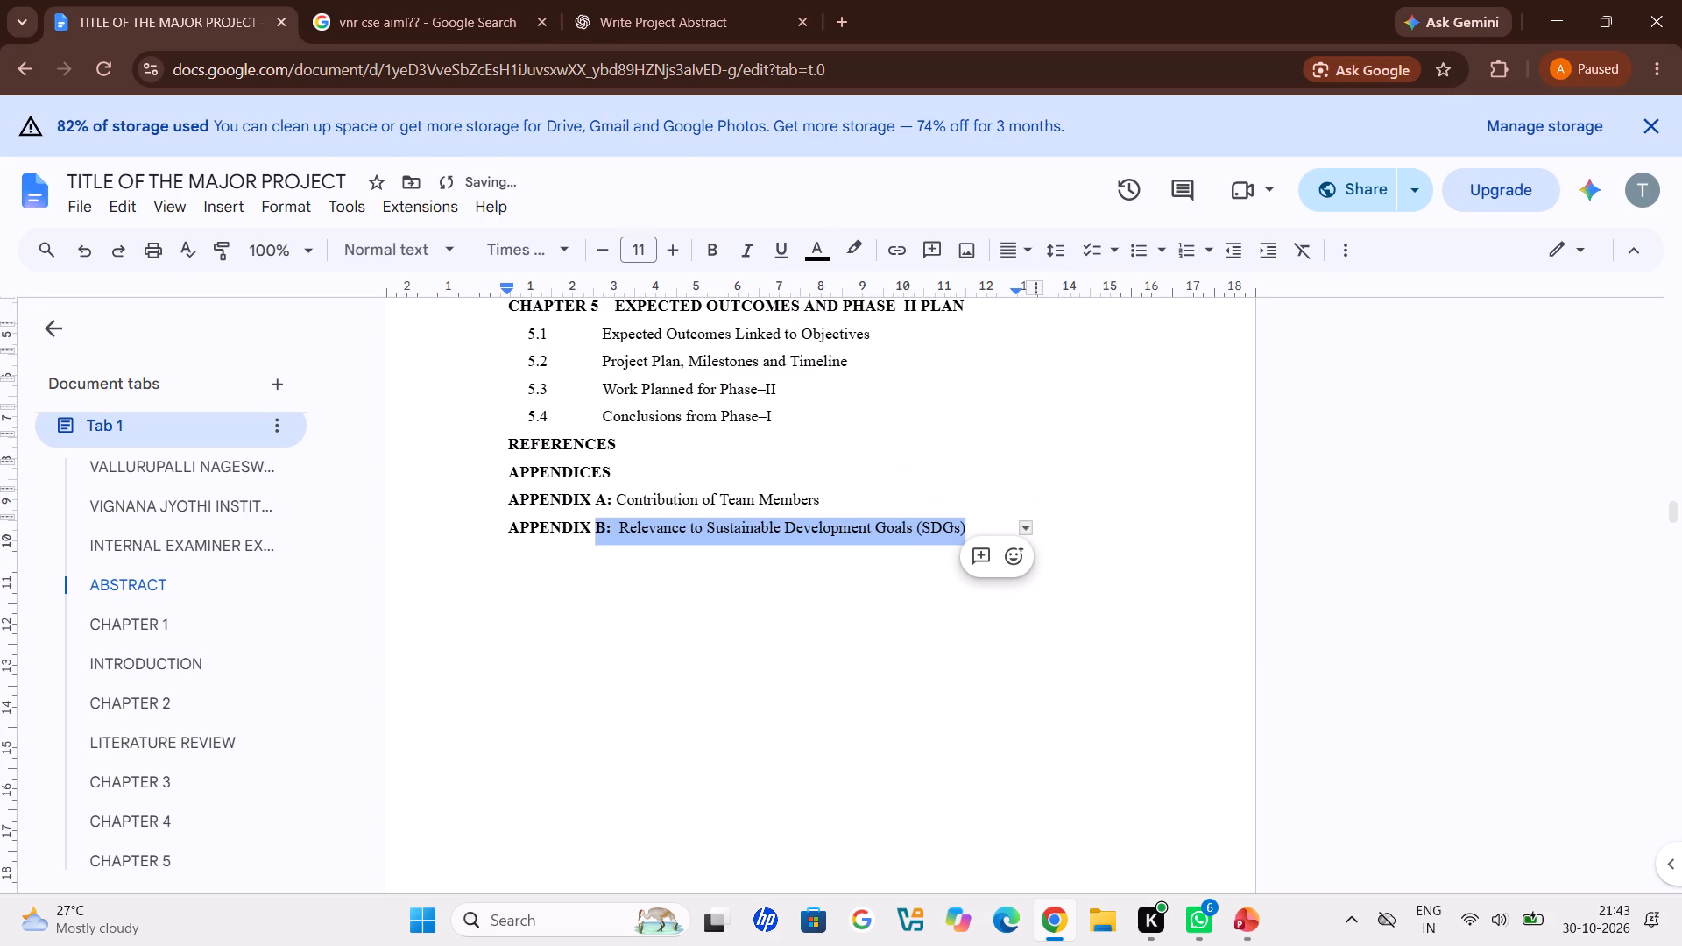
Move the LIST OF FIGURES heading to the next page, above its figure table, by adding two blank lines before it.
left_click(788, 594)
scroll(788, 594, "down", 6)
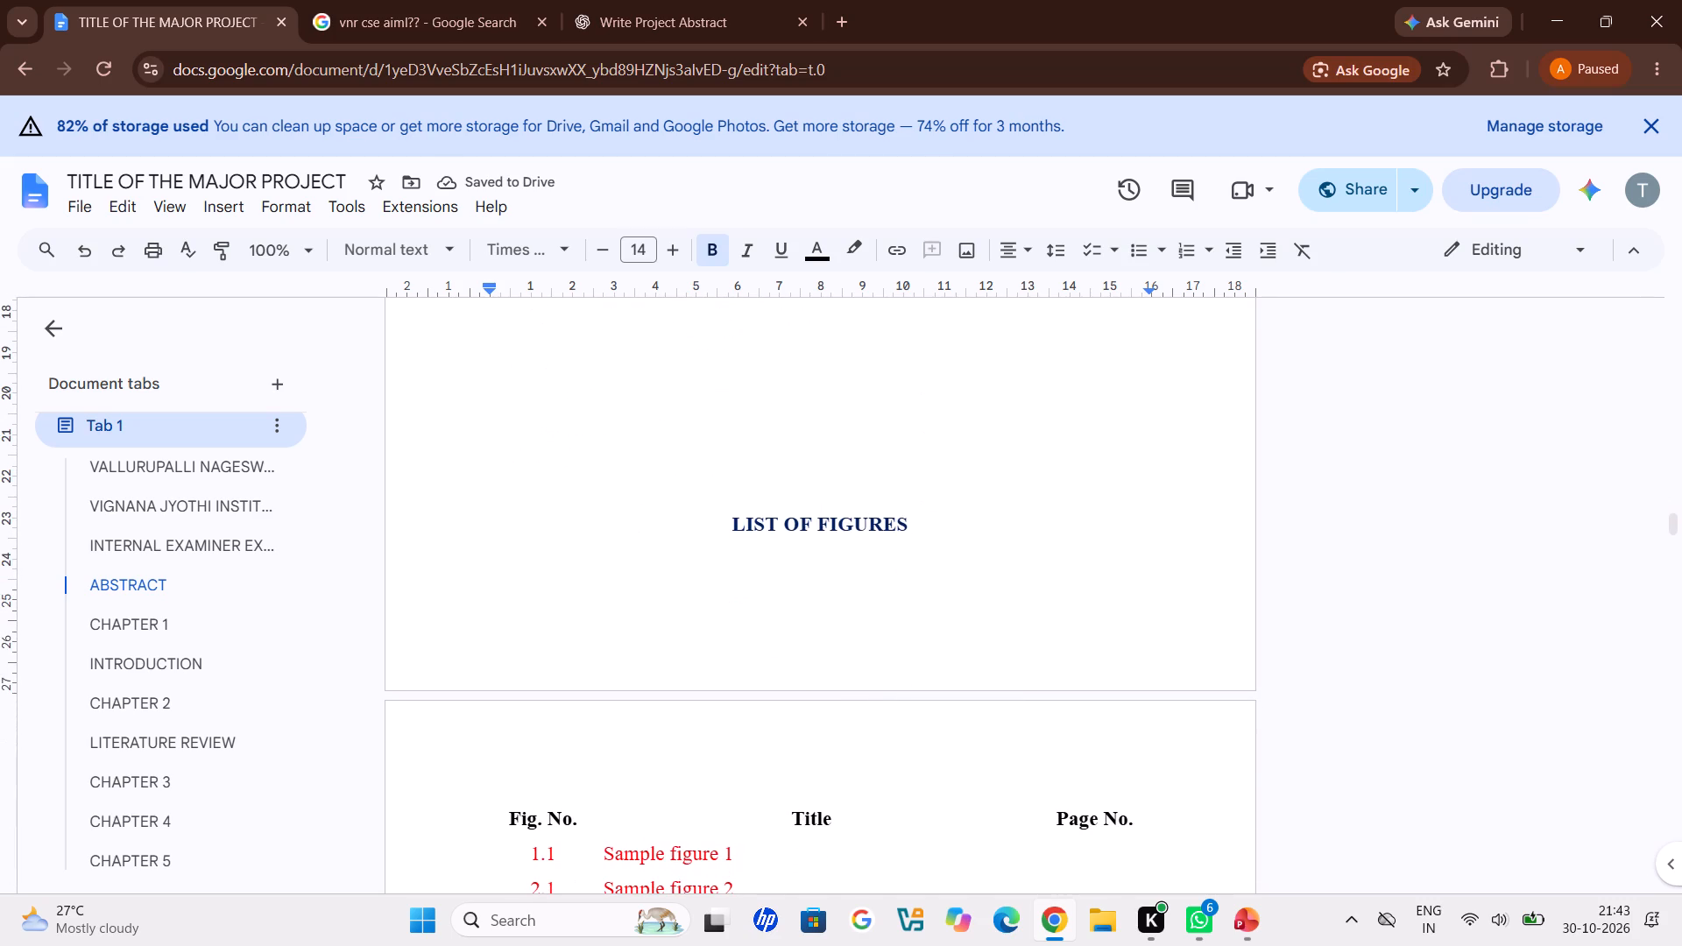
left_click(859, 462)
key("Return")
key("Return")
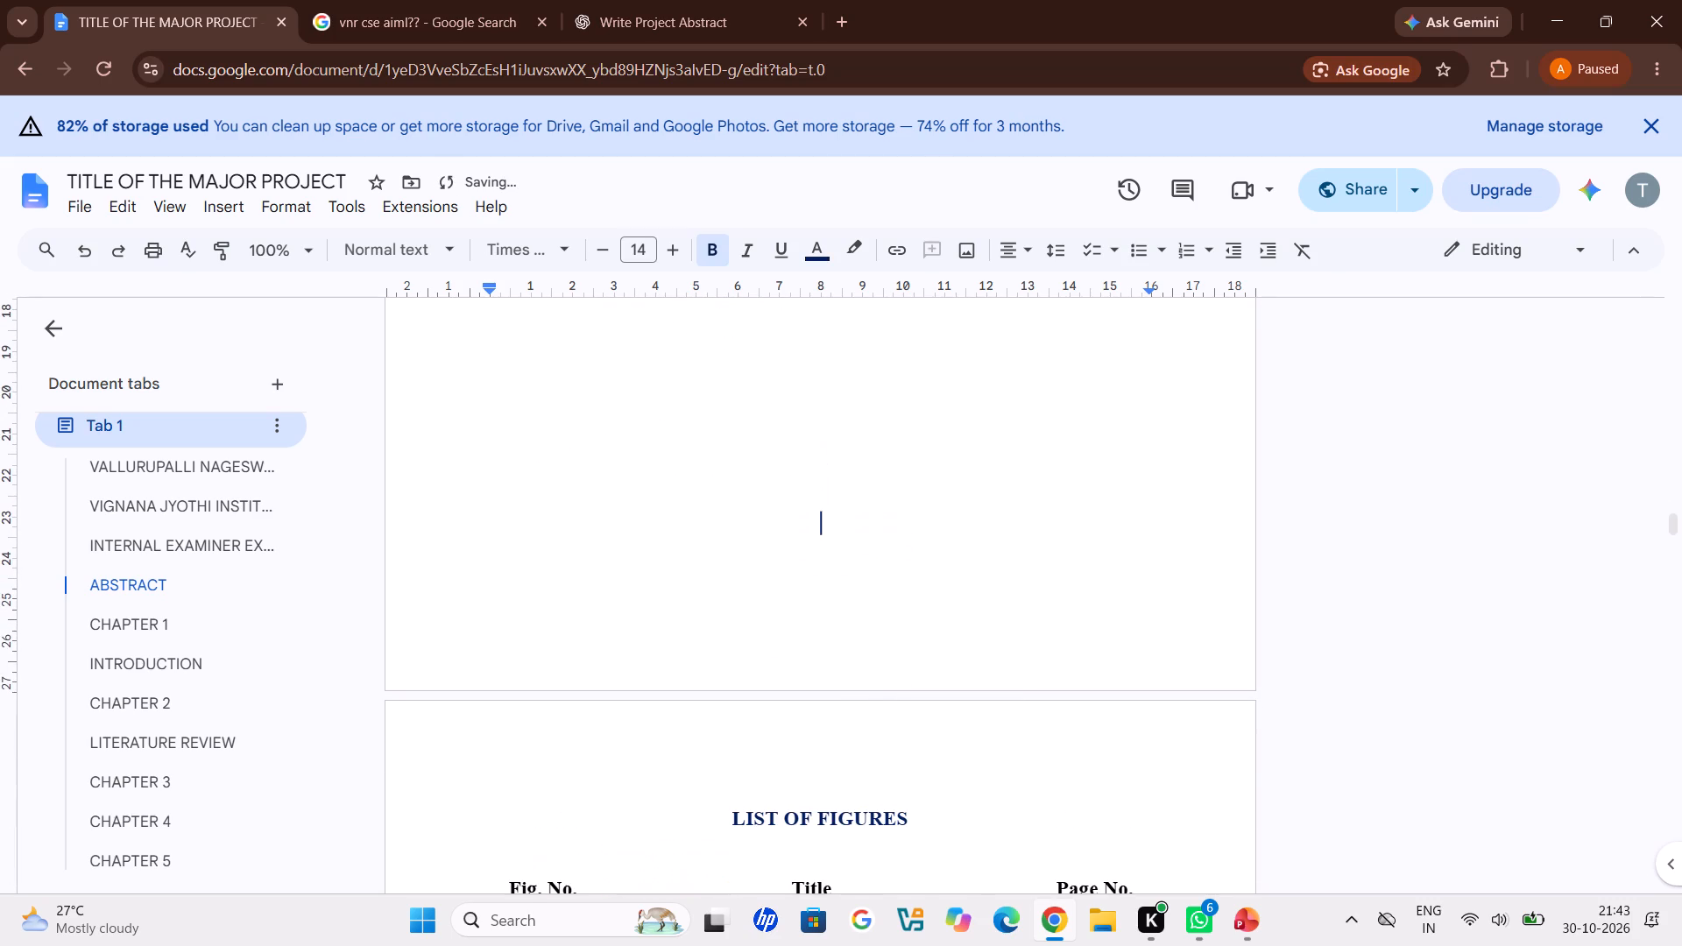
Move the CHAPTER 1 INTRODUCTION heading to the next page by adding two blank lines before it, below the acknowledgement's student list.
scroll(859, 462, "down", 7)
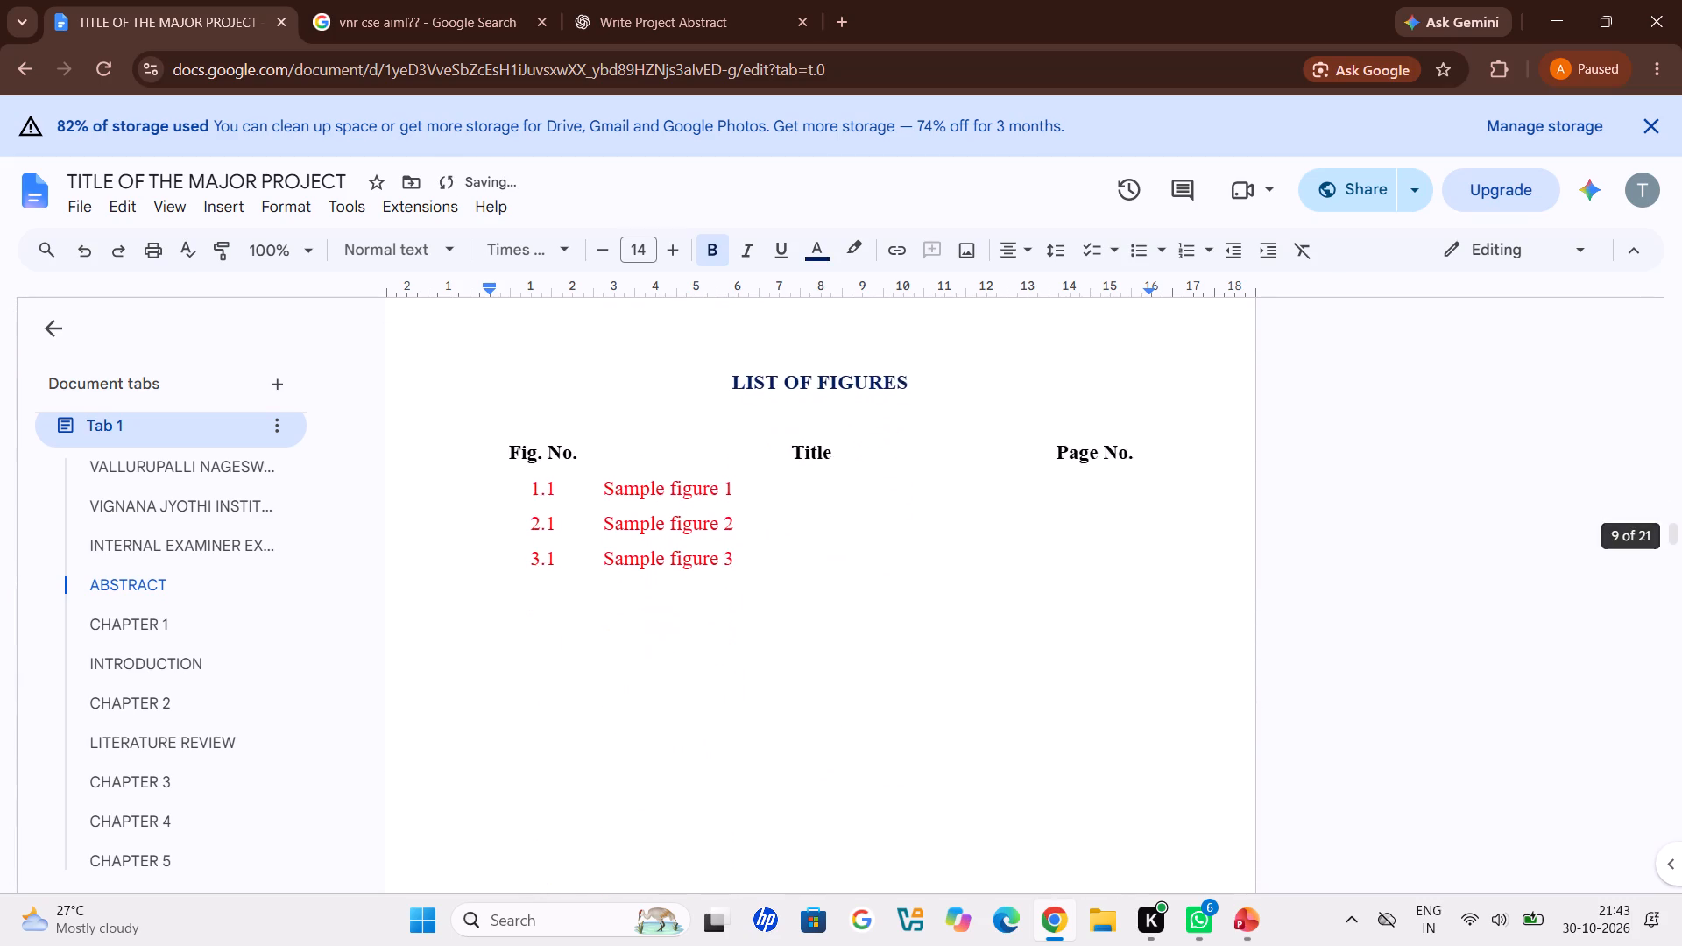
scroll(859, 462, "down", 11)
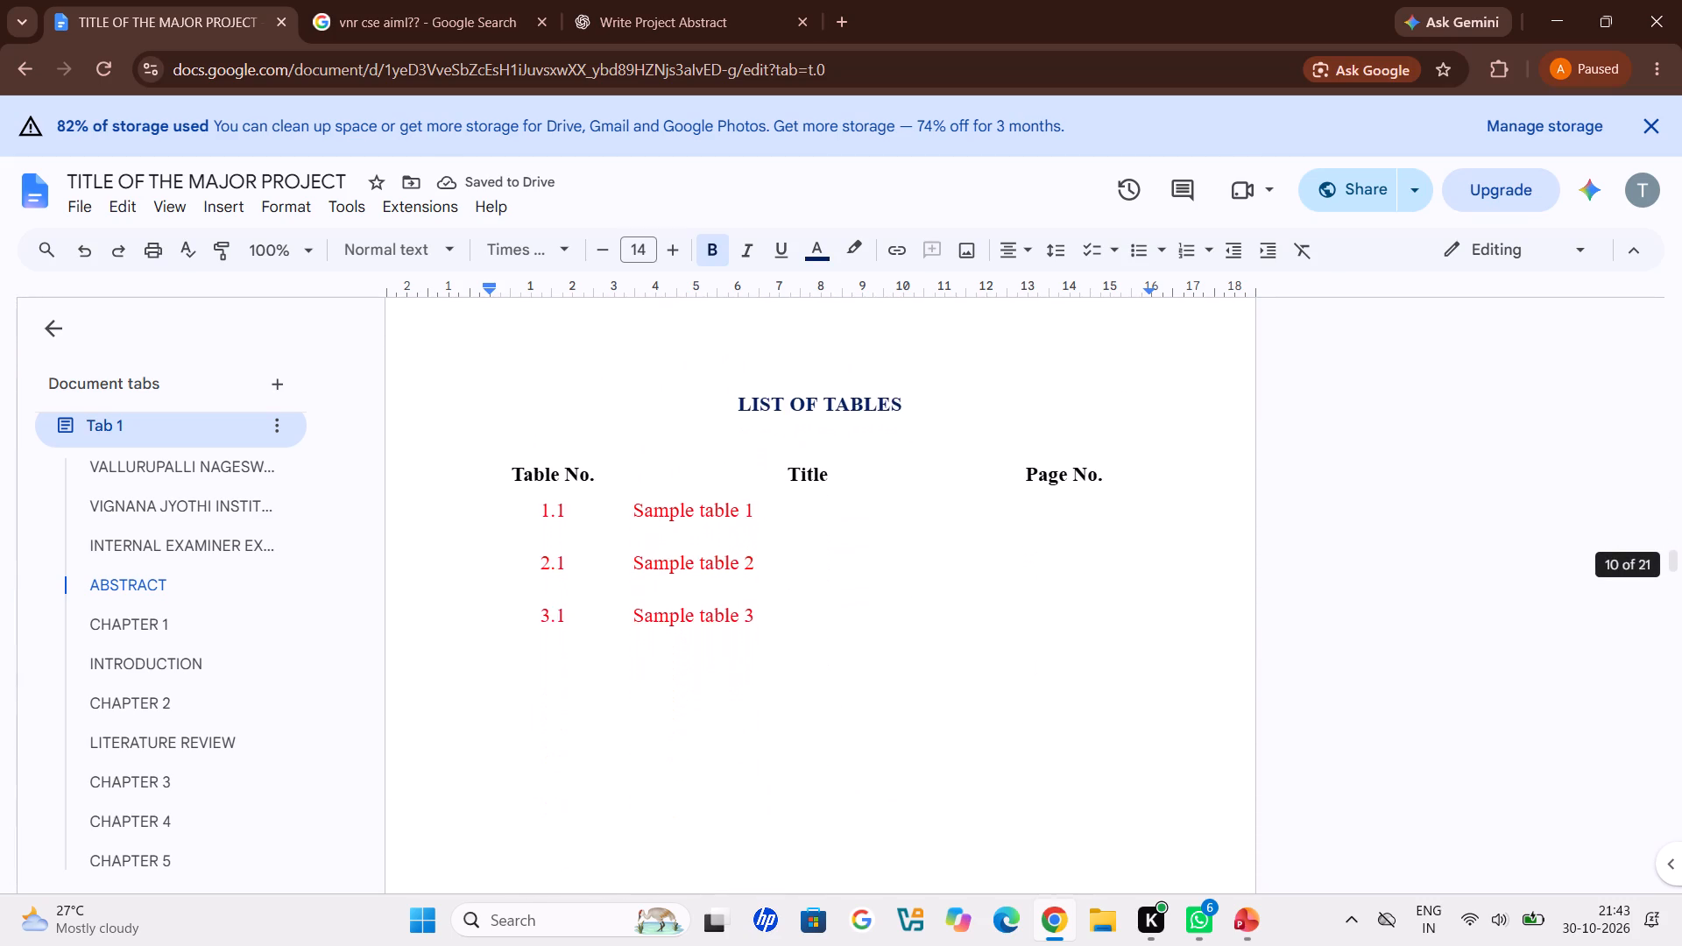
scroll(859, 462, "down", 6)
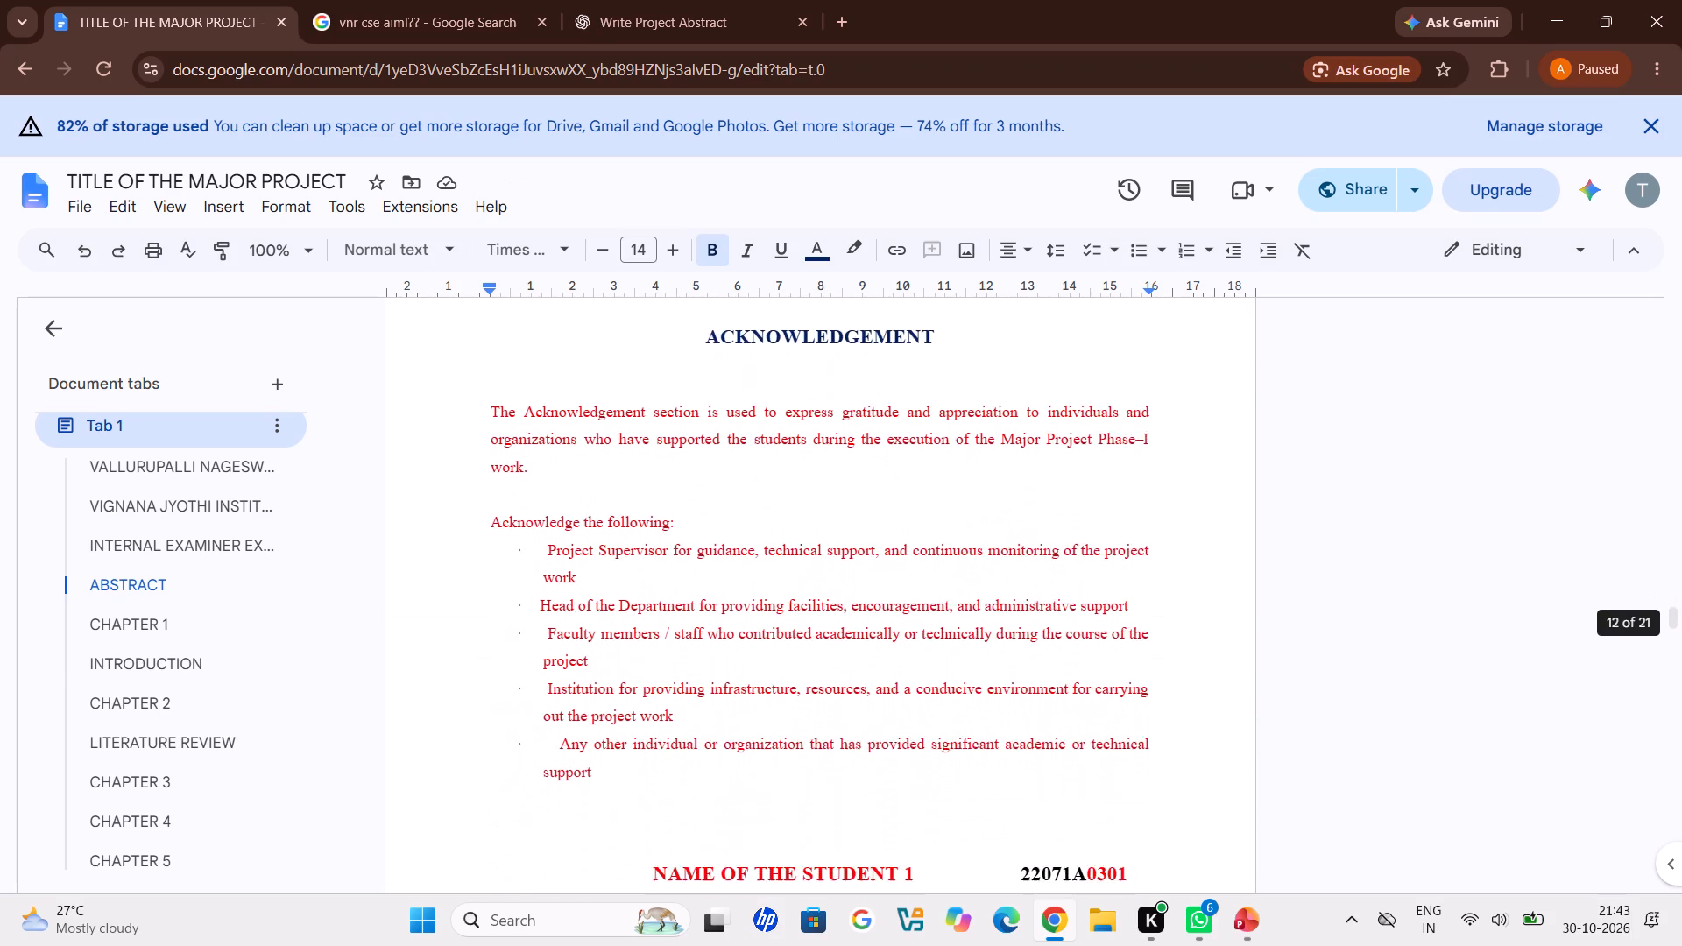
scroll(859, 462, "down", 1)
scroll(859, 462, "right", 1)
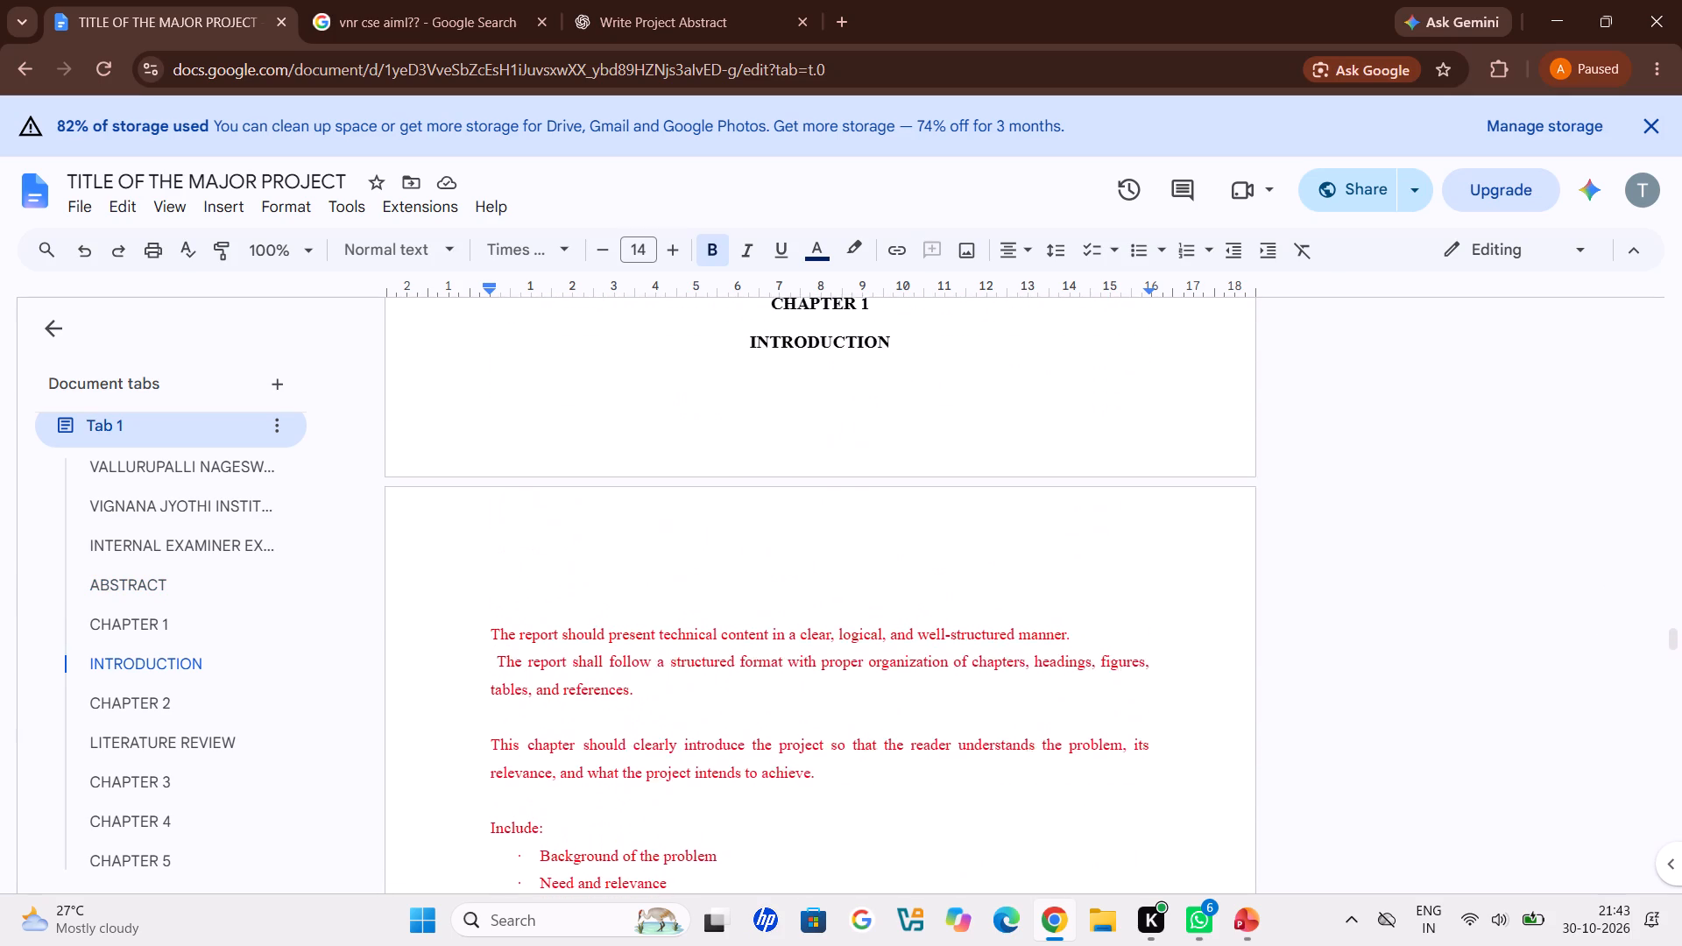
scroll(859, 462, "up", 3)
left_click(892, 590)
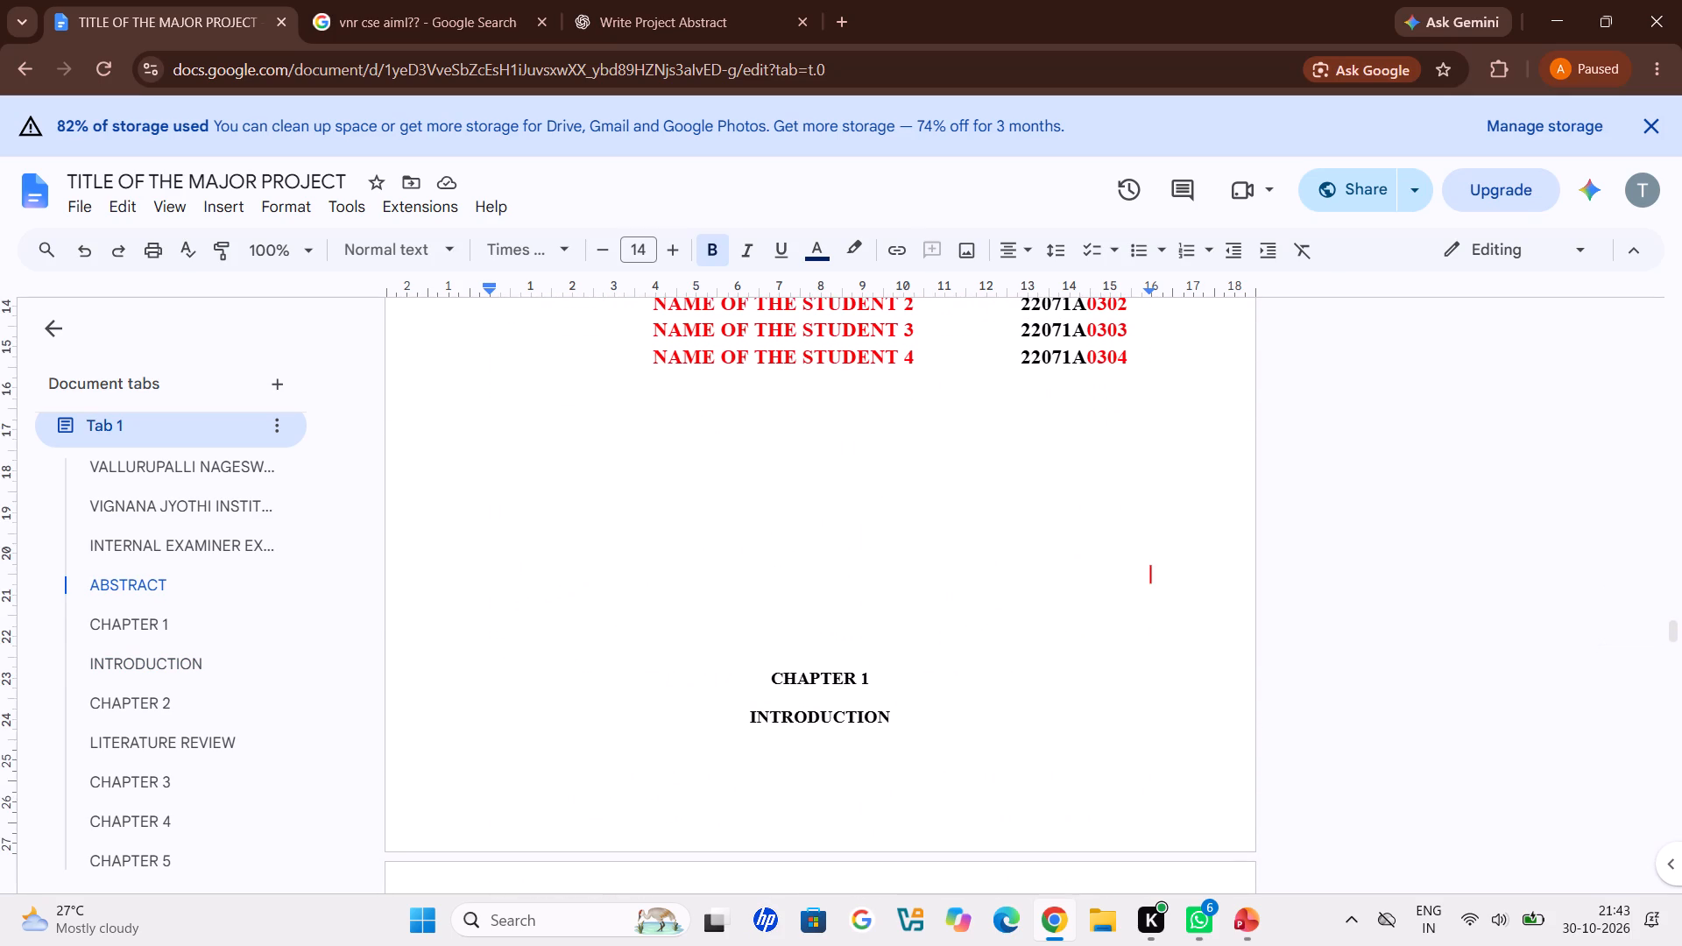
key("Return")
key("Return")
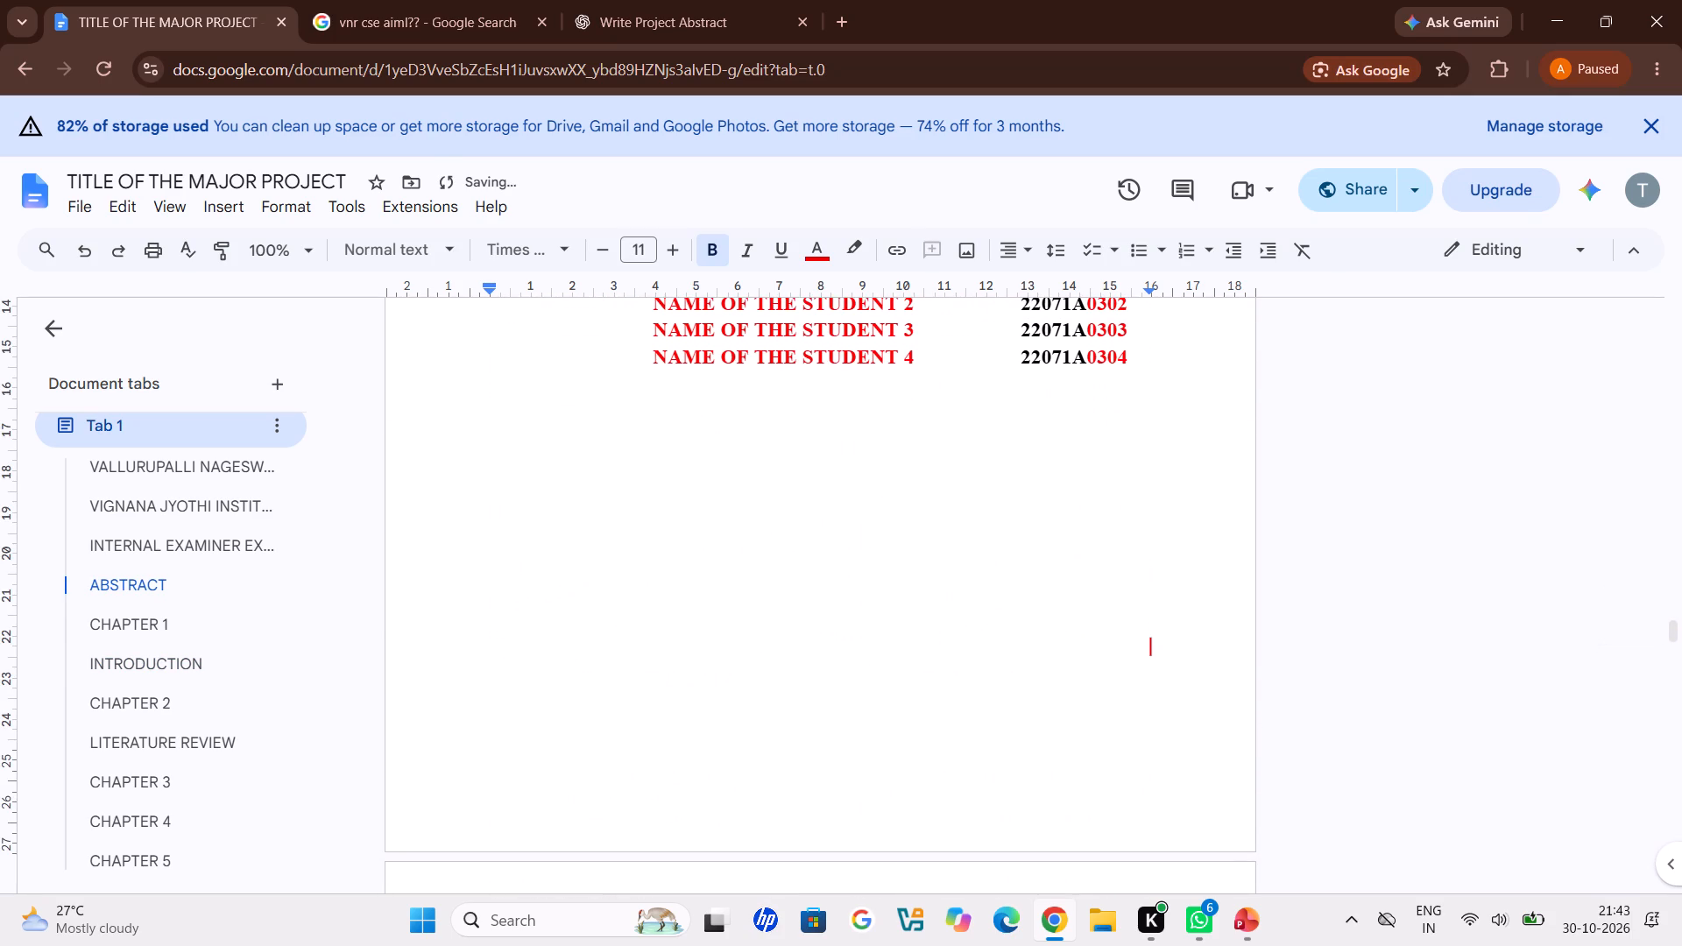
Review the Acknowledgement page's instructions on whom to thank and its student name and roll number placeholders.
scroll(892, 590, "right", 2)
scroll(892, 590, "up", 2)
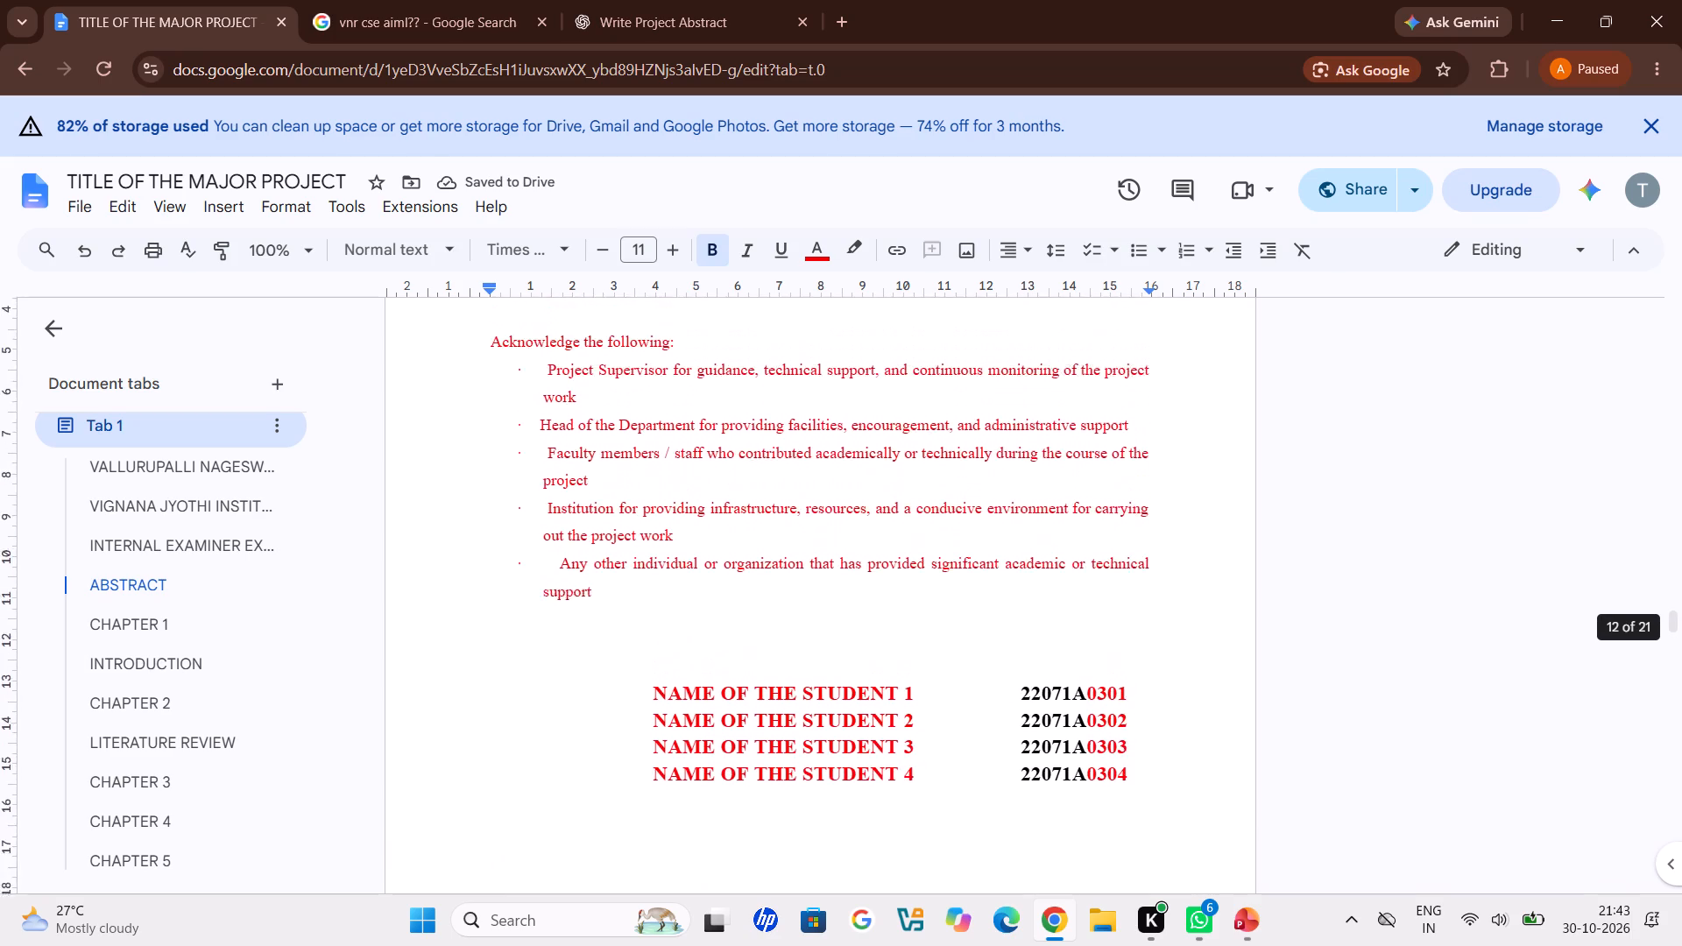
scroll(892, 590, "up", 3)
scroll(892, 590, "down", 2)
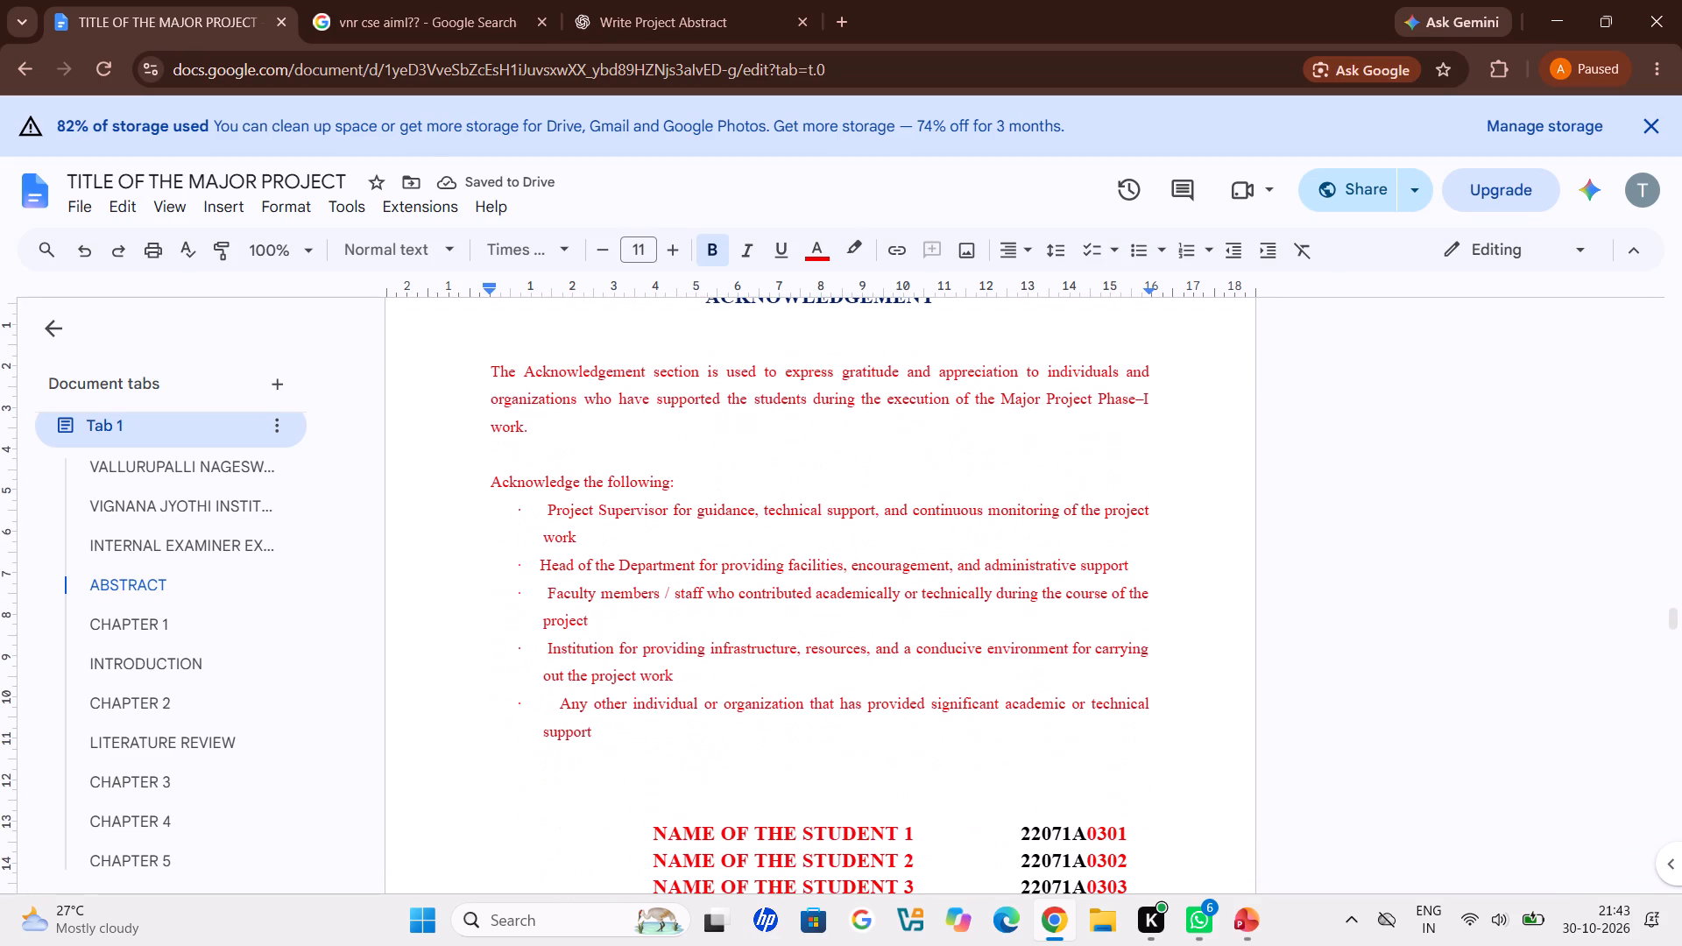
scroll(892, 590, "down", 2)
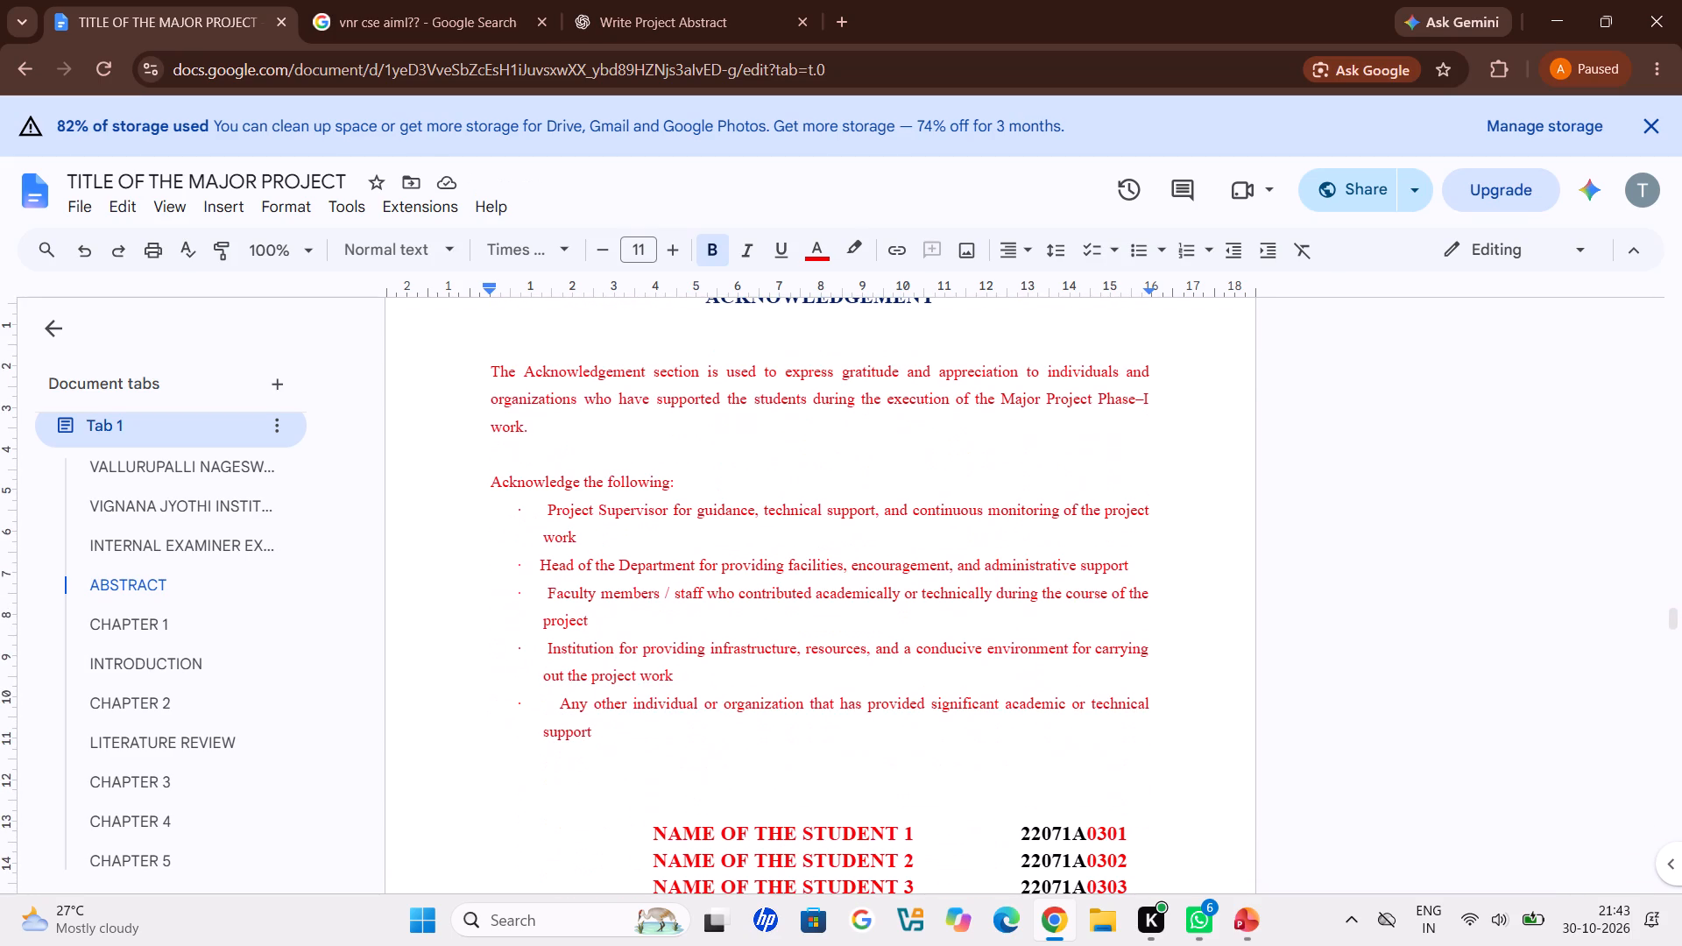